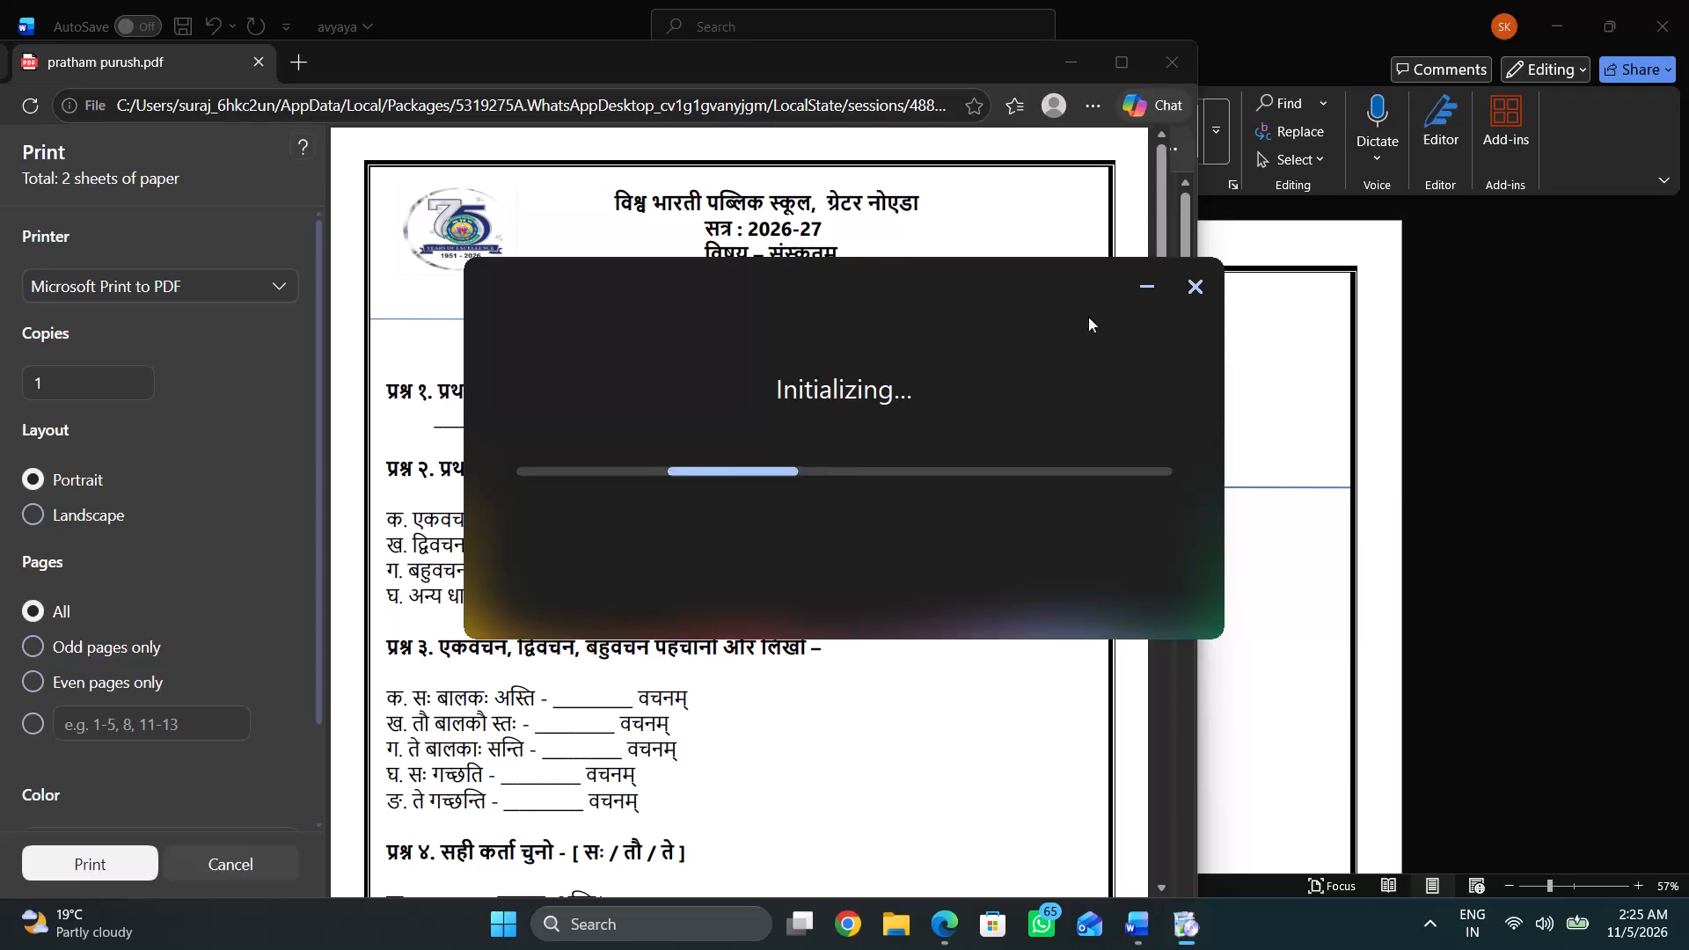
Cancel the Chrome installation that is initializing in front of the worksheet PDF.
{"action": "left_click", "coordinate": [1202, 274]}
{"action": "left_click", "coordinate": [1201, 277]}
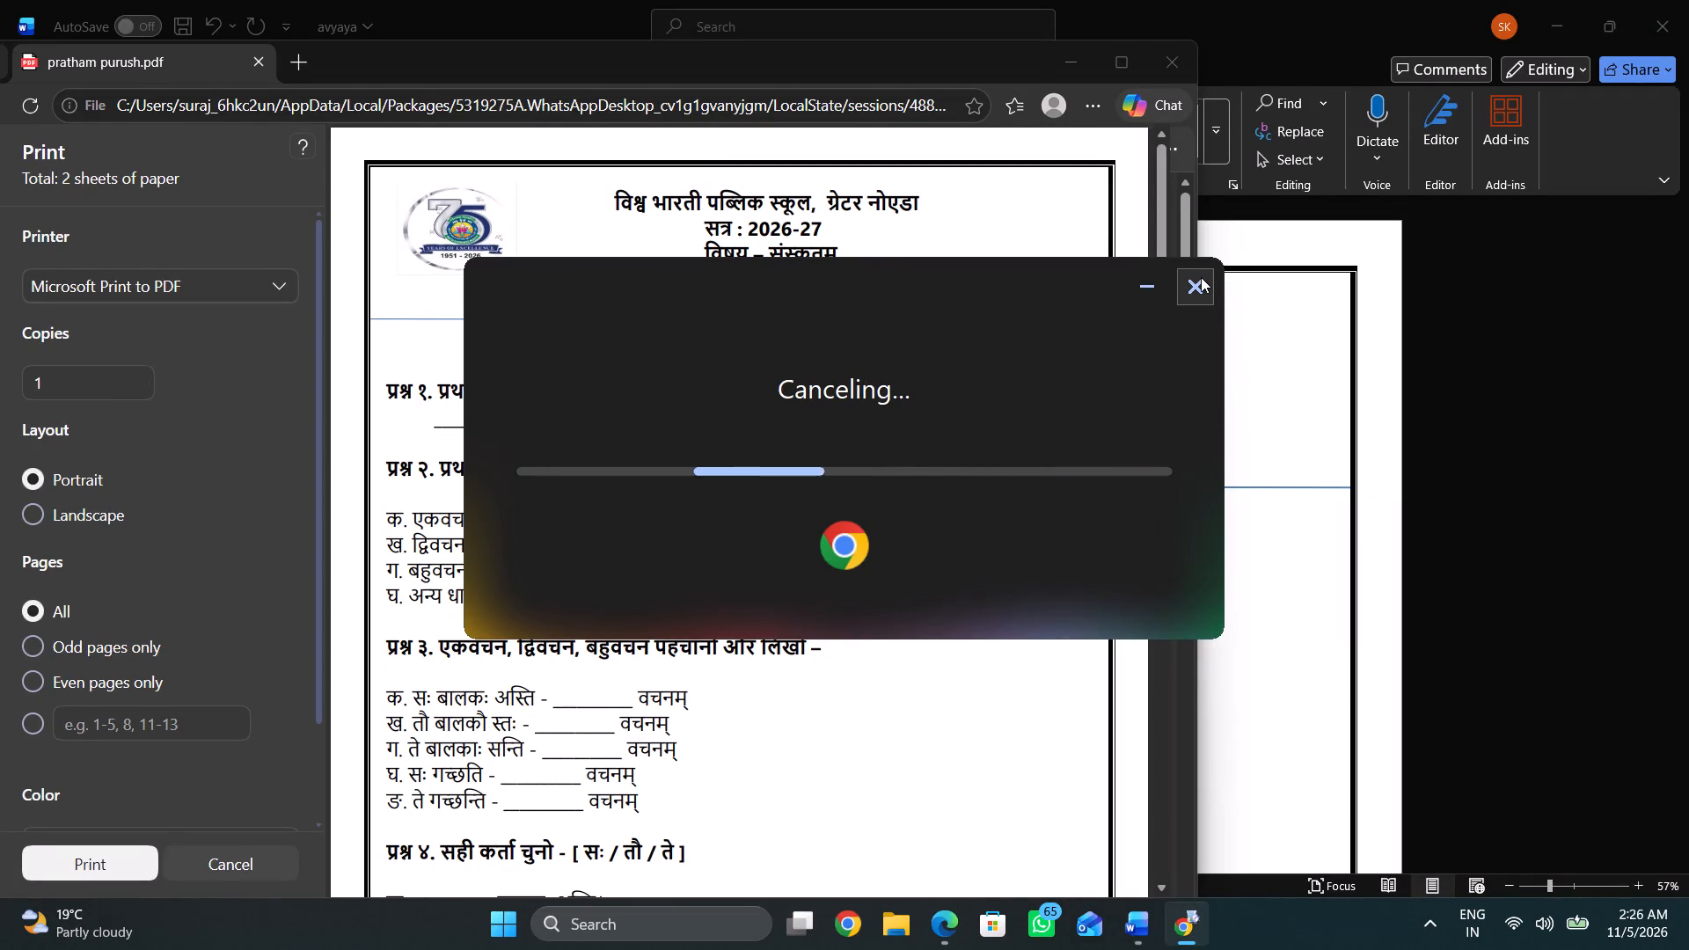
{"action": "key", "text": "BackSpace"}
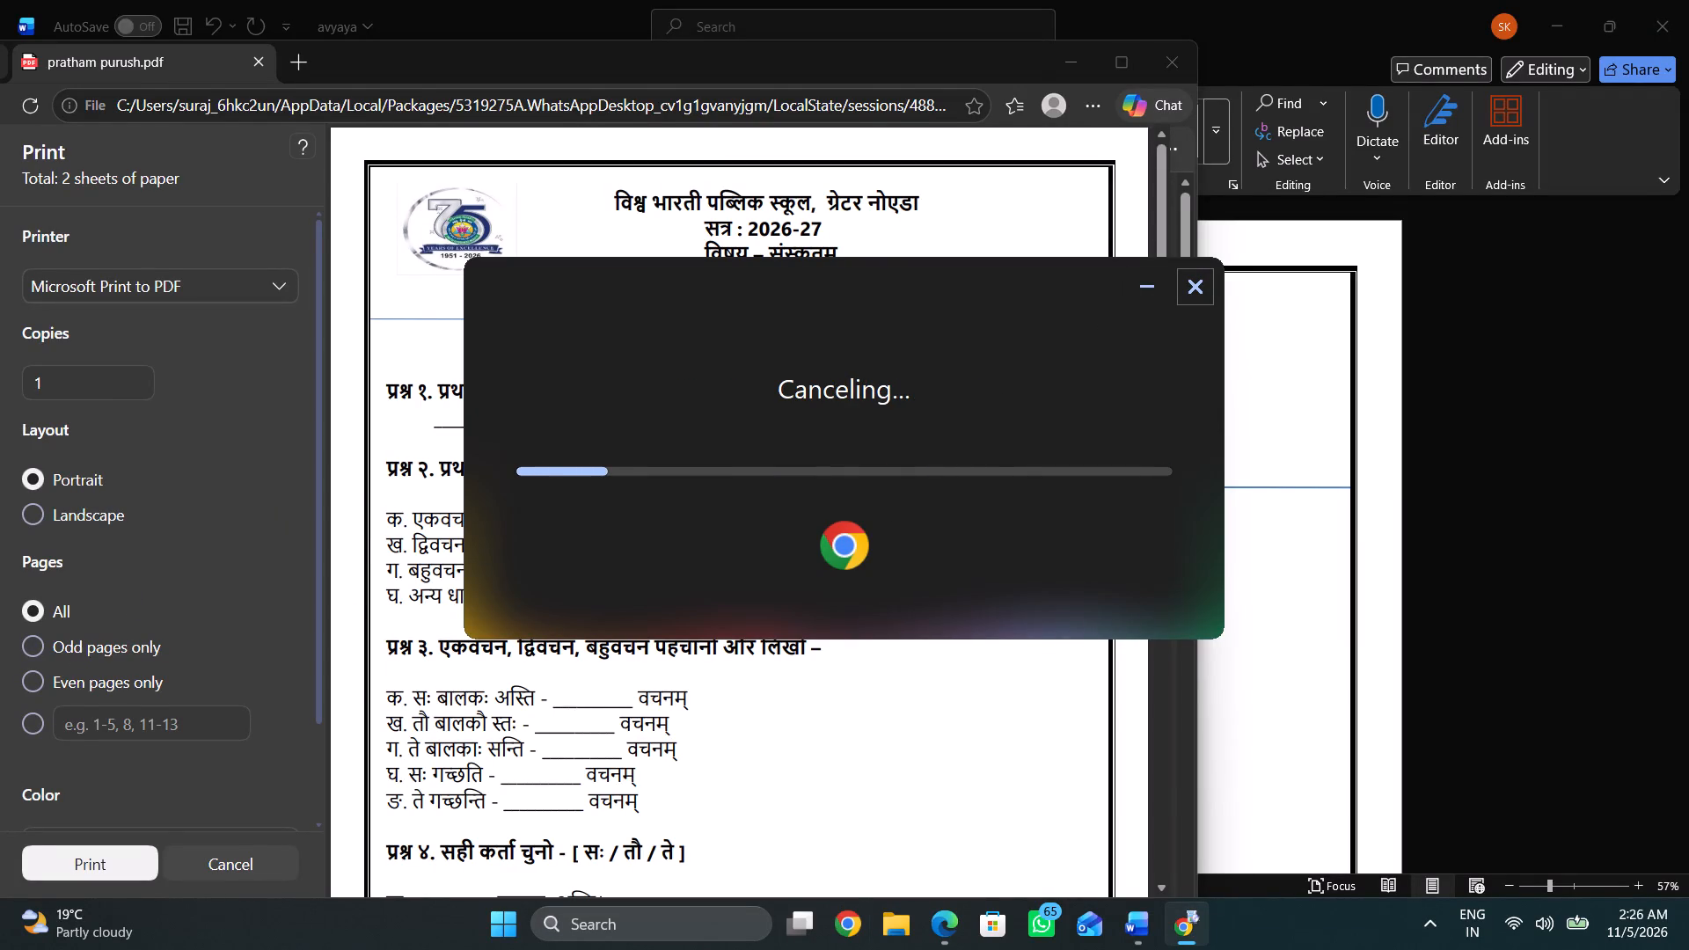
Switch to File Explorer and look through the Documents, Downloads, 6th class, This PC, OS (C:) and Network locations.
{"action": "left_click", "coordinate": [886, 913]}
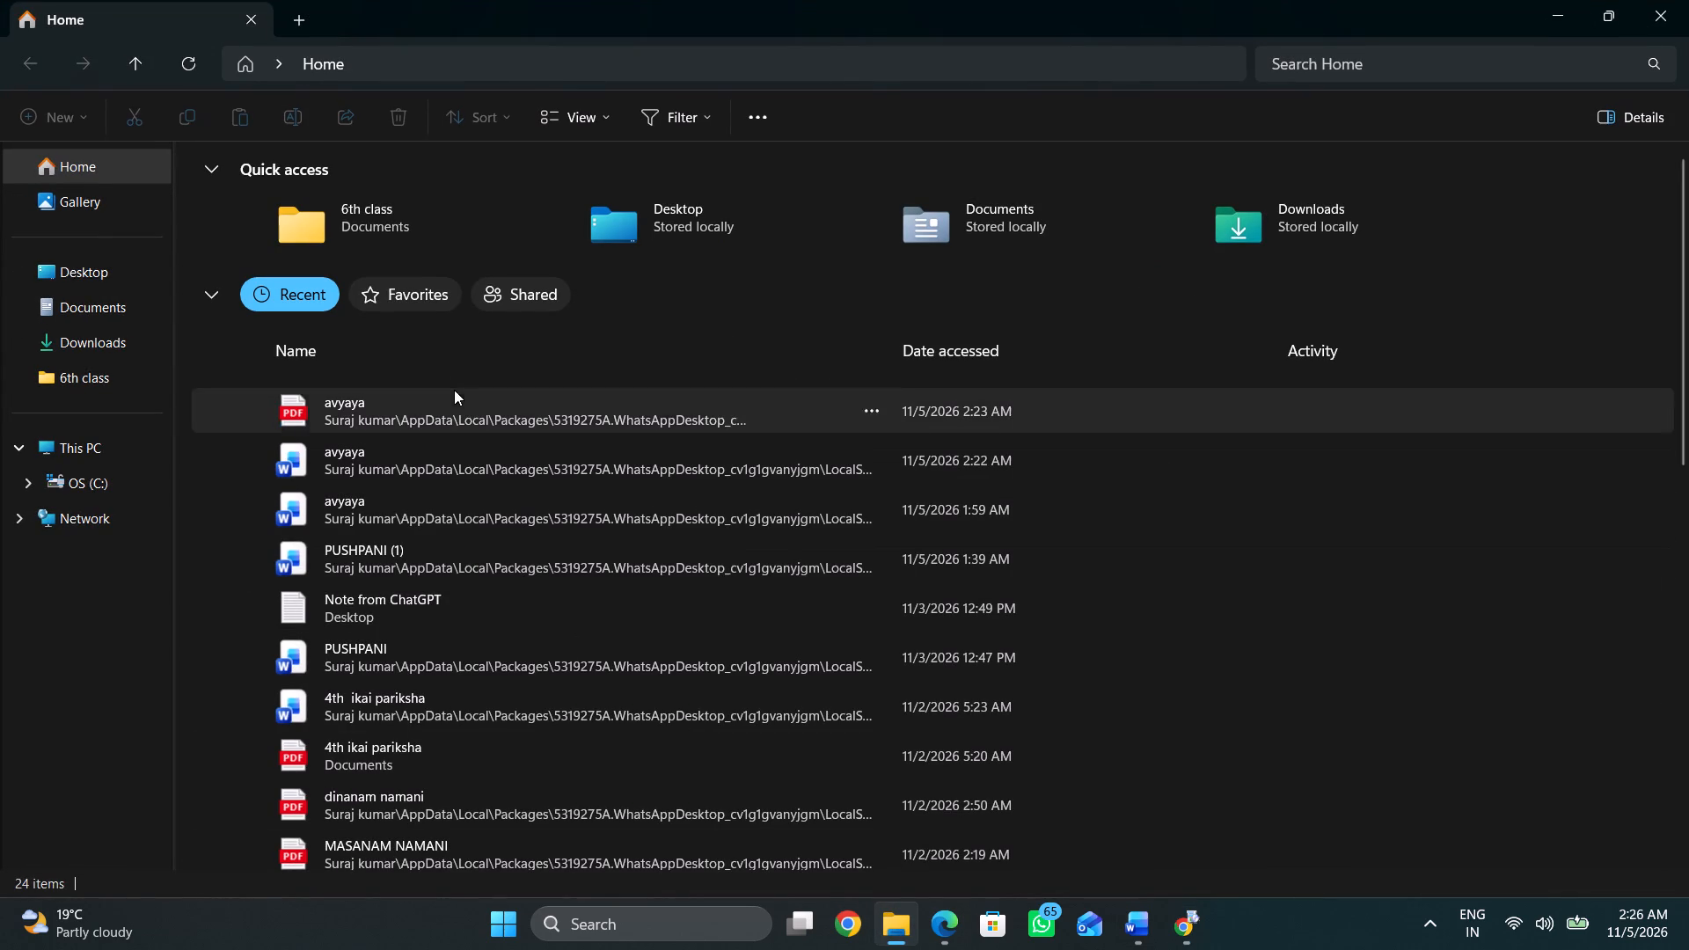
{"action": "left_click", "coordinate": [108, 314]}
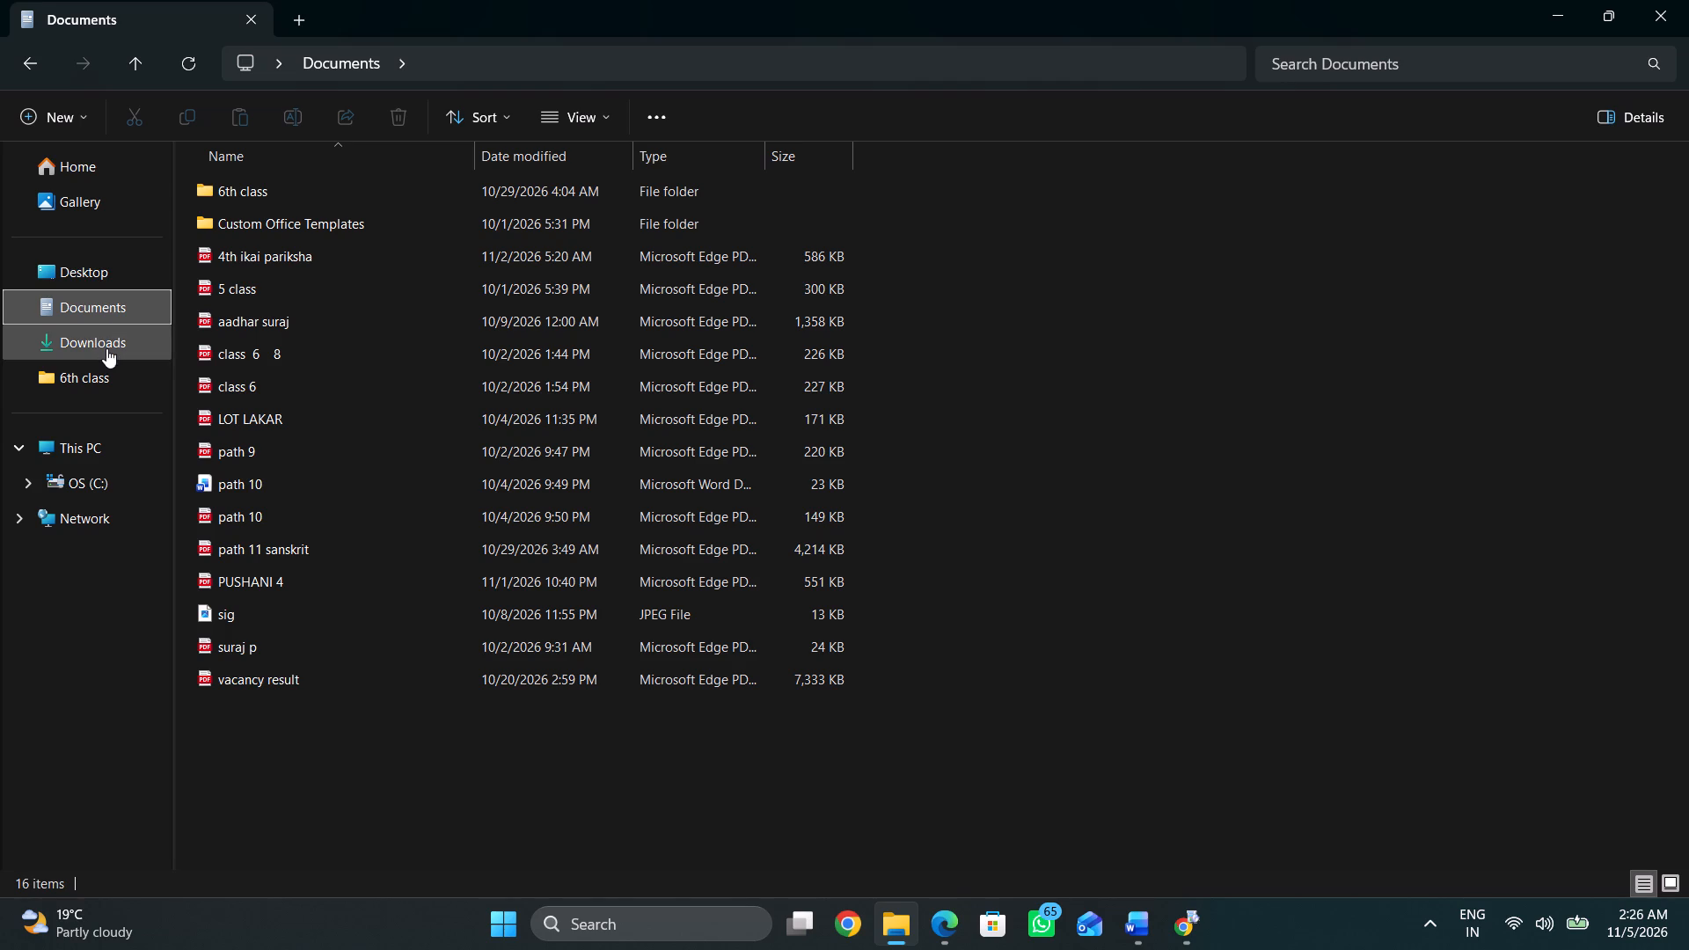
{"action": "left_click", "coordinate": [106, 348]}
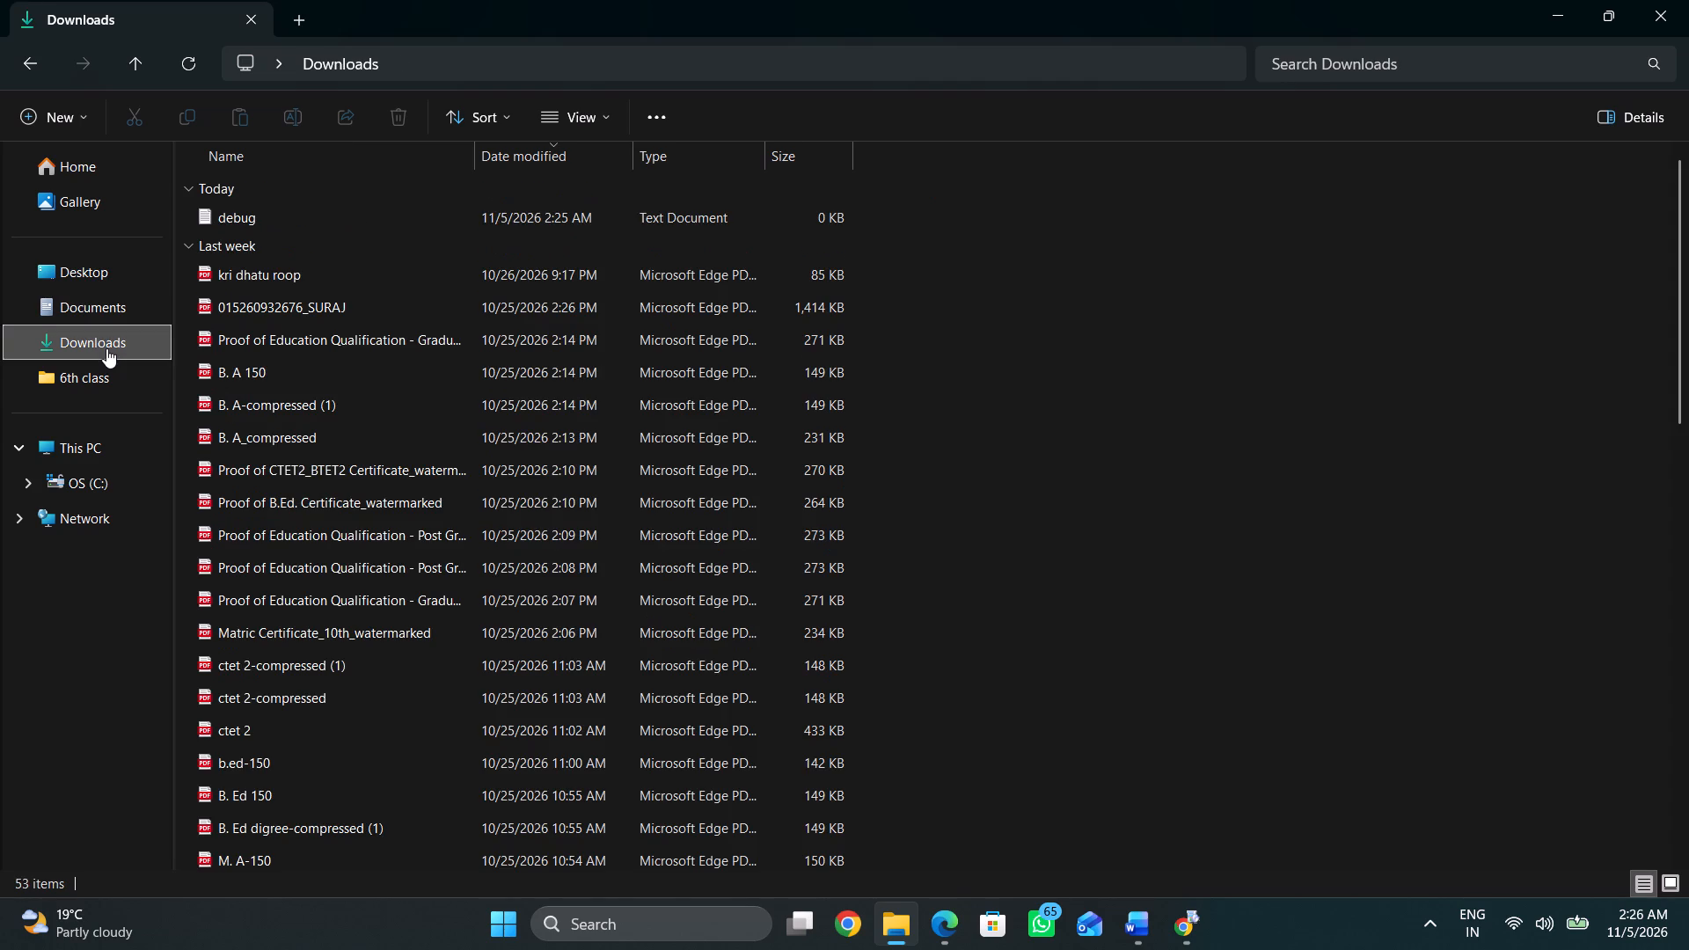
{"action": "left_click", "coordinate": [101, 373]}
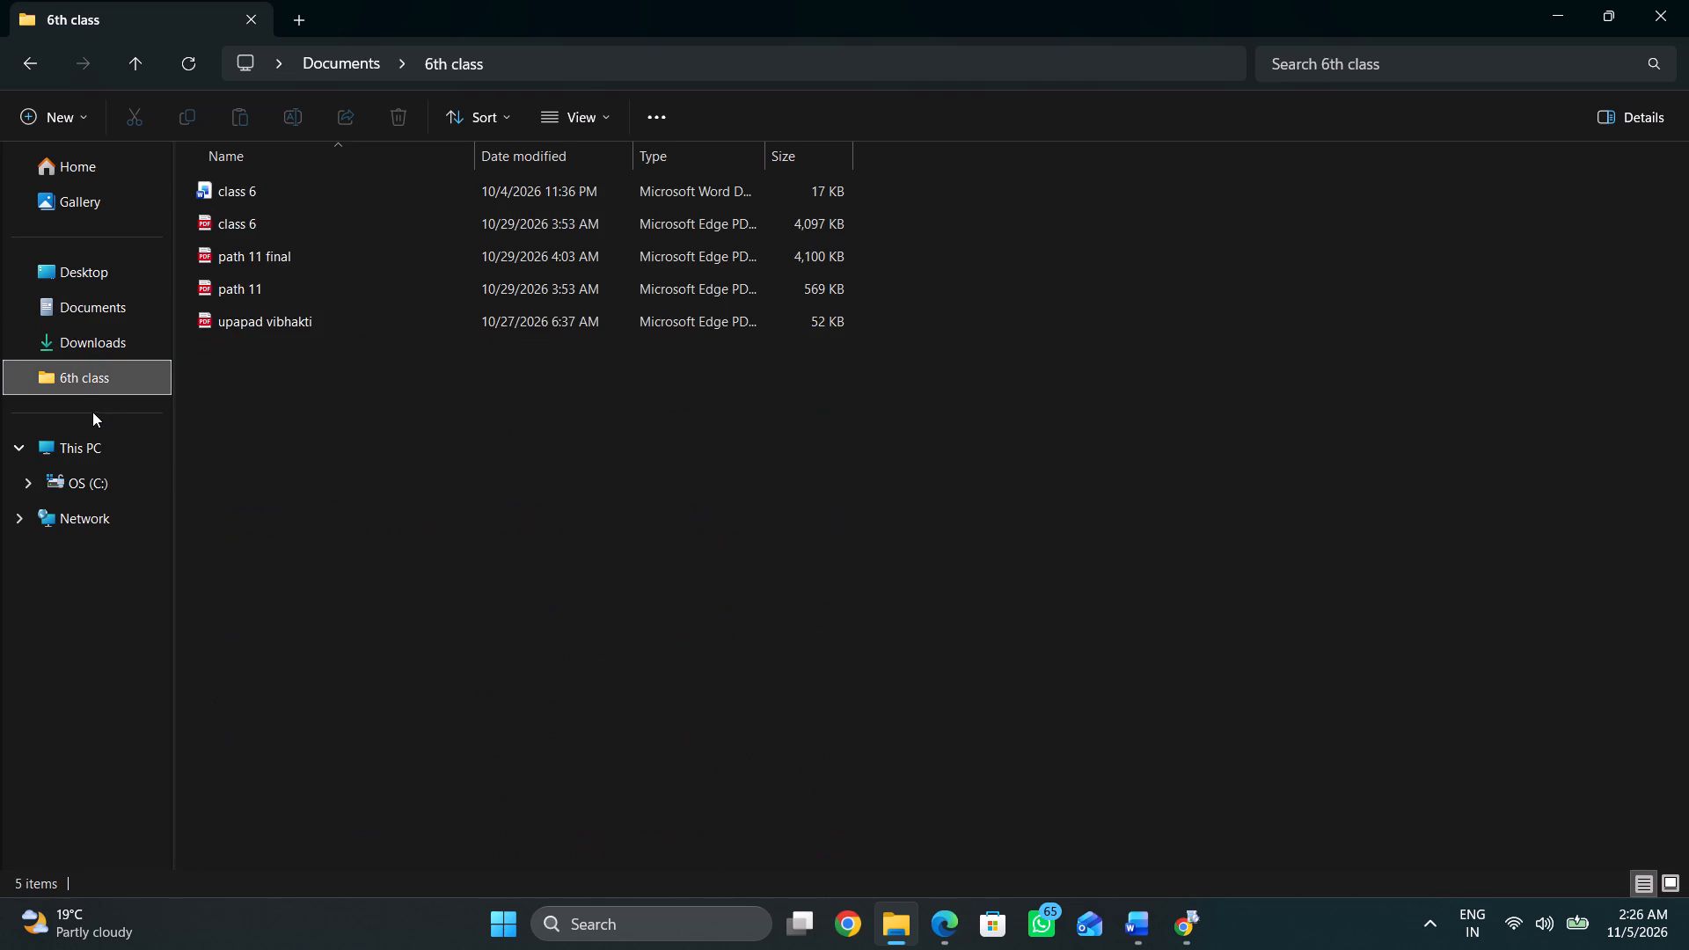
{"action": "left_click", "coordinate": [104, 446]}
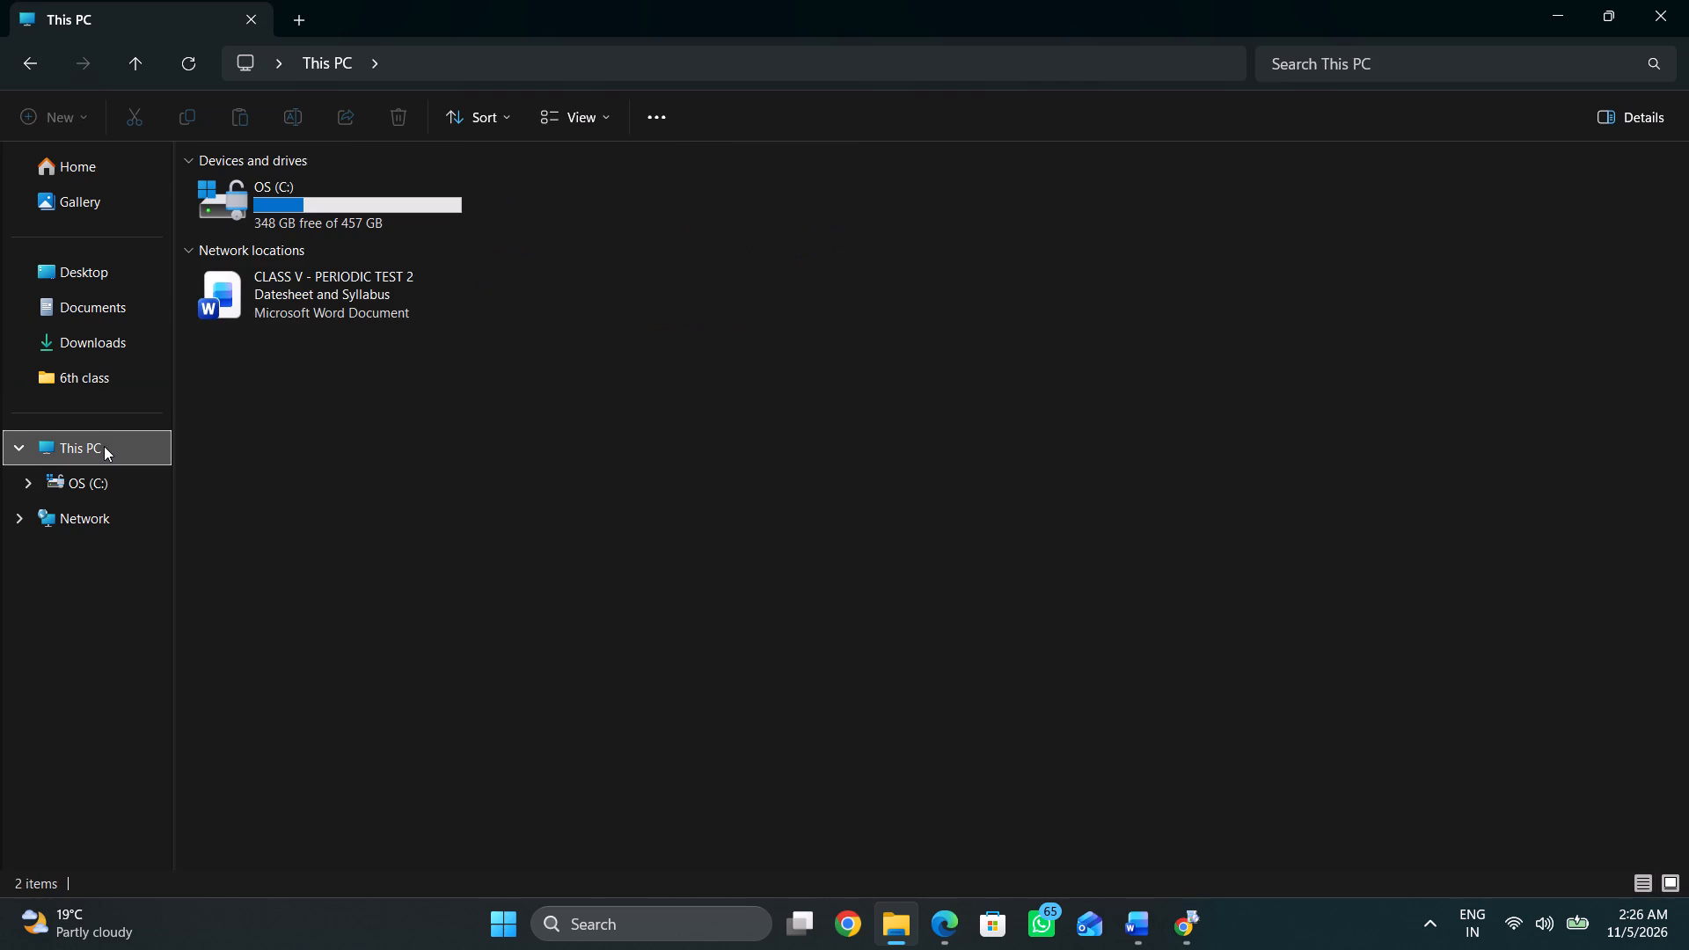
{"action": "left_click", "coordinate": [104, 470]}
{"action": "left_click", "coordinate": [102, 489]}
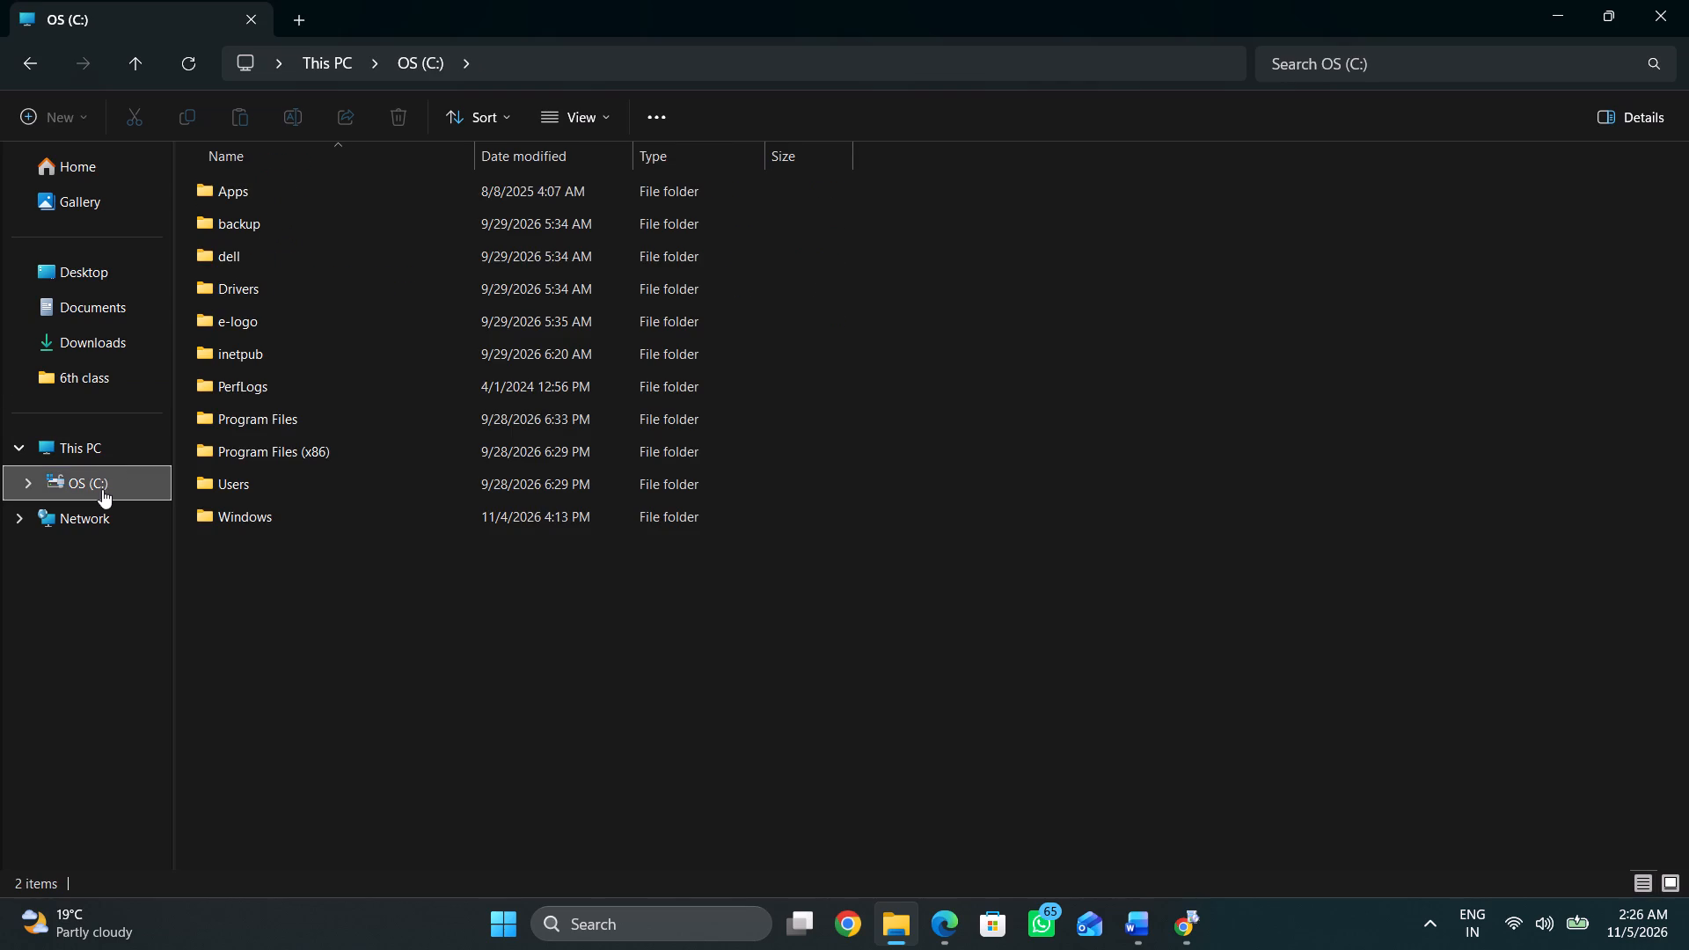
{"action": "left_click", "coordinate": [100, 502]}
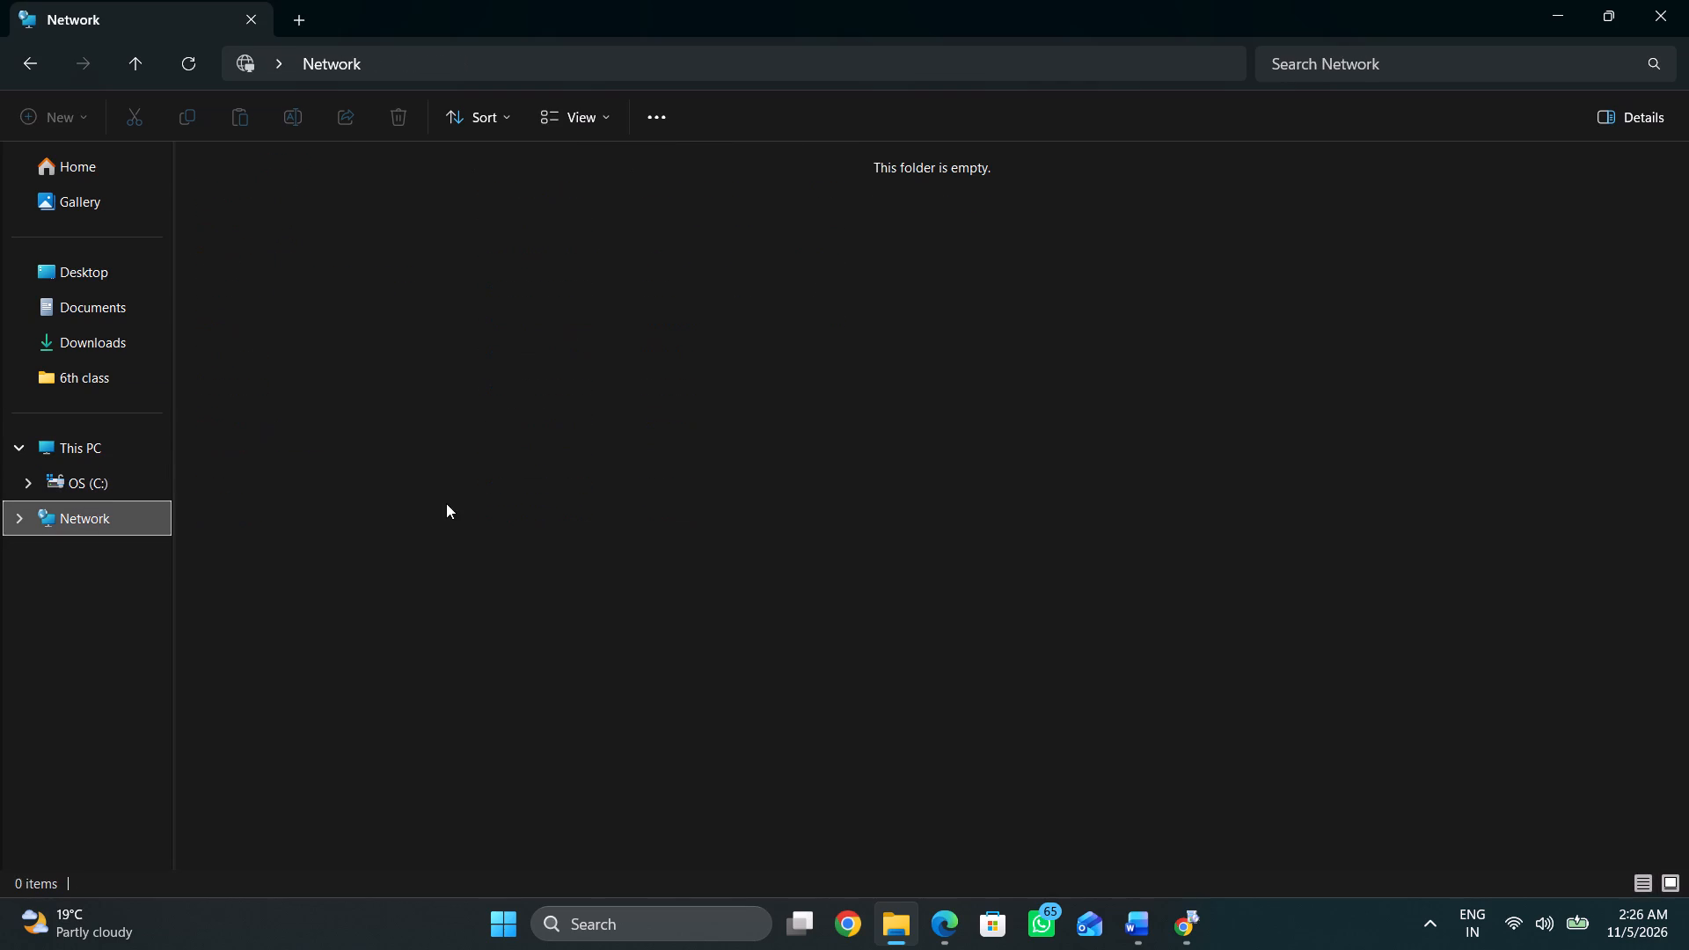
{"action": "left_click", "coordinate": [884, 909]}
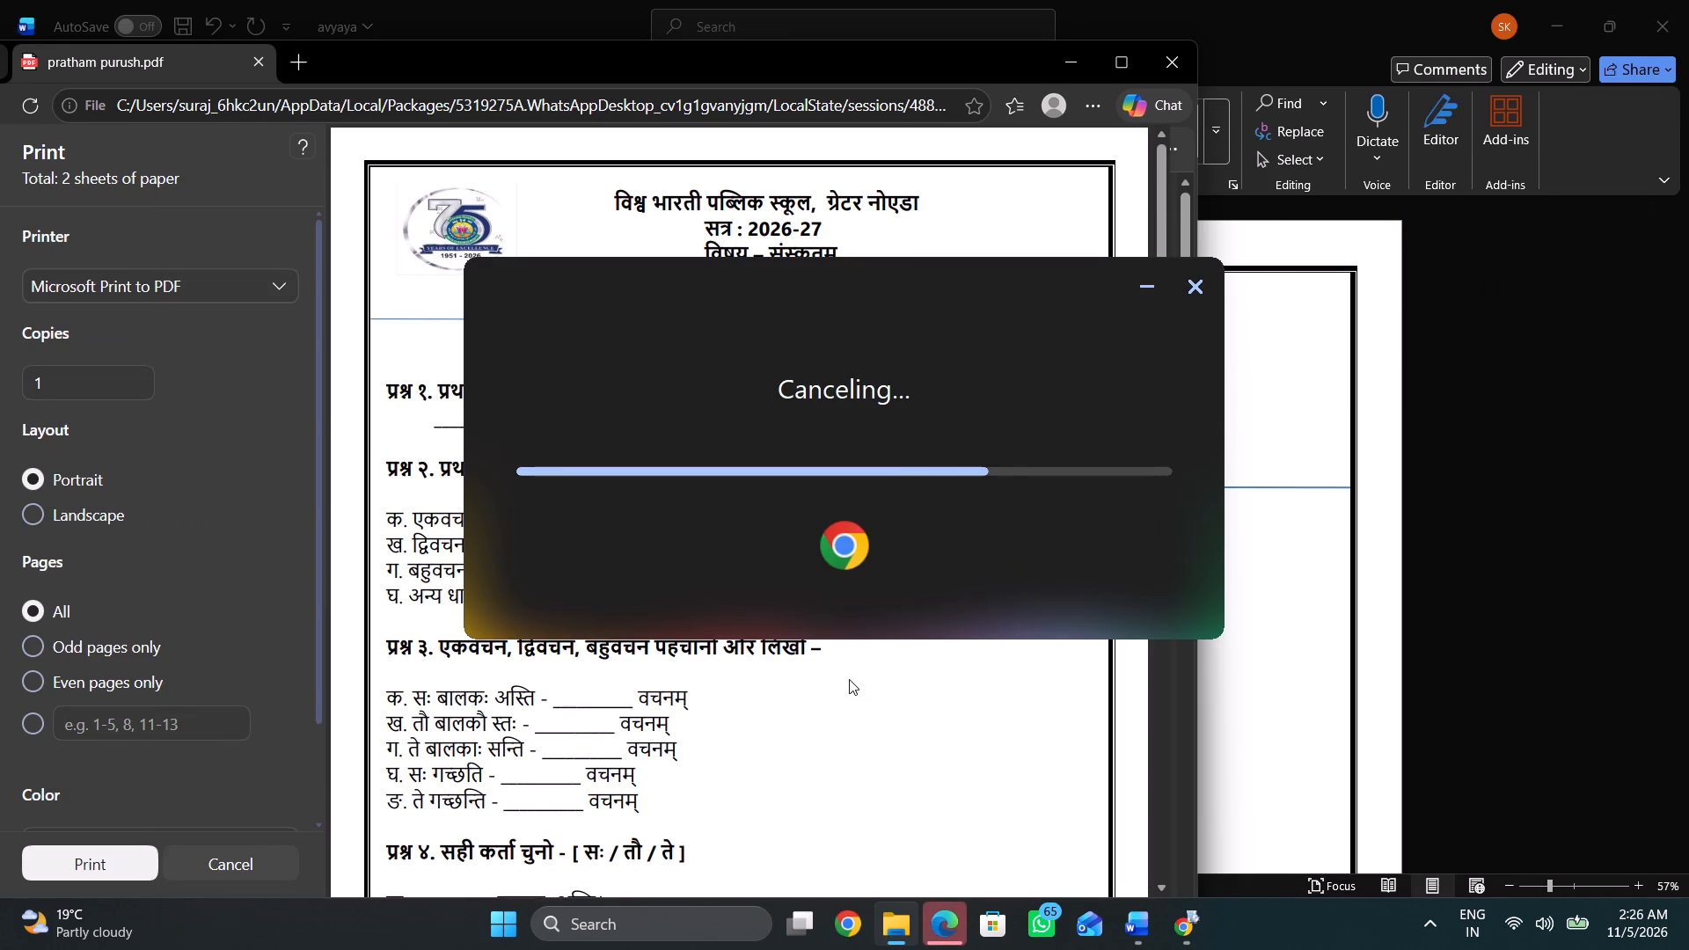
Try closing the Chrome installer window again and minimize it to clear the view of the PDF.
{"action": "left_click", "coordinate": [1203, 282]}
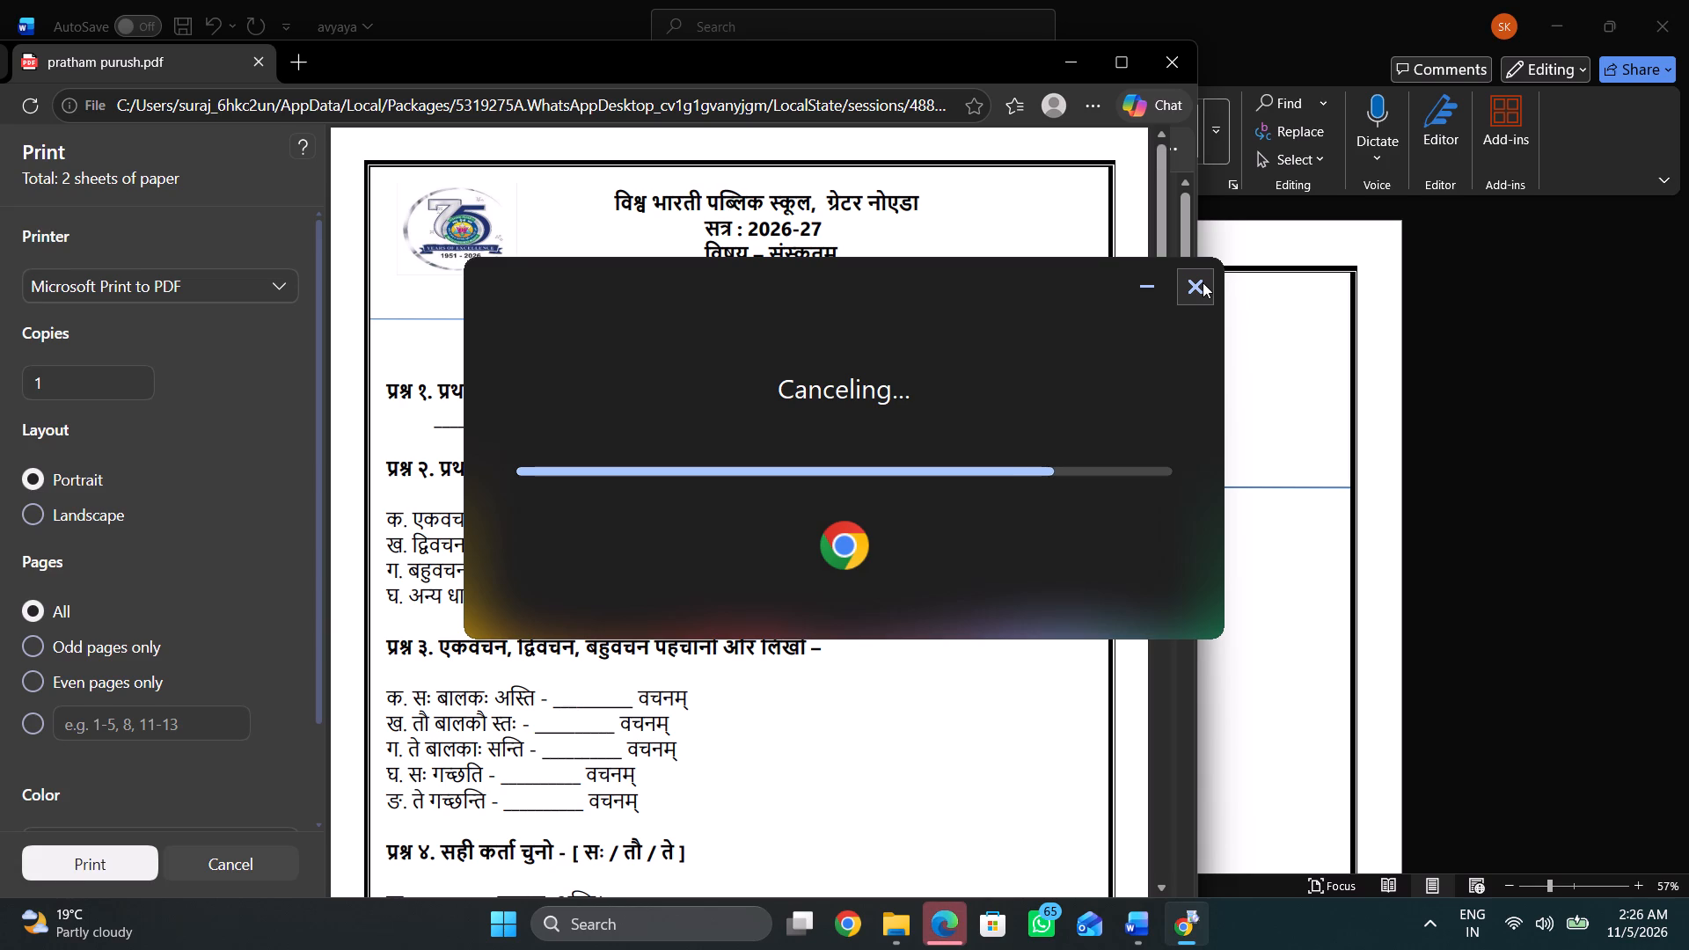
{"action": "left_click", "coordinate": [1153, 286]}
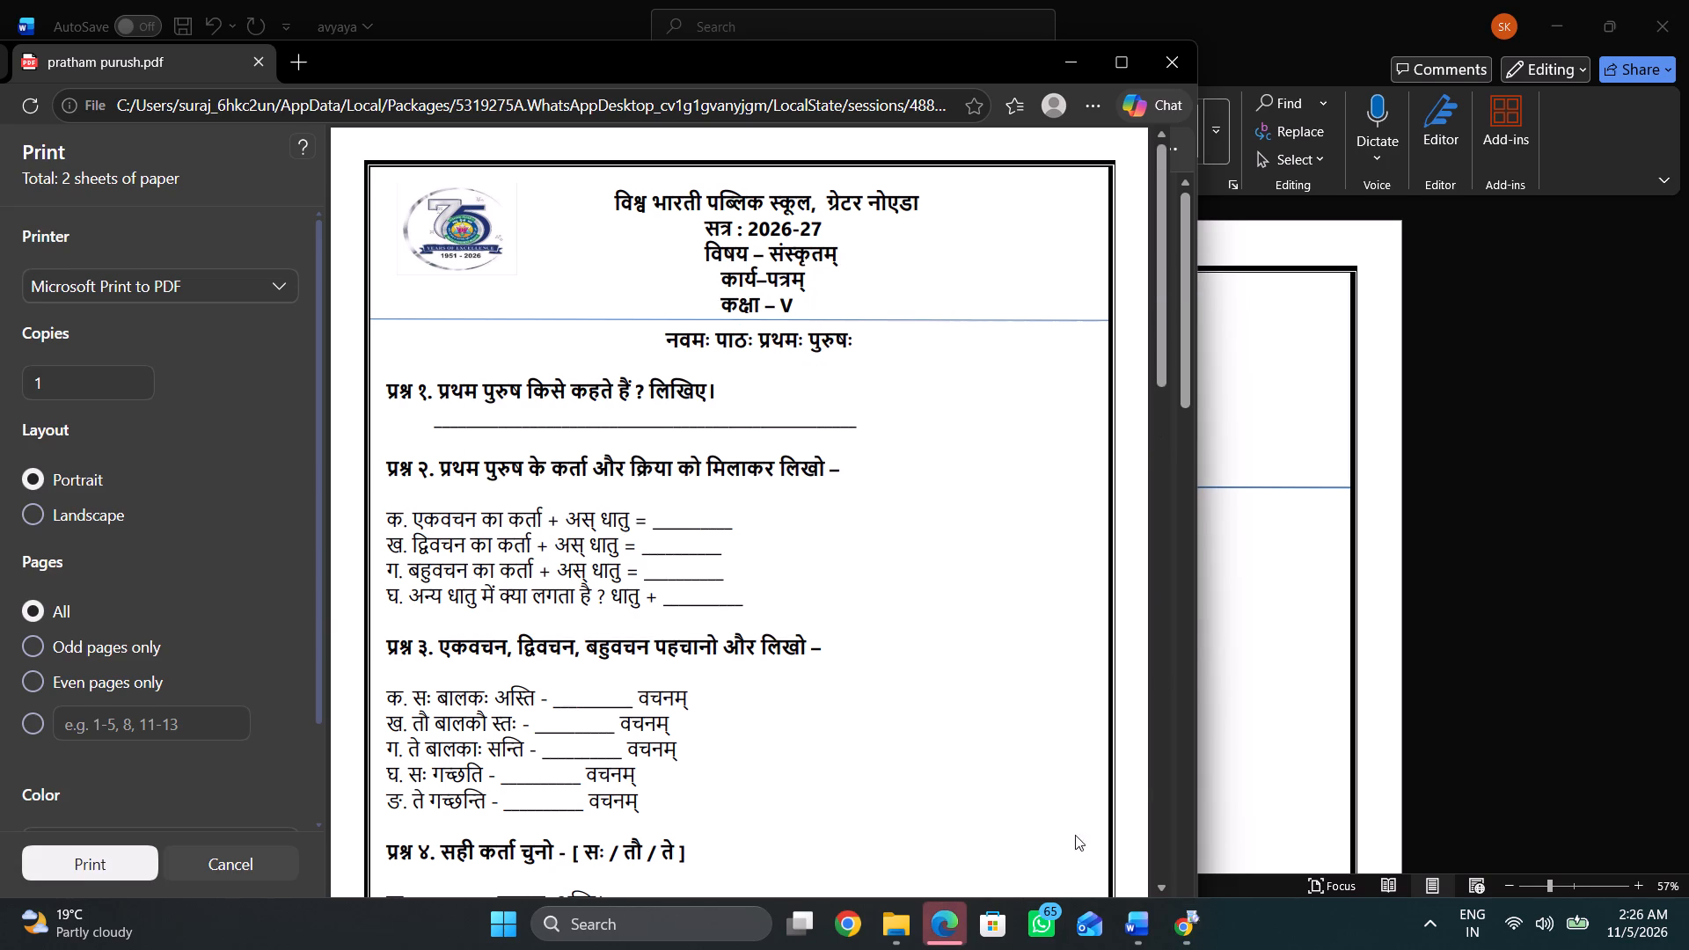
Switch to Word and open the print settings for the avyaya worksheet document.
{"action": "left_click", "coordinate": [1140, 918]}
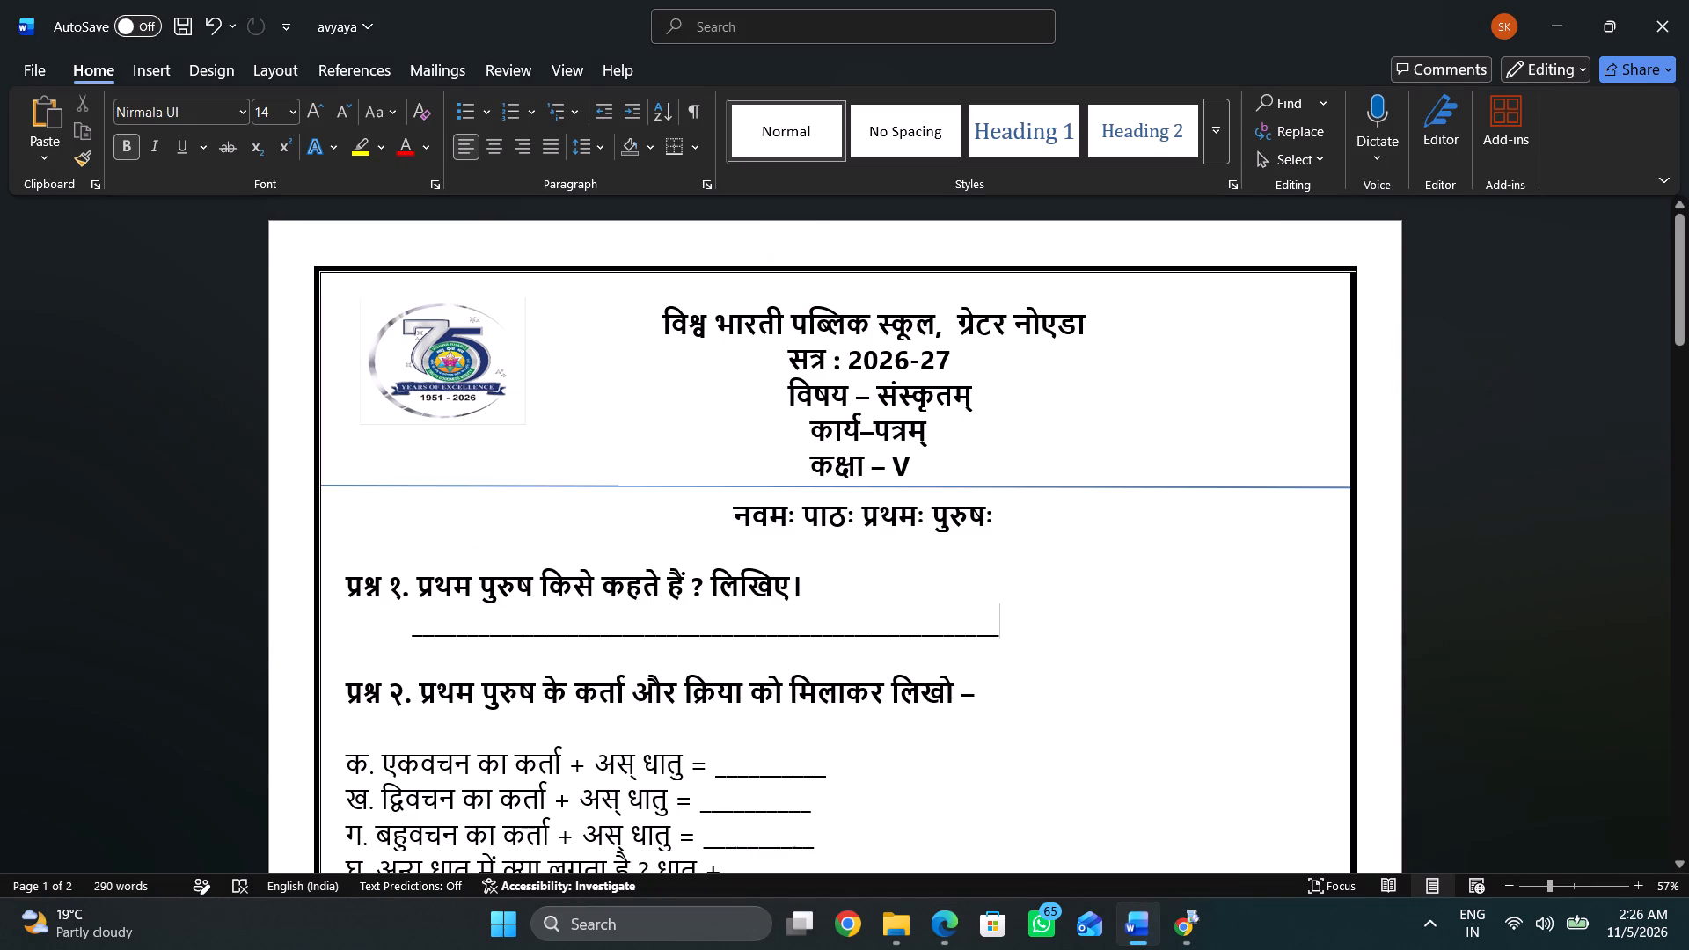
{"action": "key", "text": "ctrl+p"}
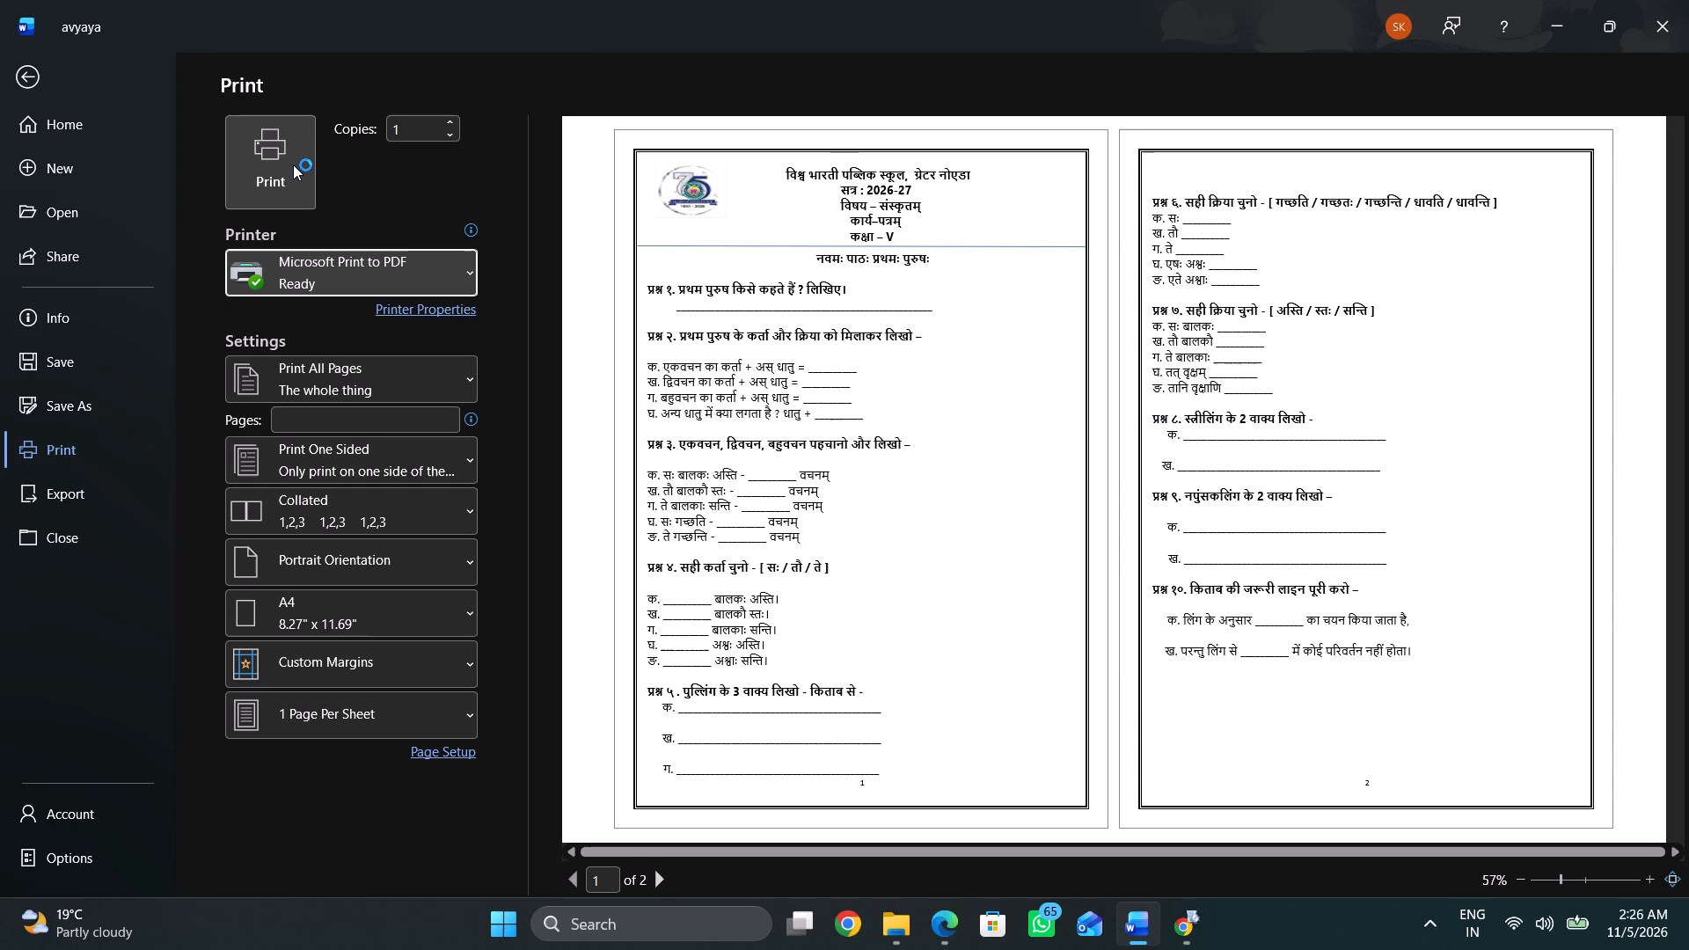
Print the whole worksheet to a PDF saved in Documents under the file name "pratham purush ..".
{"action": "left_click", "coordinate": [293, 164]}
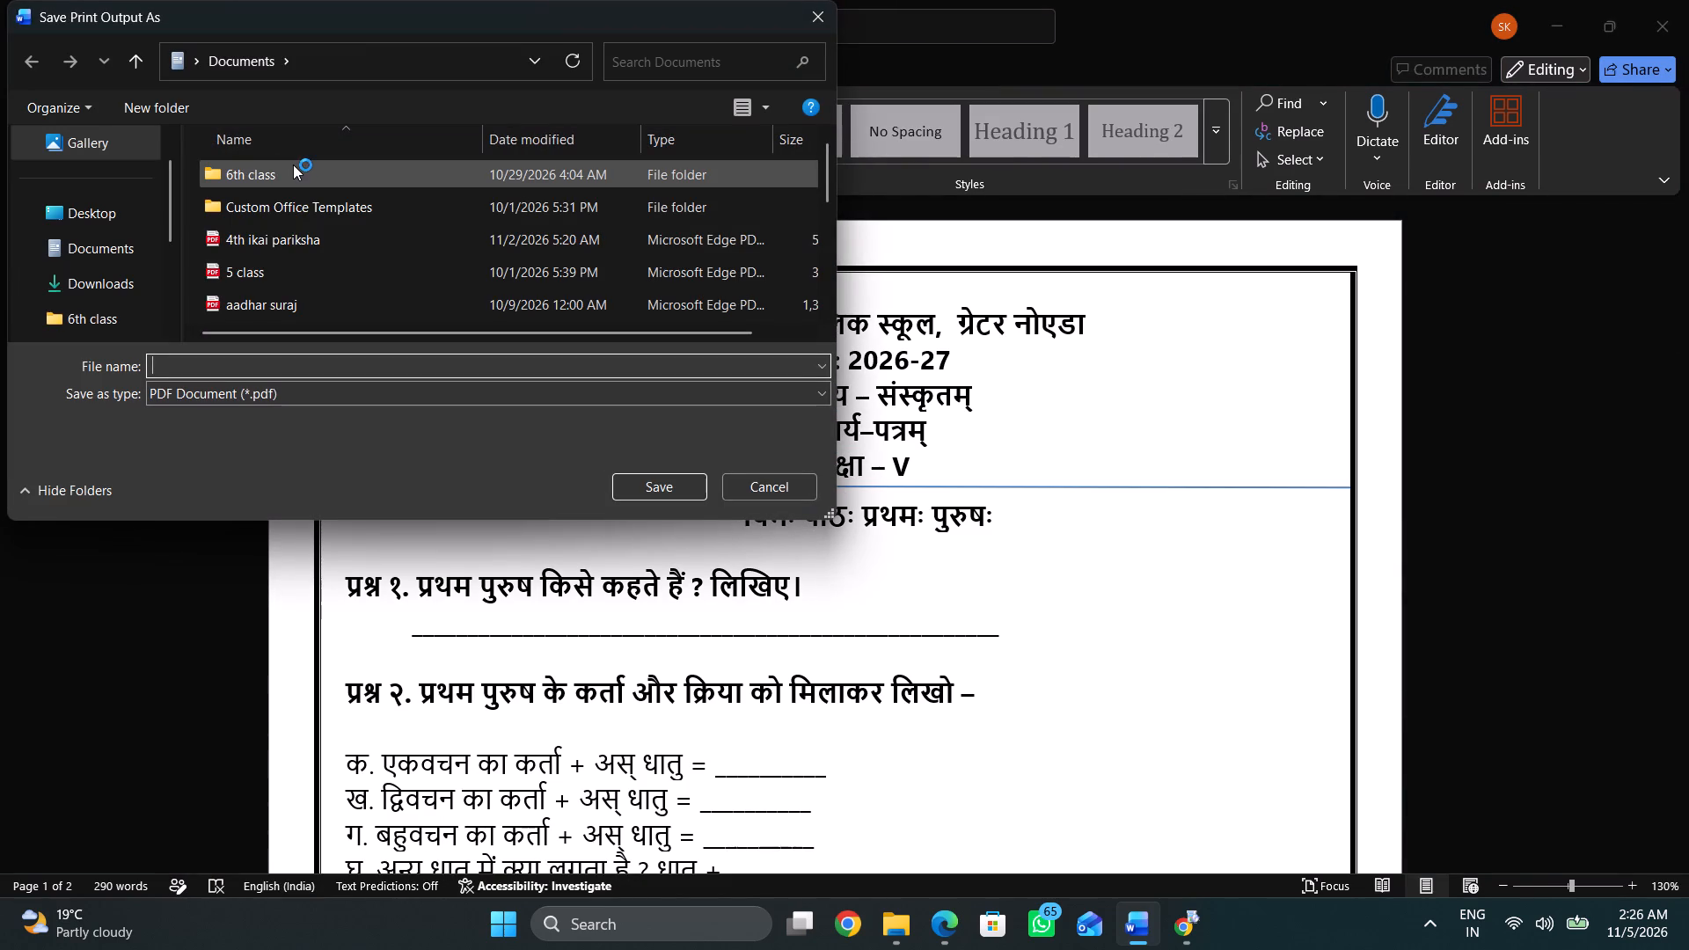
{"action": "left_click", "coordinate": [218, 357]}
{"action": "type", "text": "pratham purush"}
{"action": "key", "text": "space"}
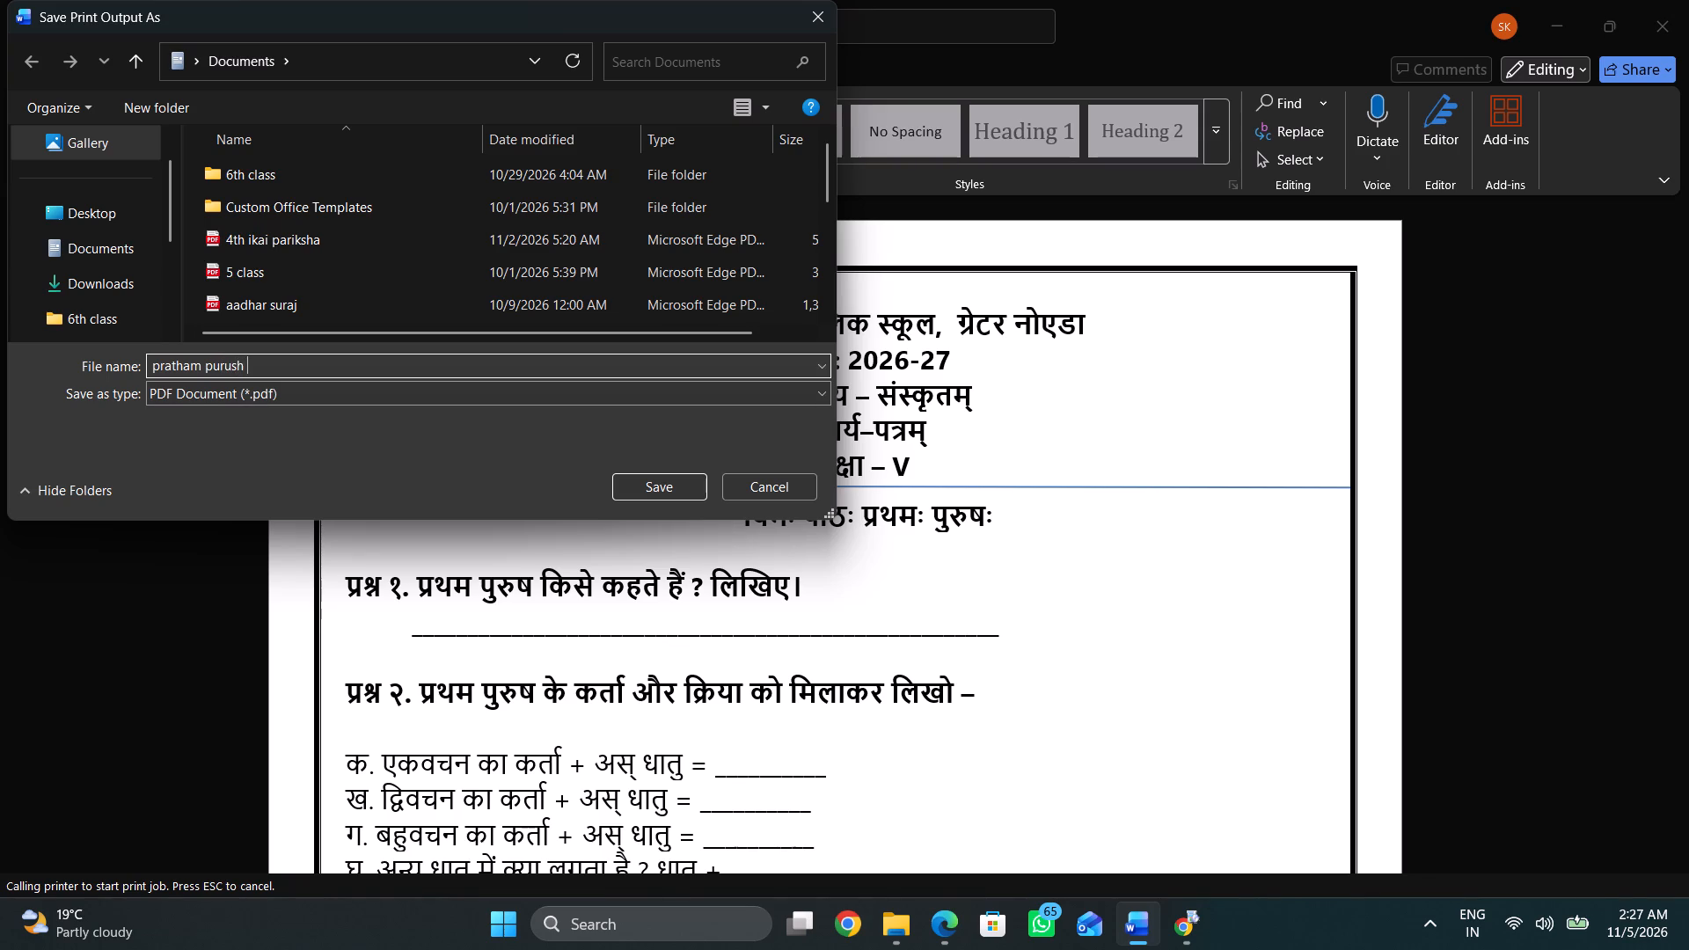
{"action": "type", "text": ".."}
{"action": "double_click", "coordinate": [551, 491]}
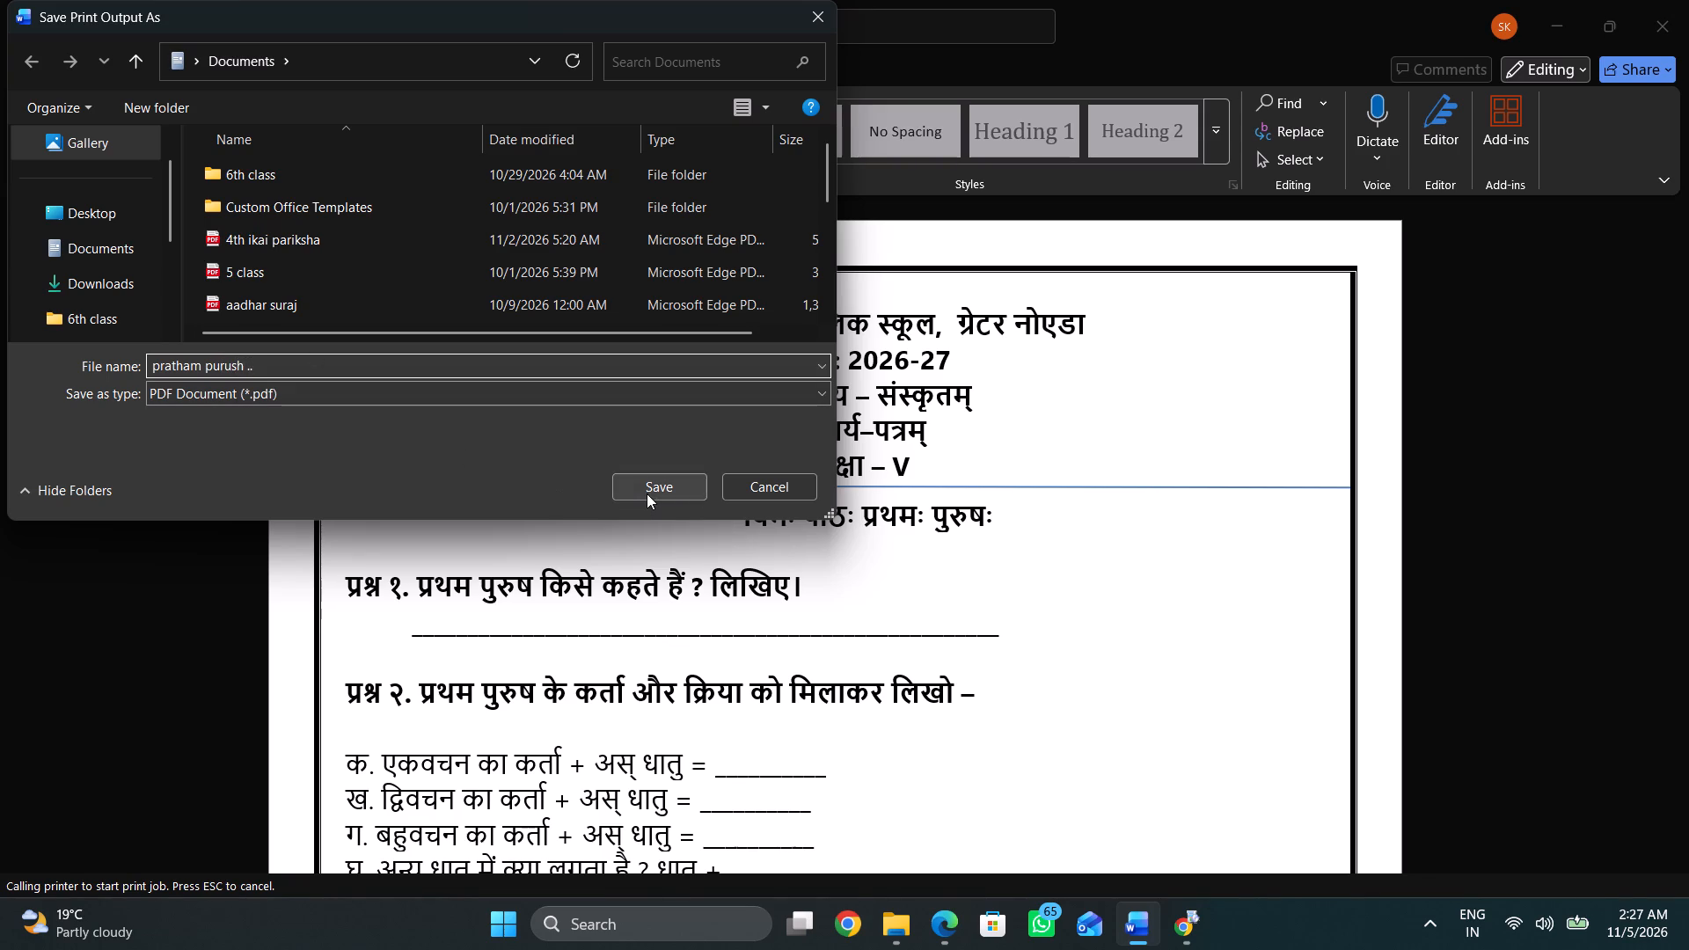
{"action": "left_click", "coordinate": [647, 493]}
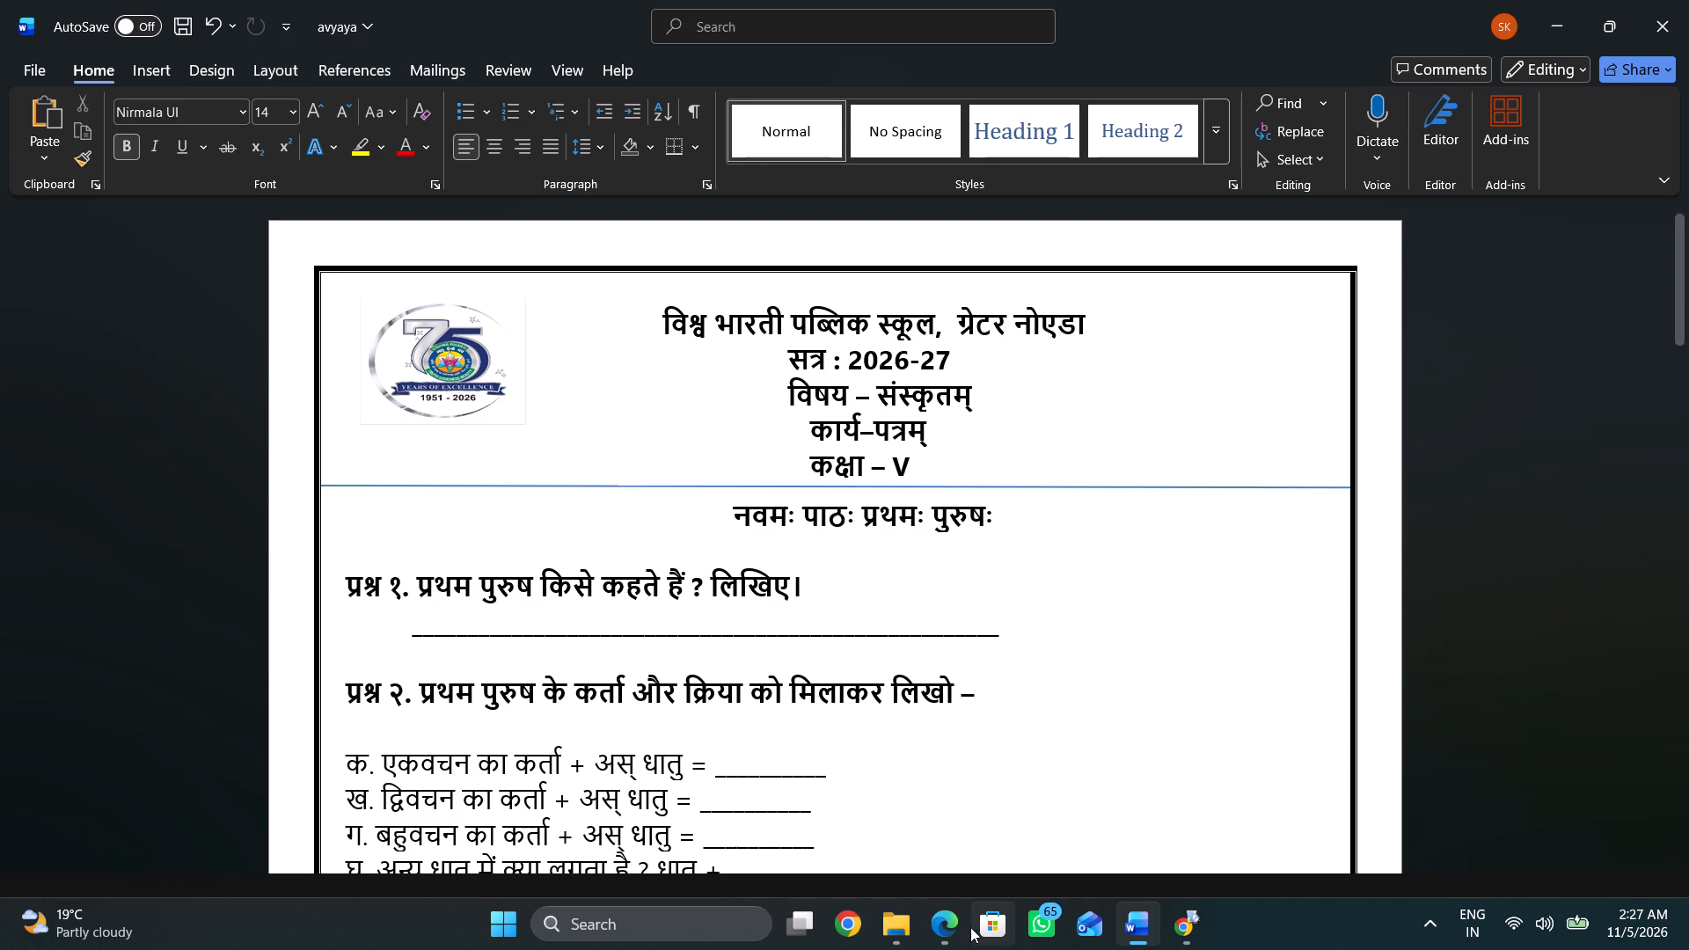
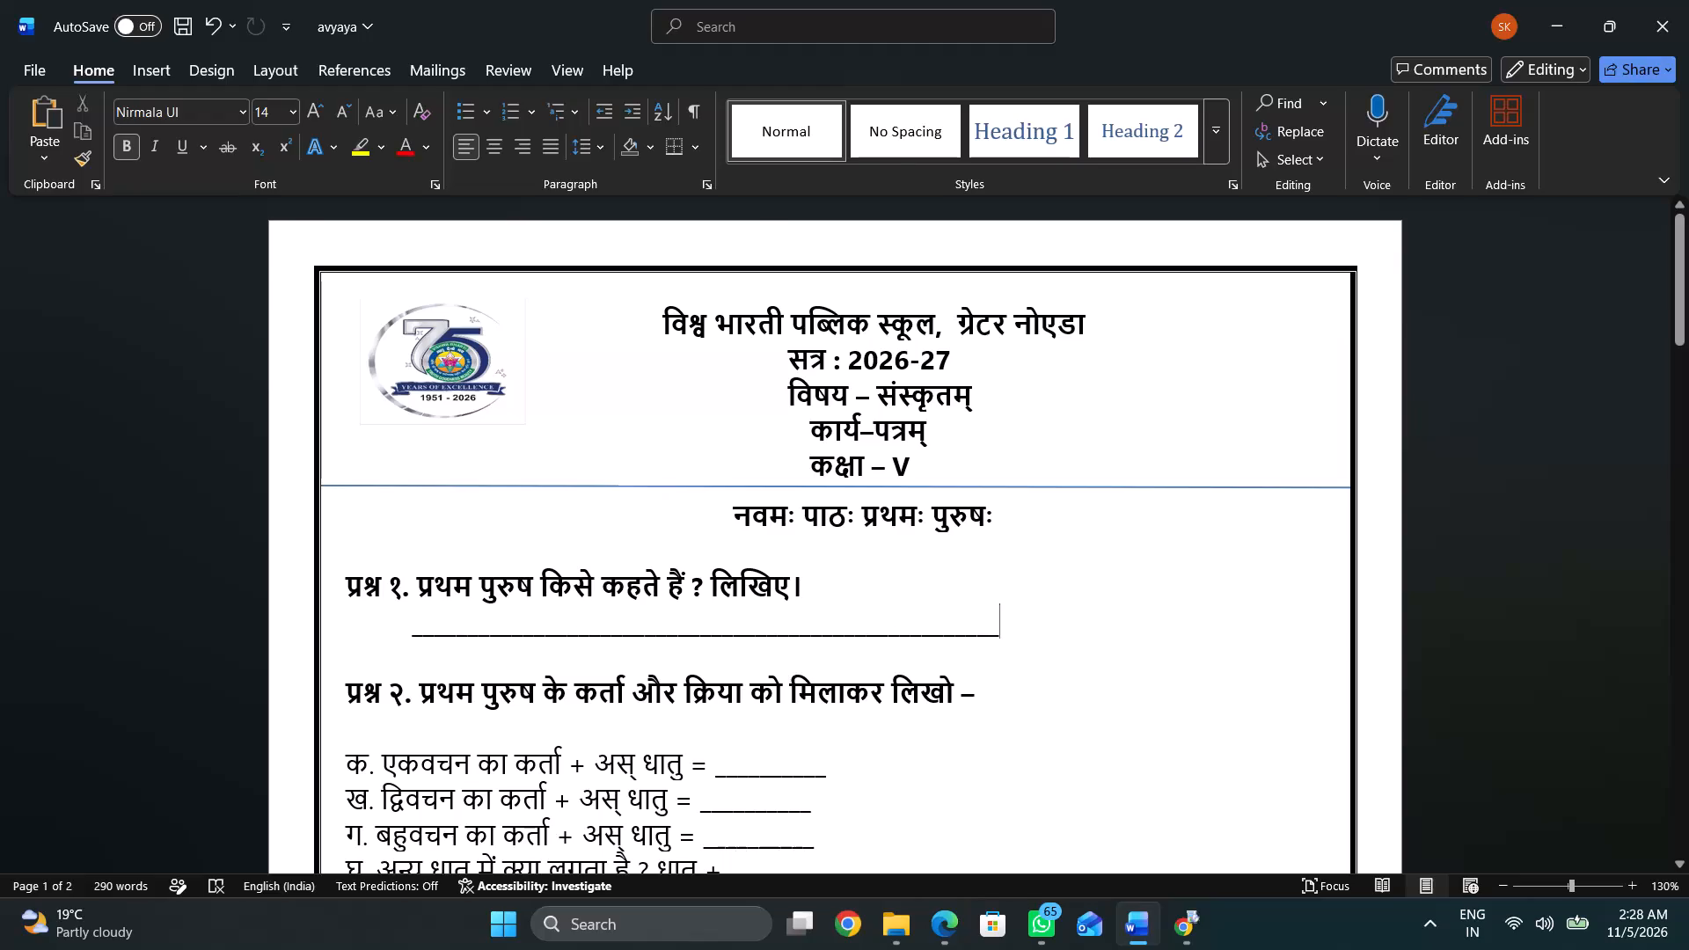
Save the avyaya worksheet document under its existing name.
{"action": "key", "text": "ctrl+p"}
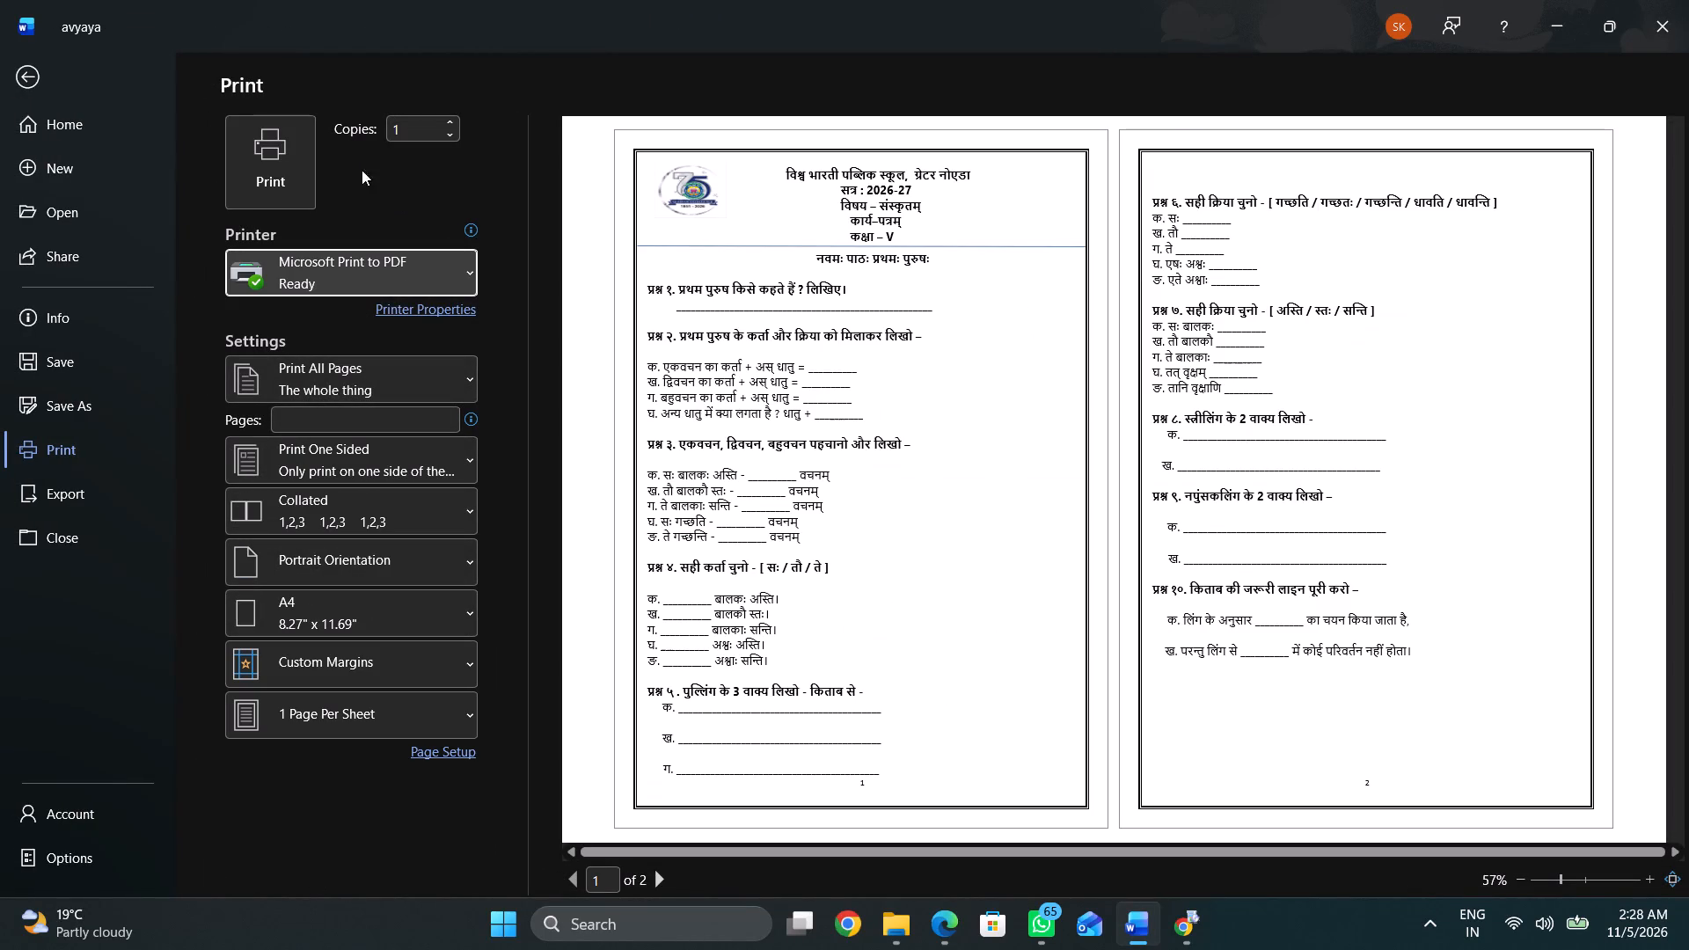
{"action": "left_click", "coordinate": [149, 364]}
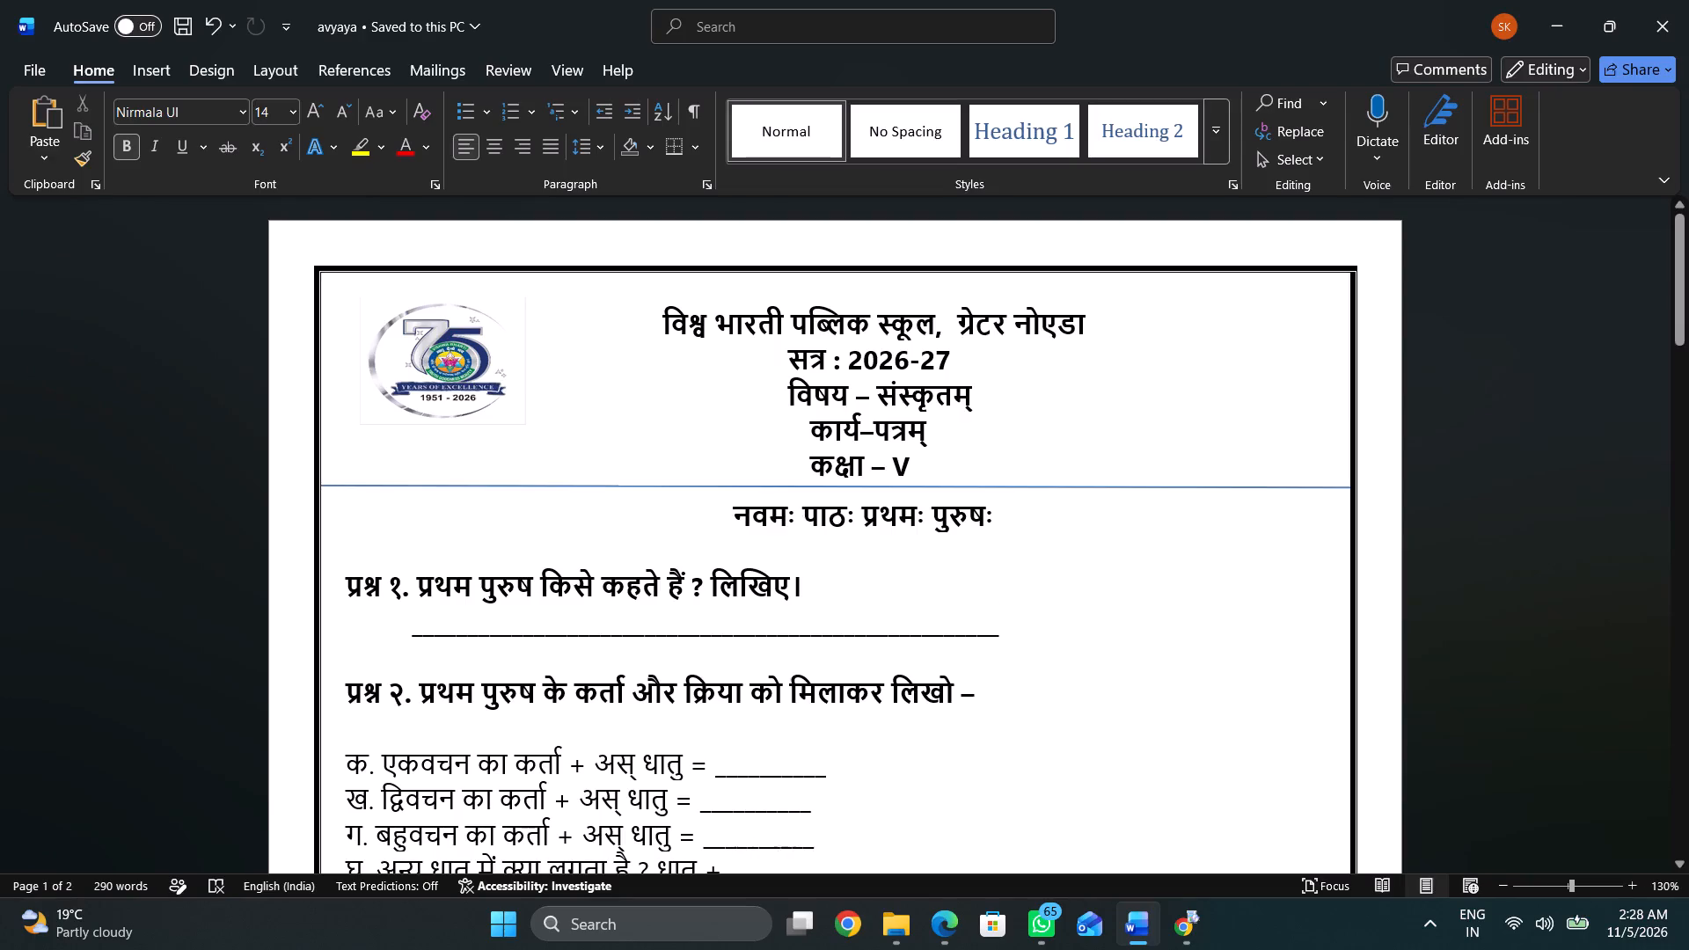
Save a copy of the worksheet in PDF format, keeping the name avyaya and the document's current folder.
{"action": "key", "text": "ctrl+p"}
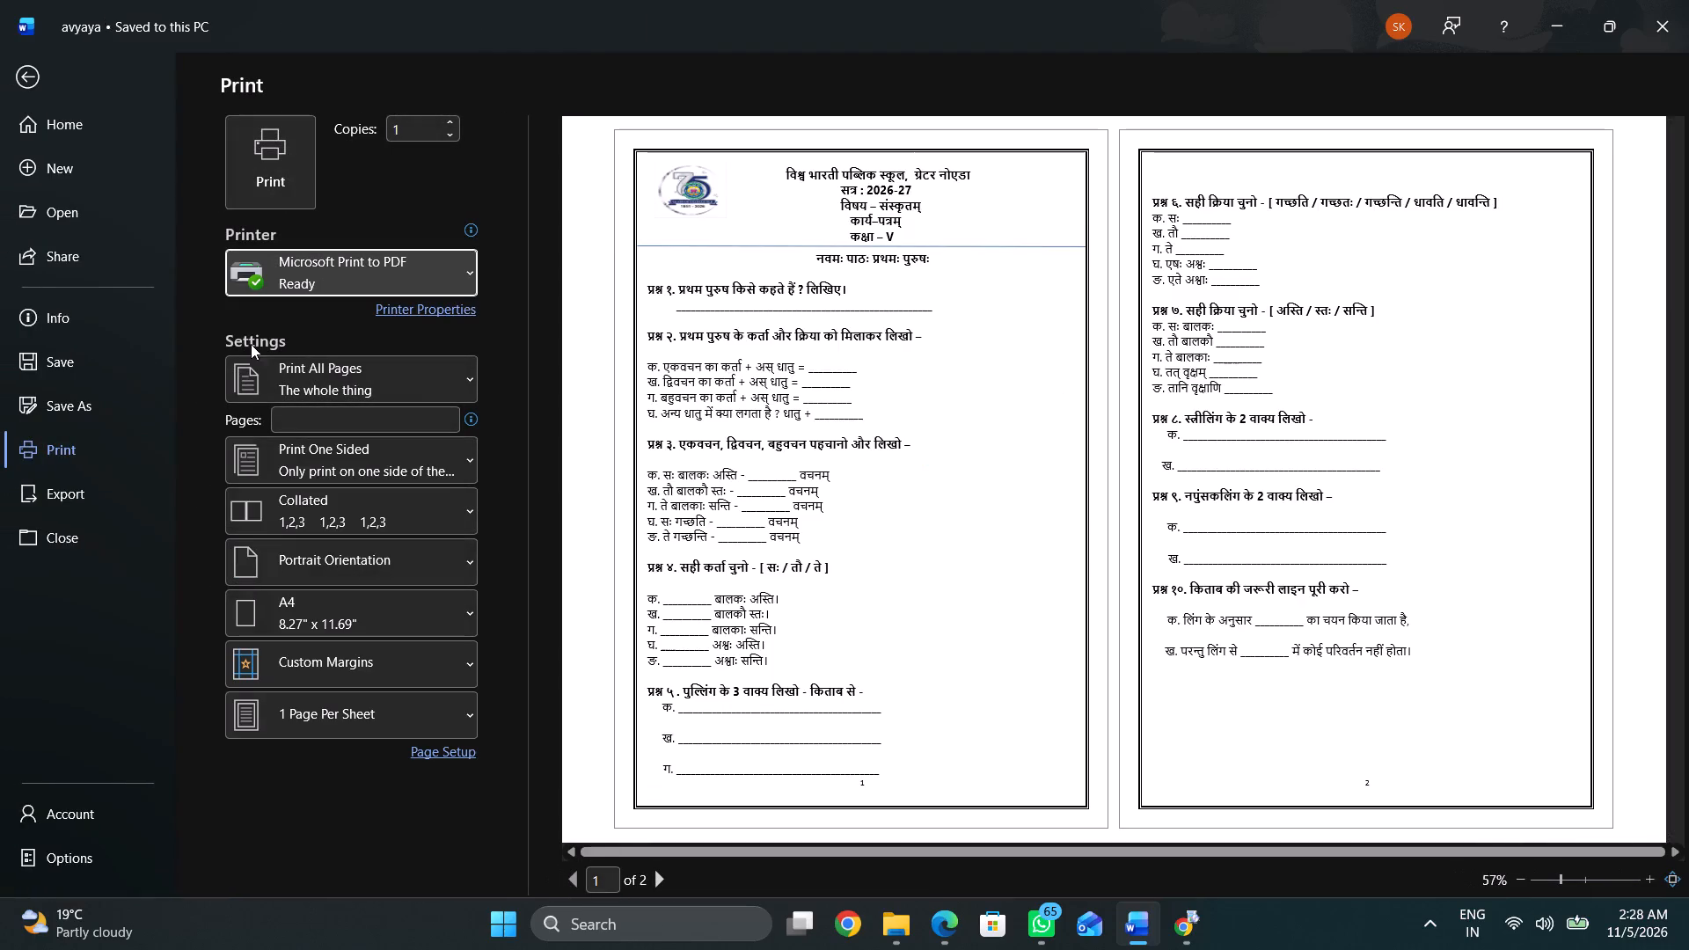
{"action": "left_click", "coordinate": [118, 418]}
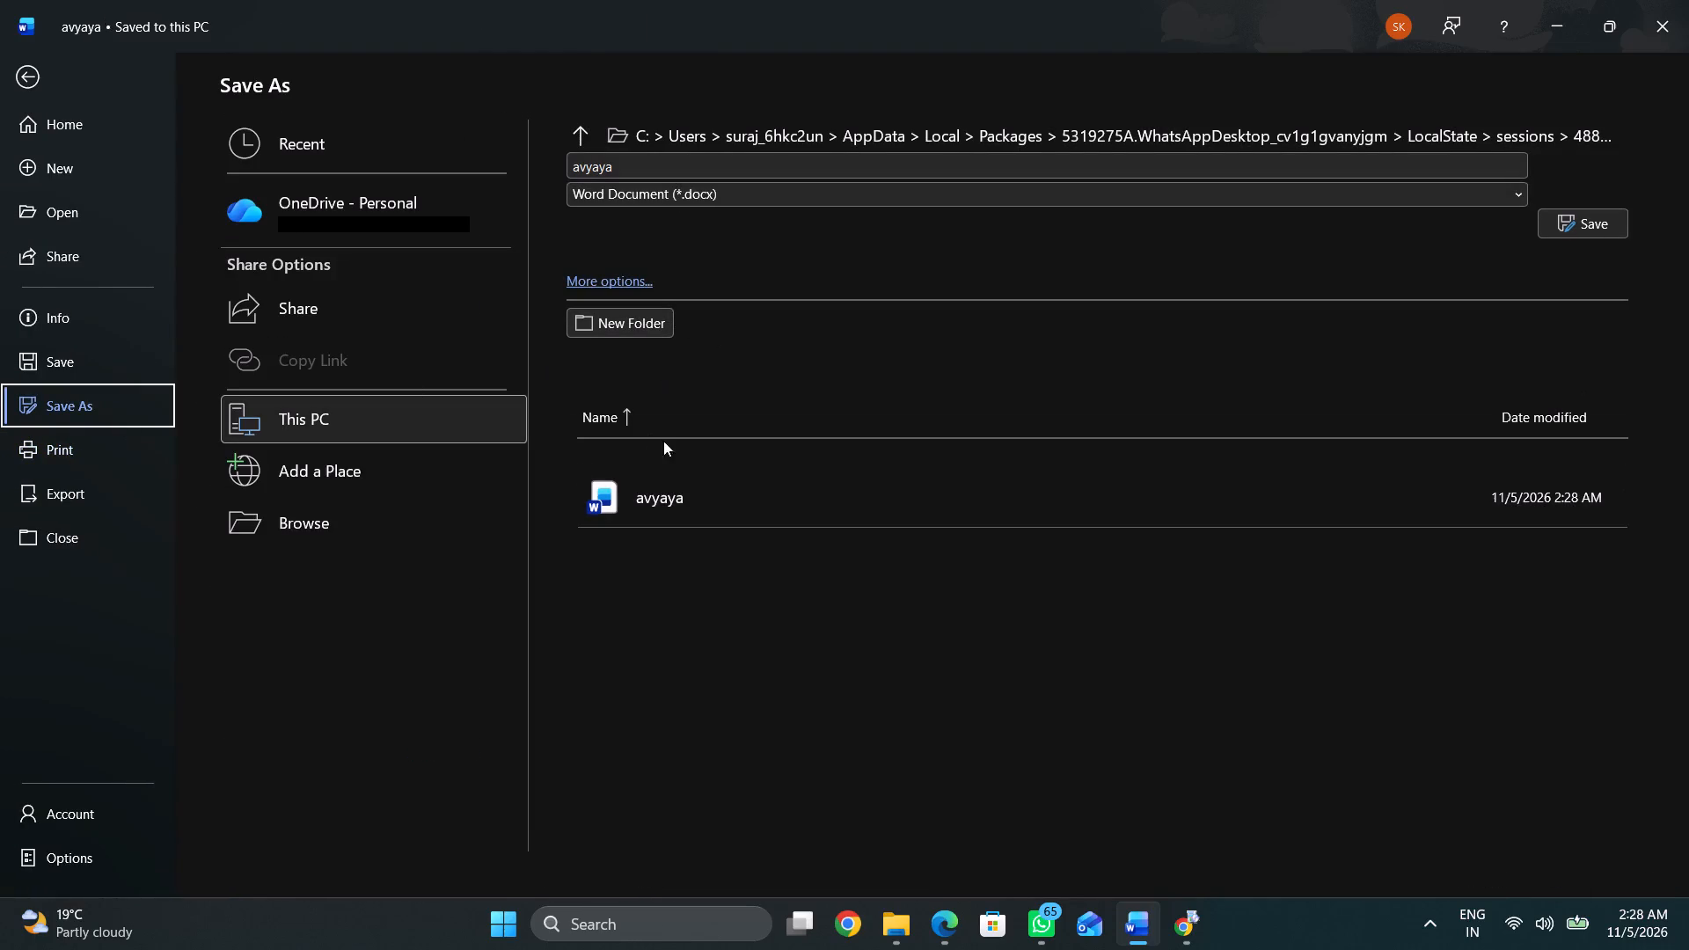
{"action": "left_click", "coordinate": [666, 469]}
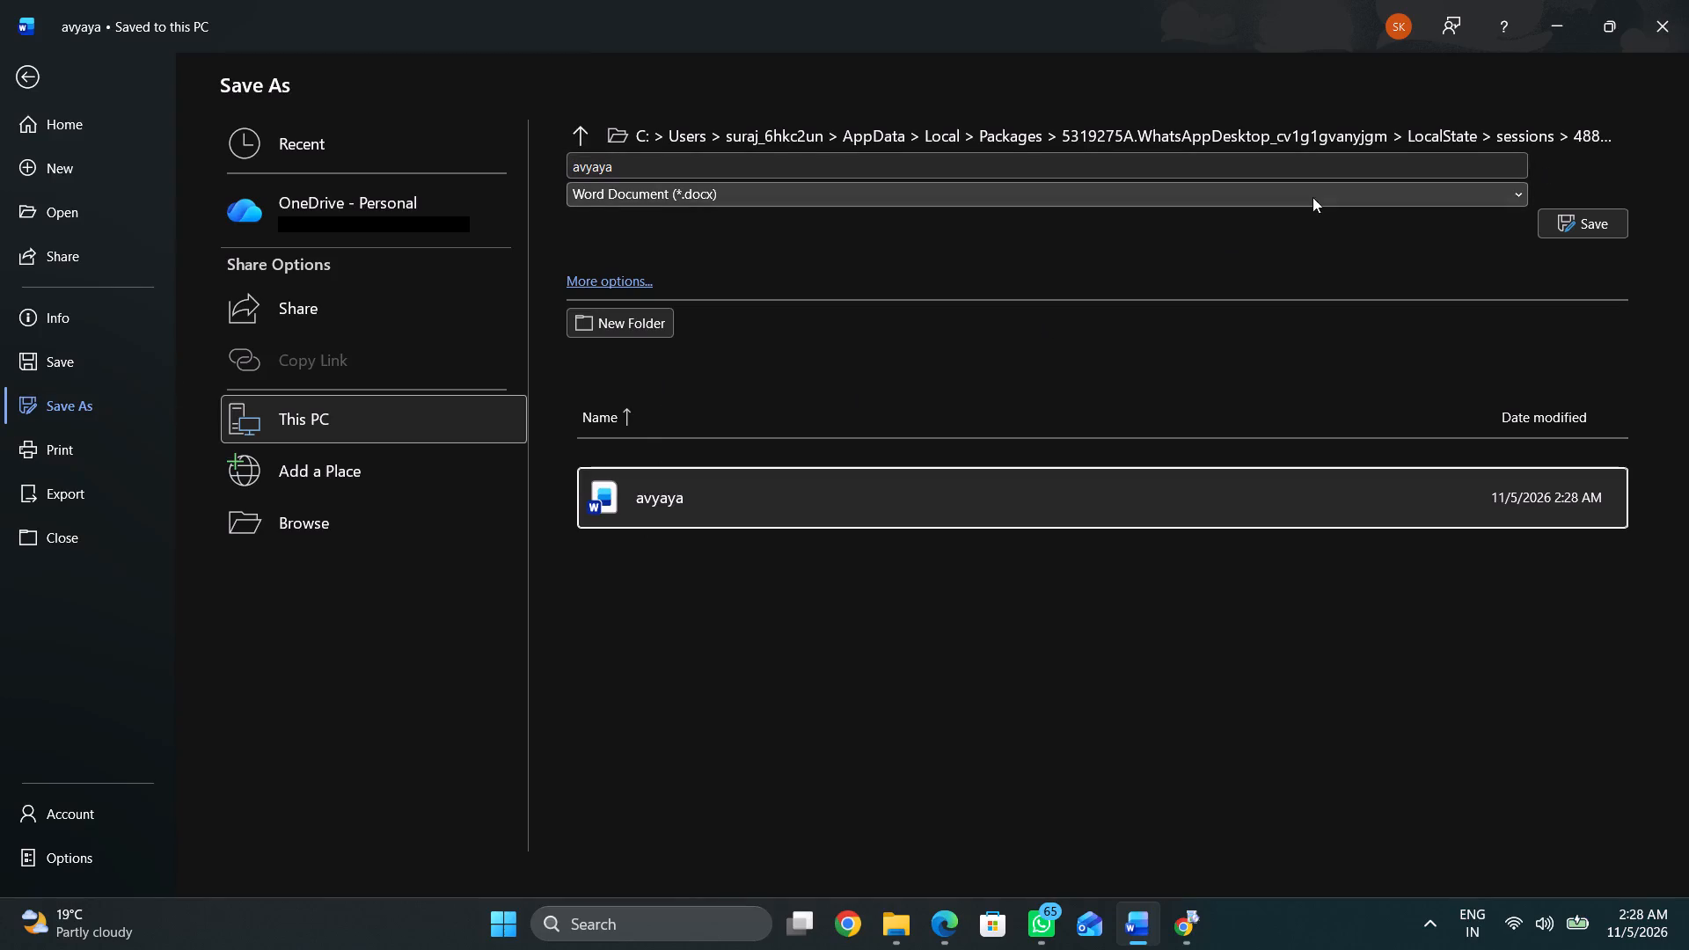
{"action": "left_click", "coordinate": [1516, 190]}
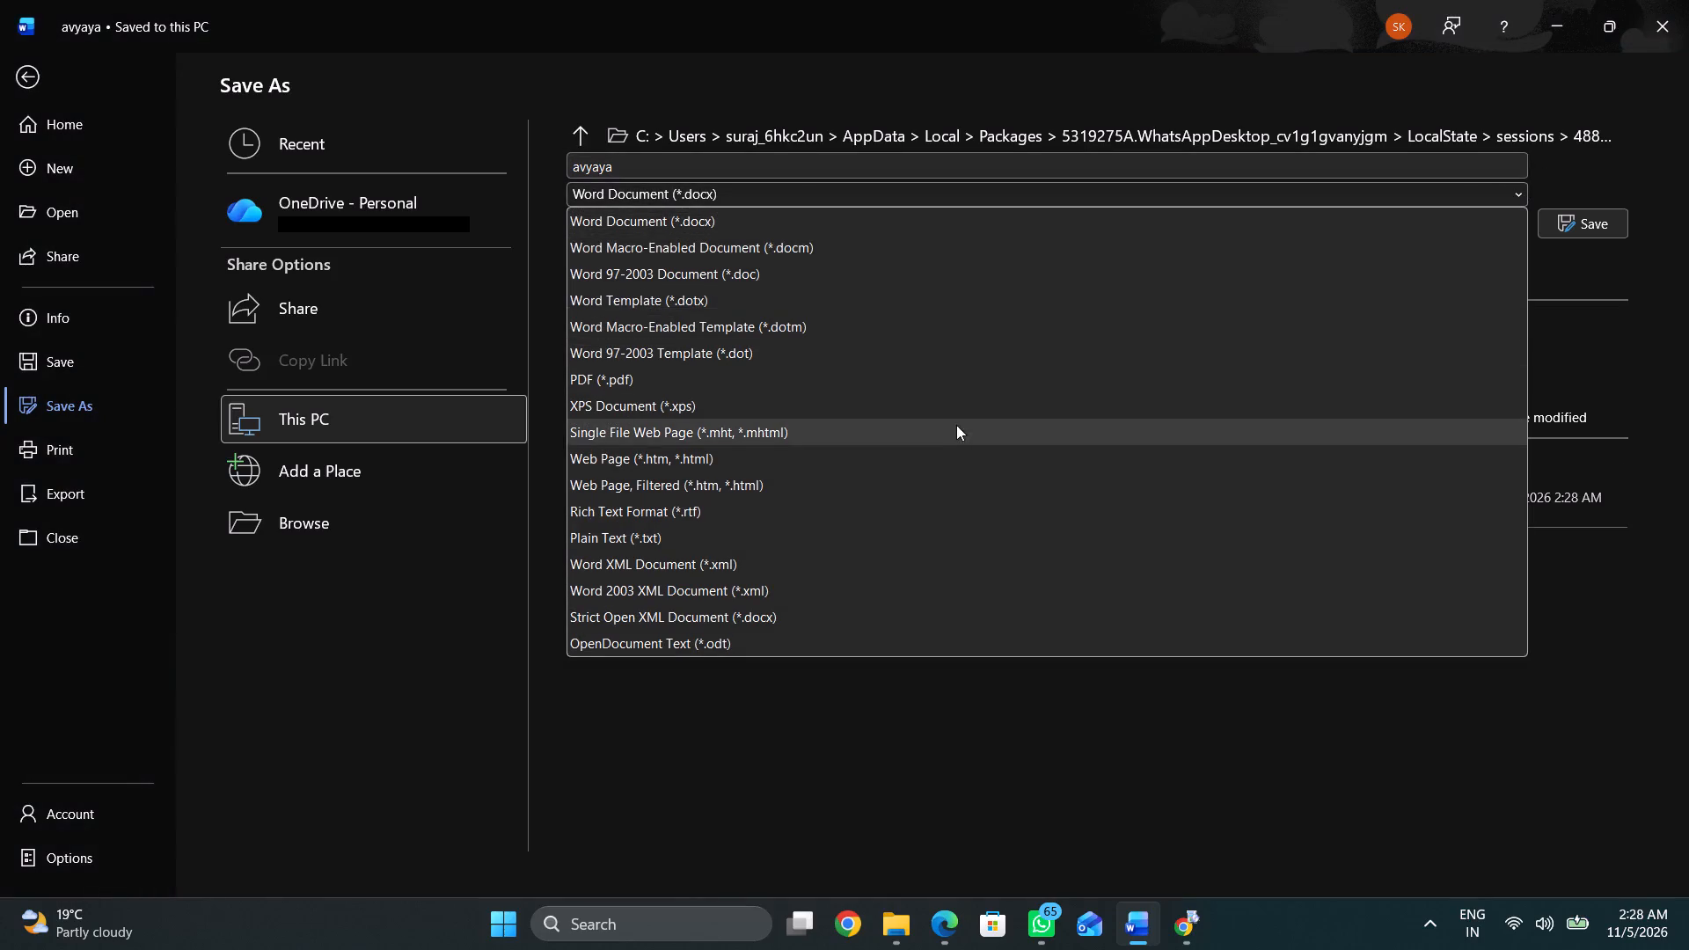
{"action": "left_click", "coordinate": [969, 387]}
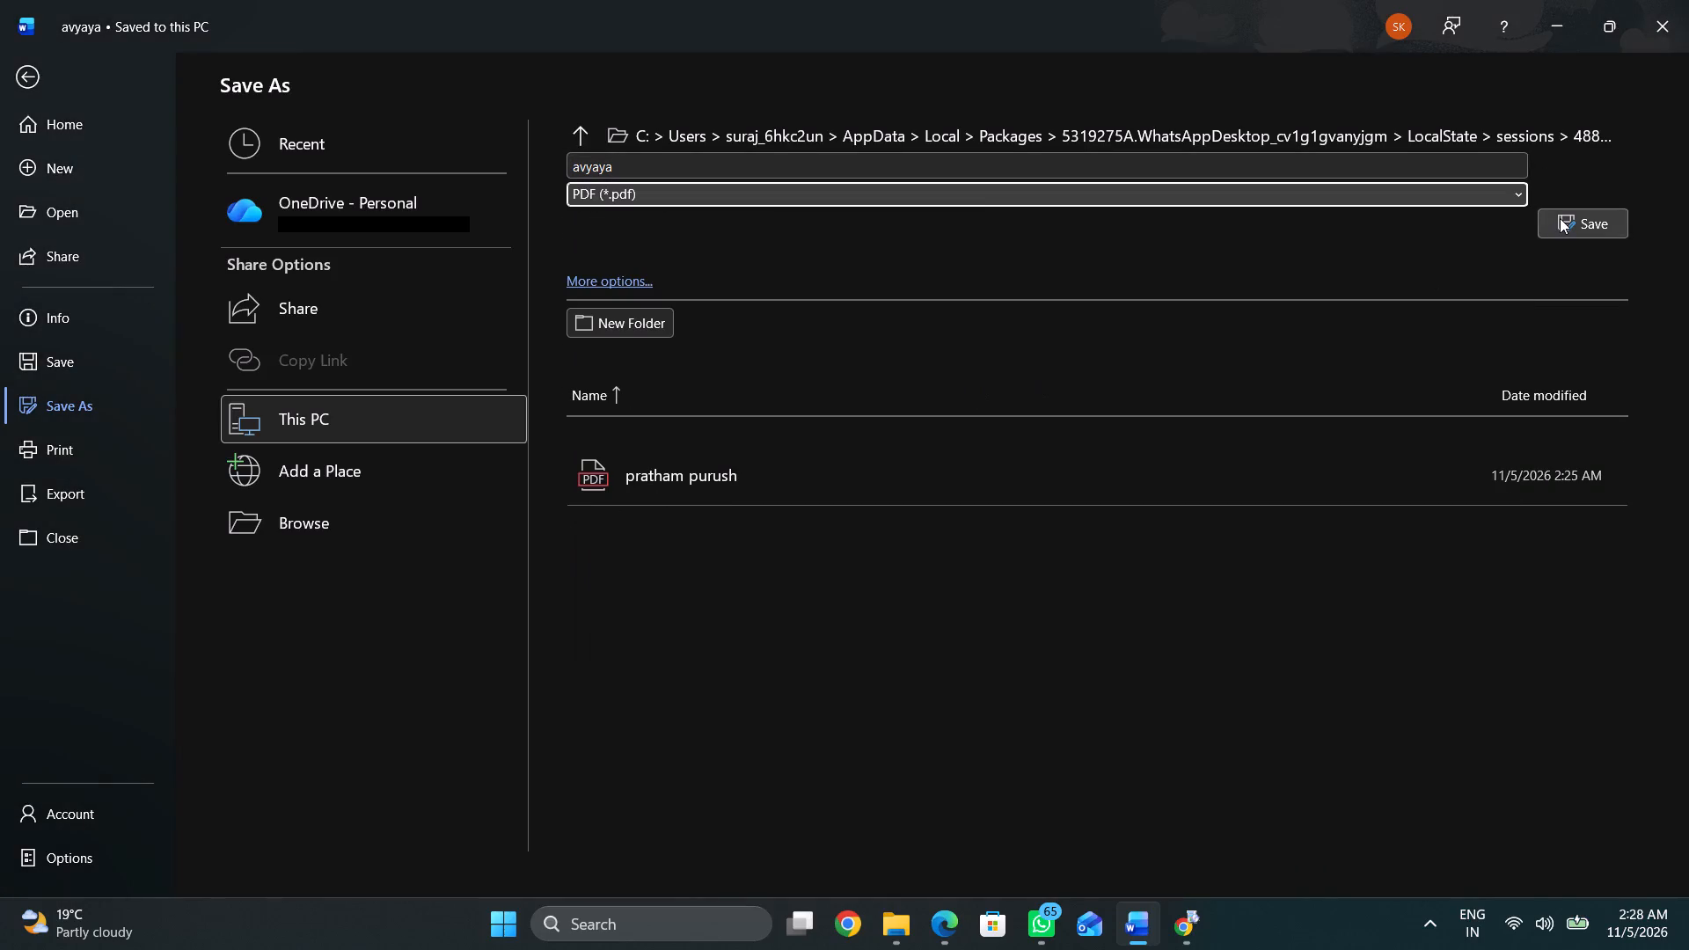
{"action": "left_click", "coordinate": [1560, 218]}
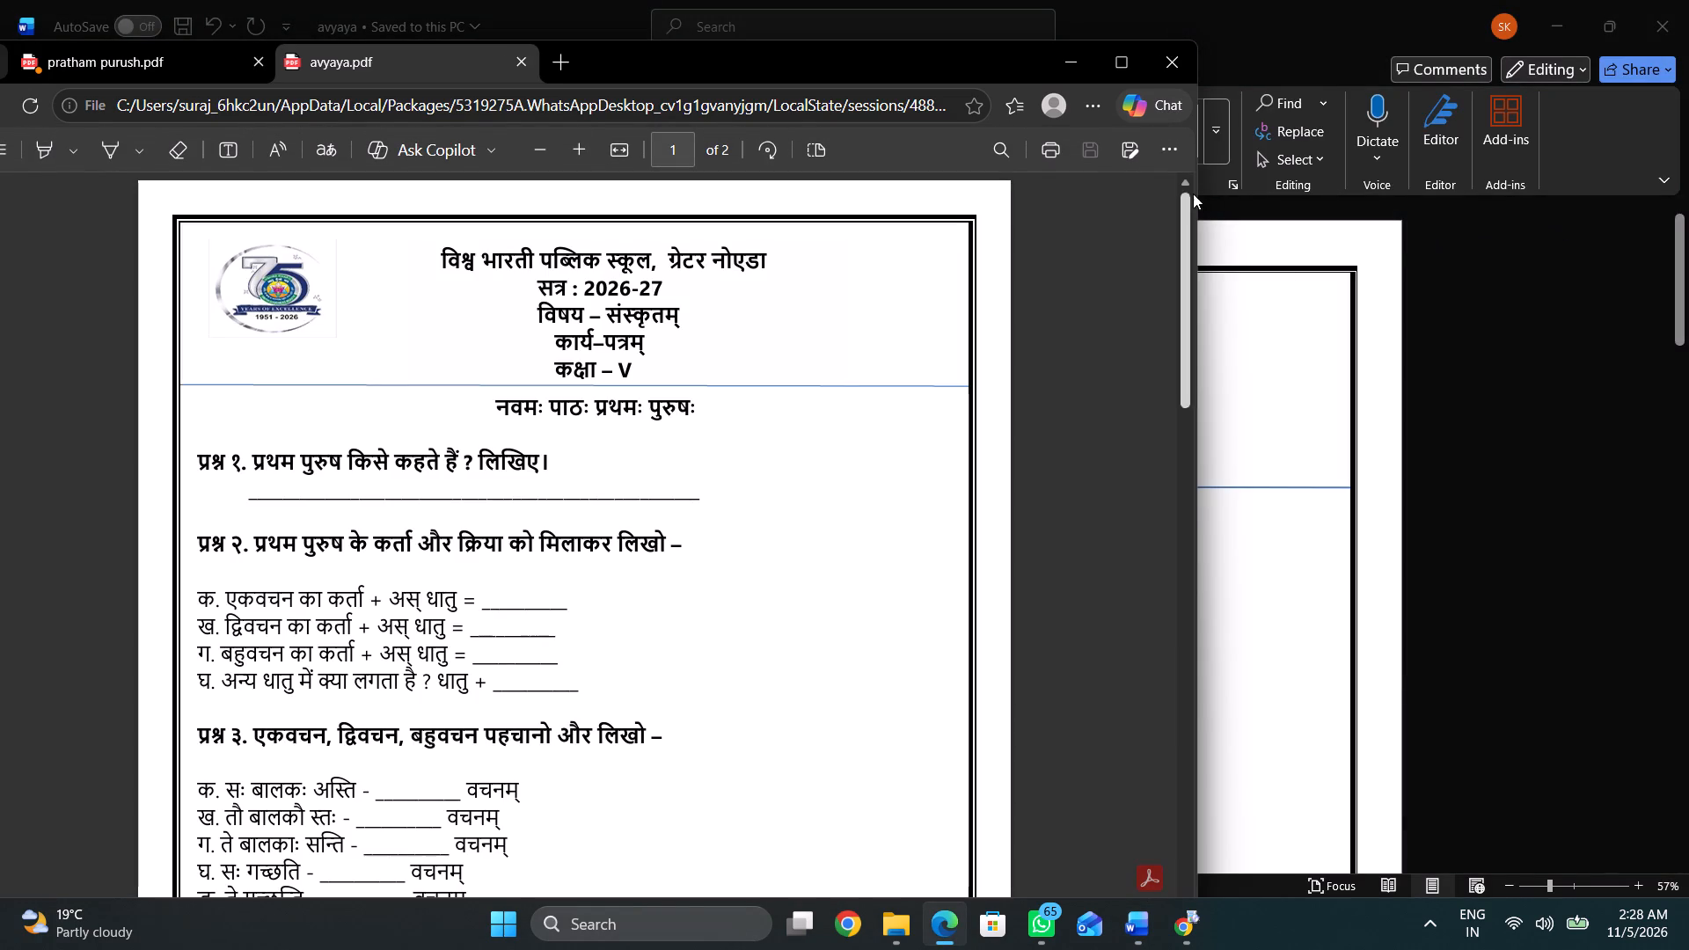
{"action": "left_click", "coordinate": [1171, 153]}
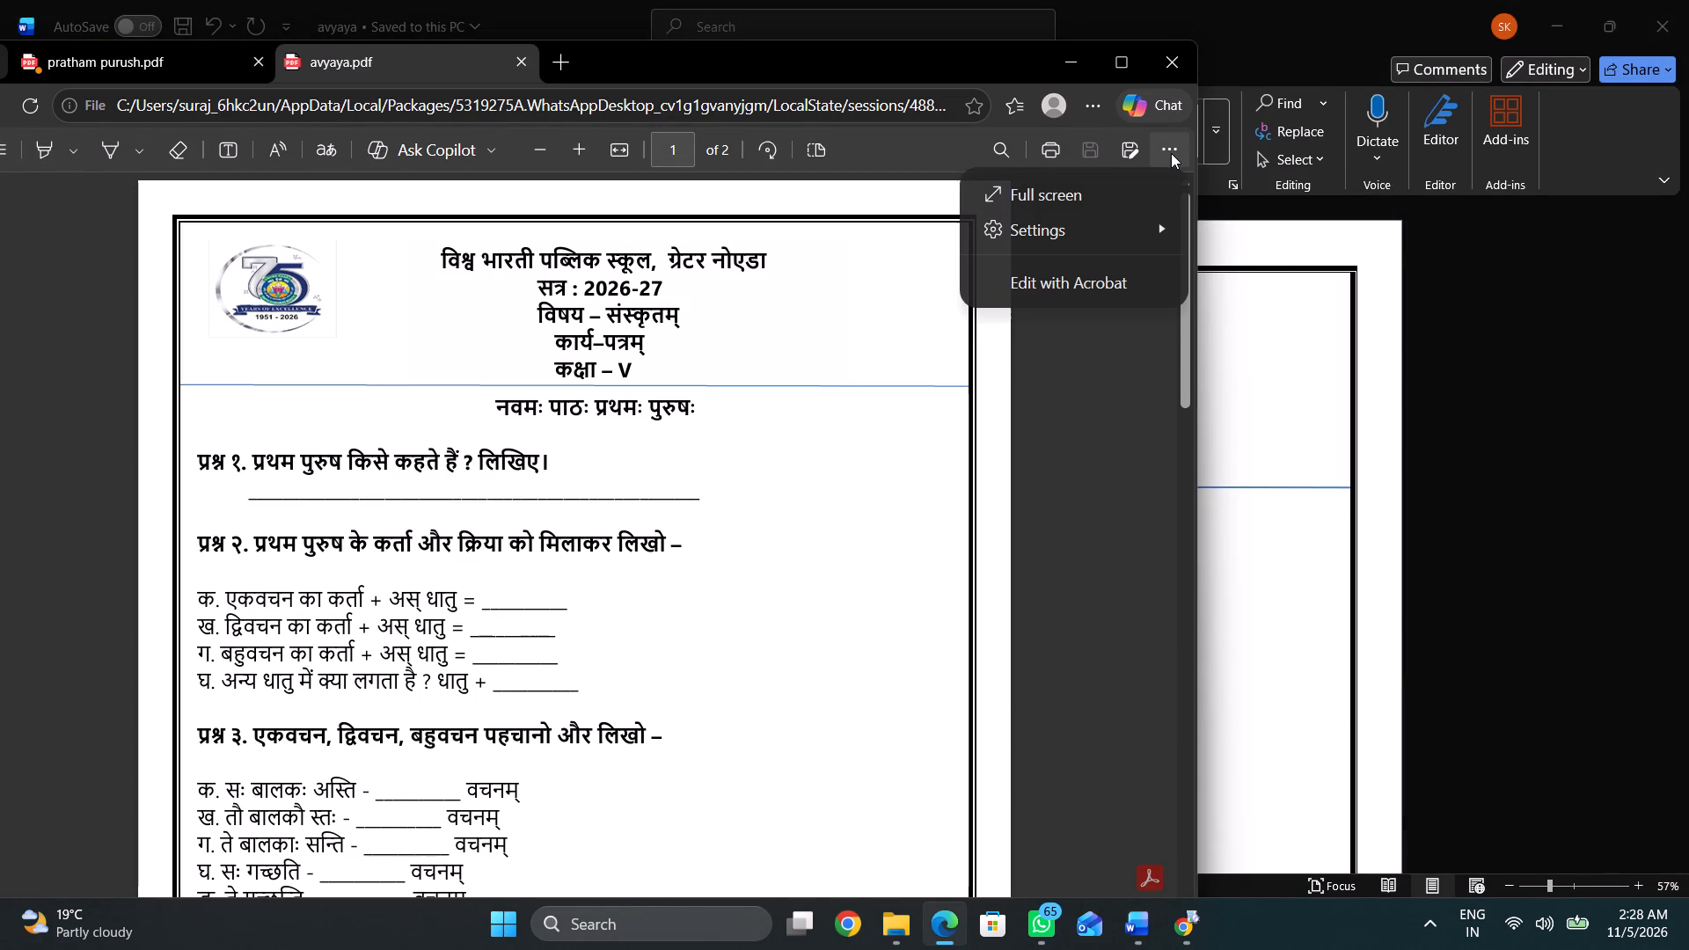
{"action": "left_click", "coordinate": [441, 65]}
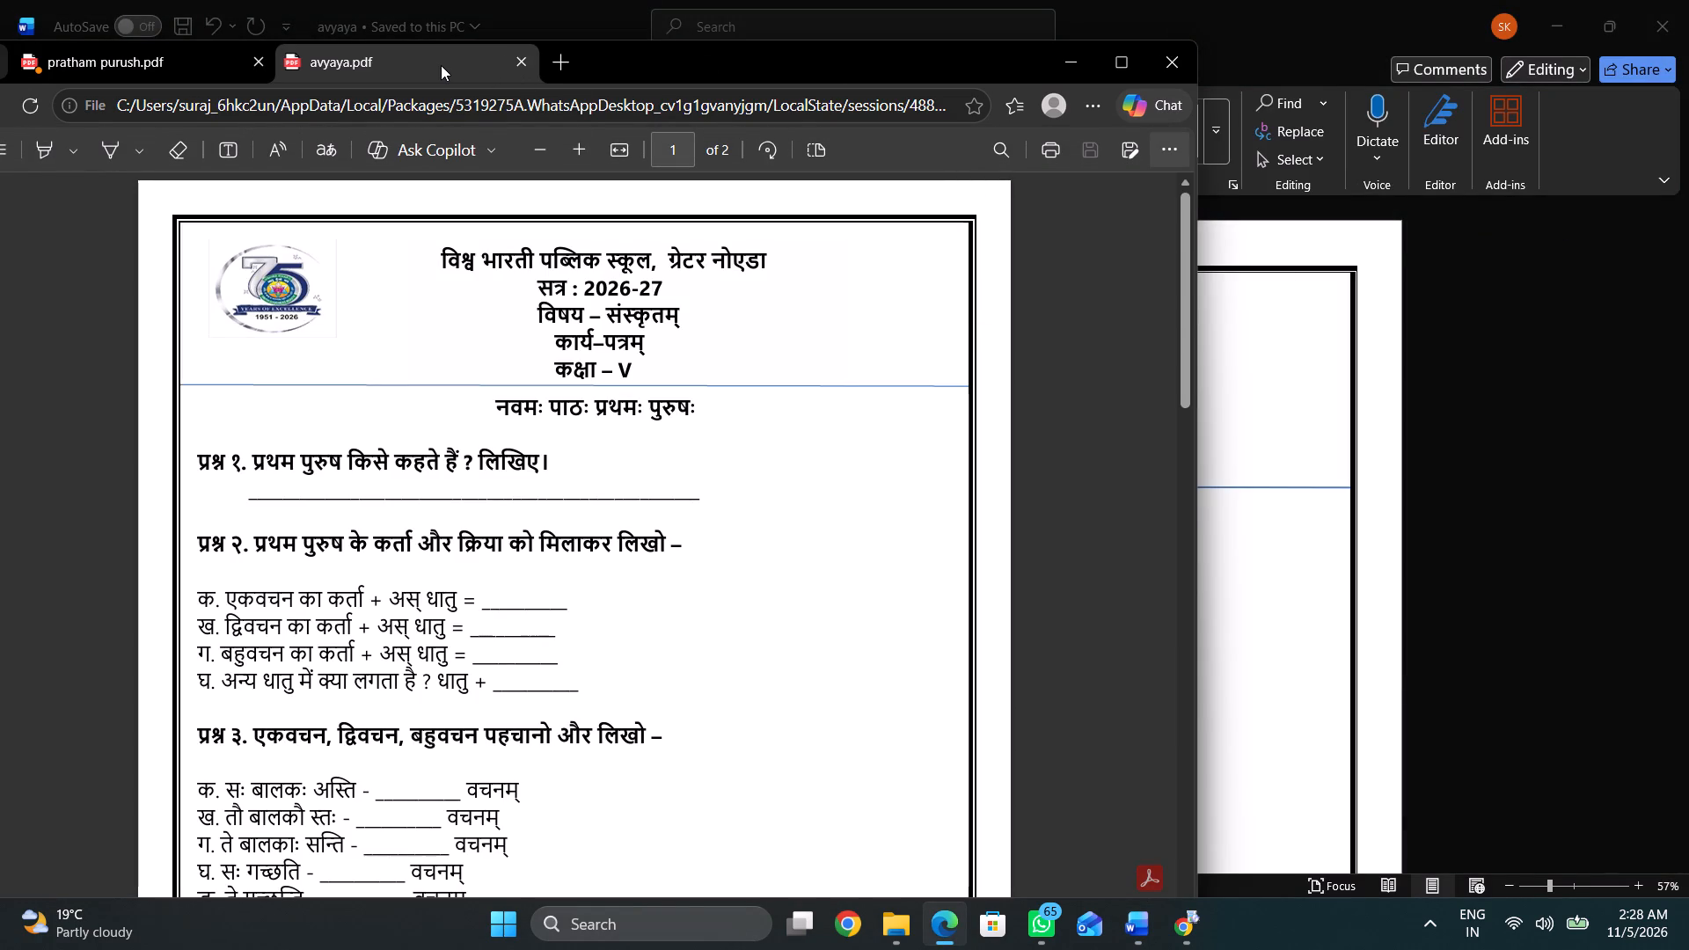
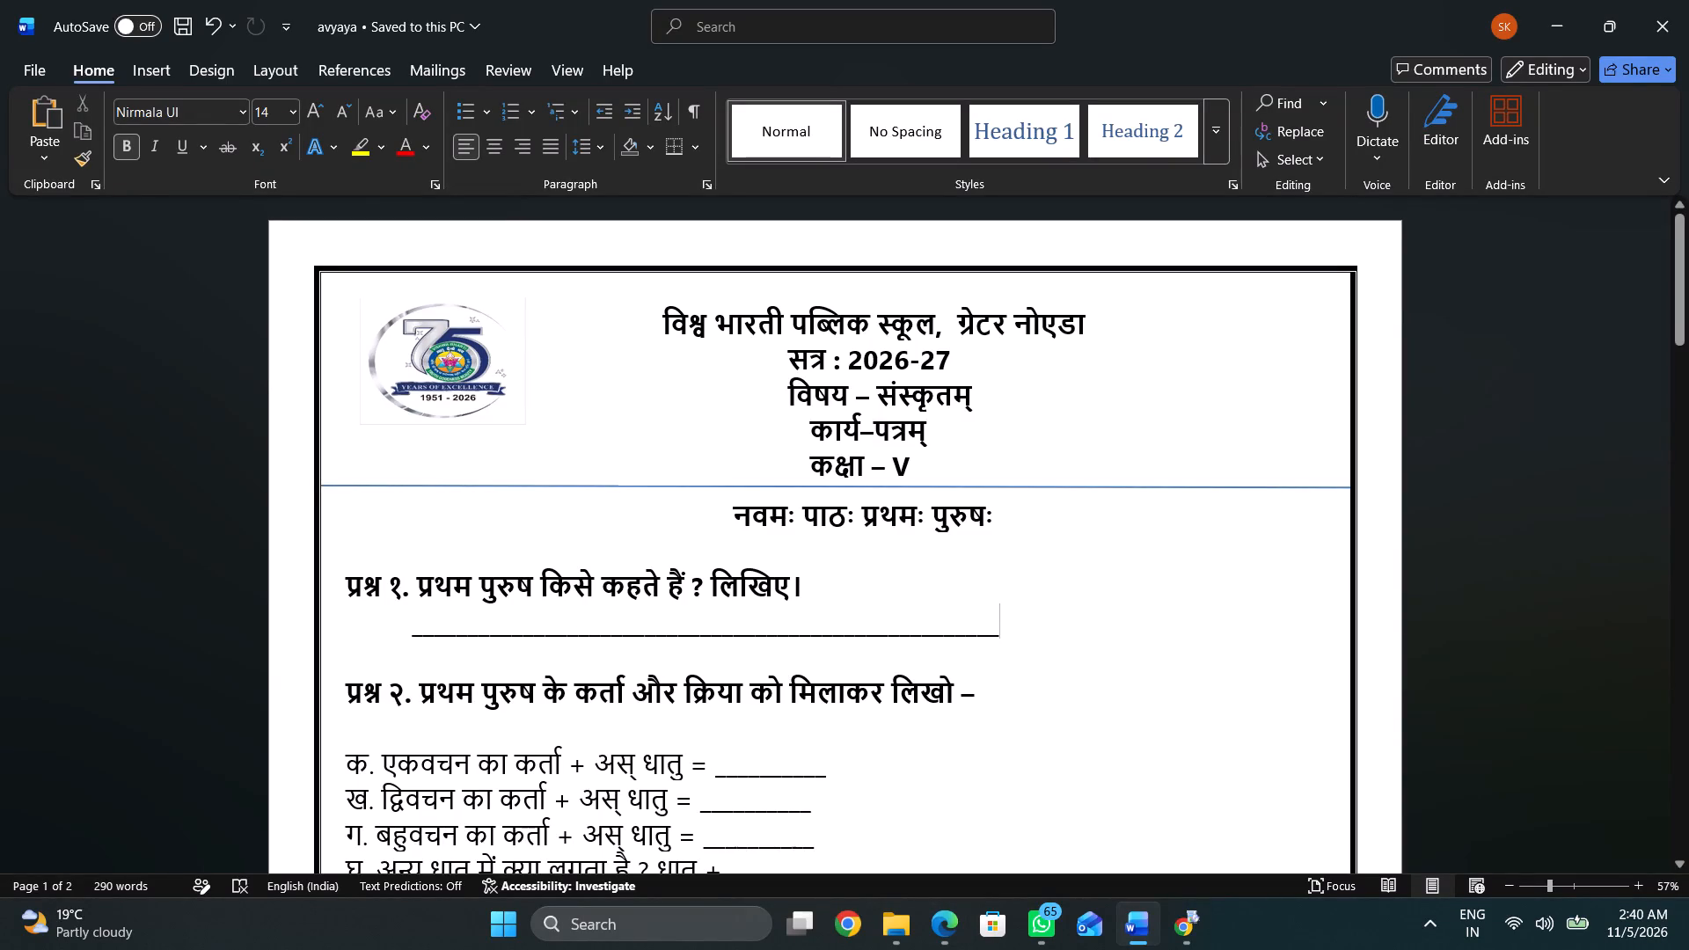
Select the avyaya worksheet's text from question १ through the end of question १० and open the font choices.
{"action": "left_click", "coordinate": [342, 573]}
{"action": "left_click_drag", "start_coordinate": [350, 579], "coordinate": [826, 943]}
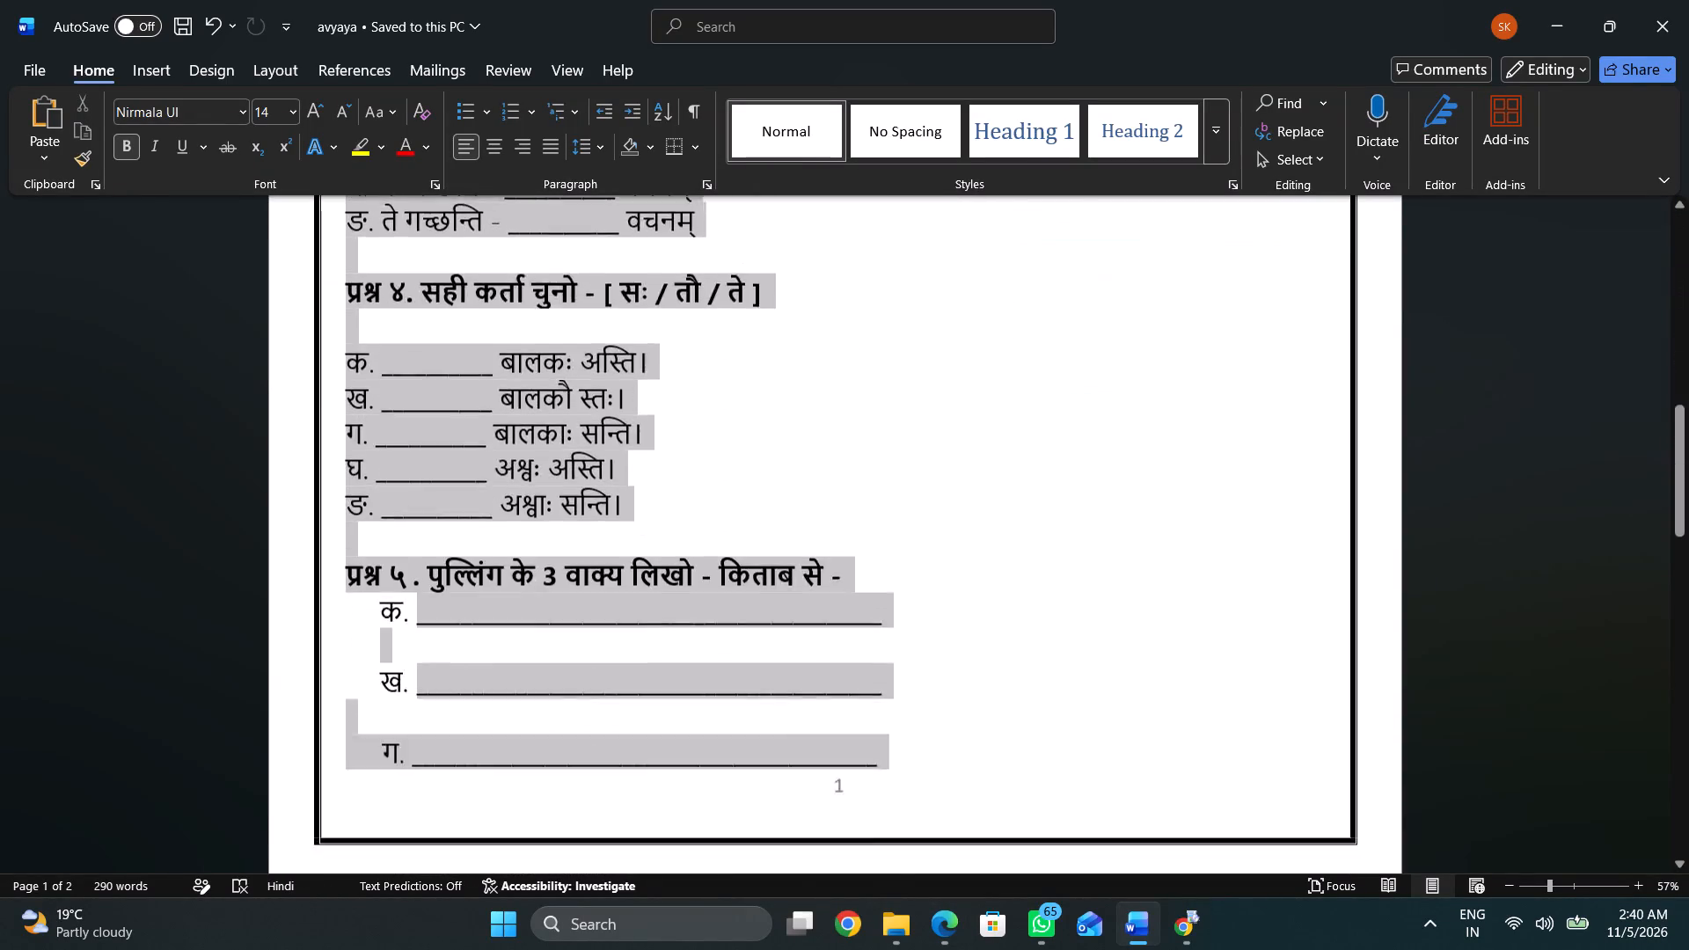
{"action": "left_click_drag", "start_coordinate": [826, 943], "coordinate": [983, 926]}
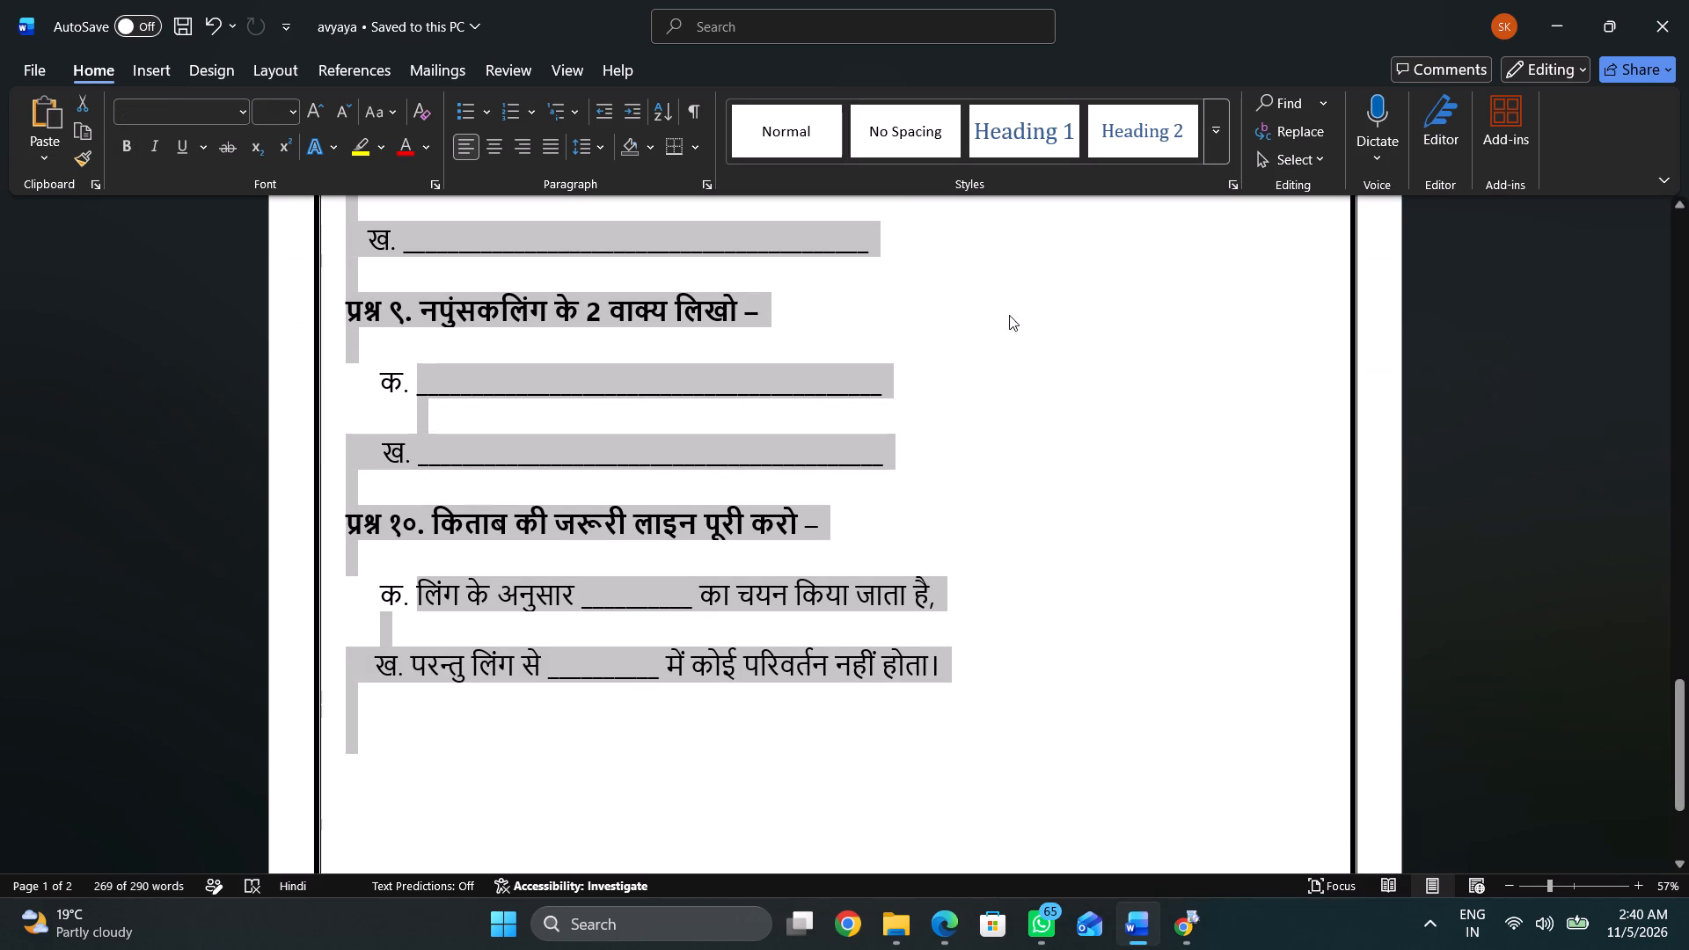
{"action": "scroll", "coordinate": [1069, 303], "scroll_direction": "up", "scroll_amount": 3}
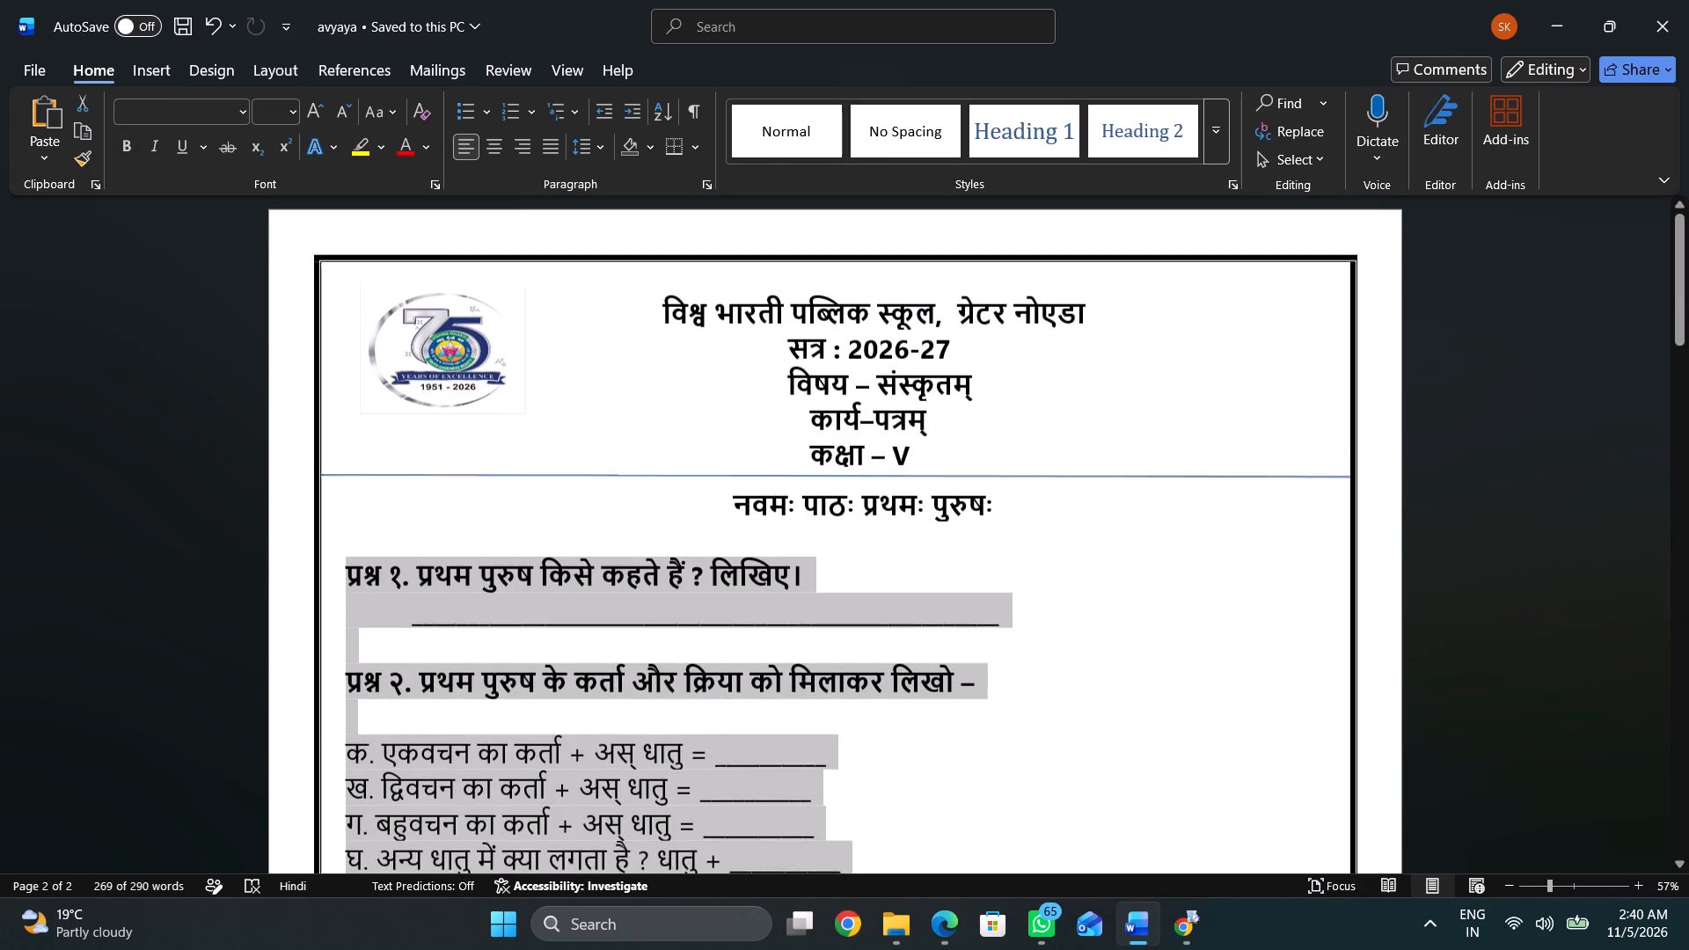
{"action": "right_click", "coordinate": [1069, 303]}
{"action": "left_click", "coordinate": [245, 112]}
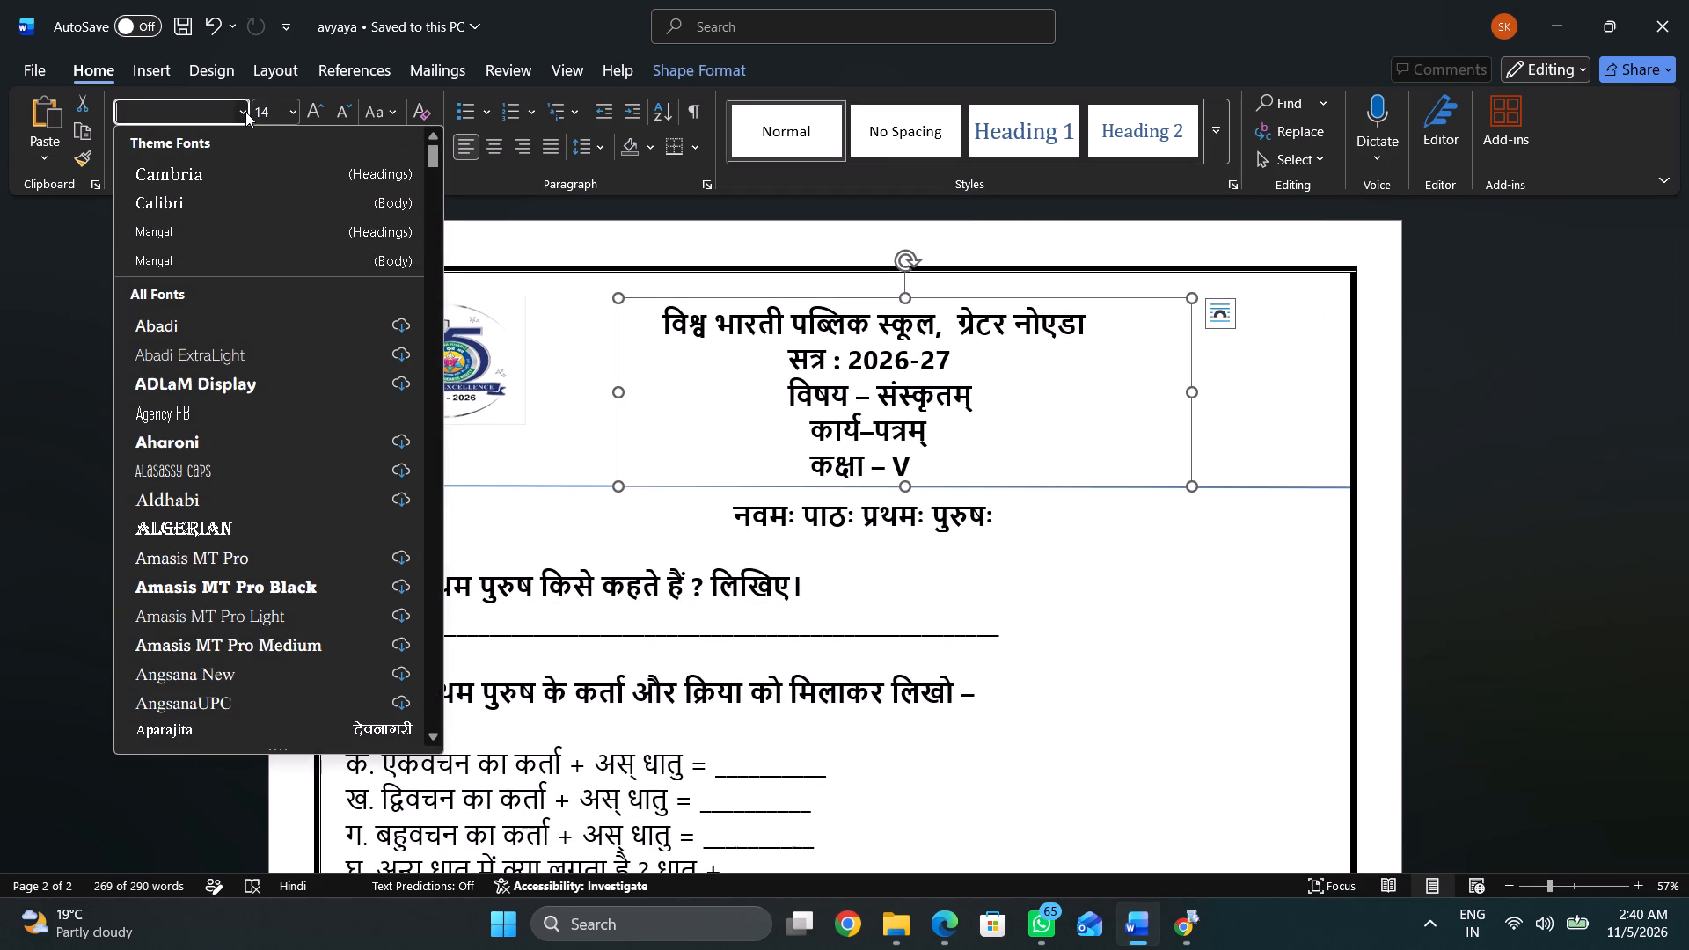
Delete all the worksheet content below the school header, from the chapter title नवमः पाठः through the last line of question १०.
{"action": "left_click_drag", "start_coordinate": [0, 274], "coordinate": [457, 359]}
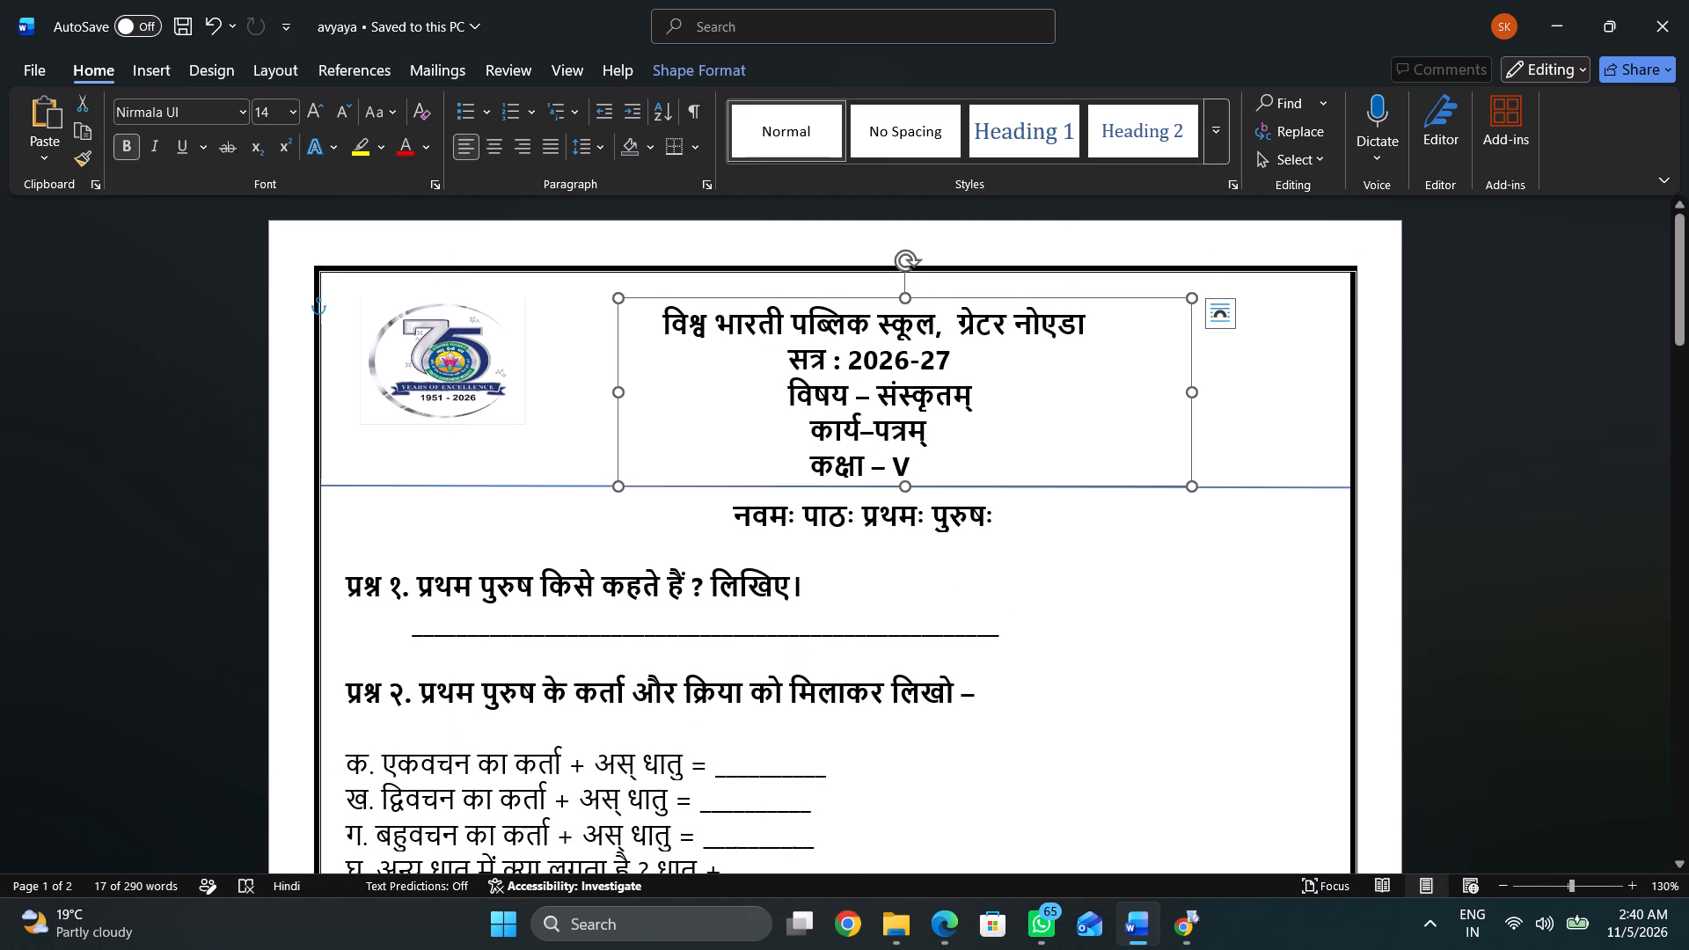
{"action": "left_click_drag", "start_coordinate": [742, 517], "coordinate": [809, 939]}
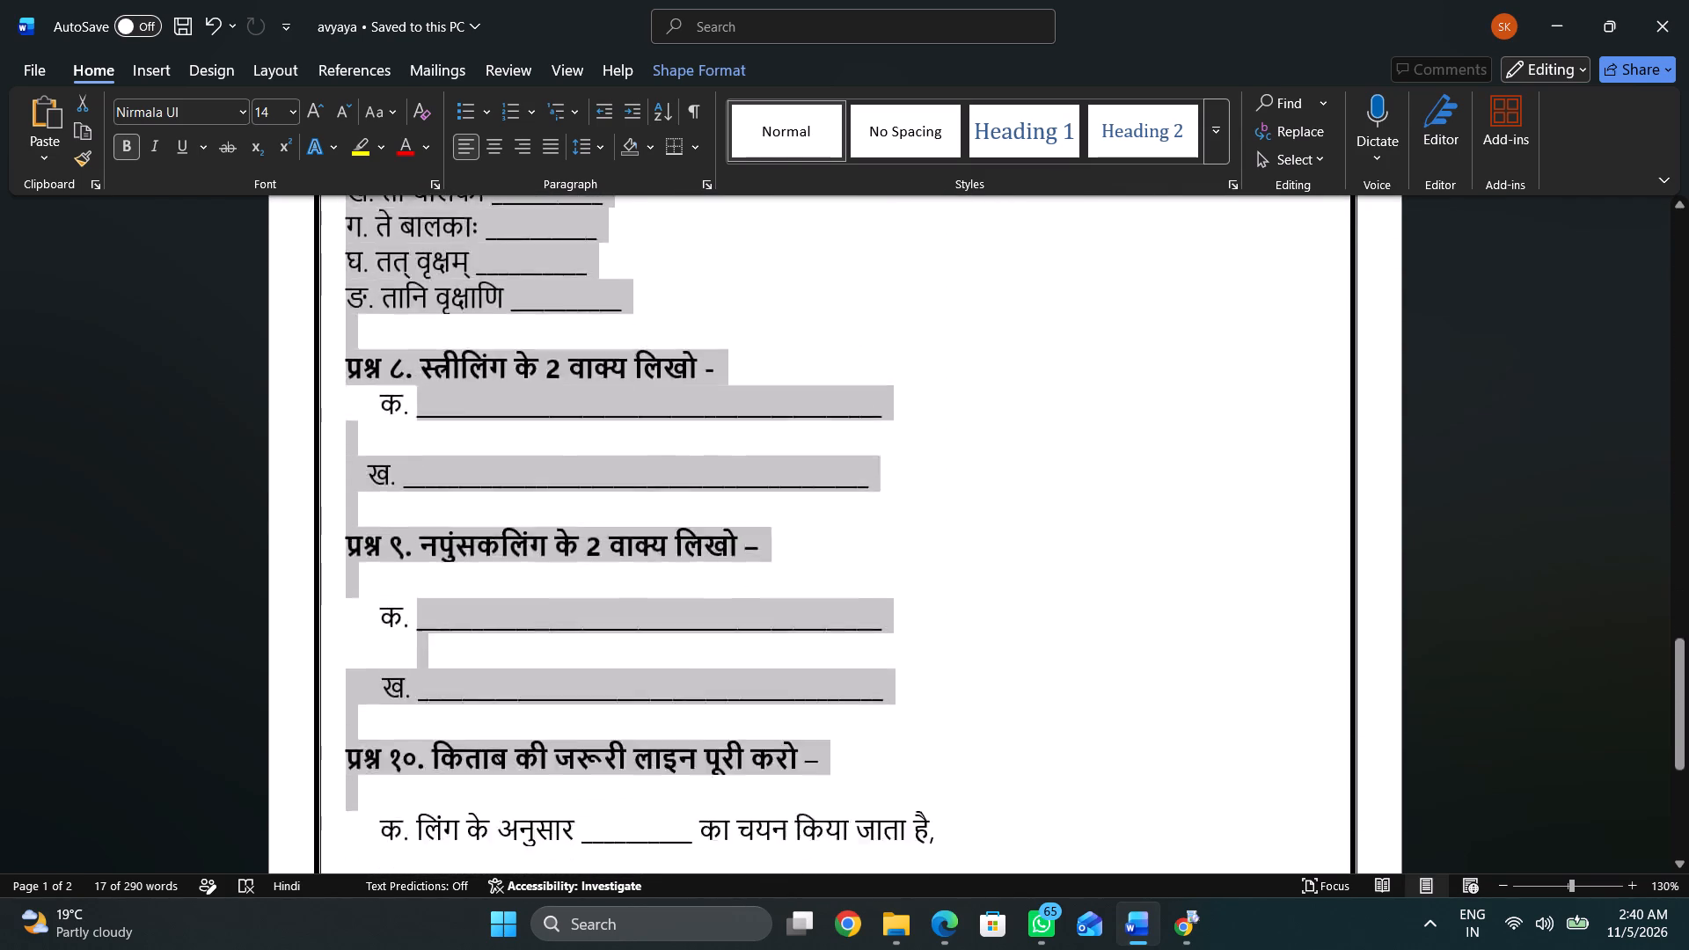
{"action": "left_click_drag", "start_coordinate": [809, 939], "coordinate": [1165, 620]}
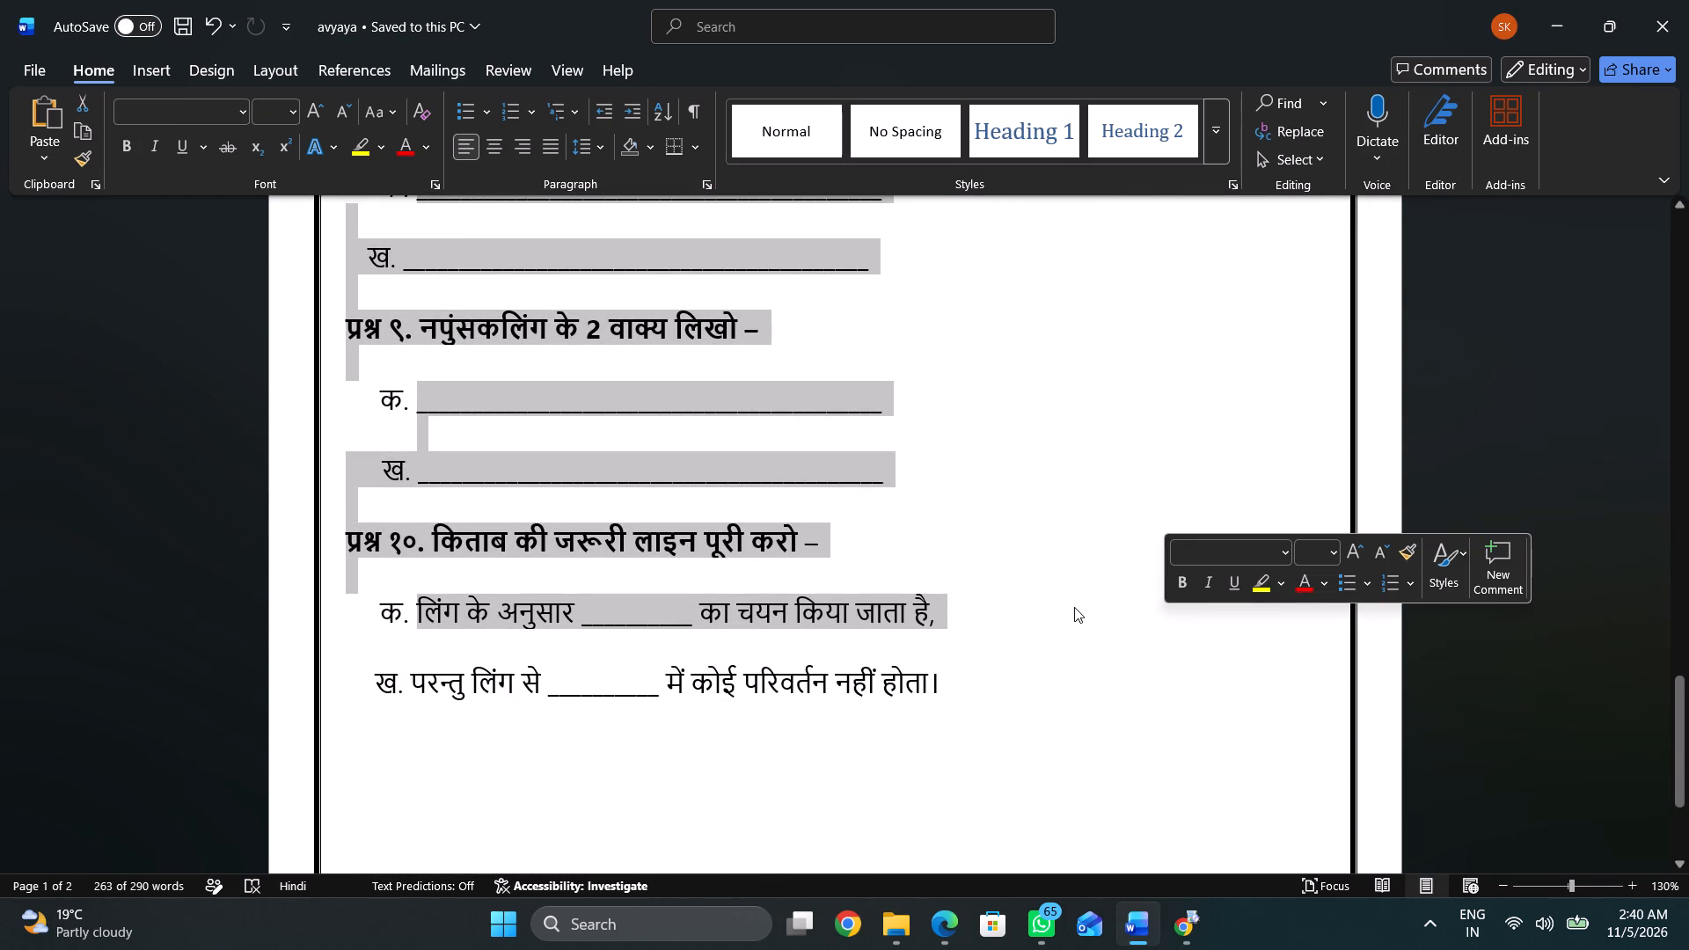
{"action": "key", "text": "BackSpace"}
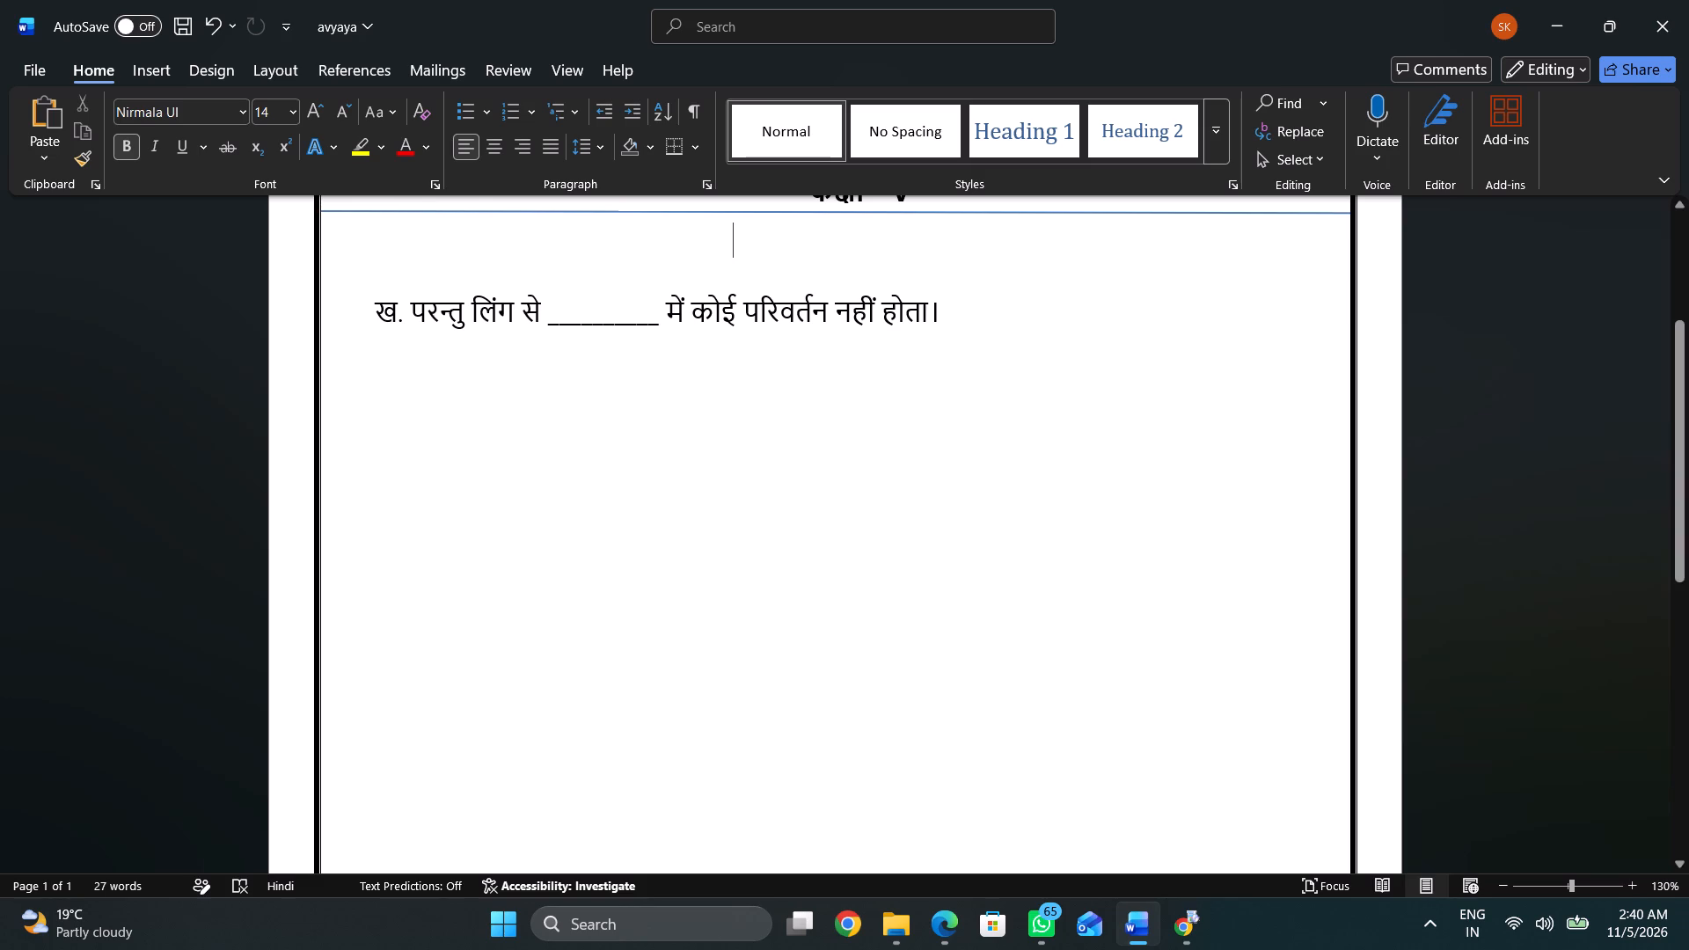
{"action": "left_click_drag", "start_coordinate": [377, 309], "coordinate": [1040, 318]}
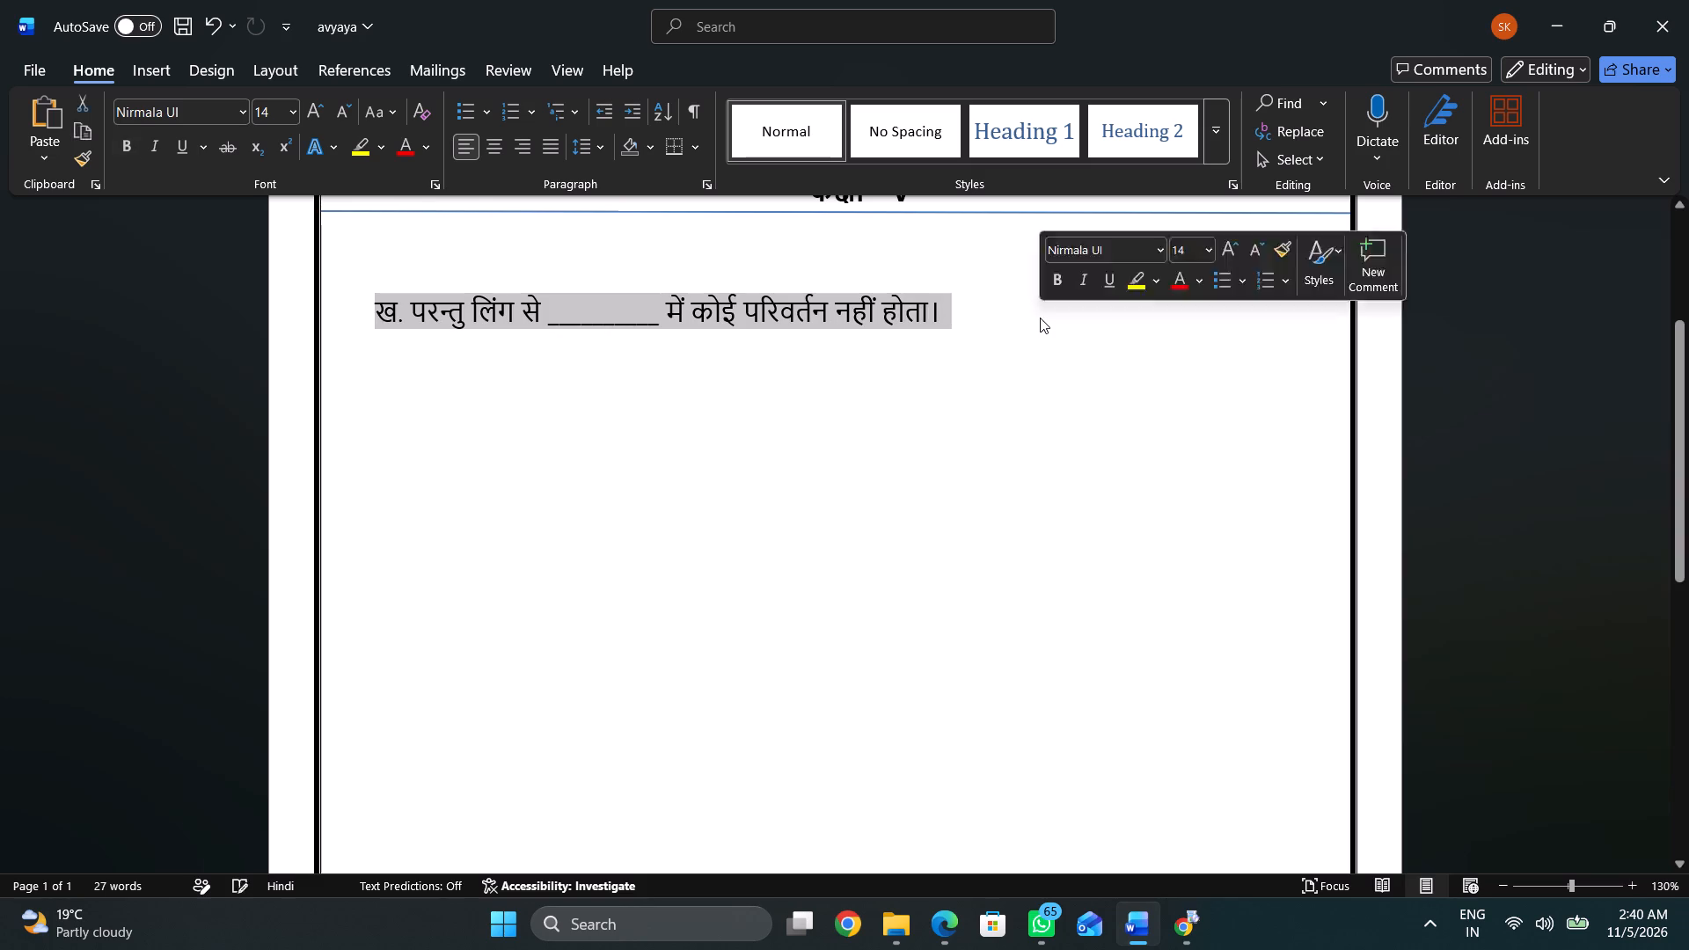
{"action": "key", "text": "BackSpace"}
Start entering new body text below the school header, beginning with "d".
{"action": "scroll", "coordinate": [1008, 446], "scroll_direction": "up", "scroll_amount": 1}
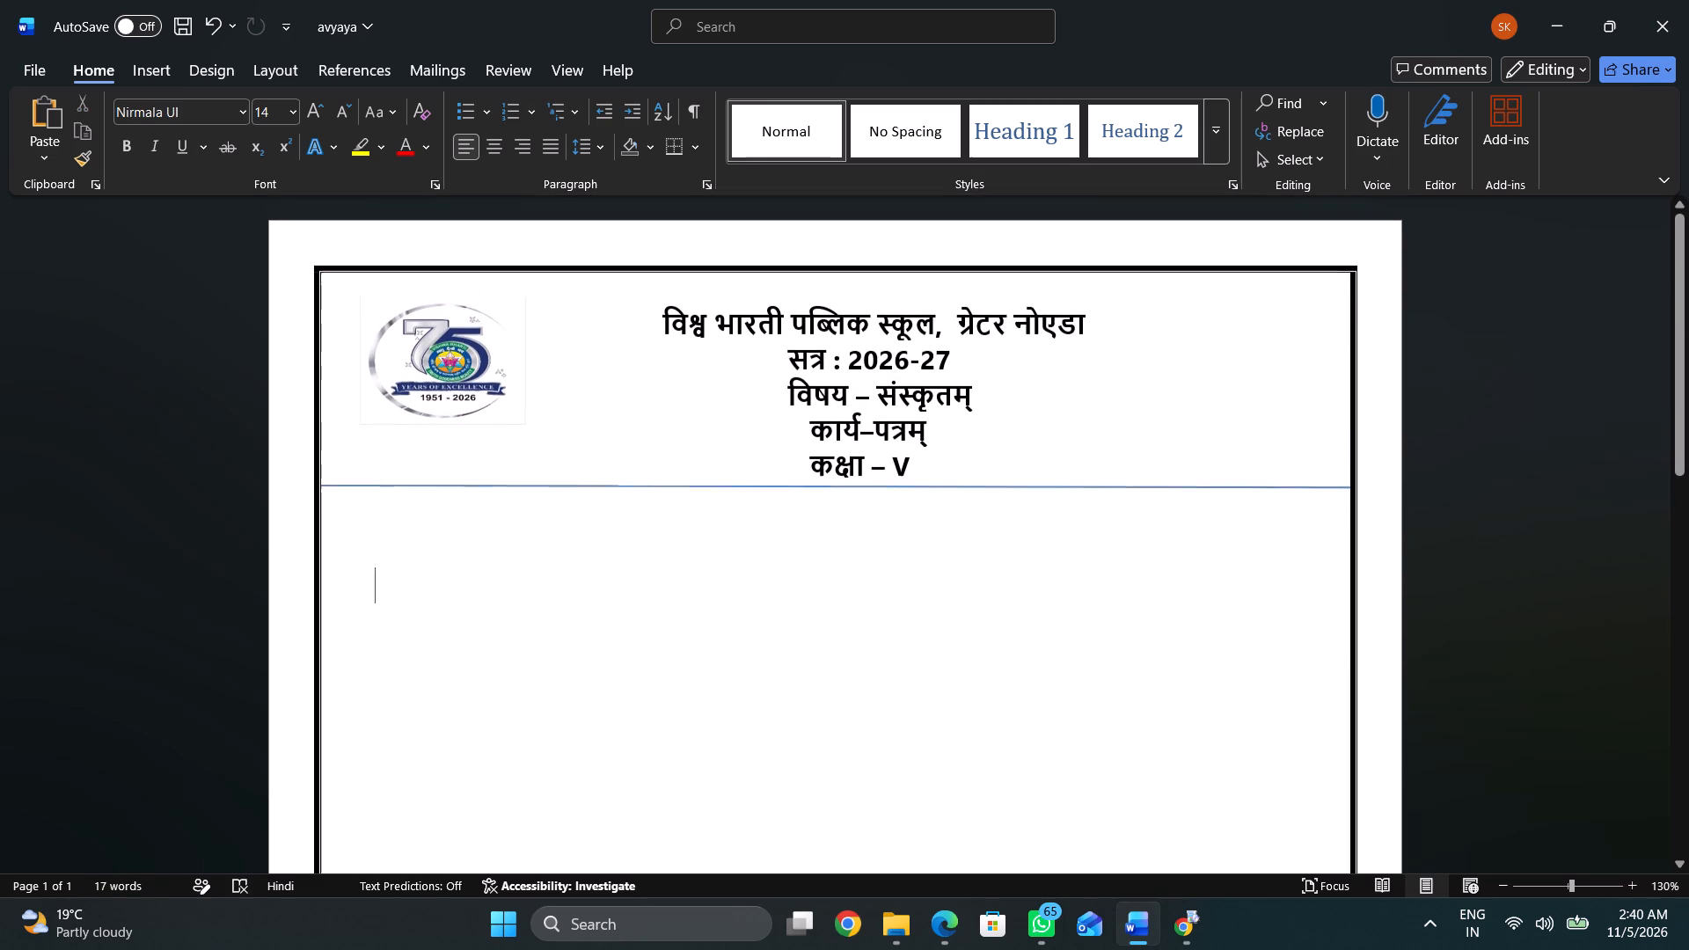
{"action": "key", "text": "d"}
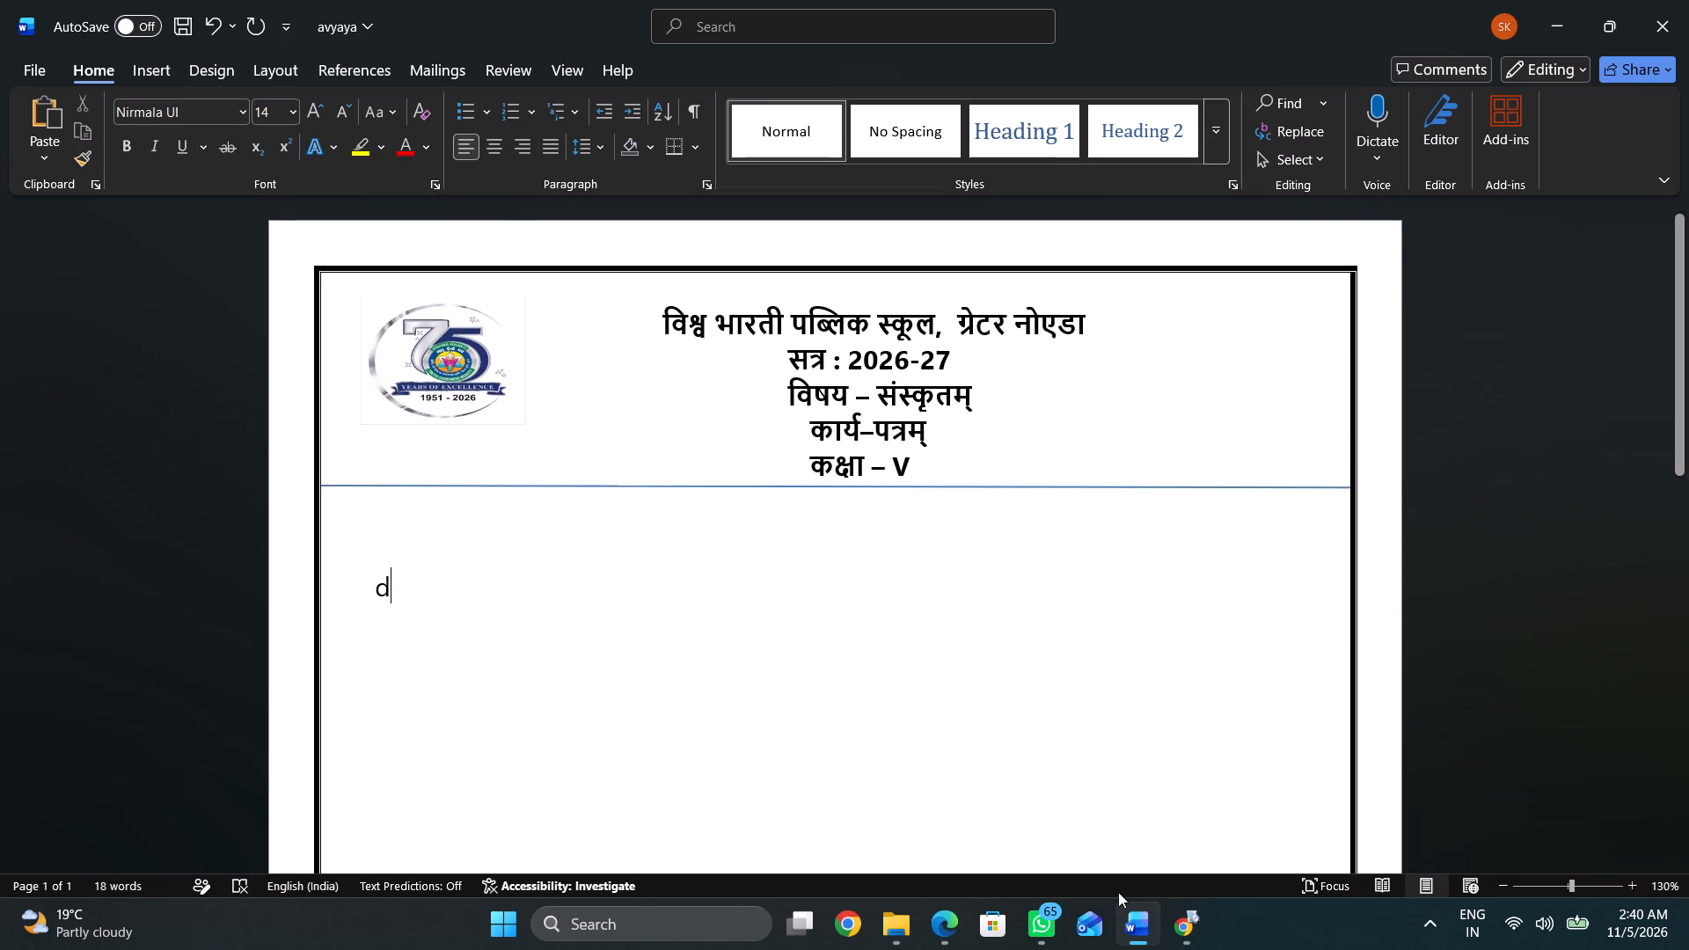
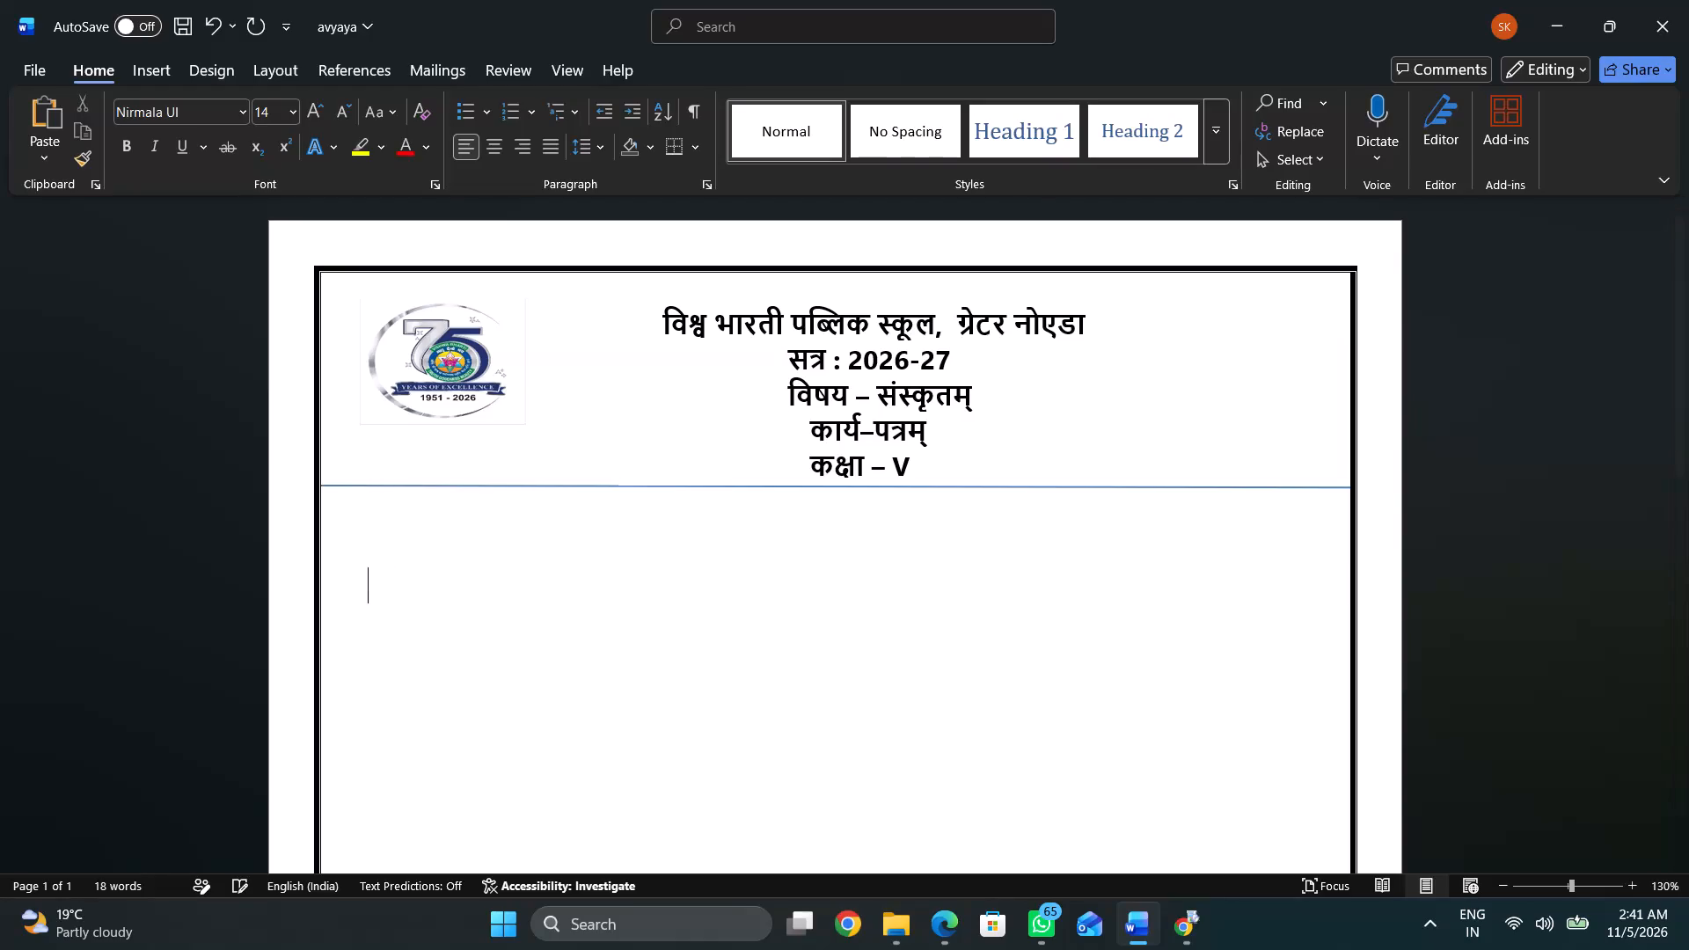
Delete the stray text, blank lines and leftover spacing below the school header so the insertion point sits just under the header line.
{"action": "key", "text": "BackSpace"}
{"action": "key", "text": "BackSpace"}
{"action": "key", "text": "BackSpace"}
{"action": "key", "text": "BackSpace"}
{"action": "key", "text": "BackSpace"}
{"action": "key", "text": "BackSpace"}
{"action": "key", "text": "BackSpace"}
{"action": "key", "text": "BackSpace"}
{"action": "key", "text": "BackSpace"}
{"action": "key", "text": "BackSpace"}
{"action": "key", "text": "BackSpace"}
{"action": "key", "text": "BackSpace"}
{"action": "key", "text": "BackSpace"}
{"action": "key", "text": "BackSpace"}
{"action": "key", "text": "BackSpace"}
{"action": "key", "text": "BackSpace"}
{"action": "key", "text": "BackSpace"}
{"action": "key", "text": "BackSpace"}
{"action": "key", "text": "BackSpace"}
{"action": "key", "text": "BackSpace"}
{"action": "key", "text": "BackSpace"}
{"action": "key", "text": "BackSpace"}
{"action": "key", "text": "BackSpace"}
{"action": "key", "text": "BackSpace"}
{"action": "key", "text": "BackSpace"}
{"action": "key", "text": "BackSpace"}
{"action": "key", "text": "BackSpace"}
{"action": "key", "text": "BackSpace"}
{"action": "key", "text": "BackSpace"}
Paste the copied Sanskrit numbers worksheet text directly below the school header.
{"action": "key", "text": "ctrl+v"}
Delete the duplicate class line कक्षा - ५ beneath the pasted worksheet title.
{"action": "scroll", "coordinate": [402, 596], "scroll_direction": "up", "scroll_amount": 4}
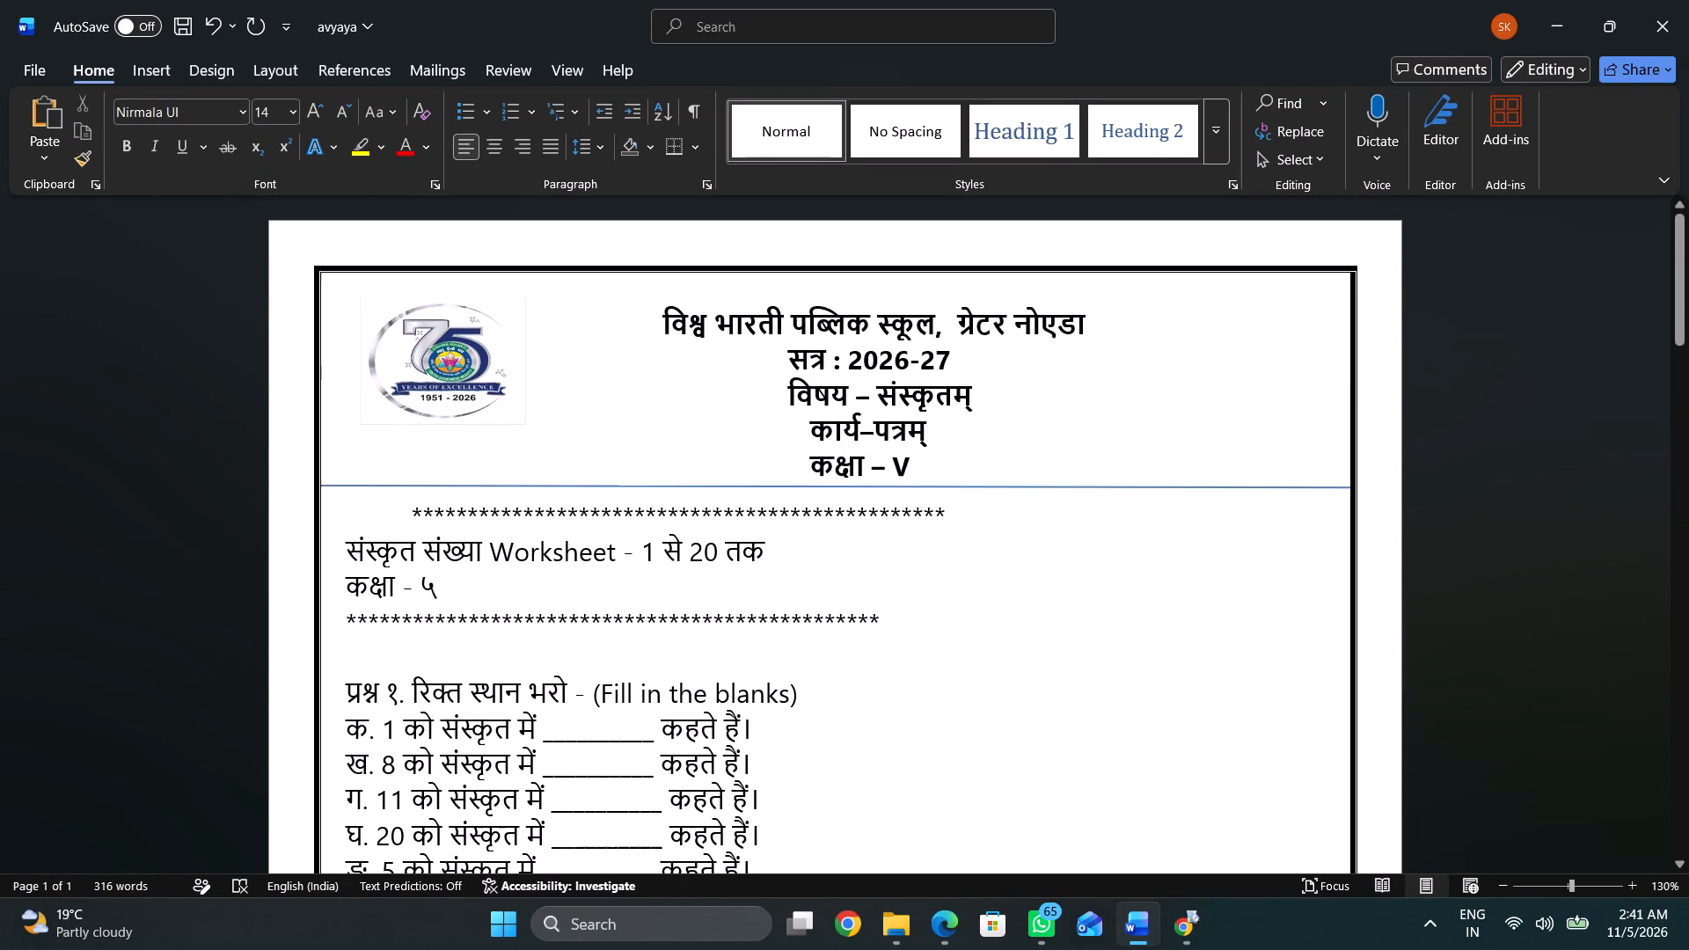
{"action": "scroll", "coordinate": [402, 596], "scroll_direction": "up", "scroll_amount": 1}
{"action": "left_click", "coordinate": [453, 601]}
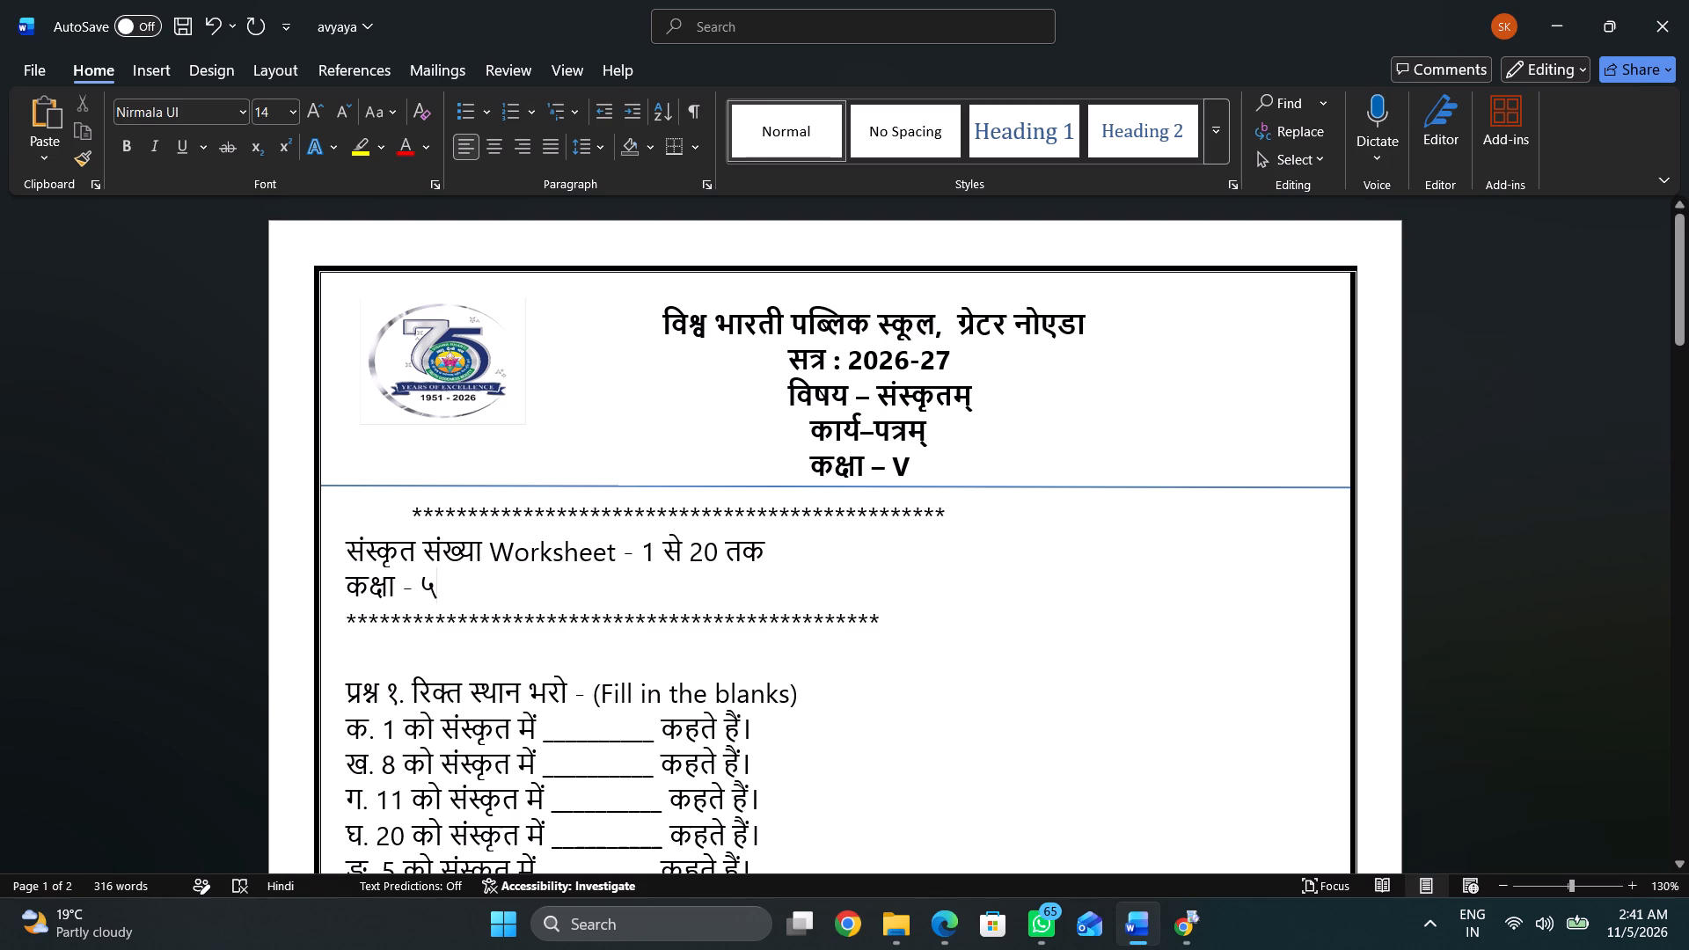
{"action": "key", "text": "BackSpace"}
{"action": "key", "text": "BackSpace"}
{"action": "key", "text": "BackSpace"}
{"action": "key", "text": "BackSpace"}
{"action": "key", "text": "BackSpace"}
{"action": "key", "text": "BackSpace"}
{"action": "key", "text": "BackSpace"}
{"action": "key", "text": "BackSpace"}
{"action": "key", "text": "BackSpace"}
{"action": "key", "text": "BackSpace"}
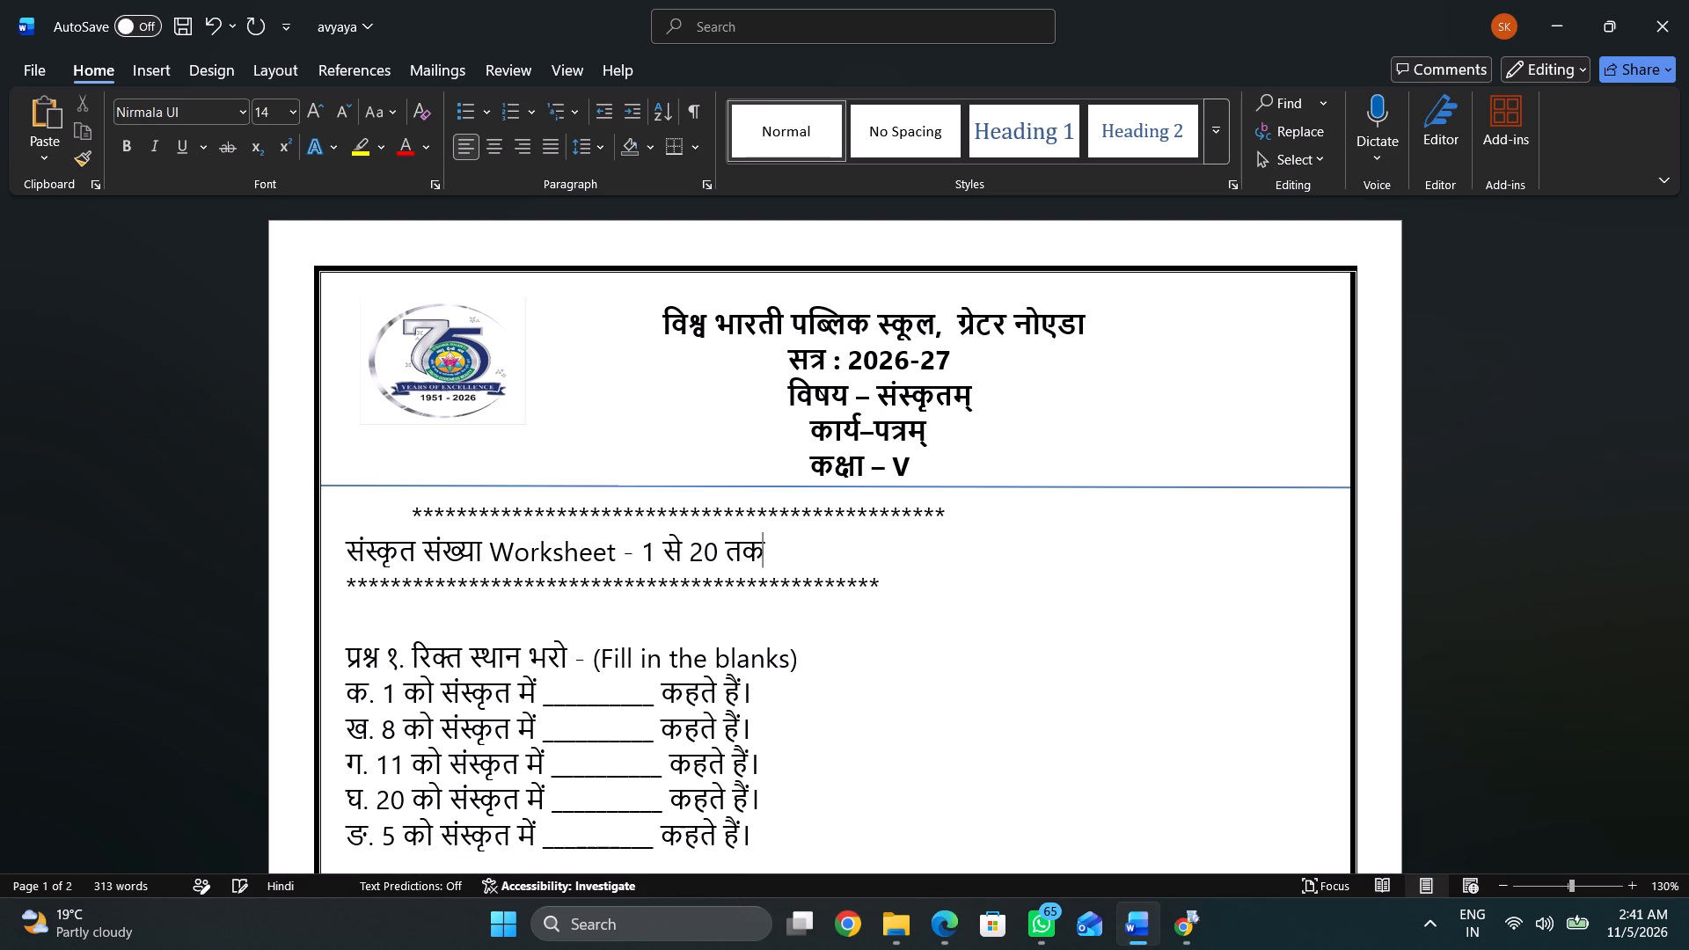
Shorten the pasted worksheet title to संस्कृत संख्या by removing "Worksheet - 1 से 20 तक".
{"action": "key", "text": "BackSpace"}
{"action": "key", "text": "BackSpace"}
{"action": "key", "text": "BackSpace"}
{"action": "key", "text": "BackSpace"}
{"action": "key", "text": "BackSpace"}
{"action": "key", "text": "BackSpace"}
{"action": "key", "text": "BackSpace"}
{"action": "key", "text": "BackSpace"}
{"action": "key", "text": "BackSpace"}
{"action": "key", "text": "BackSpace"}
{"action": "key", "text": "BackSpace"}
{"action": "key", "text": "BackSpace"}
{"action": "key", "text": "BackSpace"}
{"action": "key", "text": "BackSpace"}
{"action": "key", "text": "BackSpace"}
{"action": "key", "text": "BackSpace"}
{"action": "key", "text": "BackSpace"}
{"action": "key", "text": "BackSpace"}
{"action": "key", "text": "BackSpace"}
{"action": "key", "text": "BackSpace"}
{"action": "key", "text": "BackSpace"}
{"action": "key", "text": "BackSpace"}
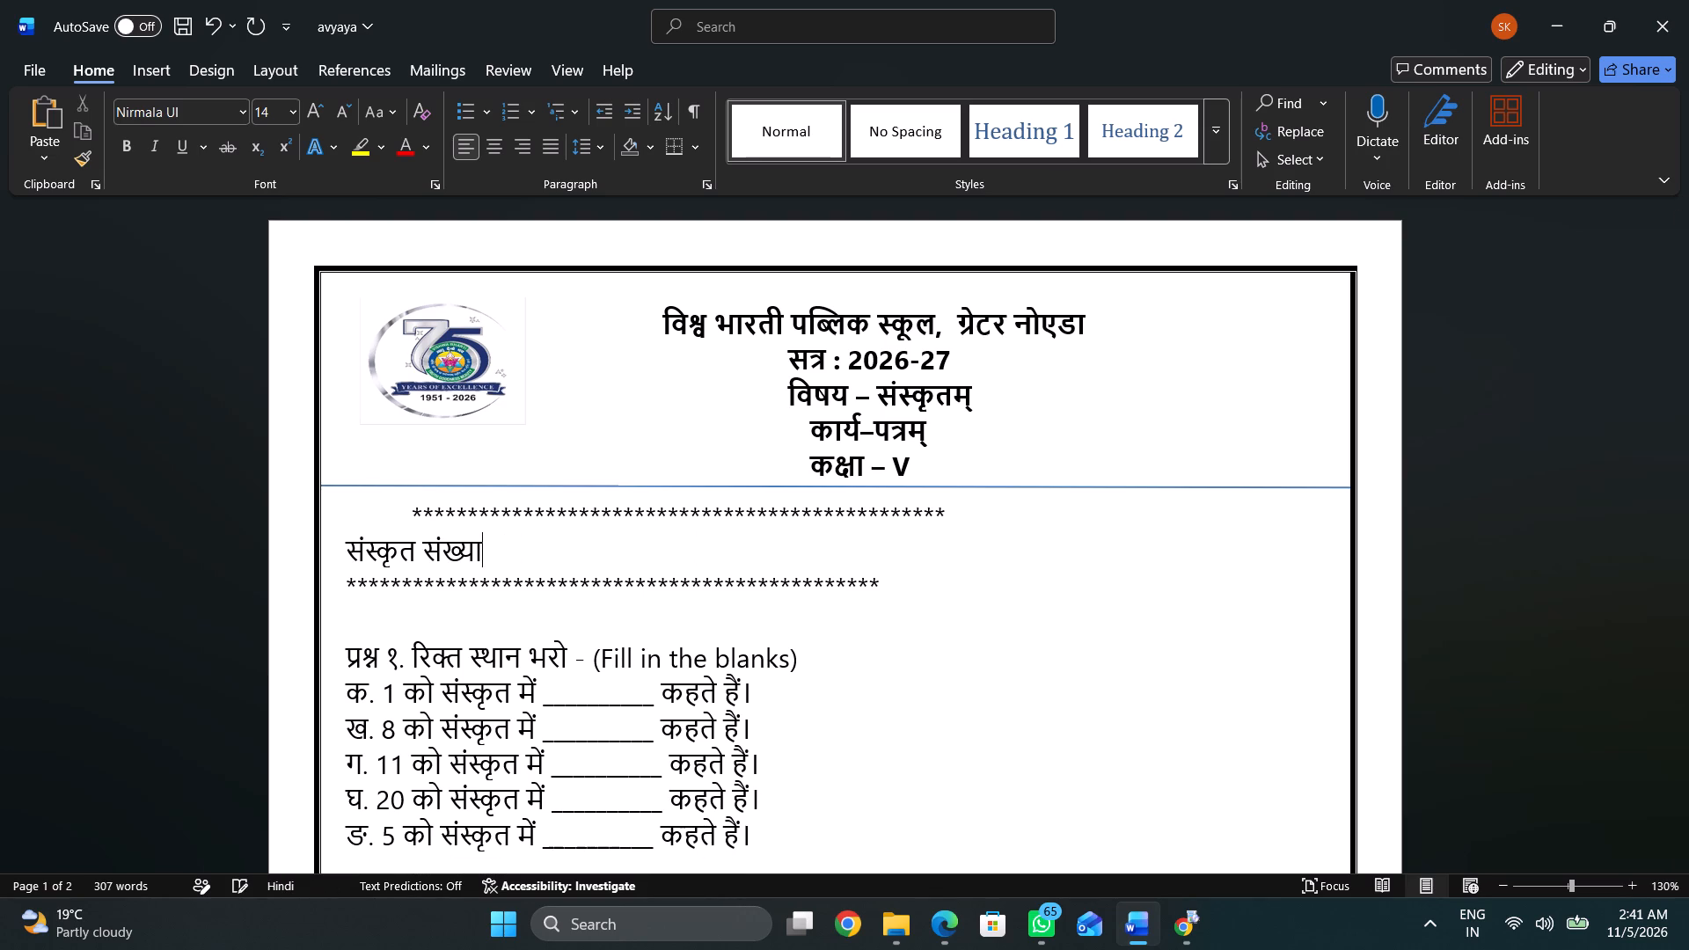
Delete the row of asterisks between the title संस्कृत संख्या and question १.
{"action": "left_click", "coordinate": [895, 581]}
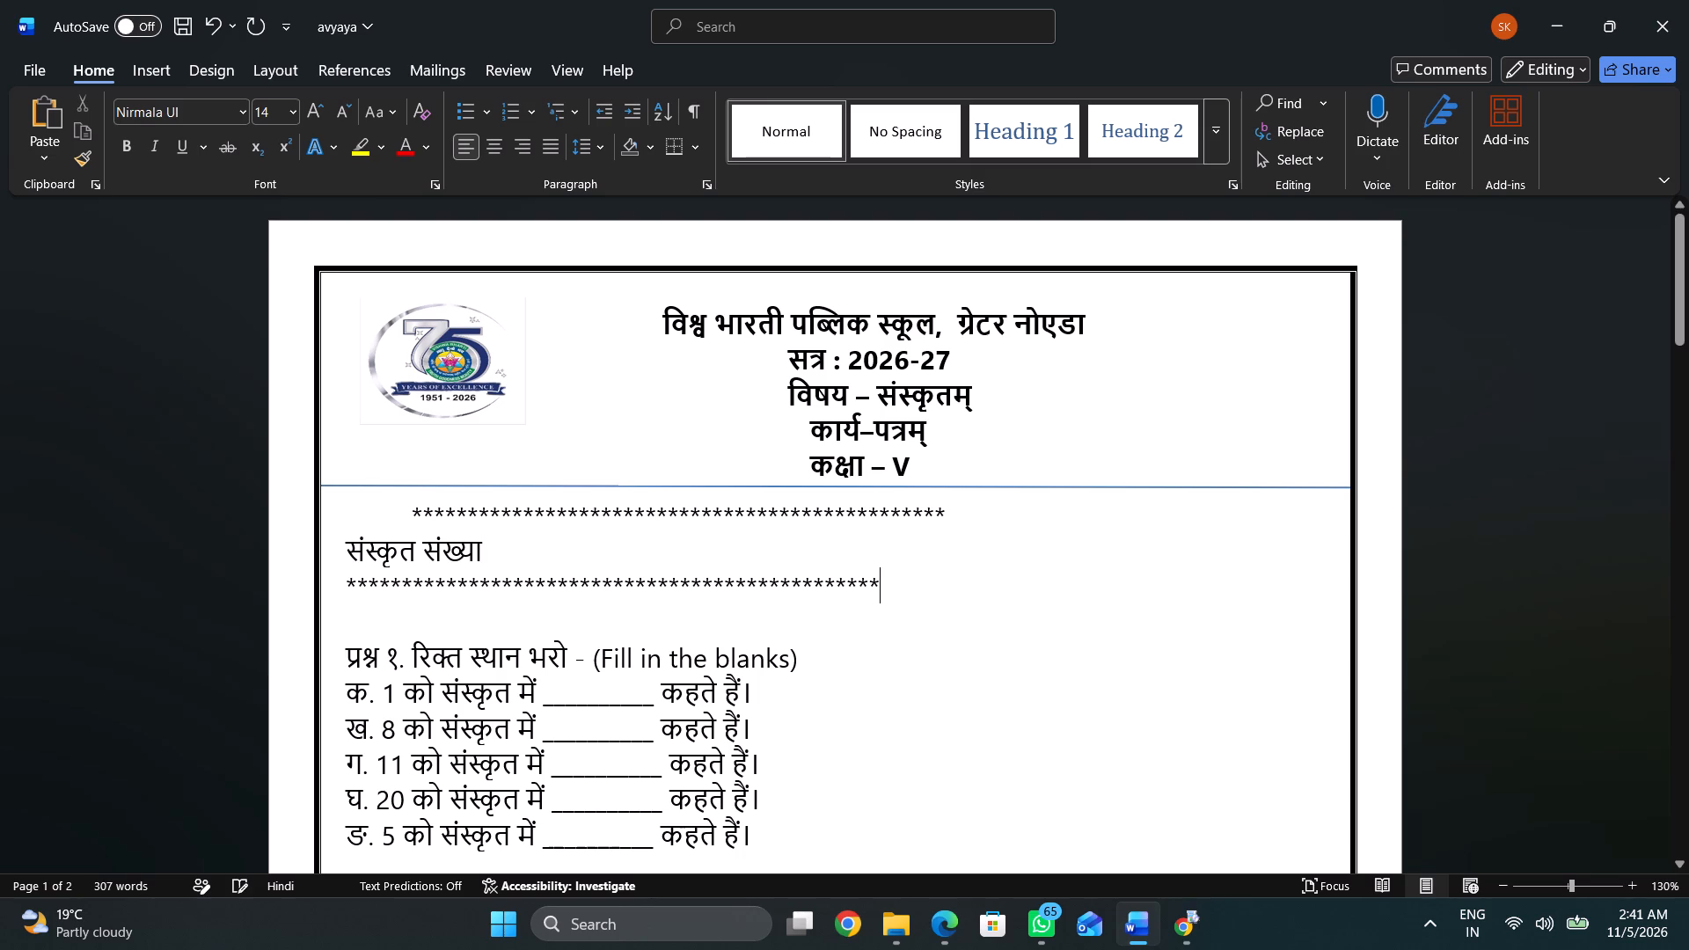
{"action": "key", "text": "BackSpace"}
{"action": "key", "text": "BackSpace"}
{"action": "key", "text": "BackSpace"}
{"action": "key", "text": "BackSpace"}
{"action": "key", "text": "BackSpace"}
{"action": "key", "text": "BackSpace"}
{"action": "key", "text": "BackSpace"}
{"action": "key", "text": "BackSpace"}
{"action": "key", "text": "BackSpace"}
{"action": "key", "text": "BackSpace"}
{"action": "key", "text": "BackSpace"}
{"action": "key", "text": "BackSpace"}
{"action": "key", "text": "BackSpace"}
{"action": "key", "text": "BackSpace"}
{"action": "key", "text": "BackSpace"}
{"action": "key", "text": "BackSpace"}
{"action": "key", "text": "BackSpace"}
{"action": "key", "text": "BackSpace"}
{"action": "key", "text": "BackSpace"}
{"action": "key", "text": "BackSpace"}
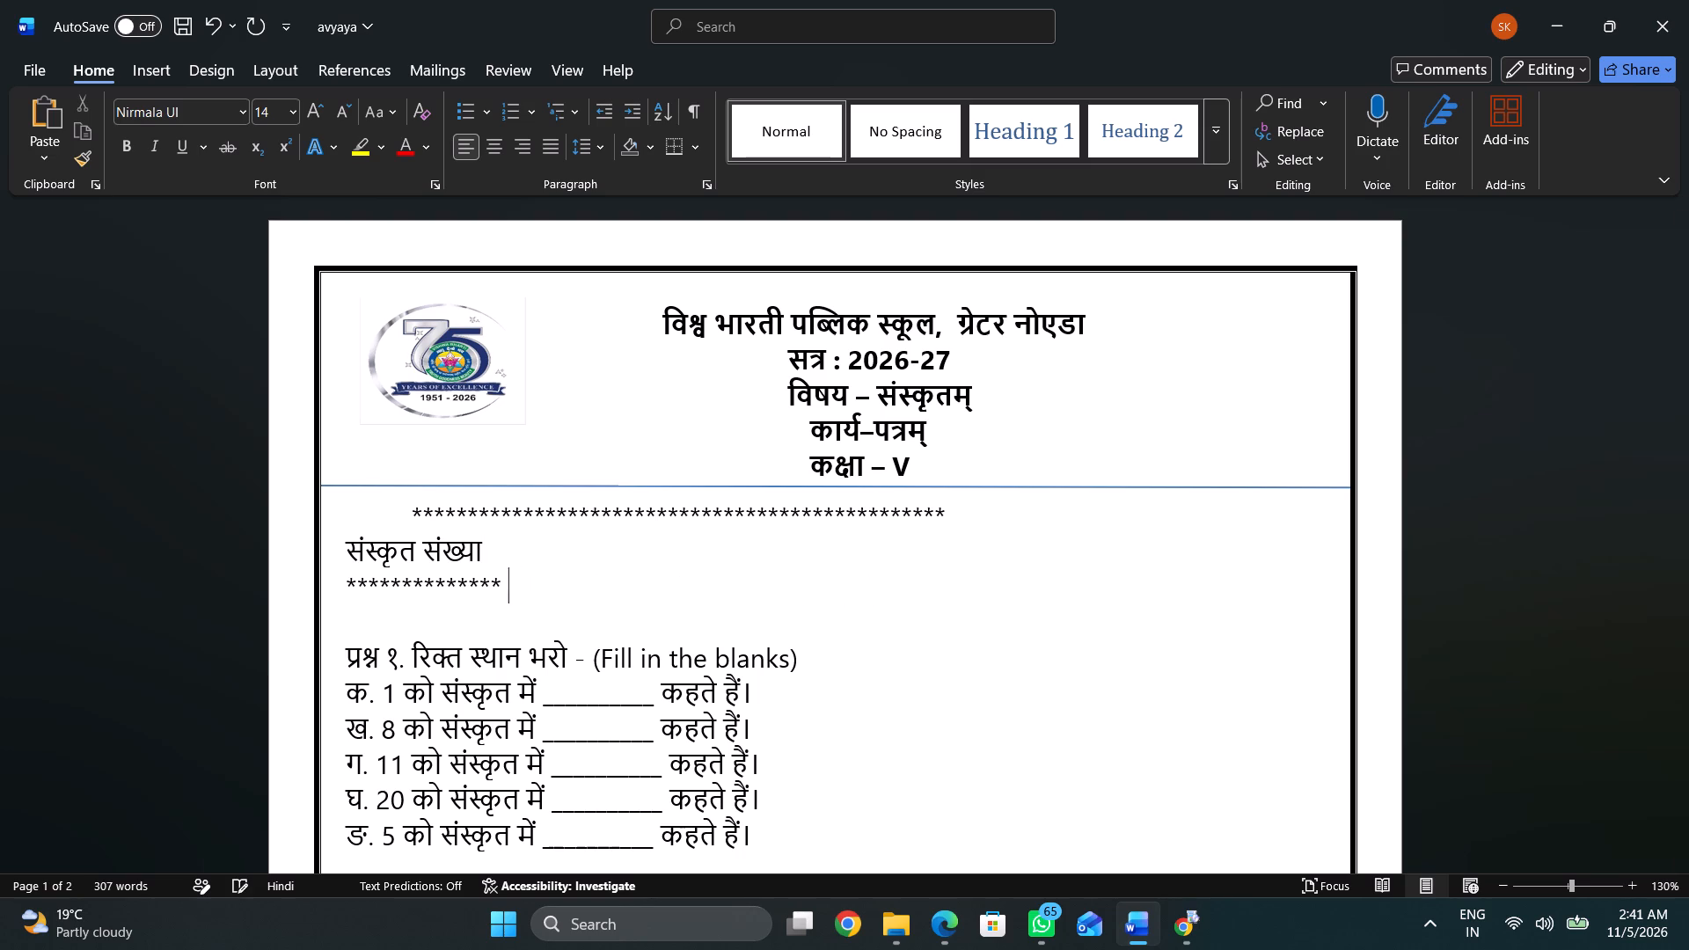
{"action": "key", "text": "BackSpace"}
{"action": "key", "text": "BackSpace"}
{"action": "key", "text": "BackSpace"}
{"action": "key", "text": "BackSpace"}
{"action": "key", "text": "BackSpace"}
{"action": "key", "text": "BackSpace"}
{"action": "key", "text": "BackSpace"}
{"action": "key", "text": "BackSpace"}
{"action": "key", "text": "BackSpace"}
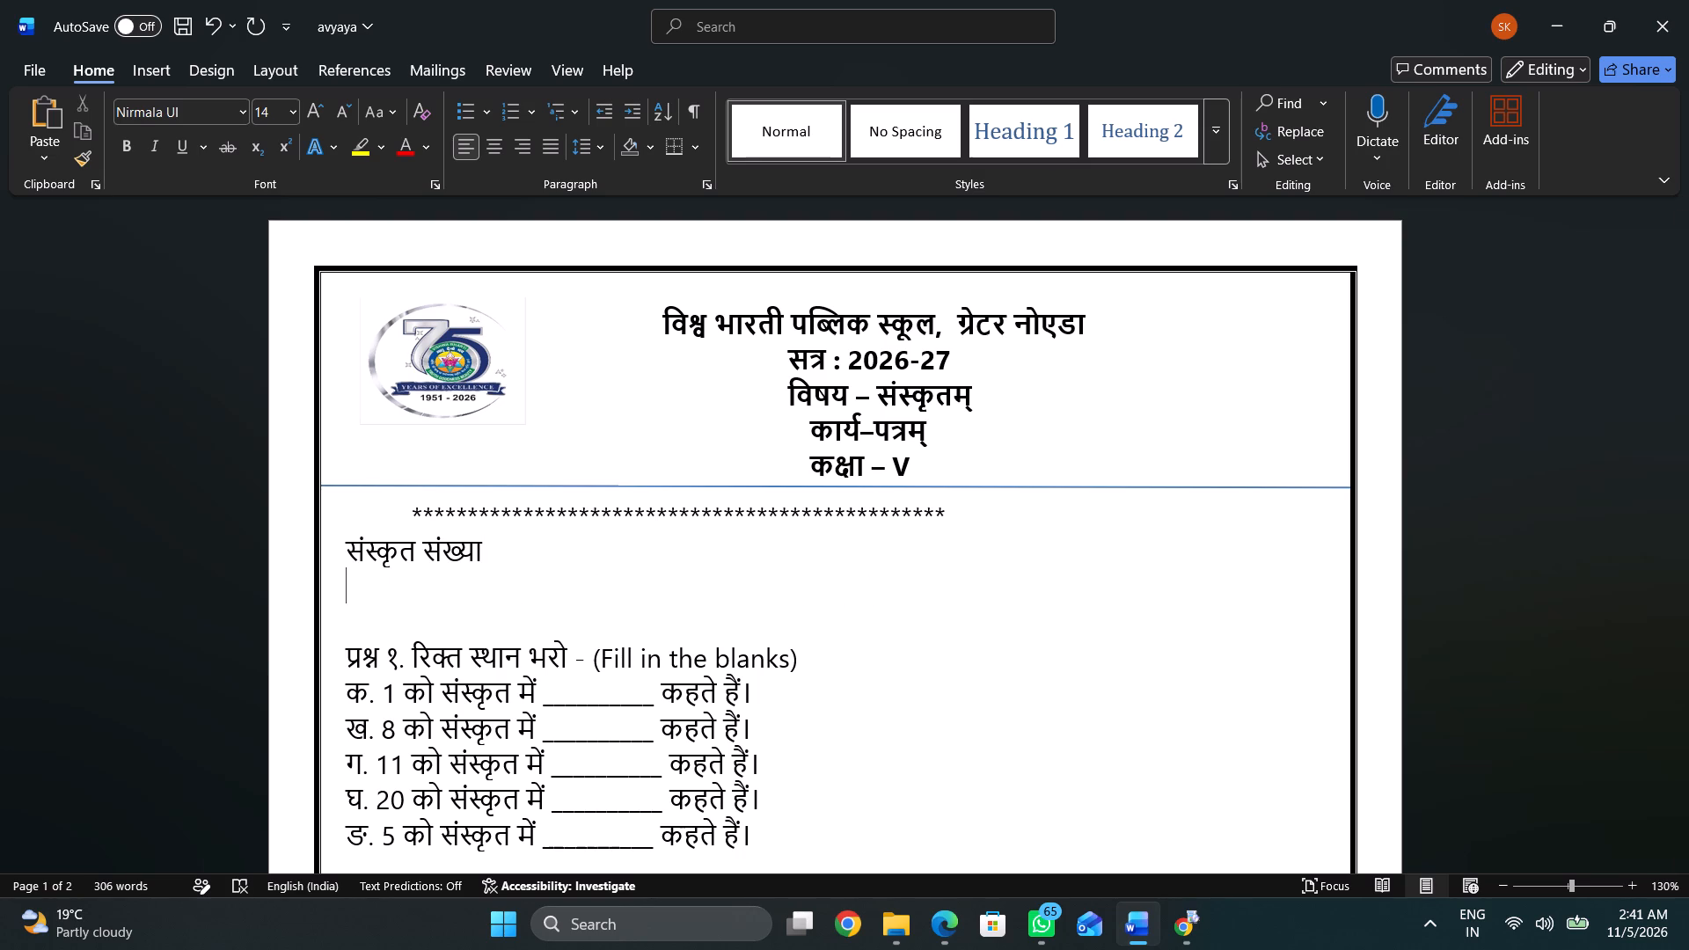
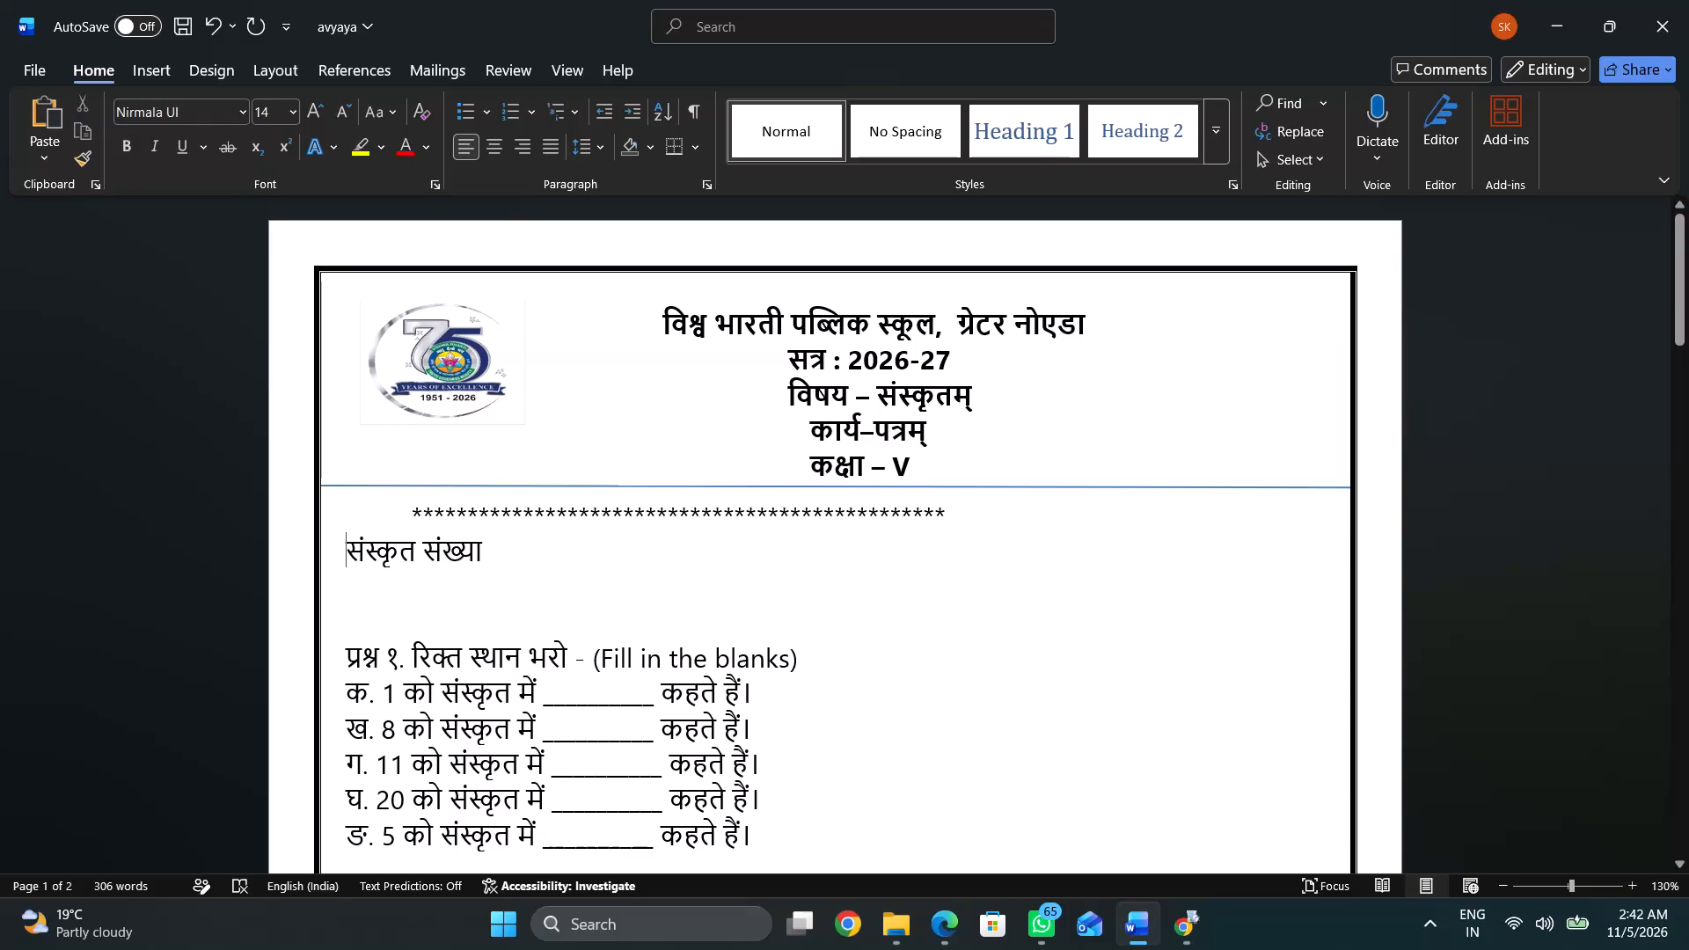
Indent the title संस्कृत संख्या towards the page centre with spaces and paste परिशिष्ट plus a space in front of it.
{"action": "key", "text": "space"}
{"action": "key", "text": "space"}
{"action": "key", "text": "space"}
{"action": "key", "text": "space"}
{"action": "key", "text": "space"}
{"action": "key", "text": "space"}
{"action": "key", "text": "space"}
{"action": "key", "text": "space"}
{"action": "key", "text": "space"}
{"action": "key", "text": "space"}
{"action": "key", "text": "space"}
{"action": "key", "text": "space"}
{"action": "key", "text": "space"}
{"action": "key", "text": "space"}
{"action": "key", "text": "space"}
{"action": "key", "text": "space"}
{"action": "key", "text": "space"}
{"action": "key", "text": "space"}
{"action": "key", "text": "space"}
{"action": "key", "text": "space"}
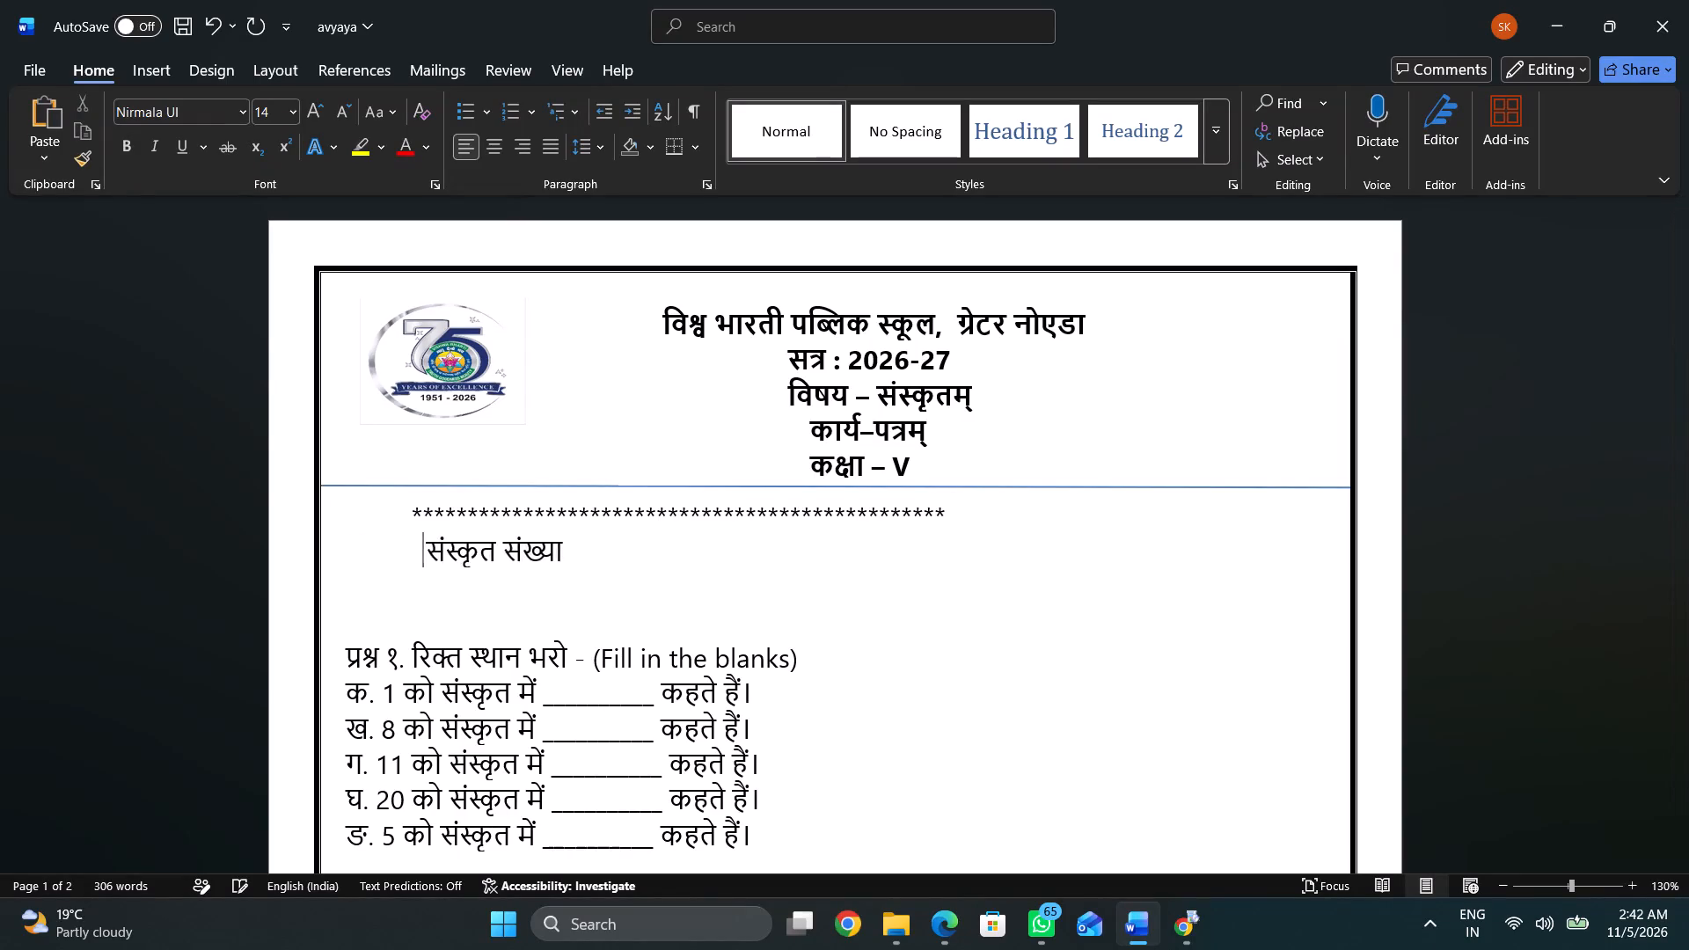
{"action": "key", "text": "ctrl+v"}
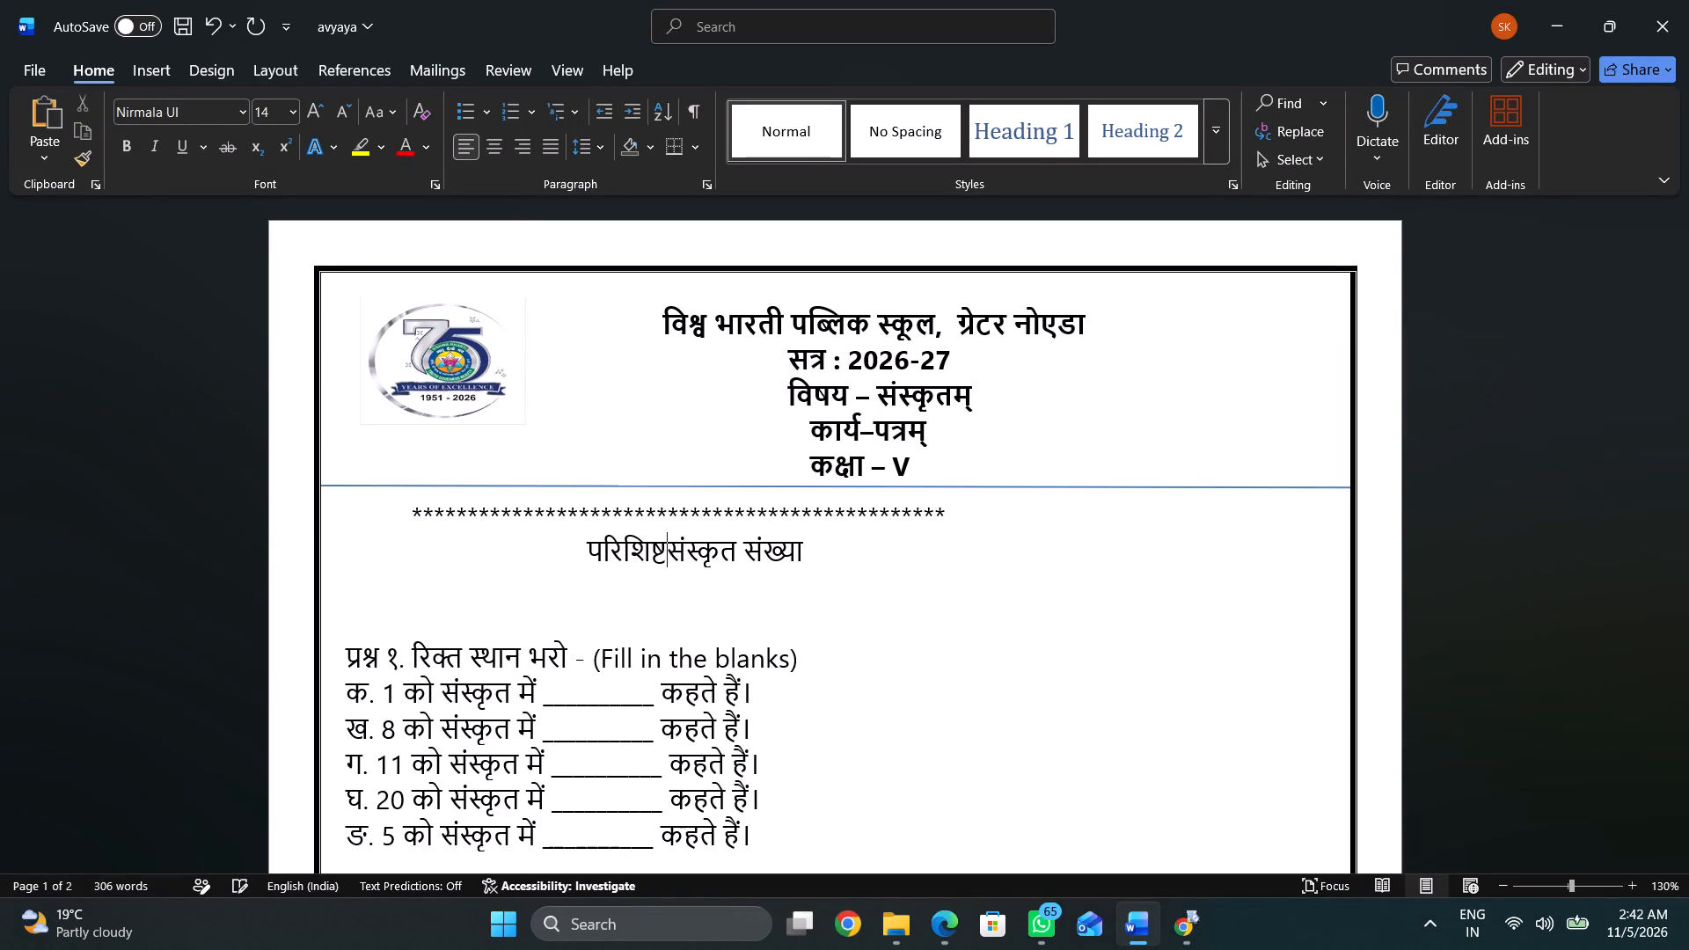
{"action": "key", "text": "space"}
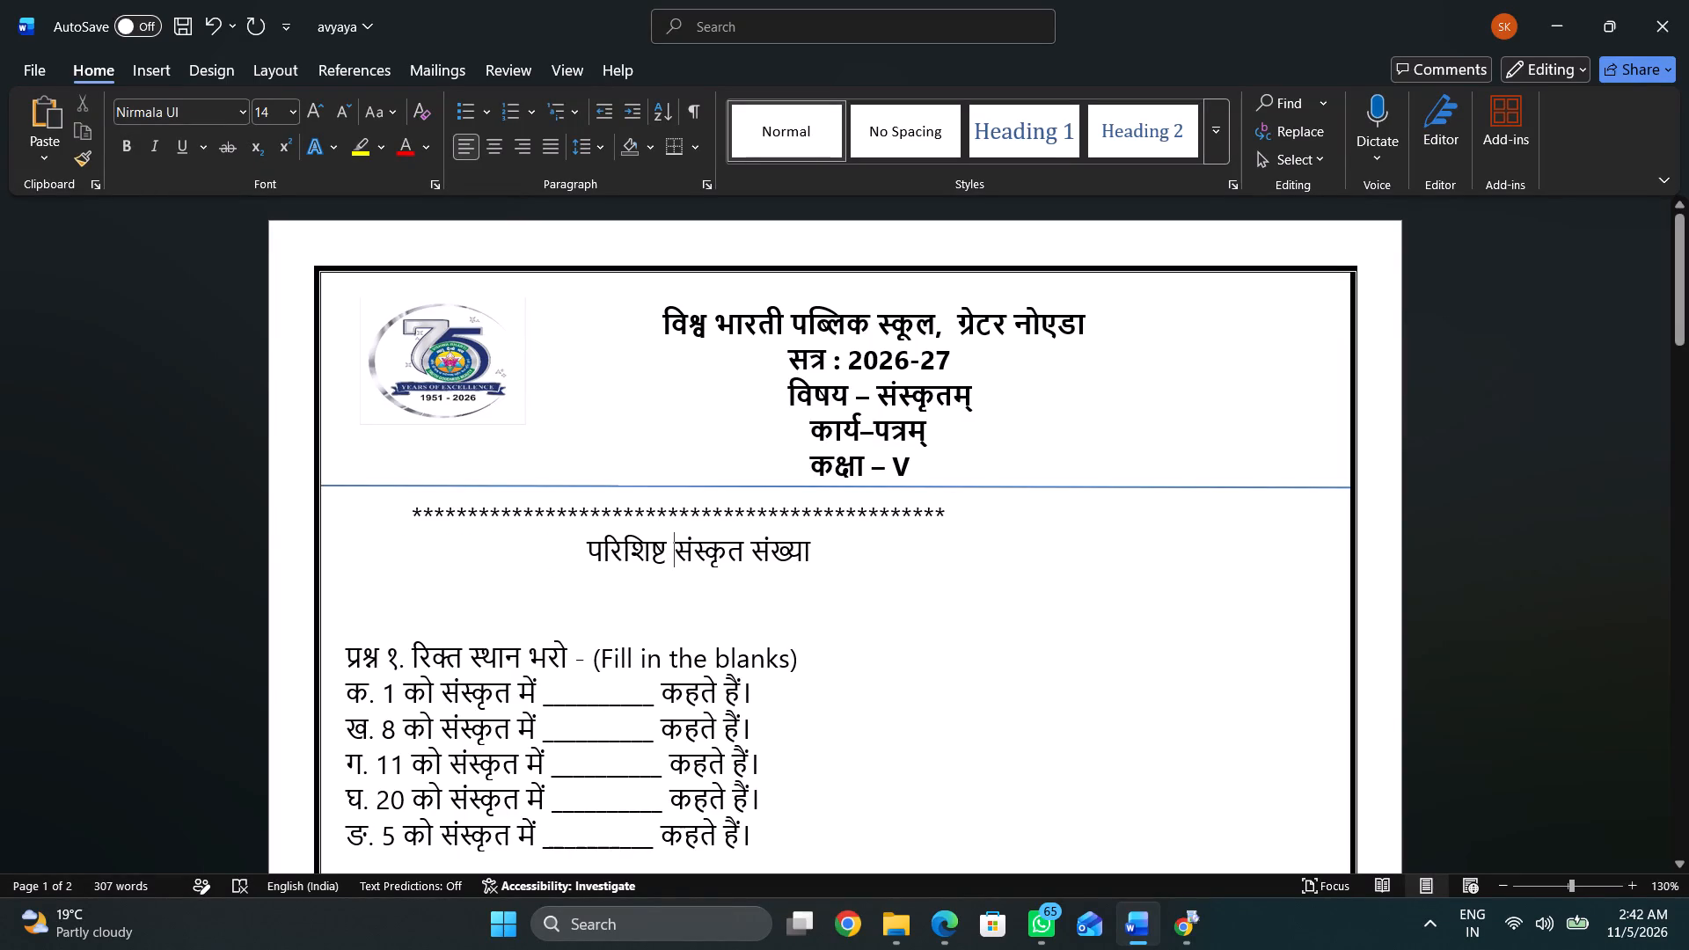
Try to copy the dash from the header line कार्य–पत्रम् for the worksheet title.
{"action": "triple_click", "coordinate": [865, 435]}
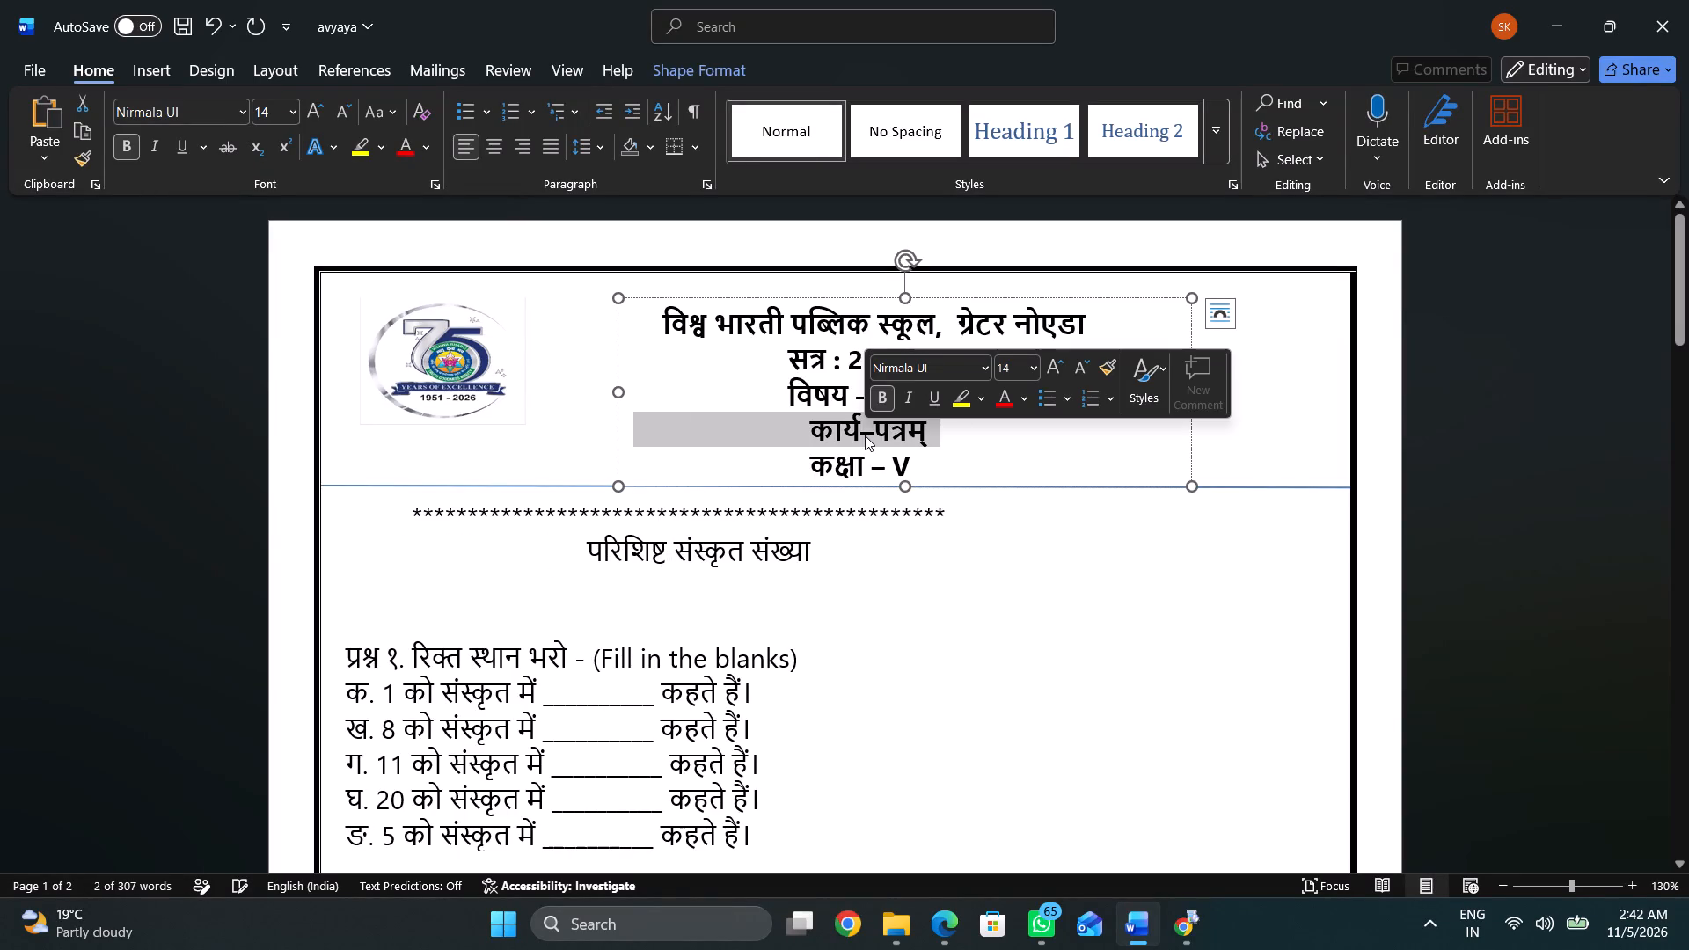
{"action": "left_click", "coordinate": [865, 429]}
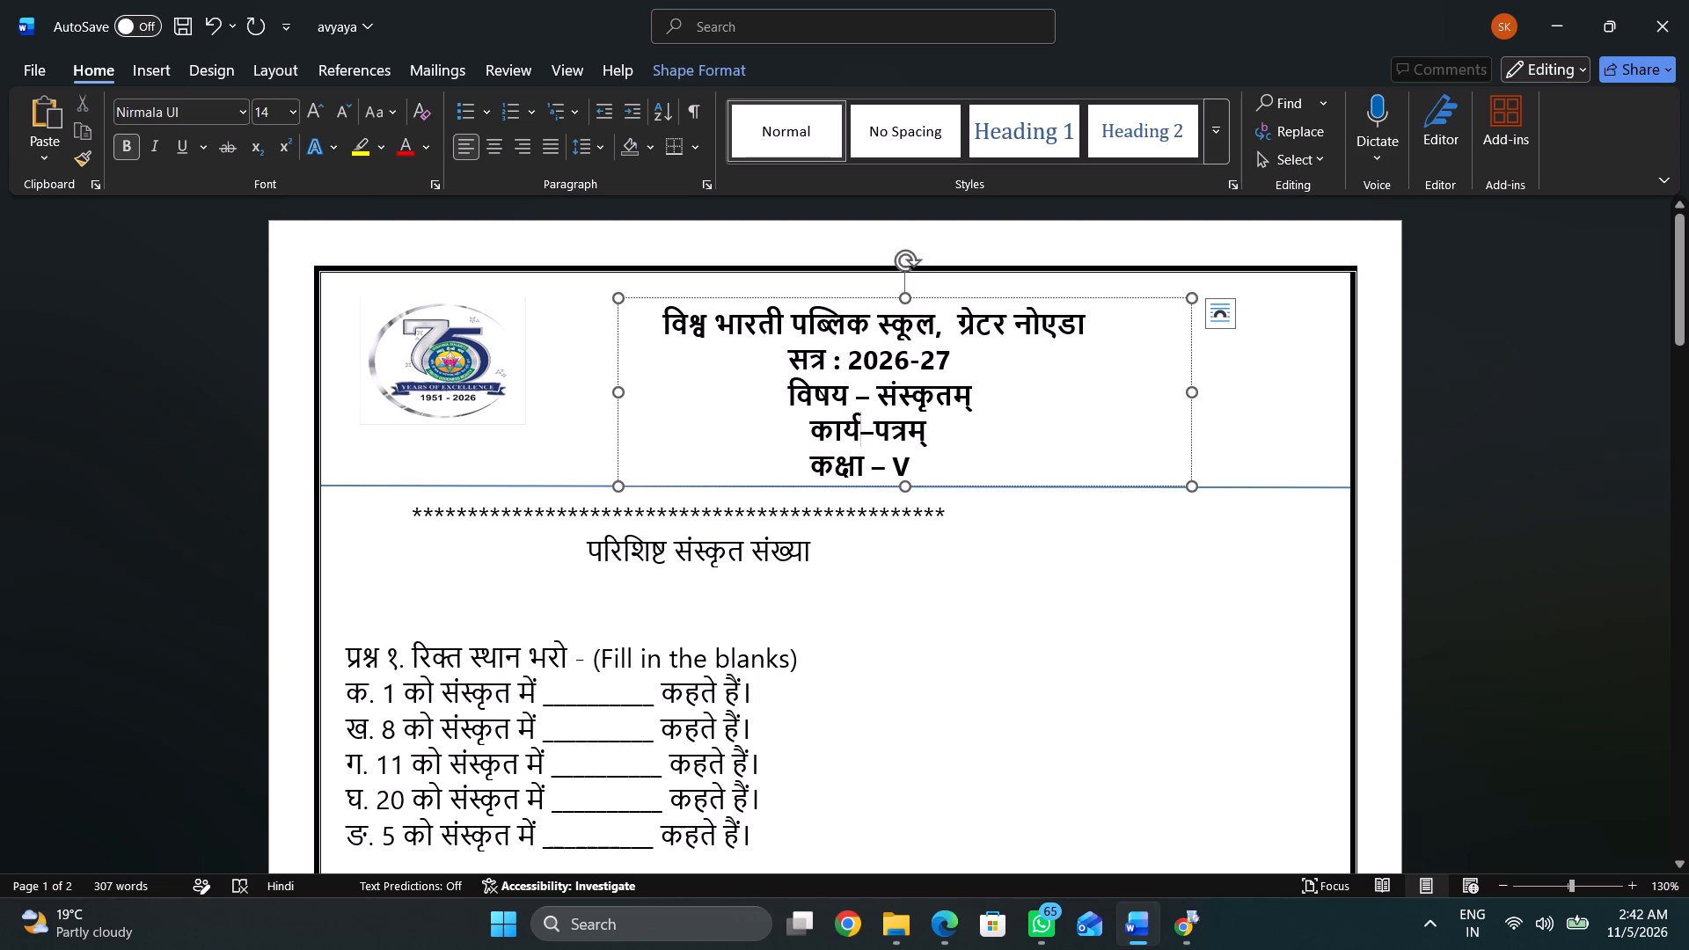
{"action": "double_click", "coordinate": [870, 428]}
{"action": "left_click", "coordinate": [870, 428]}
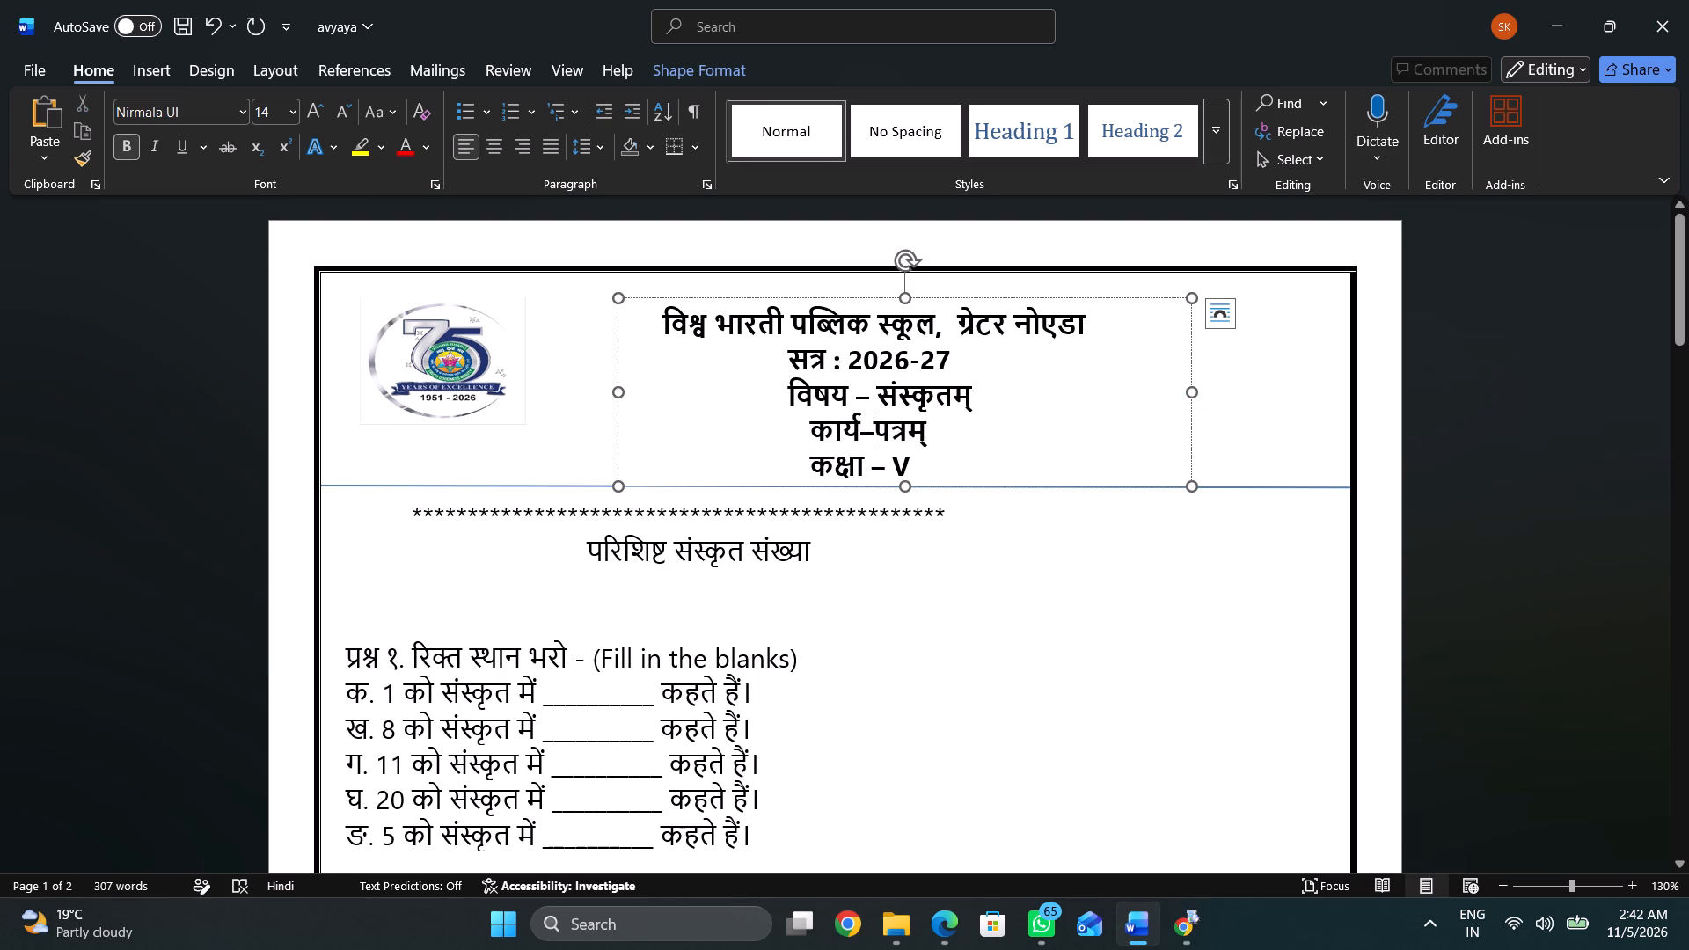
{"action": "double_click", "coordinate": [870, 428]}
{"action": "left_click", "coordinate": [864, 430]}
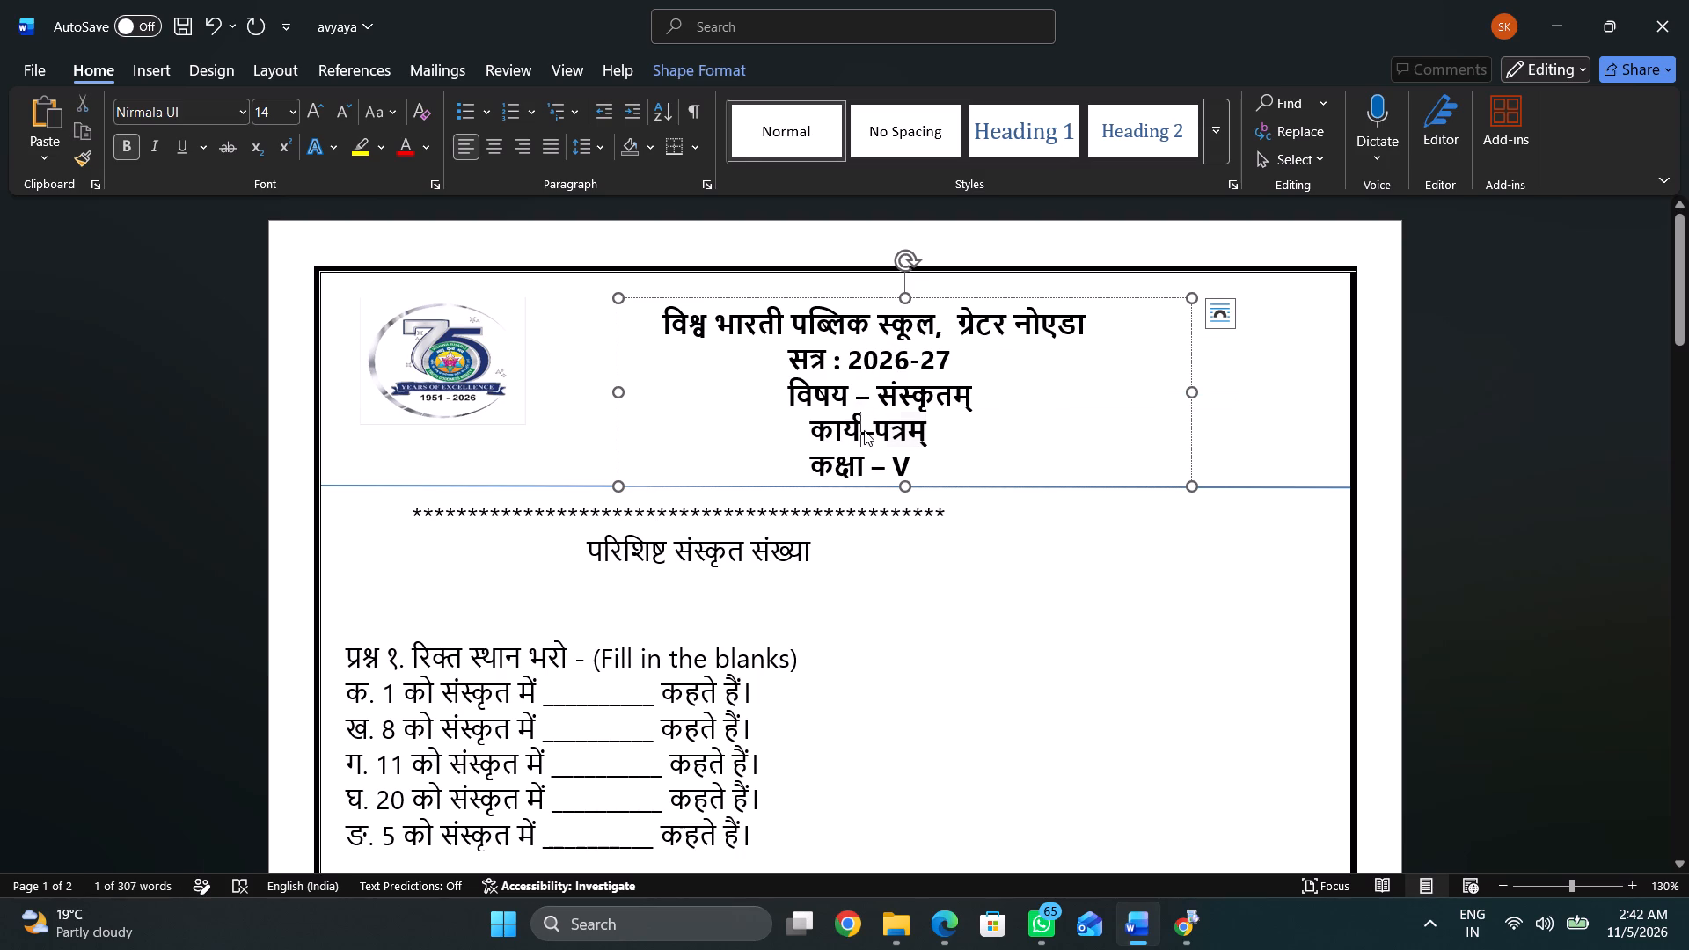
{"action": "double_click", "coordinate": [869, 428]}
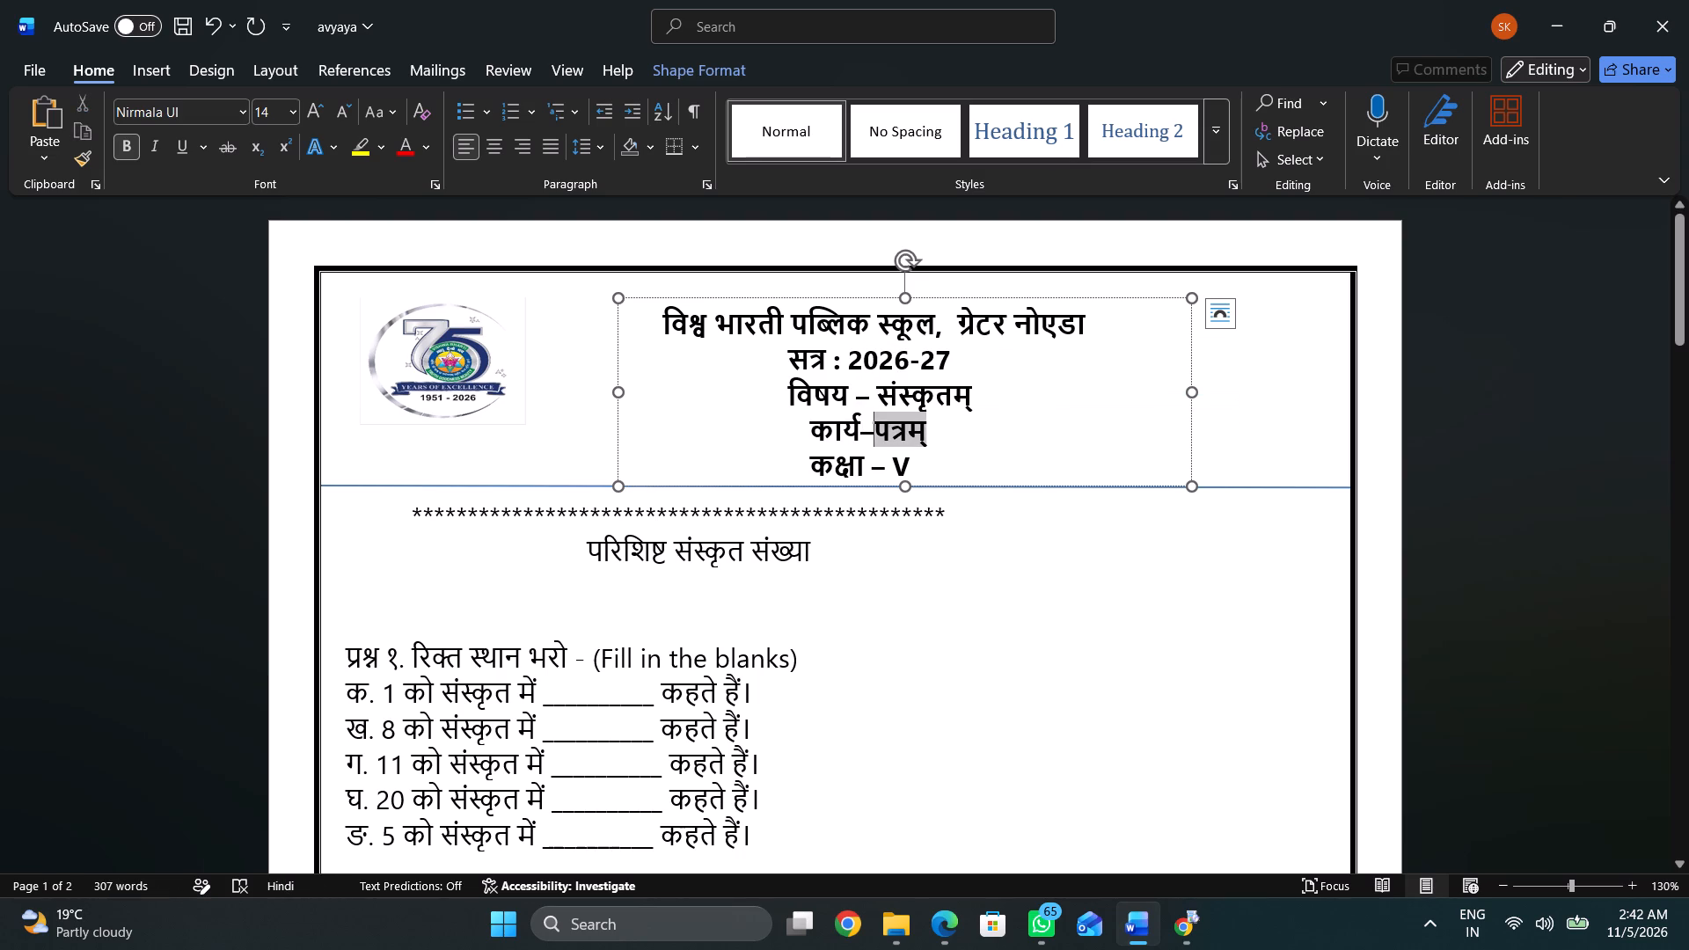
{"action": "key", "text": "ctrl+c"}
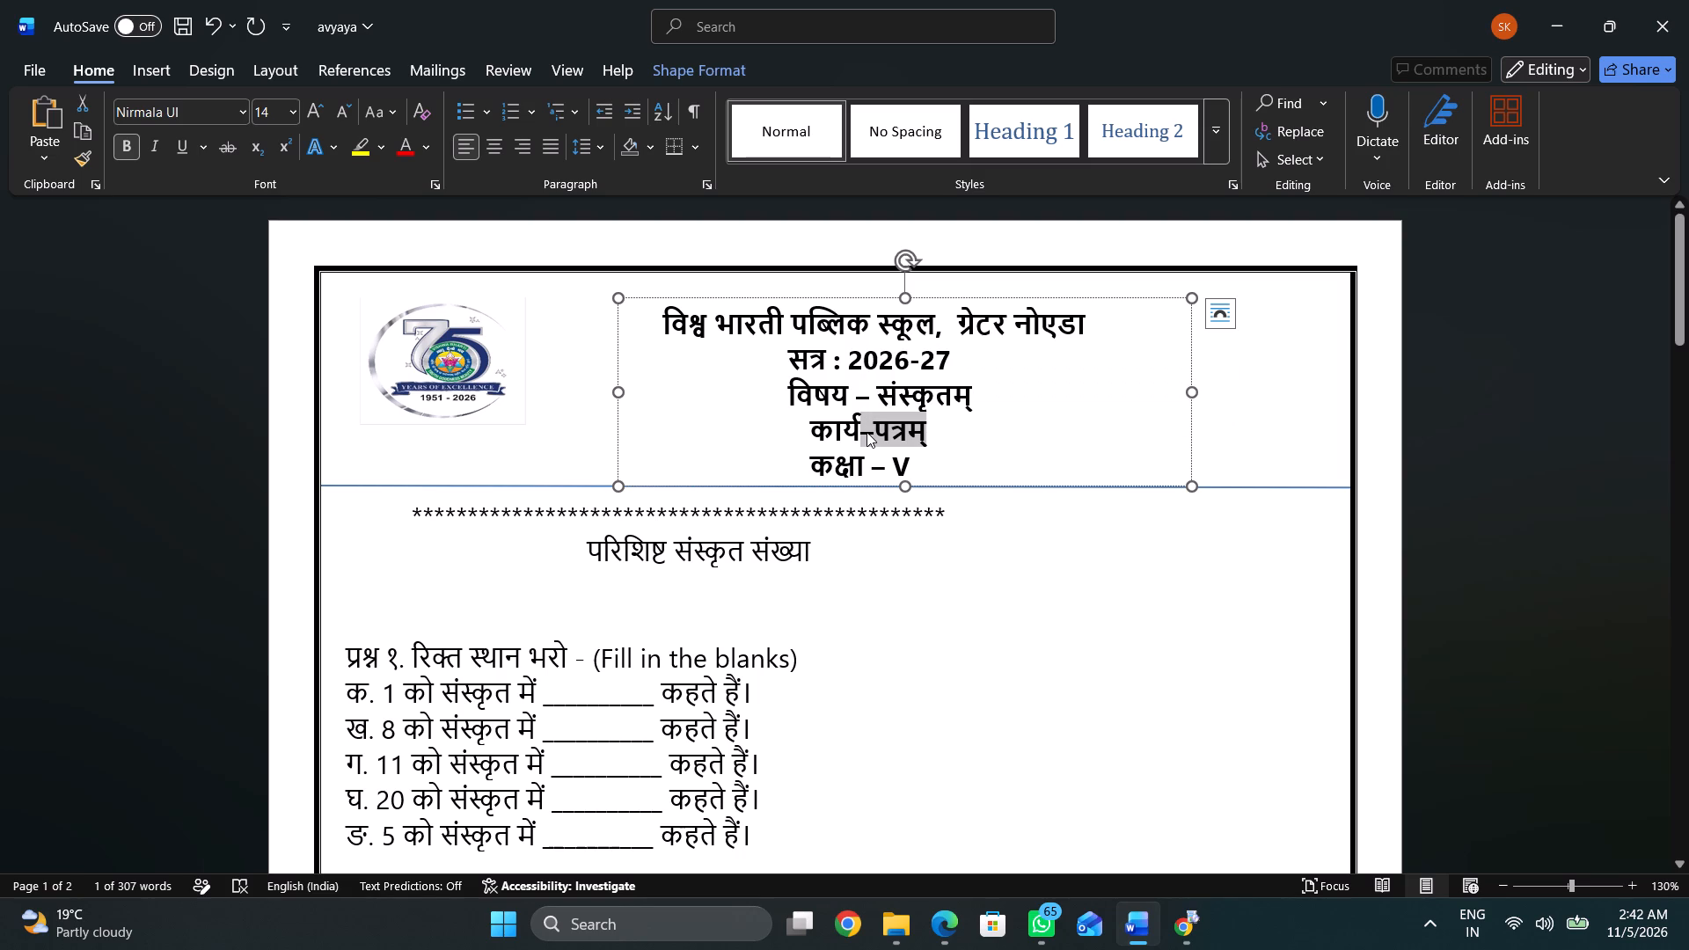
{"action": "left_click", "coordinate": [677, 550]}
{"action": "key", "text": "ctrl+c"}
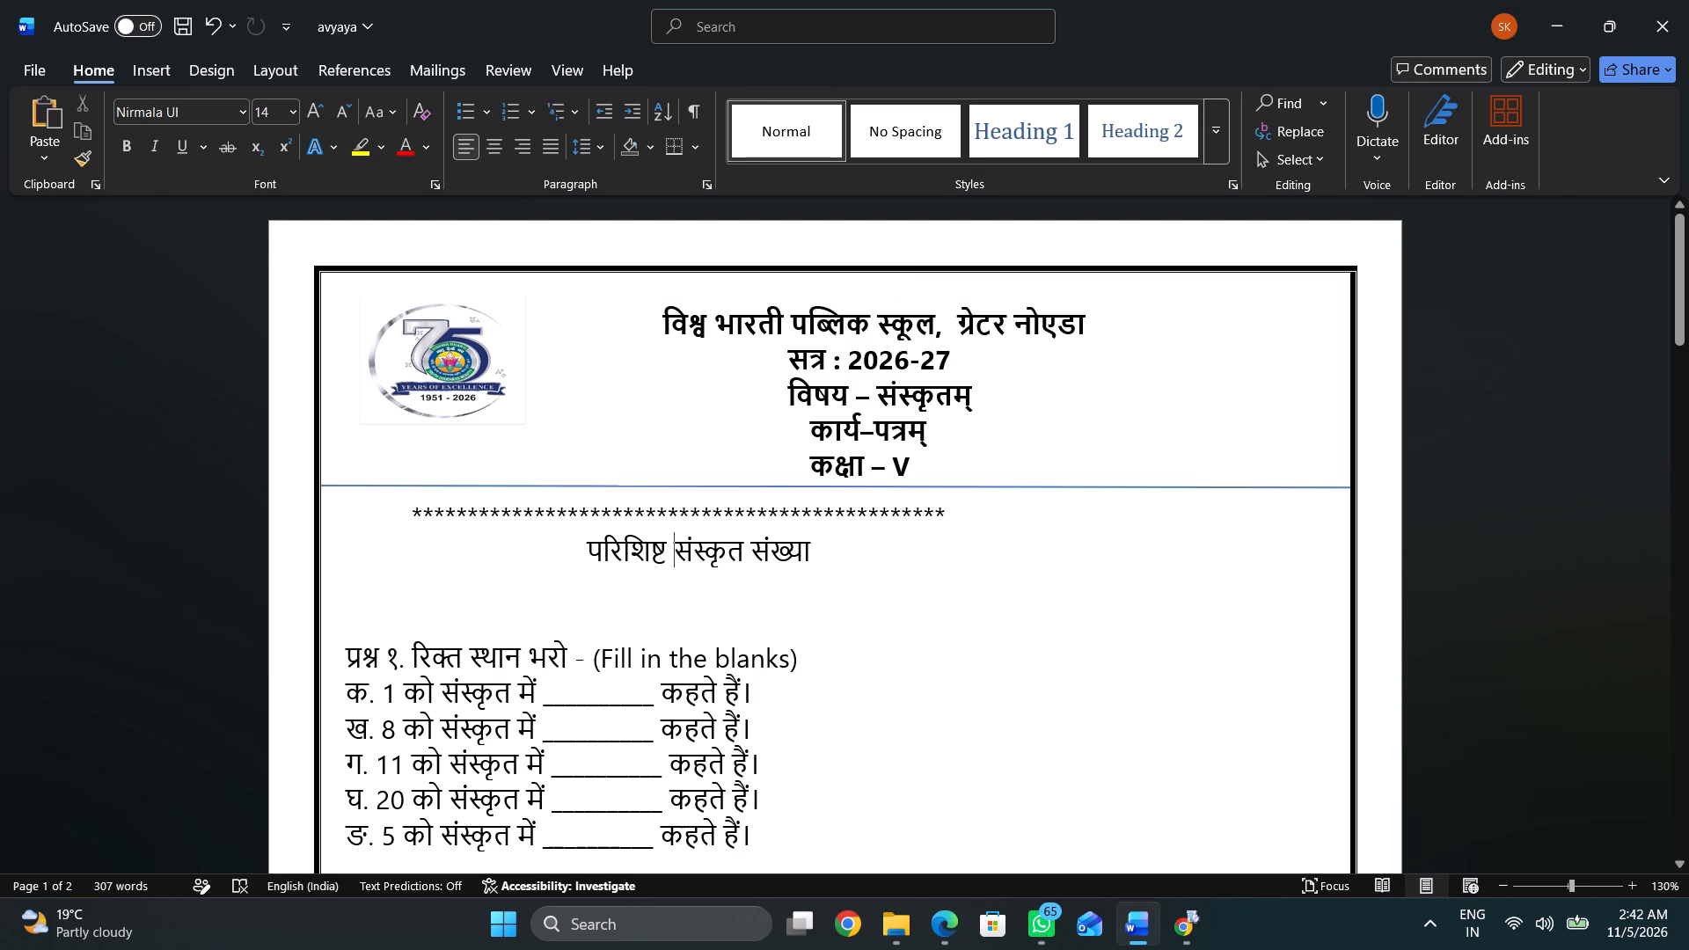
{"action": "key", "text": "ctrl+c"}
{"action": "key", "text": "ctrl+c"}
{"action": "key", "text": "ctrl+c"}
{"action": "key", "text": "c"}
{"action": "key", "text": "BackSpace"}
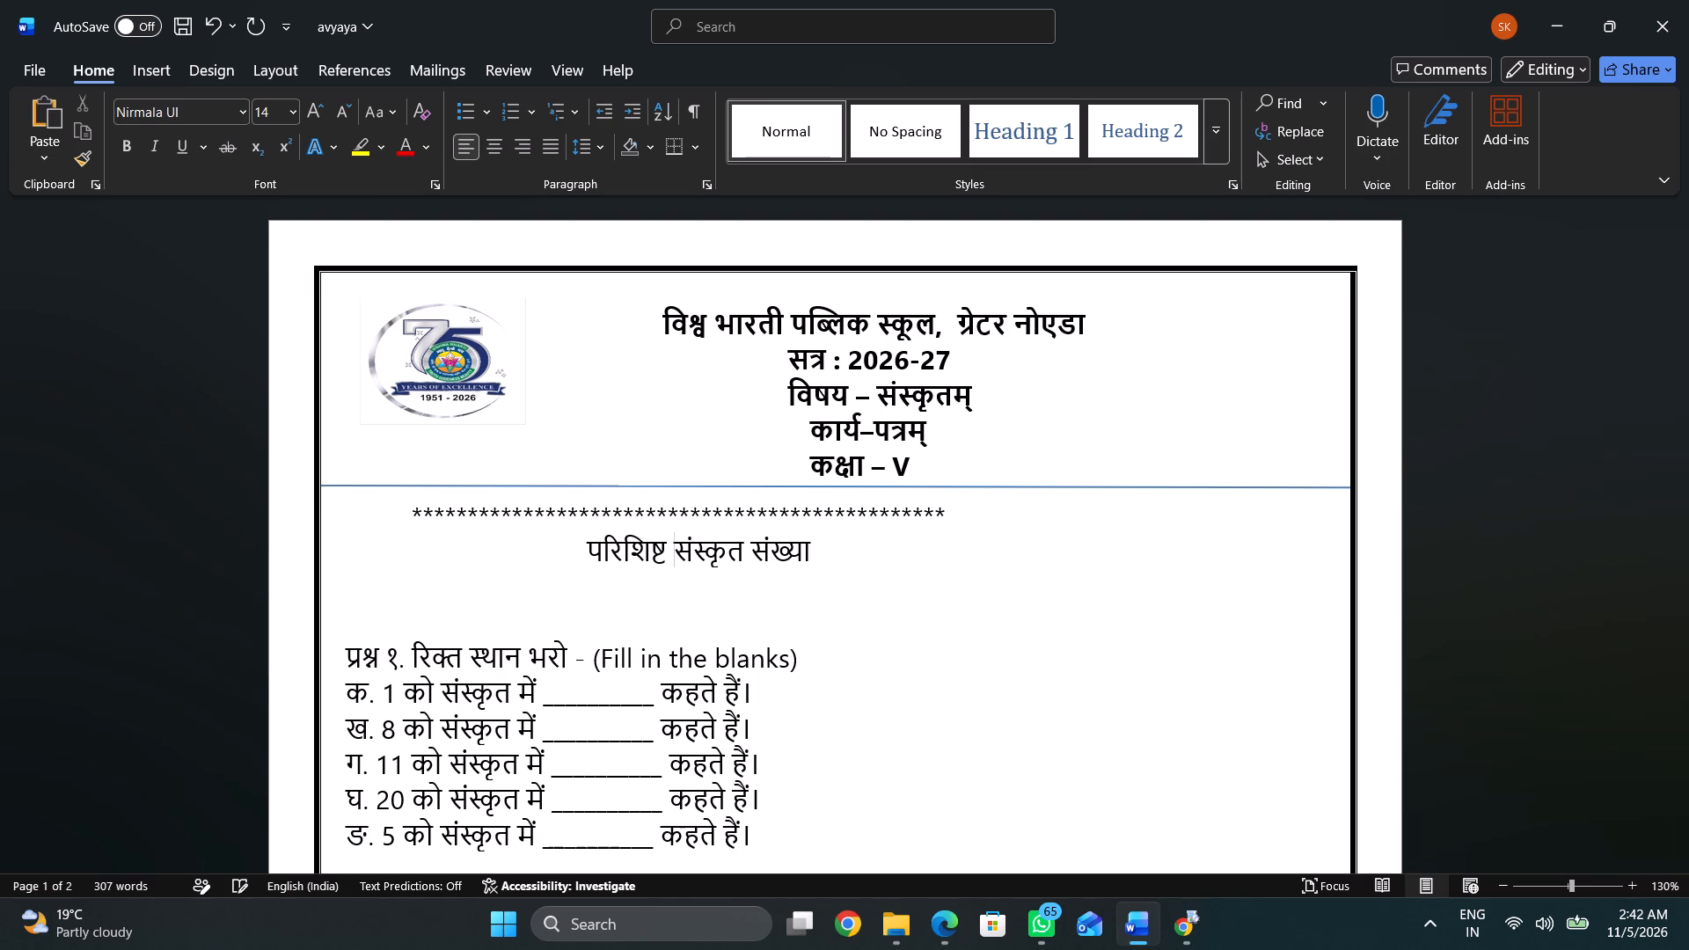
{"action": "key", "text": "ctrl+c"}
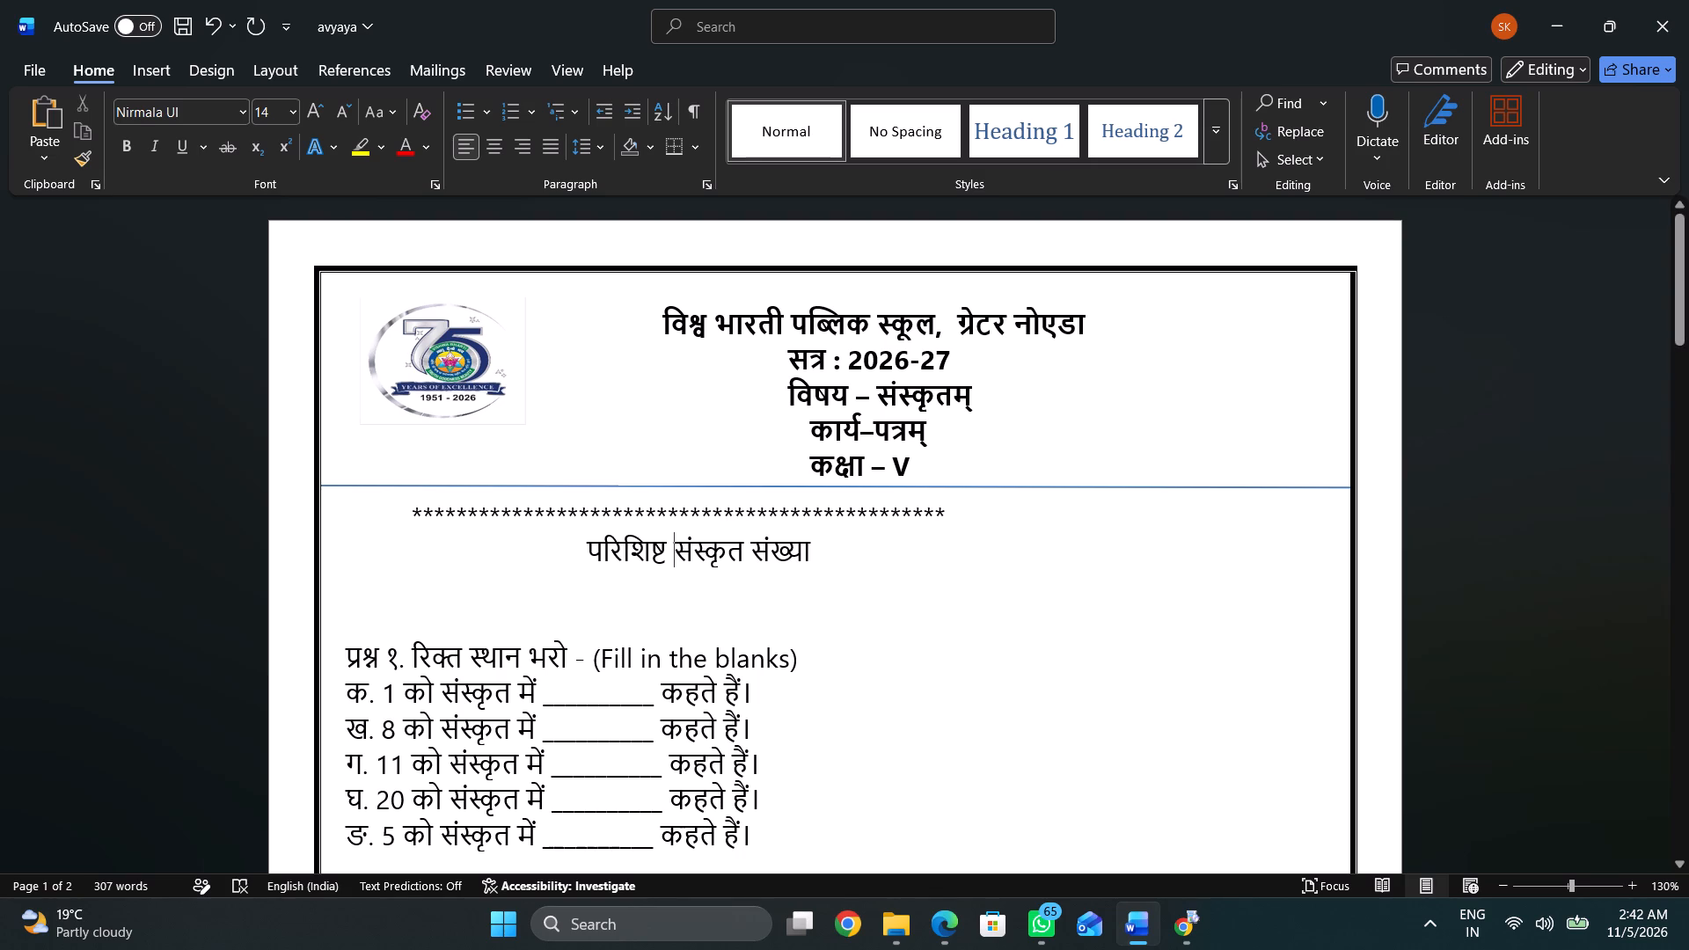
Copy only the dash from कार्य–पत्रम् into the title and close the gap so it reads परिशिष्ट संस्कृत–संख्या.
{"action": "left_click", "coordinate": [867, 434]}
{"action": "left_click", "coordinate": [867, 434]}
{"action": "left_click", "coordinate": [866, 434]}
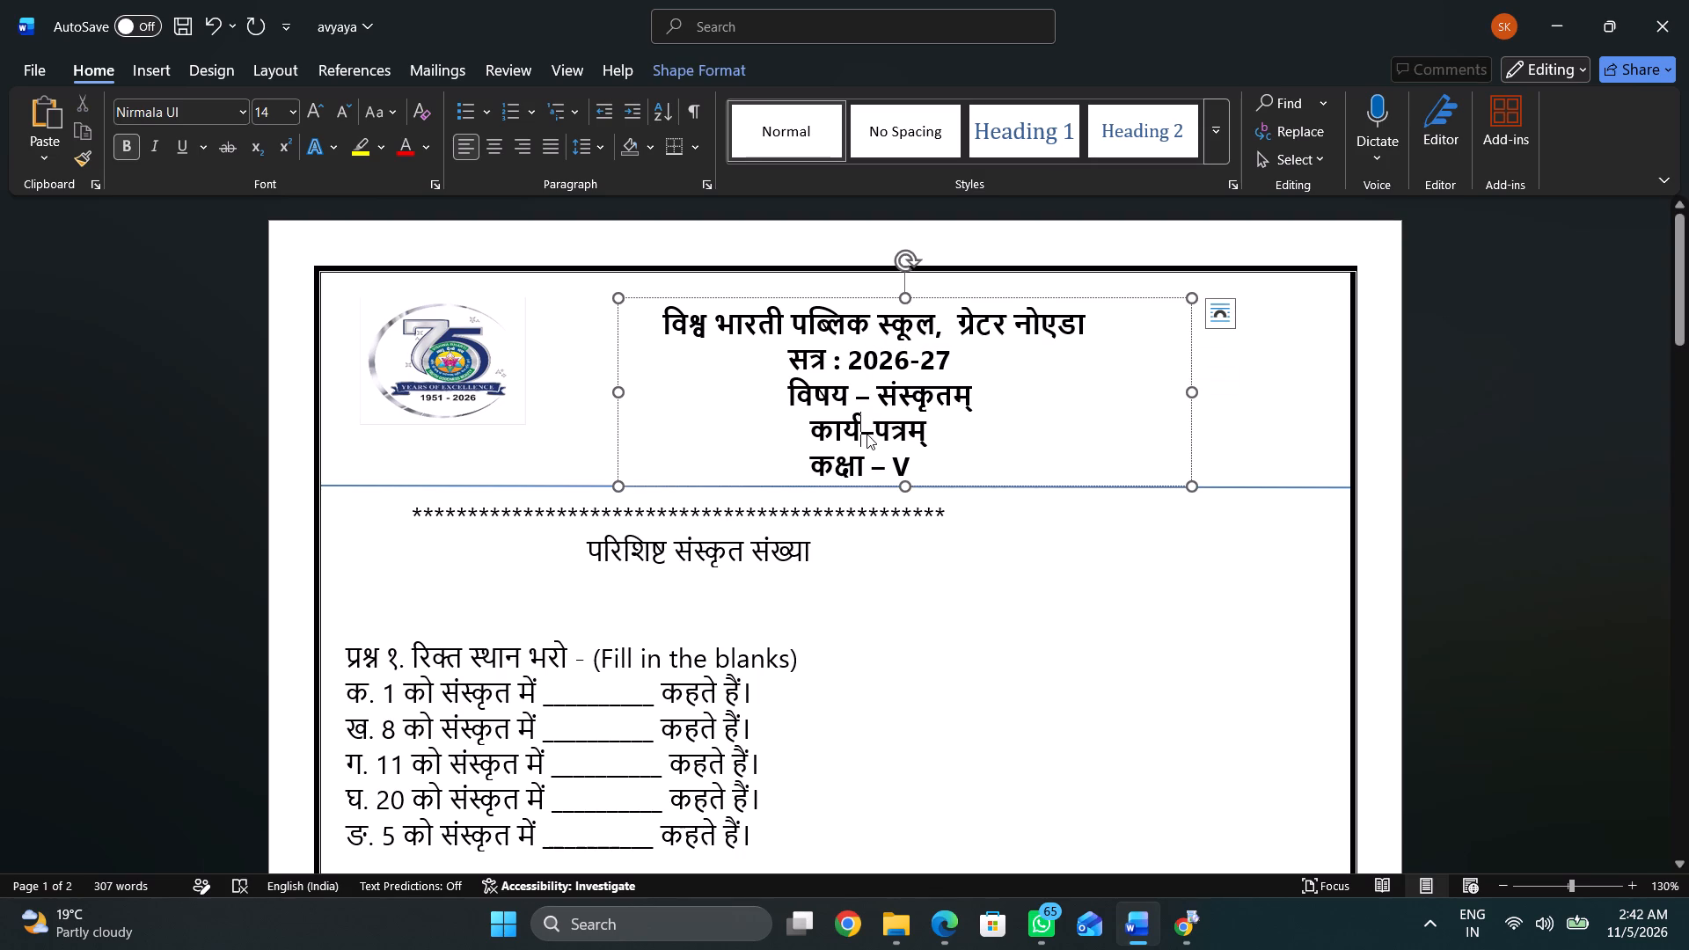
{"action": "triple_click", "coordinate": [866, 434]}
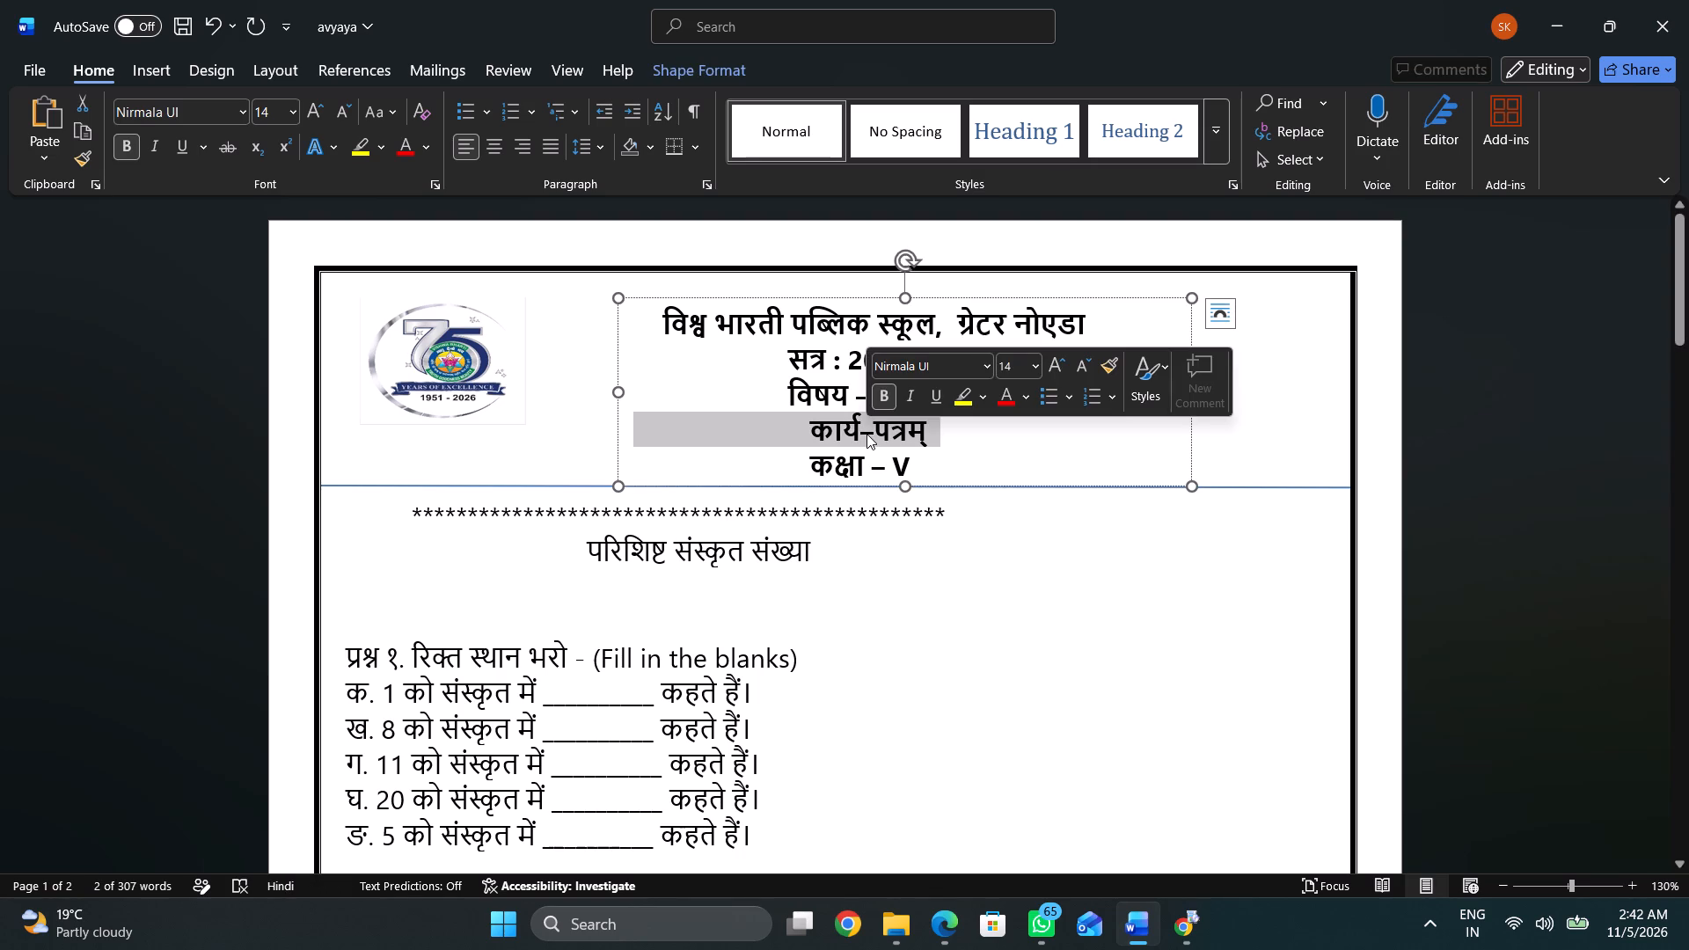
{"action": "left_click", "coordinate": [866, 434]}
{"action": "left_click_drag", "start_coordinate": [866, 434], "coordinate": [870, 420]}
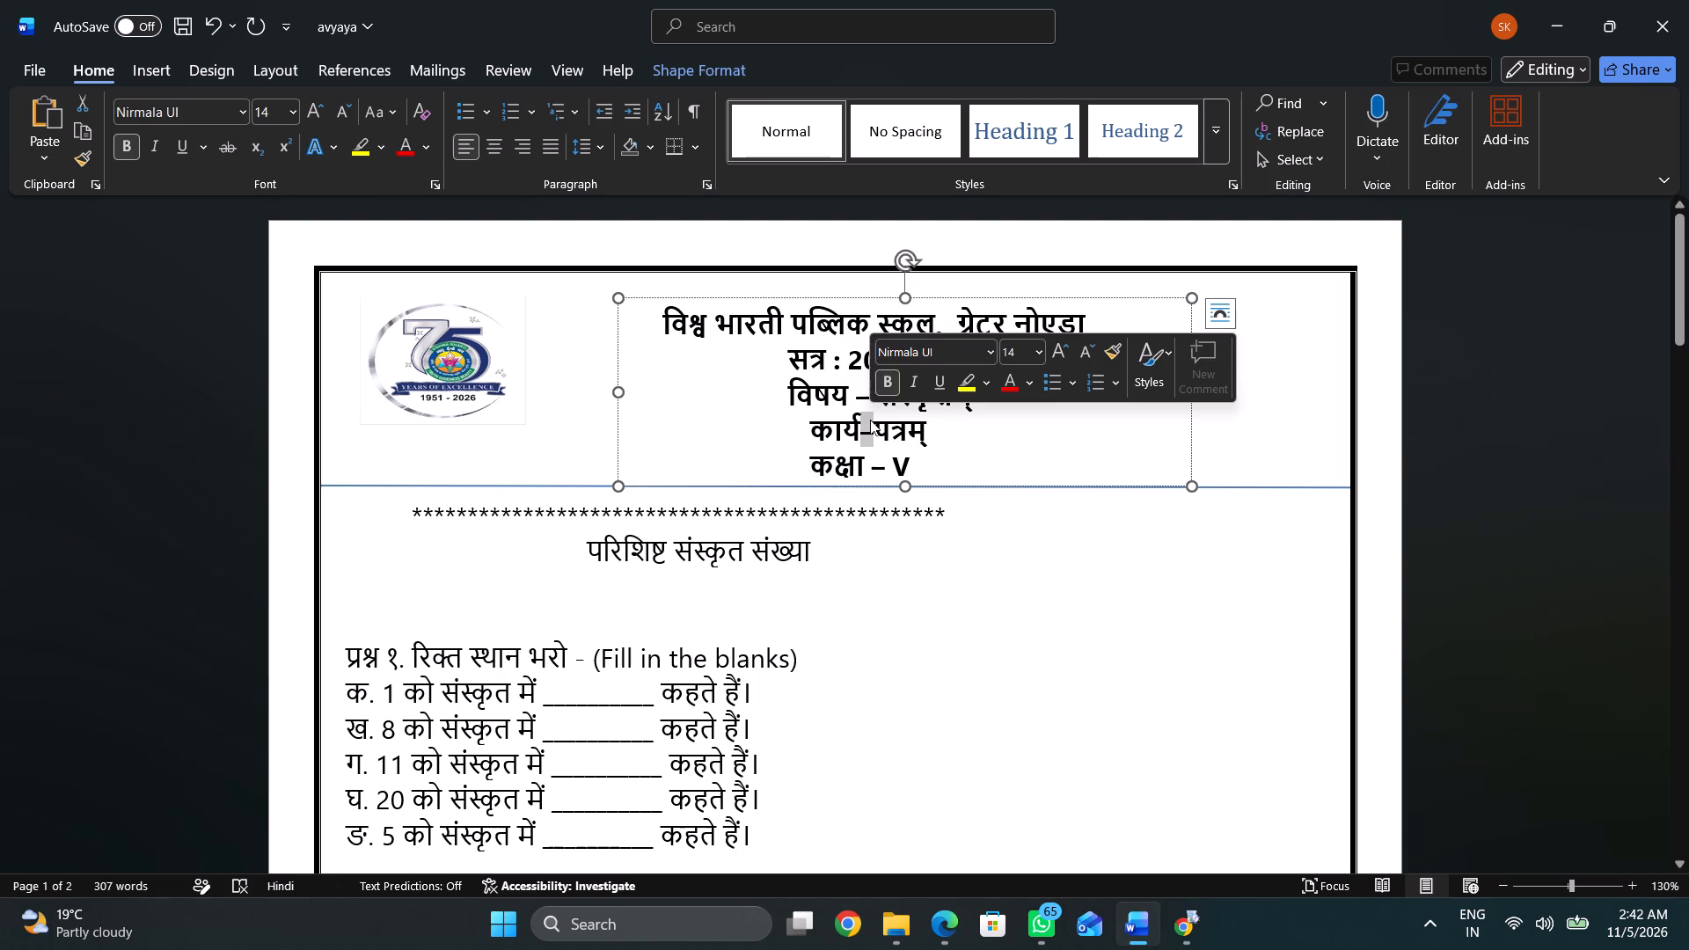
{"action": "key", "text": "ctrl+c"}
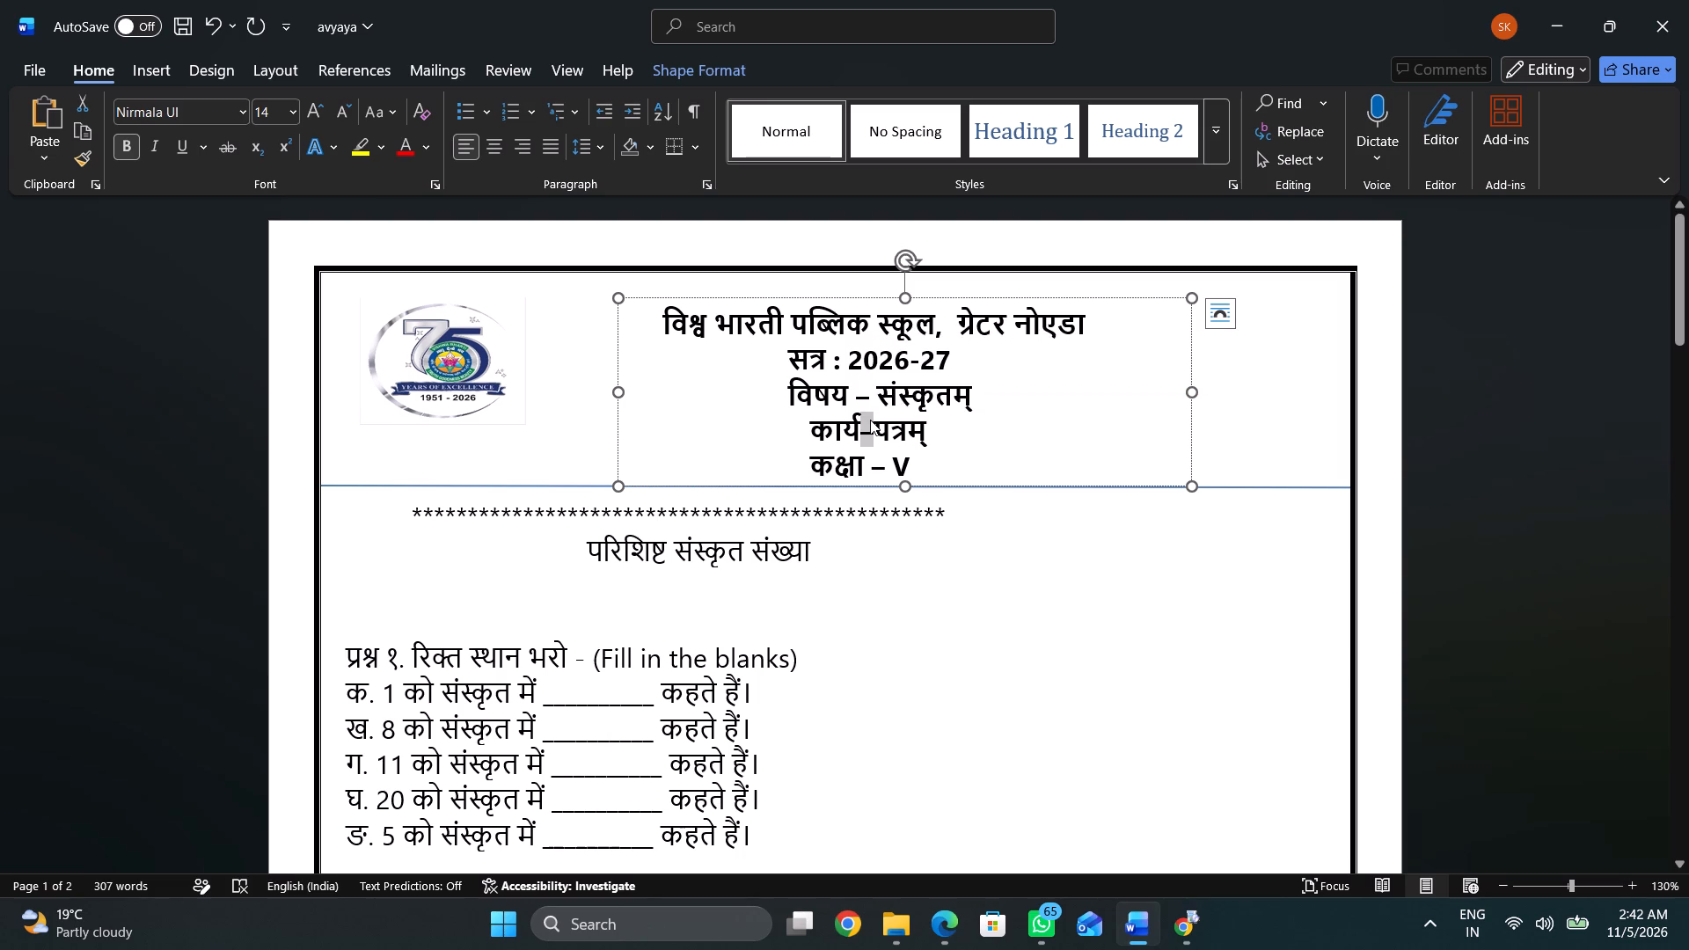
{"action": "left_click", "coordinate": [665, 550]}
{"action": "left_click", "coordinate": [747, 550]}
{"action": "key", "text": "ctrl+v"}
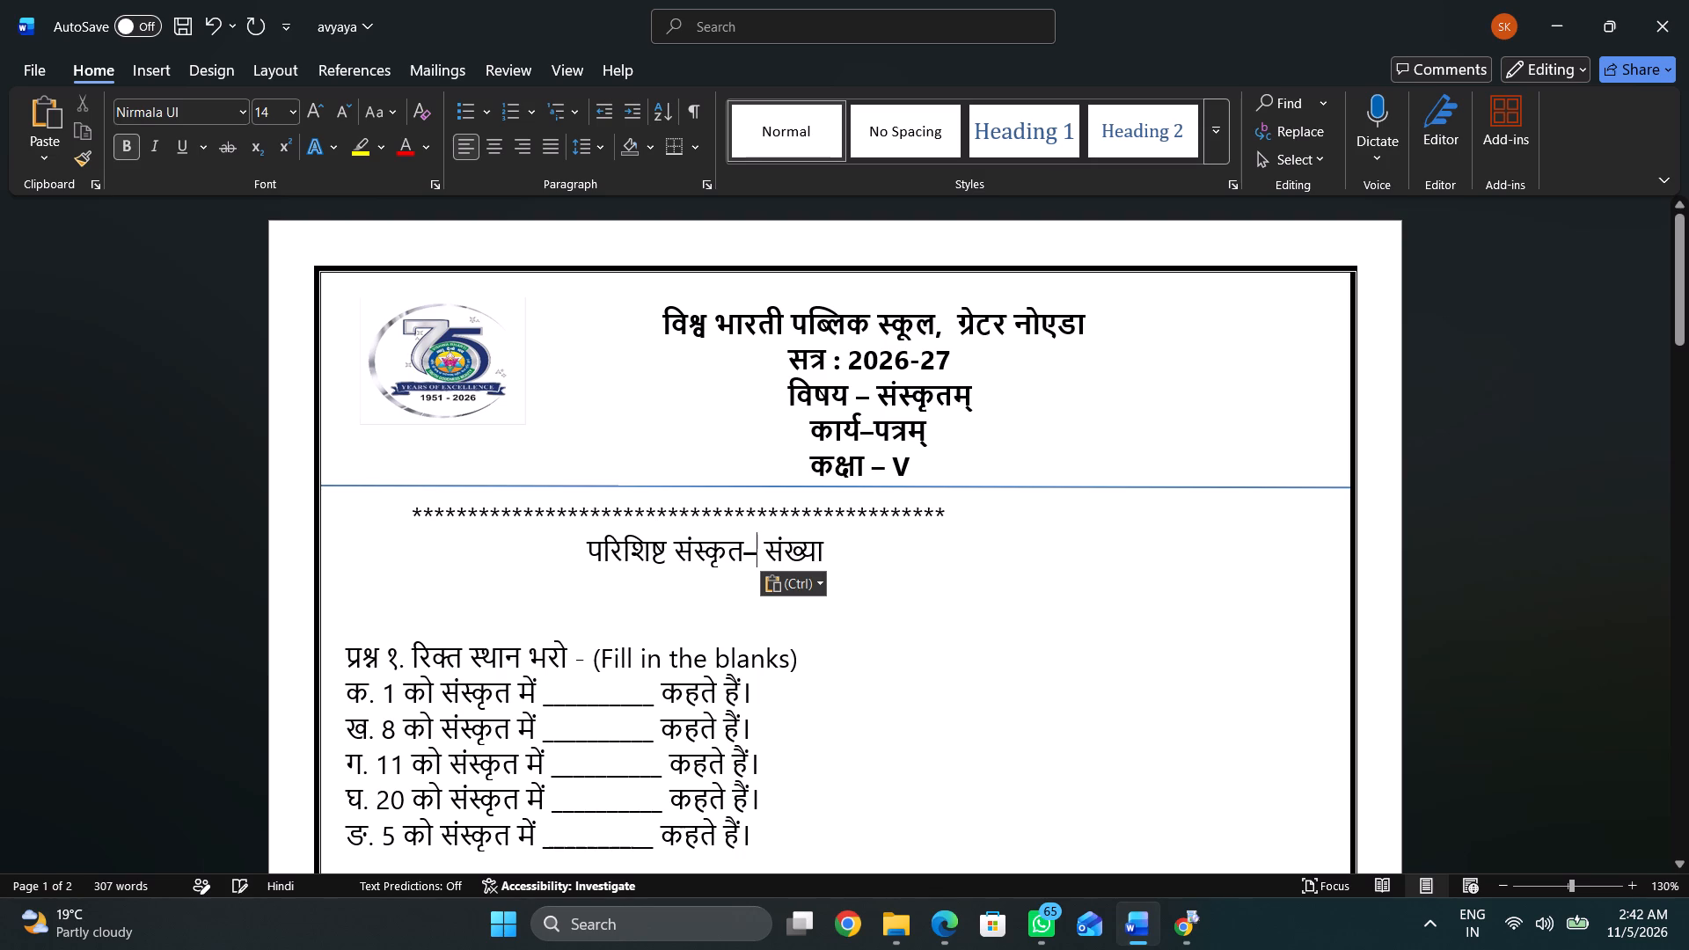
{"action": "left_click", "coordinate": [764, 550]}
{"action": "key", "text": "BackSpace"}
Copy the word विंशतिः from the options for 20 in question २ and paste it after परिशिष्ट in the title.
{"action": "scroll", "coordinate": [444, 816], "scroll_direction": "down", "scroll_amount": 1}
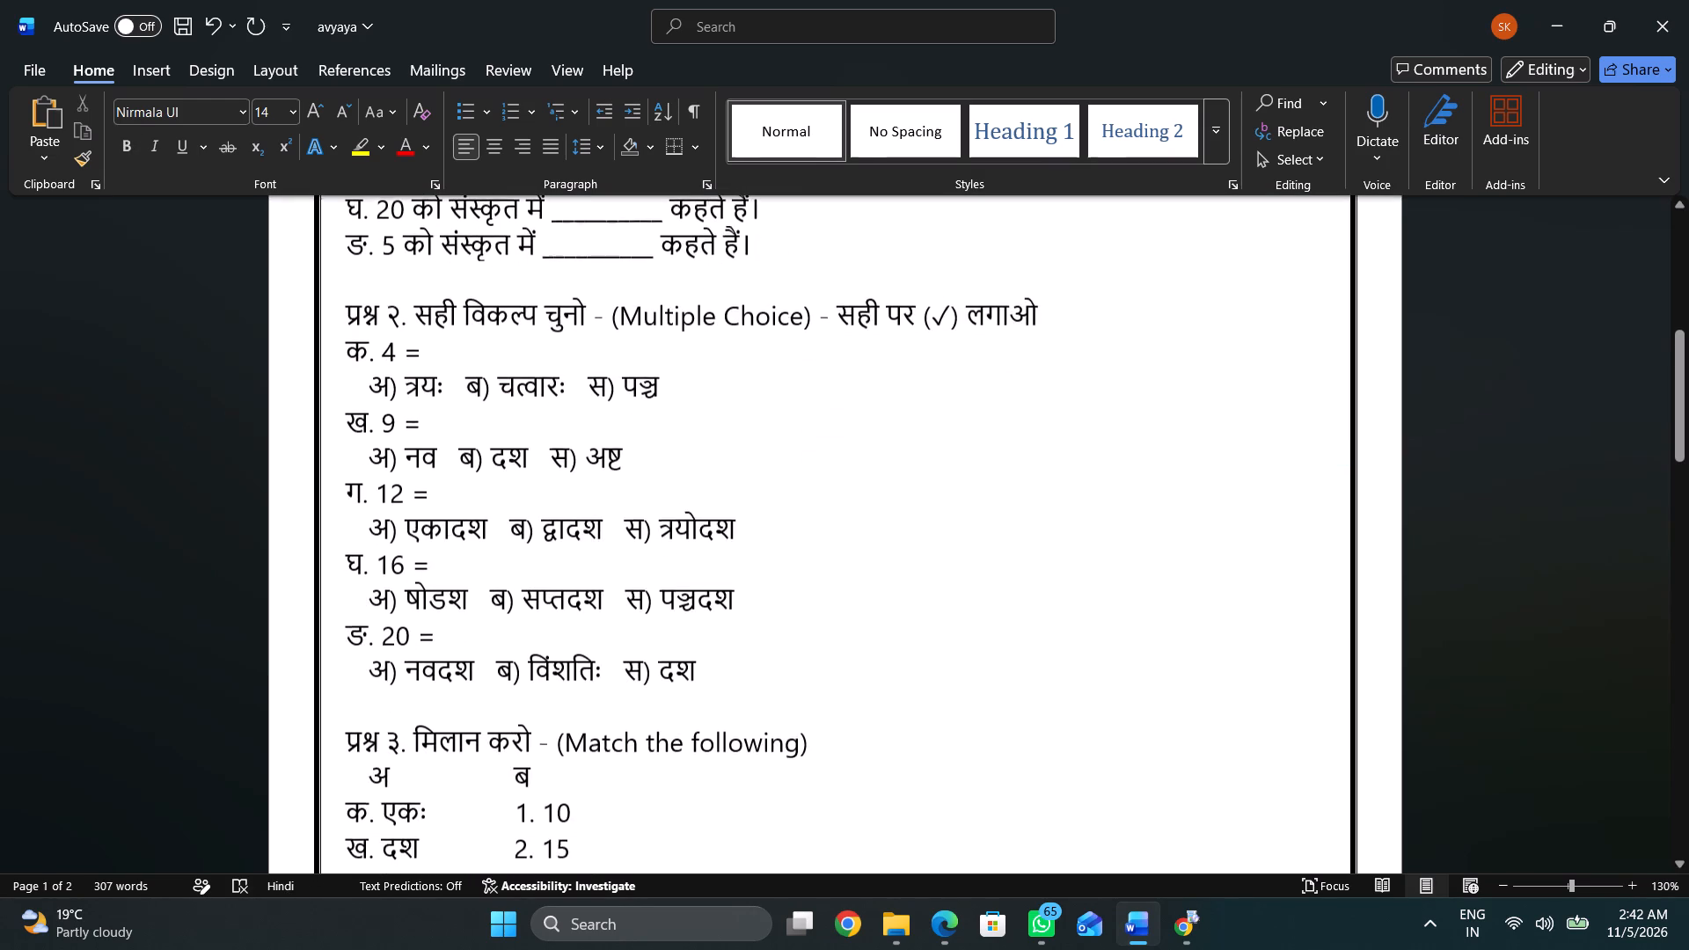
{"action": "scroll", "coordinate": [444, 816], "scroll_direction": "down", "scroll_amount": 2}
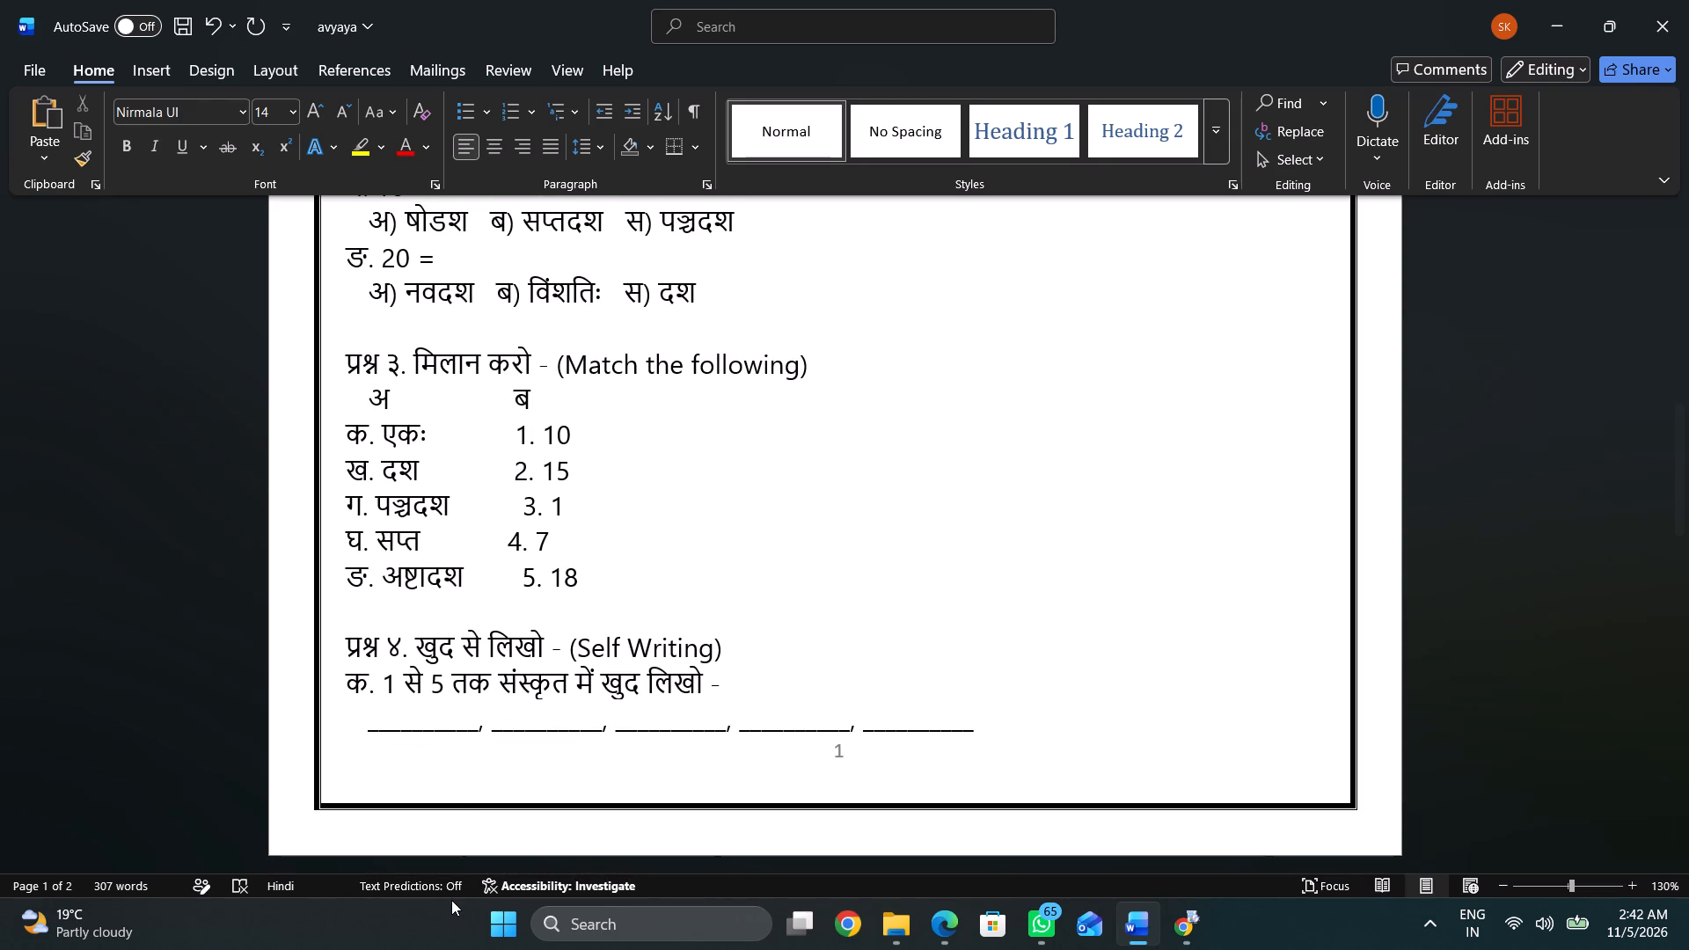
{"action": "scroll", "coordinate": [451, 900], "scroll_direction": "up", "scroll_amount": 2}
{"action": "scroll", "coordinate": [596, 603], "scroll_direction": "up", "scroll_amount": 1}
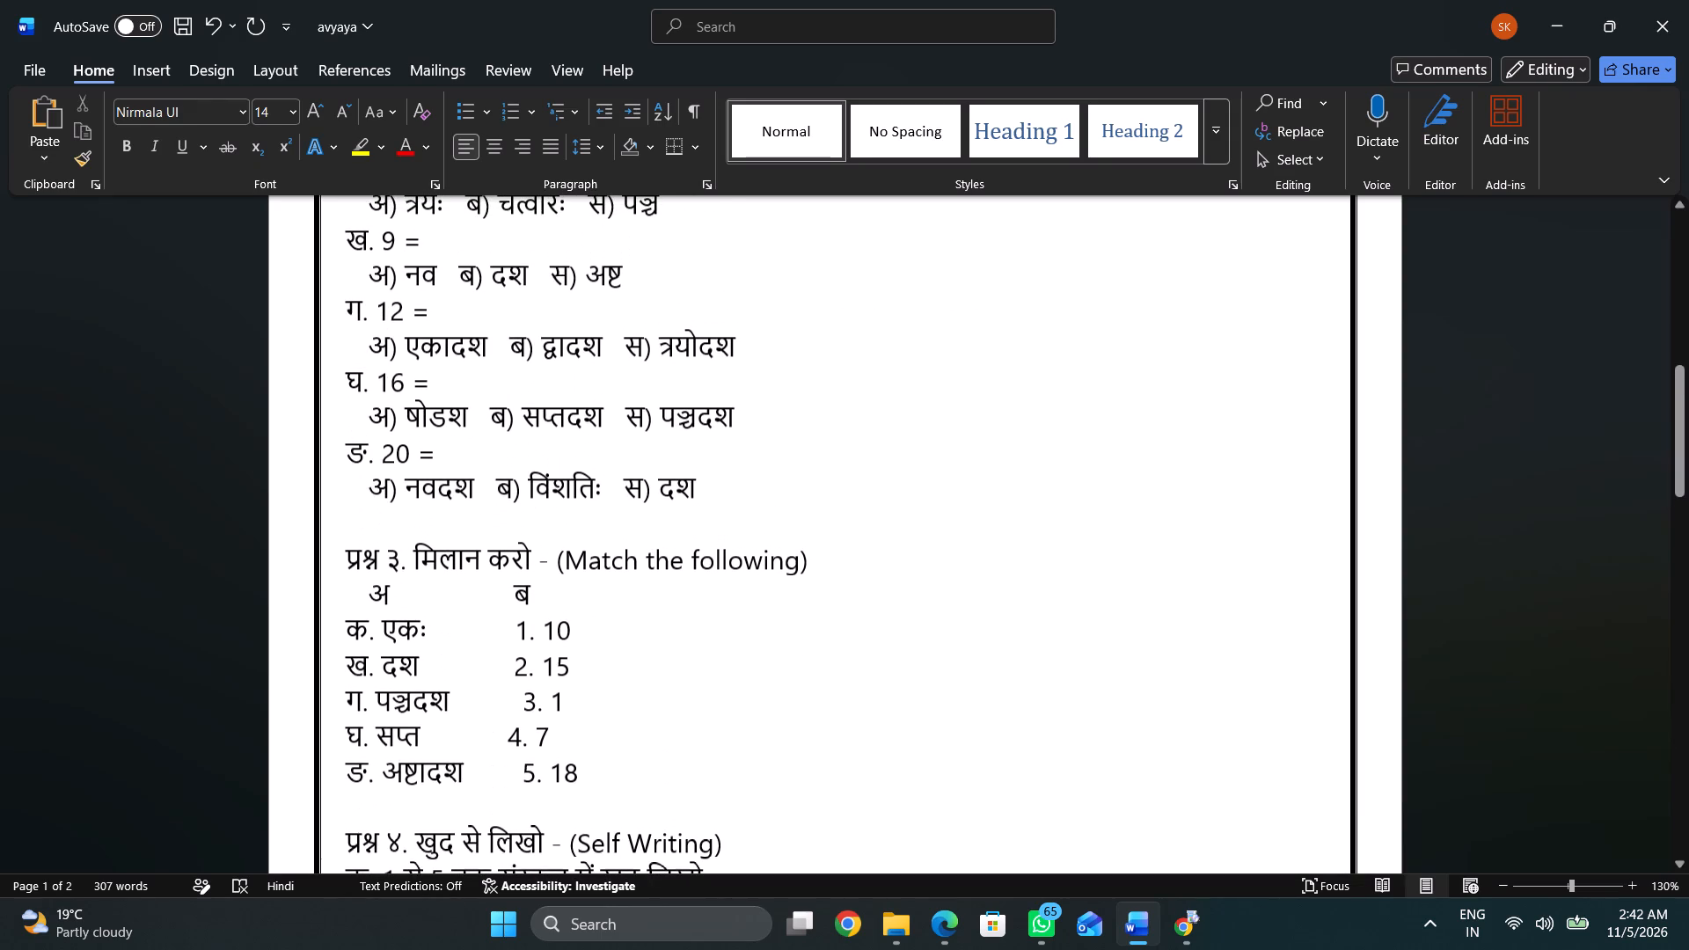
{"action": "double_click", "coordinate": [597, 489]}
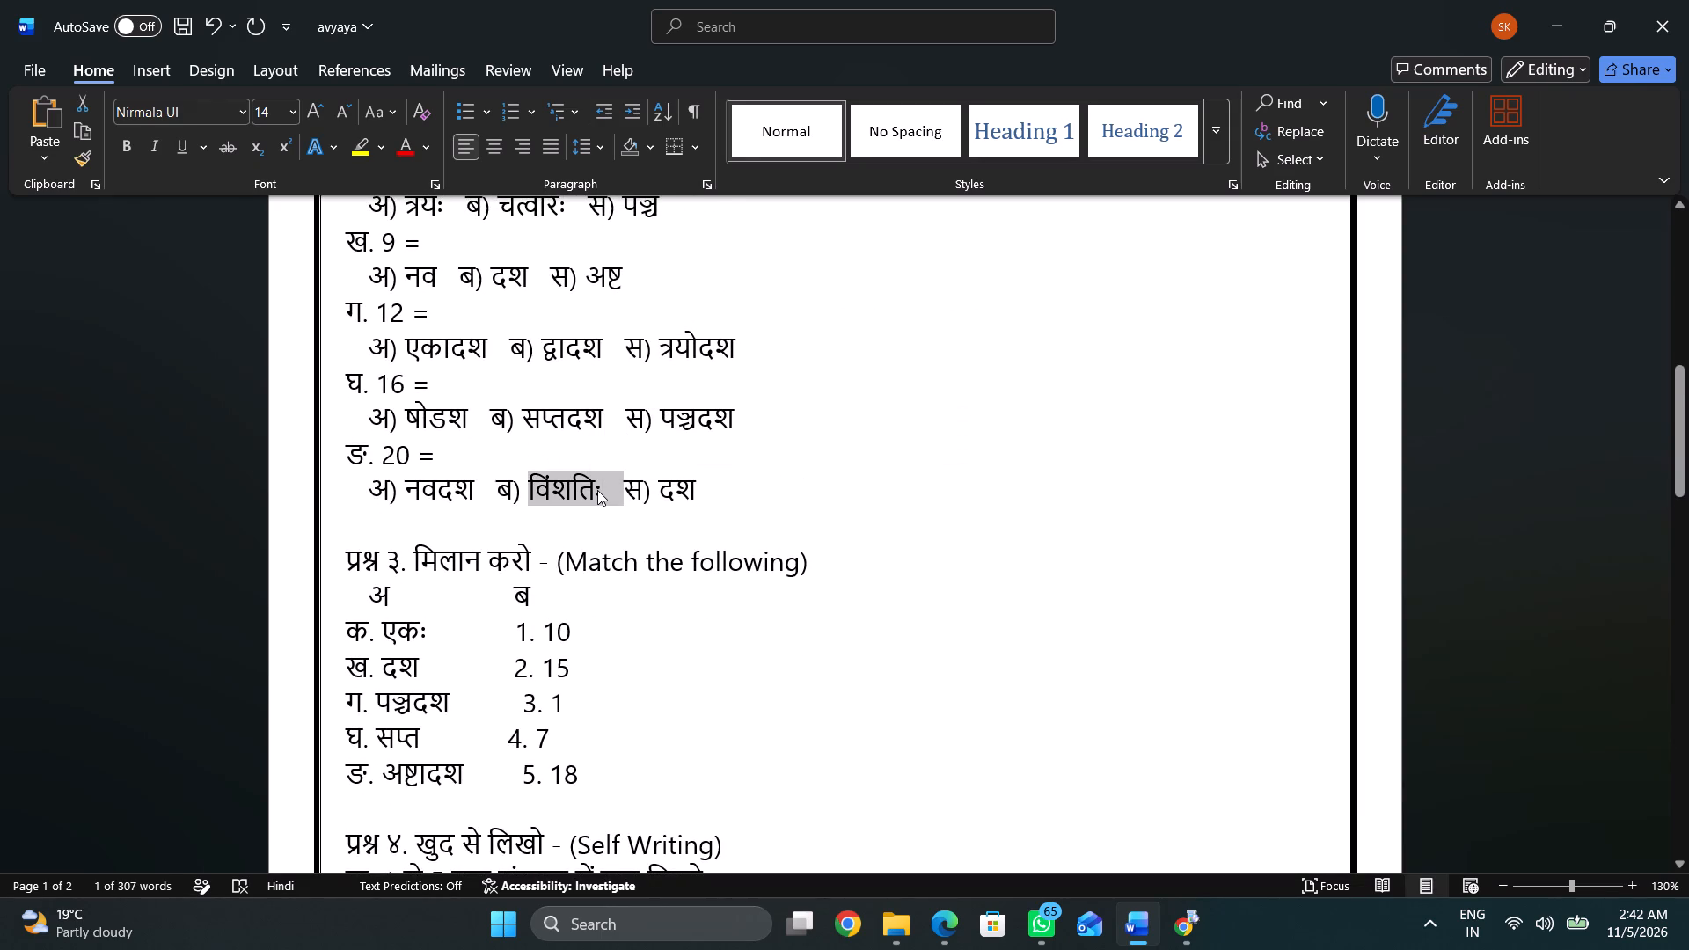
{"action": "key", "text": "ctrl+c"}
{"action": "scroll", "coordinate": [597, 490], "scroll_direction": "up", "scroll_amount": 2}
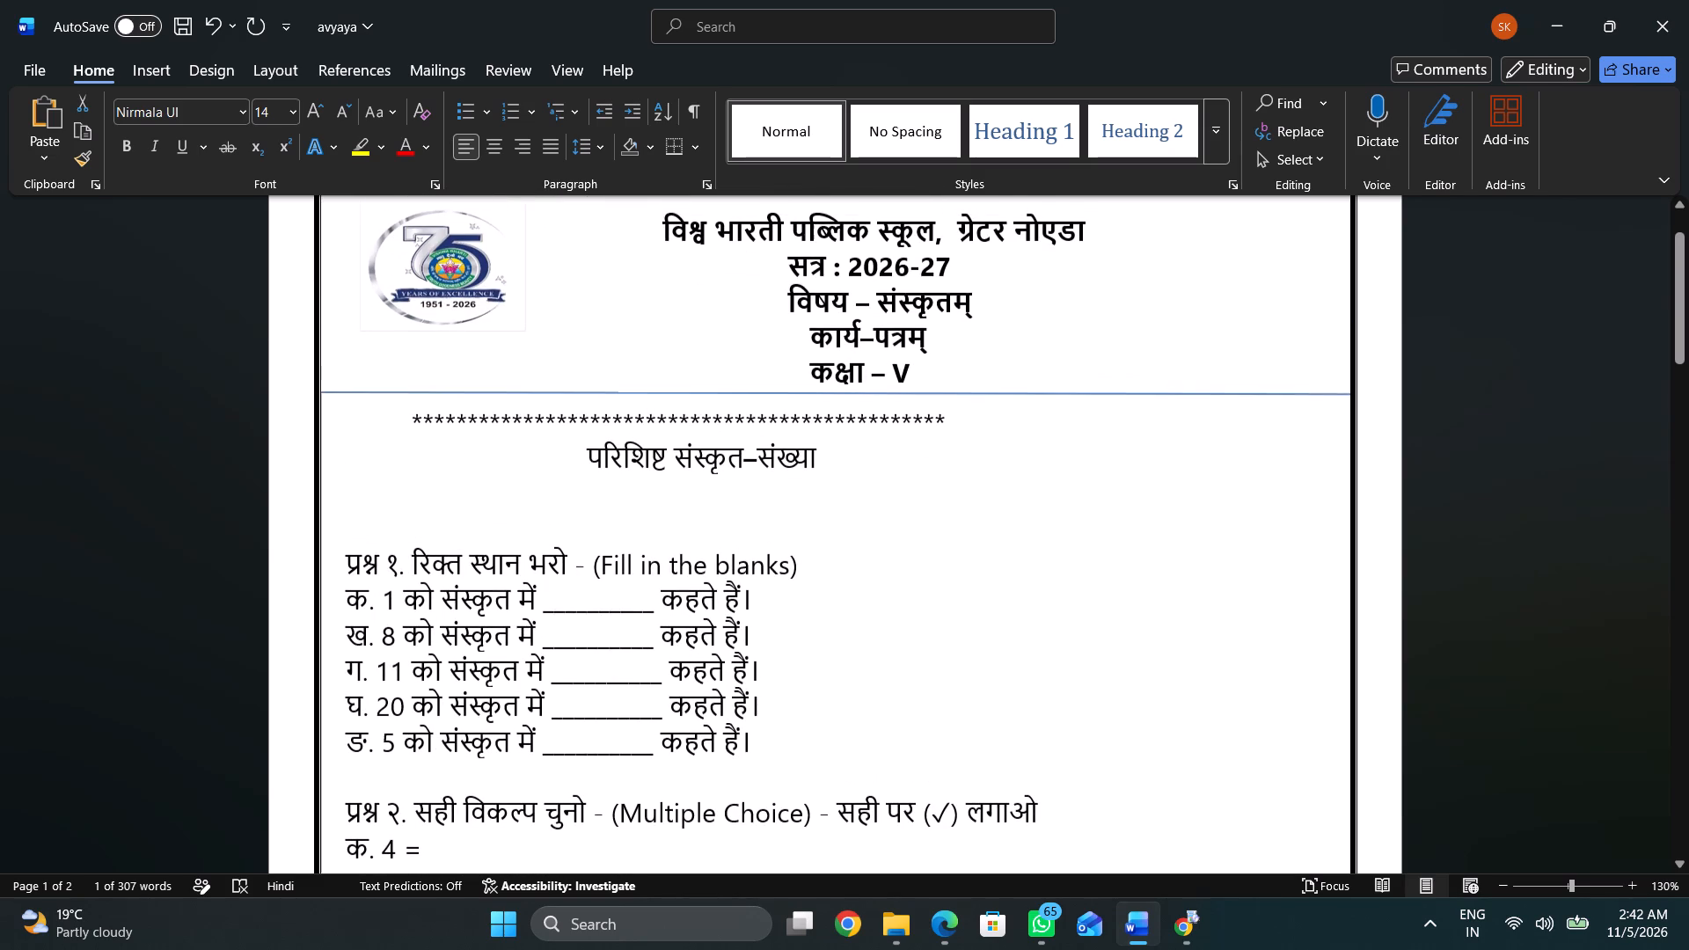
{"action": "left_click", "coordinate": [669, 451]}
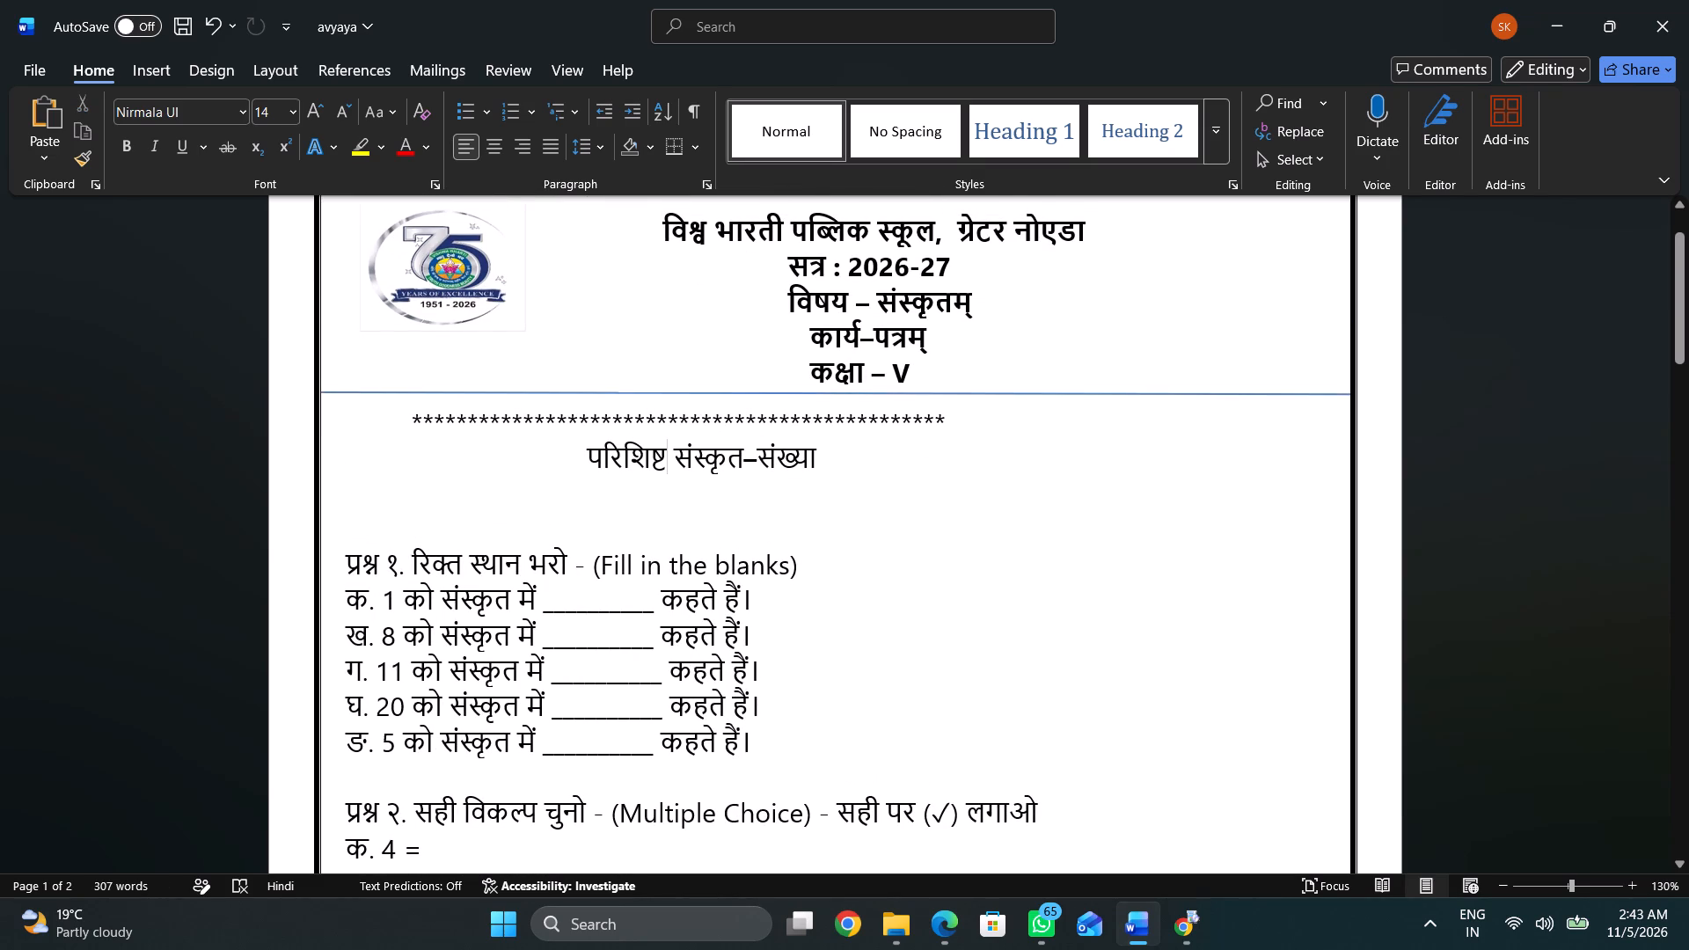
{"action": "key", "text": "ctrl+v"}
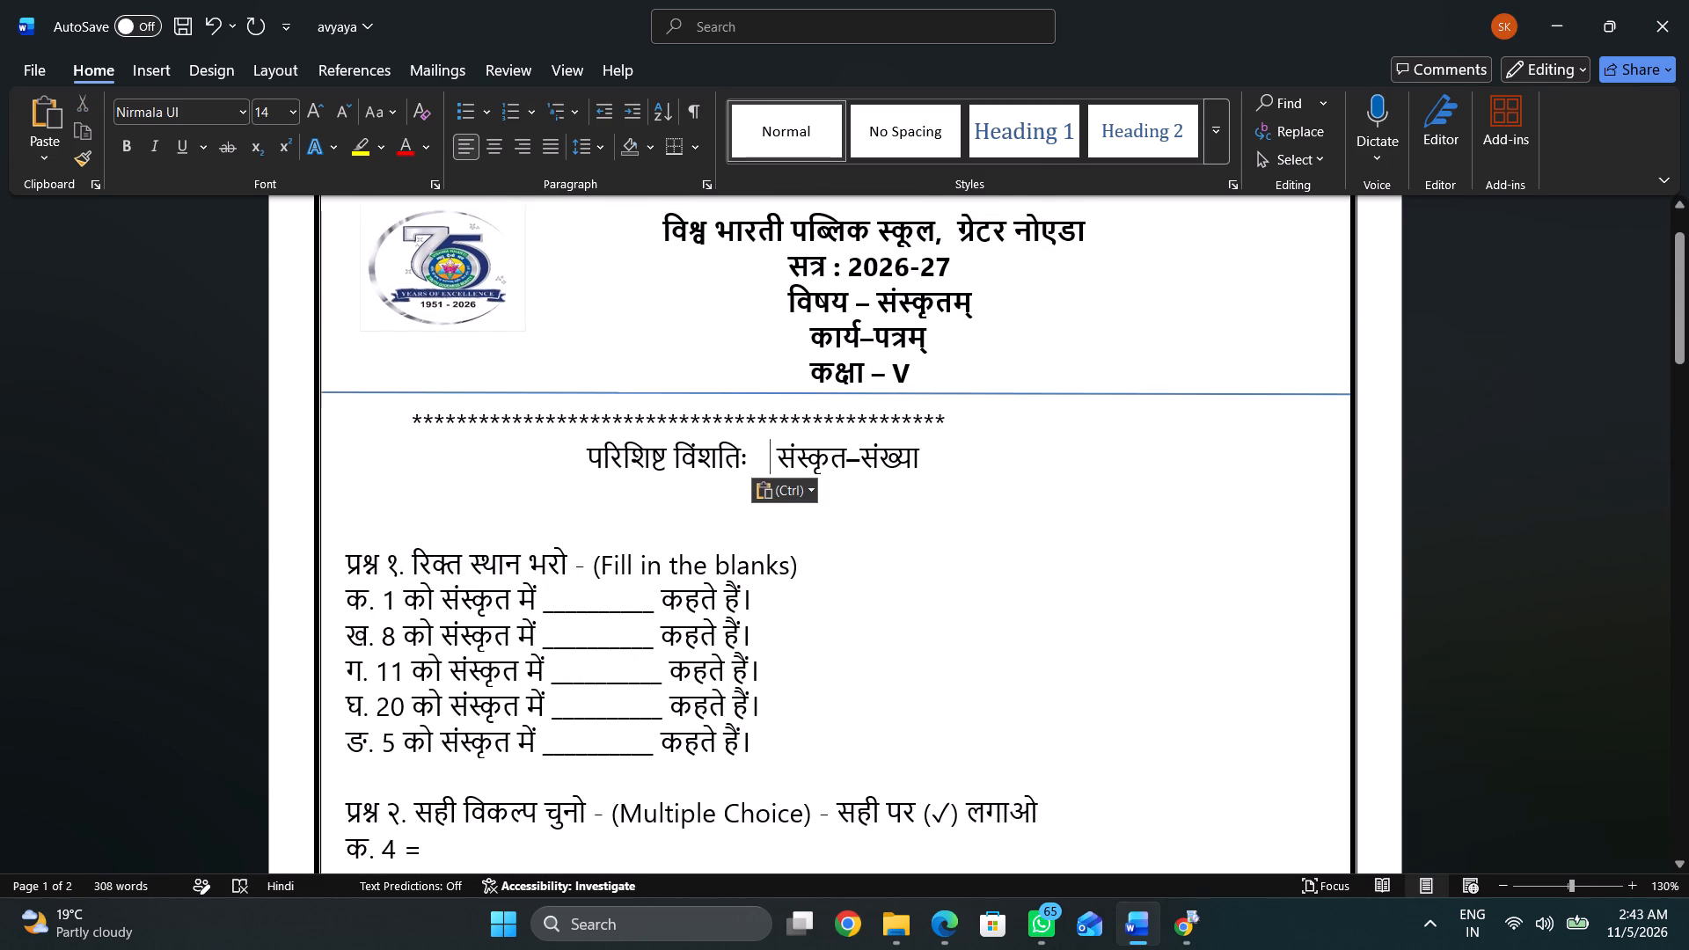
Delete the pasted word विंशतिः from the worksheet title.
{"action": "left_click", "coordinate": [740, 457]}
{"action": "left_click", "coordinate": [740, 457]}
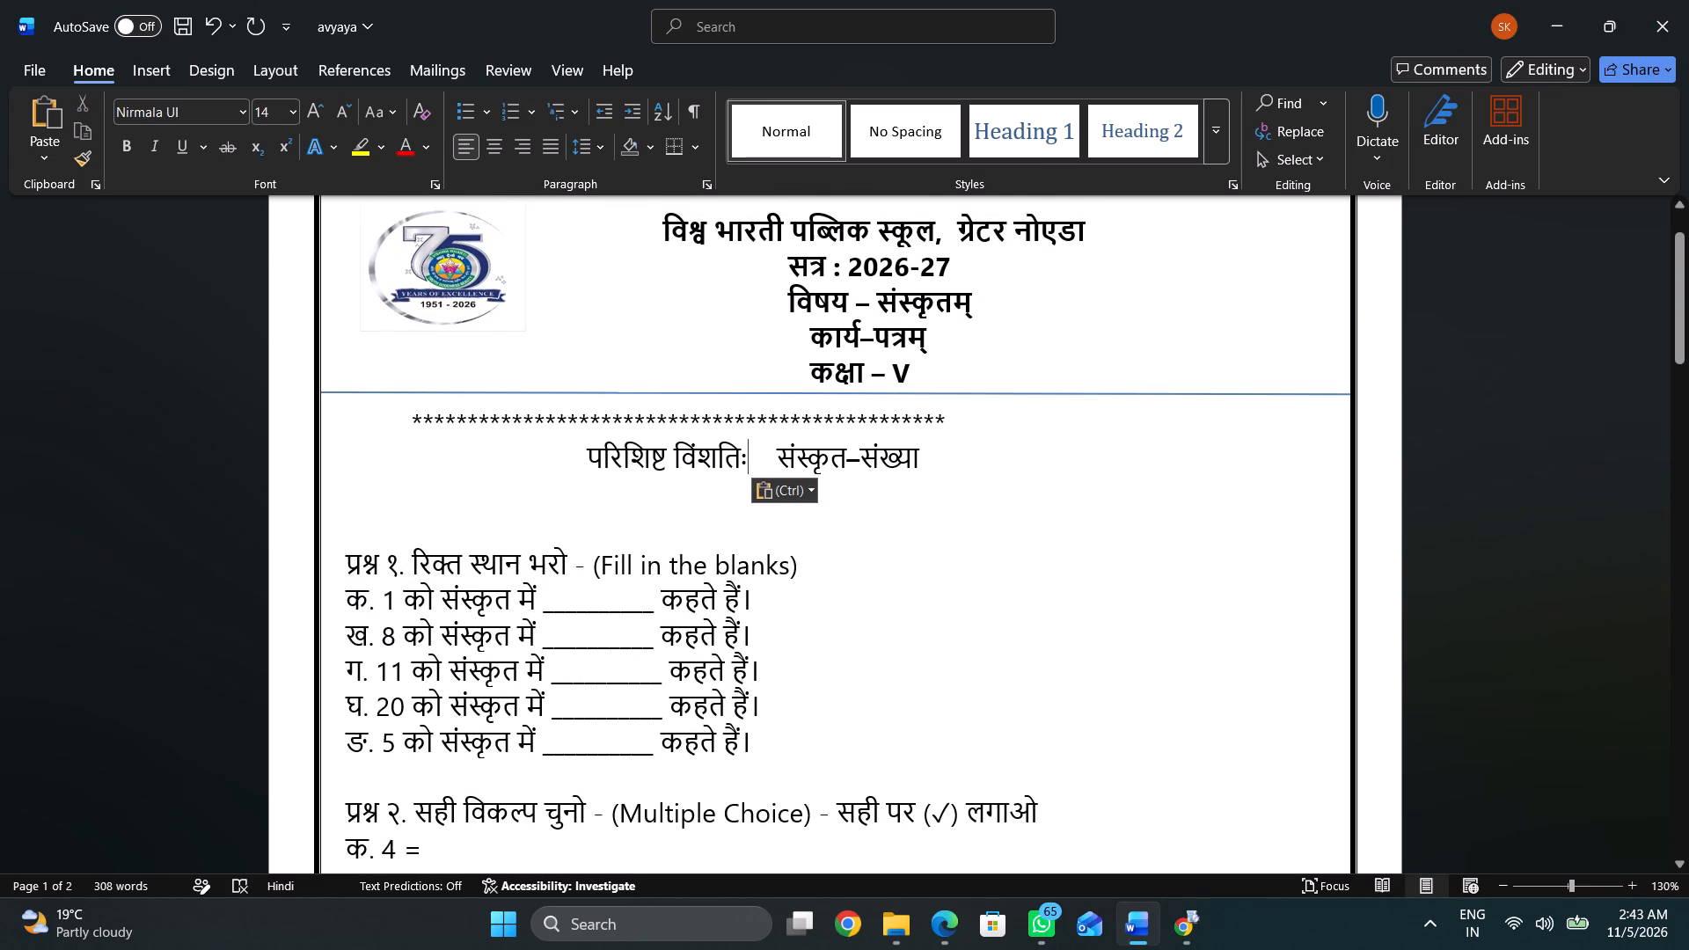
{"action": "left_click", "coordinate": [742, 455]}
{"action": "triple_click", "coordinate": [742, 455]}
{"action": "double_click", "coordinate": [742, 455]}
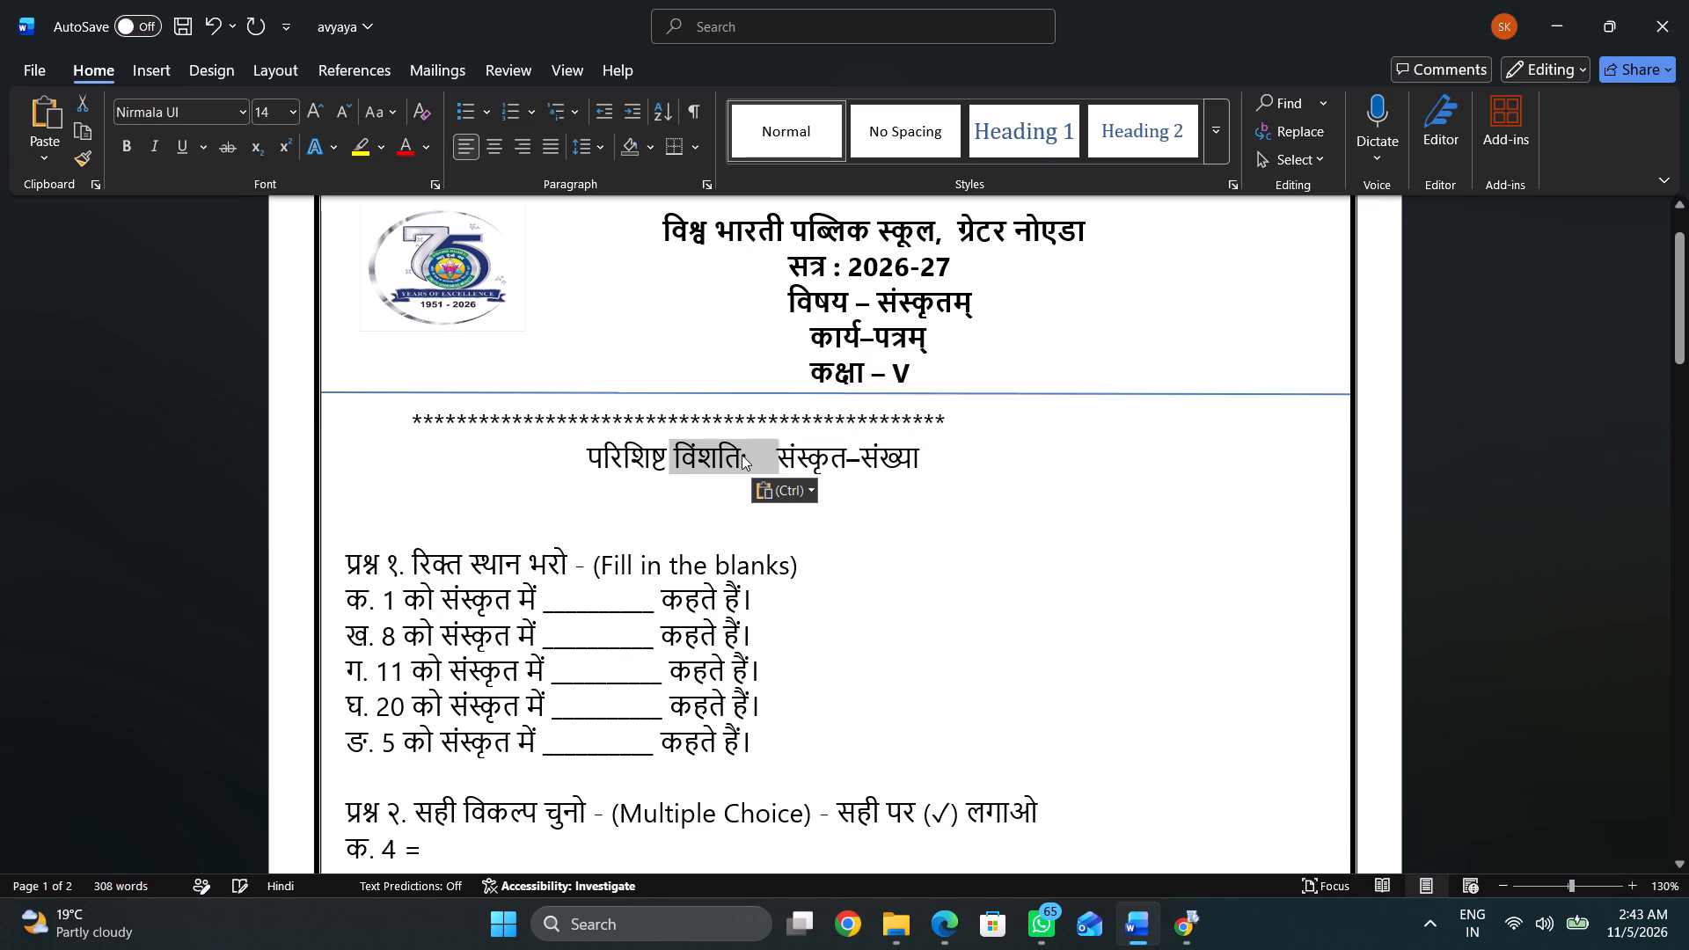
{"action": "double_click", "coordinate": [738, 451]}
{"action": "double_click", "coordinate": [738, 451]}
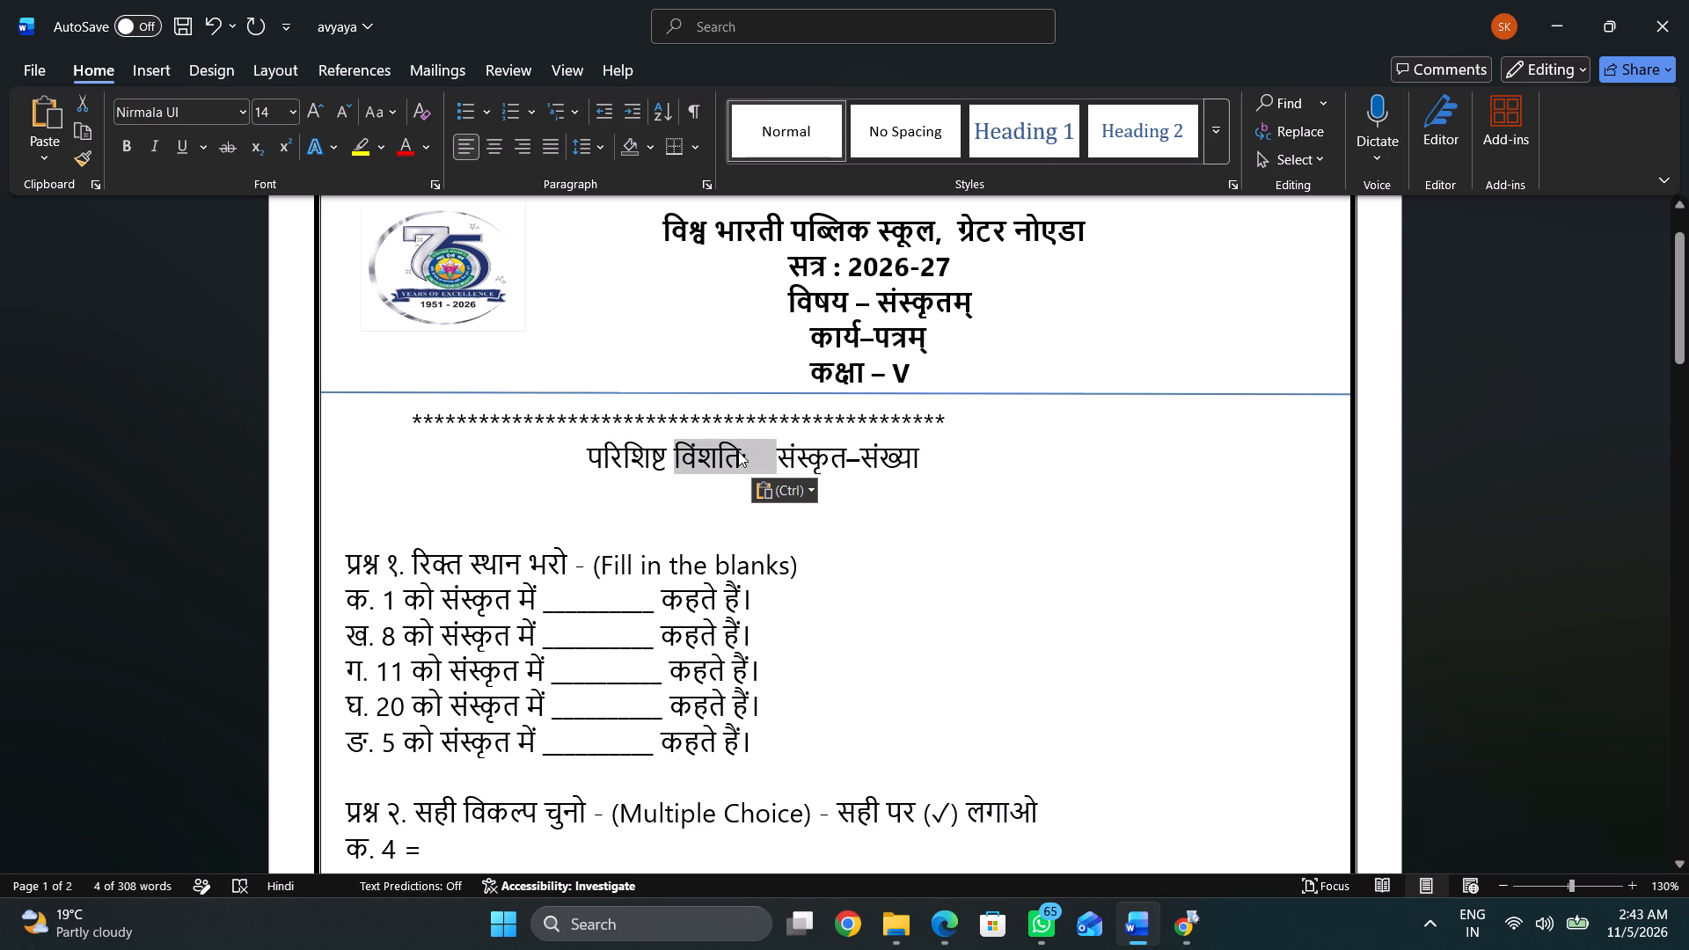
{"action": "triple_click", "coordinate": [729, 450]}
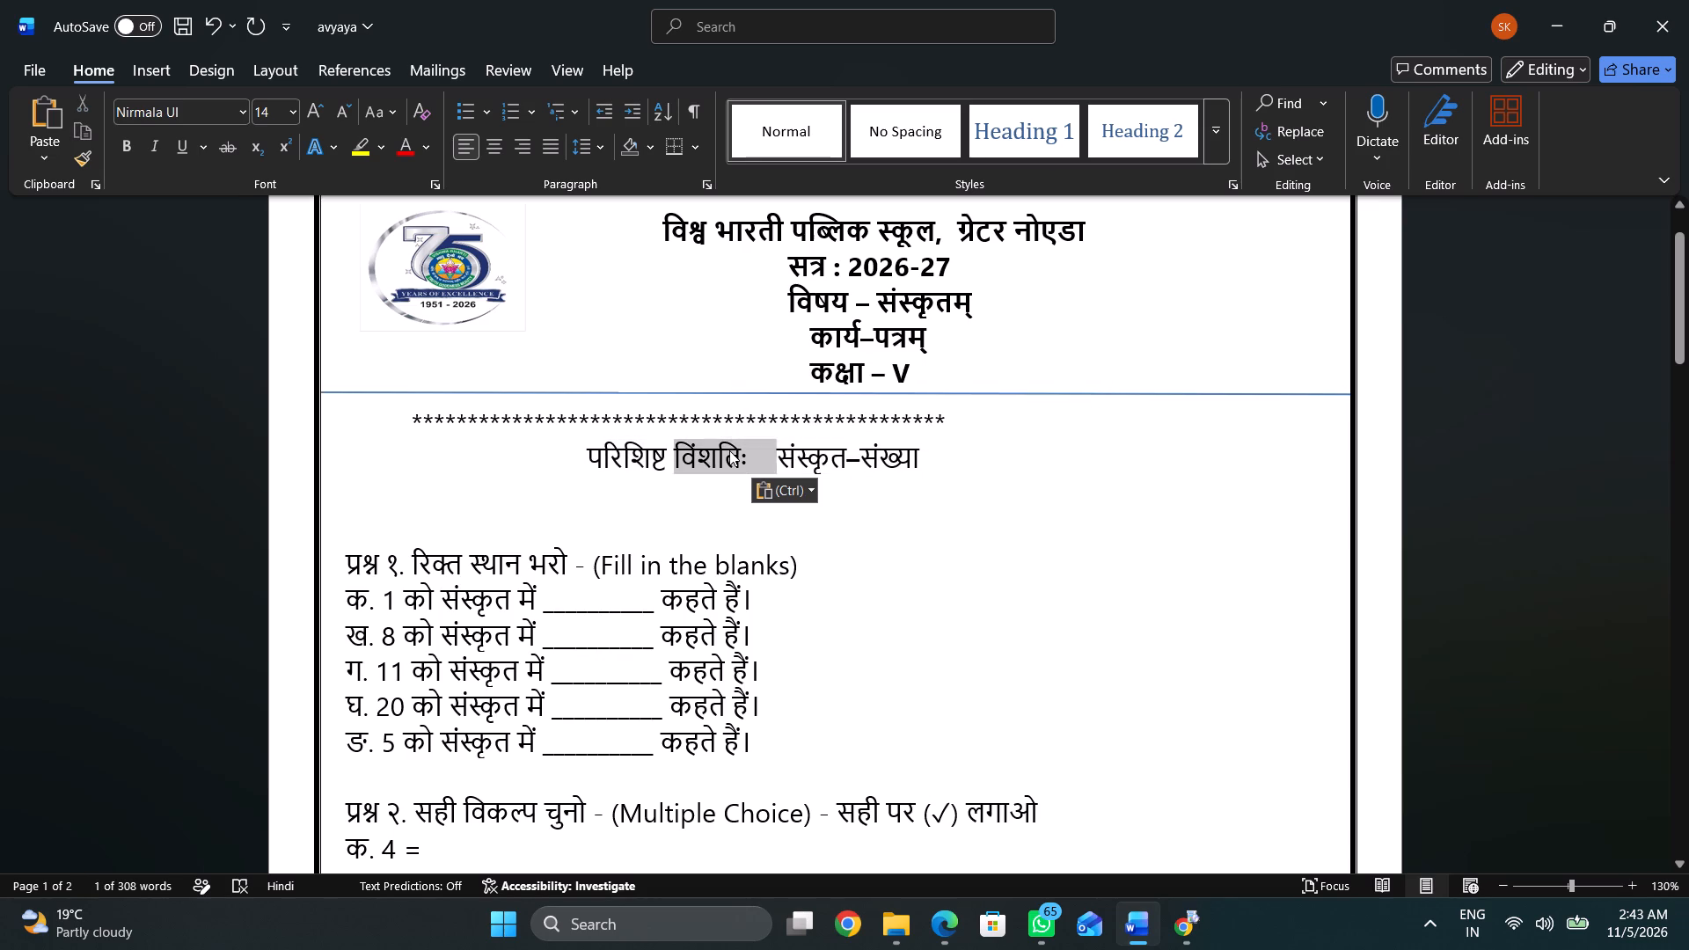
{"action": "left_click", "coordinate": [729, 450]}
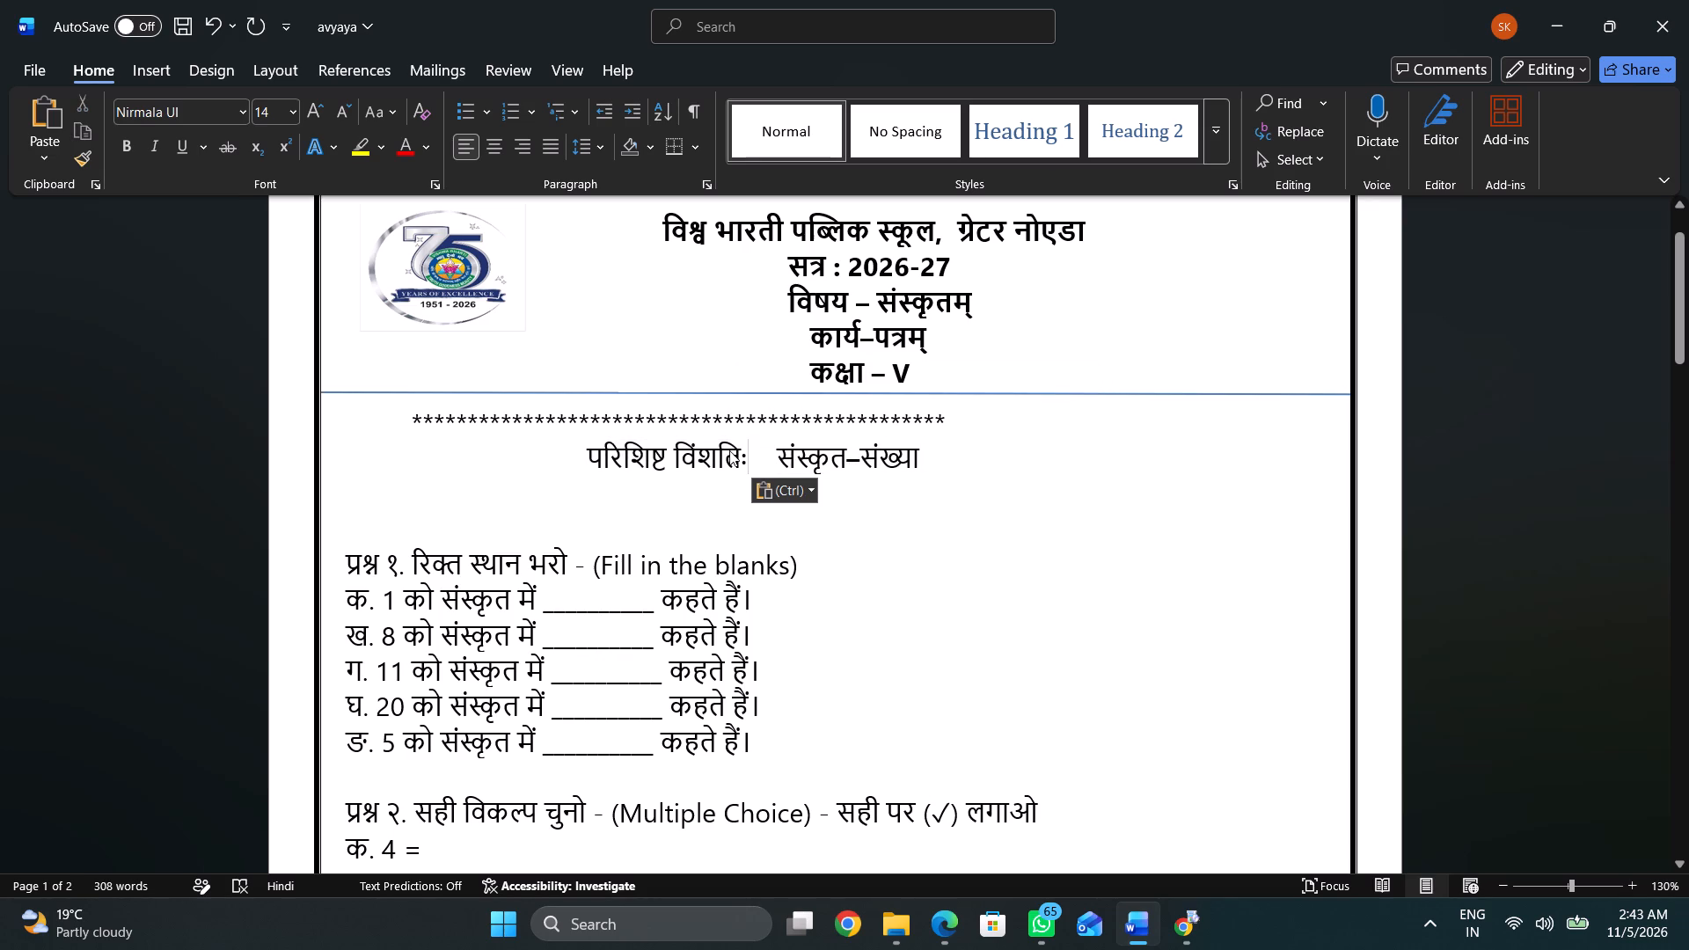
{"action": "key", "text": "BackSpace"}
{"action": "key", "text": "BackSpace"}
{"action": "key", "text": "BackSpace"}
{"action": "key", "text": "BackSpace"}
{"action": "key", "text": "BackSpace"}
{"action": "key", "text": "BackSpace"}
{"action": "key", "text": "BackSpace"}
Look through the worksheet's questions from प्रश्न २ to the closing asterisk line after प्रश्न ७, returning to प्रश्न ६.
{"action": "scroll", "coordinate": [729, 450], "scroll_direction": "down", "scroll_amount": 1}
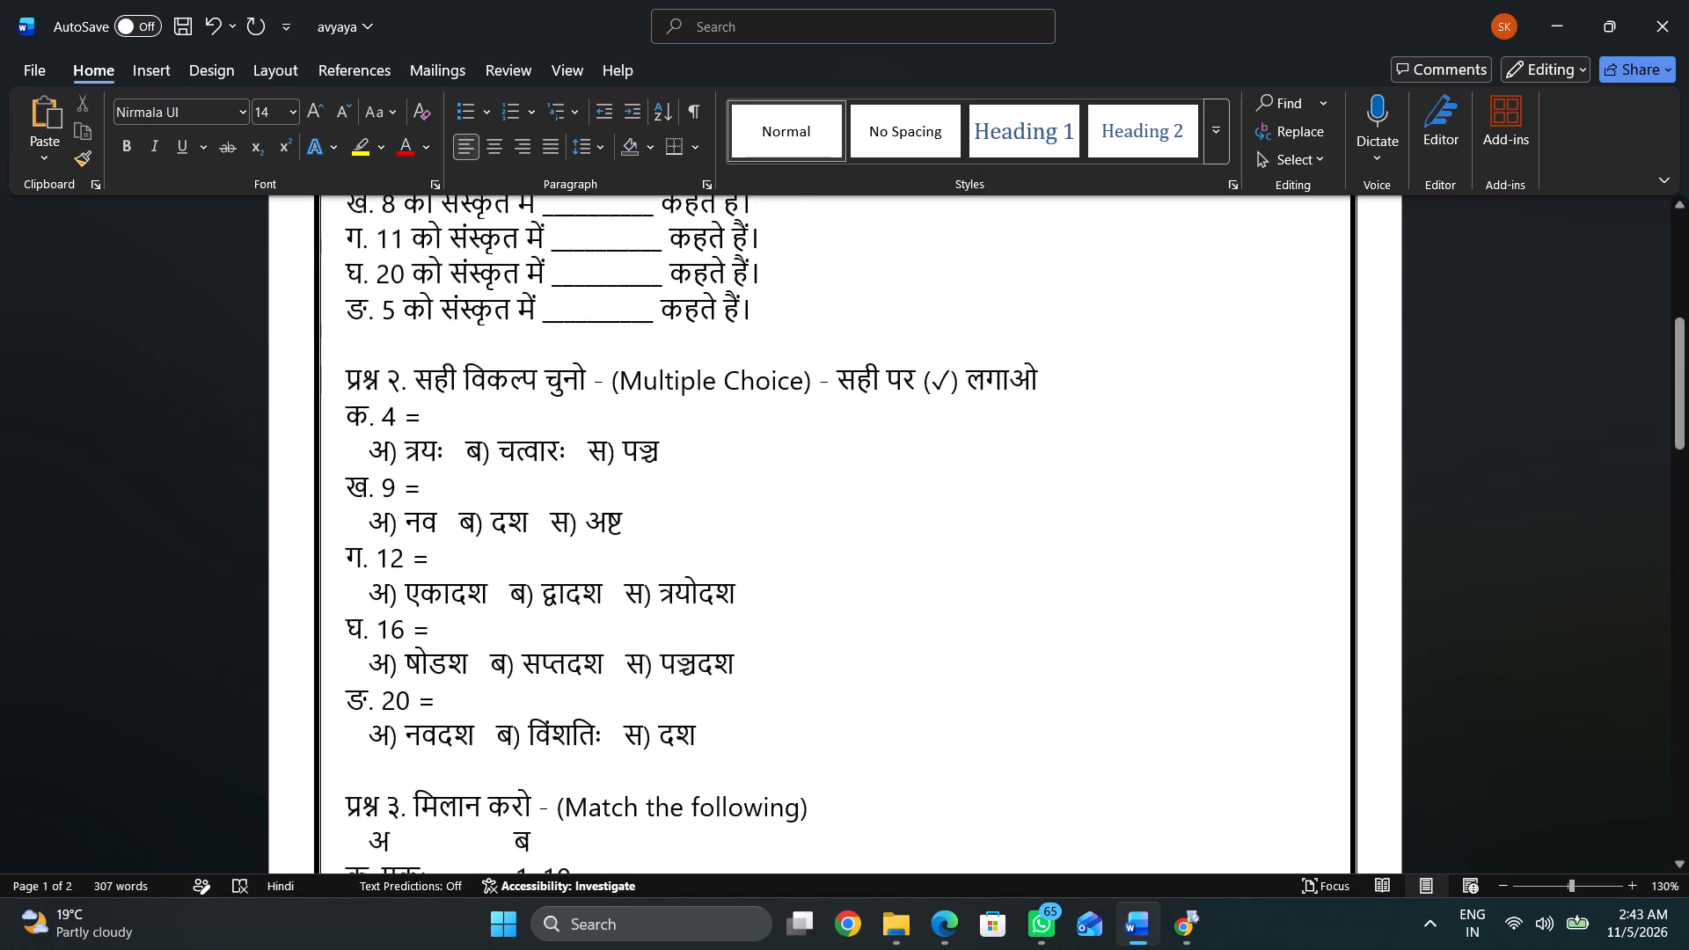
{"action": "scroll", "coordinate": [729, 450], "scroll_direction": "down", "scroll_amount": 1}
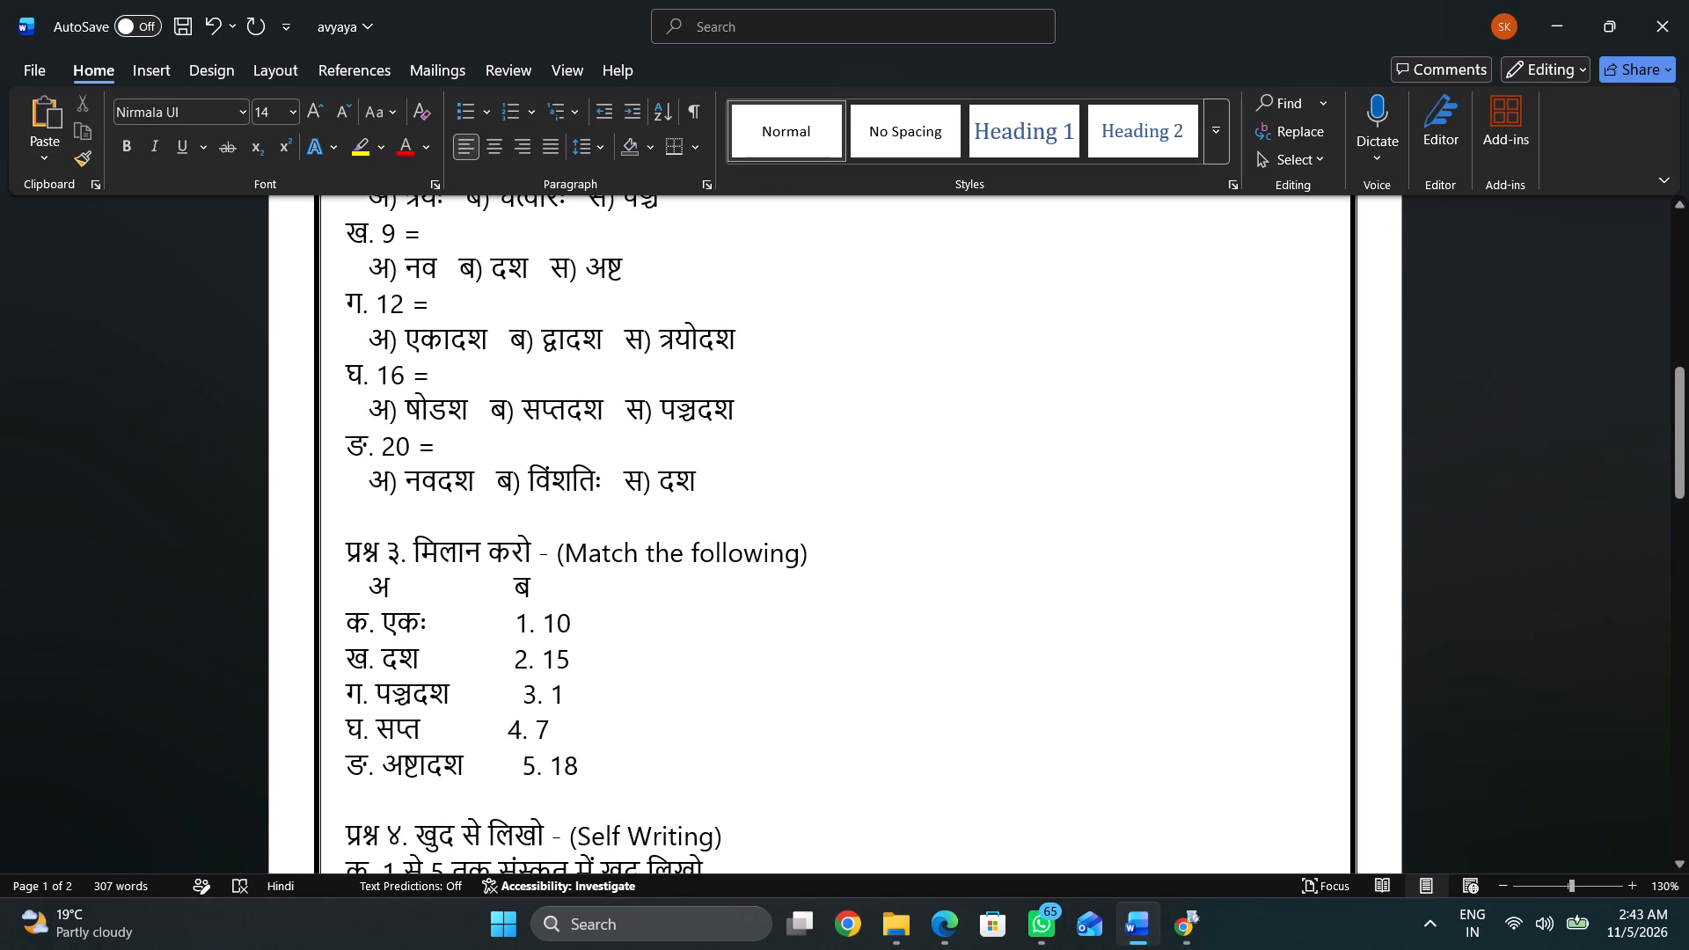
{"action": "left_click_drag", "start_coordinate": [597, 482], "coordinate": [597, 498]}
{"action": "left_click", "coordinate": [597, 498]}
{"action": "scroll", "coordinate": [597, 498], "scroll_direction": "down", "scroll_amount": 1}
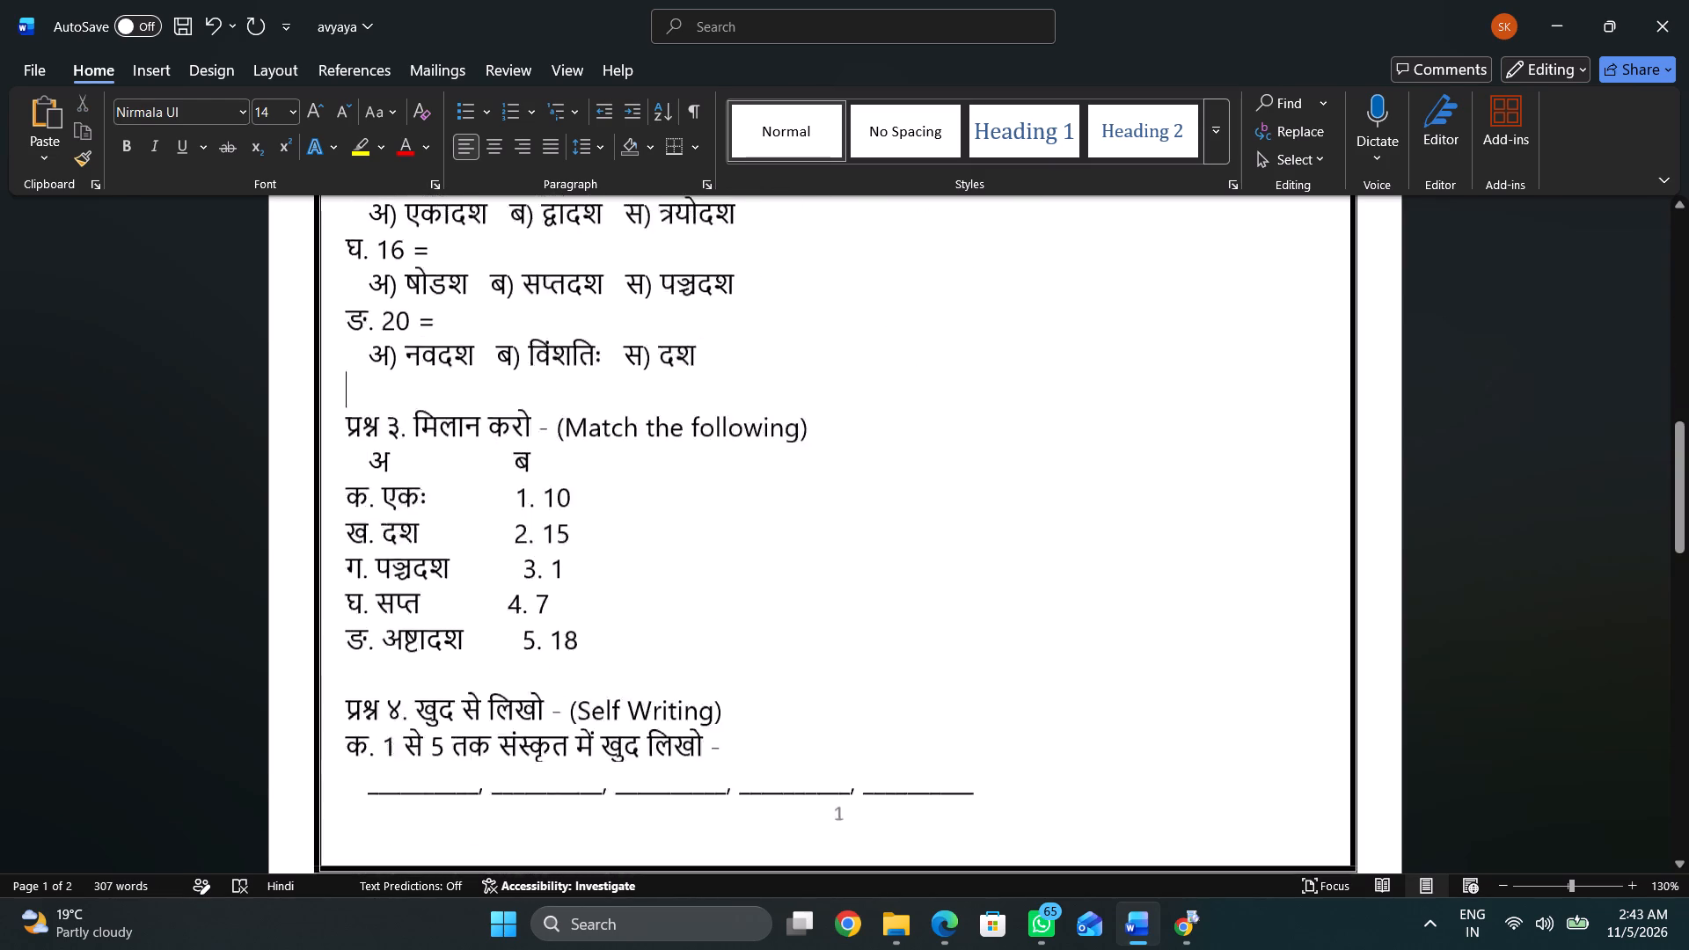
{"action": "scroll", "coordinate": [597, 498], "scroll_direction": "down", "scroll_amount": 2}
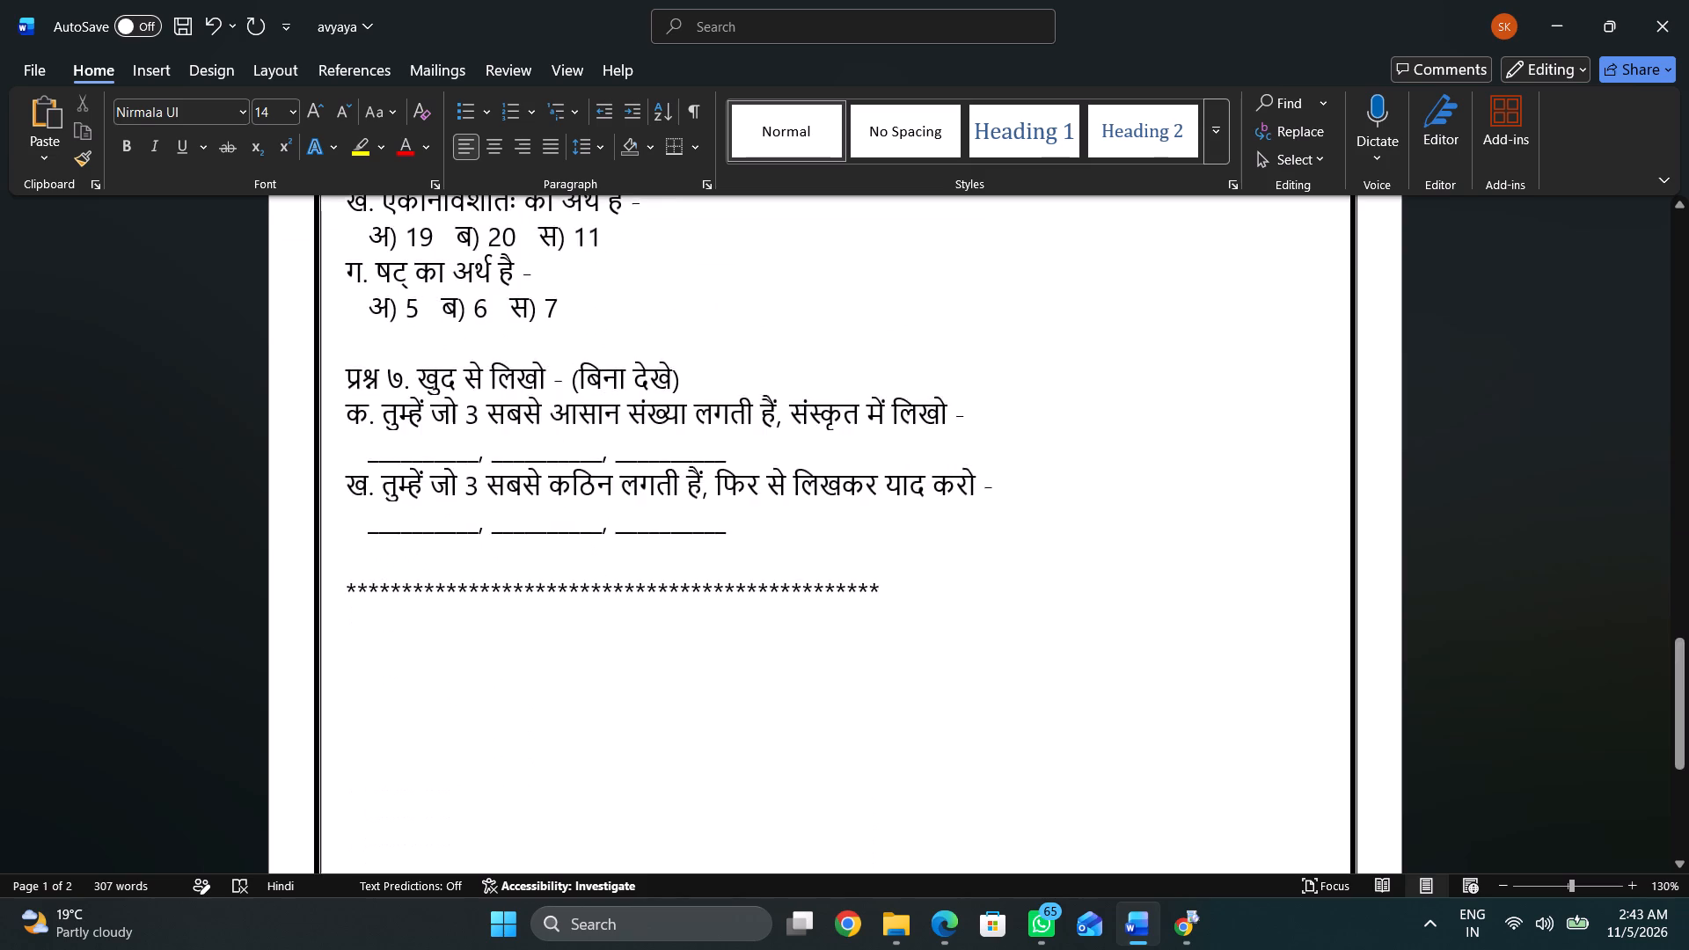
{"action": "scroll", "coordinate": [597, 498], "scroll_direction": "down", "scroll_amount": 1}
{"action": "scroll", "coordinate": [597, 498], "scroll_direction": "up", "scroll_amount": 2}
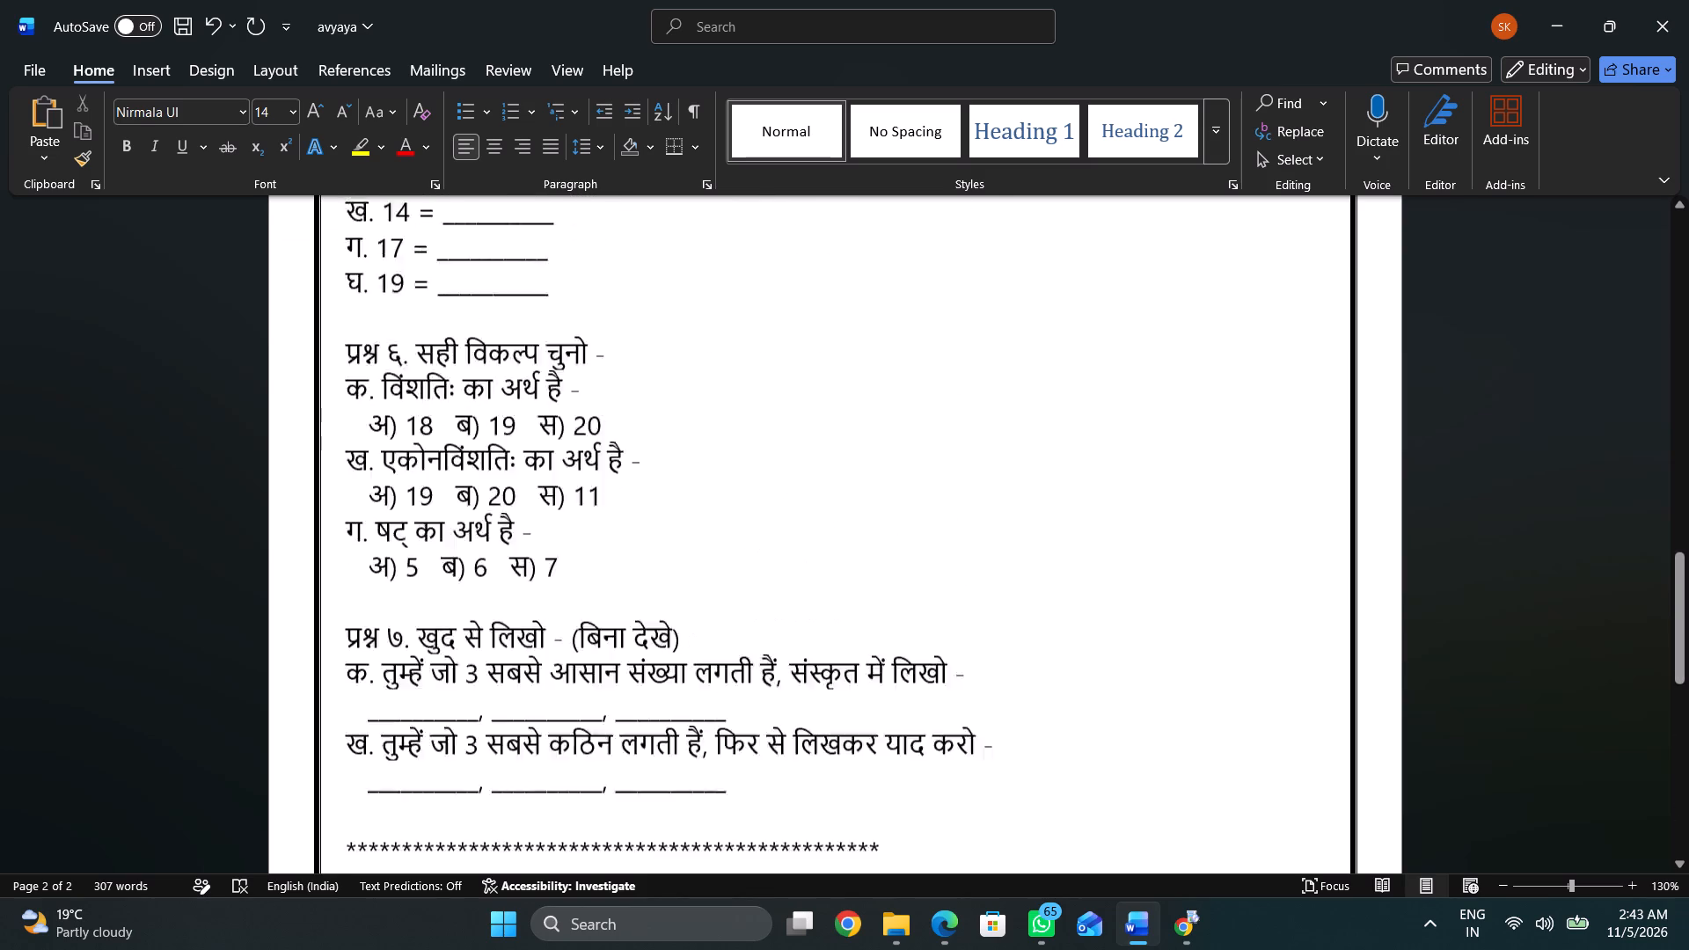
{"action": "scroll", "coordinate": [597, 498], "scroll_direction": "down", "scroll_amount": 1}
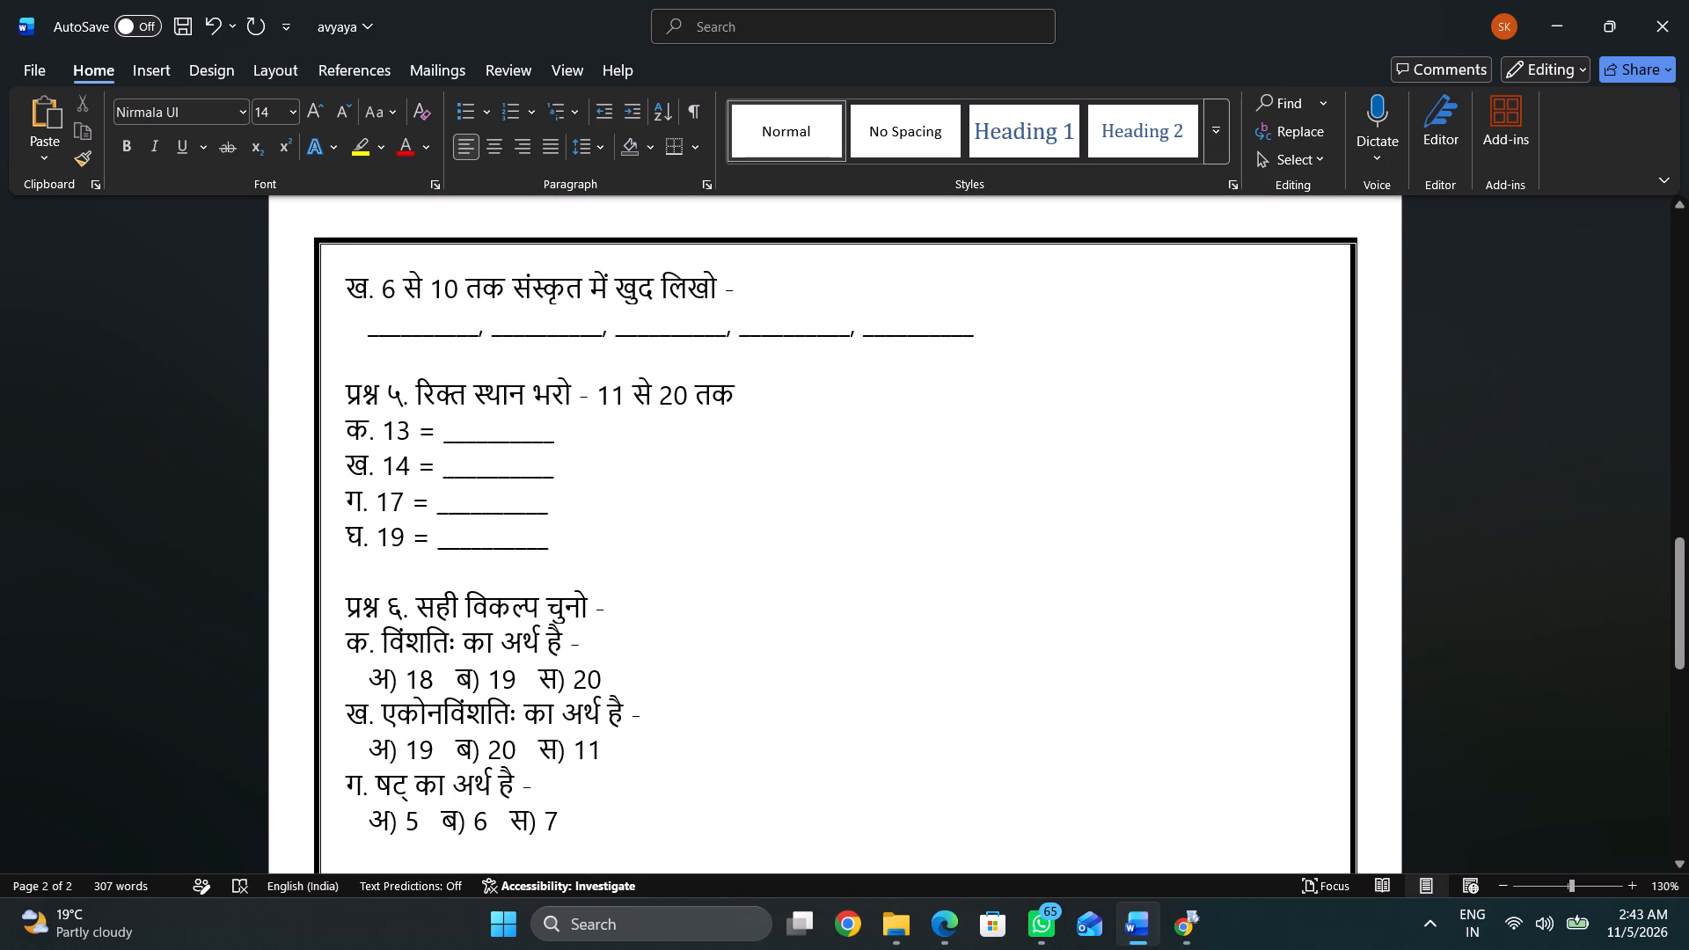
Try to select the visarga at the end of विंशतिः in item क of प्रश्न ६.
{"action": "left_click", "coordinate": [450, 636]}
{"action": "left_click_drag", "start_coordinate": [447, 636], "coordinate": [447, 641]}
{"action": "left_click_drag", "start_coordinate": [447, 641], "coordinate": [450, 647]}
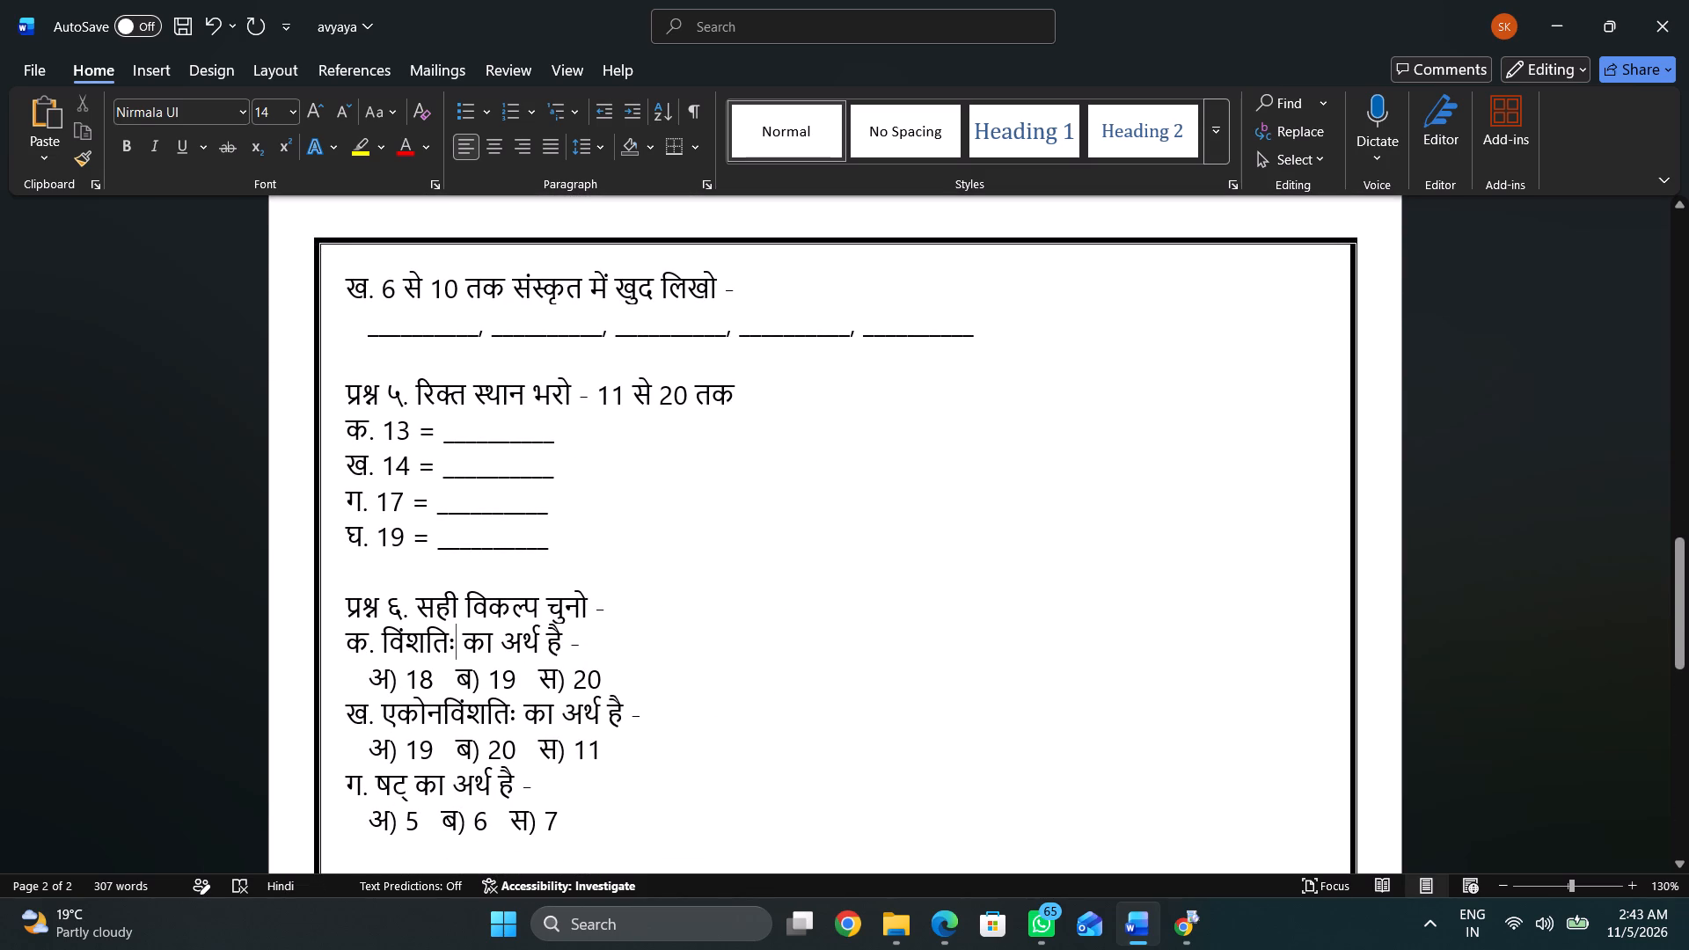
{"action": "left_click", "coordinate": [449, 640]}
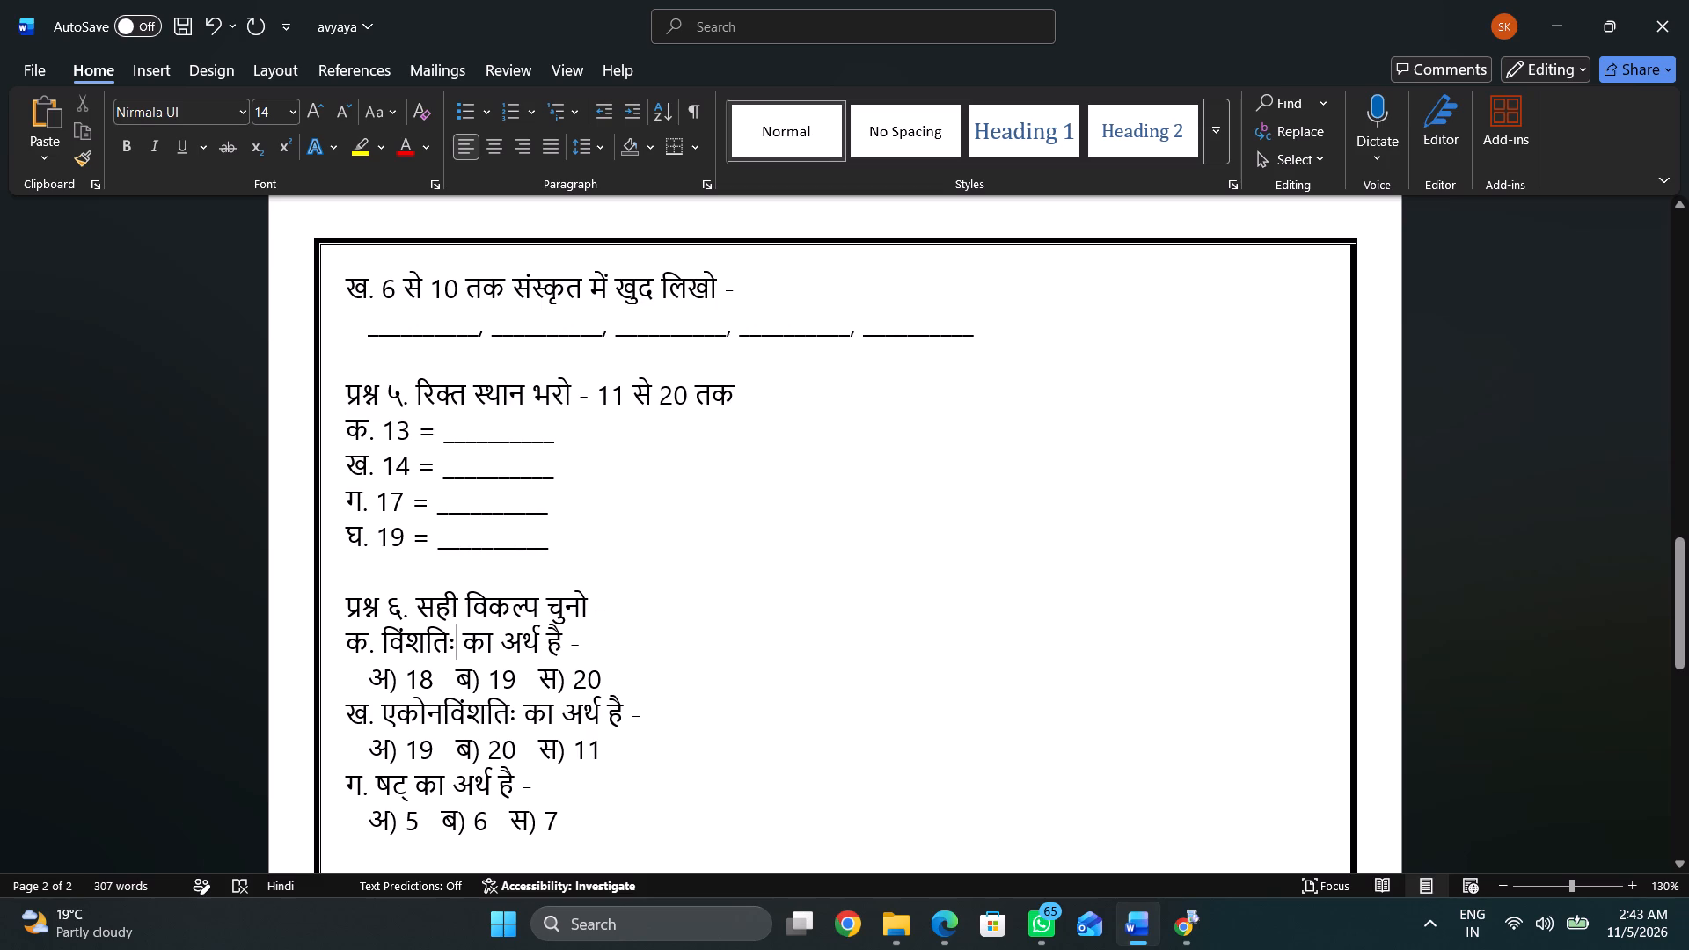
{"action": "left_click", "coordinate": [449, 639]}
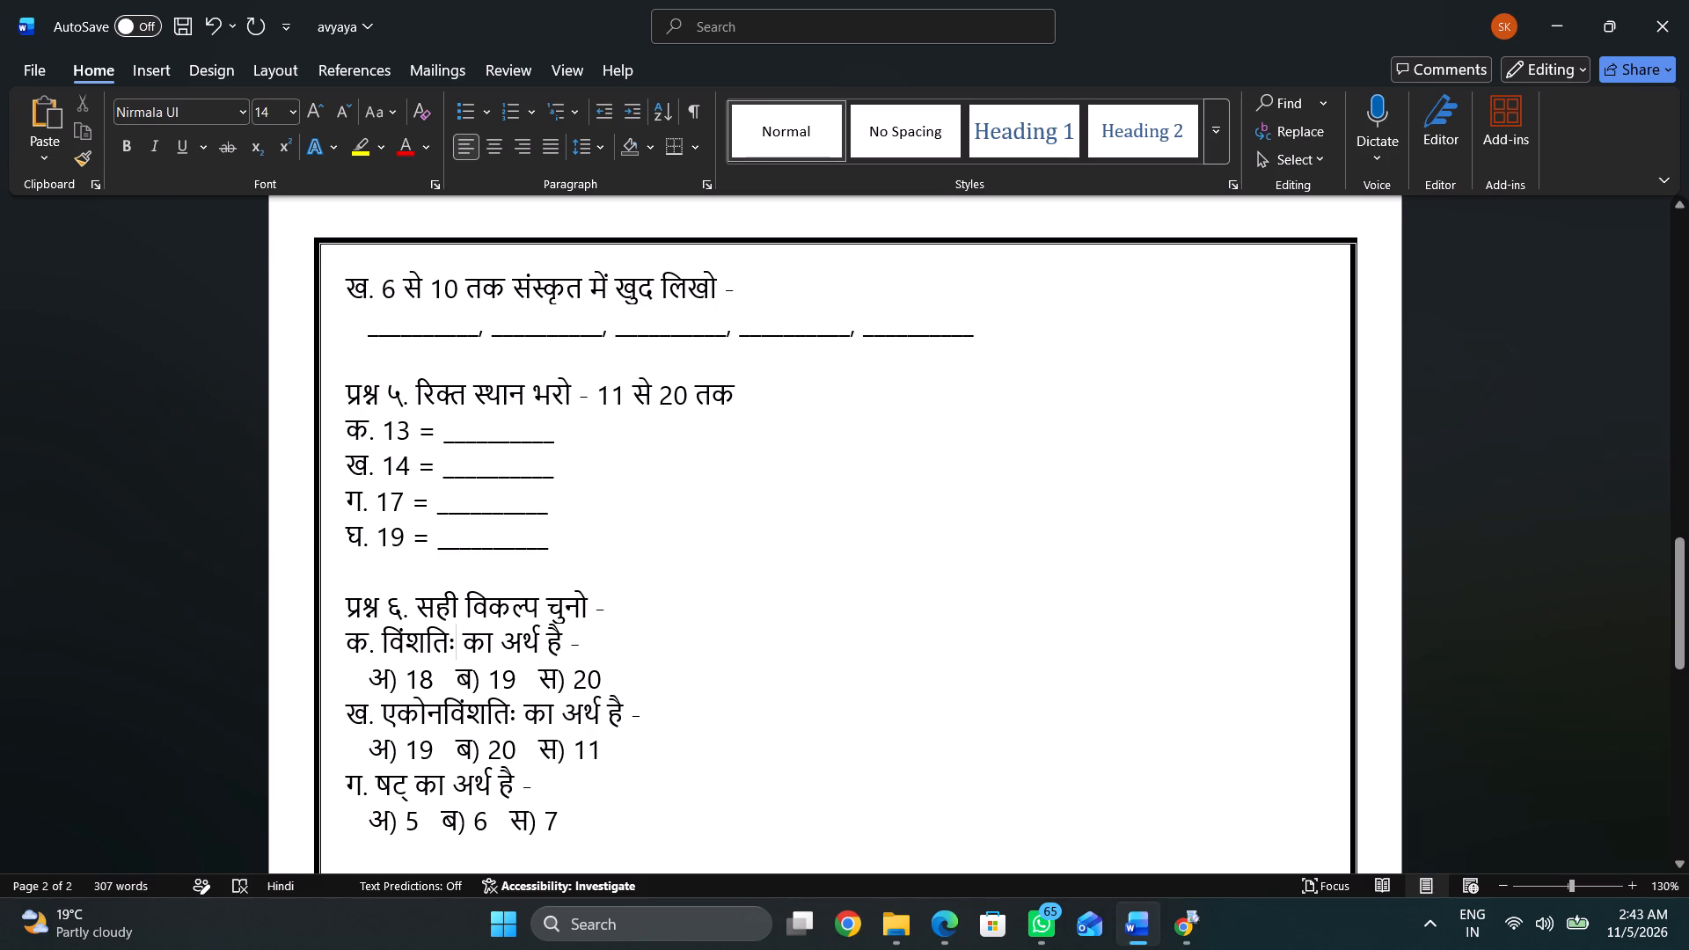
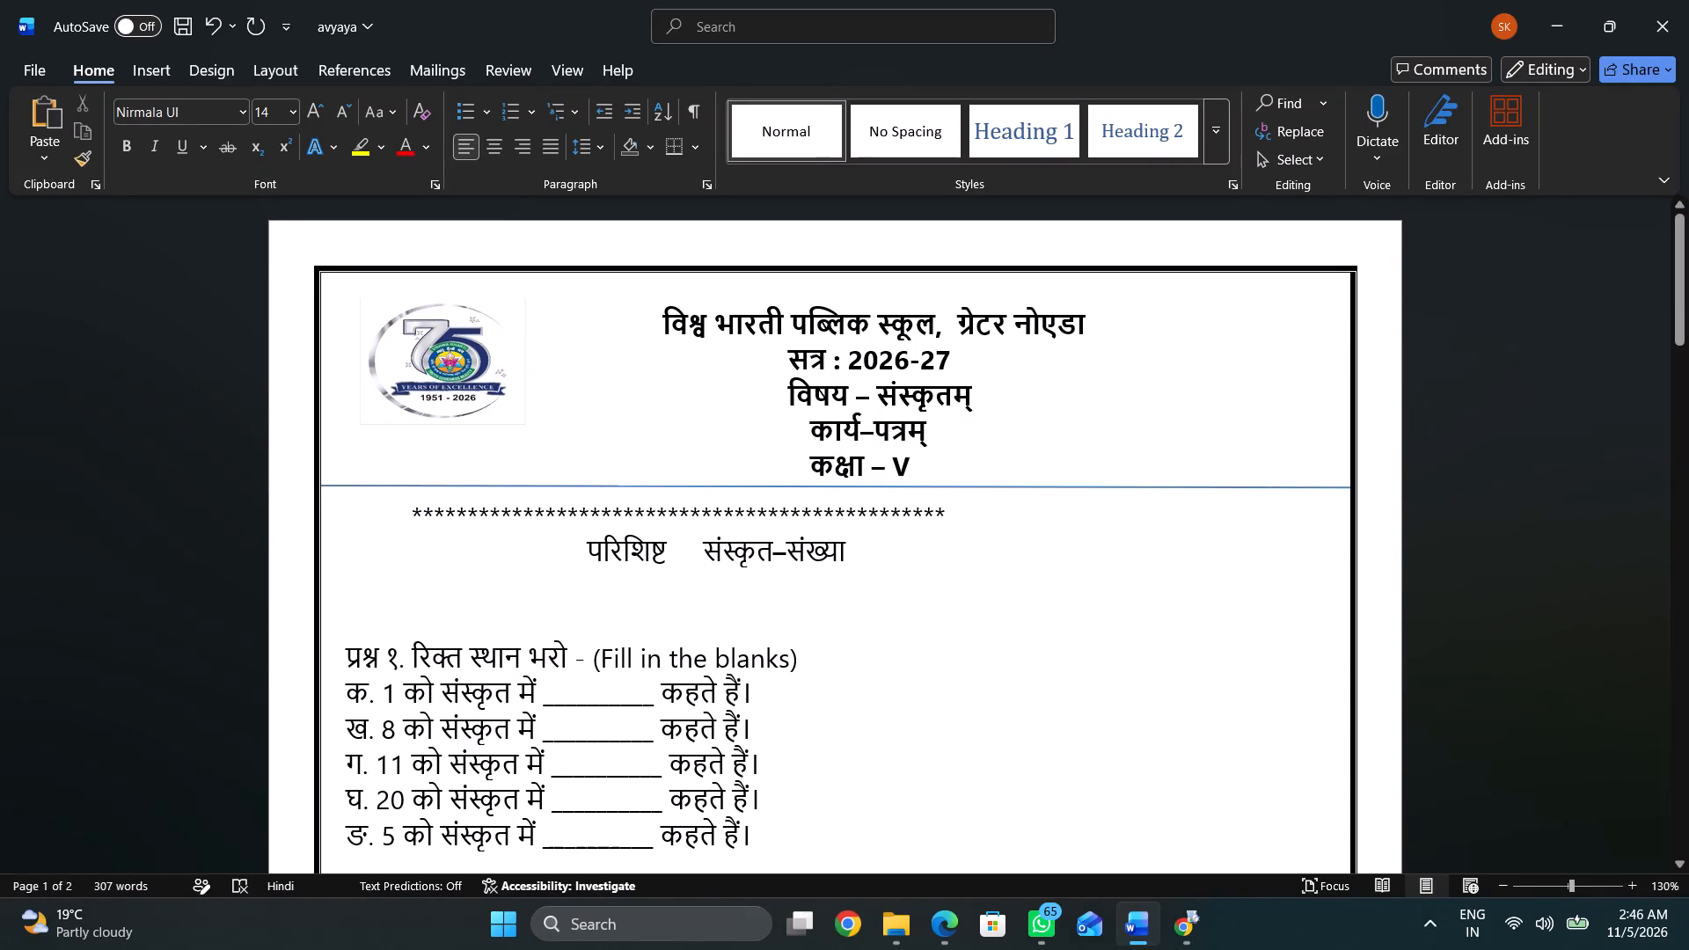
Paste the visarga after परिशिष्ट in the worksheet title and remove the gap so it reads परिशिष्टः.
{"action": "left_click", "coordinate": [663, 550]}
{"action": "key", "text": "ctrl+c"}
{"action": "key", "text": "ctrl+v"}
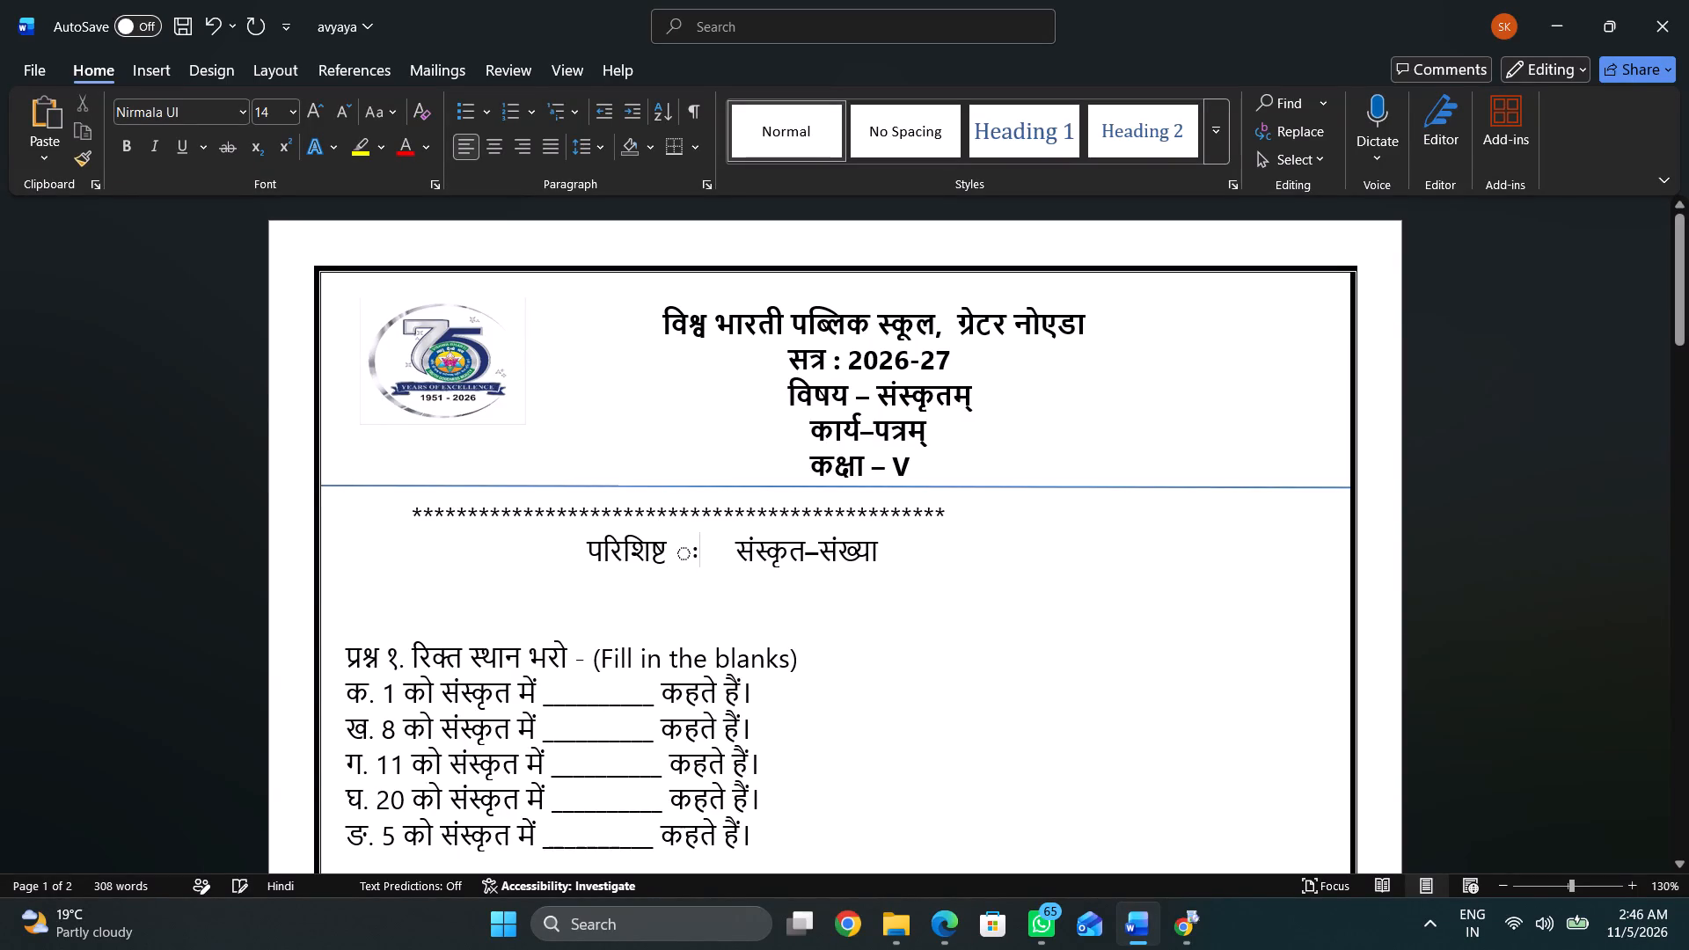
{"action": "left_click", "coordinate": [688, 552]}
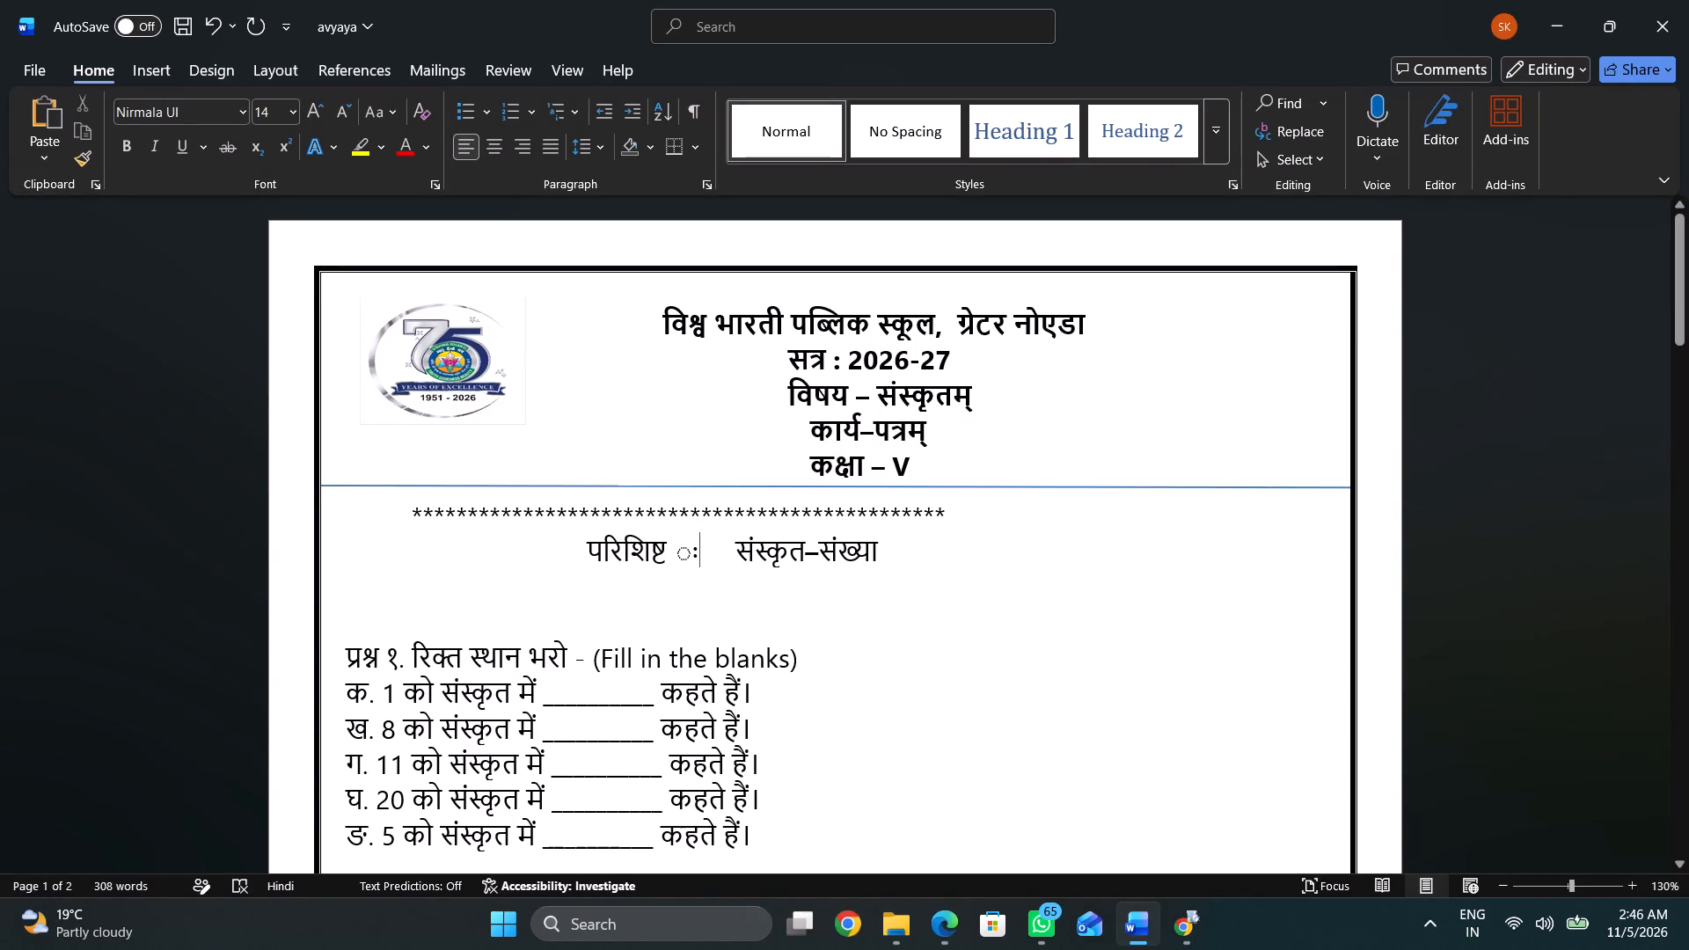
{"action": "left_click", "coordinate": [688, 552]}
{"action": "triple_click", "coordinate": [688, 552]}
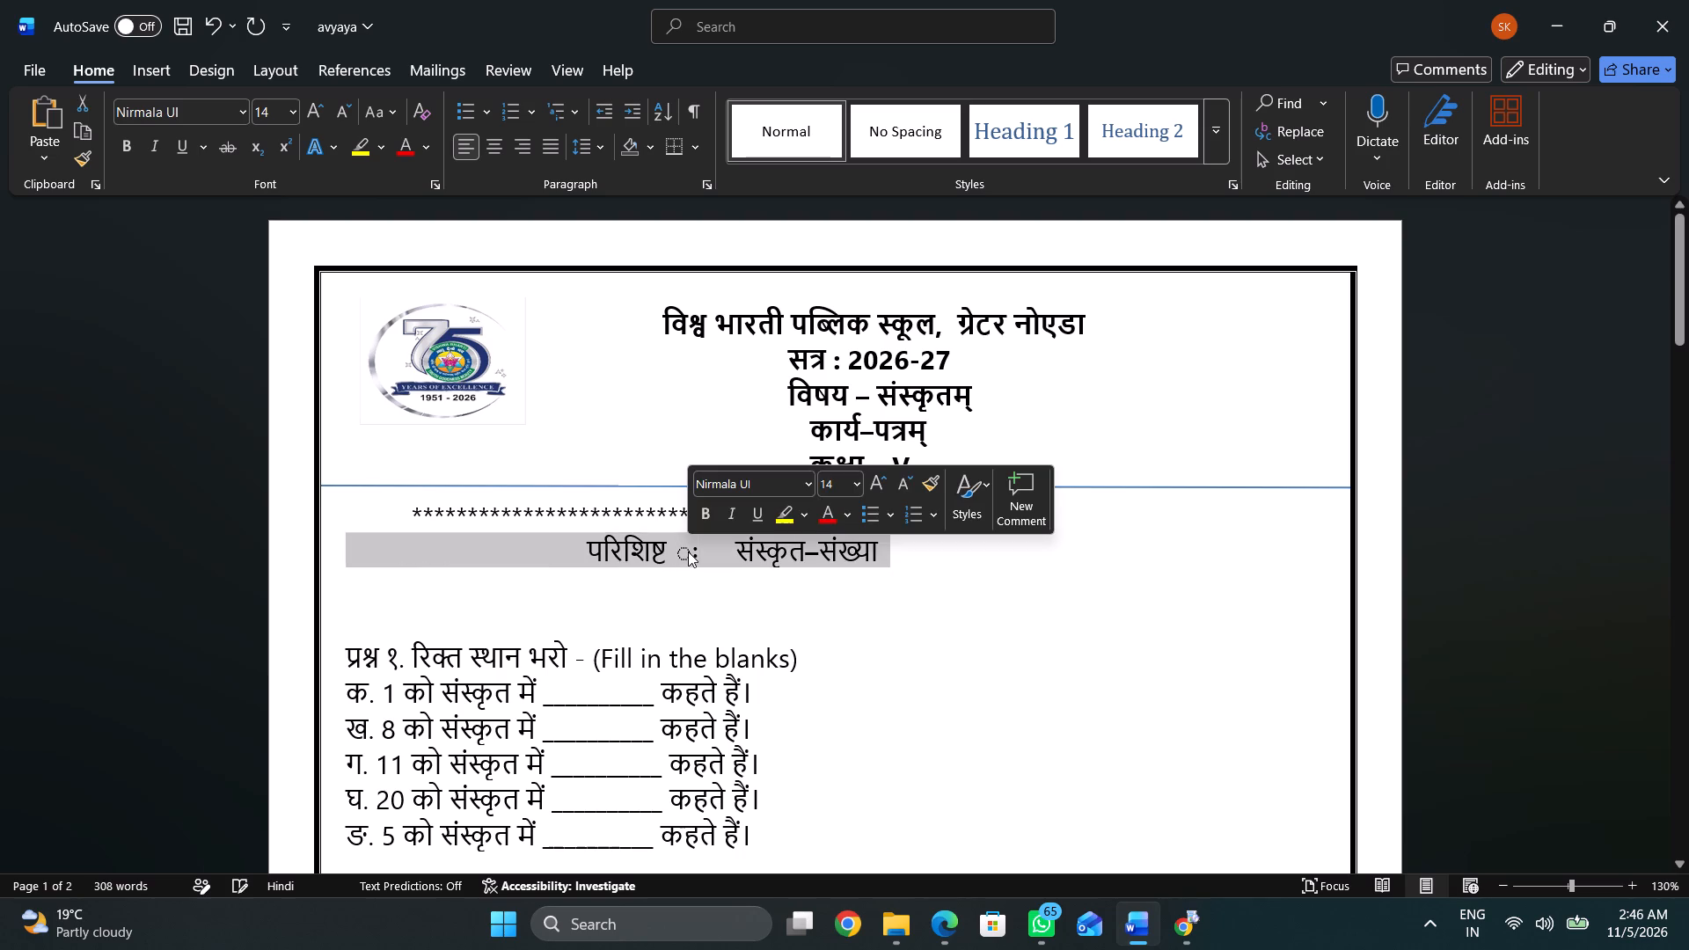
{"action": "left_click", "coordinate": [688, 552]}
{"action": "left_click_drag", "start_coordinate": [688, 552], "coordinate": [692, 542]}
{"action": "left_click_drag", "start_coordinate": [692, 542], "coordinate": [679, 549]}
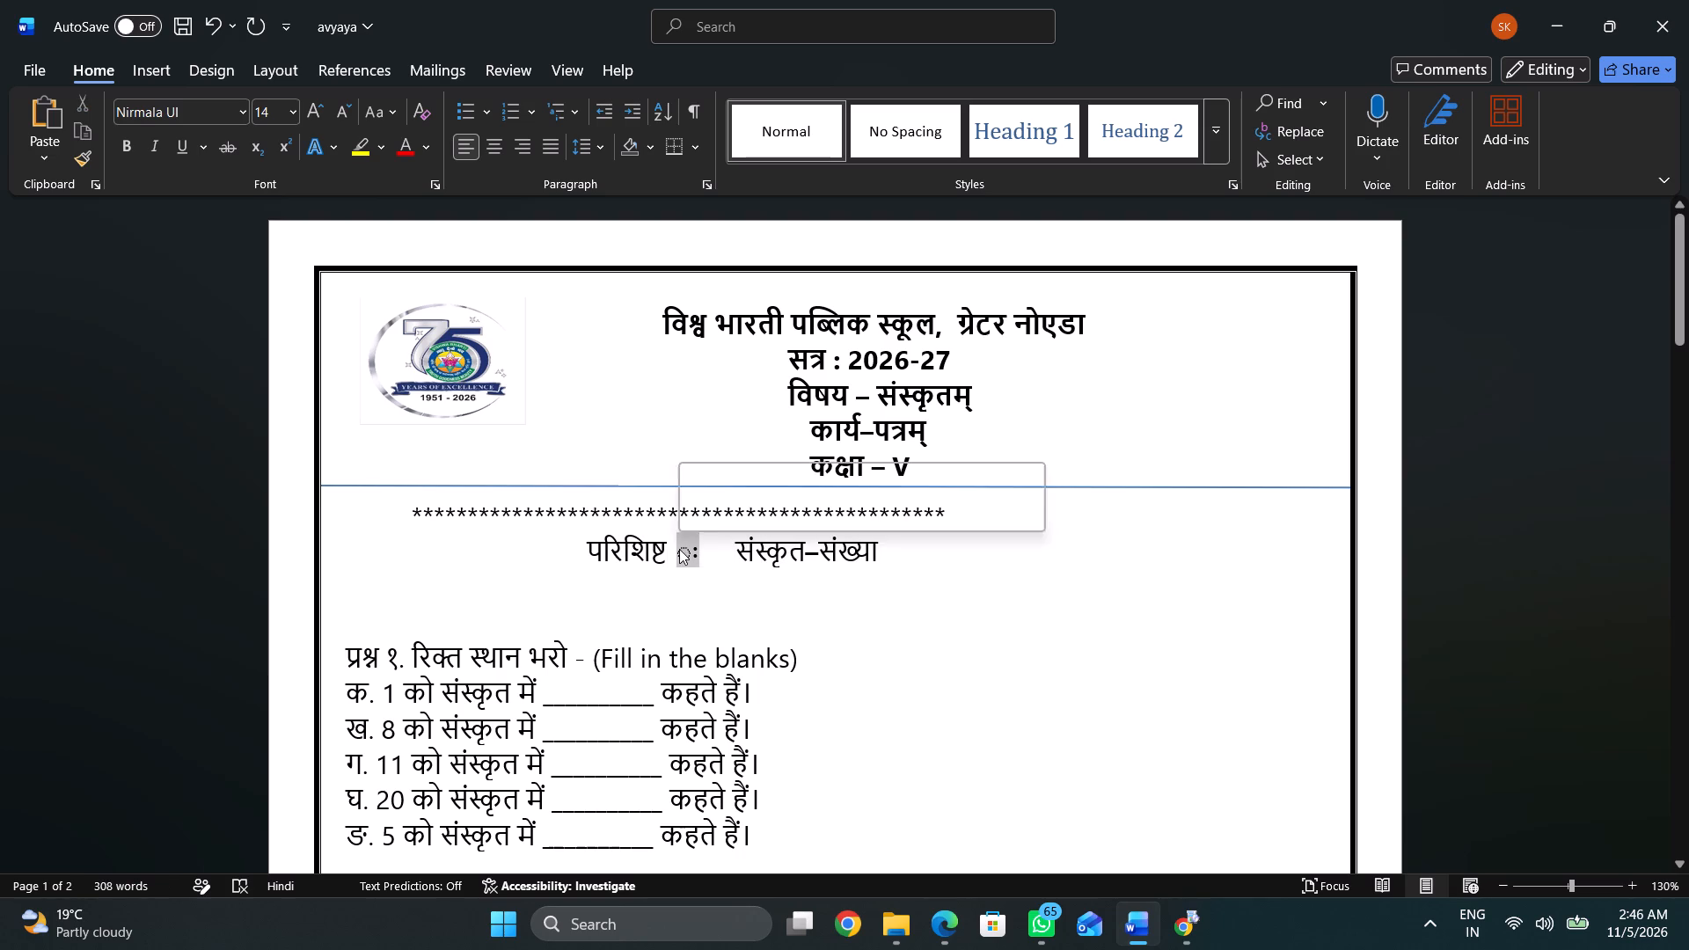
{"action": "left_click", "coordinate": [679, 549]}
{"action": "key", "text": "BackSpace"}
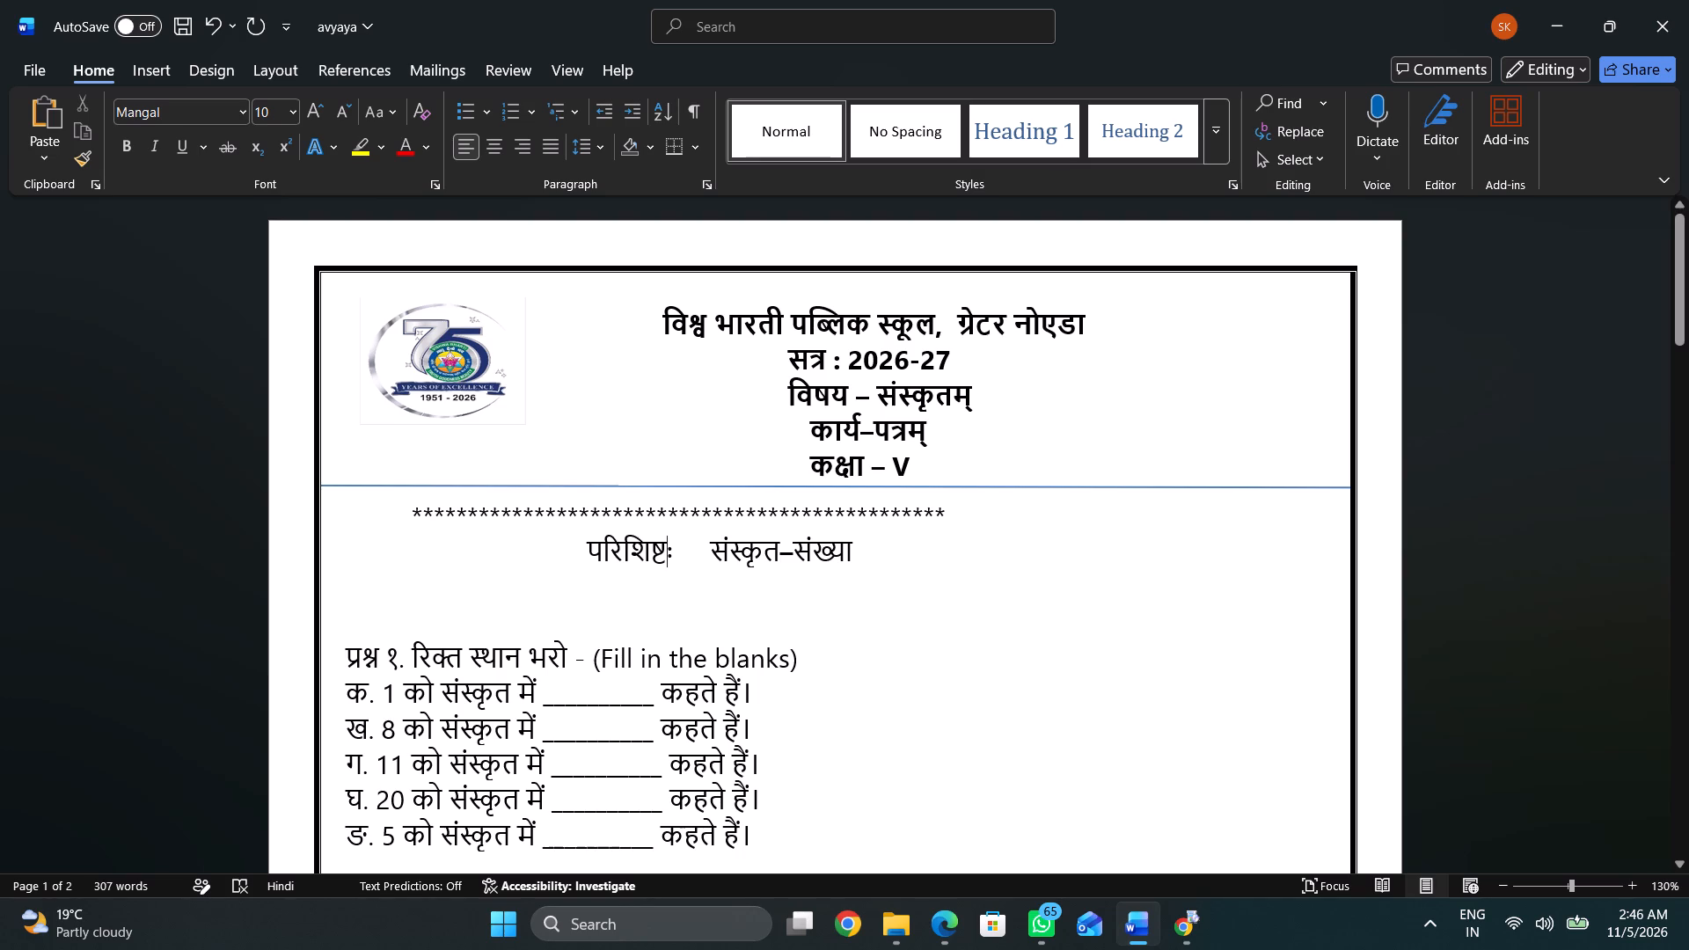
Delete the spaces before the title परिशिष्टः संस्कृत–संख्या and the whole asterisk line above it.
{"action": "left_click", "coordinate": [588, 547]}
{"action": "key", "text": "BackSpace"}
{"action": "key", "text": "BackSpace"}
{"action": "key", "text": "BackSpace"}
{"action": "key", "text": "BackSpace"}
{"action": "key", "text": "BackSpace"}
{"action": "key", "text": "BackSpace"}
{"action": "key", "text": "BackSpace"}
{"action": "key", "text": "BackSpace"}
{"action": "key", "text": "BackSpace"}
{"action": "key", "text": "BackSpace"}
{"action": "key", "text": "BackSpace"}
{"action": "key", "text": "BackSpace"}
{"action": "key", "text": "BackSpace"}
{"action": "key", "text": "BackSpace"}
{"action": "key", "text": "BackSpace"}
{"action": "key", "text": "BackSpace"}
{"action": "key", "text": "BackSpace"}
{"action": "key", "text": "BackSpace"}
{"action": "key", "text": "BackSpace"}
{"action": "key", "text": "BackSpace"}
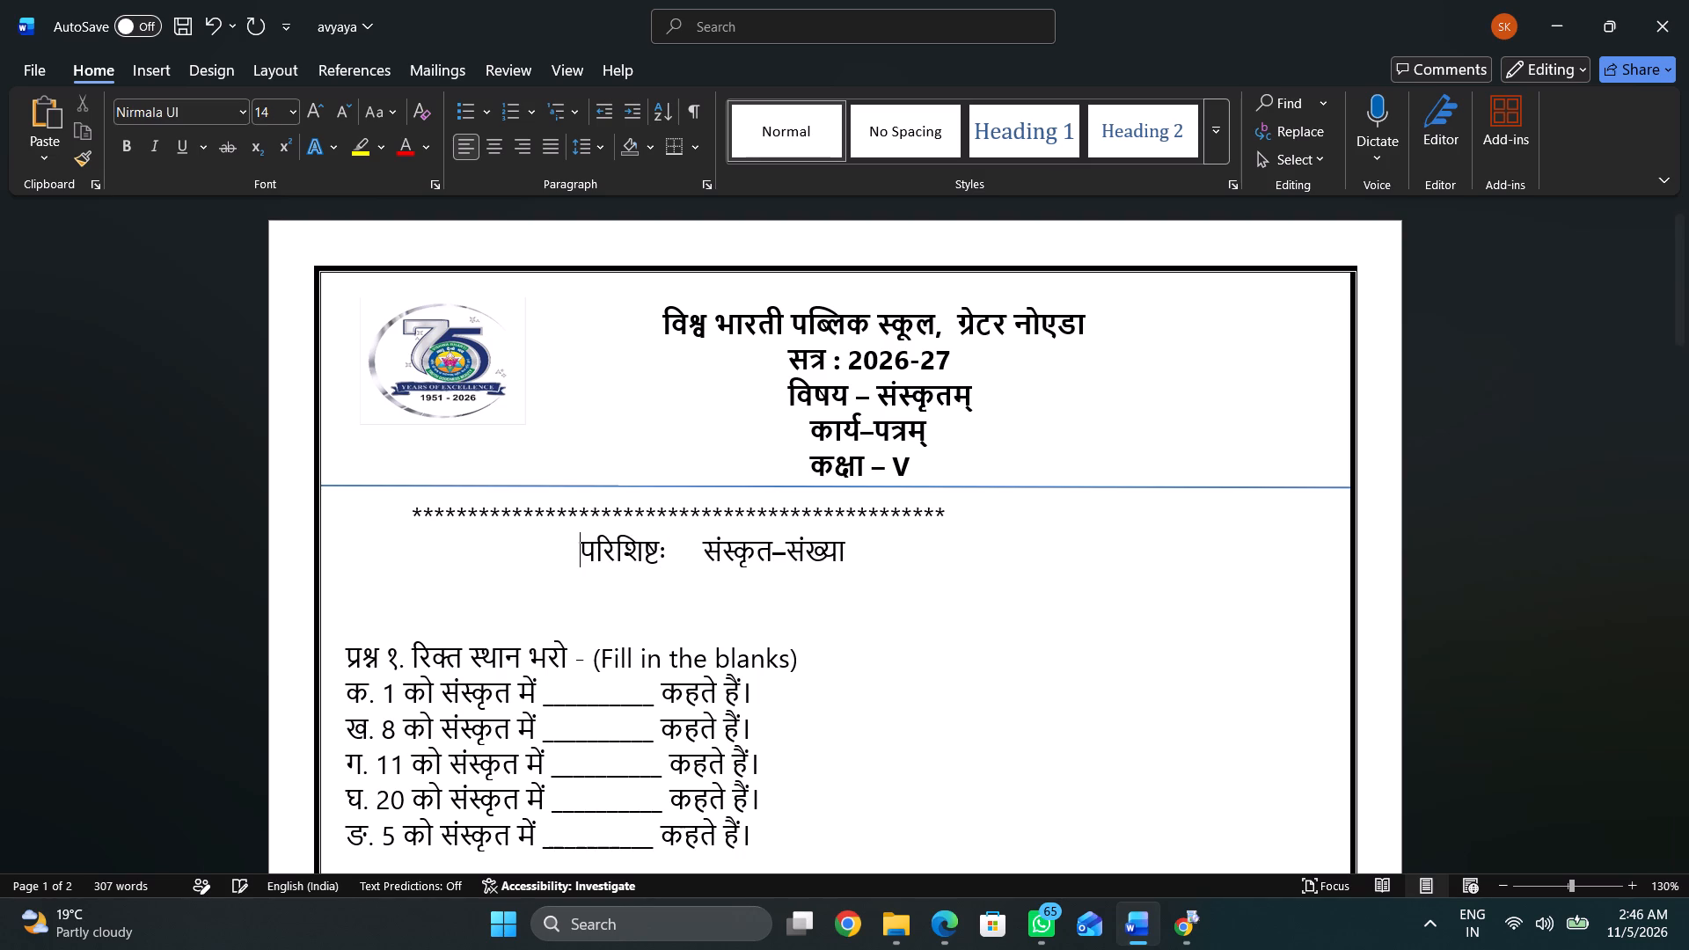
{"action": "key", "text": "BackSpace"}
{"action": "key", "text": "BackSpace"}
{"action": "key", "text": "BackSpace"}
{"action": "key", "text": "BackSpace"}
{"action": "key", "text": "BackSpace"}
{"action": "key", "text": "BackSpace"}
{"action": "key", "text": "BackSpace"}
{"action": "key", "text": "BackSpace"}
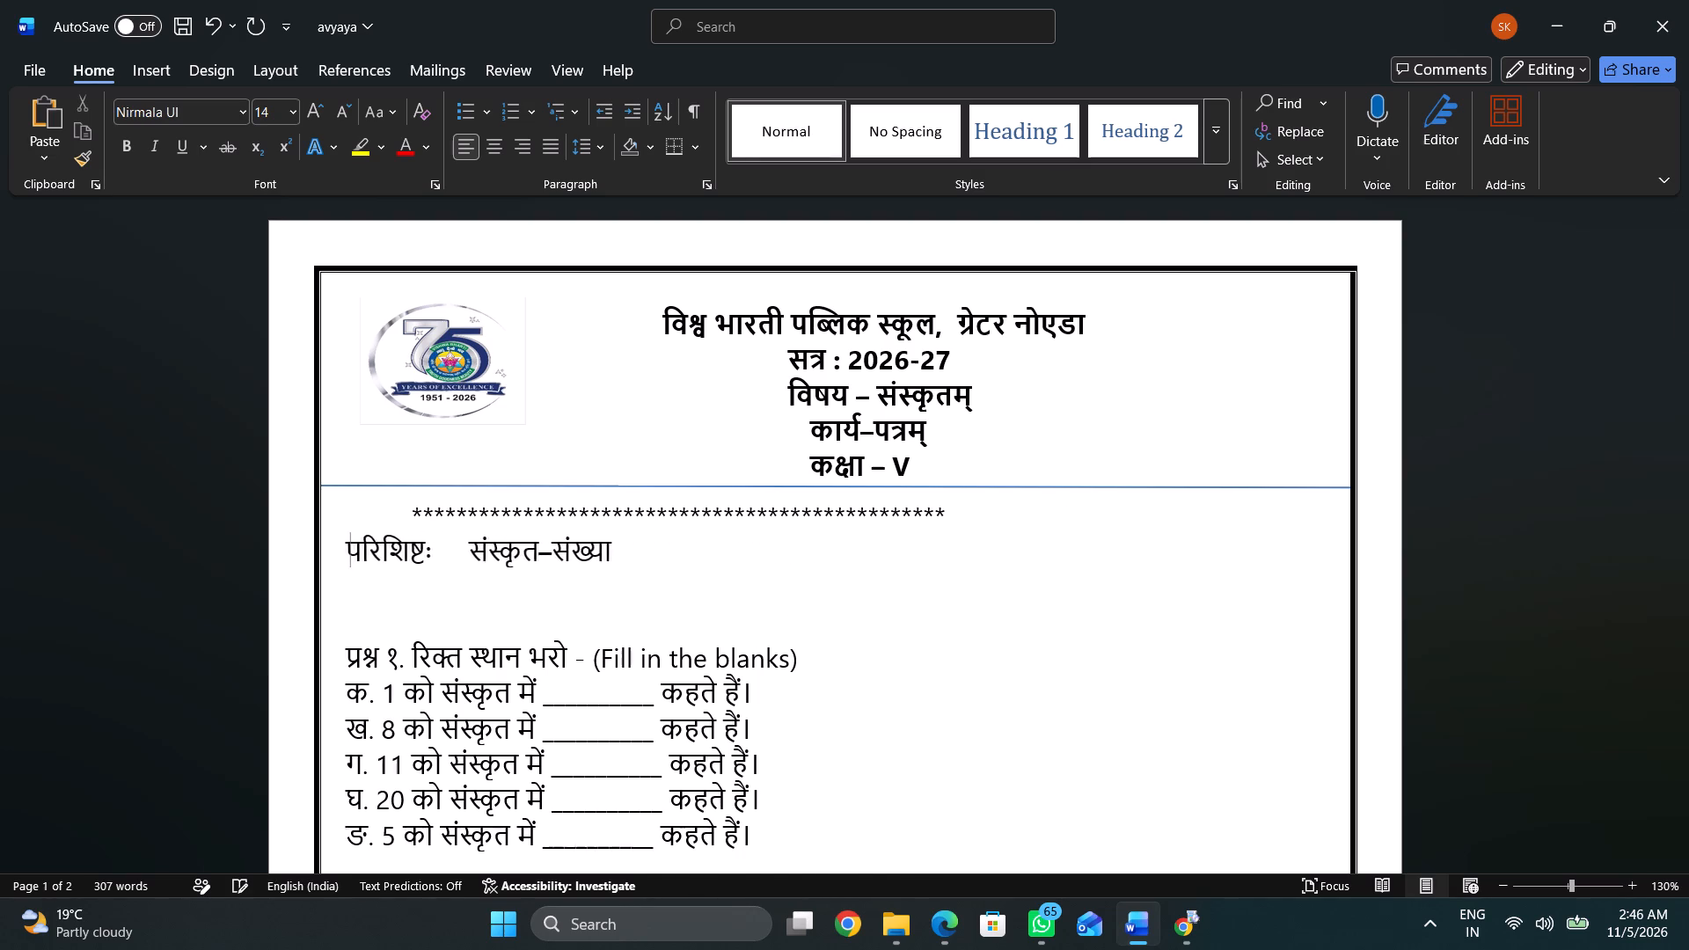
{"action": "key", "text": "BackSpace"}
{"action": "key", "text": "BackSpace"}
{"action": "key", "text": "BackSpace"}
{"action": "key", "text": "BackSpace"}
{"action": "key", "text": "BackSpace"}
{"action": "key", "text": "BackSpace"}
{"action": "key", "text": "BackSpace"}
{"action": "key", "text": "BackSpace"}
{"action": "key", "text": "BackSpace"}
{"action": "key", "text": "BackSpace"}
{"action": "key", "text": "BackSpace"}
{"action": "key", "text": "BackSpace"}
{"action": "key", "text": "BackSpace"}
{"action": "key", "text": "BackSpace"}
{"action": "key", "text": "BackSpace"}
{"action": "key", "text": "BackSpace"}
{"action": "key", "text": "BackSpace"}
{"action": "key", "text": "BackSpace"}
{"action": "key", "text": "BackSpace"}
{"action": "key", "text": "BackSpace"}
{"action": "key", "text": "BackSpace"}
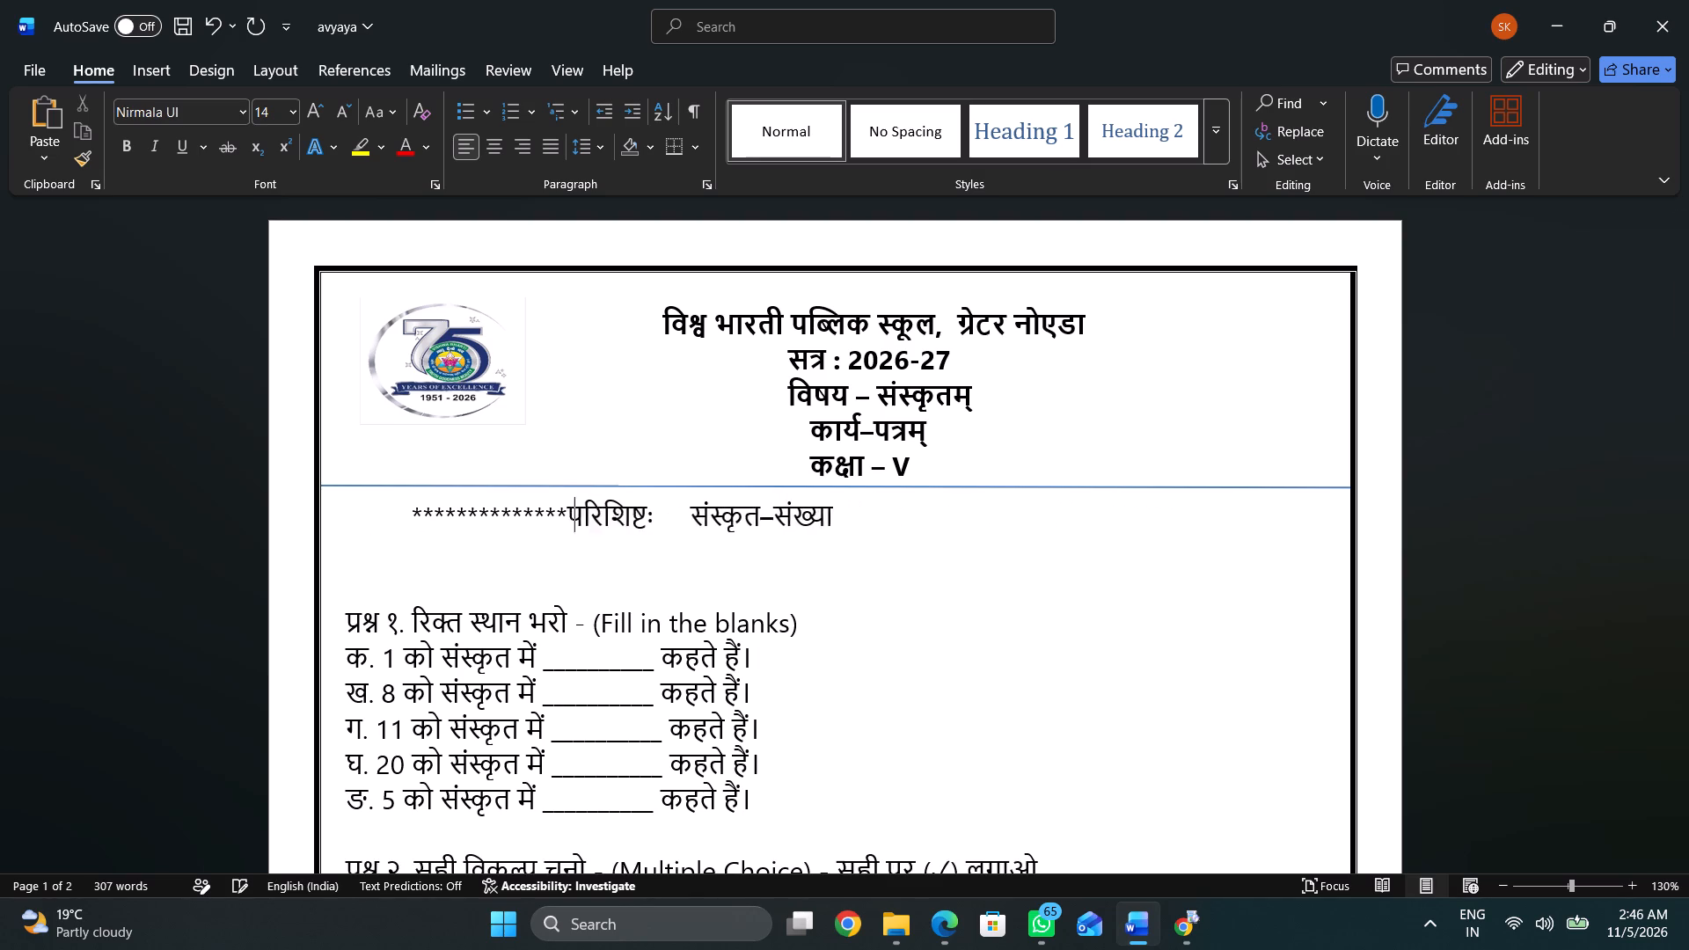
{"action": "key", "text": "BackSpace"}
{"action": "key", "text": "BackSpace"}
{"action": "key", "text": "BackSpace"}
{"action": "key", "text": "BackSpace"}
{"action": "key", "text": "BackSpace"}
{"action": "key", "text": "BackSpace"}
{"action": "key", "text": "BackSpace"}
{"action": "key", "text": "BackSpace"}
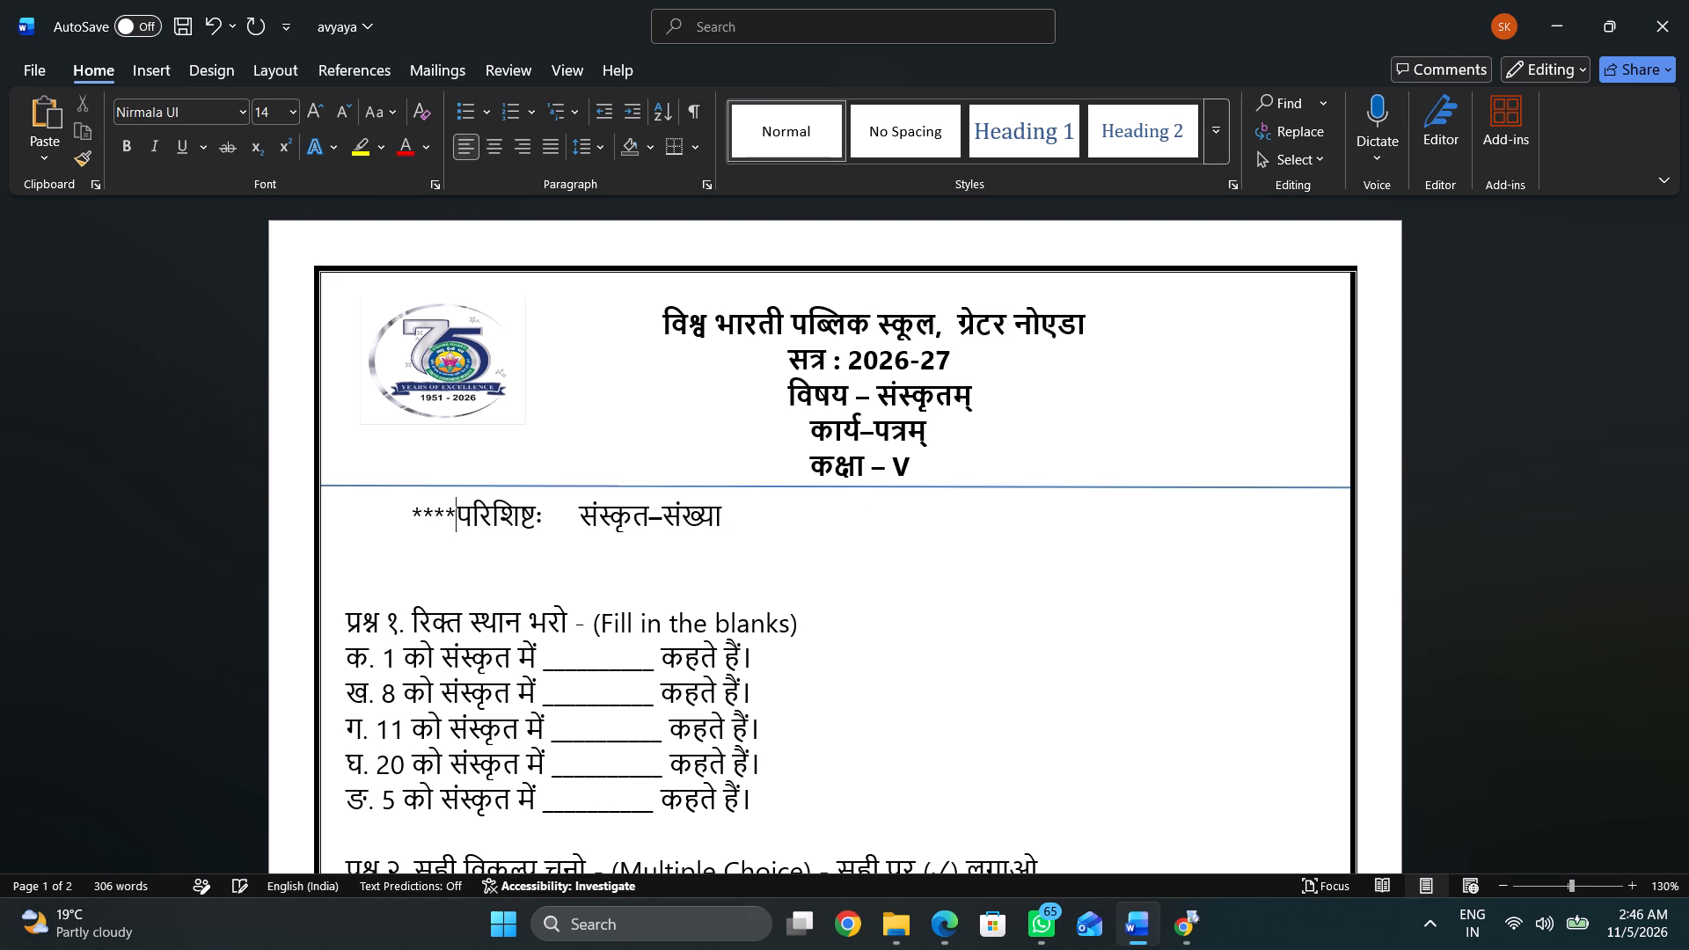
{"action": "key", "text": "BackSpace"}
{"action": "key", "text": "BackSpace"}
{"action": "key", "text": "BackSpace"}
{"action": "key", "text": "BackSpace"}
Indent the title परिशिष्टः संस्कृत–संख्या with spaces so it sits beneath the centred school header.
{"action": "key", "text": "space"}
{"action": "key", "text": "space"}
{"action": "key", "text": "space"}
{"action": "key", "text": "space"}
{"action": "key", "text": "space"}
{"action": "key", "text": "space"}
{"action": "key", "text": "space"}
{"action": "key", "text": "space"}
{"action": "key", "text": "space"}
{"action": "key", "text": "space"}
{"action": "key", "text": "space"}
{"action": "key", "text": "space"}
{"action": "key", "text": "space"}
{"action": "key", "text": "space"}
{"action": "key", "text": "space"}
{"action": "key", "text": "space"}
{"action": "key", "text": "space"}
{"action": "key", "text": "space"}
{"action": "key", "text": "space"}
{"action": "key", "text": "space"}
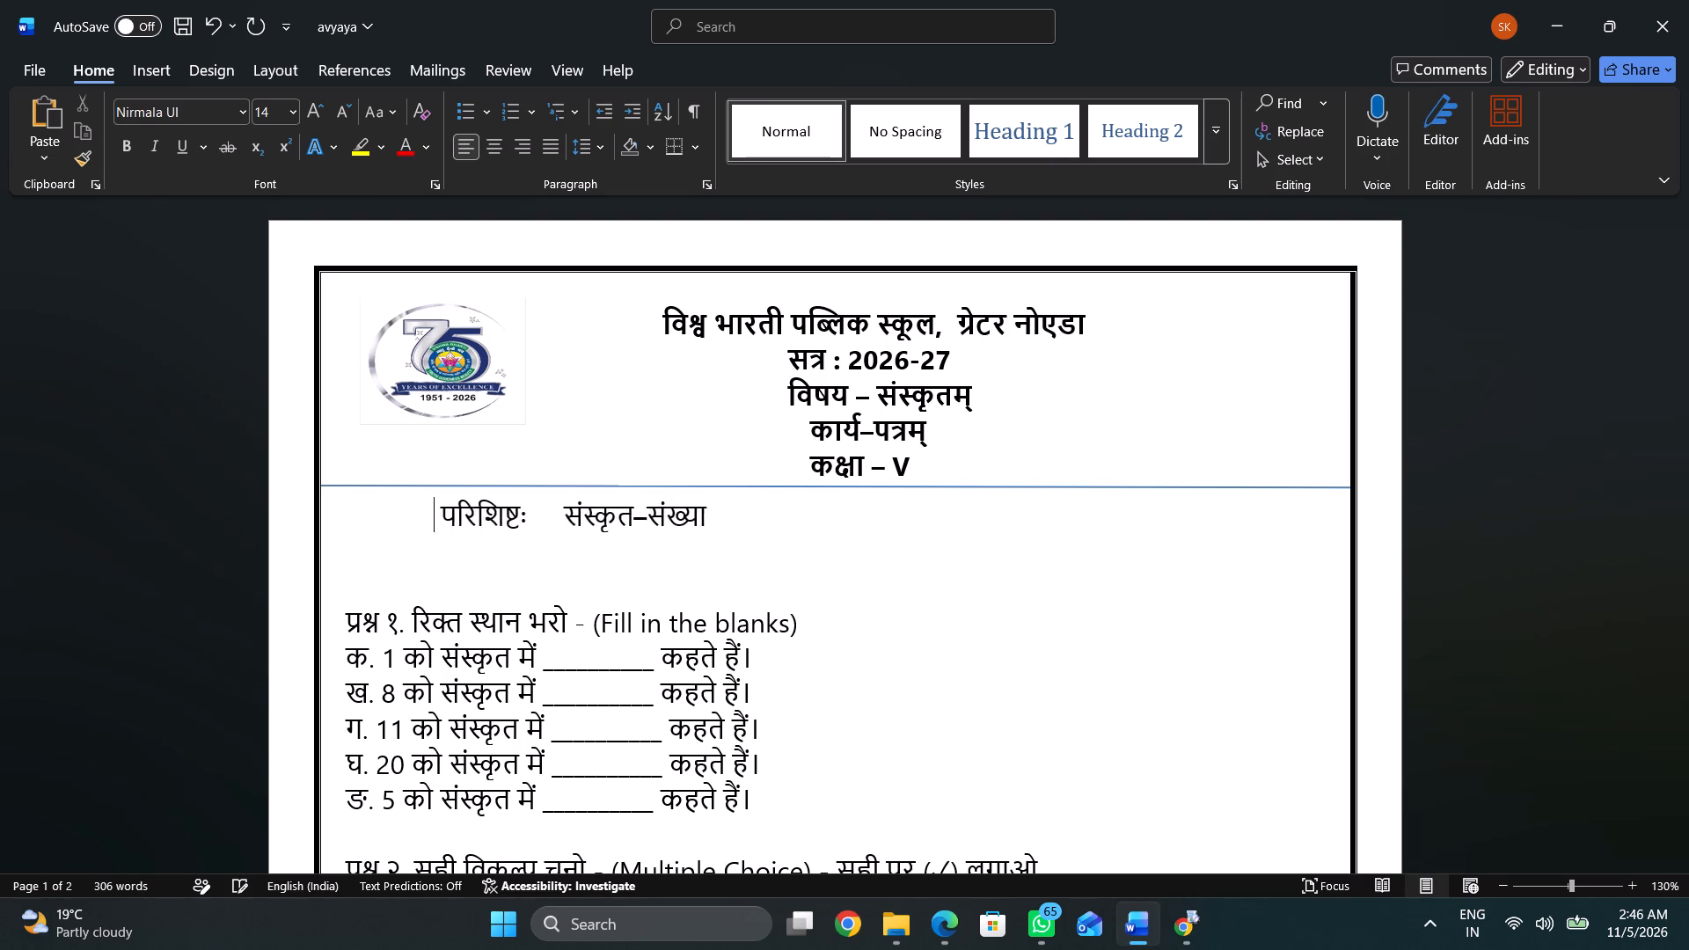
{"action": "key", "text": "space"}
{"action": "key", "text": "space"}
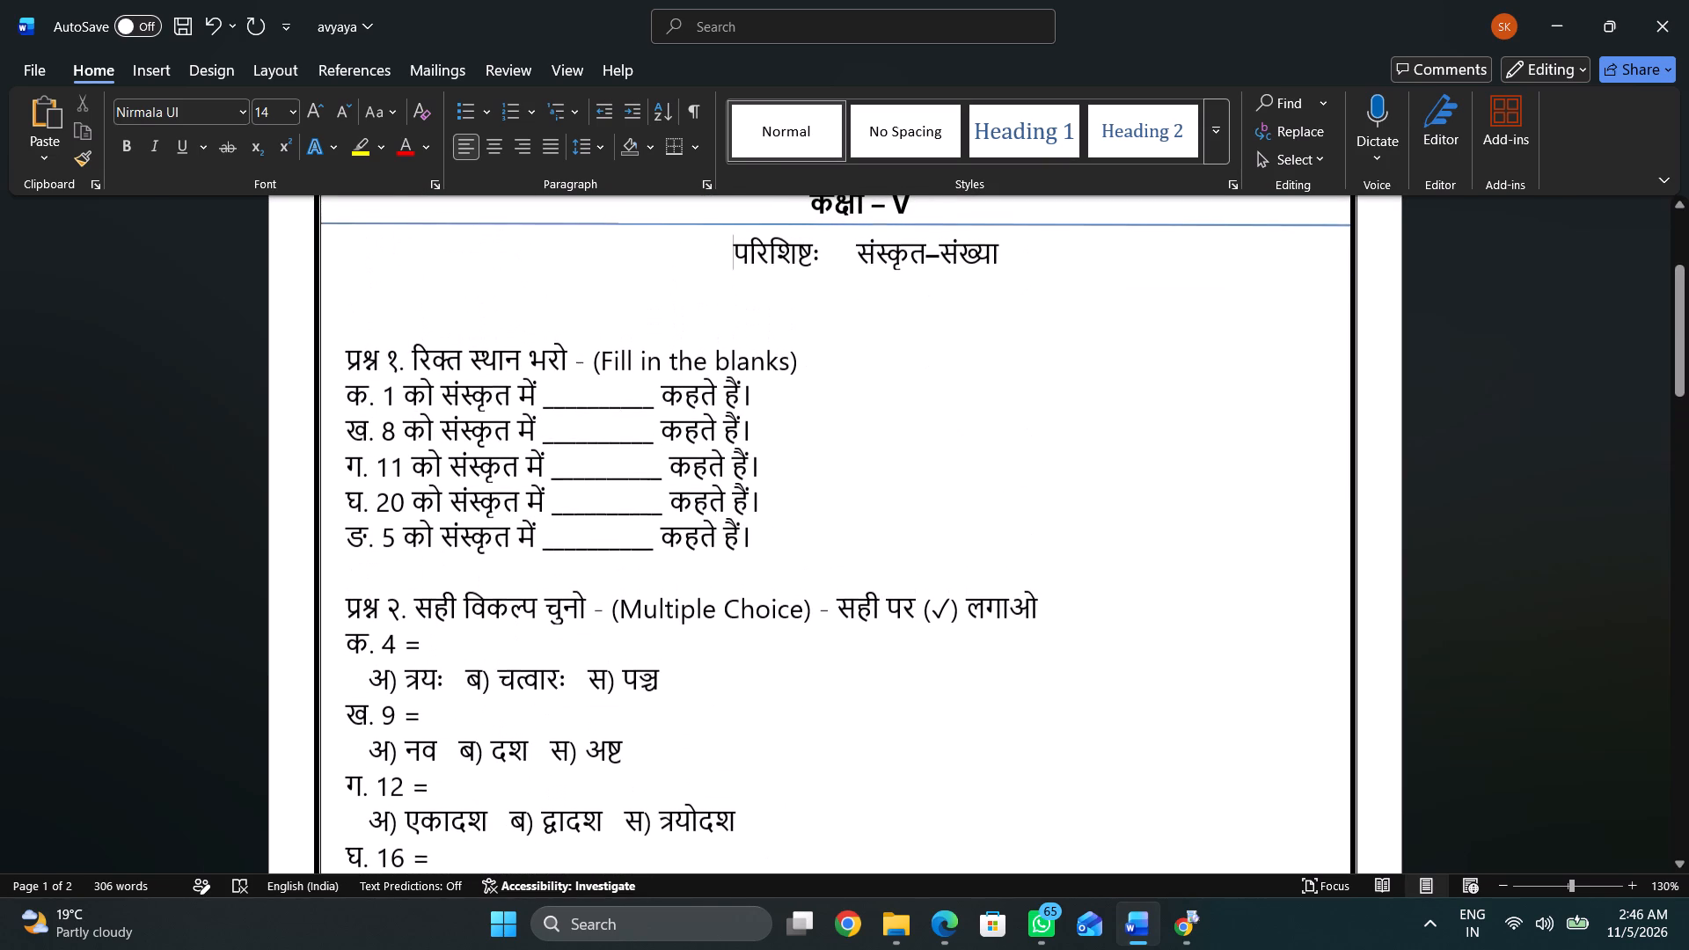
Add a blank line below the प्रश्न १ heading (Fill in the blanks) and make the heading bold.
{"action": "left_click", "coordinate": [803, 365]}
{"action": "key", "text": "Return"}
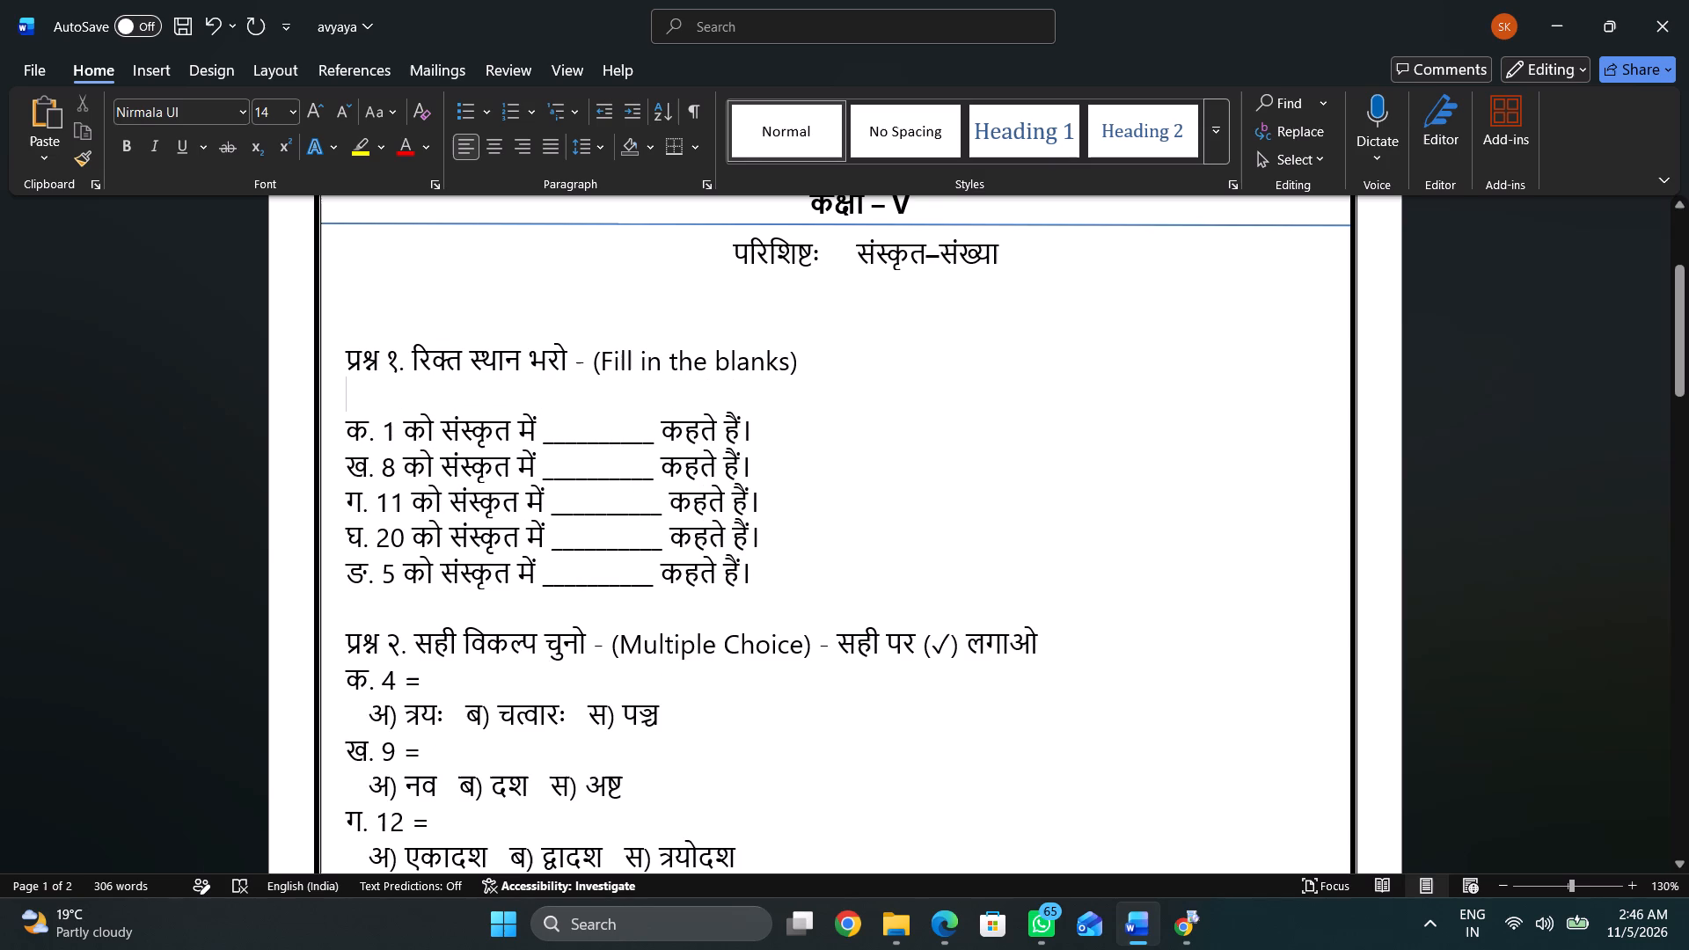
{"action": "left_click_drag", "start_coordinate": [344, 345], "coordinate": [810, 361]}
{"action": "left_click", "coordinate": [823, 328]}
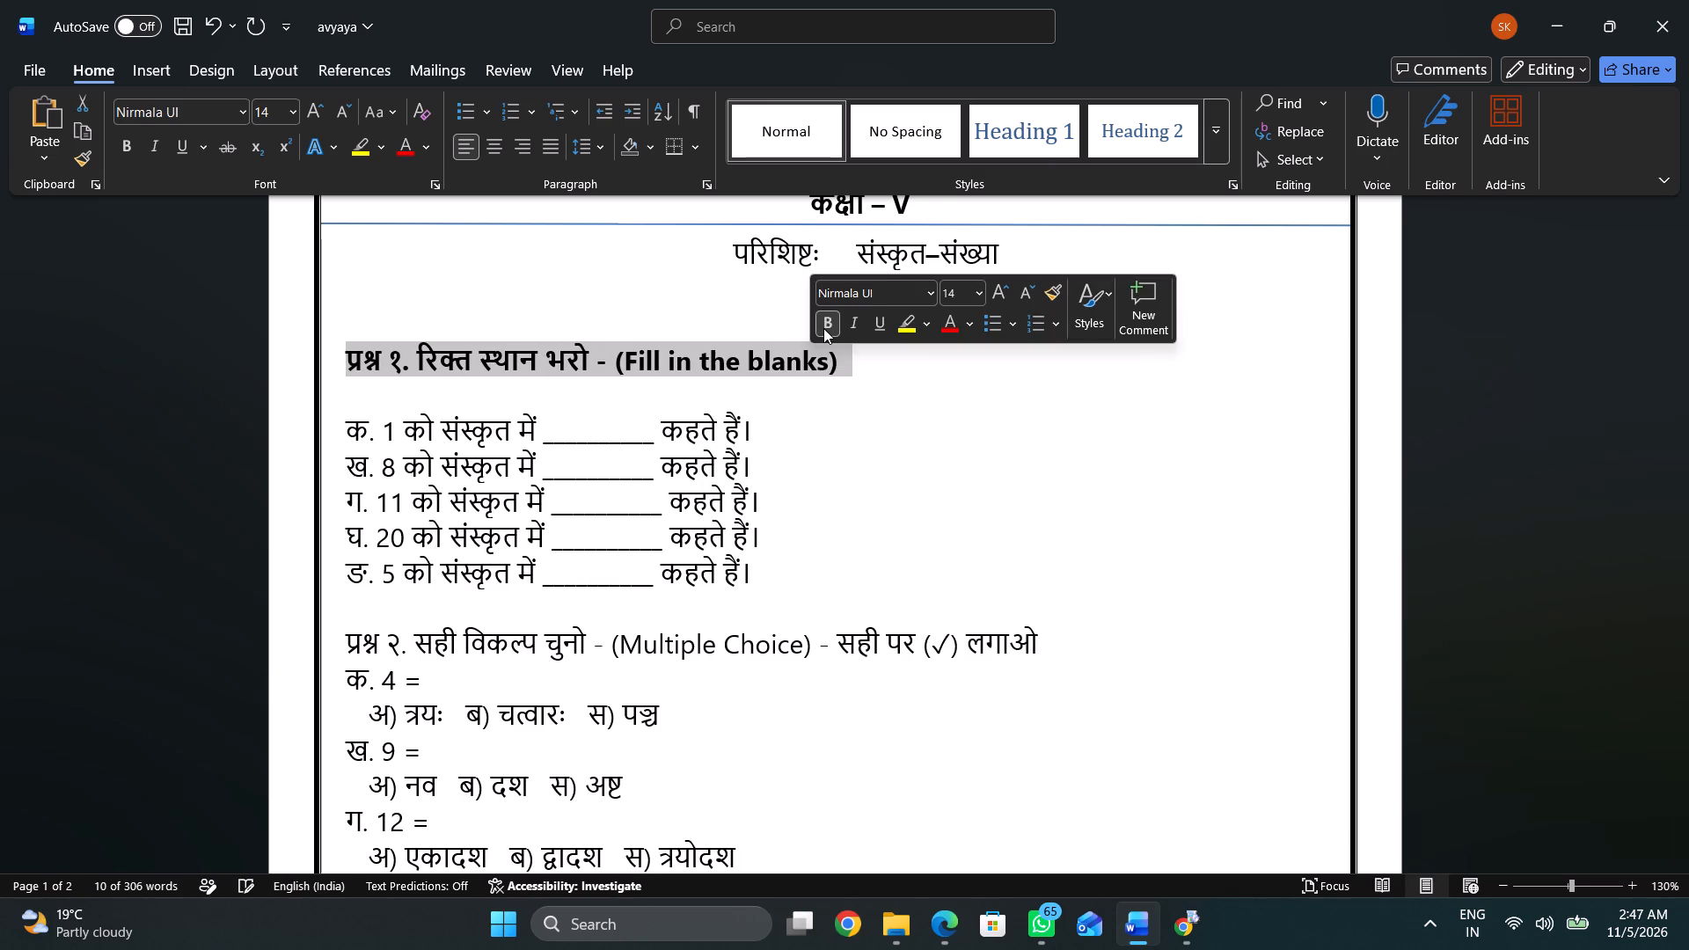
Make the worksheet title परिशिष्टः संस्कृत–संख्या bold.
{"action": "left_click_drag", "start_coordinate": [844, 442], "coordinate": [735, 257]}
{"action": "left_click", "coordinate": [735, 257]}
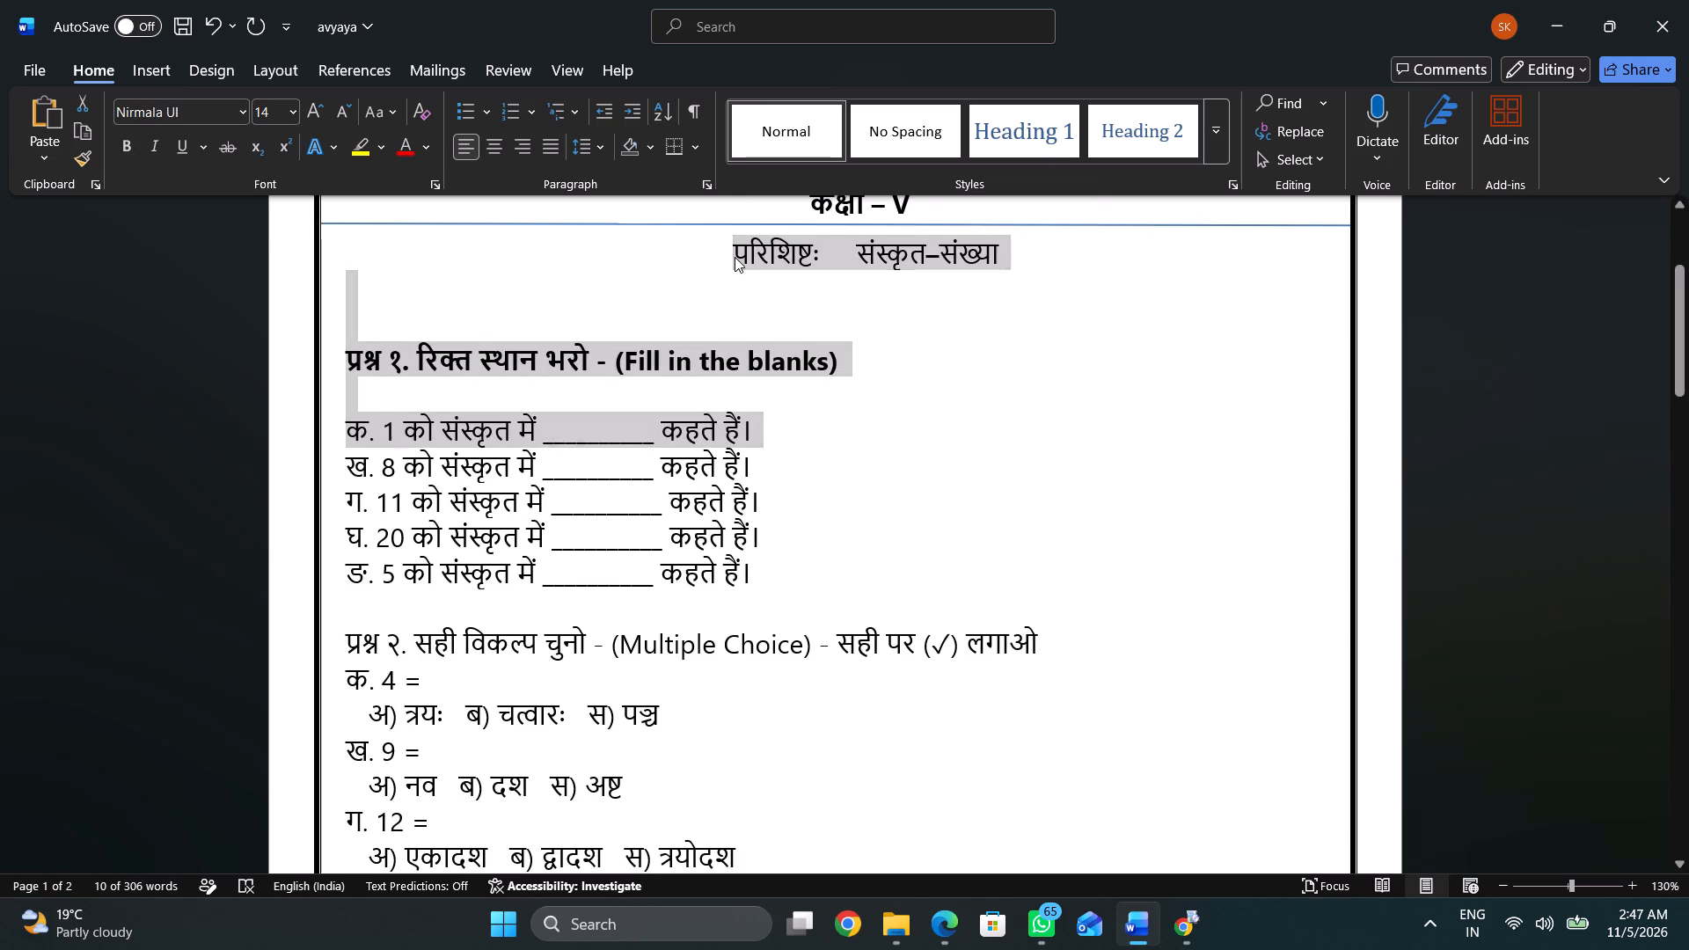
{"action": "left_click_drag", "start_coordinate": [735, 254], "coordinate": [967, 281]}
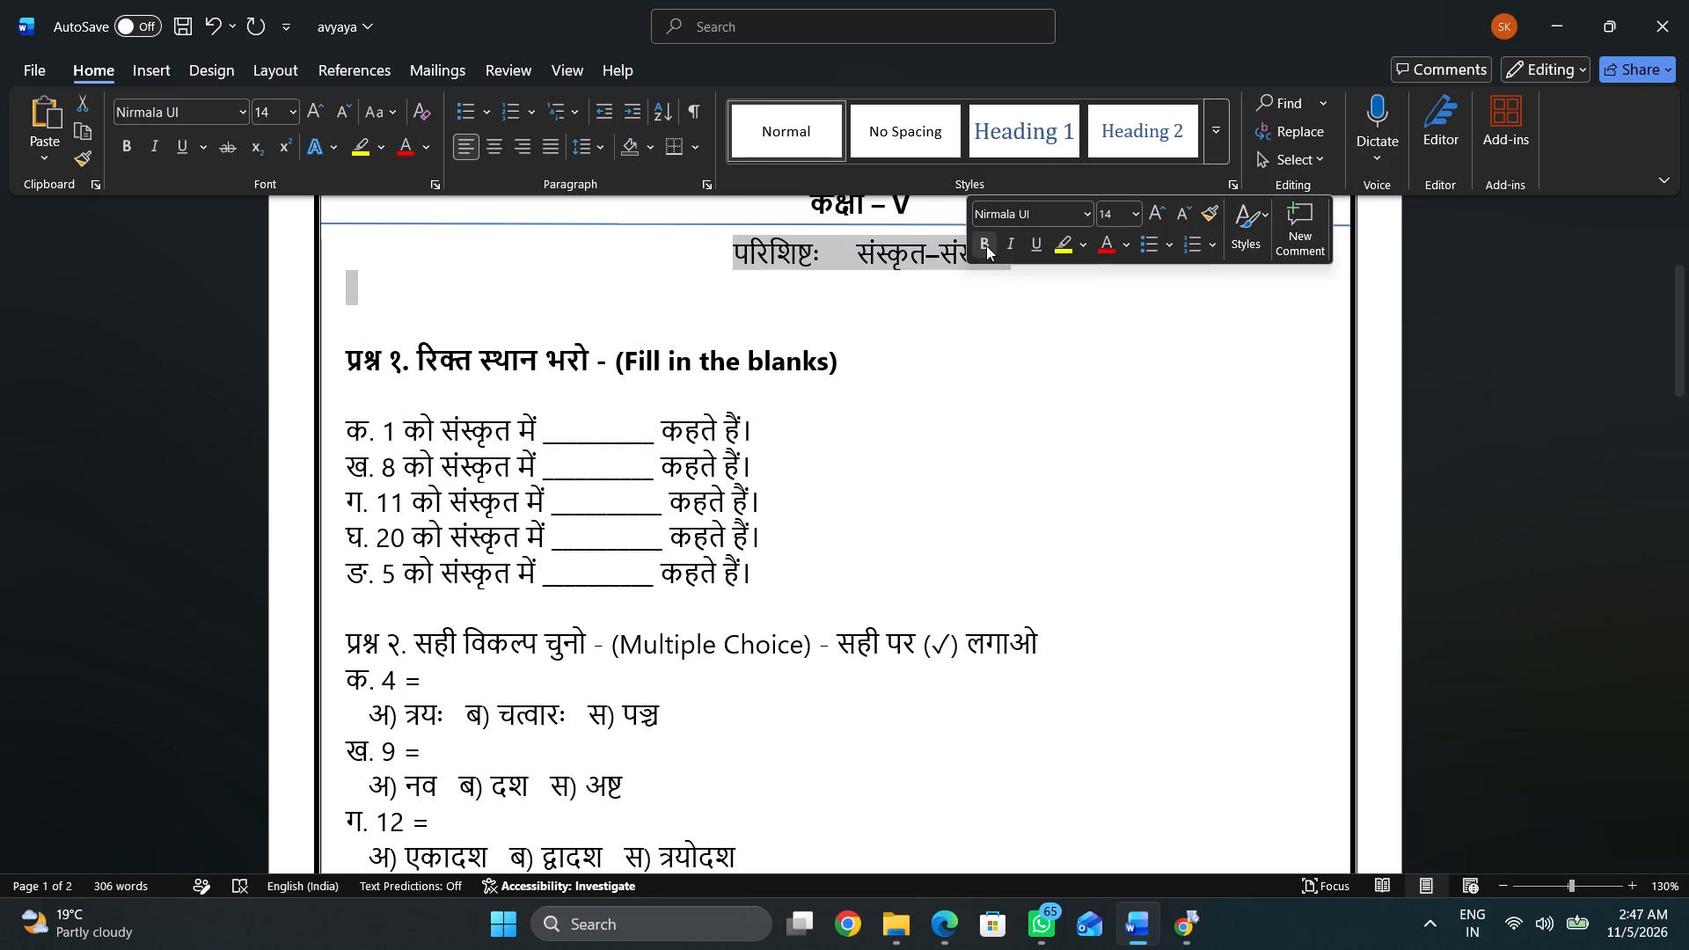
{"action": "left_click", "coordinate": [986, 245]}
{"action": "left_click", "coordinate": [965, 332]}
Make the प्रश्न २ heading, सही विकल्प चुनो - (Multiple Choice), bold along its full length.
{"action": "scroll", "coordinate": [753, 349], "scroll_direction": "down", "scroll_amount": 1}
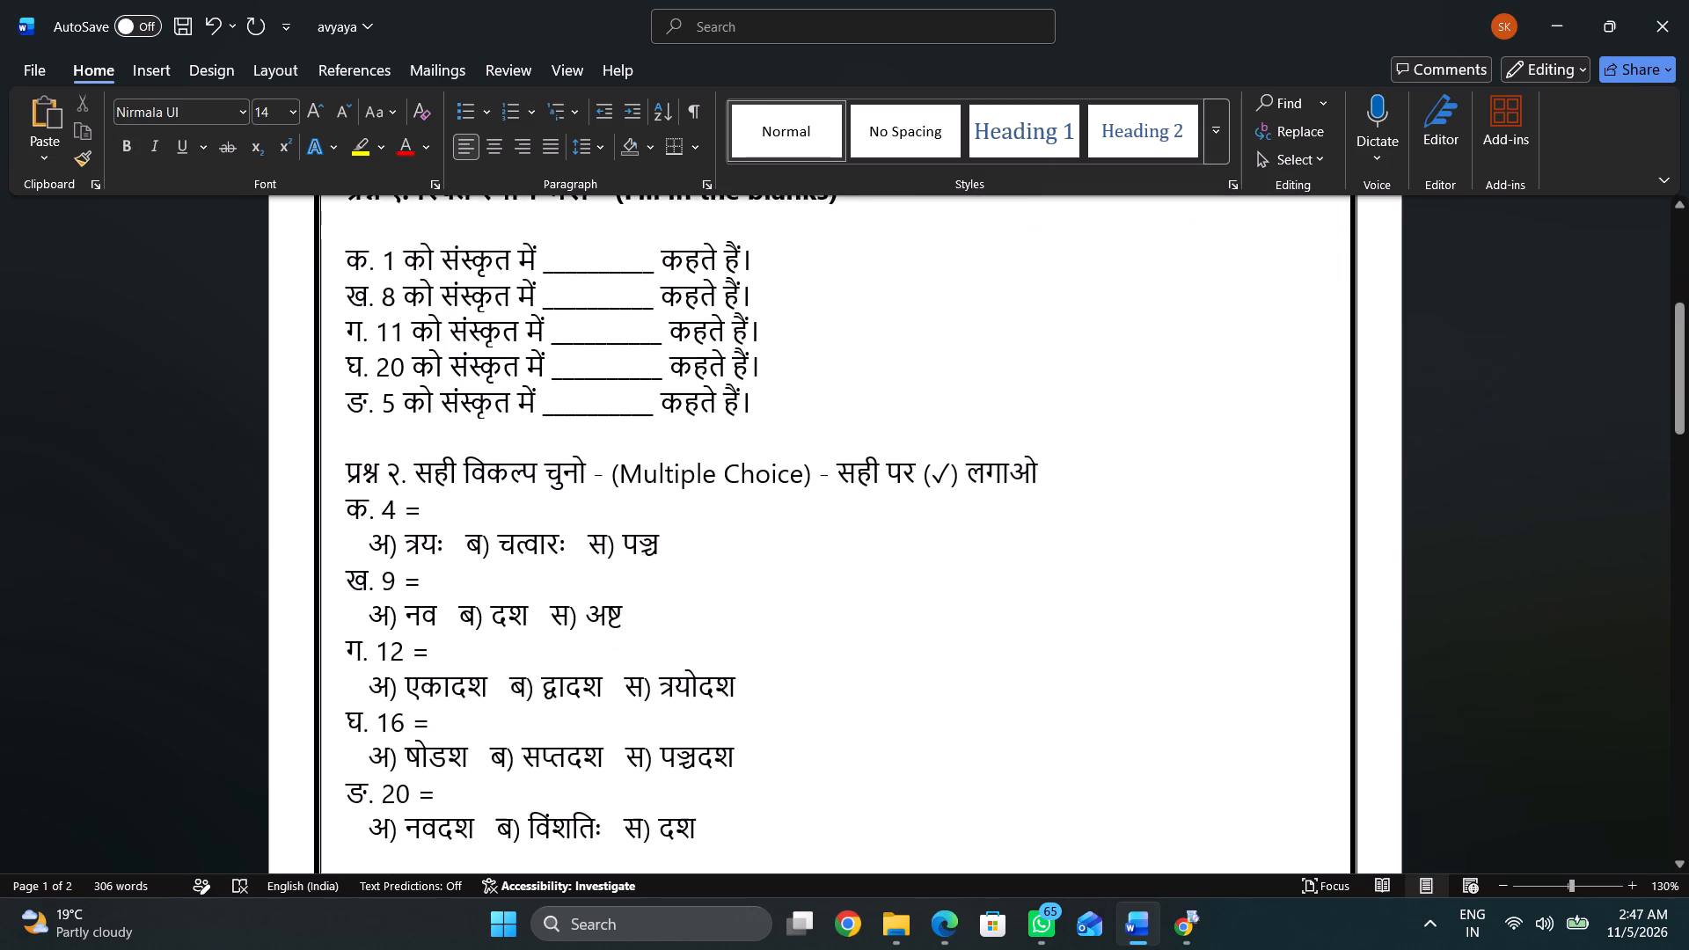
{"action": "left_click", "coordinate": [348, 457]}
{"action": "left_click_drag", "start_coordinate": [348, 457], "coordinate": [406, 460]}
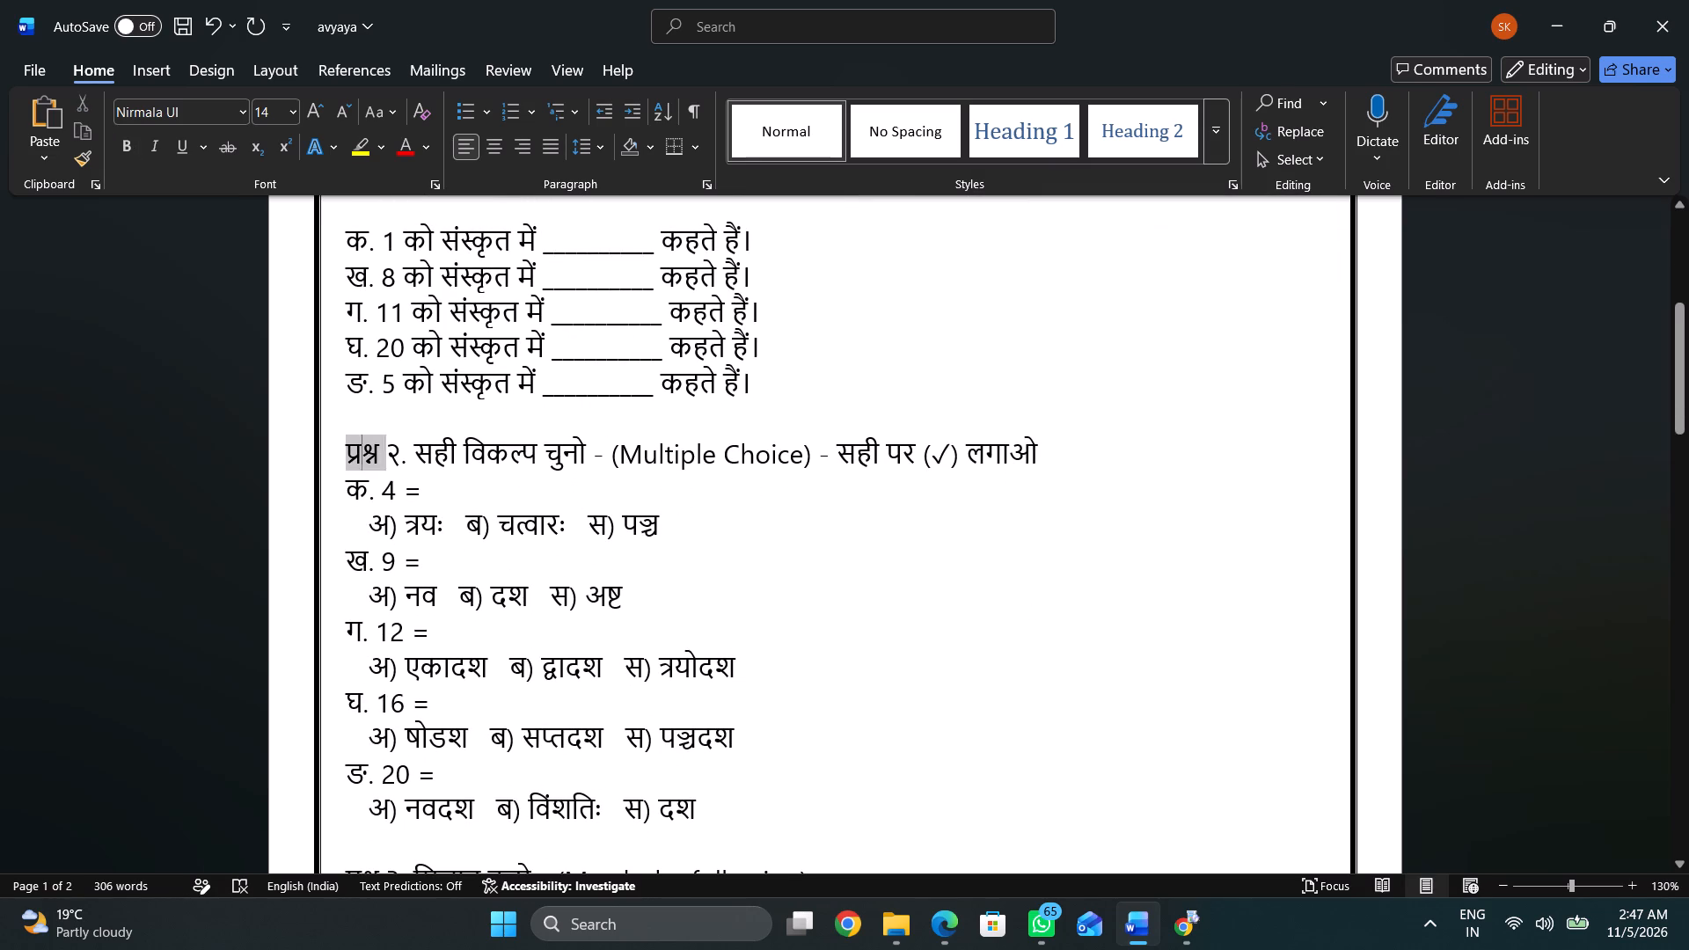
{"action": "left_click_drag", "start_coordinate": [406, 460], "coordinate": [1095, 446]}
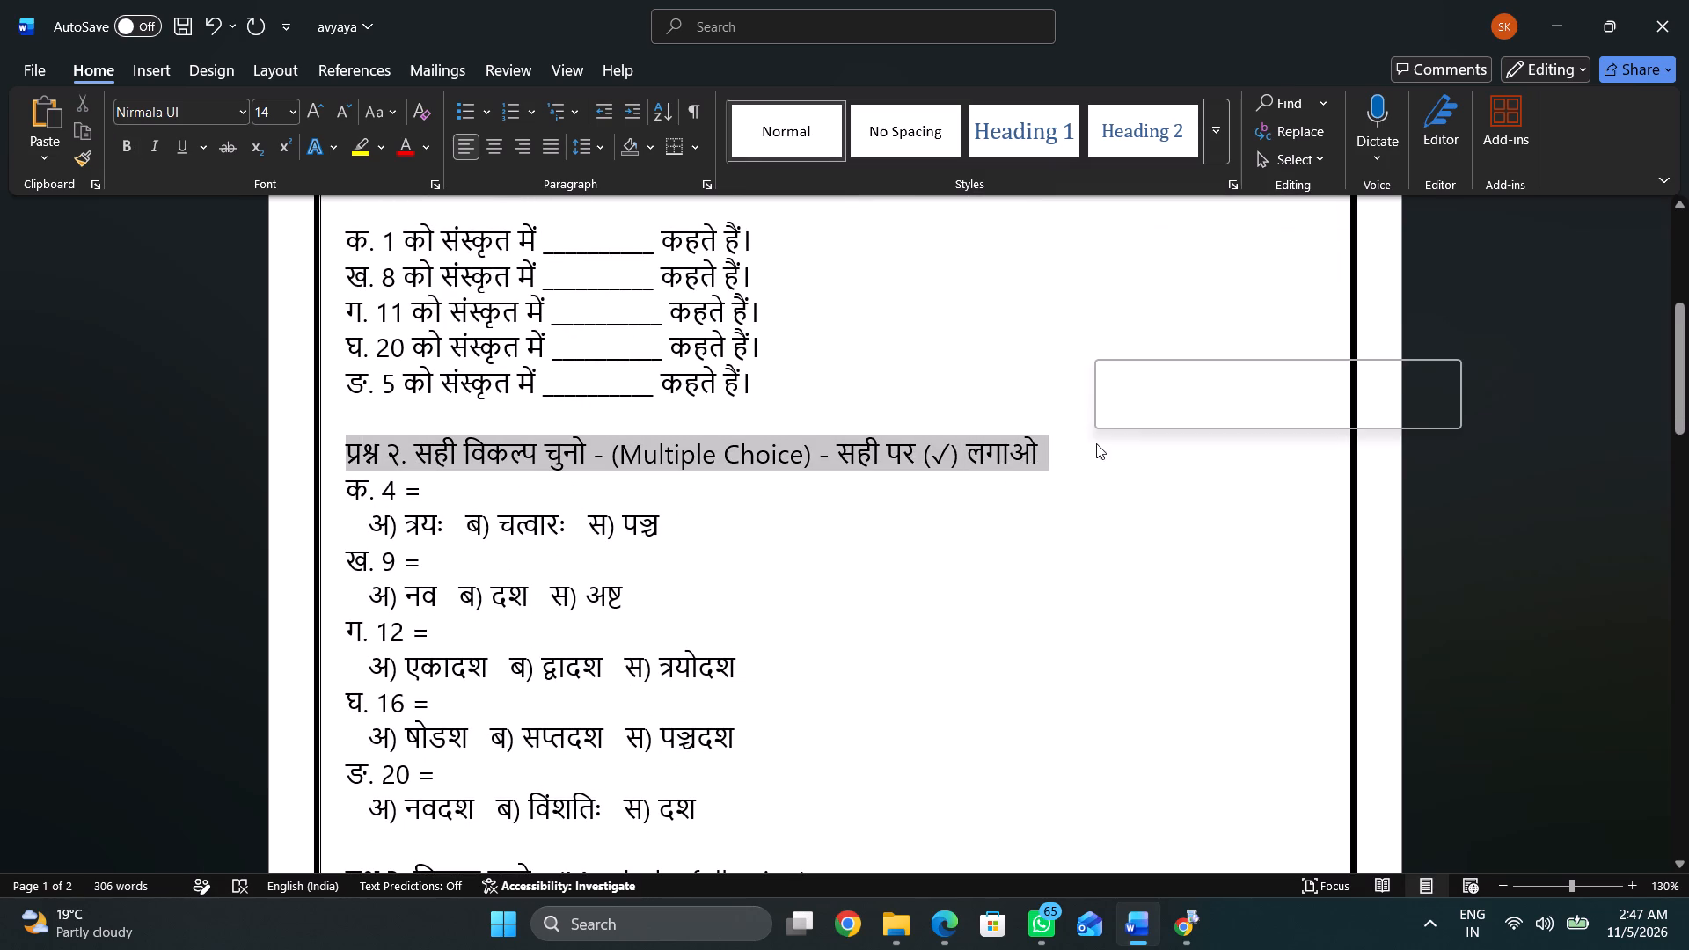
{"action": "left_click", "coordinate": [1112, 411]}
{"action": "left_click", "coordinate": [910, 625]}
Make the प्रश्न ३ heading (Match the following) and its column labels अ and ब bold.
{"action": "scroll", "coordinate": [910, 625], "scroll_direction": "down", "scroll_amount": 1}
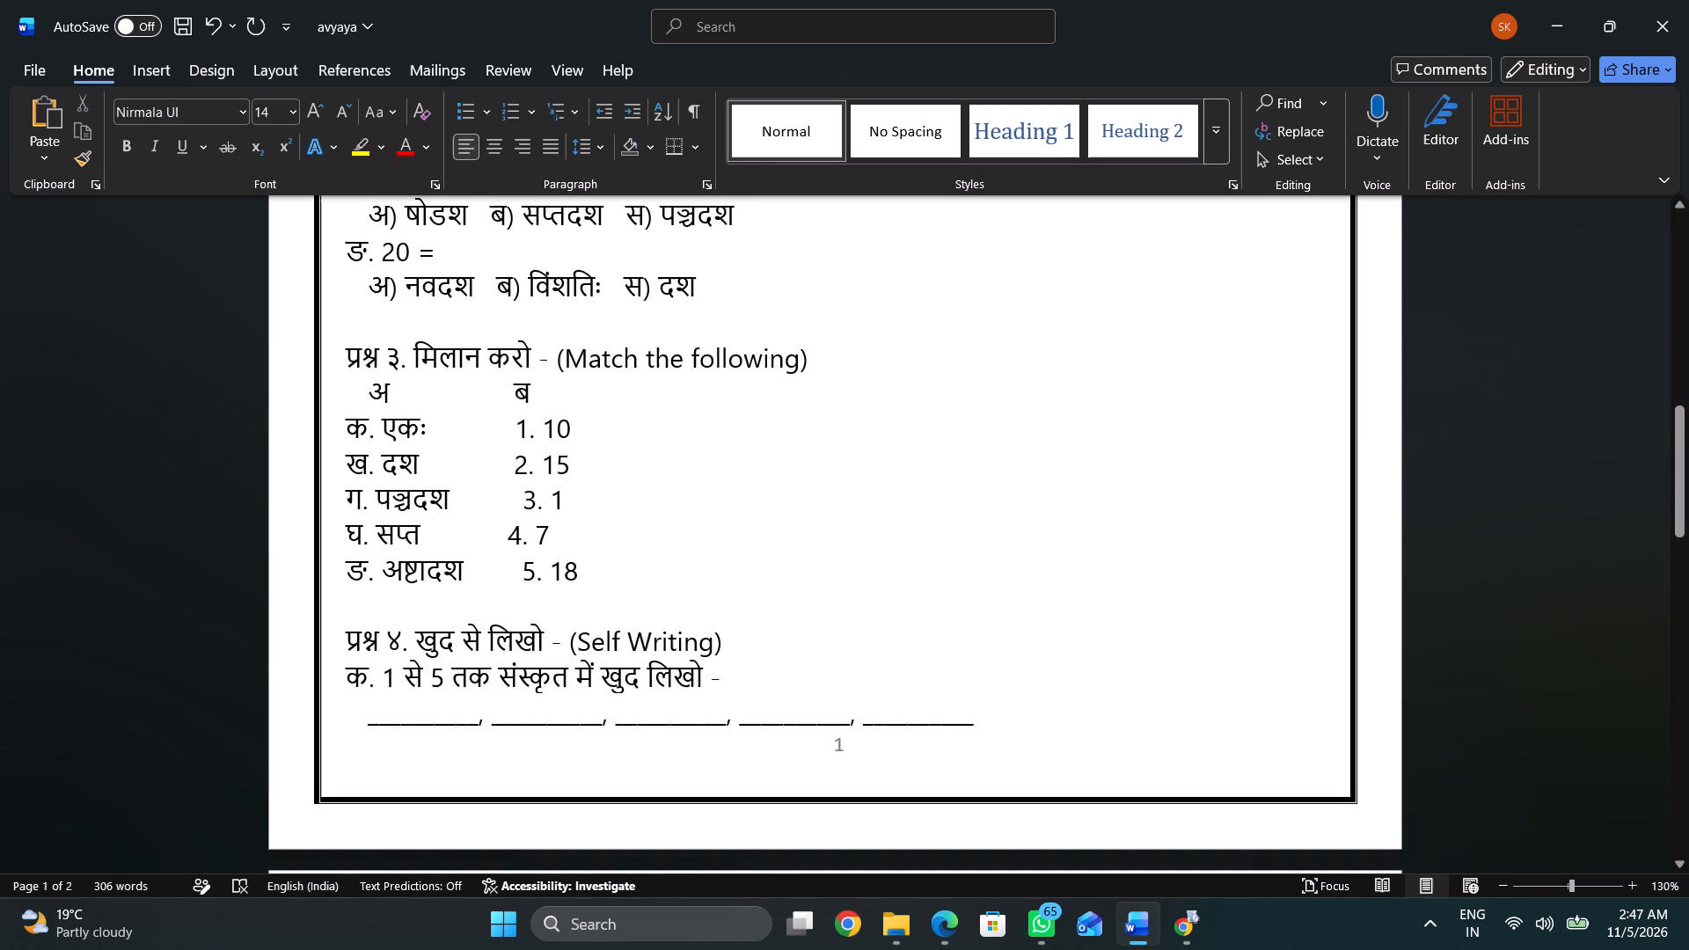
{"action": "right_click", "coordinate": [910, 625]}
{"action": "scroll", "coordinate": [910, 625], "scroll_direction": "up", "scroll_amount": 1}
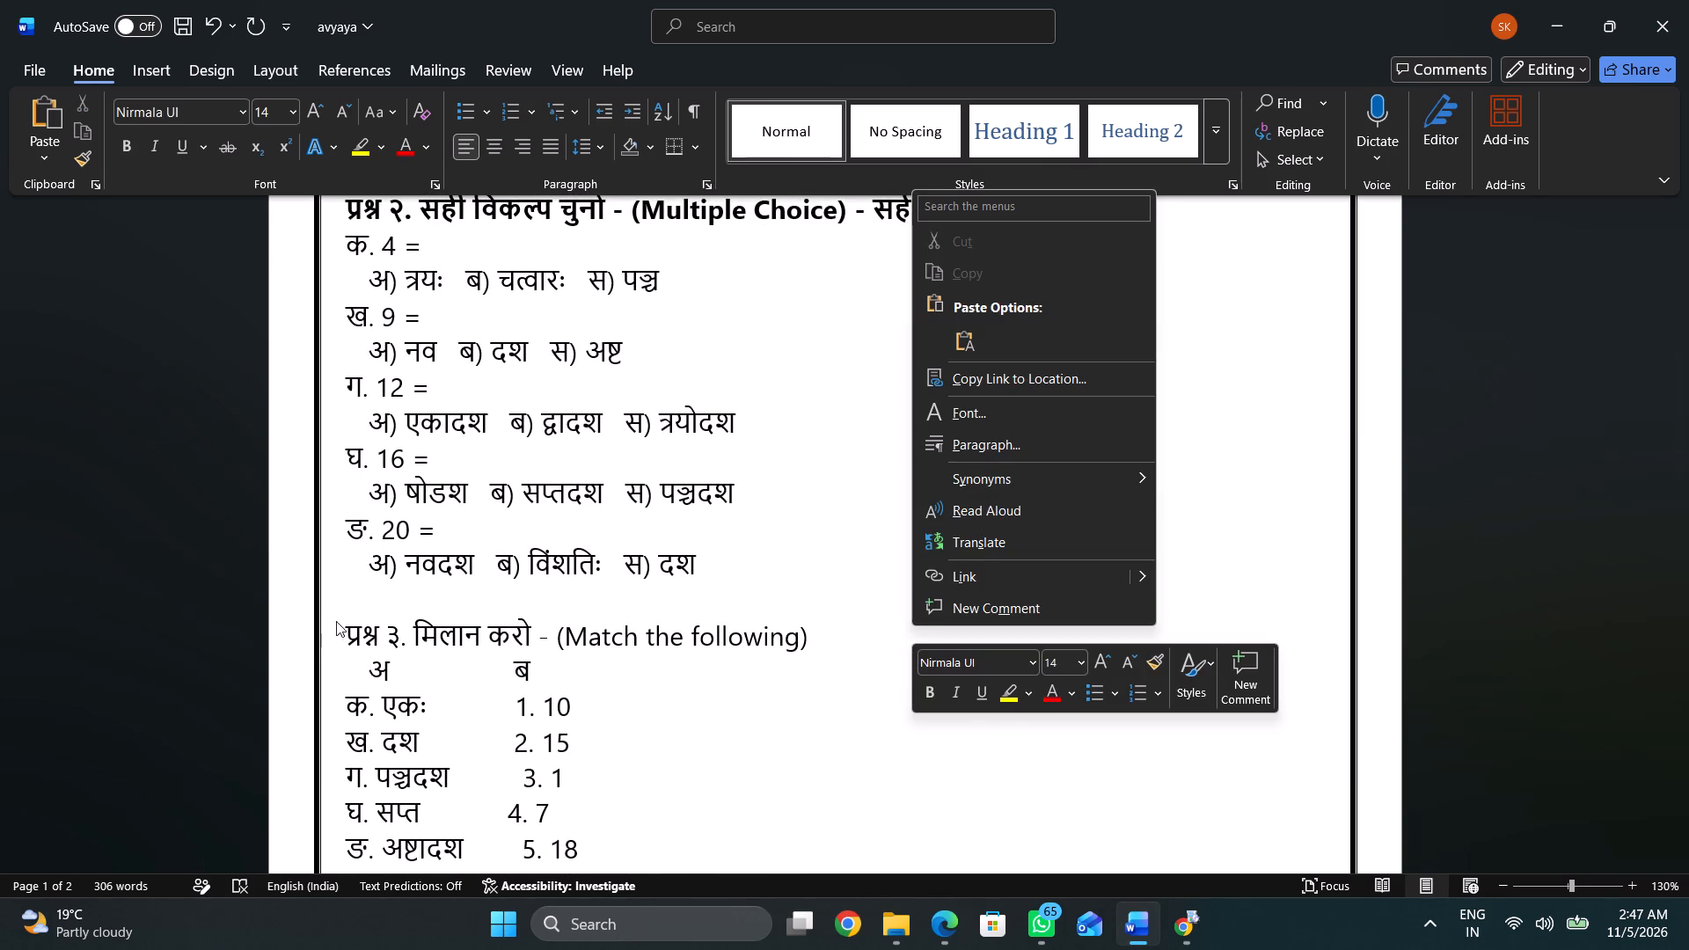
{"action": "left_click_drag", "start_coordinate": [346, 625], "coordinate": [375, 624]}
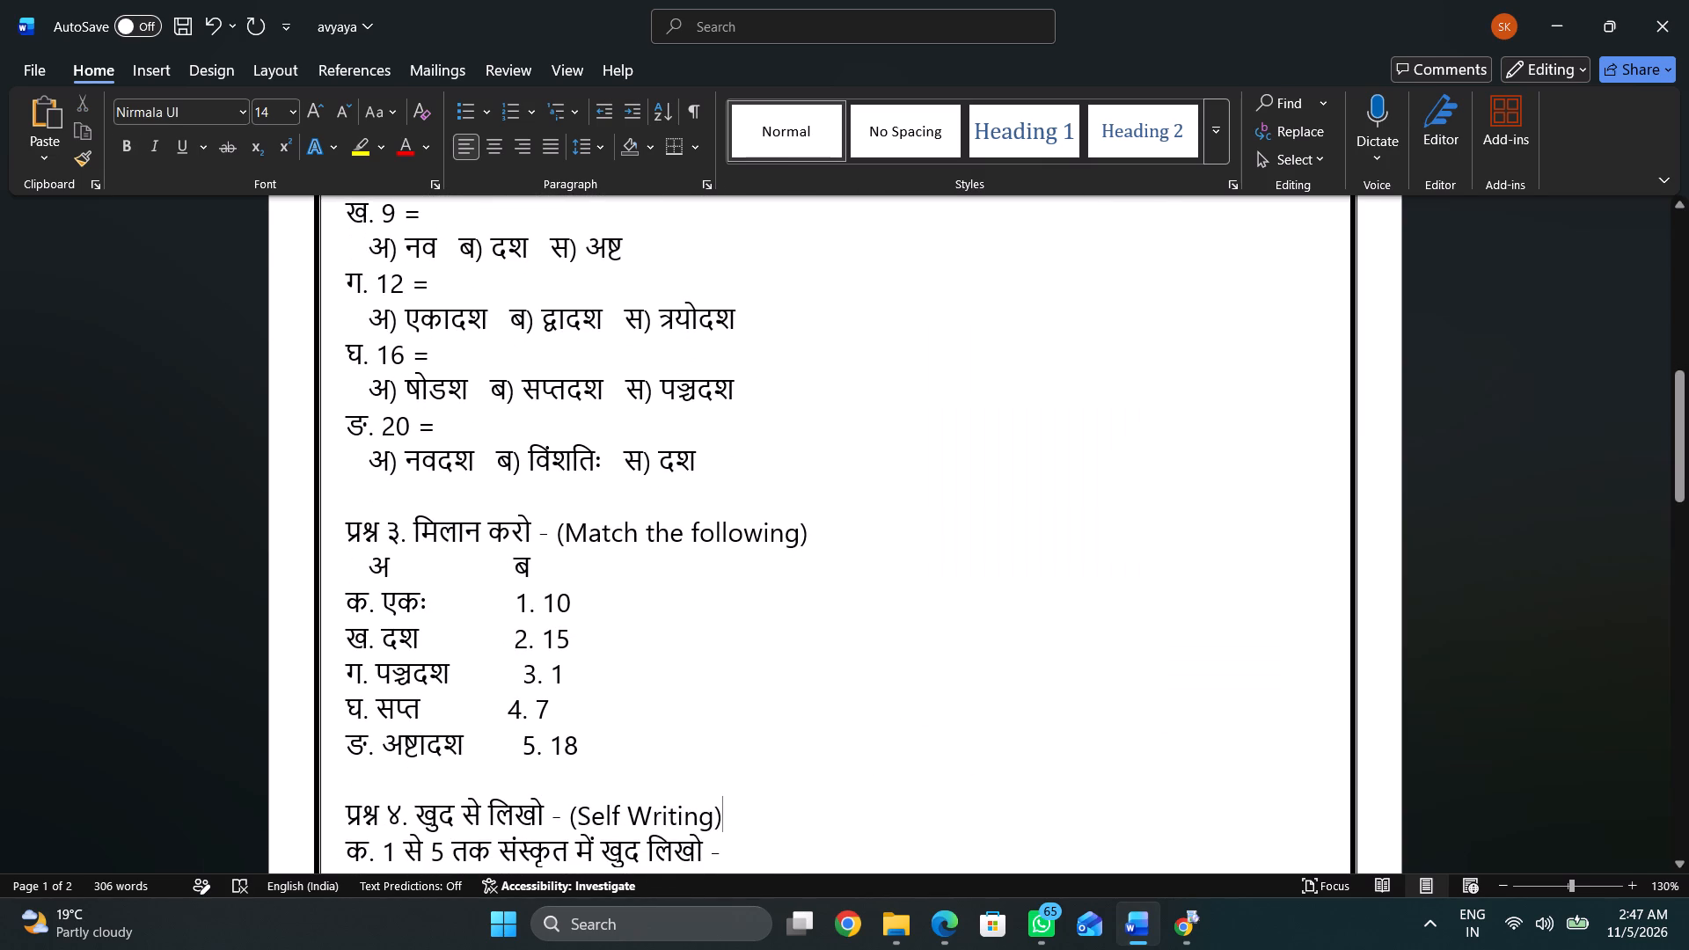
{"action": "left_click_drag", "start_coordinate": [375, 624], "coordinate": [344, 524]}
{"action": "left_click_drag", "start_coordinate": [344, 524], "coordinate": [761, 552]}
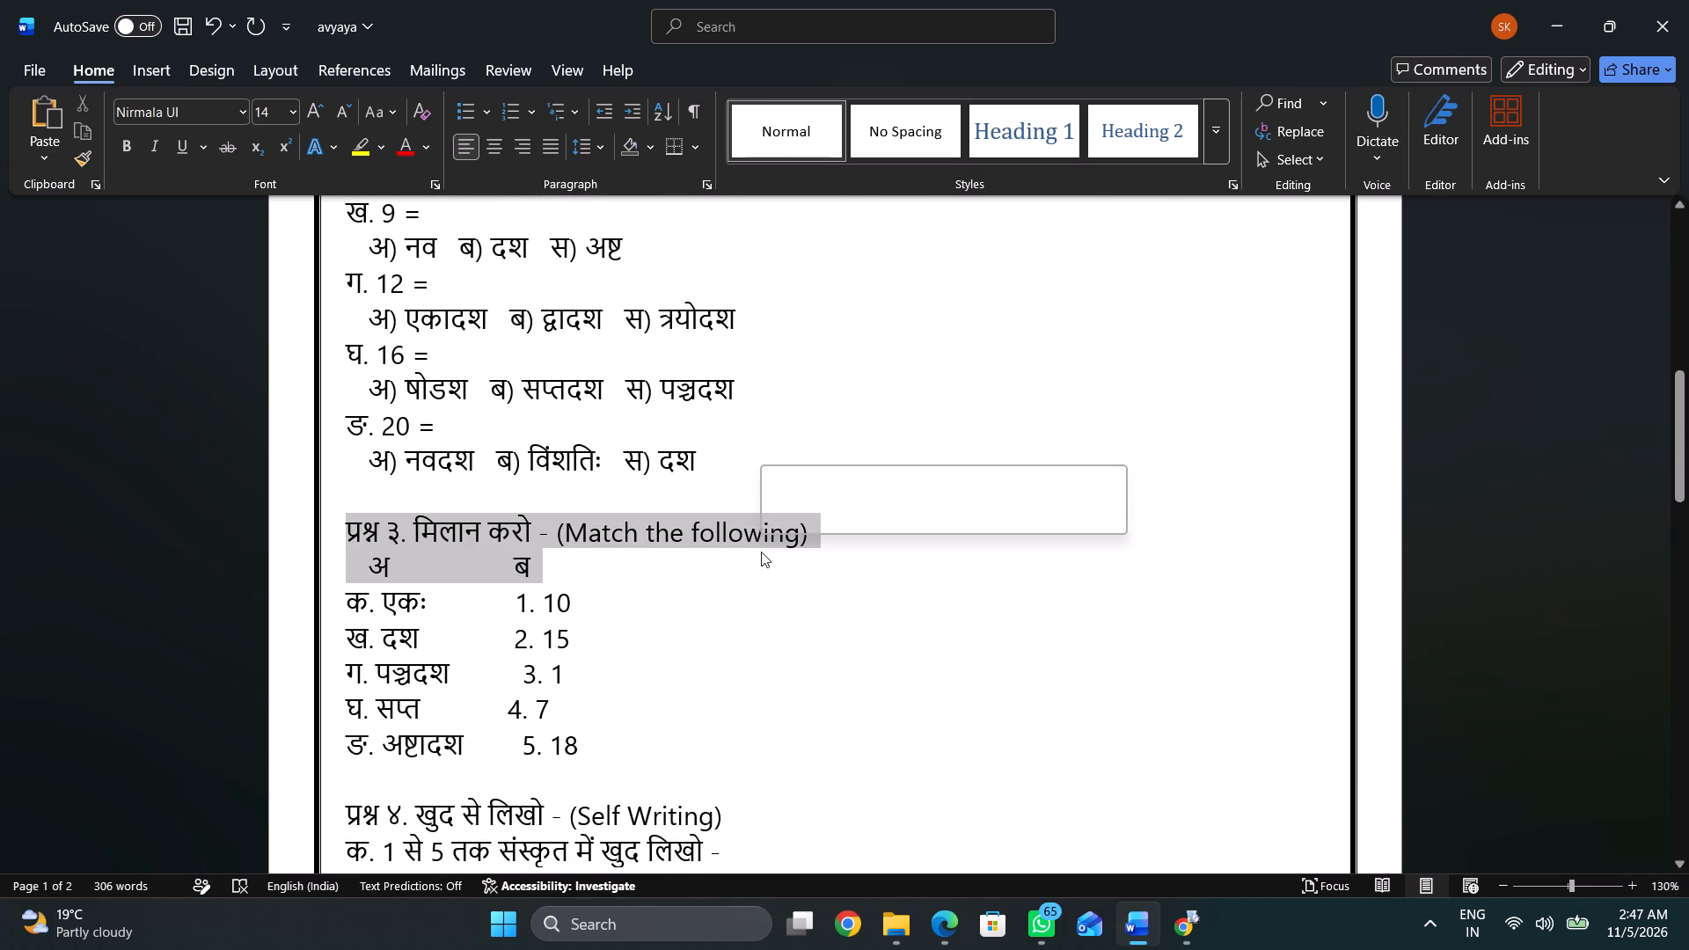
{"action": "left_click", "coordinate": [784, 518]}
{"action": "left_click", "coordinate": [626, 607]}
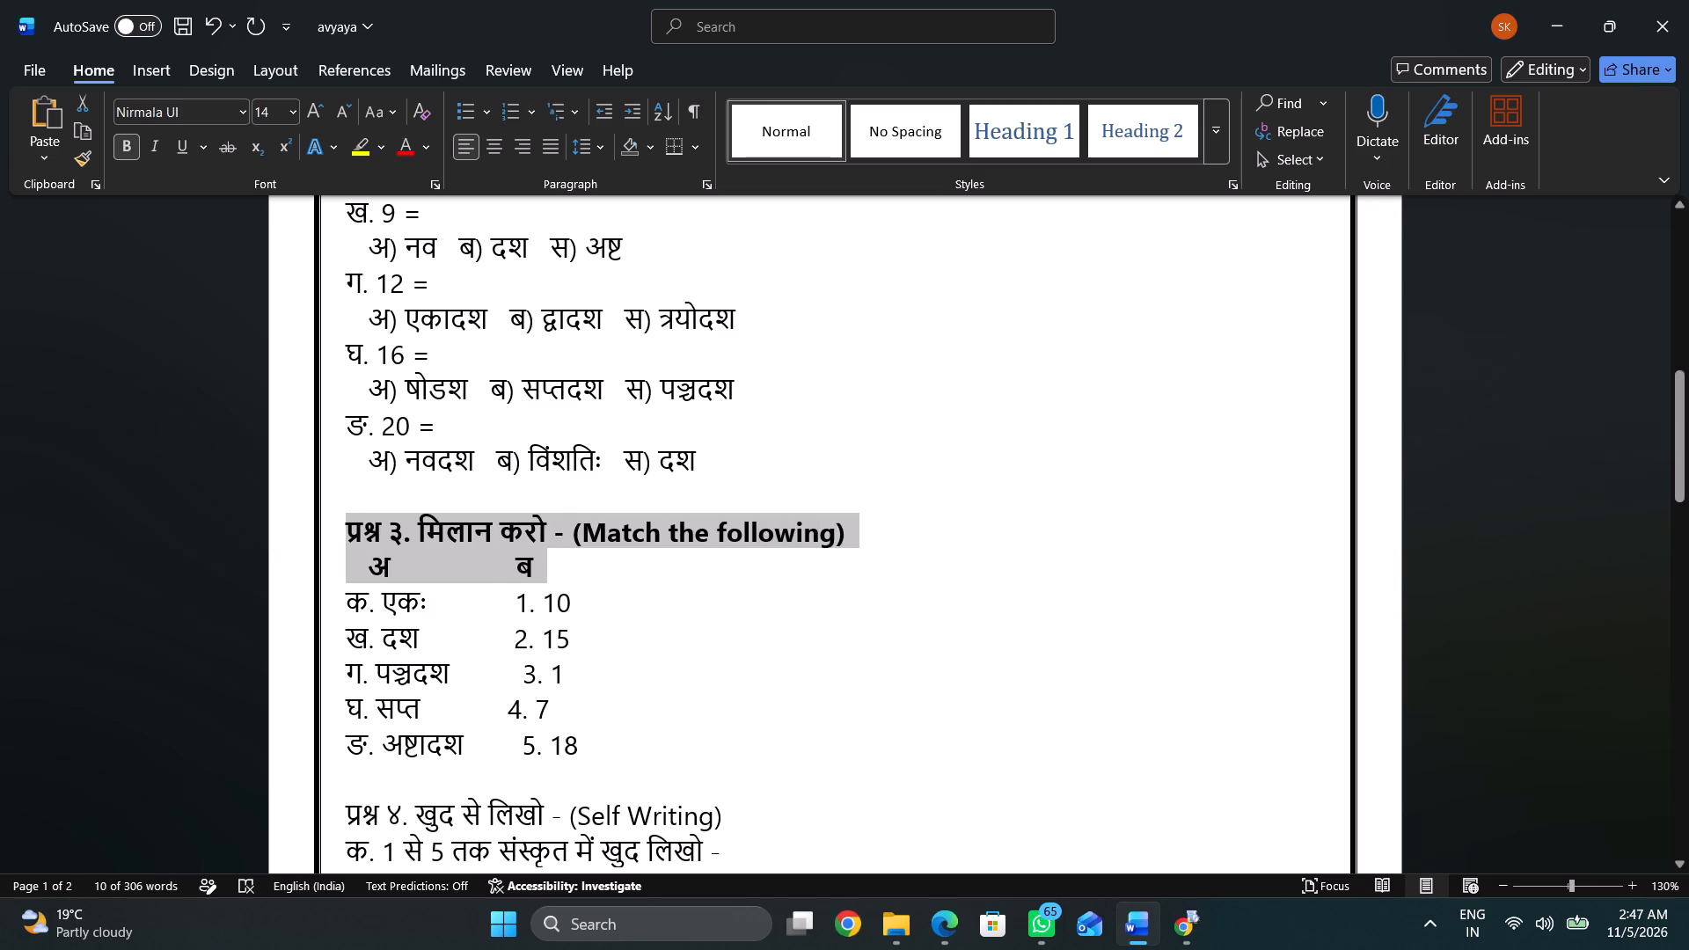
Widen the gap between the column labels अ and ब in प्रश्न ३ by inserting spaces before ब.
{"action": "scroll", "coordinate": [626, 607], "scroll_direction": "down", "scroll_amount": 1}
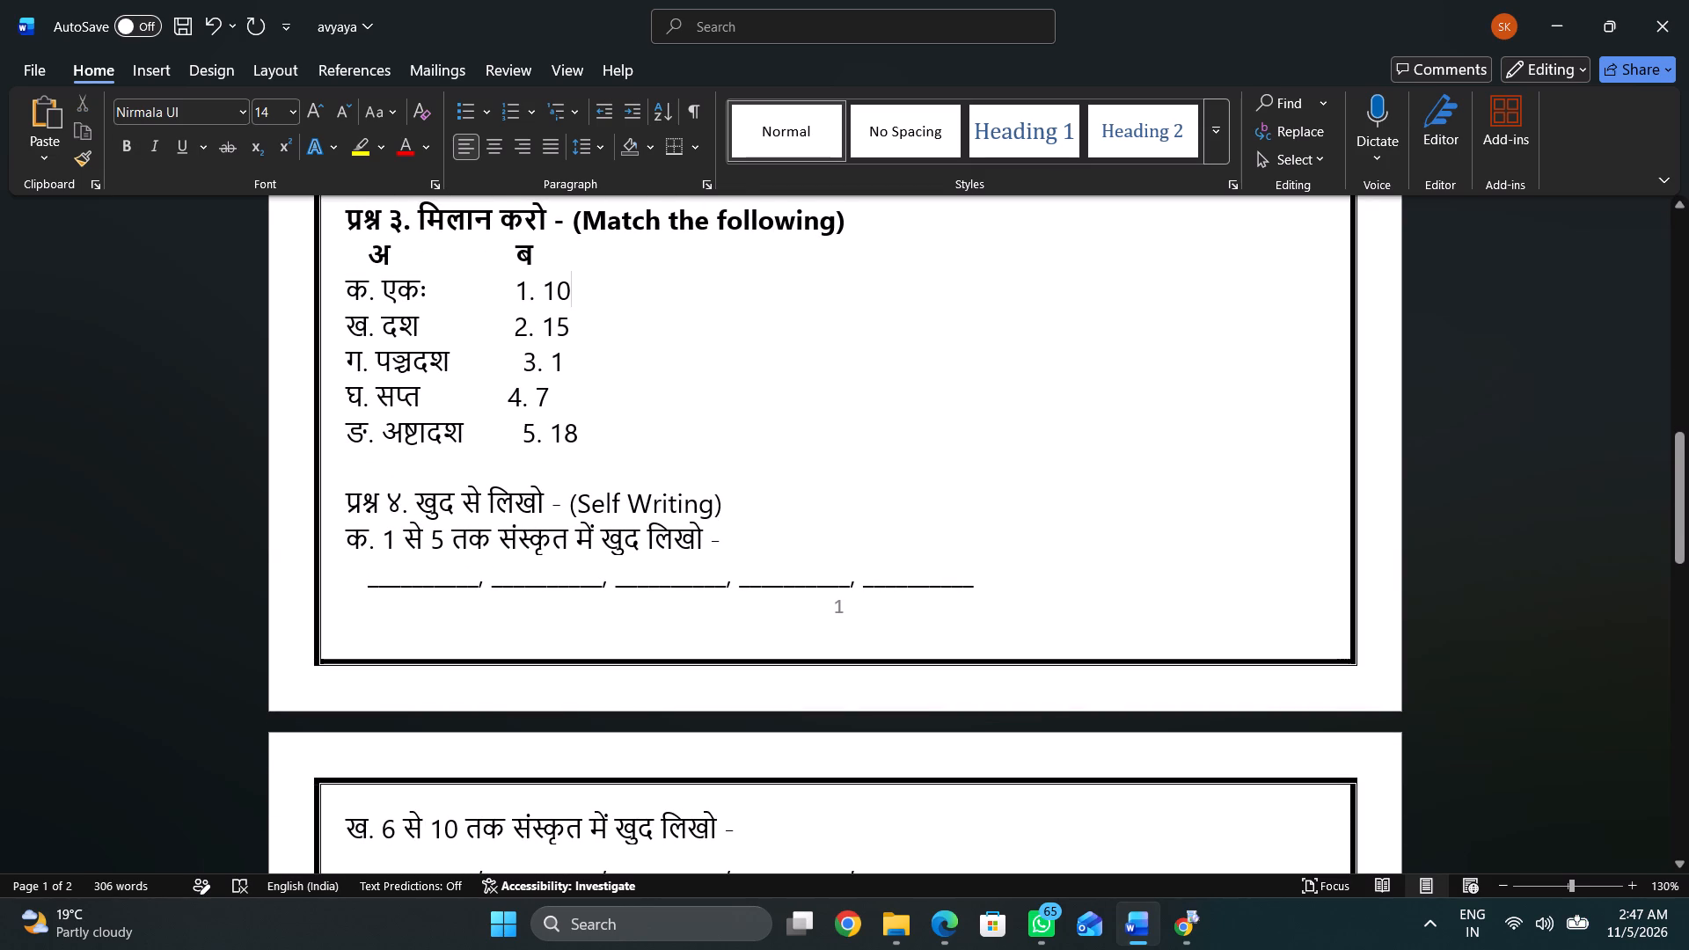
{"action": "left_click", "coordinate": [502, 297]}
{"action": "left_click", "coordinate": [493, 257]}
{"action": "key", "text": "space"}
{"action": "key", "text": "space"}
{"action": "key", "text": "space"}
{"action": "key", "text": "space"}
{"action": "key", "text": "space"}
{"action": "key", "text": "space"}
{"action": "key", "text": "space"}
{"action": "key", "text": "space"}
{"action": "key", "text": "space"}
{"action": "key", "text": "space"}
{"action": "key", "text": "space"}
{"action": "key", "text": "space"}
{"action": "key", "text": "space"}
{"action": "key", "text": "space"}
{"action": "key", "text": "space"}
{"action": "key", "text": "space"}
{"action": "key", "text": "space"}
{"action": "key", "text": "space"}
{"action": "key", "text": "space"}
{"action": "key", "text": "space"}
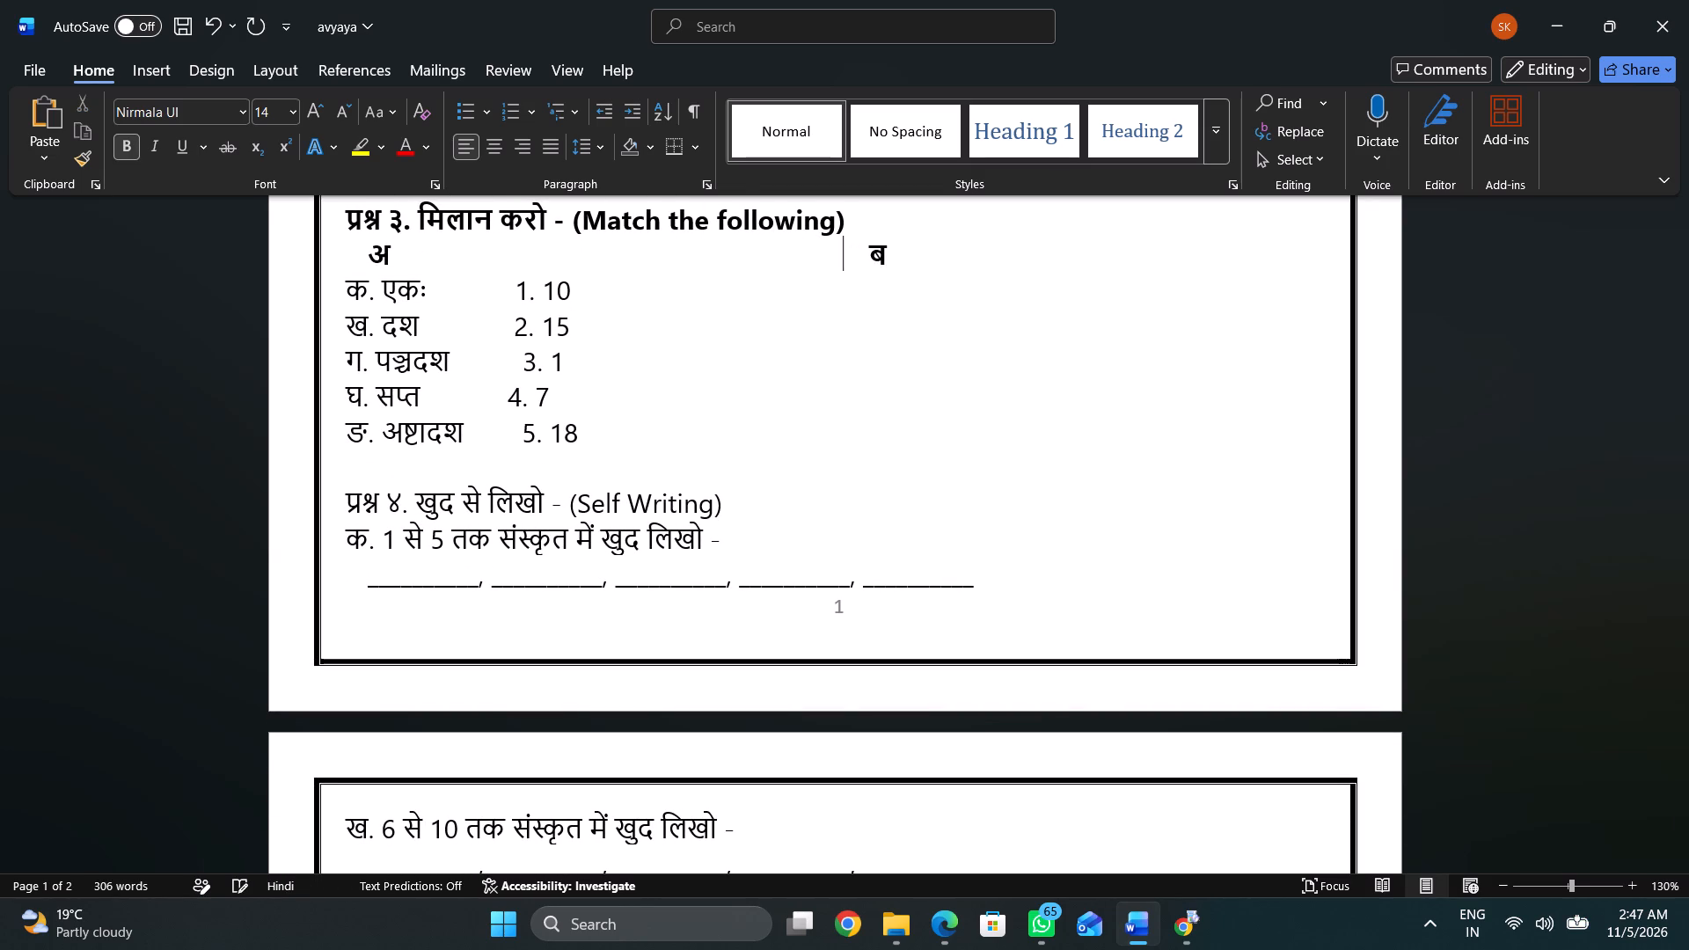
In row क (एकः) of प्रश्न ३, insert spaces before 1. 10 to align it under column label ब.
{"action": "left_click", "coordinate": [470, 297]}
{"action": "key", "text": "space"}
{"action": "key", "text": "space"}
{"action": "key", "text": "space"}
{"action": "key", "text": "space"}
{"action": "key", "text": "space"}
{"action": "key", "text": "space"}
{"action": "key", "text": "space"}
{"action": "key", "text": "space"}
{"action": "key", "text": "space"}
{"action": "key", "text": "space"}
{"action": "key", "text": "space"}
{"action": "key", "text": "space"}
{"action": "key", "text": "space"}
{"action": "key", "text": "space"}
{"action": "key", "text": "space"}
{"action": "key", "text": "space"}
{"action": "key", "text": "space"}
{"action": "key", "text": "space"}
{"action": "key", "text": "space"}
{"action": "key", "text": "space"}
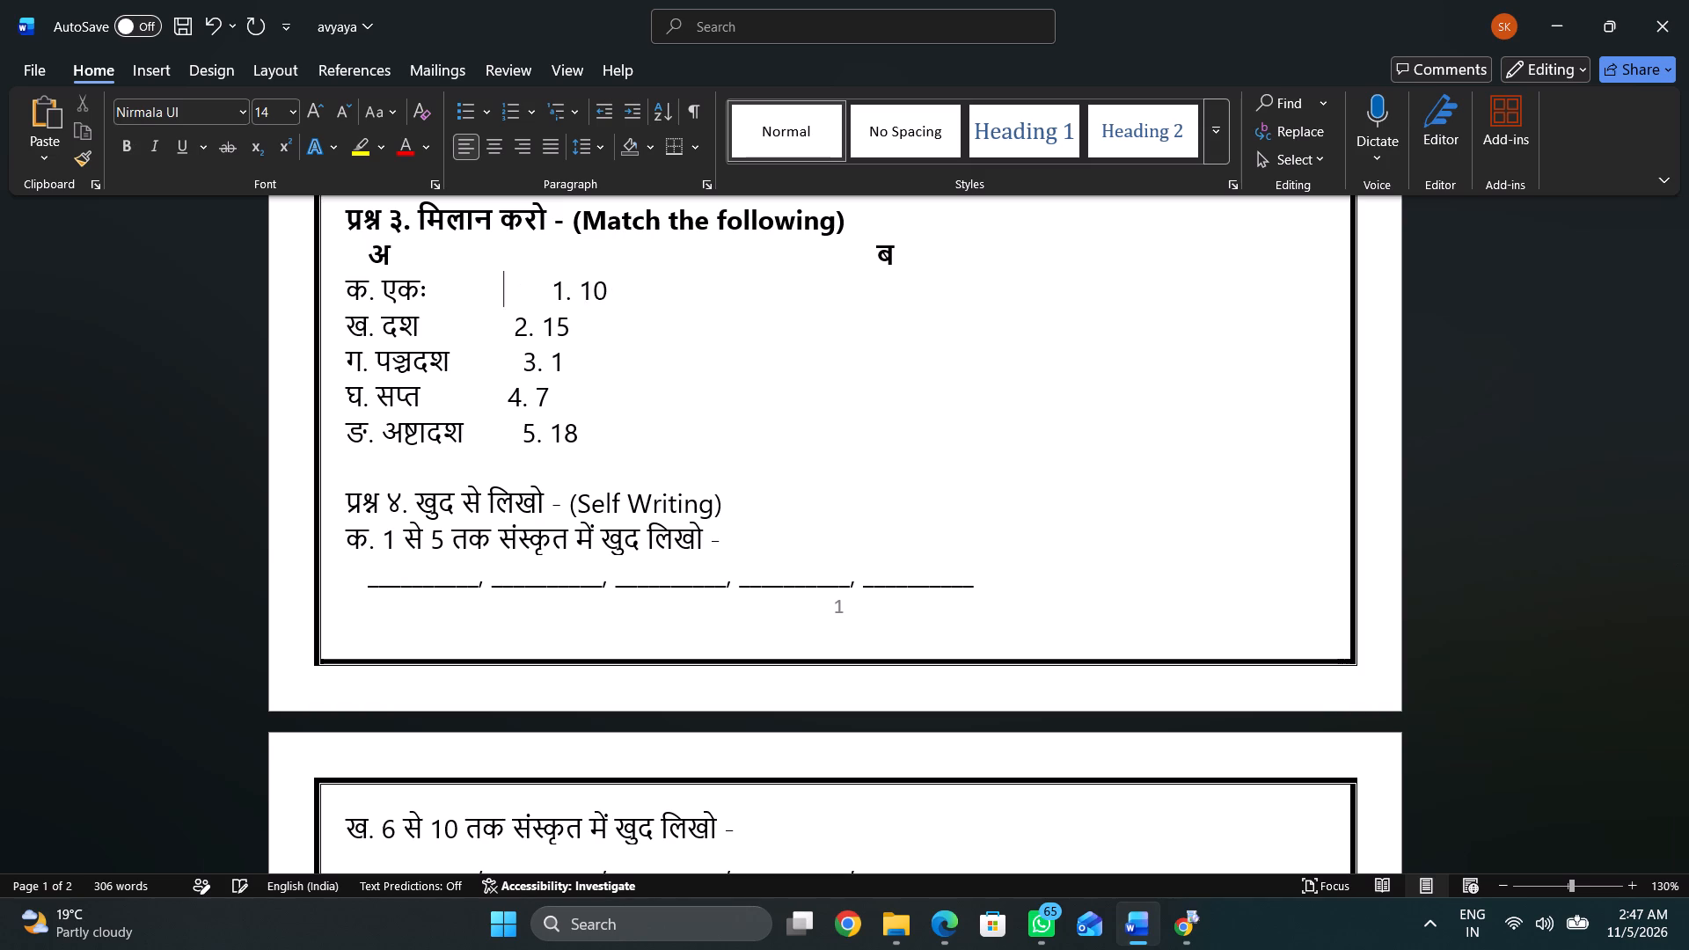
{"action": "key", "text": "space"}
{"action": "key", "text": "space"}
{"action": "key", "text": "space"}
{"action": "key", "text": "space"}
In row ख (दश) of प्रश्न ३, insert spaces before 2. 15 to line it up with 1. 10.
{"action": "left_click", "coordinate": [471, 331]}
{"action": "key", "text": "space"}
{"action": "key", "text": "space"}
{"action": "key", "text": "space"}
{"action": "key", "text": "space"}
{"action": "key", "text": "space"}
{"action": "key", "text": "space"}
{"action": "key", "text": "space"}
{"action": "key", "text": "space"}
{"action": "key", "text": "space"}
{"action": "key", "text": "space"}
{"action": "key", "text": "space"}
{"action": "key", "text": "space"}
{"action": "key", "text": "space"}
{"action": "key", "text": "space"}
{"action": "key", "text": "space"}
{"action": "key", "text": "space"}
{"action": "key", "text": "space"}
{"action": "key", "text": "space"}
{"action": "key", "text": "space"}
{"action": "key", "text": "space"}
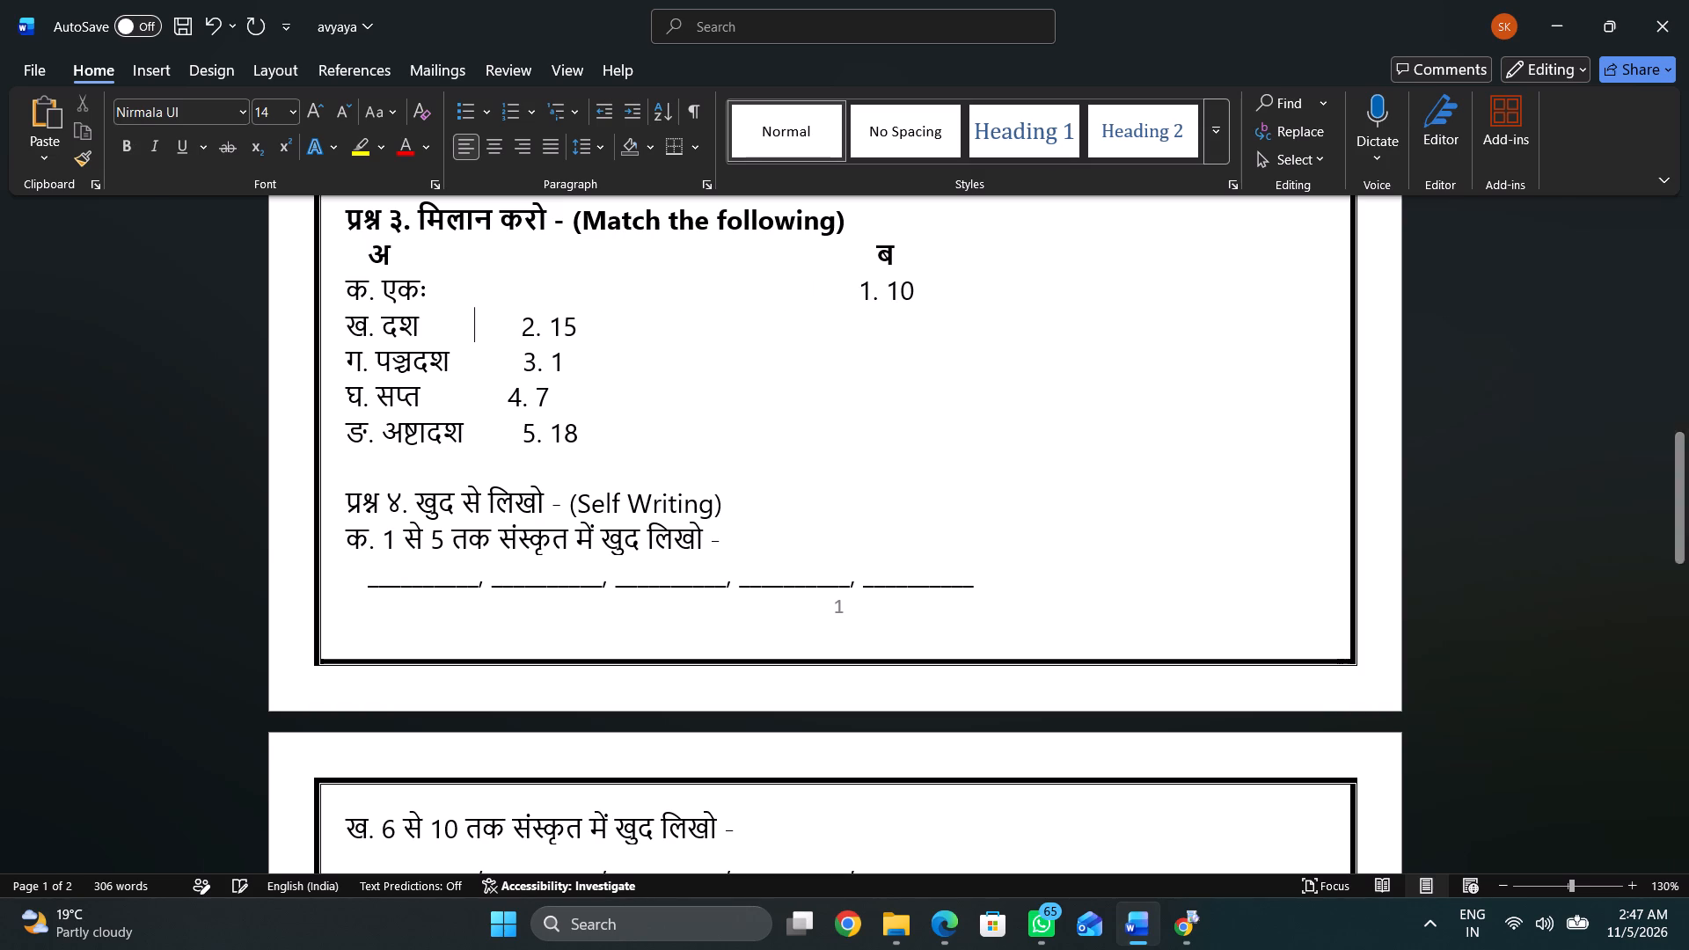
{"action": "key", "text": "space"}
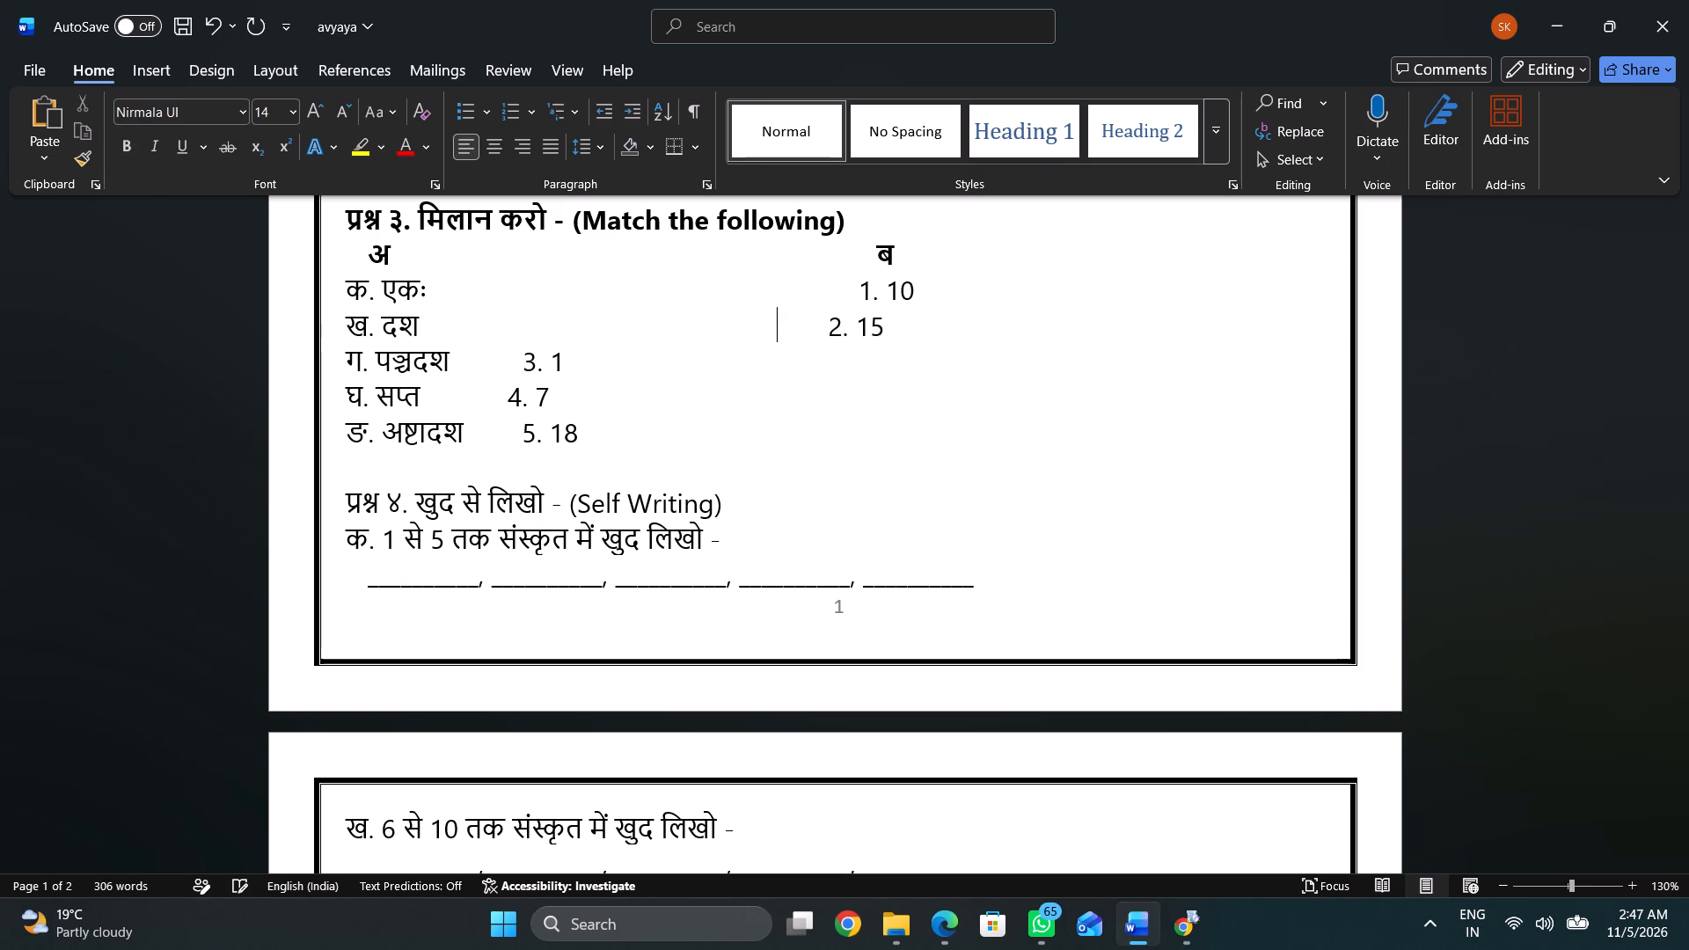
{"action": "key", "text": "space"}
{"action": "key", "text": "space"}
{"action": "key", "text": "space"}
{"action": "key", "text": "space"}
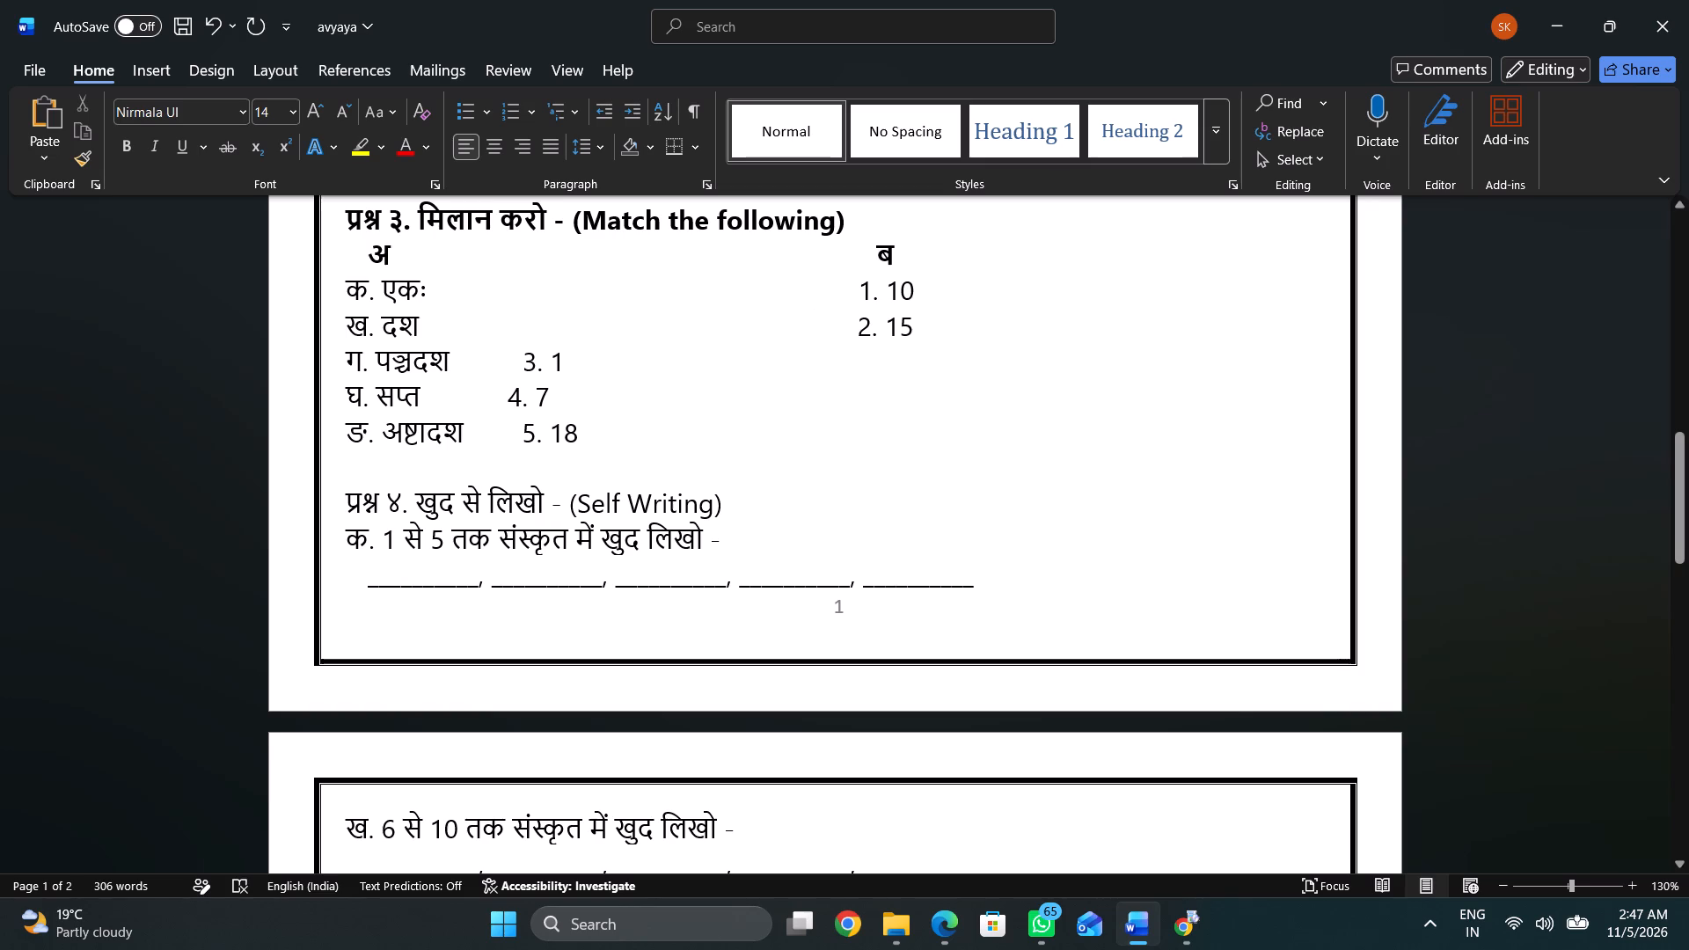
In row ग (पञ्चदश) of प्रश्न ३, insert spaces before 3. 1 to line it up with the entries above.
{"action": "left_click", "coordinate": [486, 367]}
{"action": "key", "text": "space"}
{"action": "key", "text": "space"}
{"action": "key", "text": "space"}
{"action": "key", "text": "space"}
{"action": "key", "text": "space"}
{"action": "key", "text": "space"}
{"action": "key", "text": "space"}
{"action": "key", "text": "space"}
{"action": "key", "text": "space"}
{"action": "key", "text": "space"}
{"action": "key", "text": "space"}
{"action": "key", "text": "space"}
{"action": "key", "text": "space"}
{"action": "key", "text": "space"}
{"action": "key", "text": "space"}
{"action": "key", "text": "space"}
{"action": "key", "text": "space"}
{"action": "key", "text": "space"}
{"action": "key", "text": "space"}
{"action": "key", "text": "space"}
{"action": "key", "text": "space"}
{"action": "key", "text": "BackSpace"}
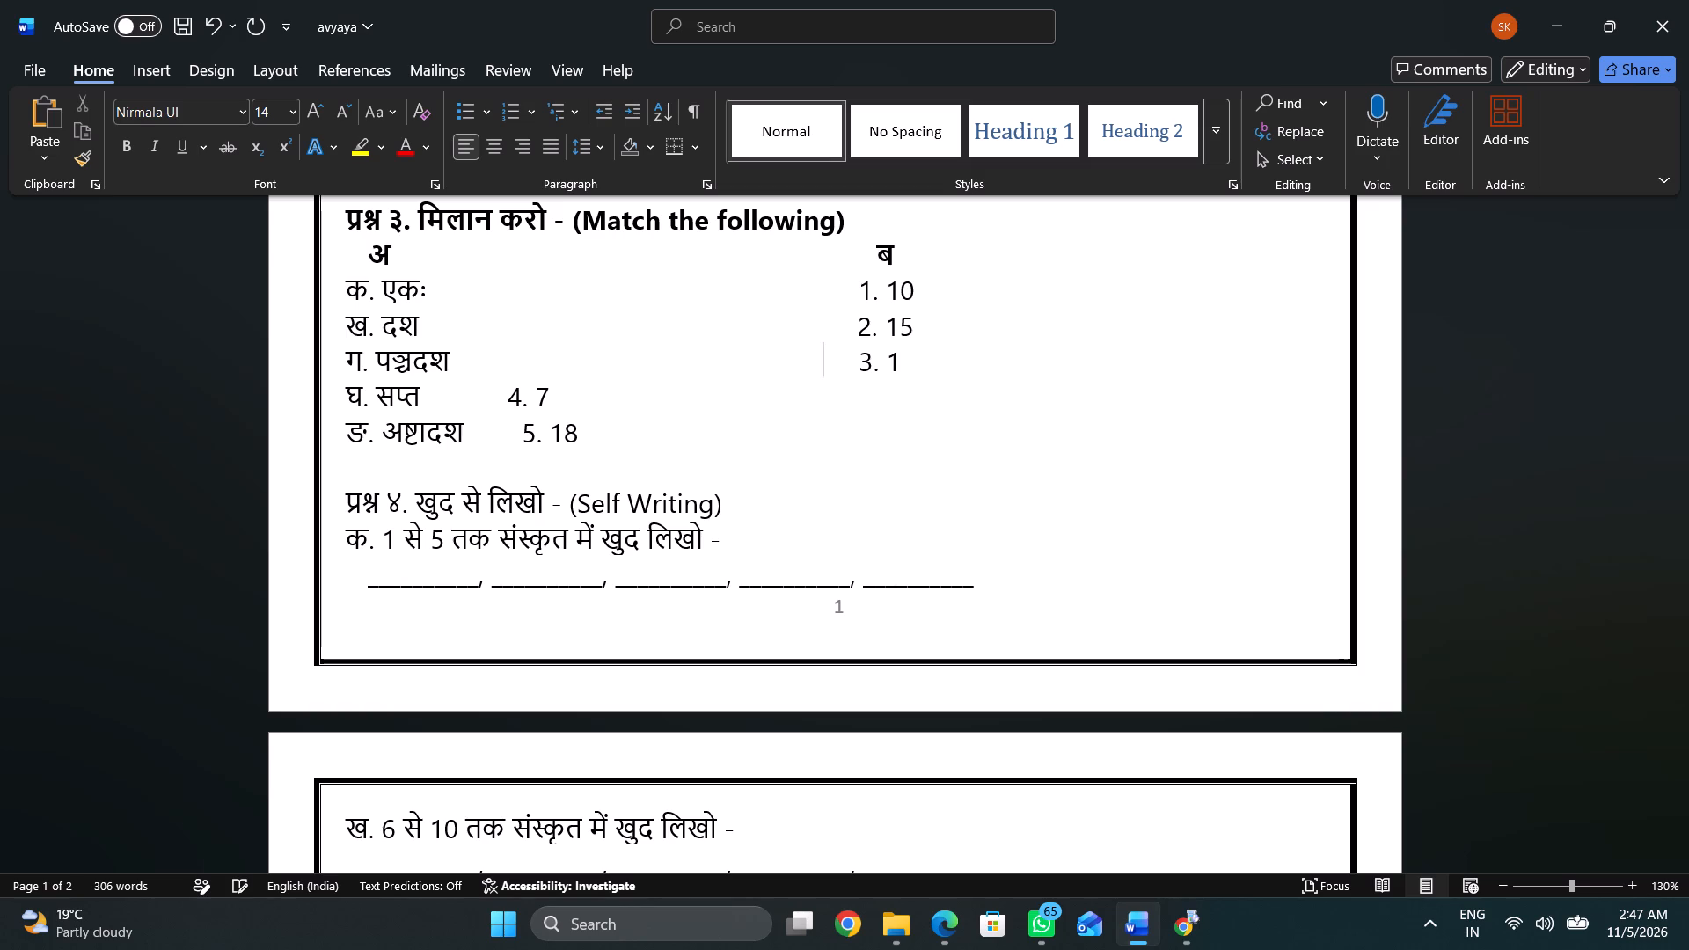
In row घ (सप्त) of प्रश्न ३, insert spaces before 4. 7 to line it up with the entries above.
{"action": "left_click", "coordinate": [485, 399]}
{"action": "key", "text": "space"}
{"action": "key", "text": "space"}
{"action": "key", "text": "space"}
{"action": "key", "text": "space"}
{"action": "key", "text": "space"}
{"action": "key", "text": "space"}
{"action": "key", "text": "space"}
{"action": "key", "text": "space"}
{"action": "key", "text": "space"}
{"action": "key", "text": "space"}
{"action": "key", "text": "space"}
{"action": "key", "text": "space"}
{"action": "key", "text": "space"}
{"action": "key", "text": "space"}
{"action": "key", "text": "space"}
{"action": "key", "text": "space"}
{"action": "key", "text": "space"}
{"action": "key", "text": "space"}
{"action": "key", "text": "space"}
{"action": "key", "text": "space"}
{"action": "key", "text": "BackSpace"}
{"action": "key", "text": "BackSpace"}
{"action": "key", "text": "space"}
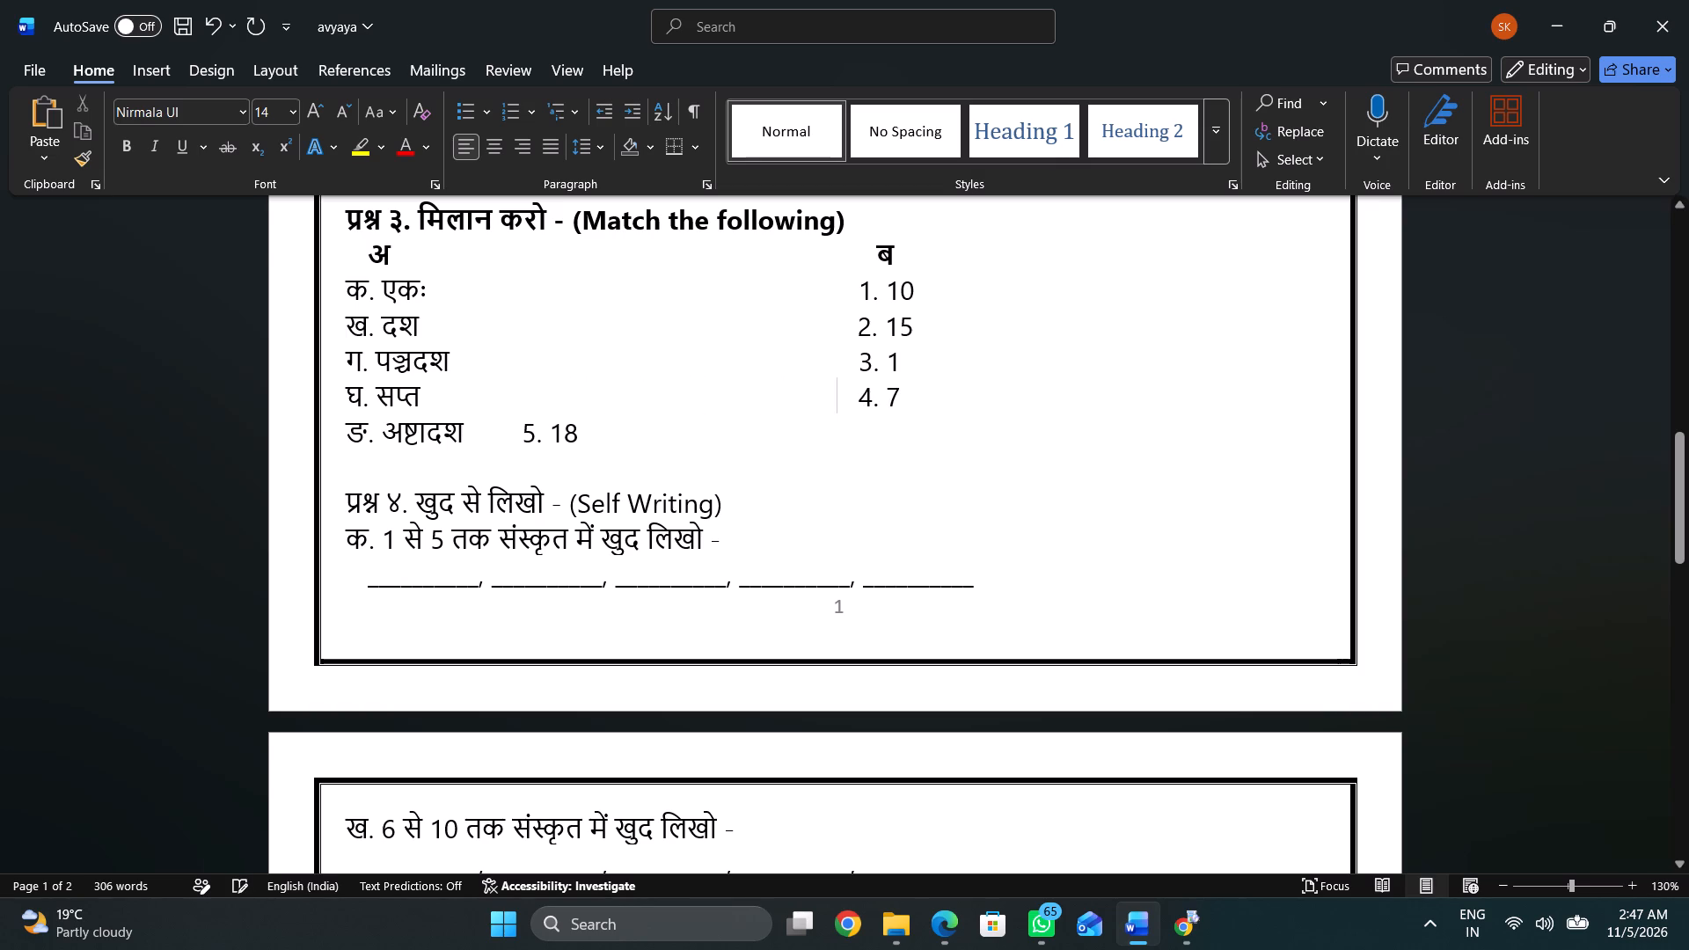
In row ङ (अष्टादश) of प्रश्न ३, insert spaces before 5. 18 to line it up with the entries above.
{"action": "left_click", "coordinate": [497, 442]}
{"action": "key", "text": "space"}
{"action": "key", "text": "space"}
{"action": "key", "text": "space"}
{"action": "key", "text": "space"}
{"action": "key", "text": "space"}
{"action": "key", "text": "space"}
{"action": "key", "text": "space"}
{"action": "key", "text": "space"}
{"action": "key", "text": "space"}
{"action": "key", "text": "space"}
{"action": "key", "text": "space"}
{"action": "key", "text": "space"}
{"action": "key", "text": "space"}
{"action": "key", "text": "space"}
{"action": "key", "text": "space"}
{"action": "key", "text": "space"}
{"action": "key", "text": "space"}
{"action": "key", "text": "space"}
{"action": "key", "text": "space"}
{"action": "key", "text": "space"}
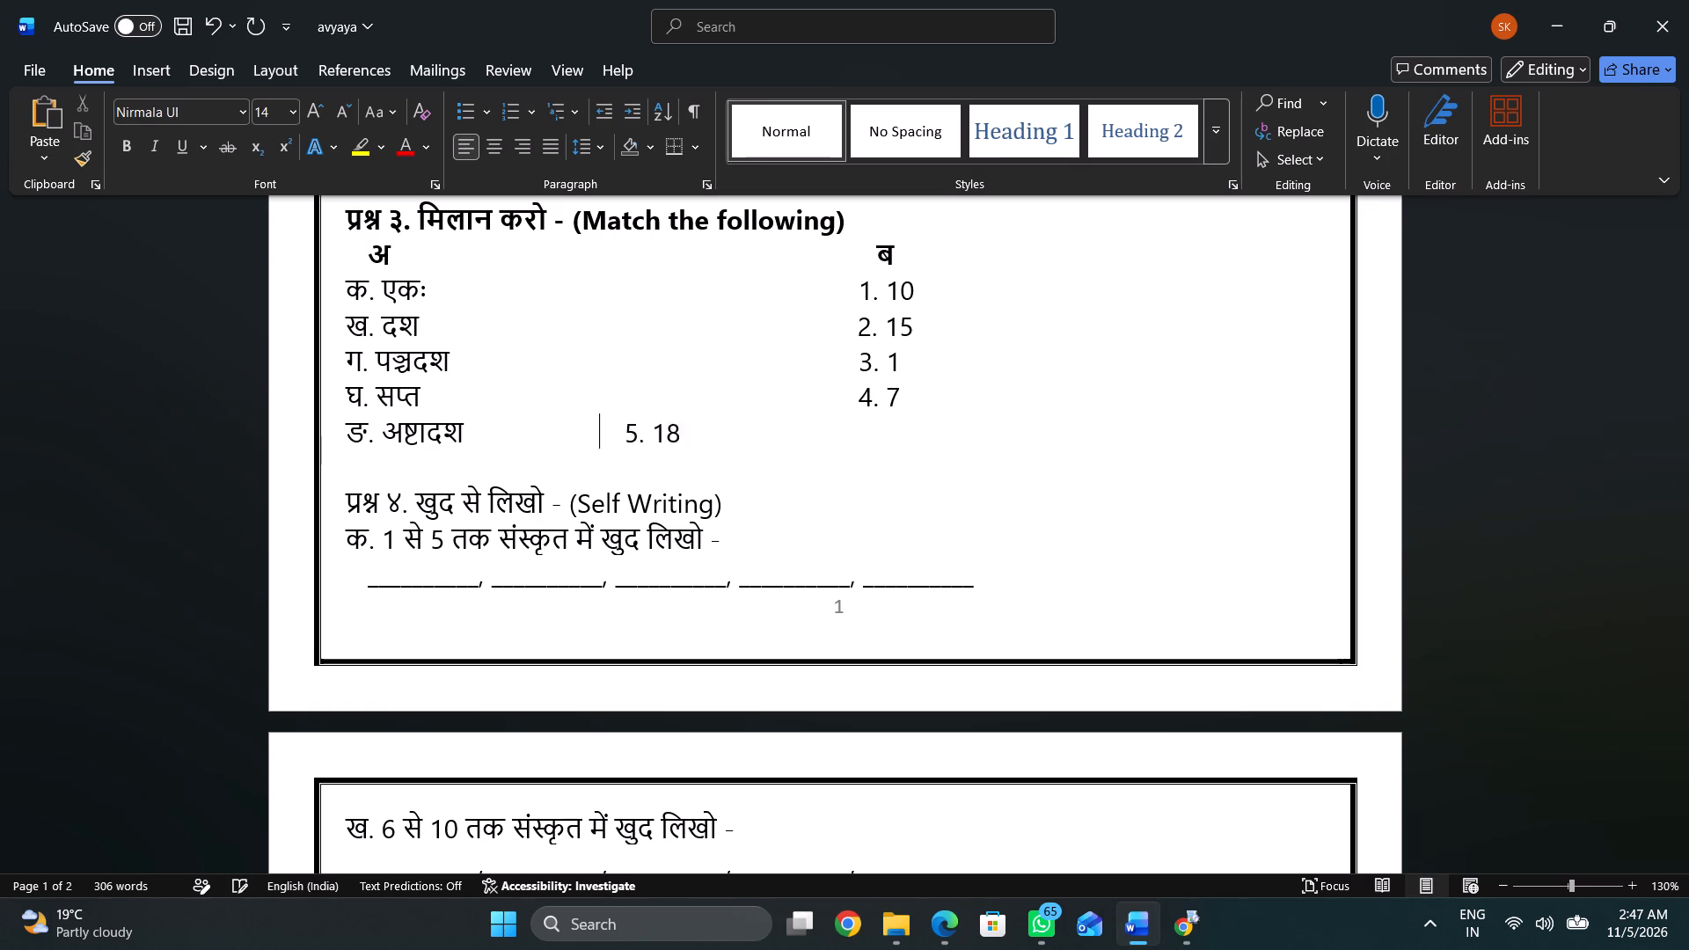
{"action": "key", "text": "space"}
{"action": "key", "text": "BackSpace"}
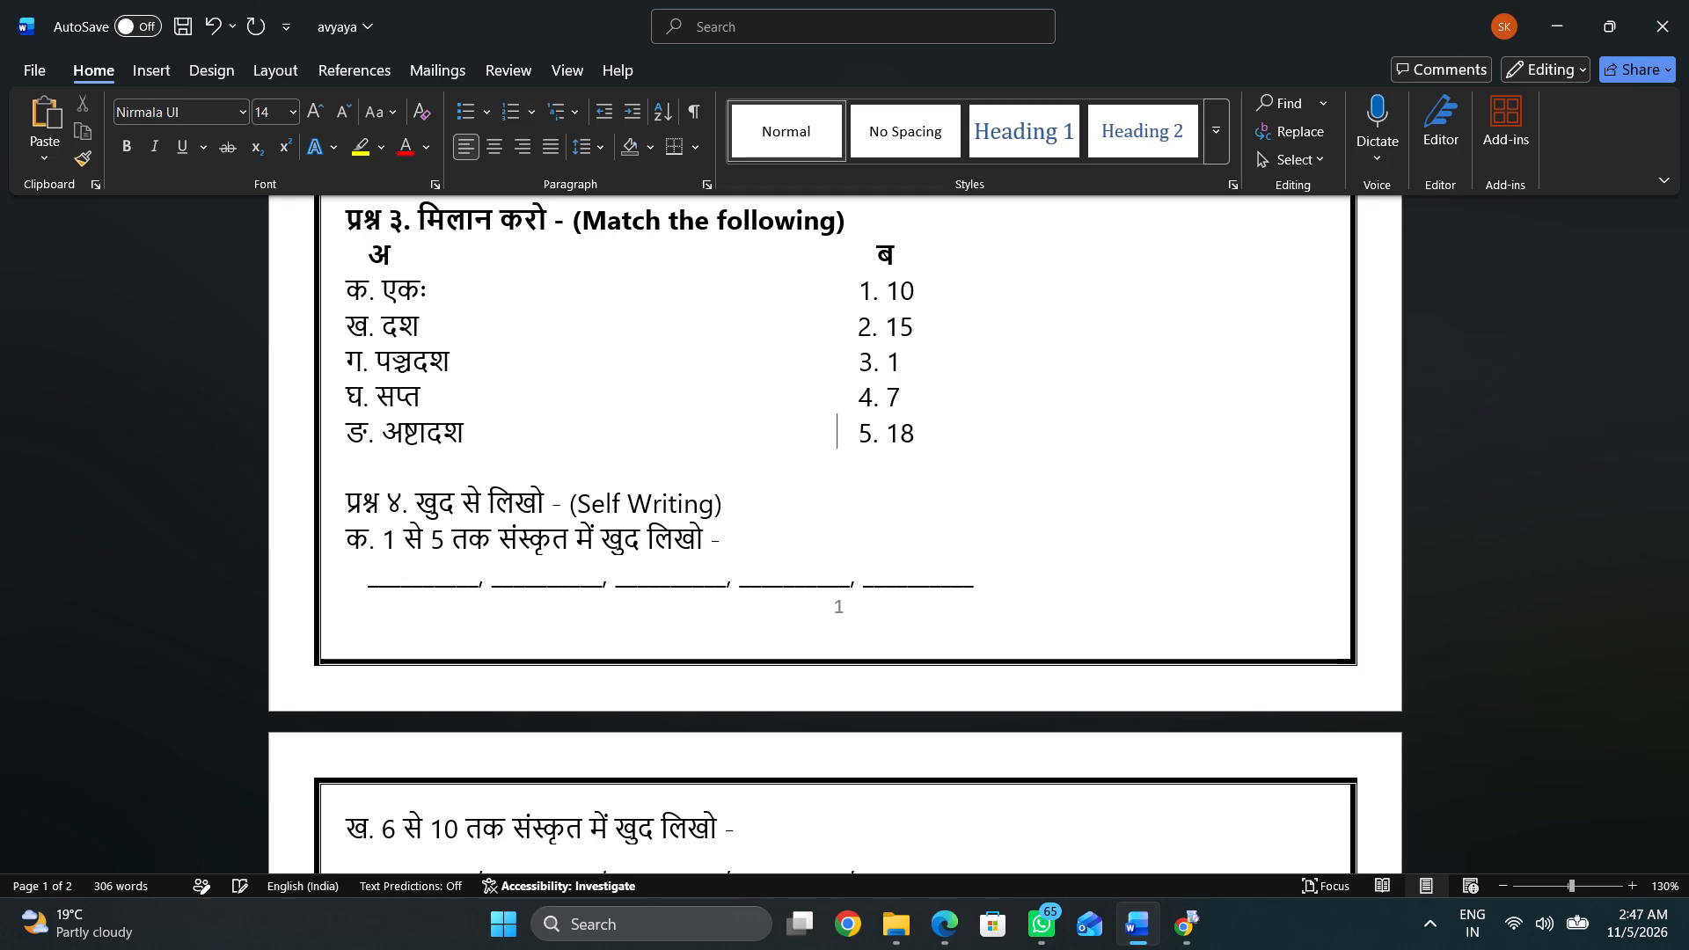
Review the worksheet's layout from प्रश्न ४ back up to the school header.
{"action": "scroll", "coordinate": [497, 442], "scroll_direction": "down", "scroll_amount": 1}
{"action": "left_click", "coordinate": [497, 442]}
{"action": "scroll", "coordinate": [497, 442], "scroll_direction": "up", "scroll_amount": 1}
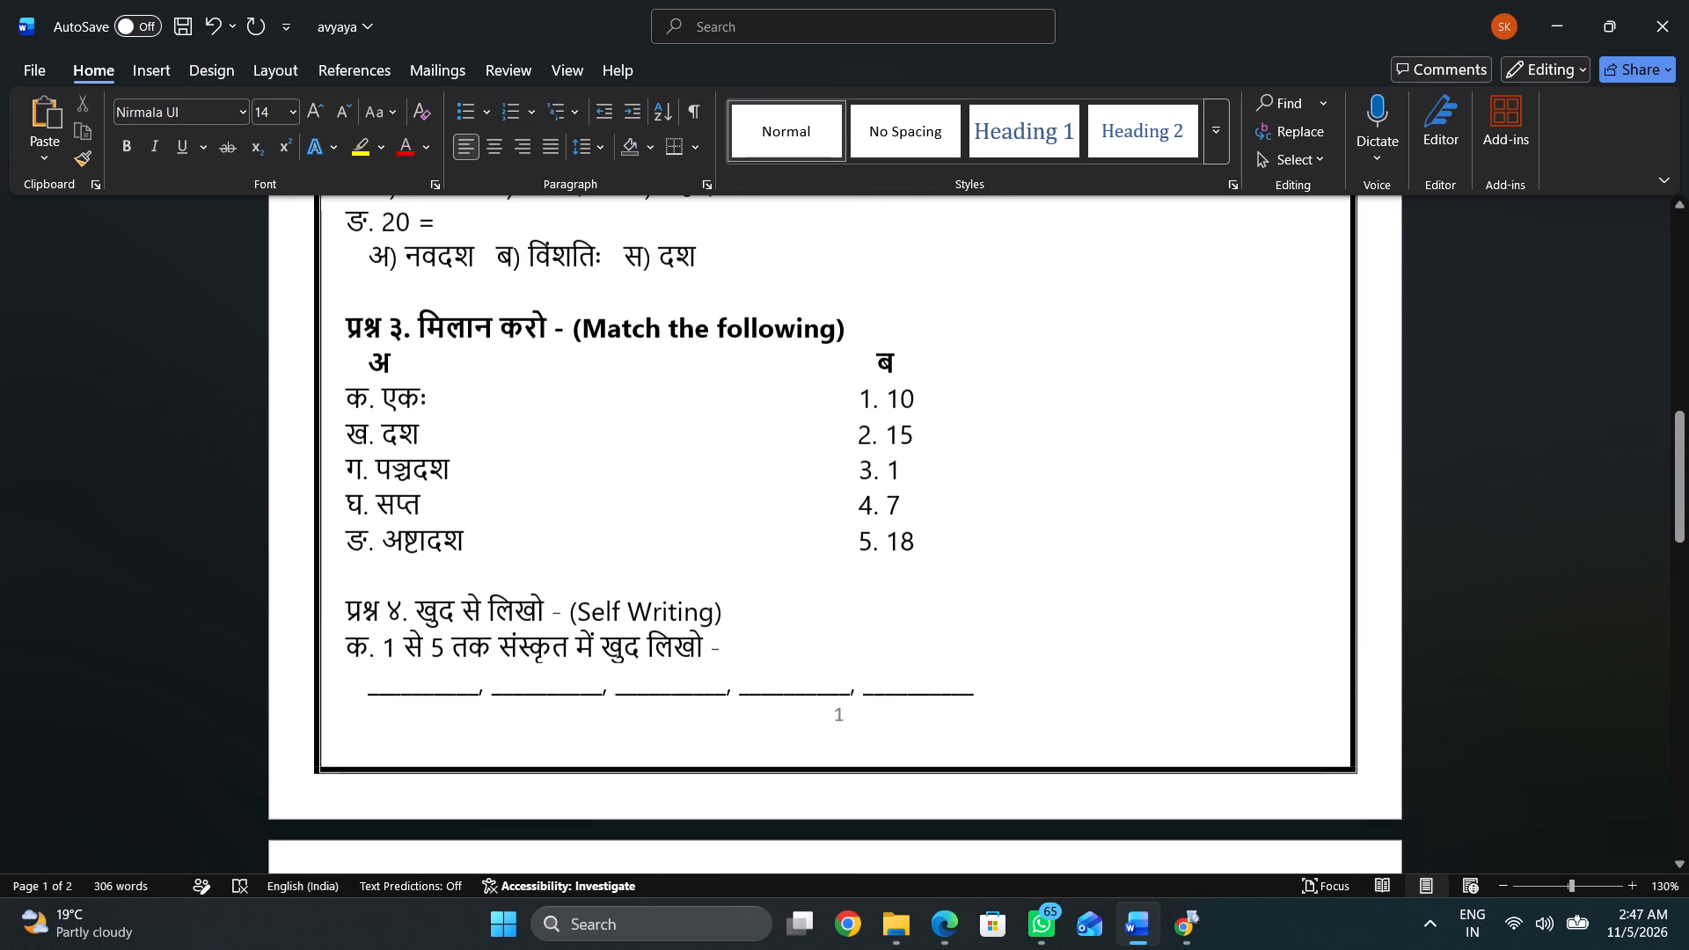
{"action": "scroll", "coordinate": [697, 585], "scroll_direction": "up", "scroll_amount": 2}
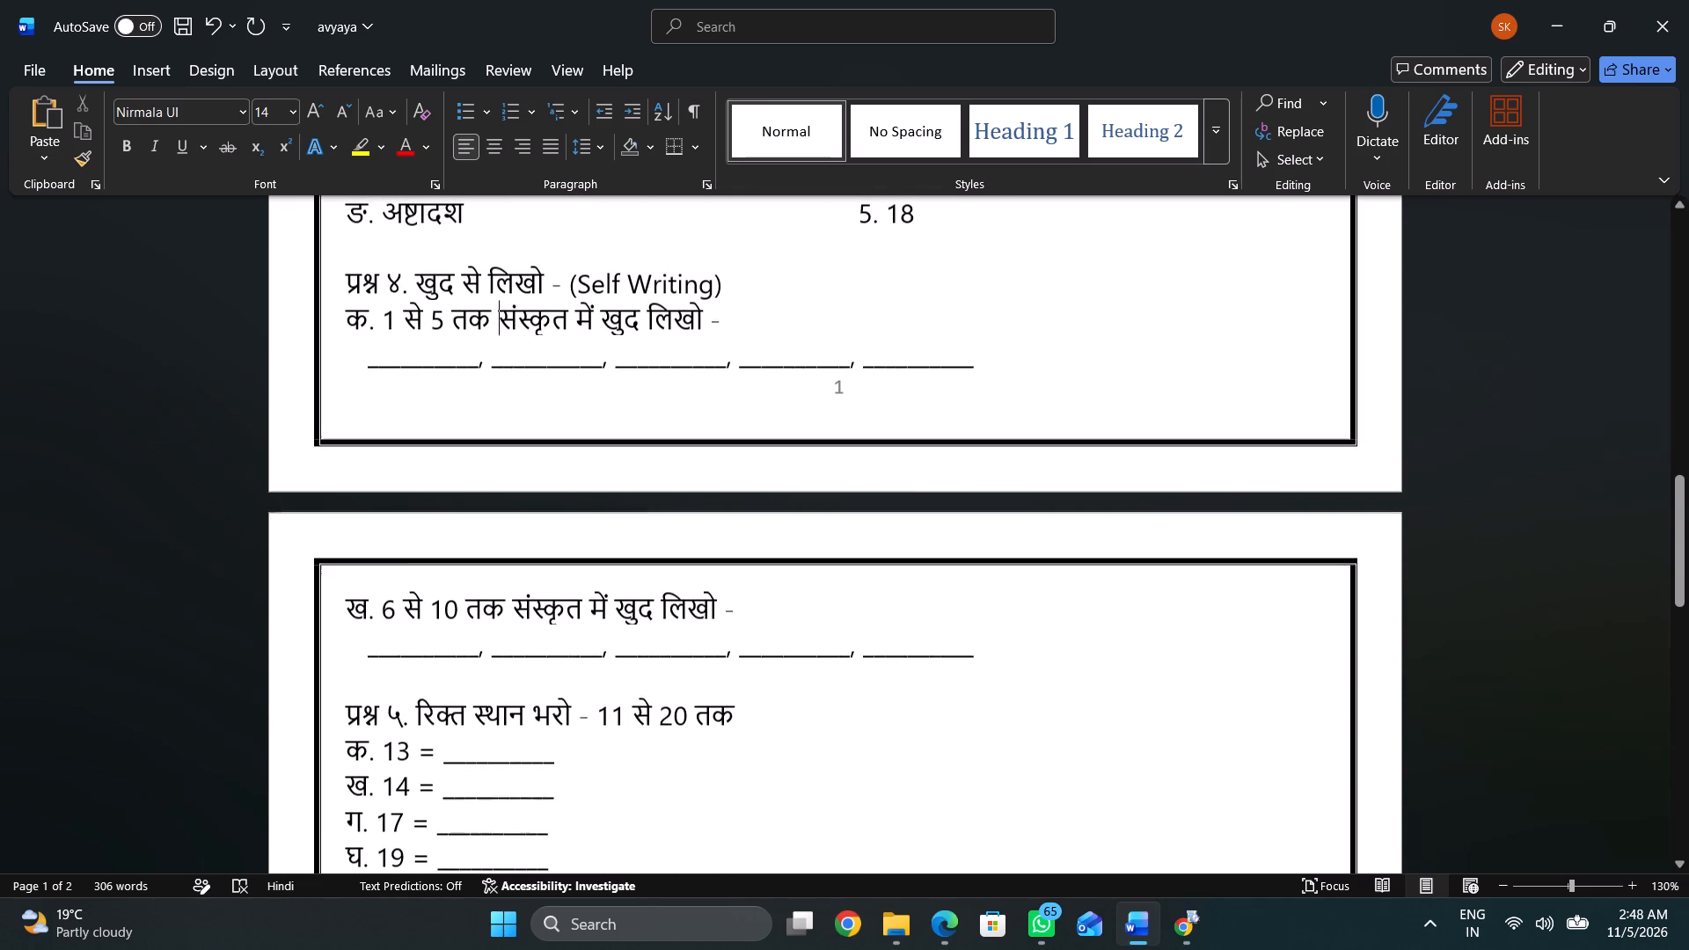
{"action": "scroll", "coordinate": [697, 585], "scroll_direction": "up", "scroll_amount": 1}
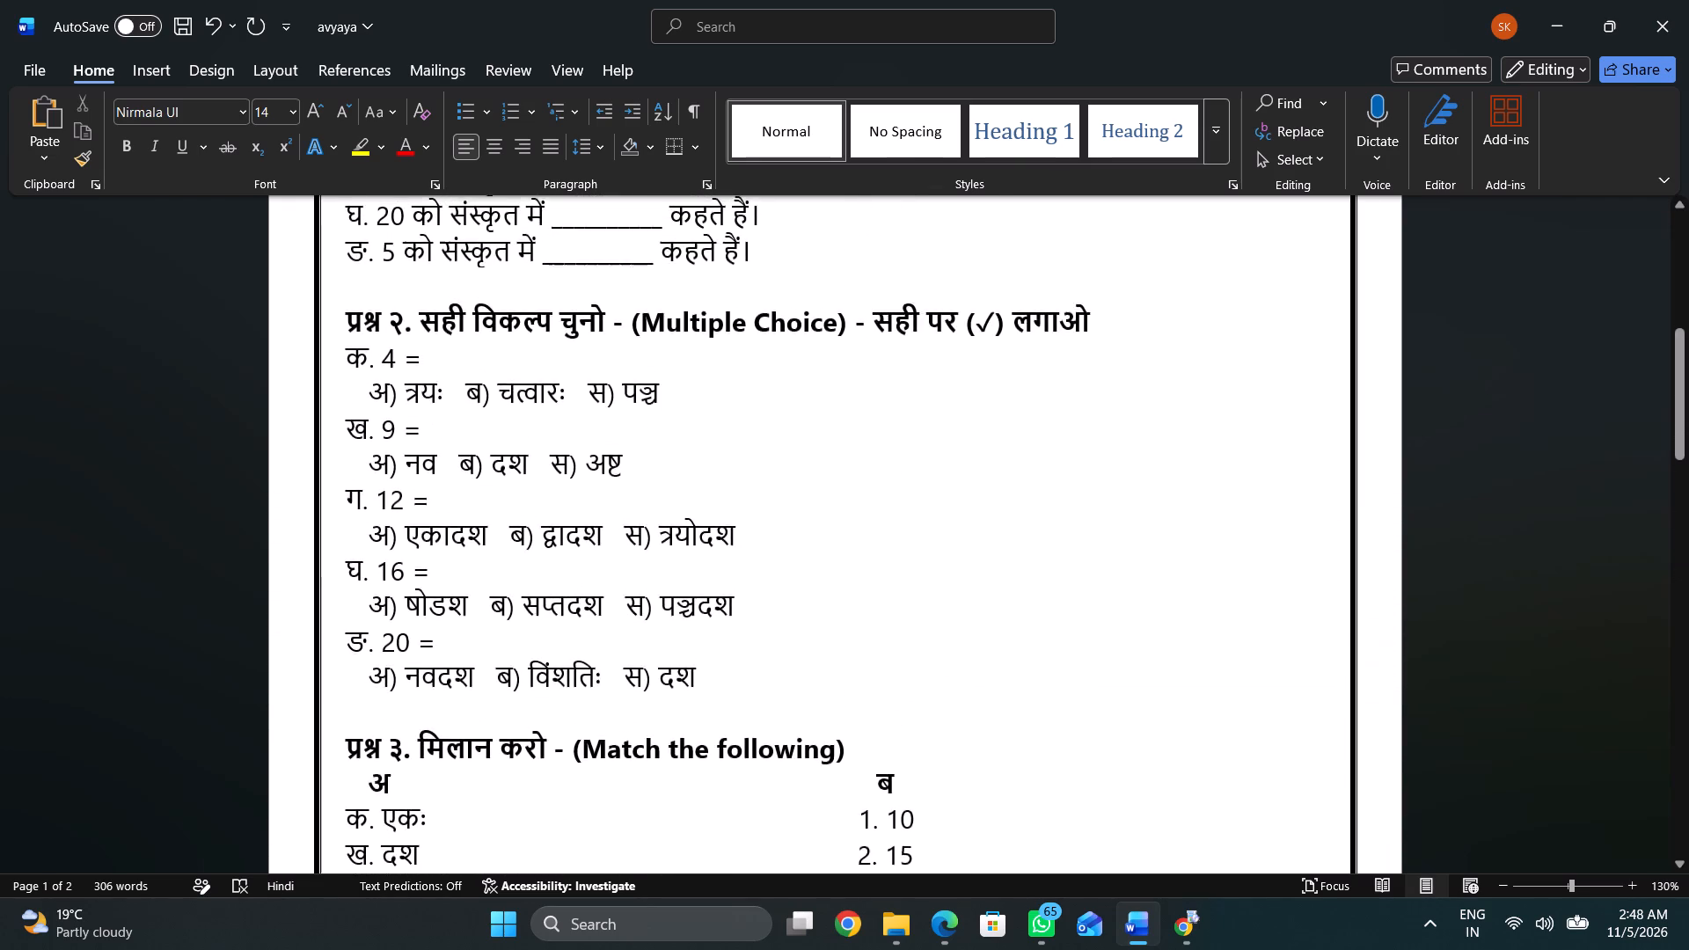
{"action": "scroll", "coordinate": [697, 585], "scroll_direction": "up", "scroll_amount": 2}
Delete the row of asterisks at the end of the worksheet, below प्रश्न ७.
{"action": "scroll", "coordinate": [697, 585], "scroll_direction": "down", "scroll_amount": 1}
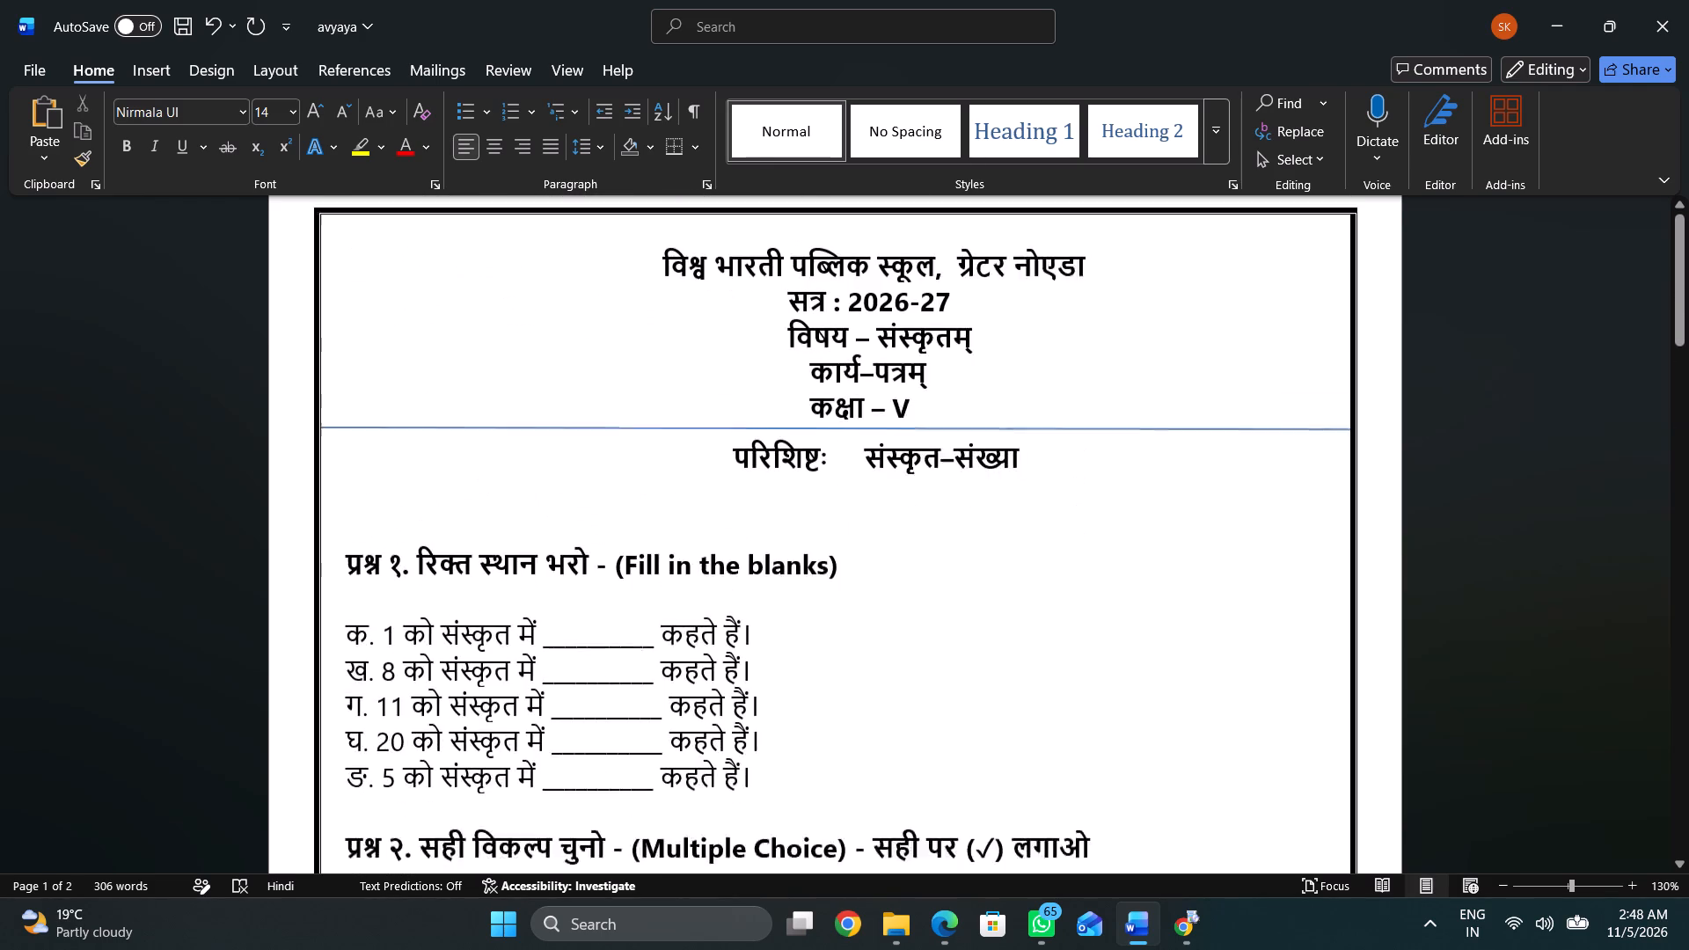
{"action": "scroll", "coordinate": [697, 585], "scroll_direction": "down", "scroll_amount": 1}
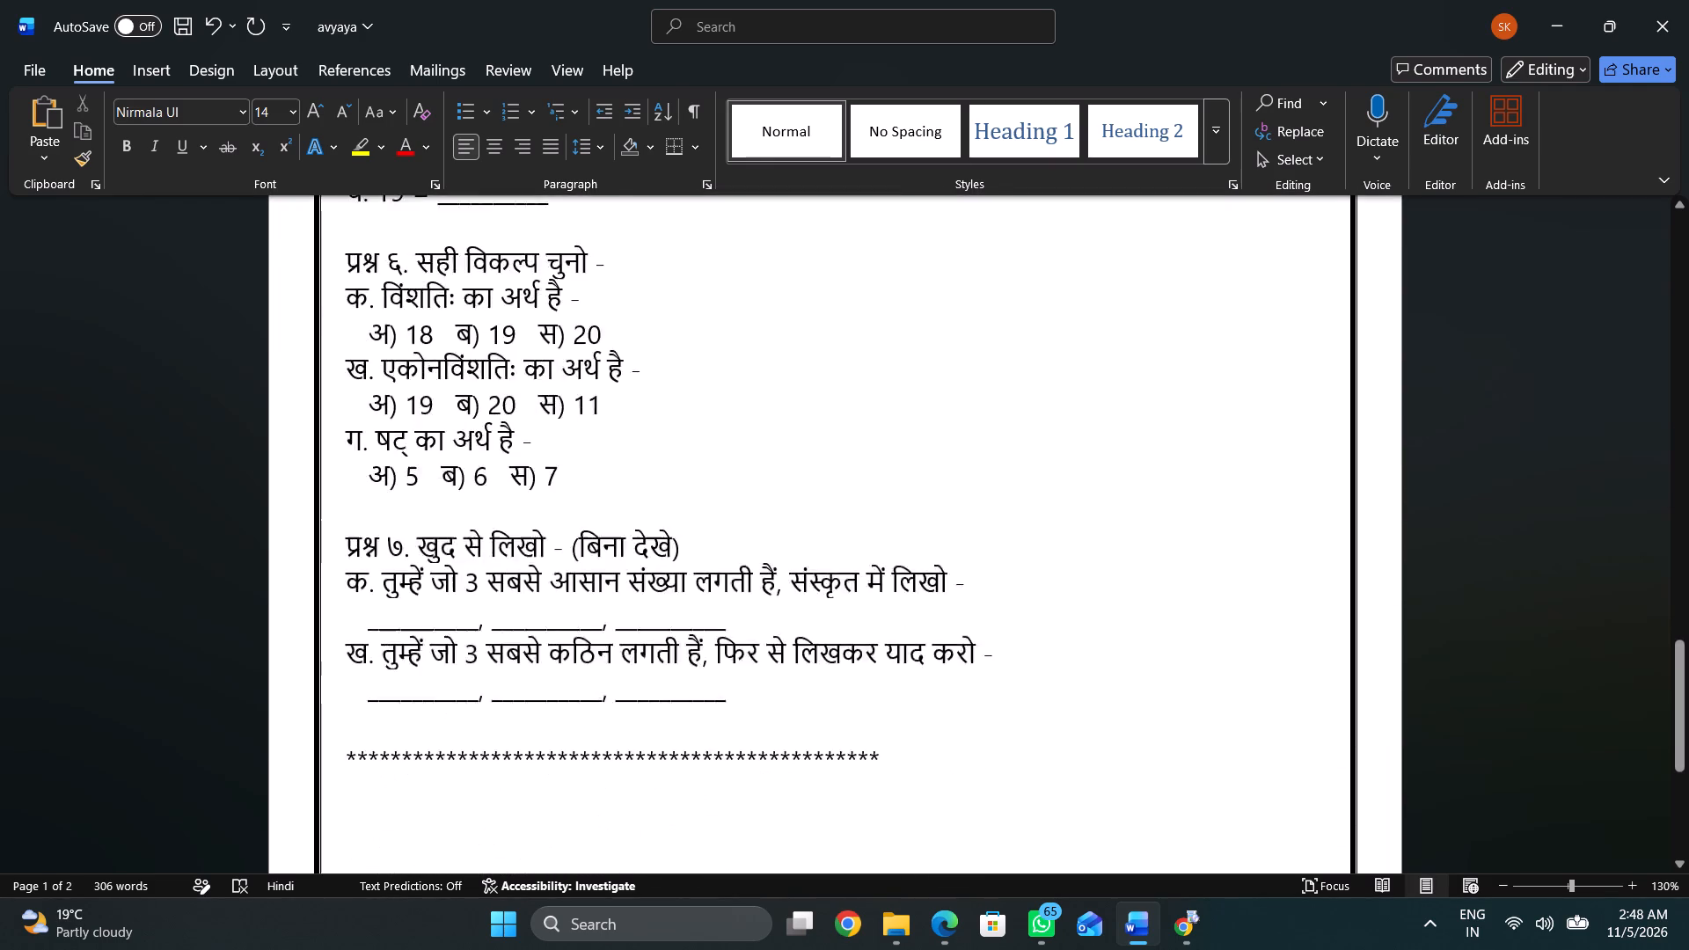
{"action": "scroll", "coordinate": [697, 585], "scroll_direction": "down", "scroll_amount": 1}
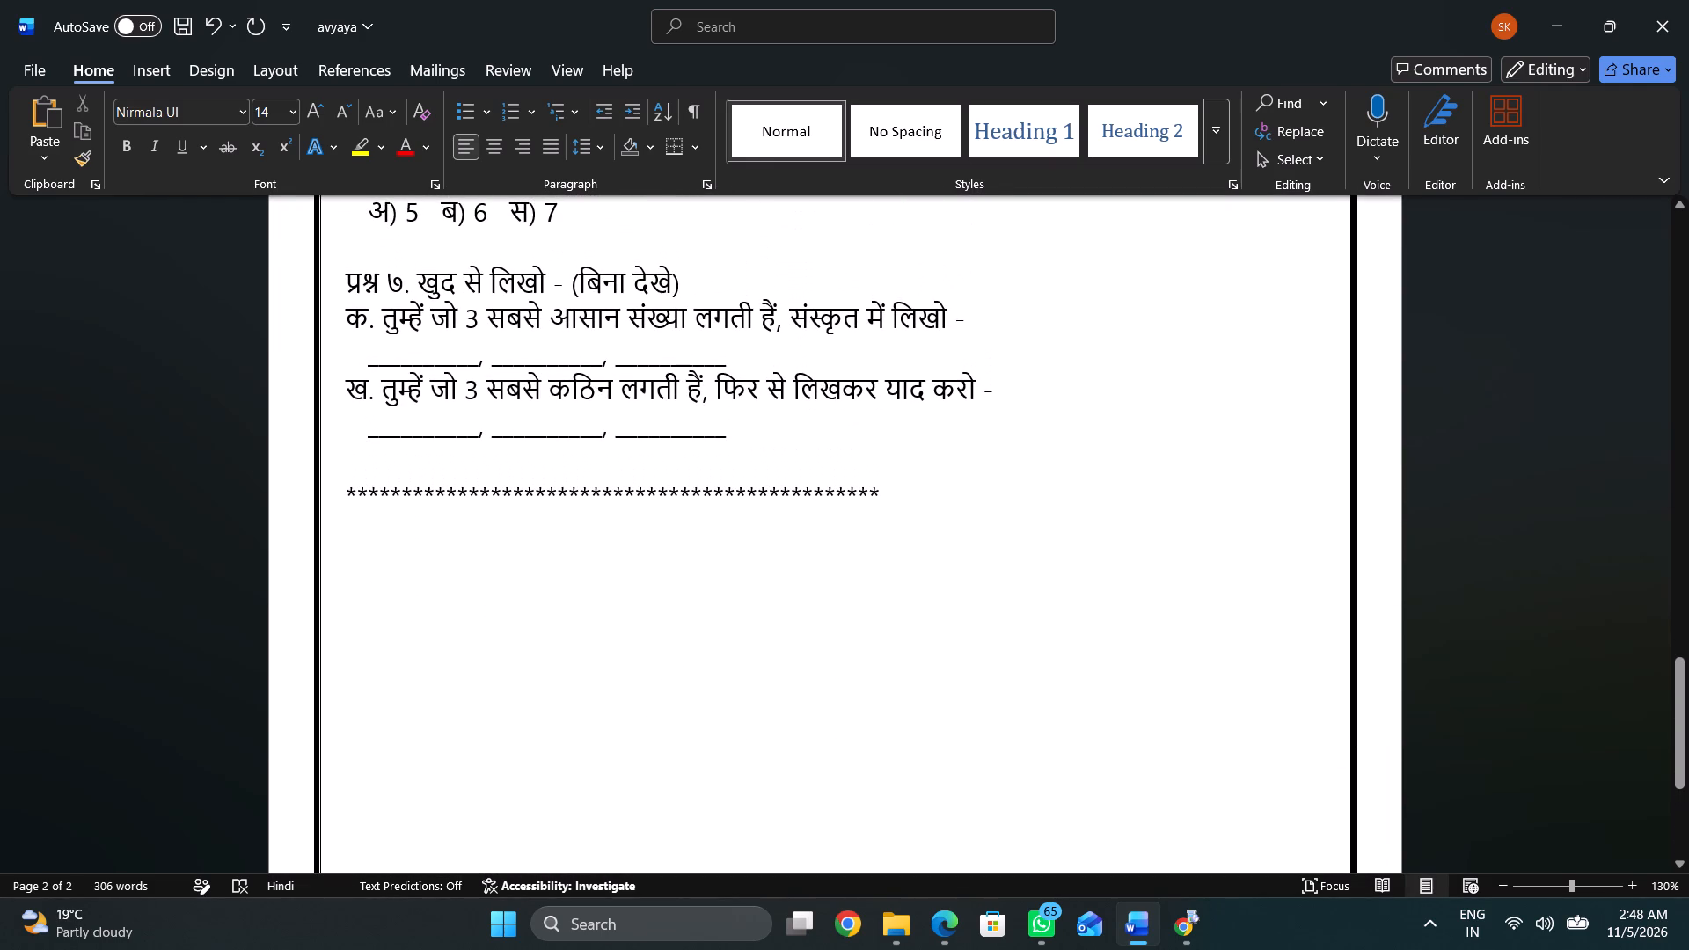
{"action": "left_click_drag", "start_coordinate": [883, 493], "coordinate": [349, 490]}
{"action": "key", "text": "BackSpace"}
Insert three blank lines after row ङ of प्रश्न ३ to move the प्रश्न ४ heading onto page 2.
{"action": "scroll", "coordinate": [349, 490], "scroll_direction": "up", "scroll_amount": 3}
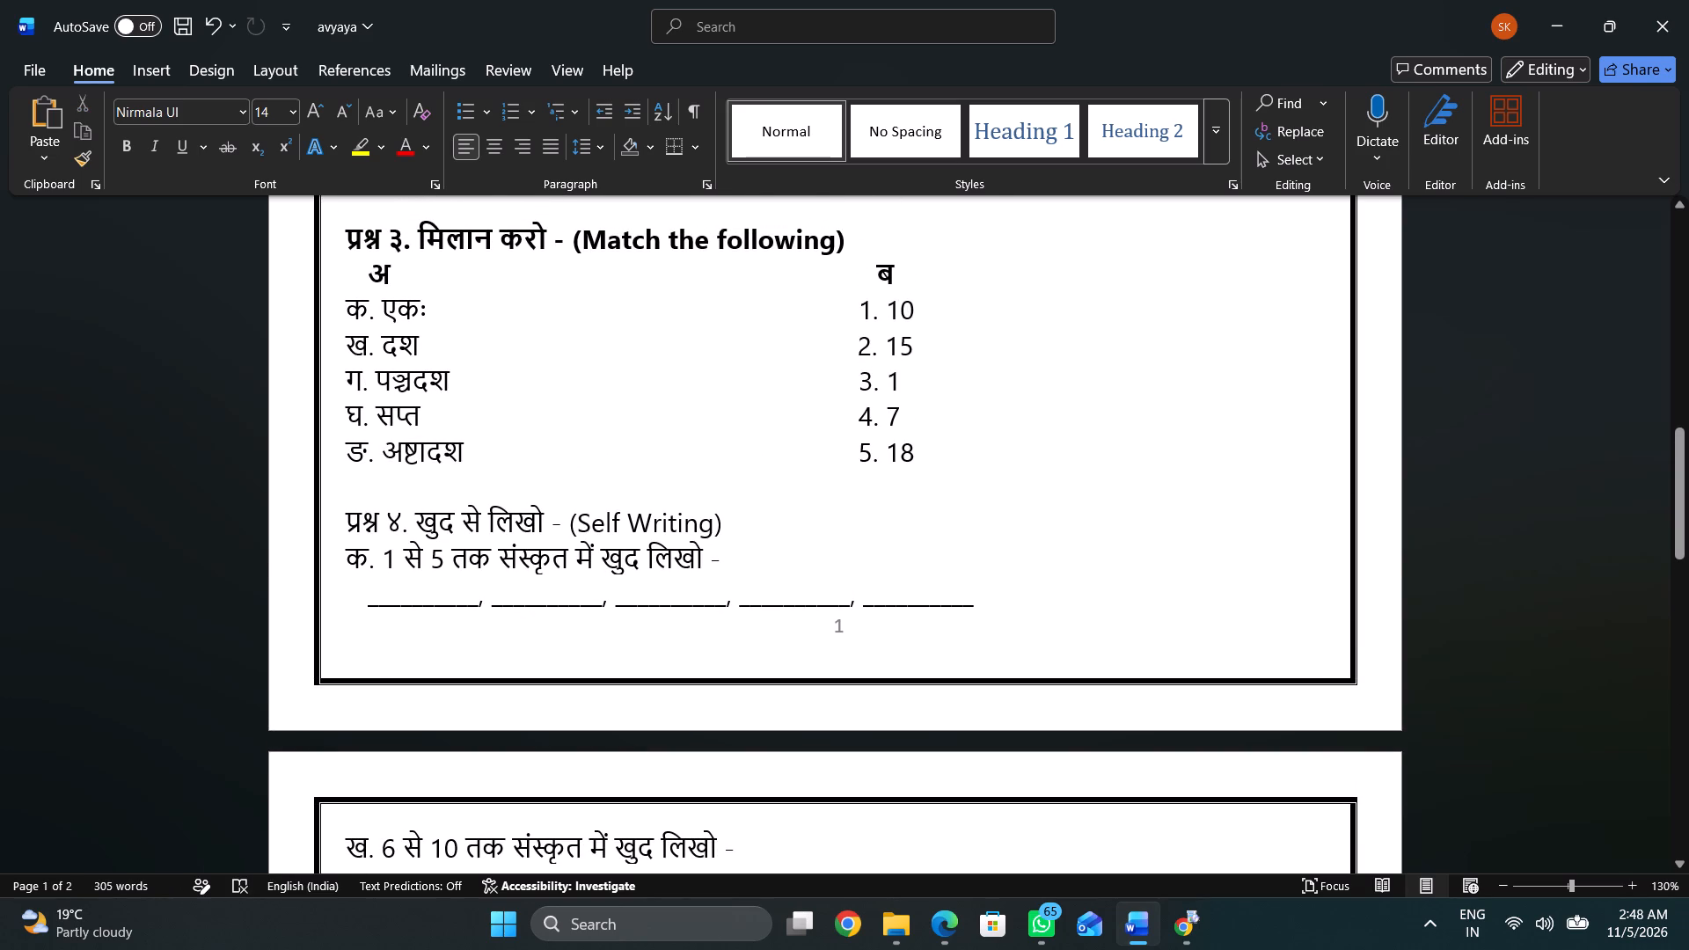
{"action": "left_click", "coordinate": [950, 452]}
{"action": "key", "text": "Return"}
{"action": "key", "text": "Return"}
{"action": "key", "text": "Return"}
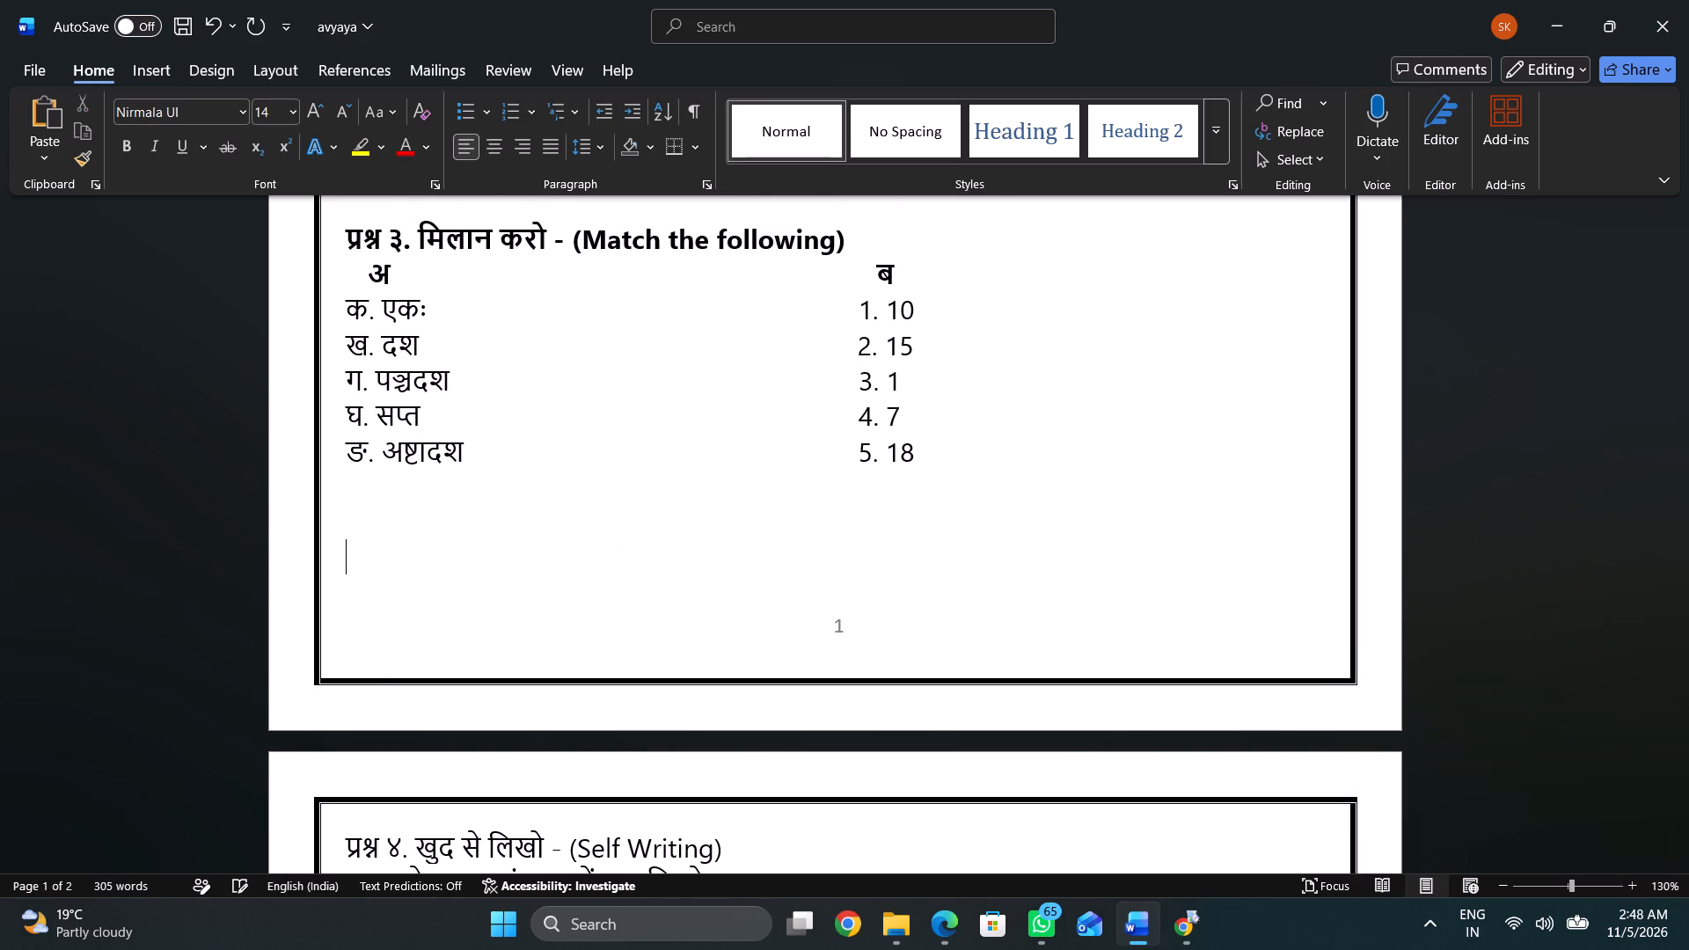
In प्रश्न ४, insert a blank line below the heading and another between part क's answer blanks and part ख.
{"action": "scroll", "coordinate": [950, 452], "scroll_direction": "down", "scroll_amount": 1}
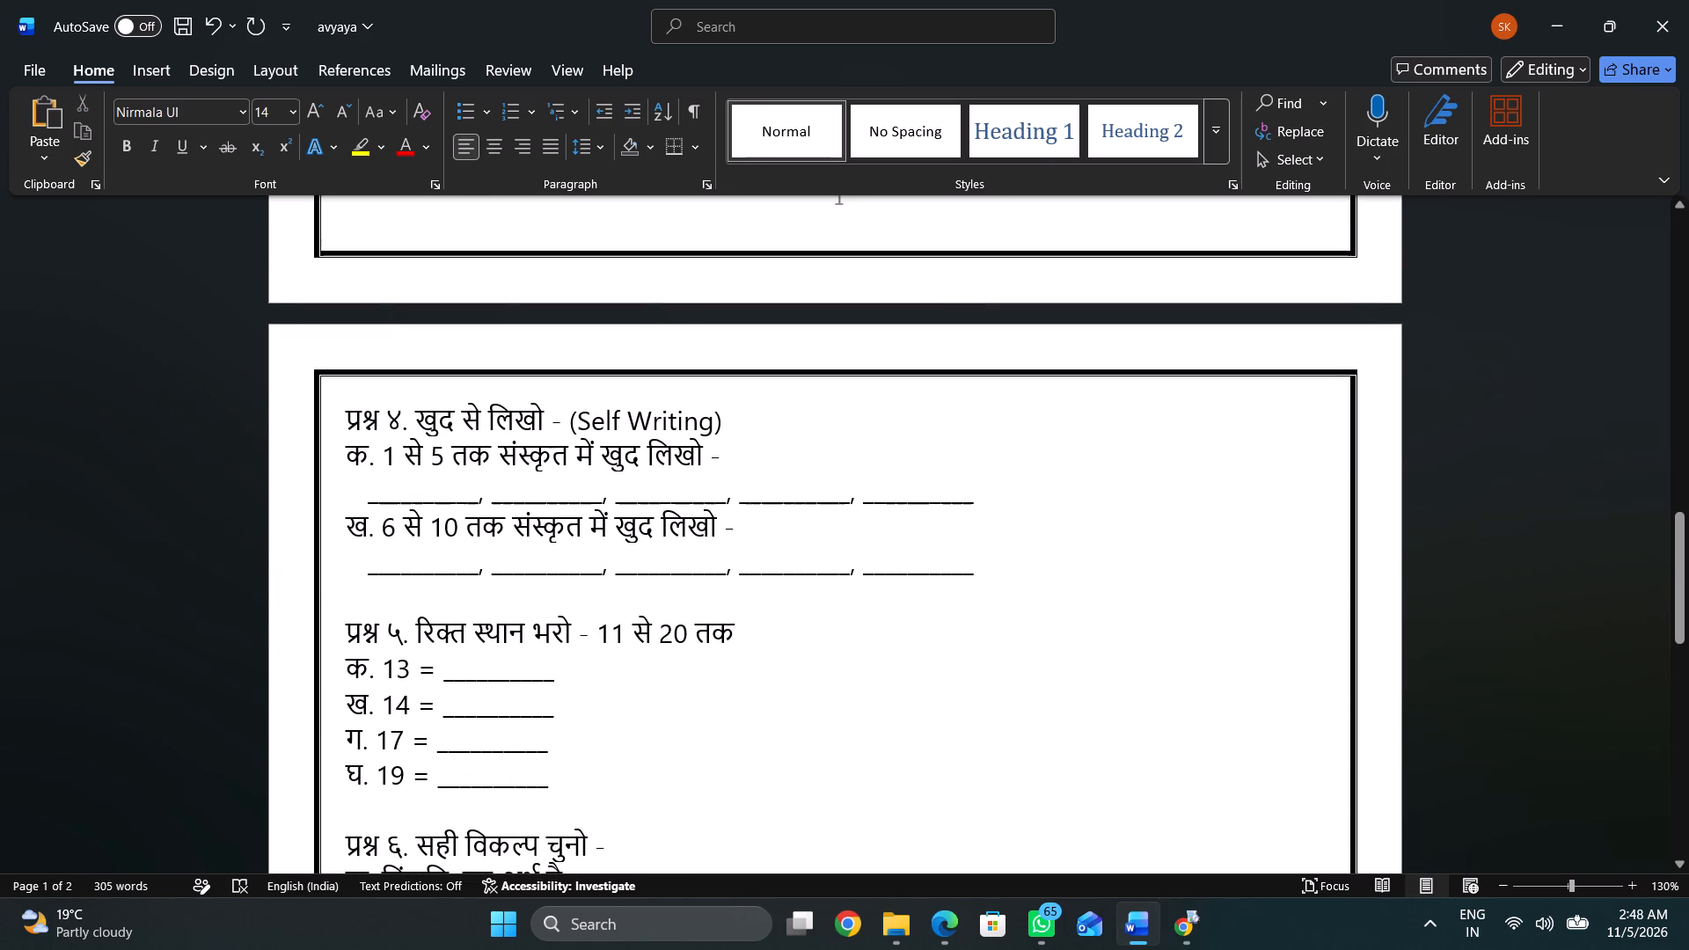
{"action": "left_click", "coordinate": [751, 415]}
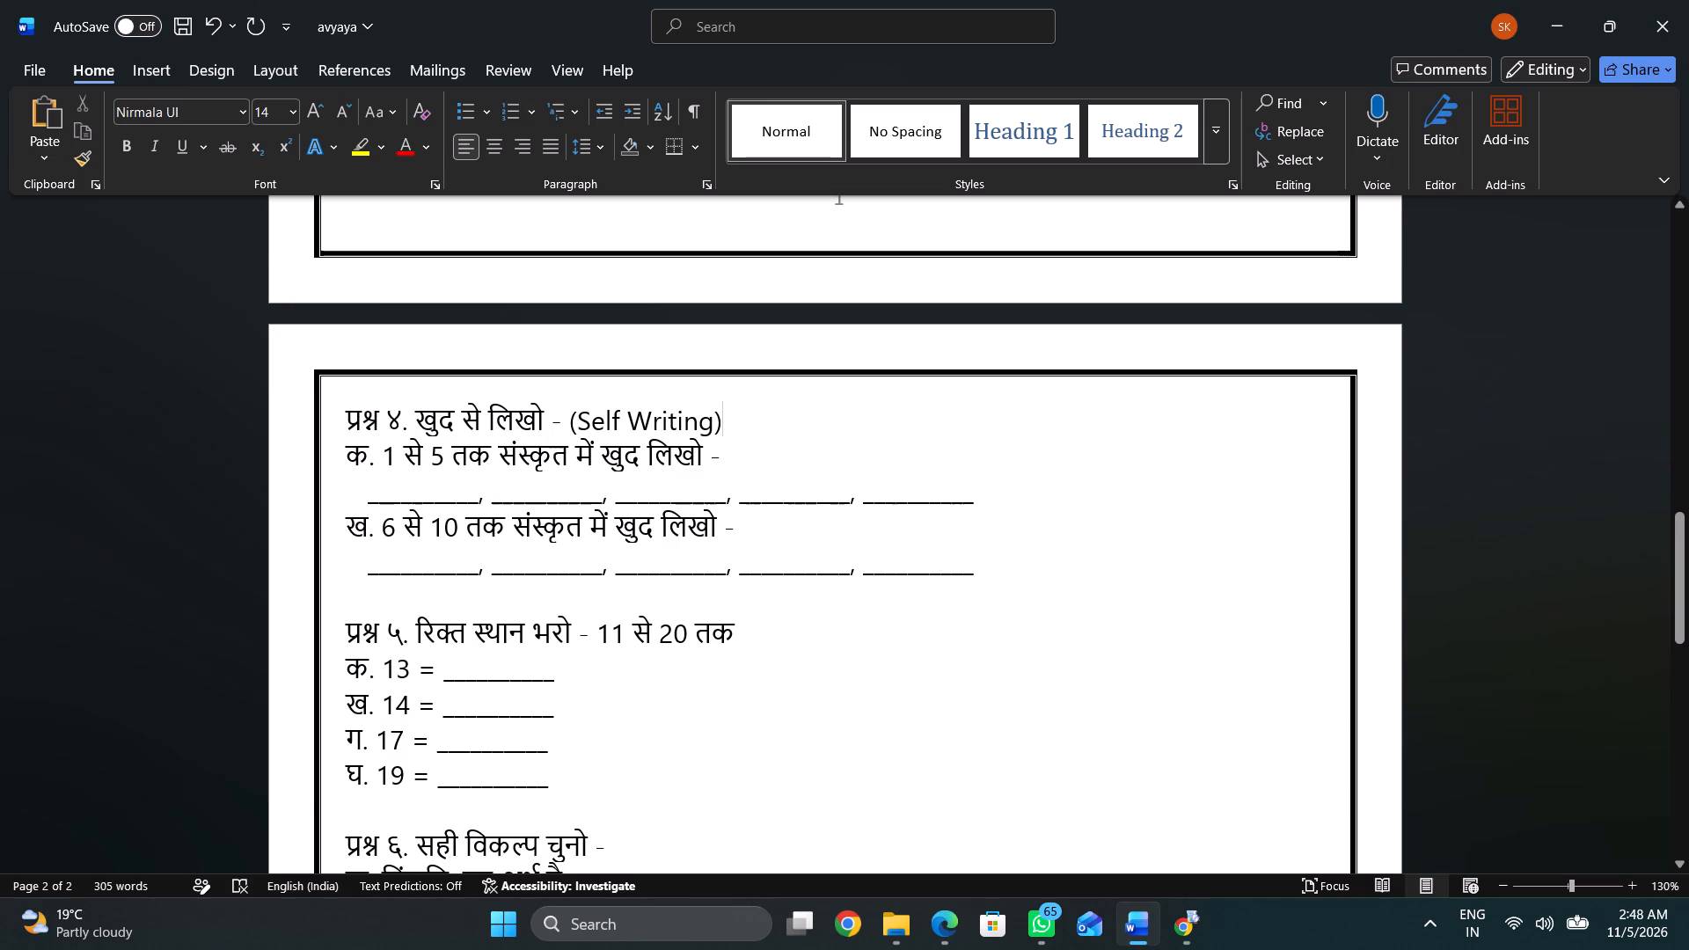
{"action": "key", "text": "Return"}
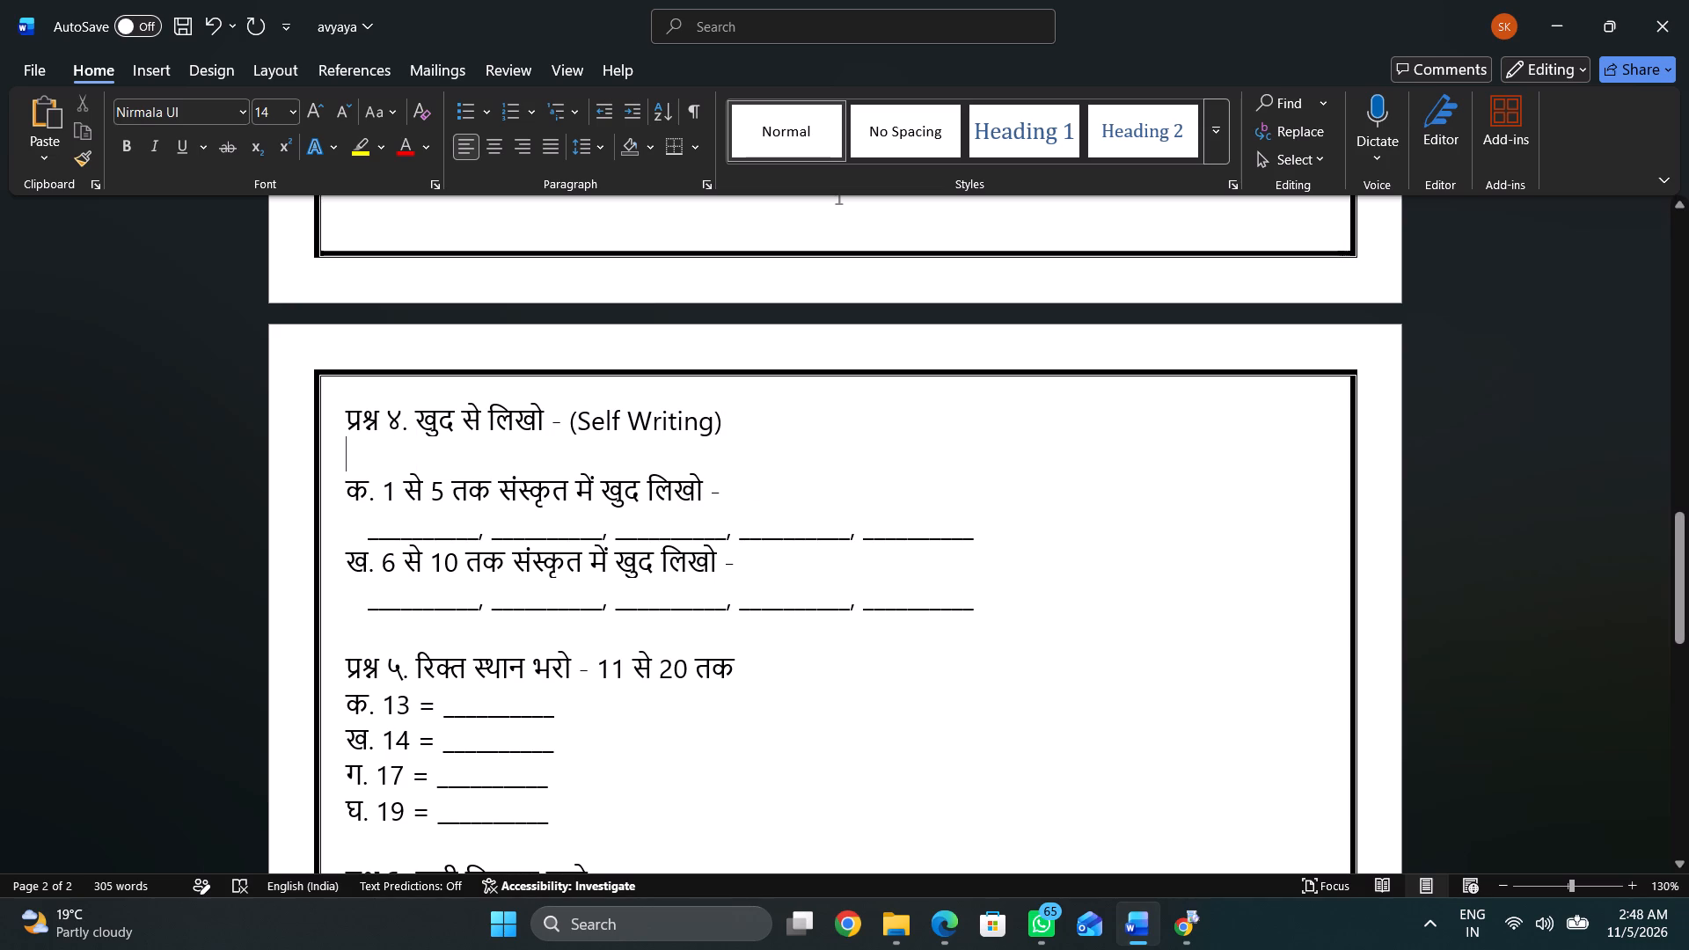
{"action": "left_click", "coordinate": [1011, 522]}
{"action": "key", "text": "Return"}
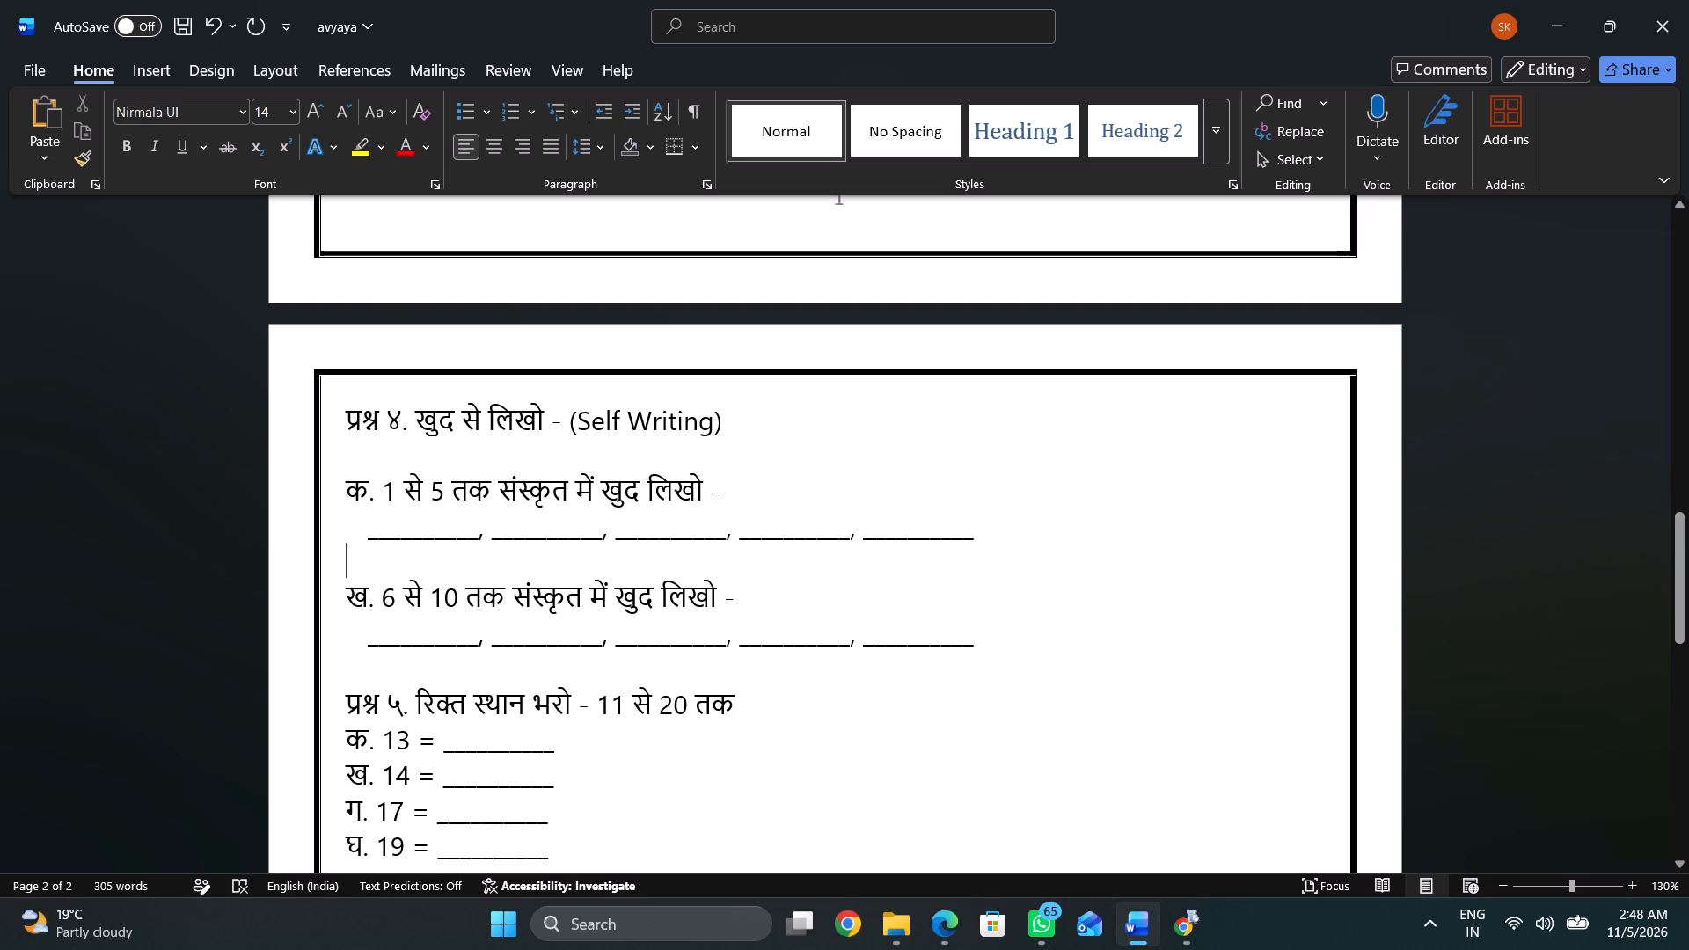
In प्रश्न ४ part क, add extra spaces between the first and second answer blanks and between the second and third.
{"action": "left_click", "coordinate": [482, 537]}
{"action": "key", "text": "space"}
{"action": "key", "text": "space"}
{"action": "key", "text": "space"}
{"action": "key", "text": "space"}
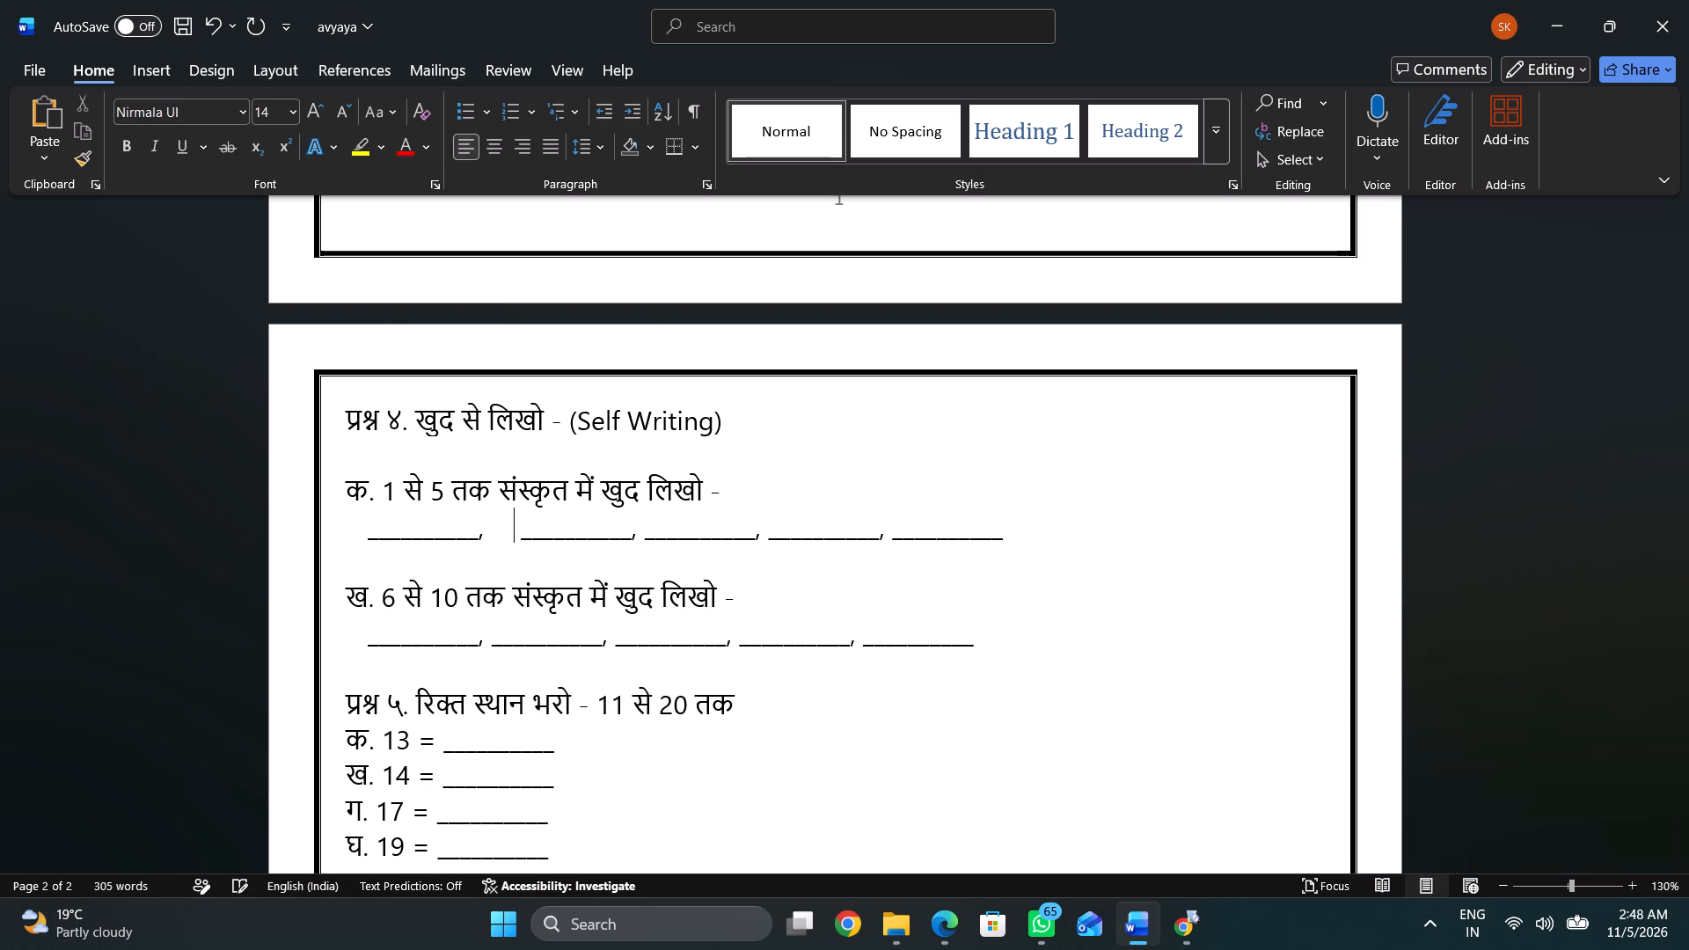
{"action": "left_click", "coordinate": [649, 544]}
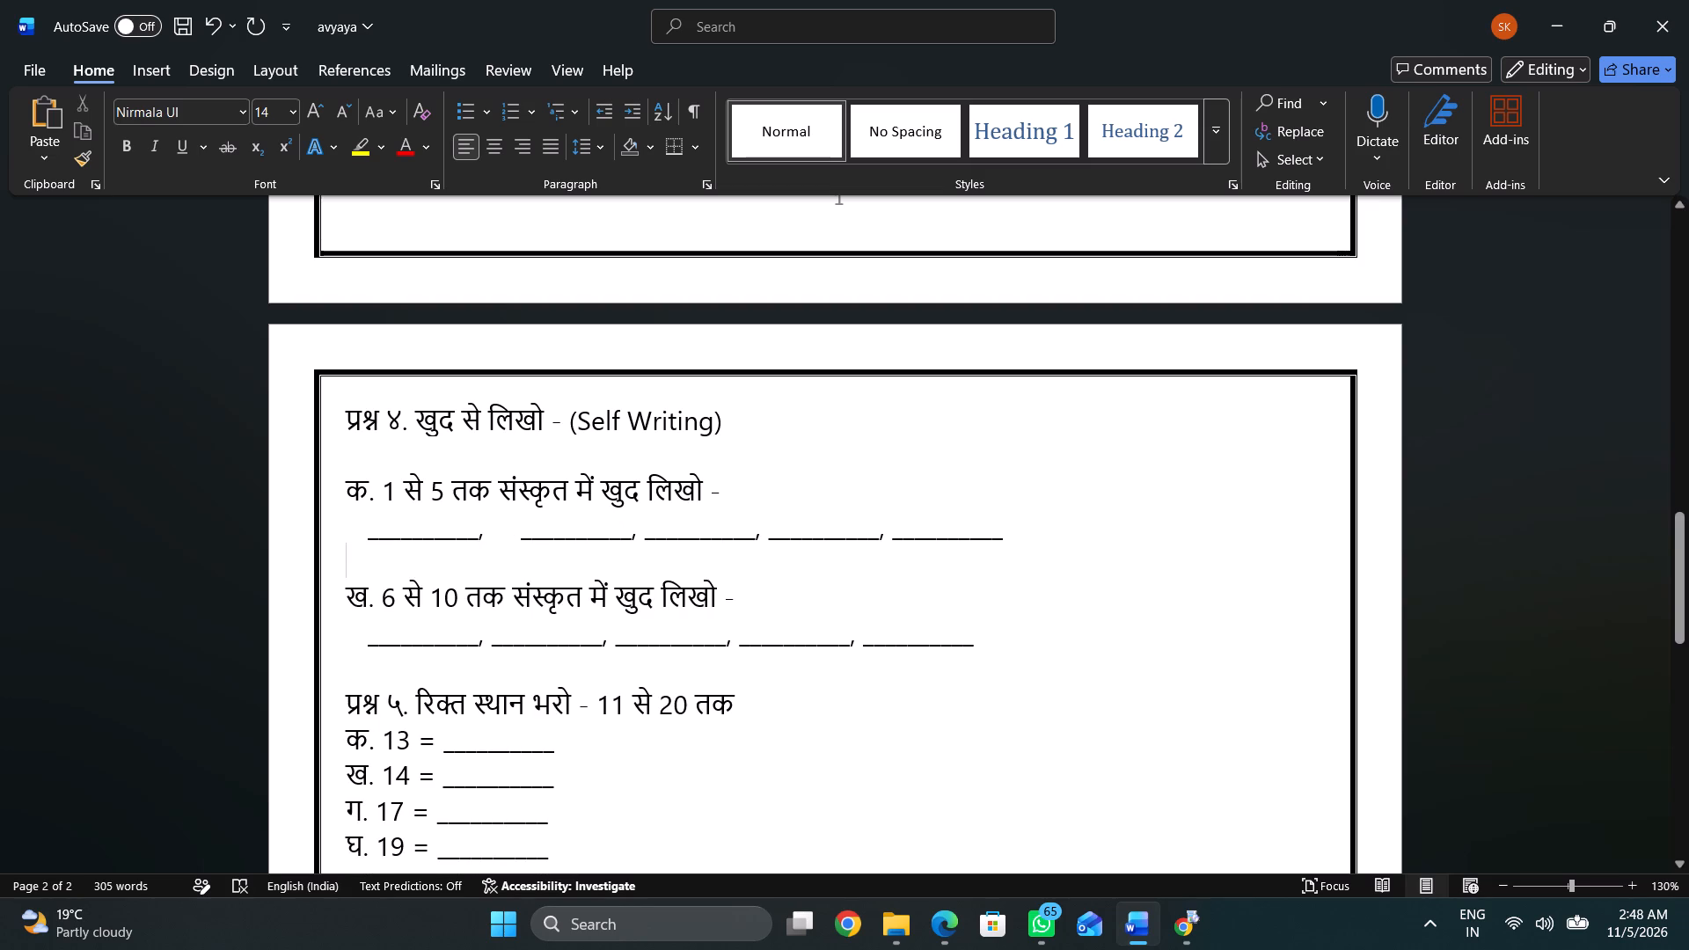
{"action": "left_click", "coordinate": [643, 536]}
{"action": "key", "text": "space"}
{"action": "key", "text": "space"}
{"action": "key", "text": "space"}
{"action": "key", "text": "space"}
{"action": "key", "text": "space"}
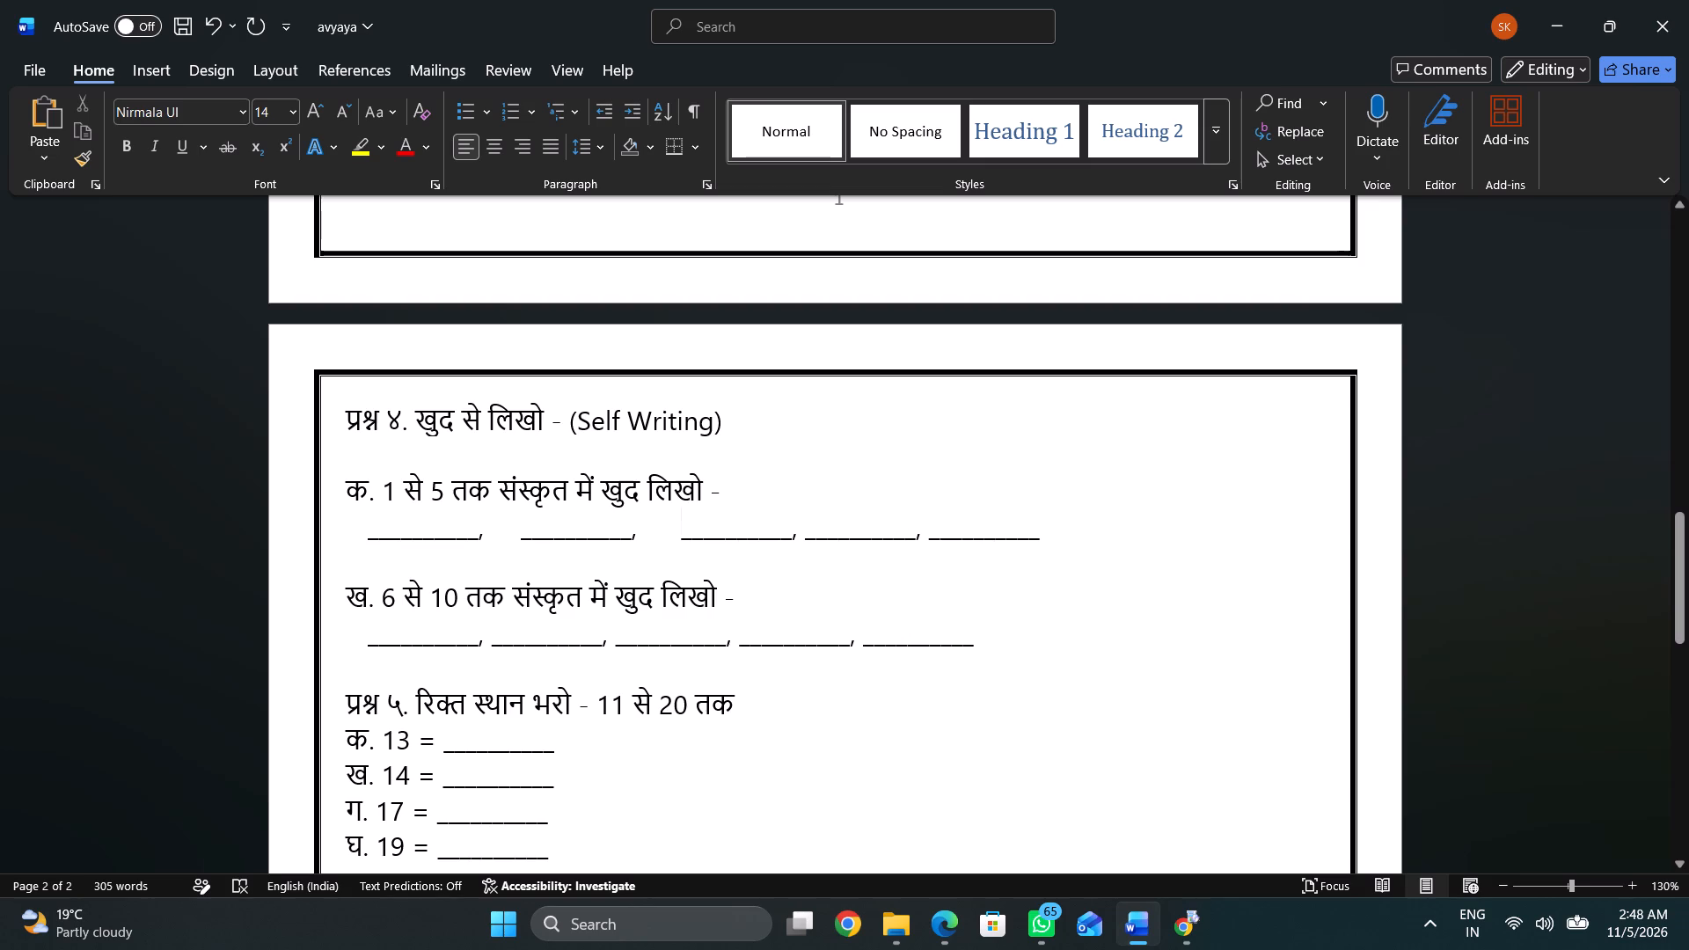
In प्रश्न ४ part क, add extra spaces before the fourth and fifth answer blanks.
{"action": "left_click", "coordinate": [799, 529]}
{"action": "key", "text": "space"}
{"action": "key", "text": "space"}
{"action": "key", "text": "space"}
{"action": "key", "text": "space"}
{"action": "key", "text": "space"}
{"action": "left_click", "coordinate": [965, 539]}
{"action": "key", "text": "space"}
{"action": "key", "text": "space"}
{"action": "key", "text": "space"}
{"action": "key", "text": "space"}
{"action": "key", "text": "space"}
{"action": "key", "text": "space"}
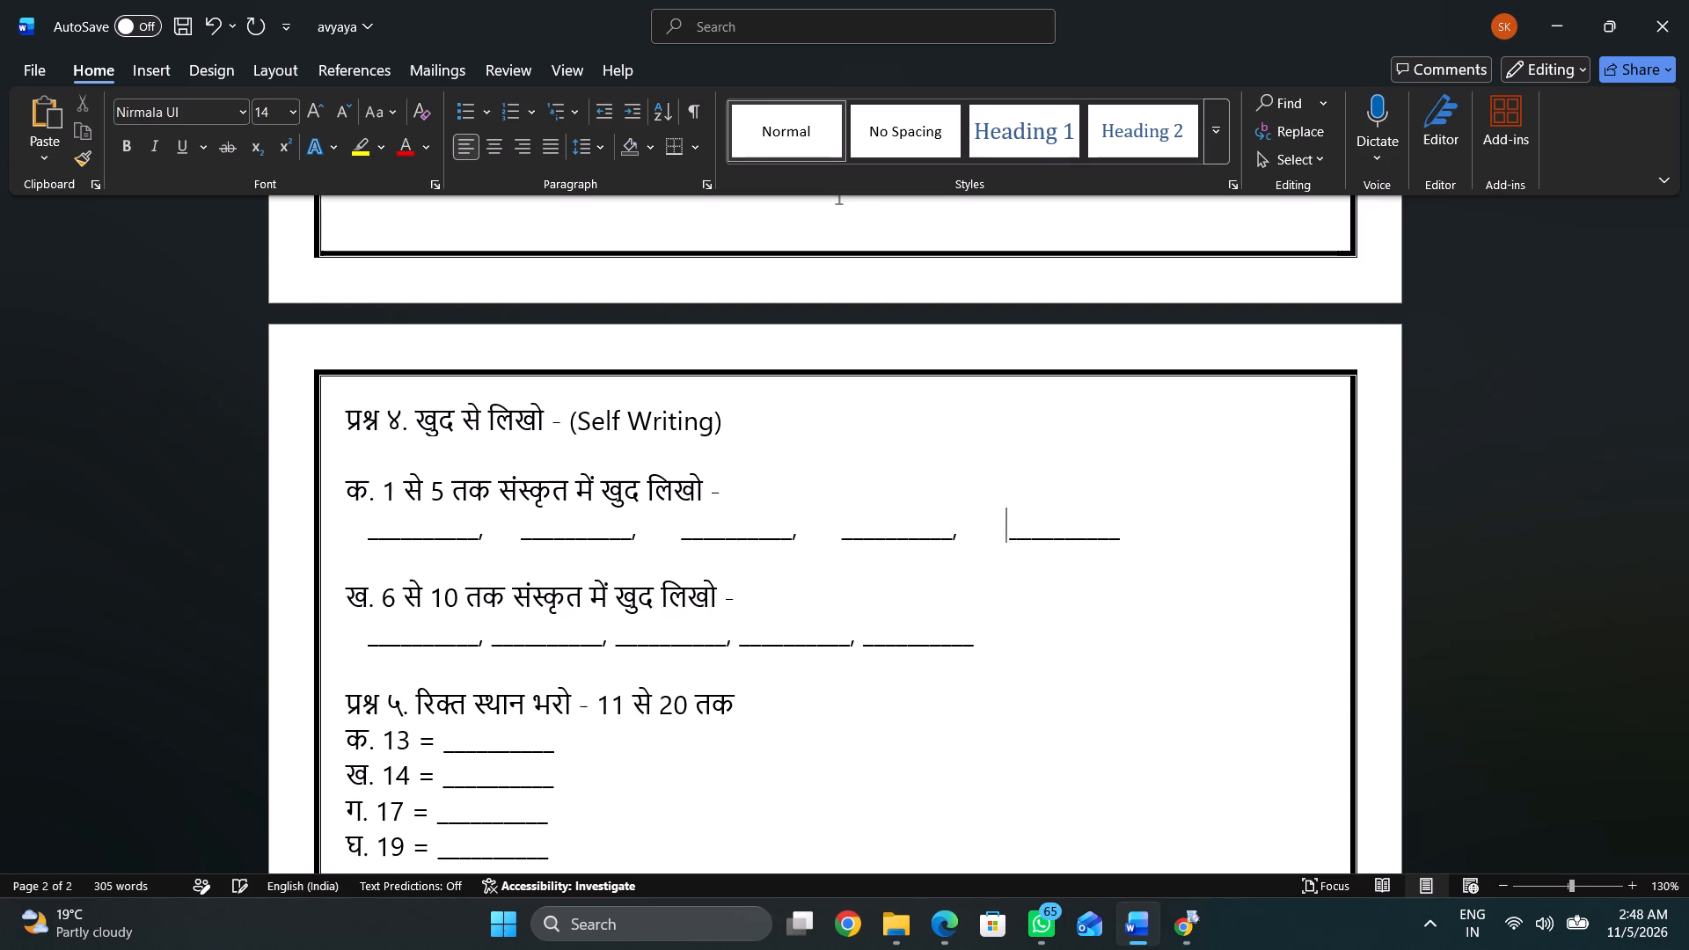
In प्रश्न ४ part ख, widen the gap between the first and second answer blanks with extra spaces.
{"action": "scroll", "coordinate": [965, 539], "scroll_direction": "down", "scroll_amount": 1}
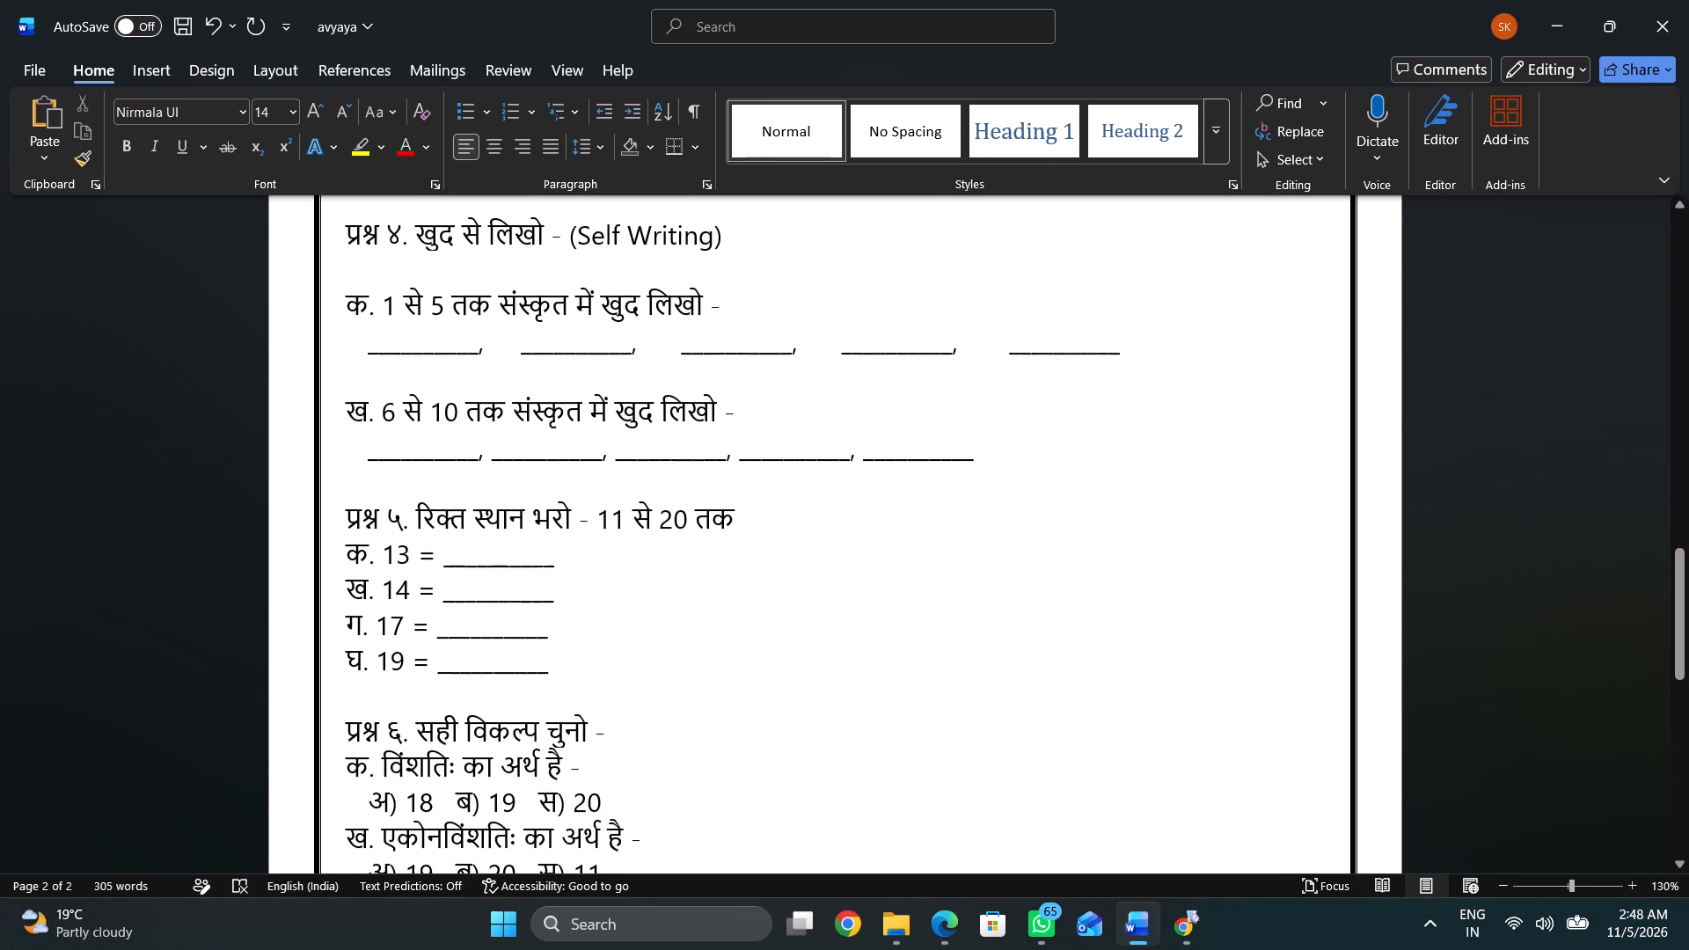
{"action": "left_click", "coordinate": [482, 463]}
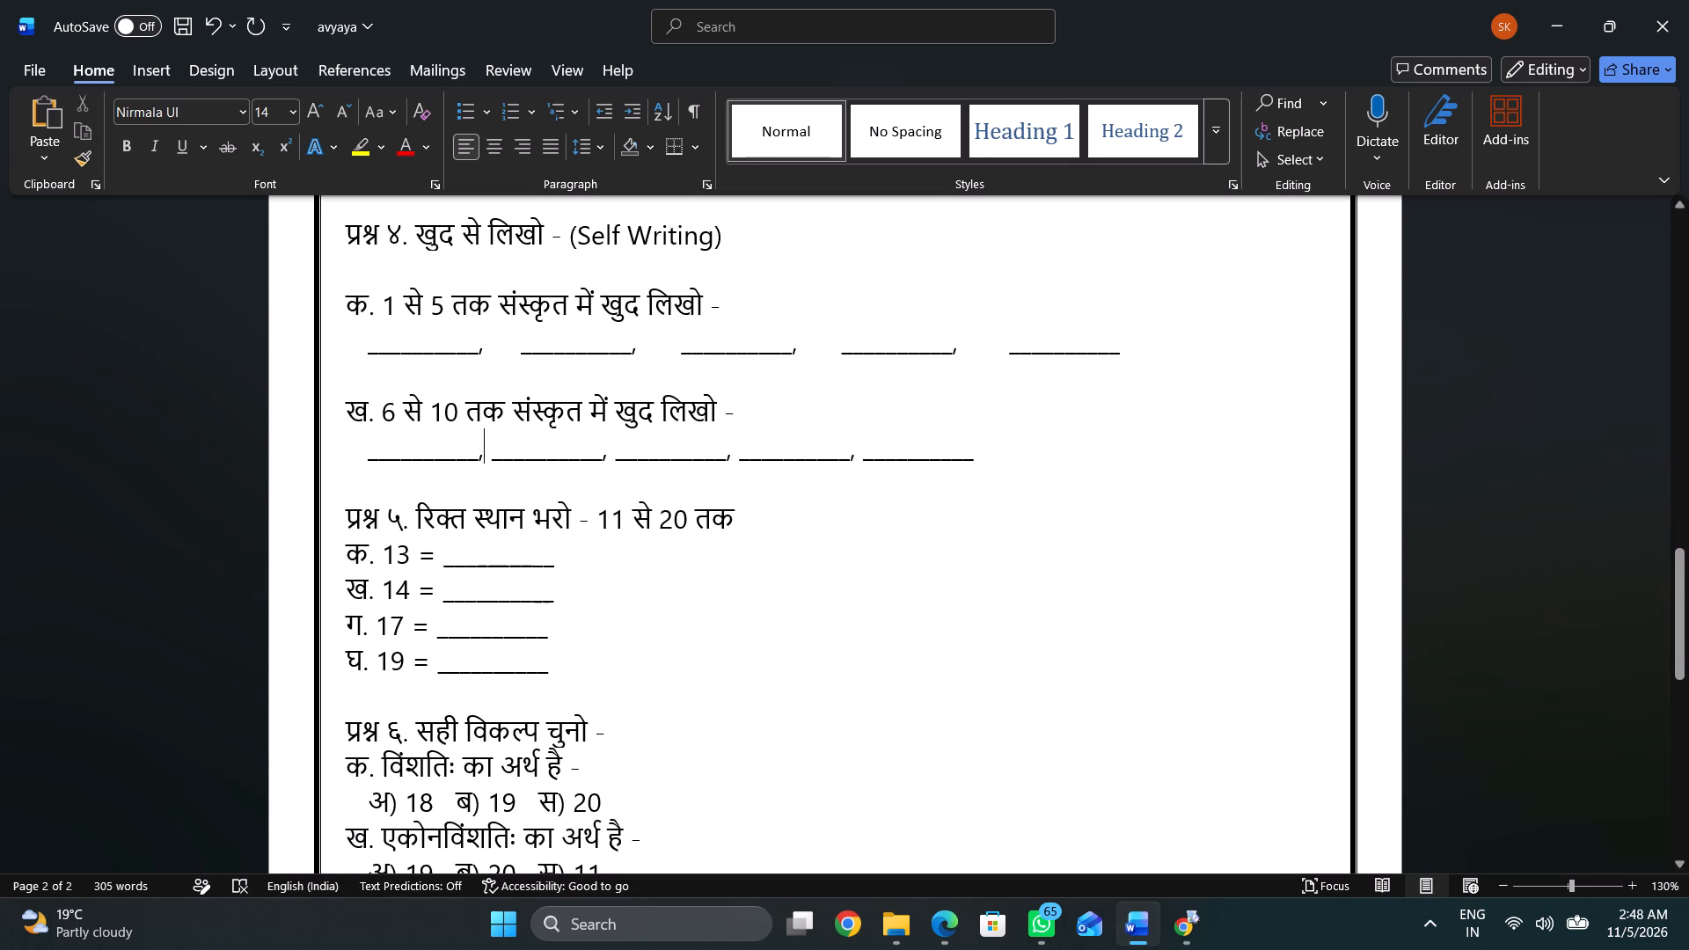
{"action": "key", "text": "space"}
{"action": "key", "text": "space"}
{"action": "key", "text": "space"}
{"action": "key", "text": "space"}
{"action": "key", "text": "space"}
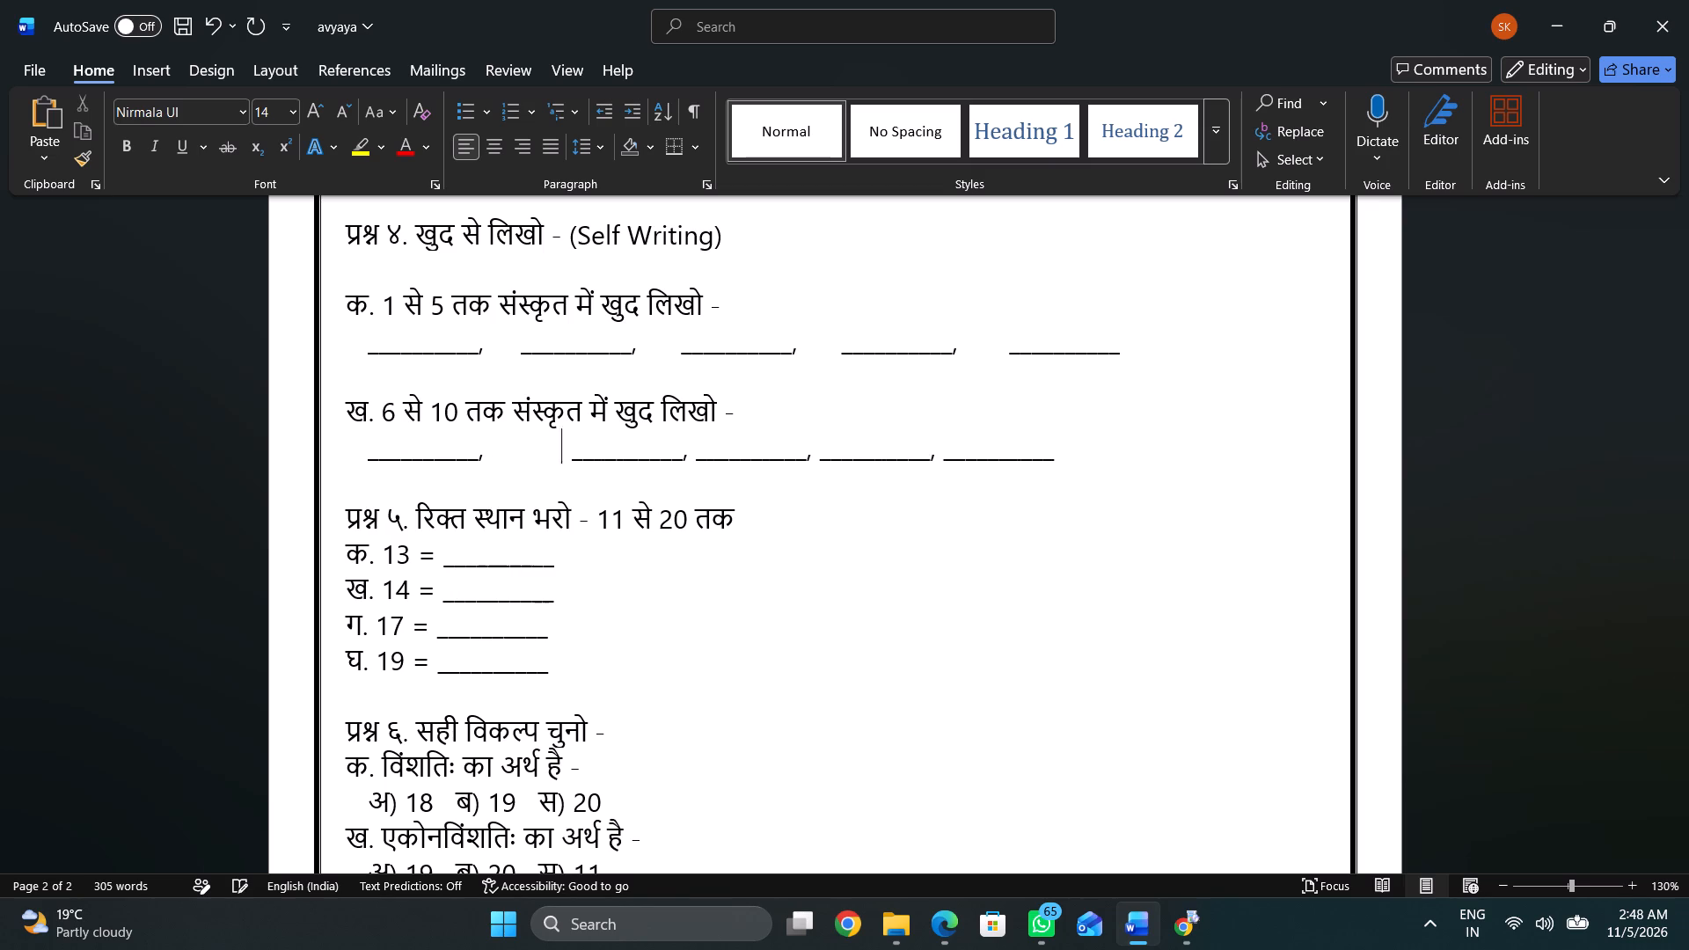
Widen the gap between part क's first two answer blanks to roughly match part ख's spacing in प्रश्न ४.
{"action": "left_click", "coordinate": [512, 352]}
{"action": "key", "text": "space"}
{"action": "key", "text": "space"}
{"action": "key", "text": "space"}
{"action": "key", "text": "space"}
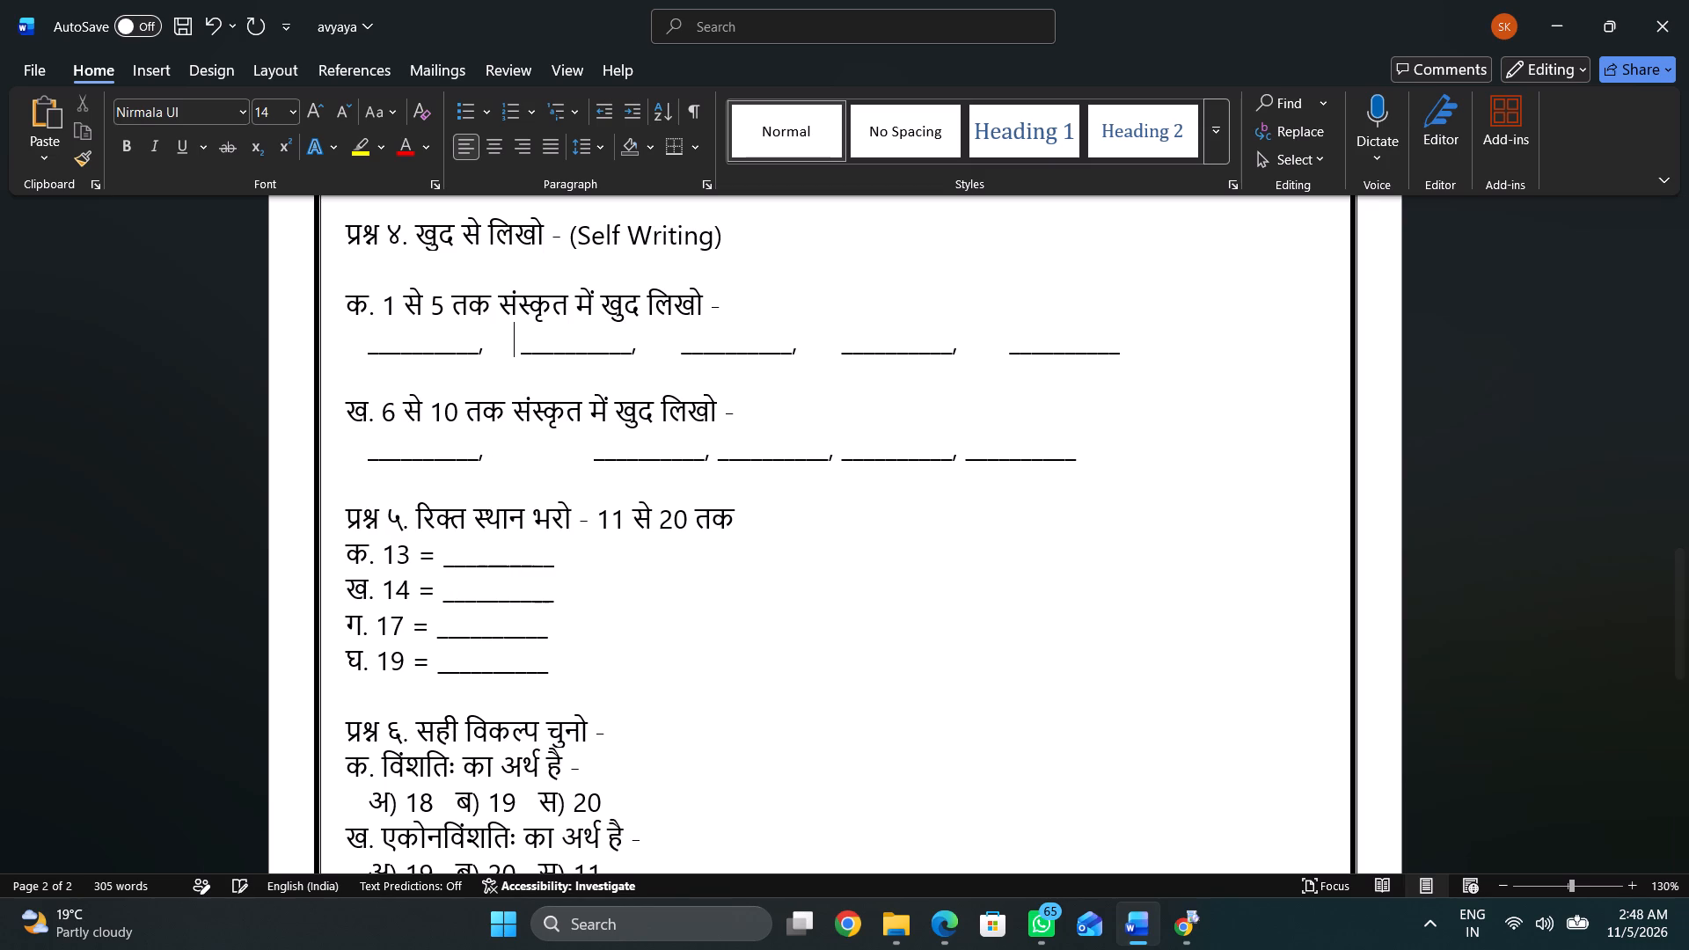
{"action": "key", "text": "space"}
{"action": "key", "text": "space"}
{"action": "key", "text": "space"}
{"action": "key", "text": "space"}
{"action": "key", "text": "space"}
{"action": "key", "text": "space"}
{"action": "key", "text": "space"}
{"action": "key", "text": "space"}
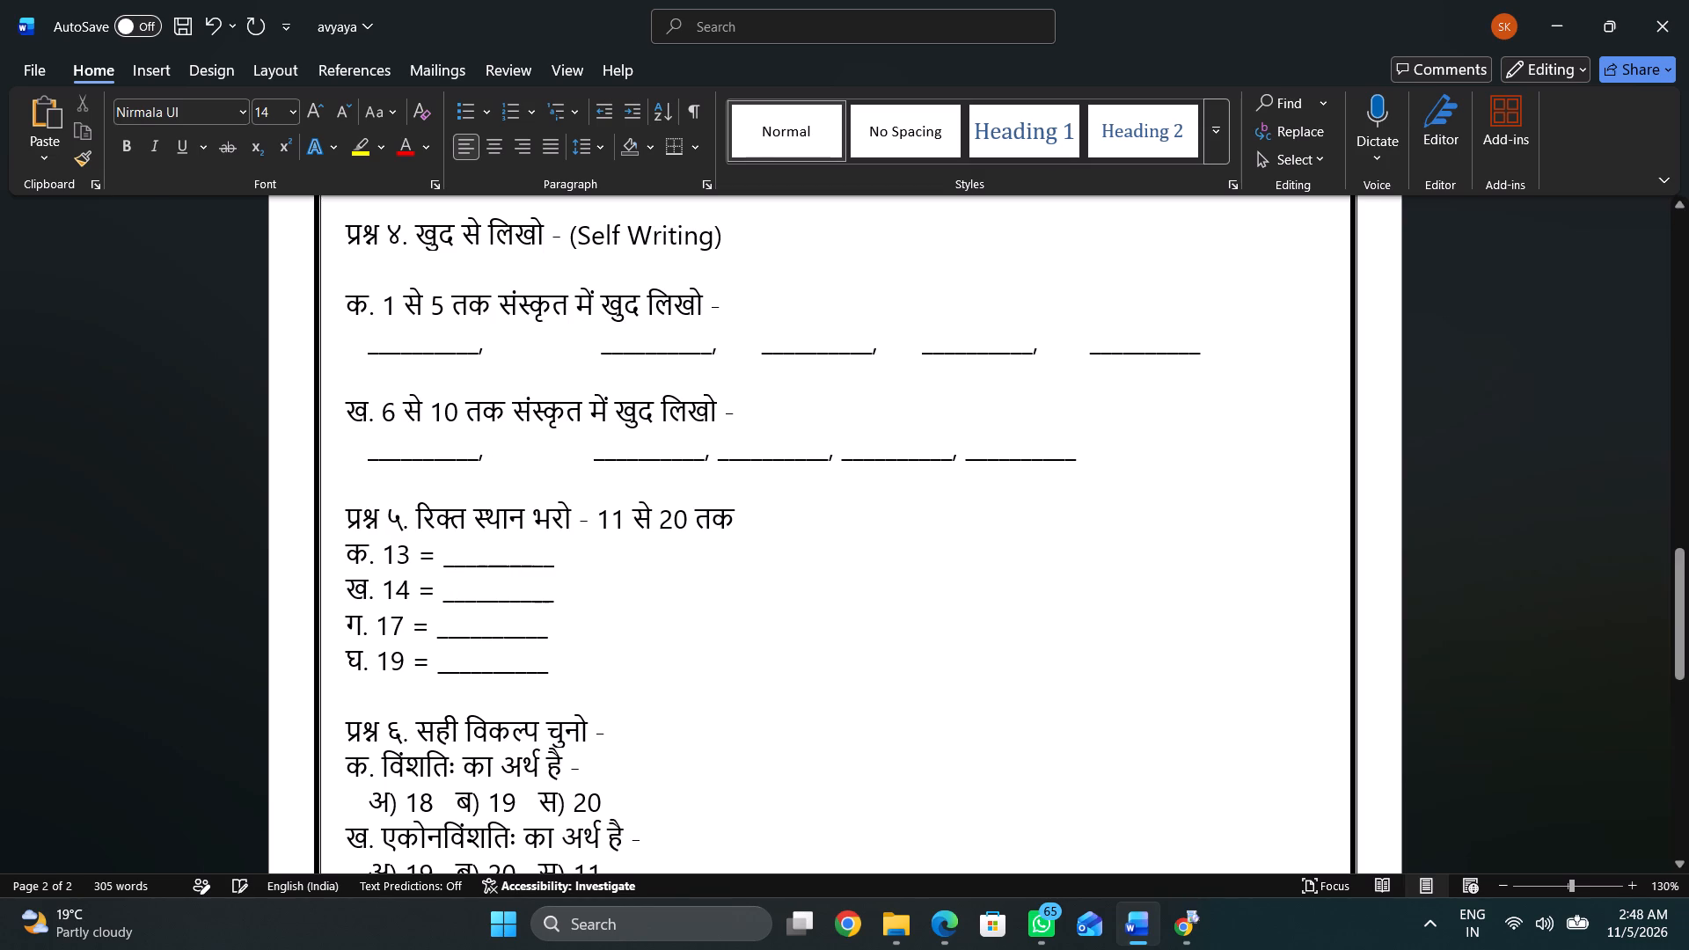
Widen the gaps before part क's third, fourth and fifth answer blanks so the row spreads across the page width.
{"action": "left_click", "coordinate": [728, 351]}
{"action": "key", "text": "space"}
{"action": "key", "text": "space"}
{"action": "key", "text": "space"}
{"action": "key", "text": "space"}
{"action": "key", "text": "space"}
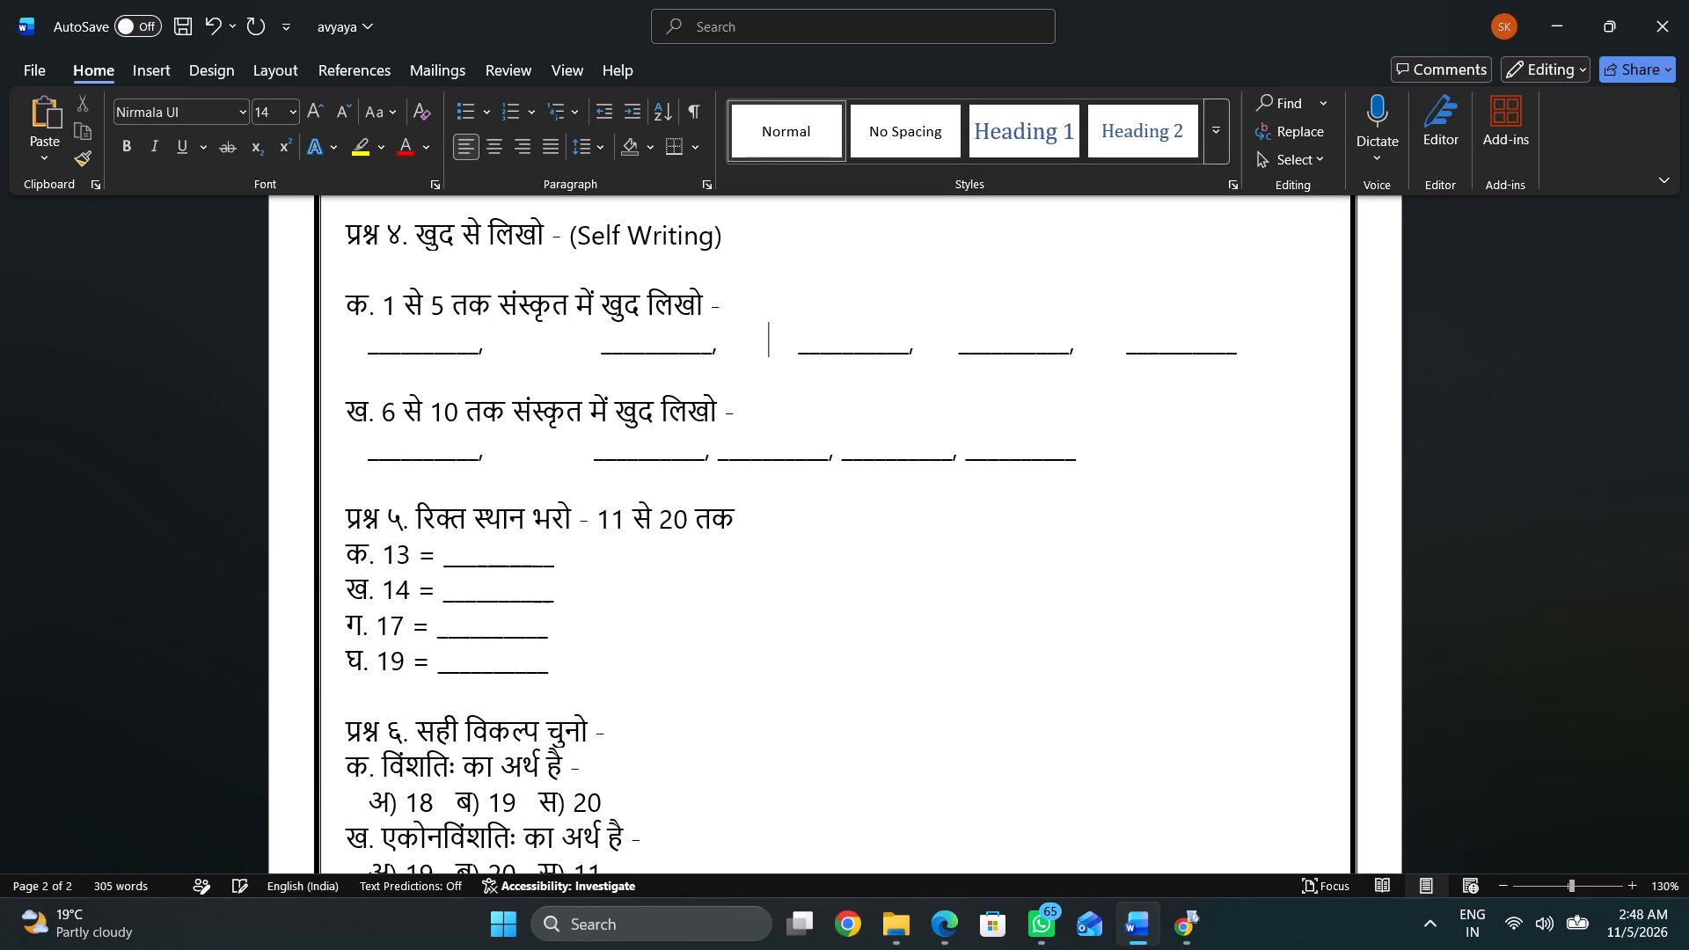
{"action": "left_click", "coordinate": [945, 343]}
{"action": "key", "text": "space"}
{"action": "key", "text": "space"}
{"action": "key", "text": "space"}
{"action": "key", "text": "space"}
{"action": "key", "text": "space"}
{"action": "key", "text": "space"}
{"action": "key", "text": "space"}
{"action": "key", "text": "space"}
{"action": "left_click", "coordinate": [1171, 343]}
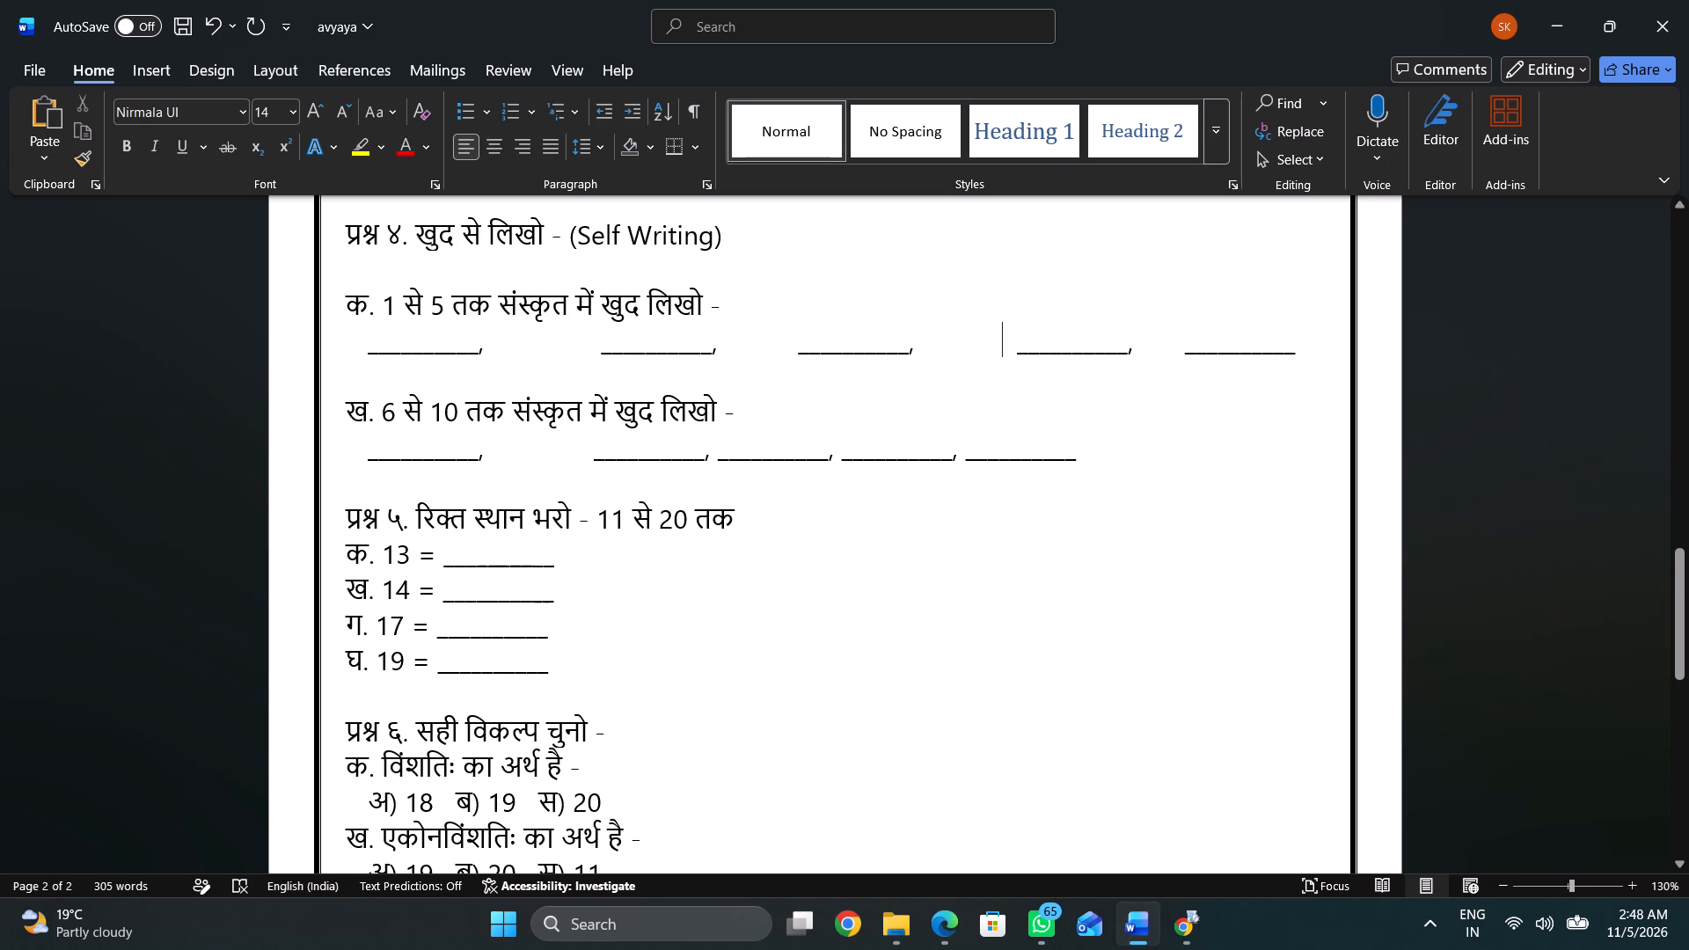
{"action": "key", "text": "space"}
{"action": "key", "text": "space"}
In part ख, space out the second and third answer blanks to line up roughly under those of part क.
{"action": "left_click", "coordinate": [581, 457]}
{"action": "key", "text": "space"}
{"action": "key", "text": "space"}
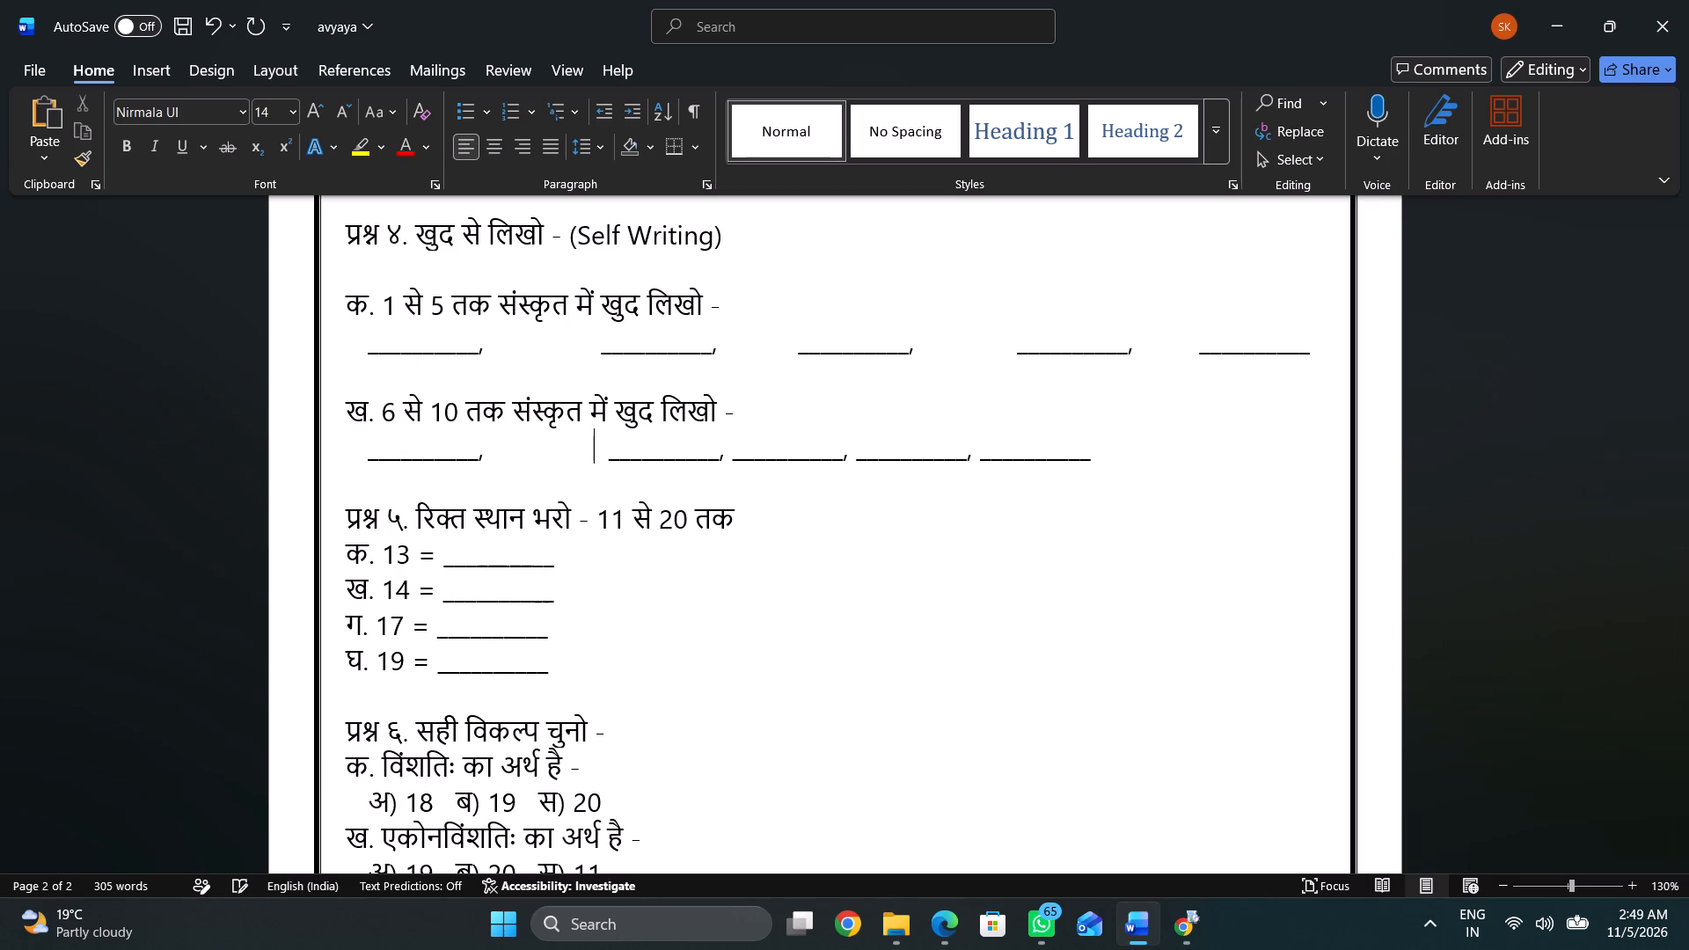
{"action": "left_click", "coordinate": [725, 460]}
{"action": "key", "text": "space"}
{"action": "key", "text": "space"}
{"action": "key", "text": "space"}
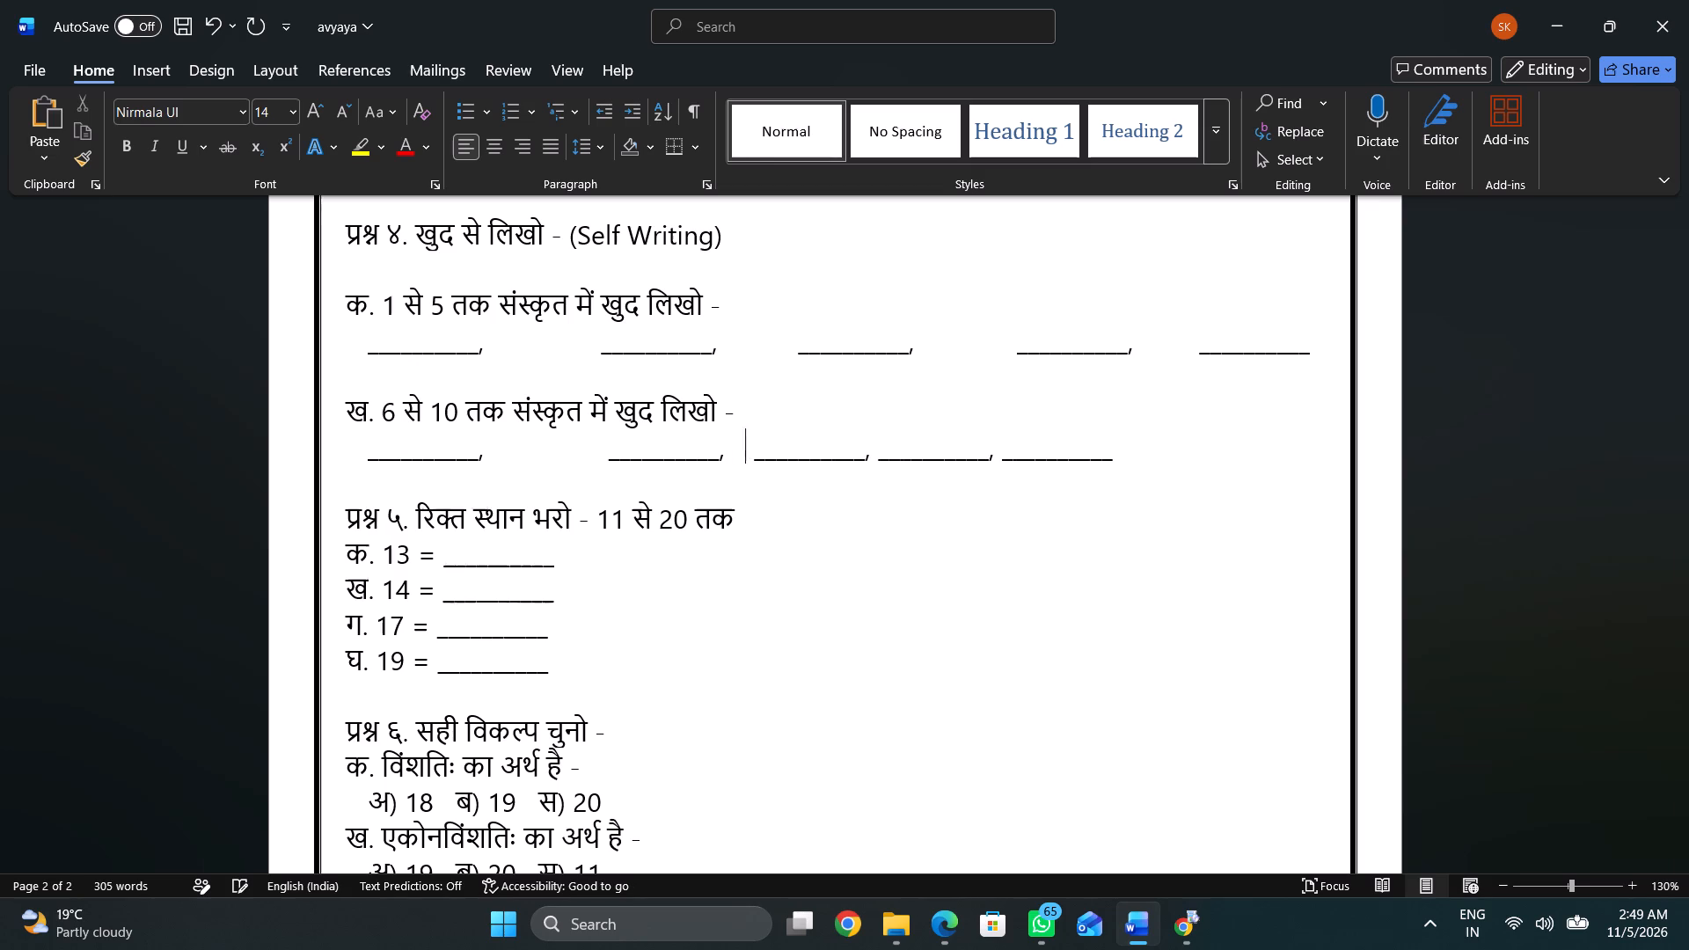
{"action": "key", "text": "space"}
{"action": "key", "text": "space"}
{"action": "key", "text": "space"}
{"action": "key", "text": "space"}
{"action": "key", "text": "space"}
{"action": "key", "text": "space"}
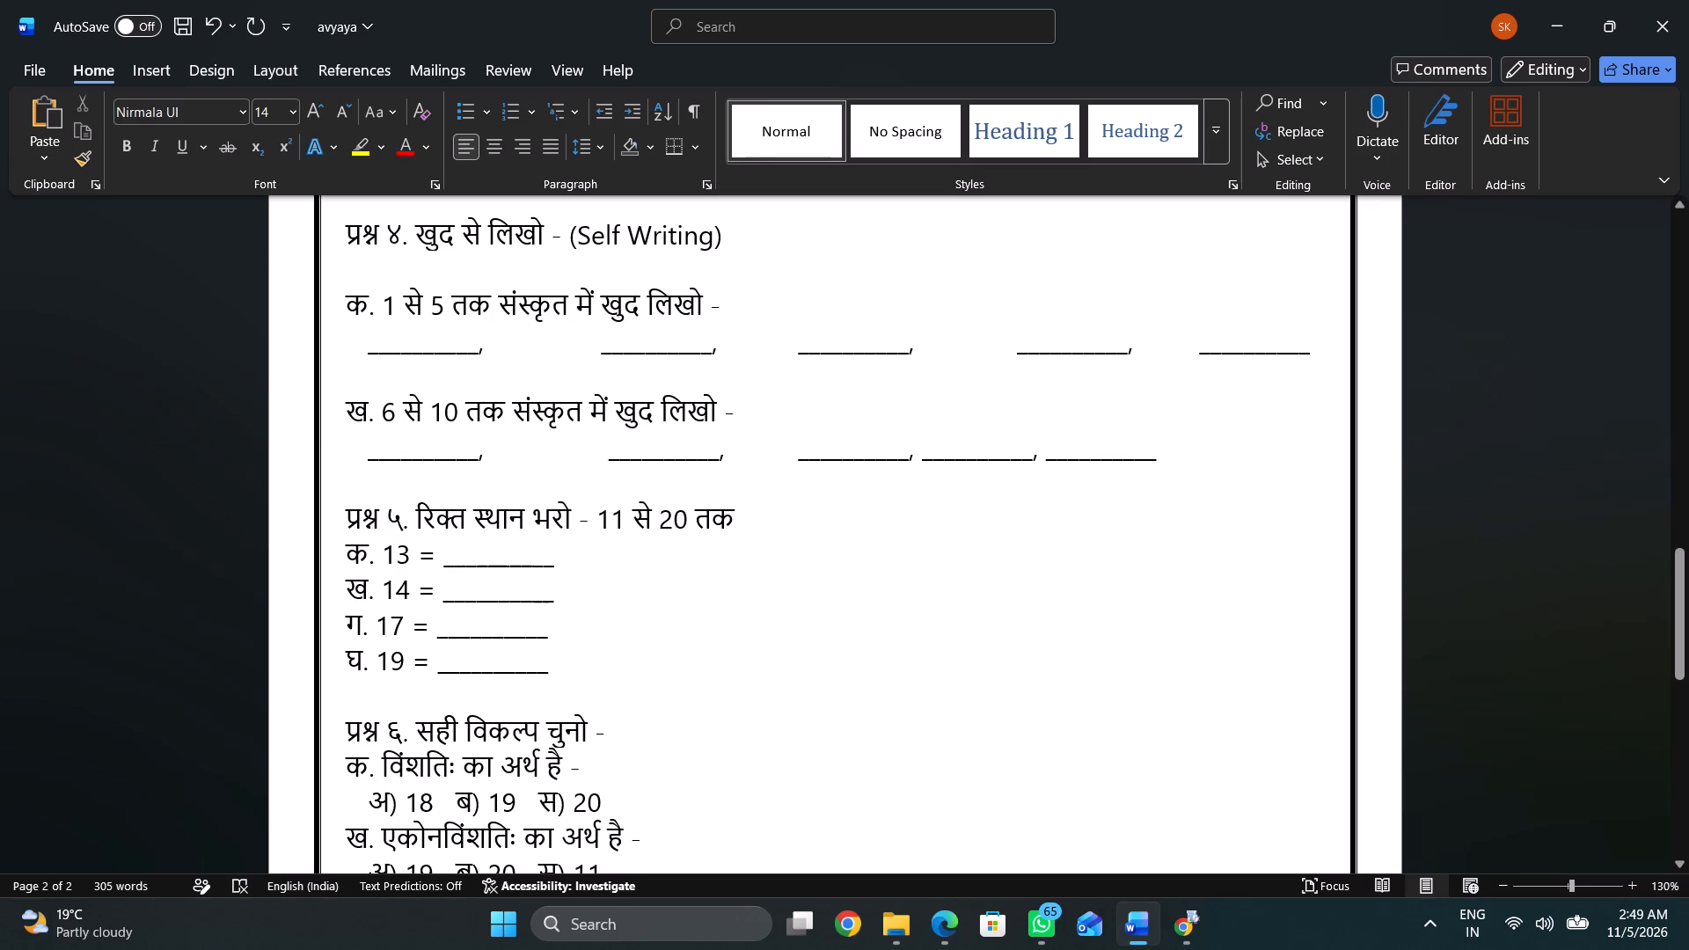
In part ख, move the fourth answer blank roughly under part क's fourth blank with extra spaces.
{"action": "left_click", "coordinate": [924, 458]}
{"action": "key", "text": "space"}
{"action": "key", "text": "space"}
{"action": "key", "text": "space"}
{"action": "key", "text": "space"}
{"action": "key", "text": "space"}
{"action": "key", "text": "space"}
{"action": "key", "text": "space"}
{"action": "key", "text": "space"}
{"action": "key", "text": "space"}
{"action": "key", "text": "space"}
{"action": "key", "text": "space"}
{"action": "key", "text": "space"}
{"action": "key", "text": "space"}
{"action": "key", "text": "space"}
{"action": "key", "text": "space"}
{"action": "key", "text": "space"}
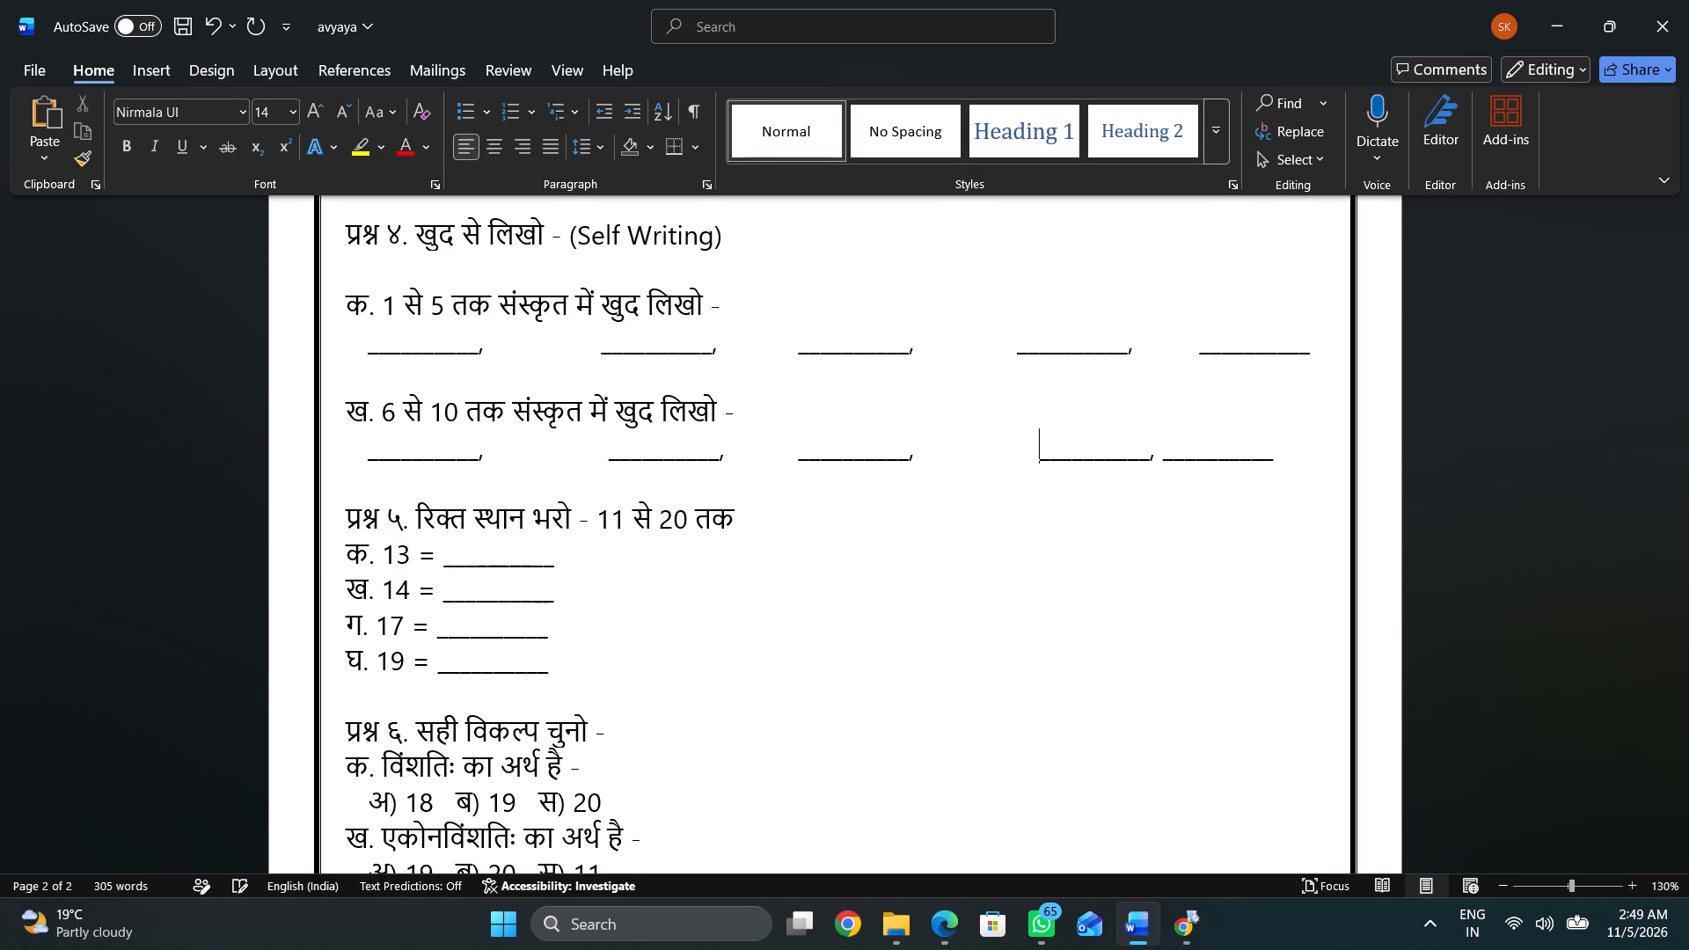
In part ख, nudge the third answer blank along by a space and move the fifth under part क's last blank.
{"action": "left_click", "coordinate": [771, 473]}
{"action": "key", "text": "space"}
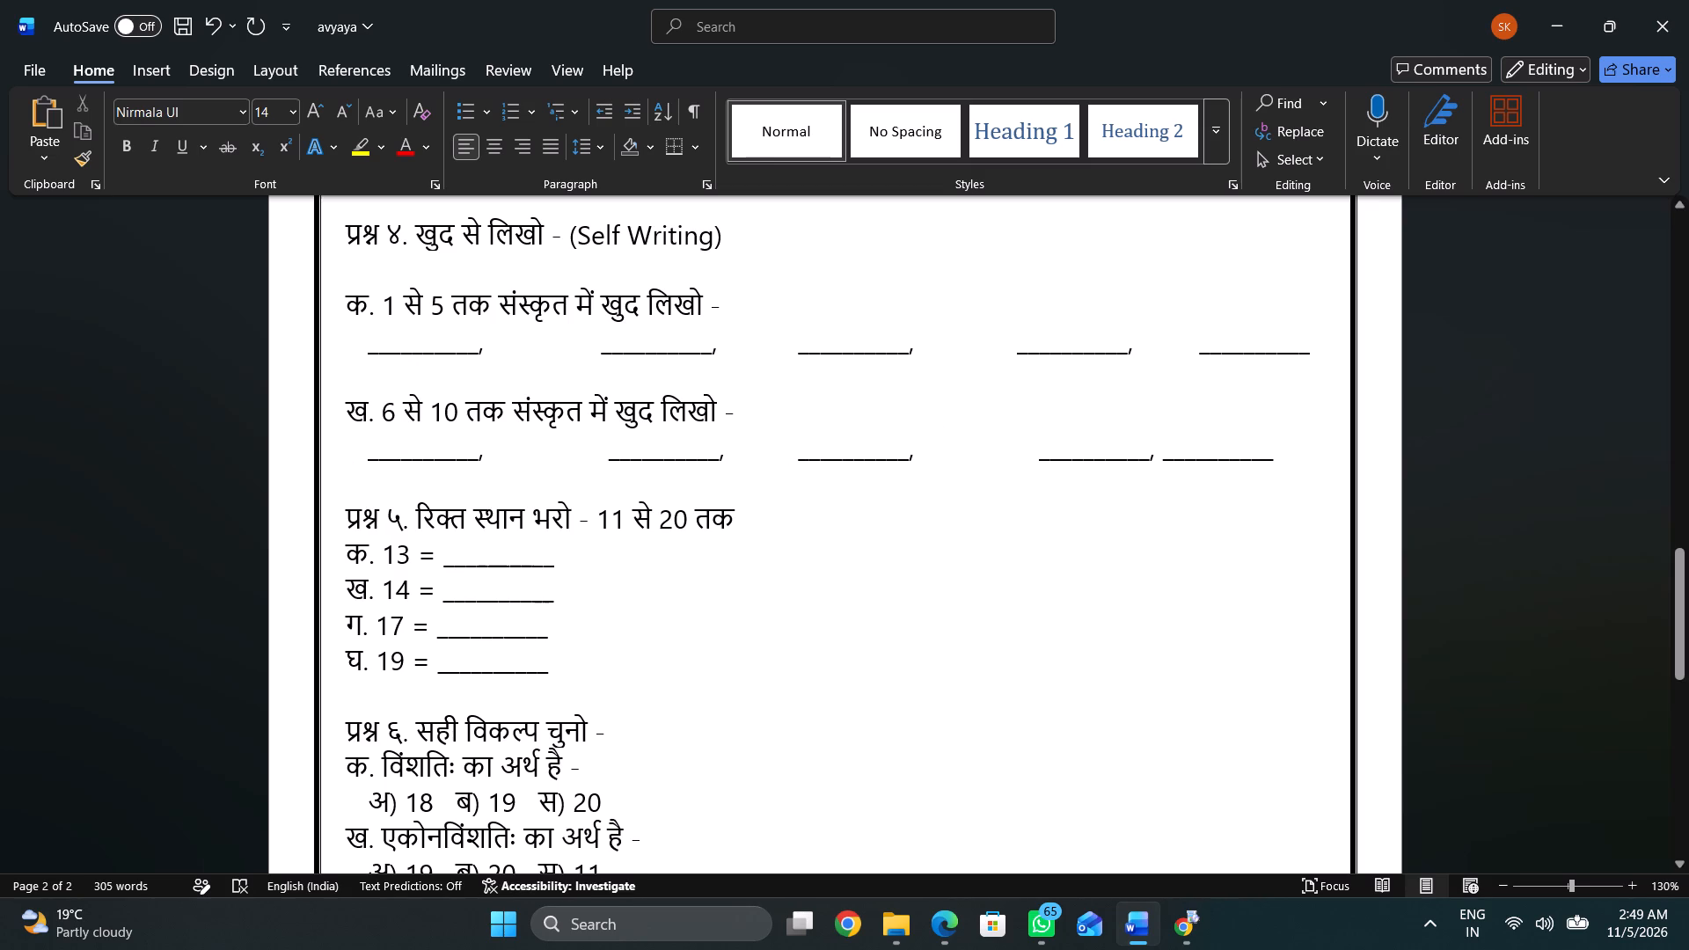
{"action": "left_click", "coordinate": [779, 442]}
{"action": "key", "text": "space"}
{"action": "left_click", "coordinate": [1174, 458]}
{"action": "key", "text": "space"}
{"action": "key", "text": "space"}
{"action": "key", "text": "space"}
{"action": "key", "text": "space"}
{"action": "key", "text": "space"}
Insert a blank line below the प्रश्न ५ heading and make the heading bold.
{"action": "left_click", "coordinate": [745, 517]}
{"action": "key", "text": "Return"}
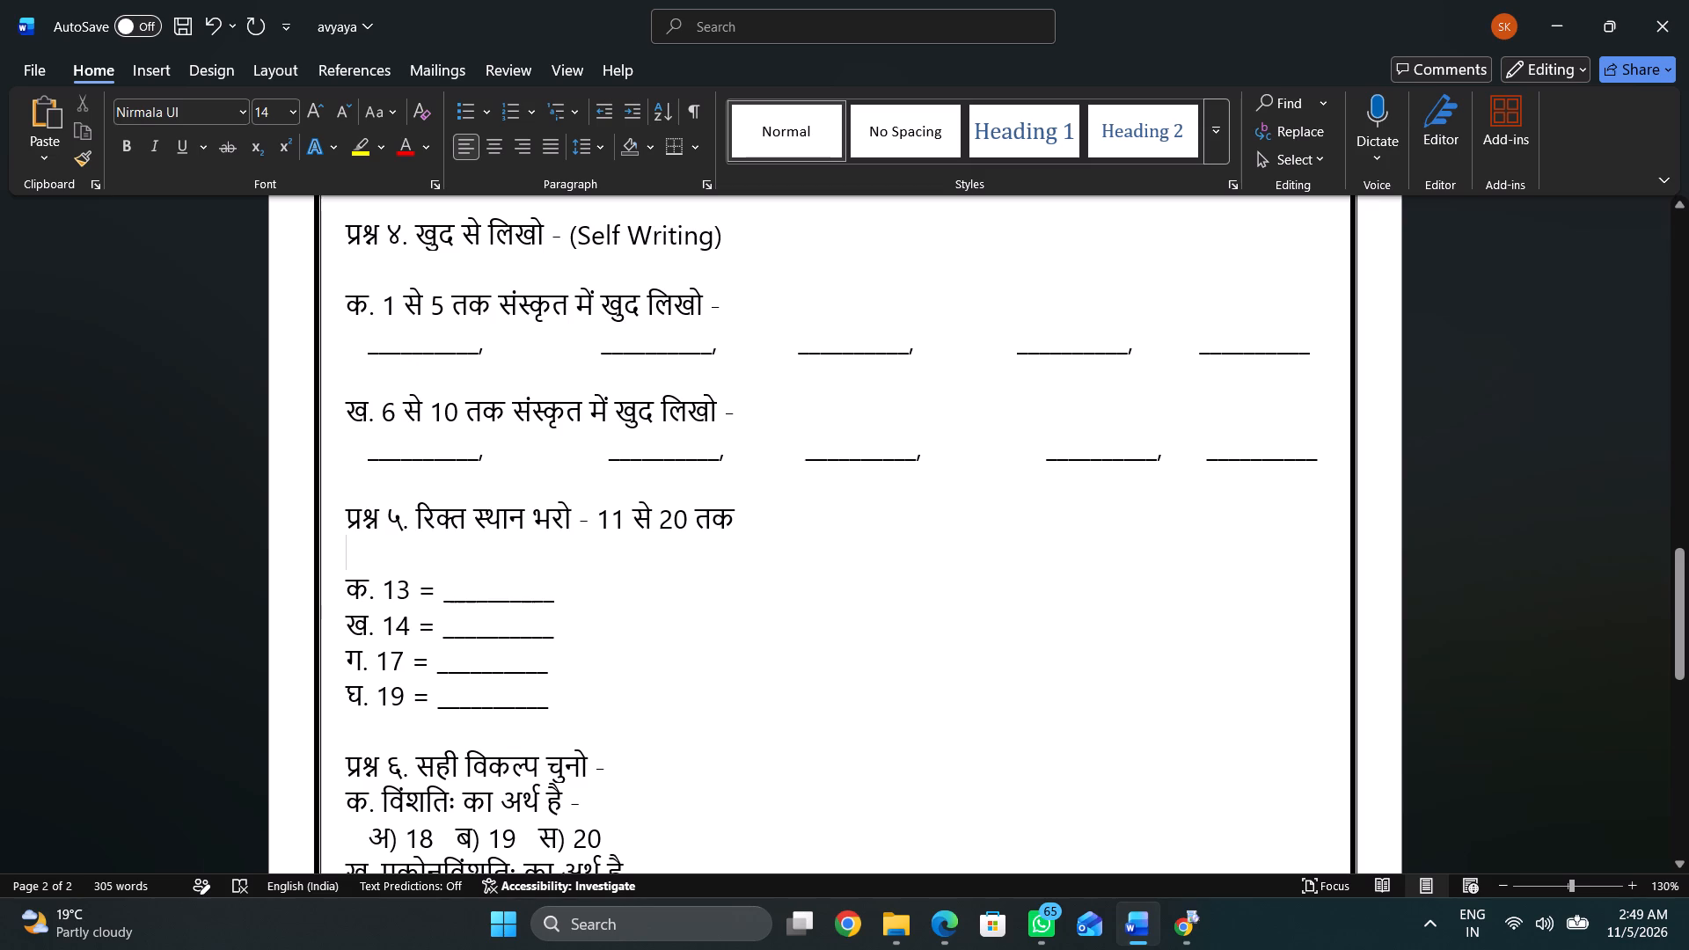
{"action": "left_click", "coordinate": [350, 509]}
{"action": "left_click_drag", "start_coordinate": [350, 509], "coordinate": [732, 514]}
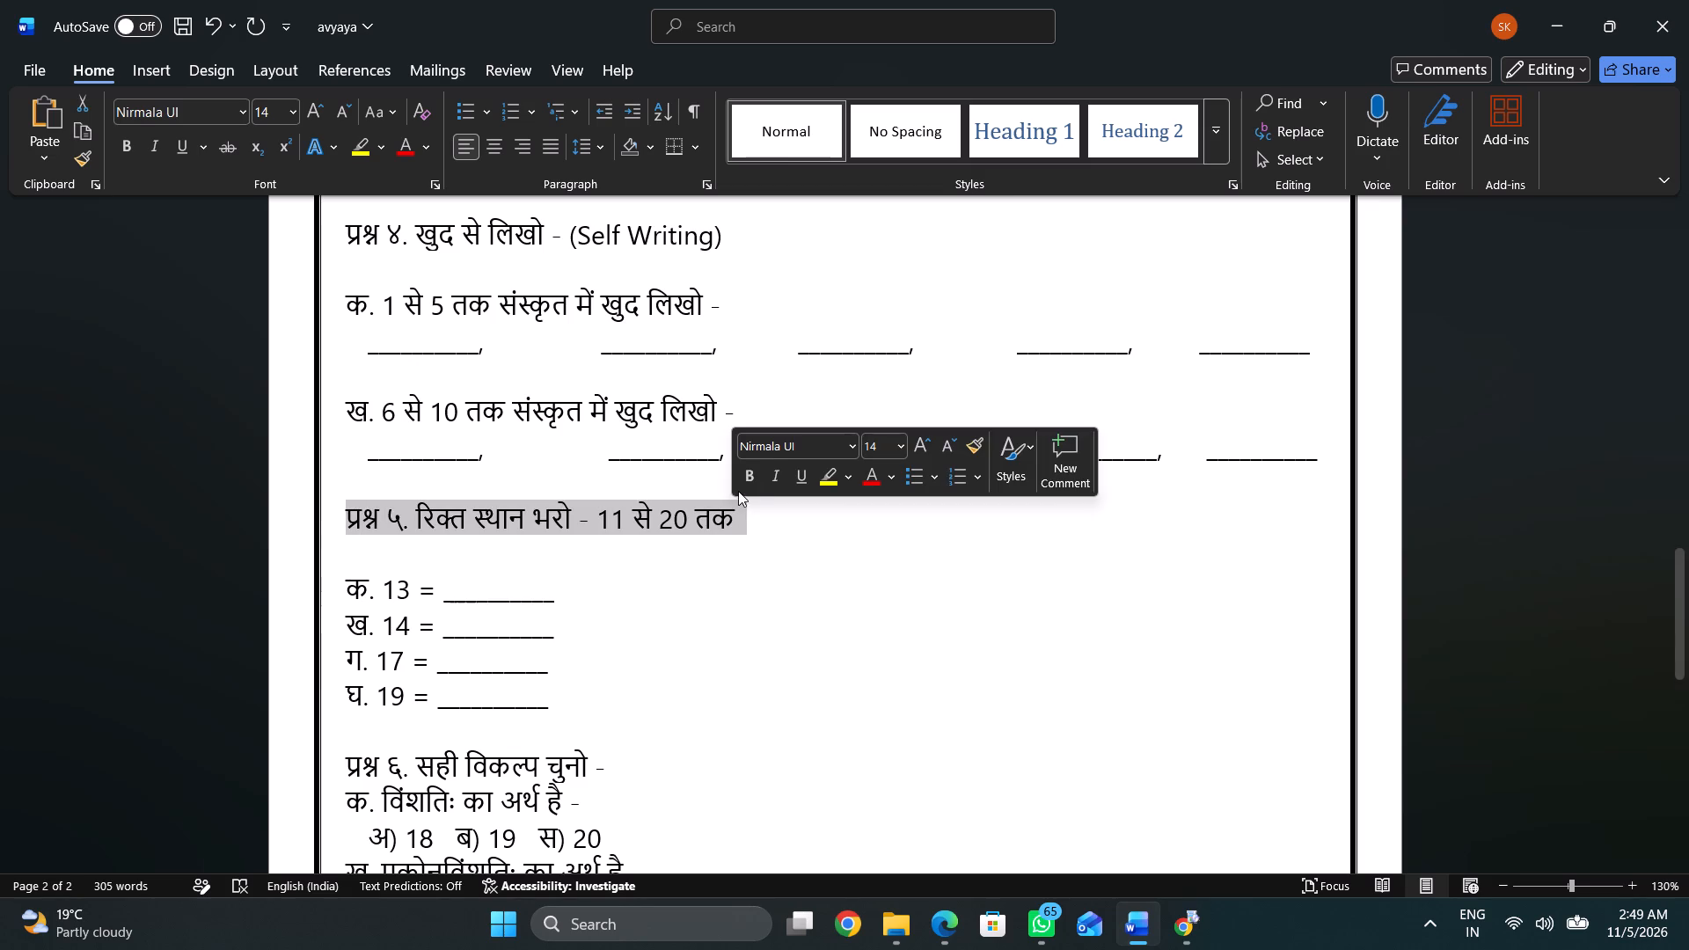
{"action": "left_click", "coordinate": [756, 469]}
{"action": "left_click", "coordinate": [764, 570]}
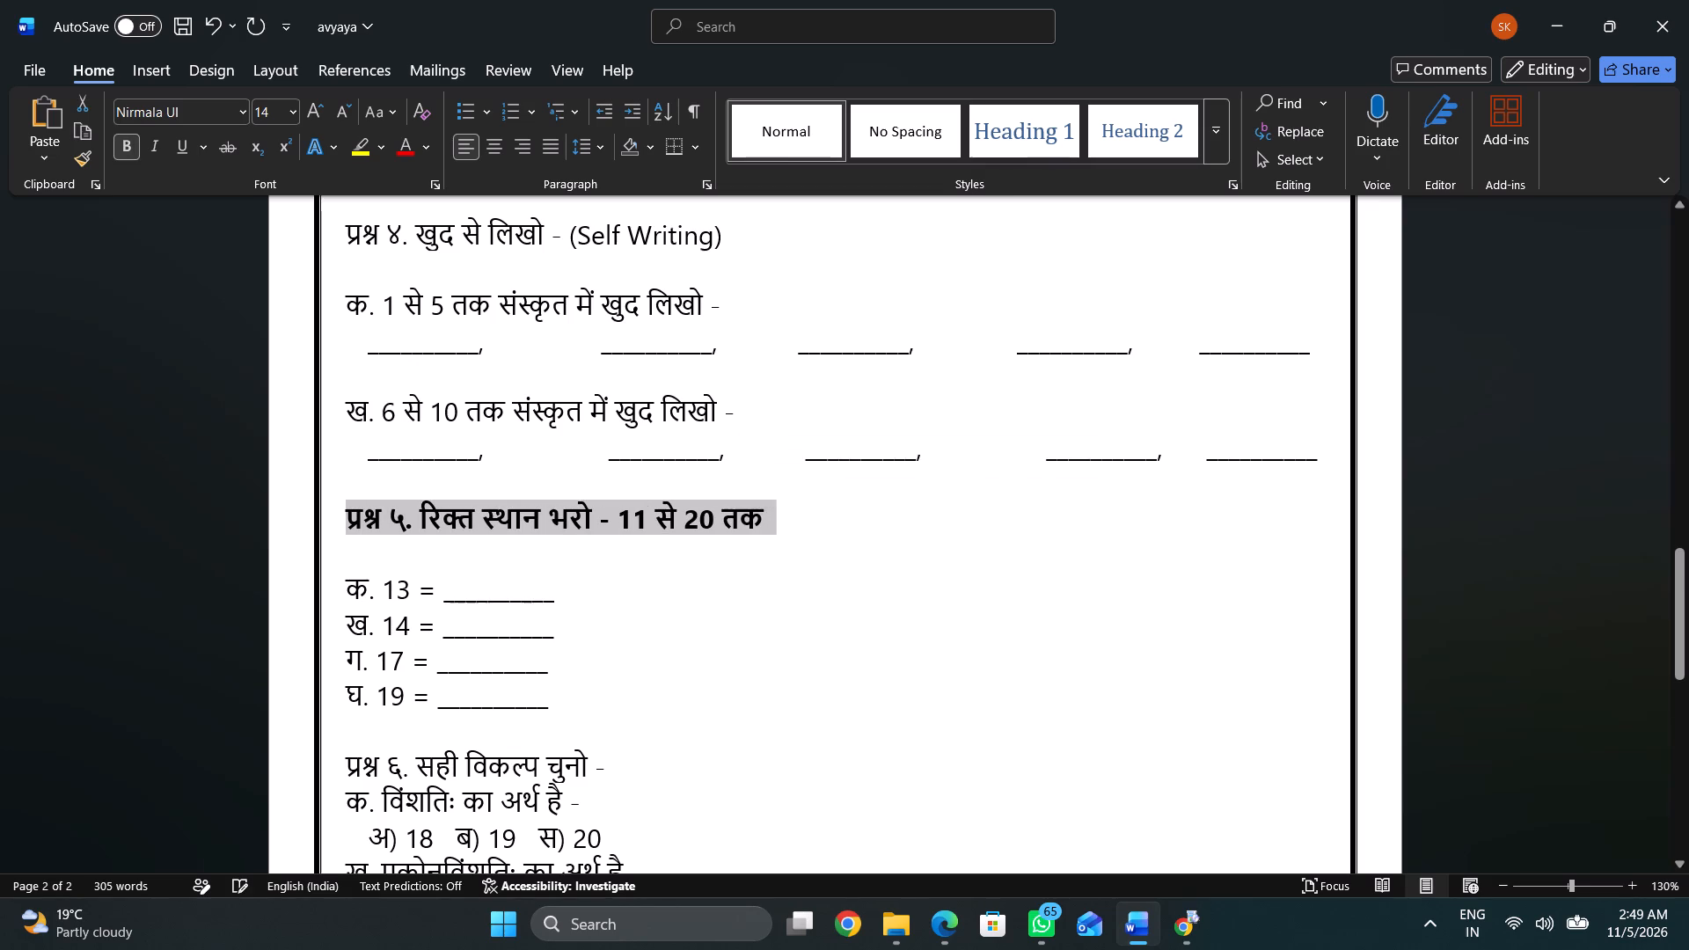
Insert a blank line below the प्रश्न ६ heading, सही विकल्प चुनो.
{"action": "scroll", "coordinate": [764, 570], "scroll_direction": "down", "scroll_amount": 1}
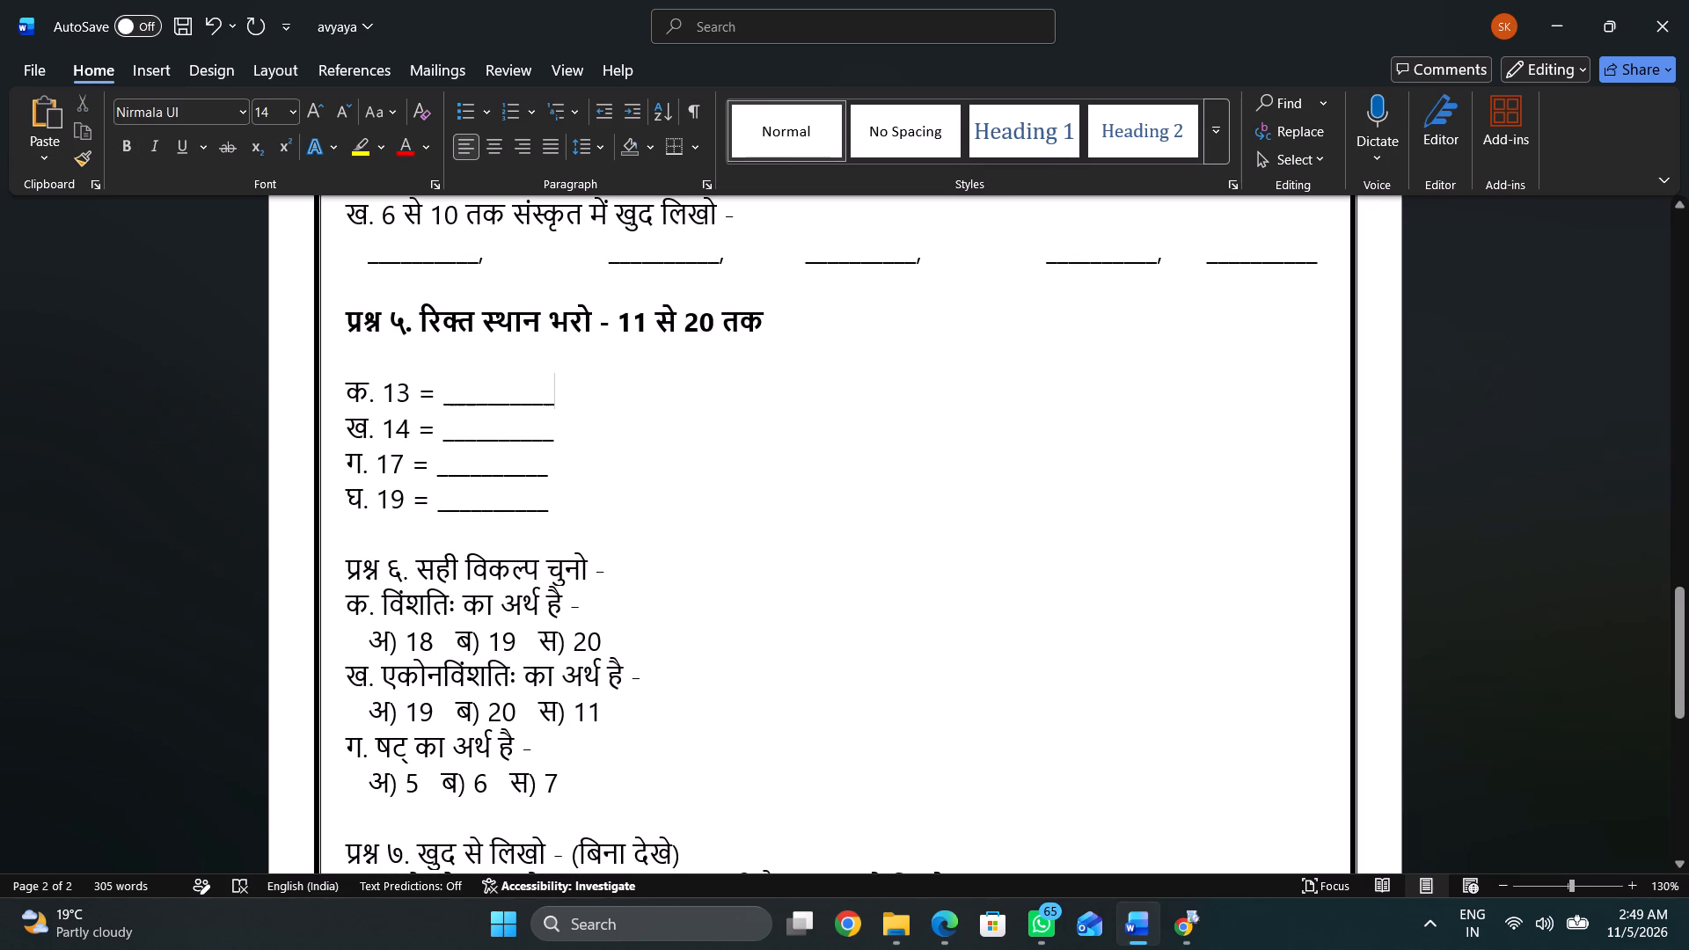
{"action": "scroll", "coordinate": [370, 478], "scroll_direction": "right", "scroll_amount": 1}
{"action": "left_click", "coordinate": [603, 568]}
{"action": "key", "text": "Return"}
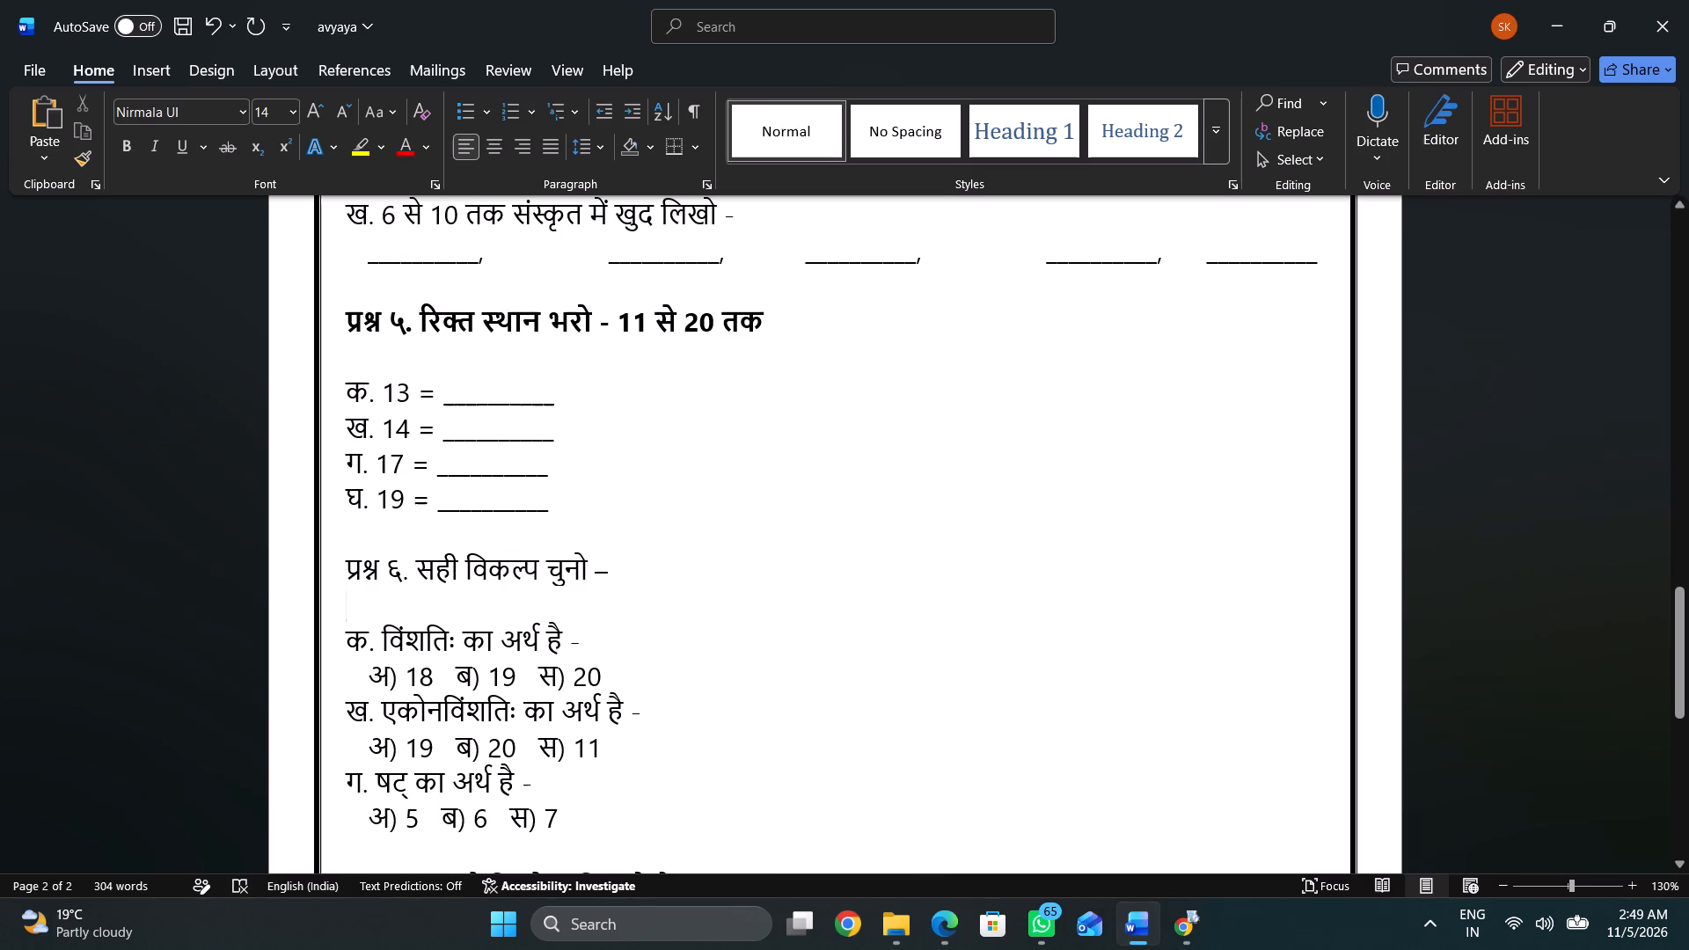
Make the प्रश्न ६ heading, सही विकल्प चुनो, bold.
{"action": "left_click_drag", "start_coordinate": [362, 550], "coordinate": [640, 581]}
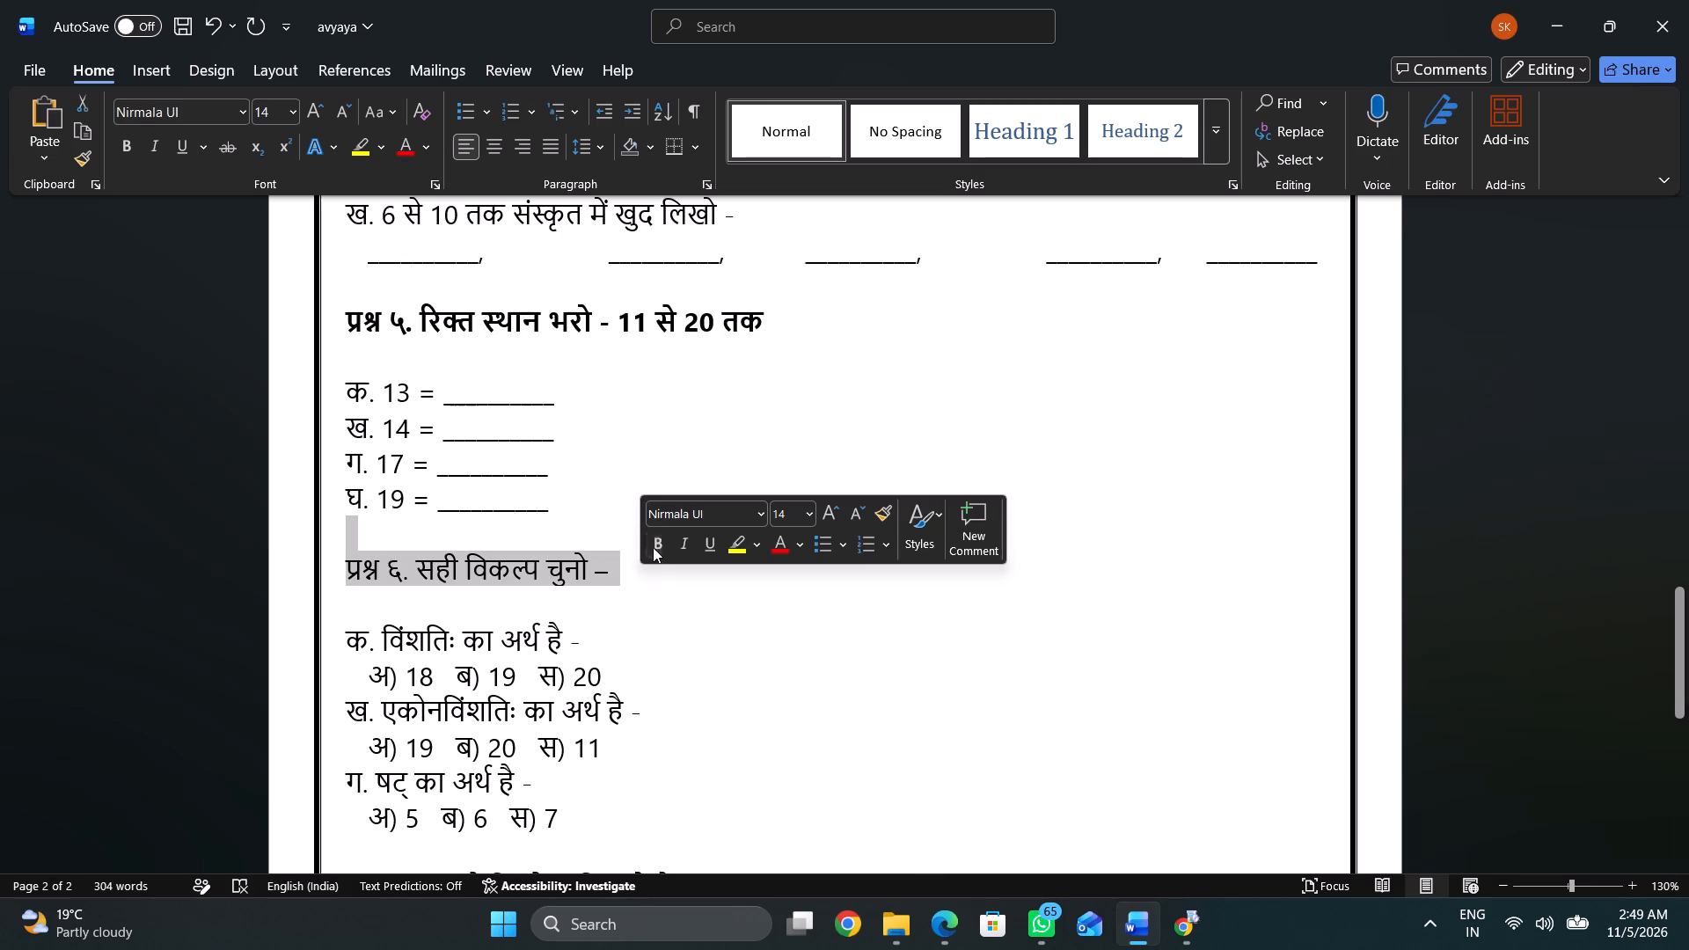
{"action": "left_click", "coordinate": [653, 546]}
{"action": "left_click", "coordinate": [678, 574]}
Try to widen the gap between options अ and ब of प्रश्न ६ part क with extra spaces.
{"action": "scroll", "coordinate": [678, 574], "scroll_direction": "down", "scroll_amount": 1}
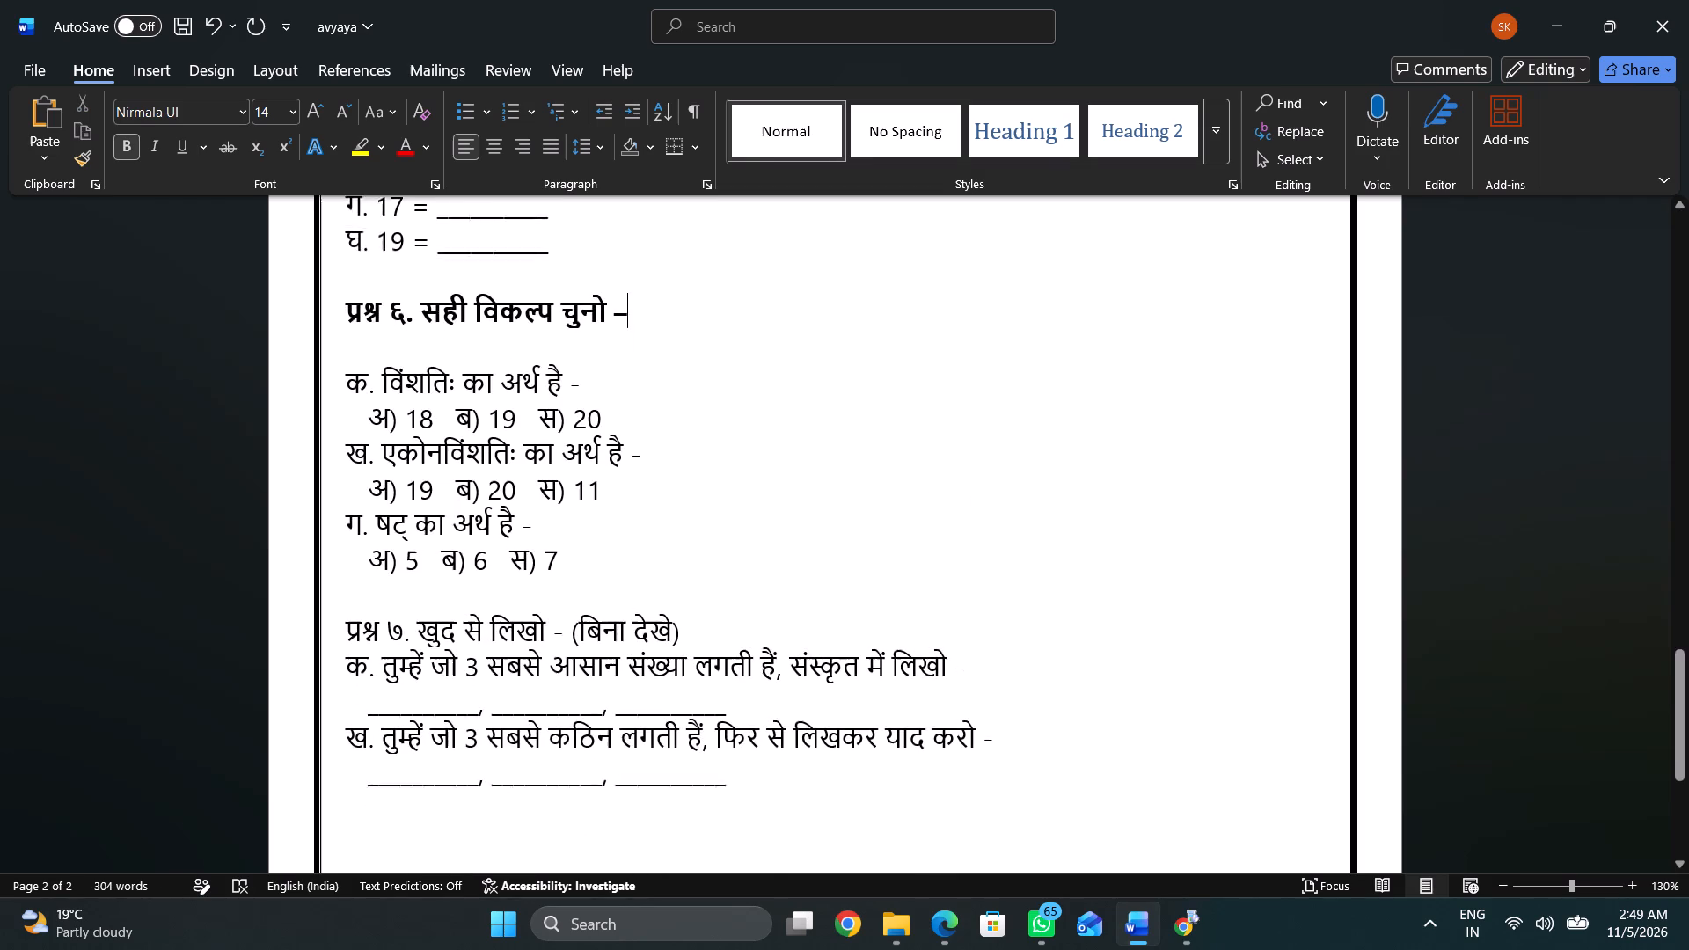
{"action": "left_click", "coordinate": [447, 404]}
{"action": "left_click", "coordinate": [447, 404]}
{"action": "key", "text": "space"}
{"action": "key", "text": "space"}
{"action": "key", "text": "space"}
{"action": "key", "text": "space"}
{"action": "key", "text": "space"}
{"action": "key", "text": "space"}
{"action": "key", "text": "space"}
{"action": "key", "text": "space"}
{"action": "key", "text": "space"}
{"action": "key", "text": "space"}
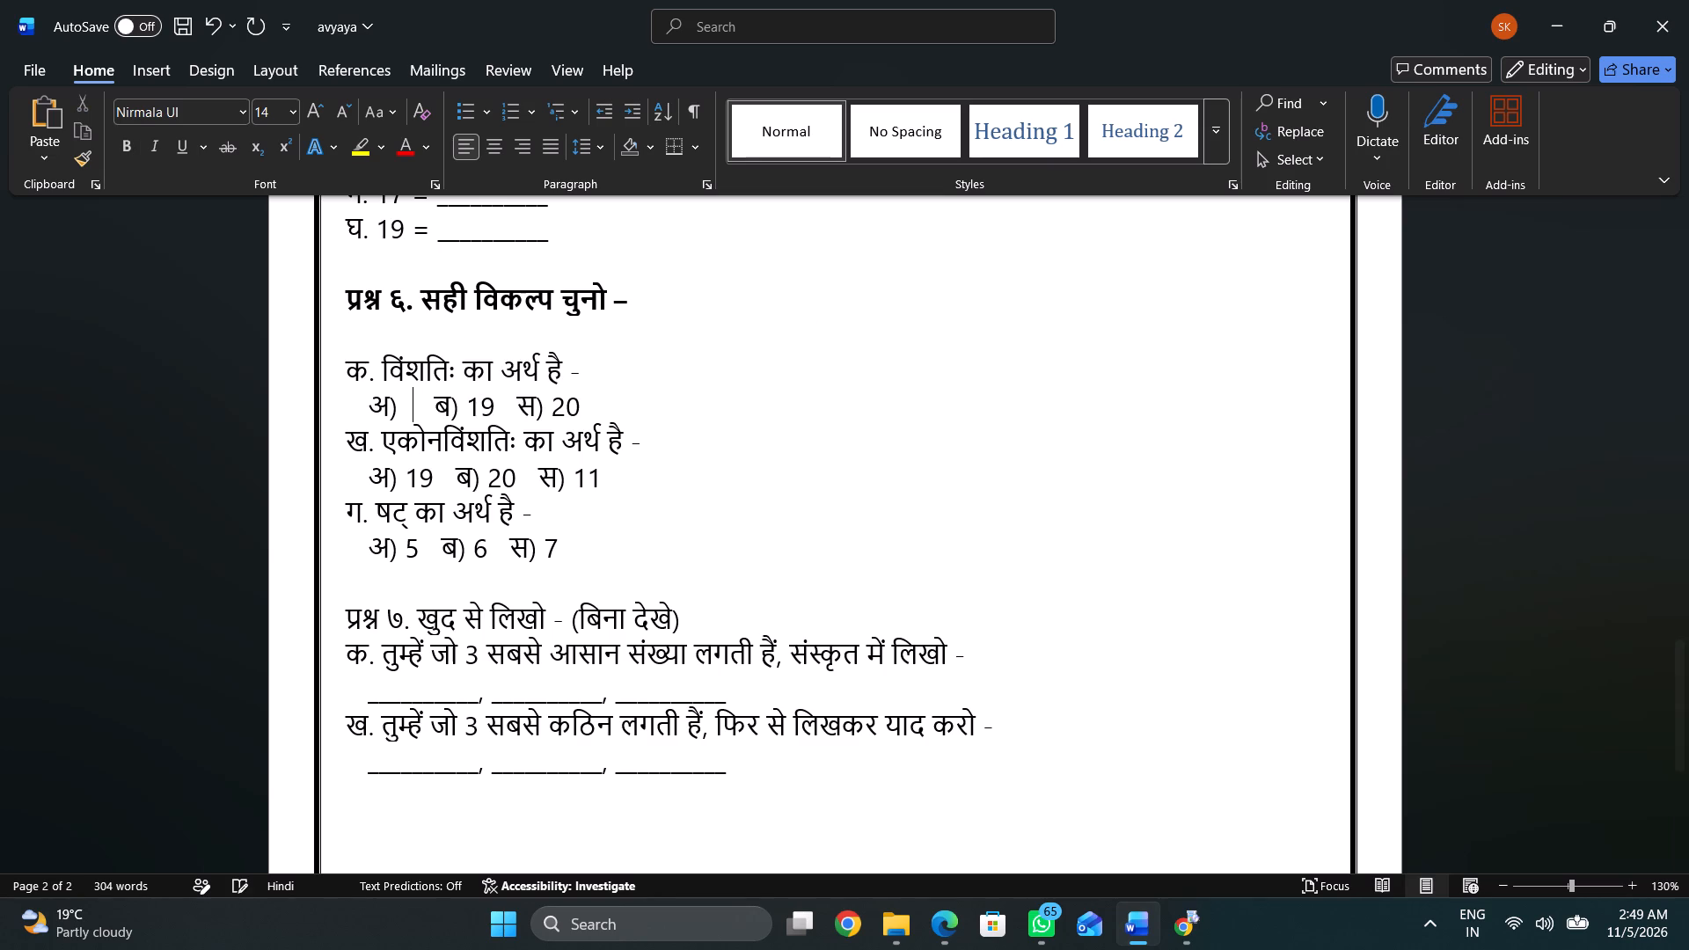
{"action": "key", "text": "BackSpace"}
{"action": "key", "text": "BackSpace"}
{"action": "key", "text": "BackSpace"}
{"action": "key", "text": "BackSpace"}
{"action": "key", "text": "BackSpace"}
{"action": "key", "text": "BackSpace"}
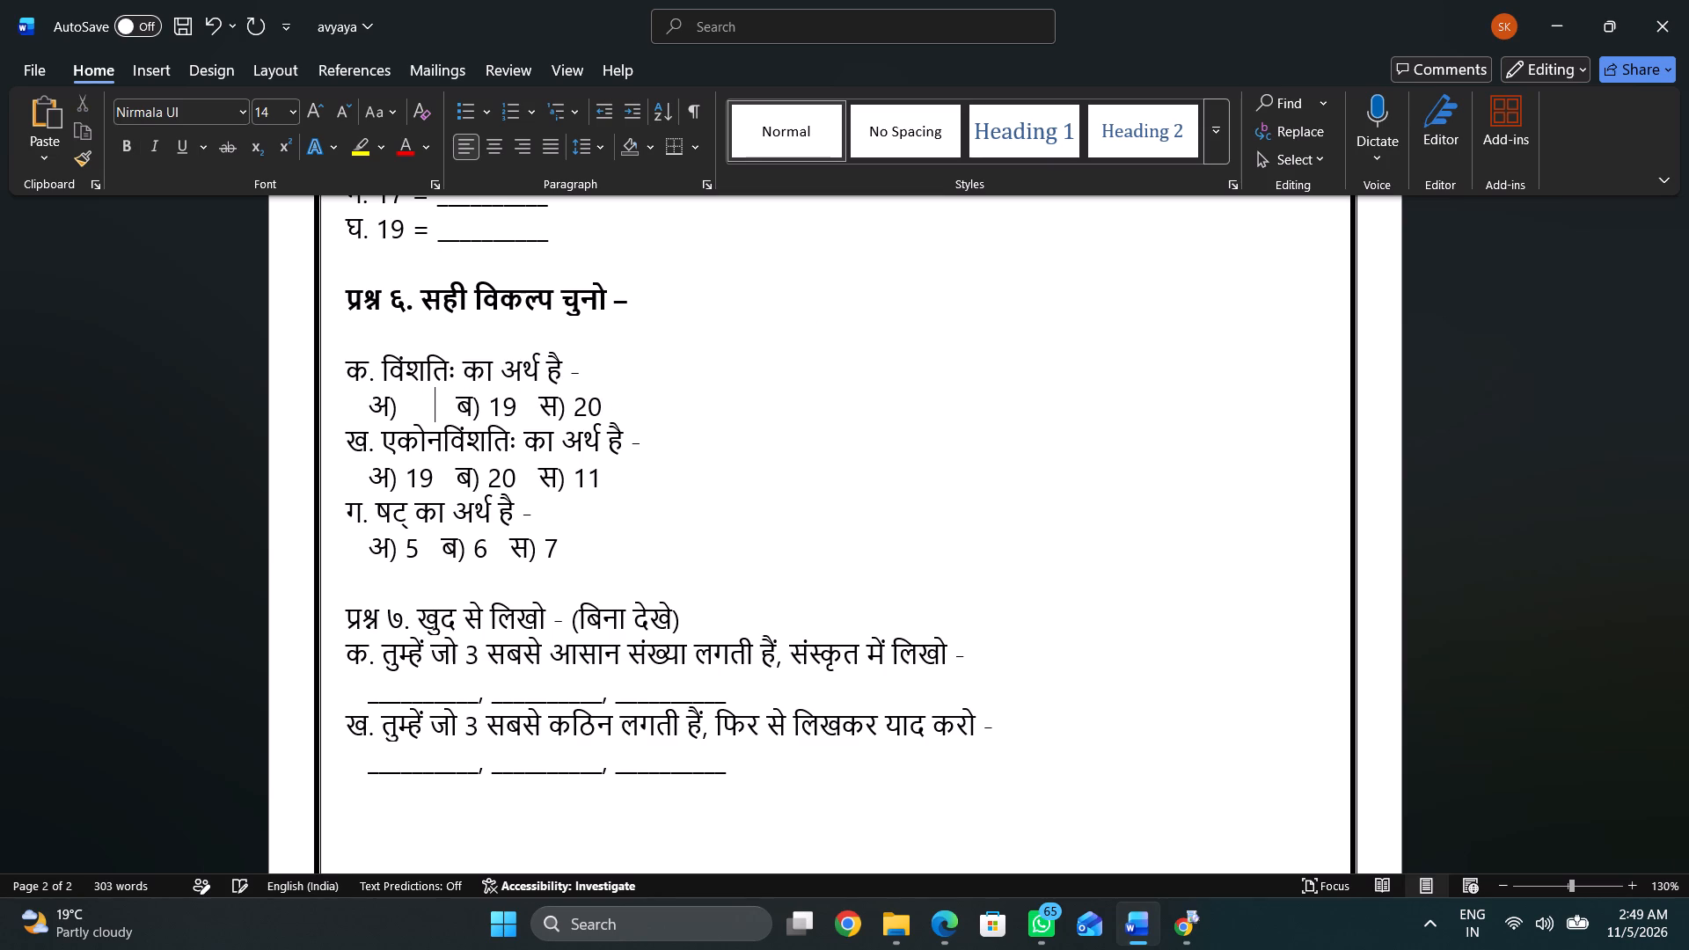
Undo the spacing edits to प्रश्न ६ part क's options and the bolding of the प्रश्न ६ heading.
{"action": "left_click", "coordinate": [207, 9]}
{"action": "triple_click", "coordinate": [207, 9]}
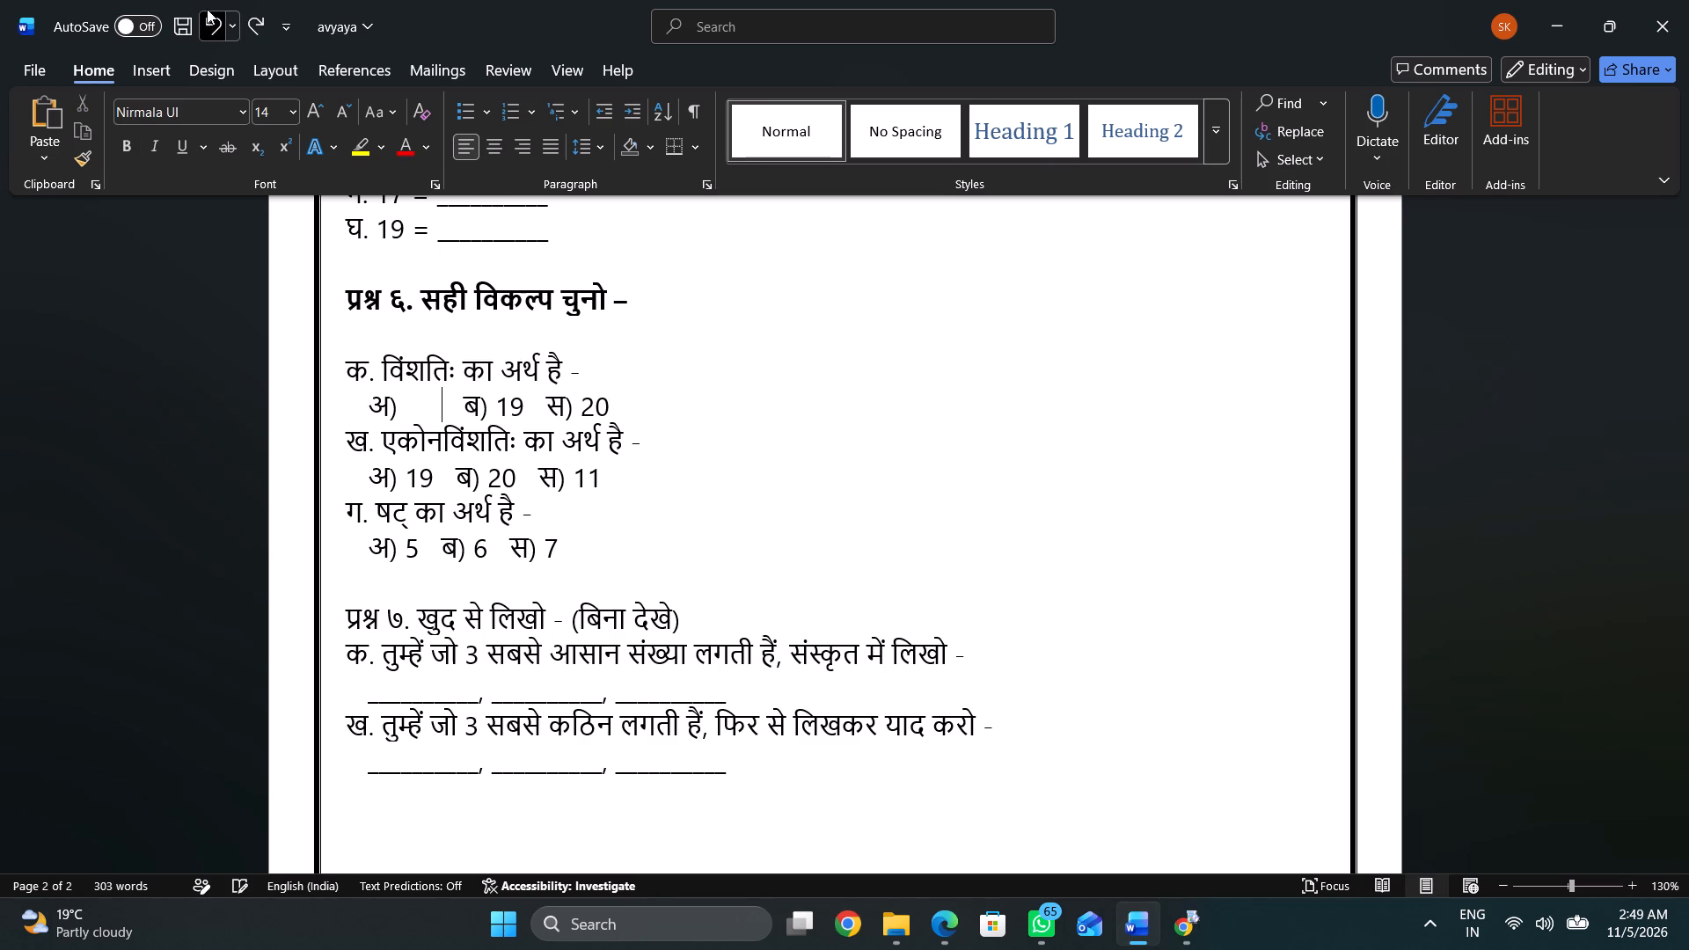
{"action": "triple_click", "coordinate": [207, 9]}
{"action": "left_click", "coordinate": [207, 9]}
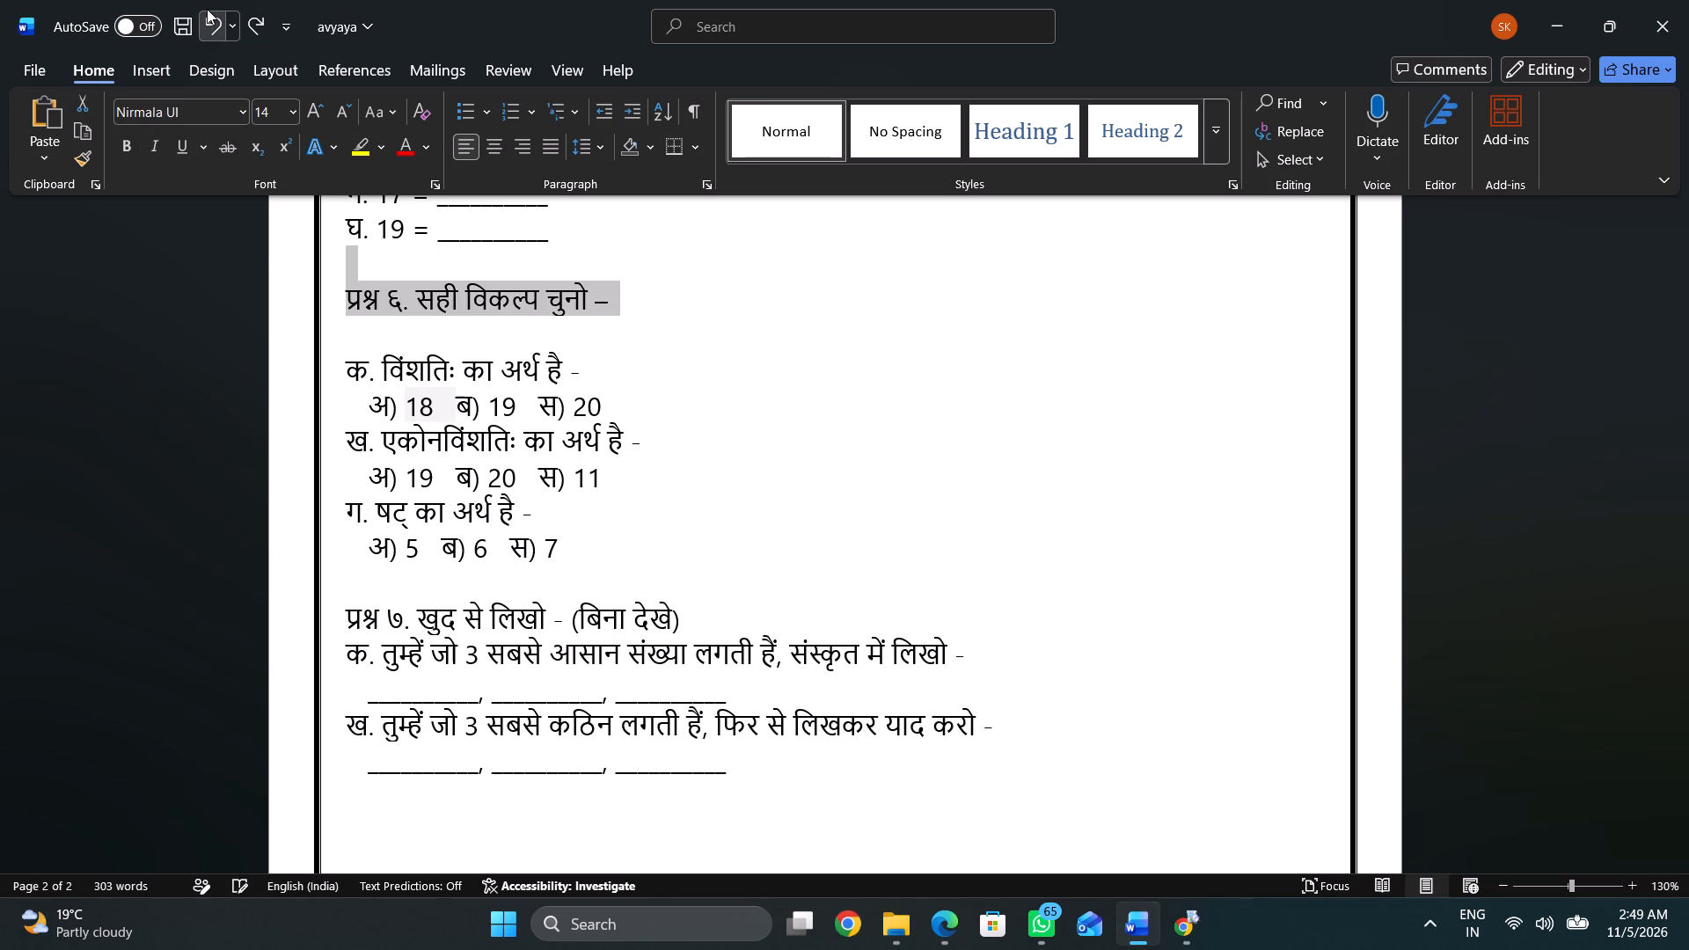
Make the प्रश्न ६ heading, सही विकल्प चुनो, bold.
{"action": "left_click", "coordinate": [347, 289]}
{"action": "left_click_drag", "start_coordinate": [347, 289], "coordinate": [611, 316]}
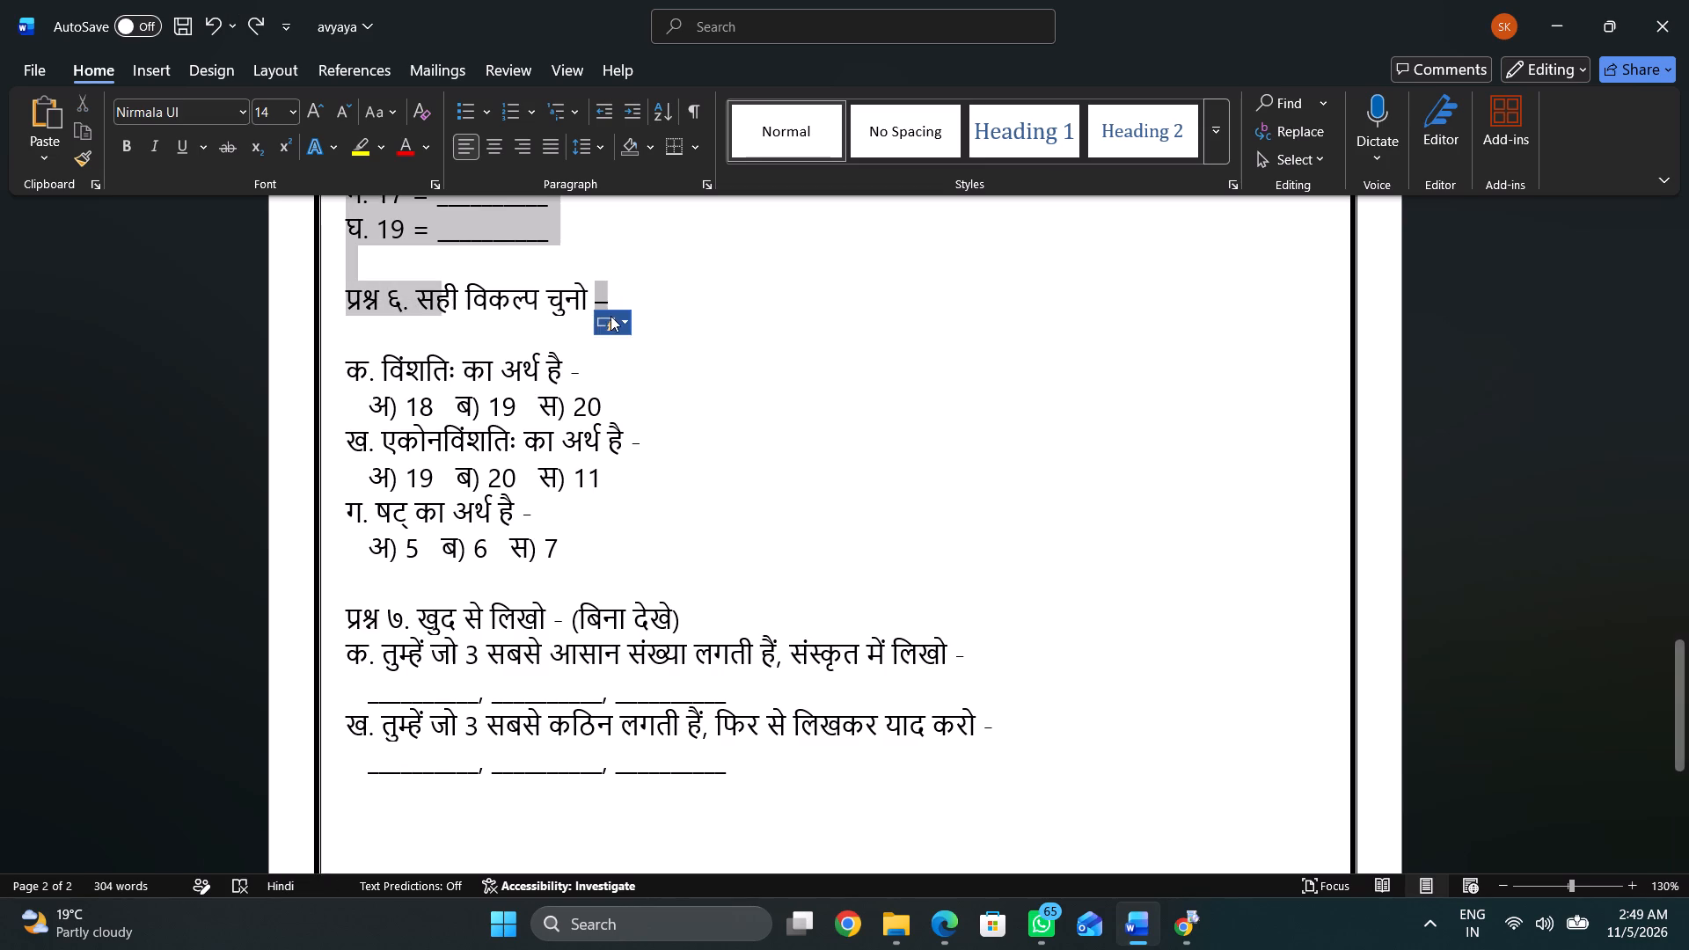
{"action": "left_click_drag", "start_coordinate": [611, 316], "coordinate": [611, 316]}
{"action": "left_click", "coordinate": [543, 296]}
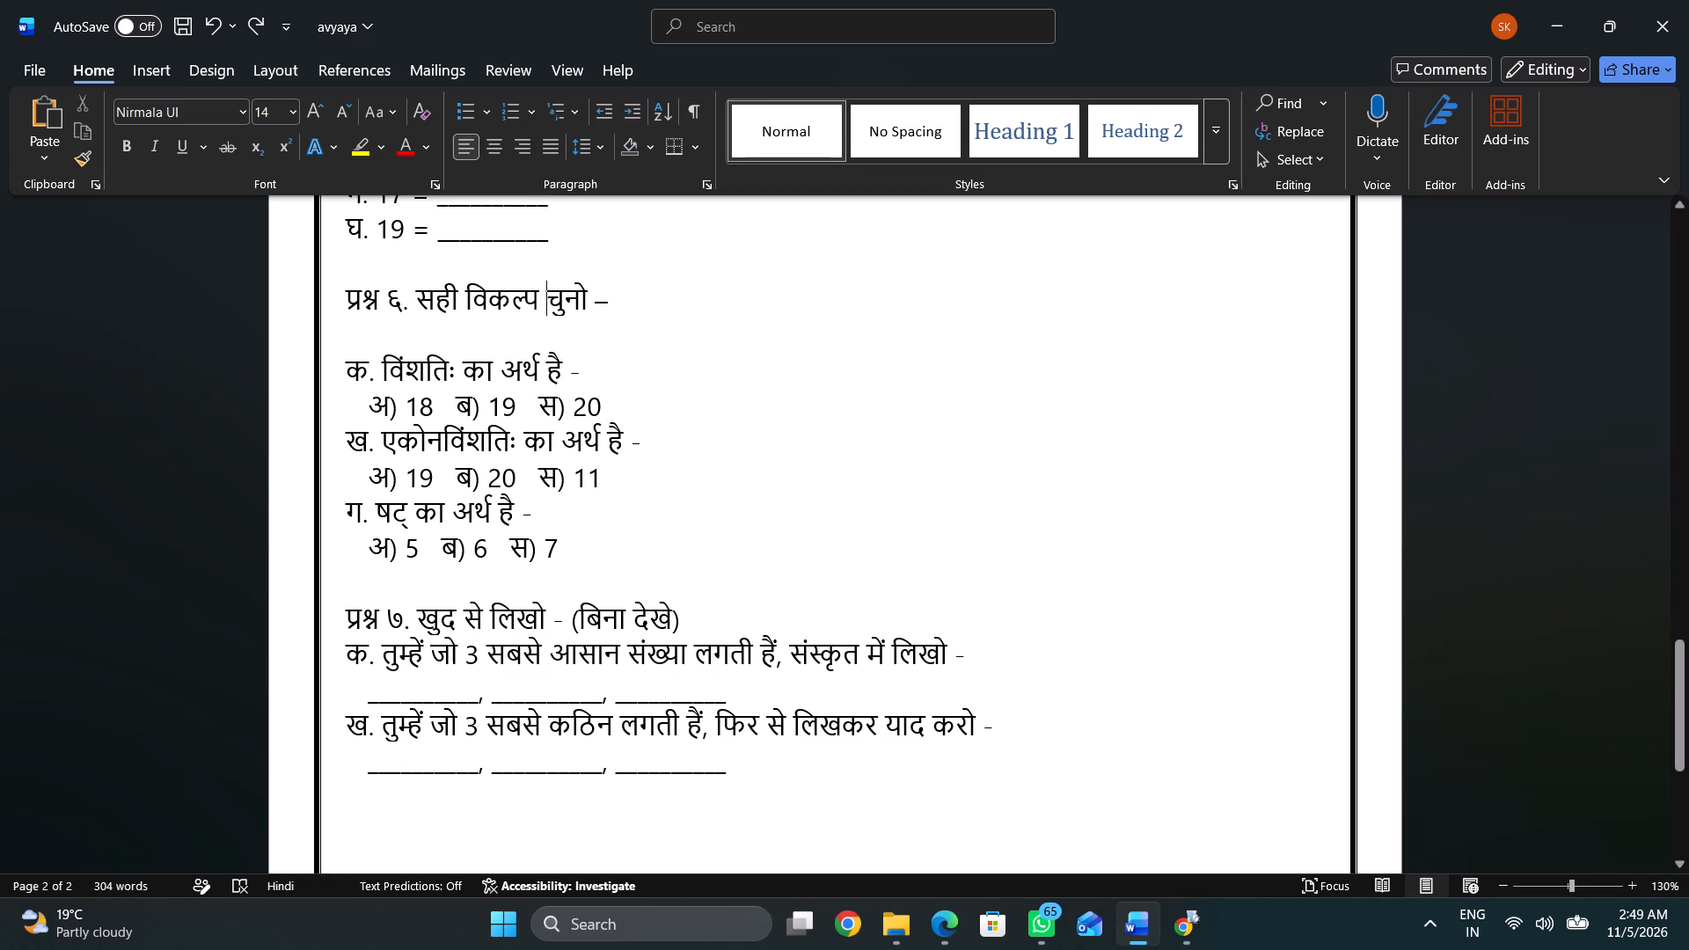
{"action": "left_click_drag", "start_coordinate": [345, 295], "coordinate": [606, 318]}
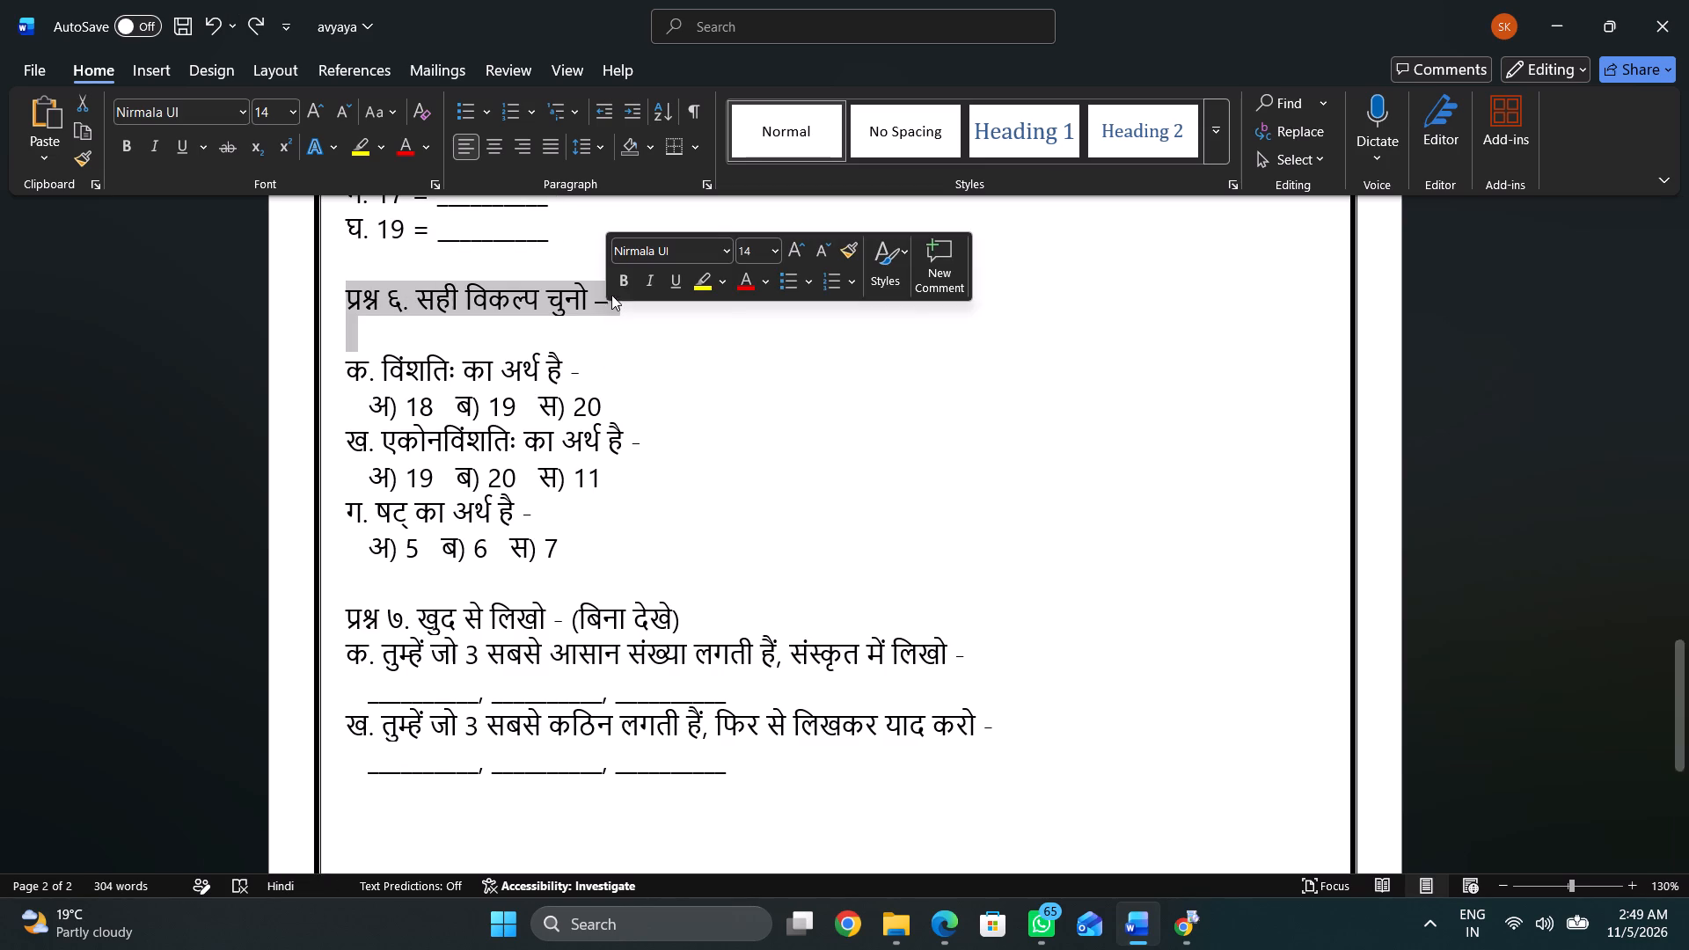
{"action": "left_click", "coordinate": [616, 289]}
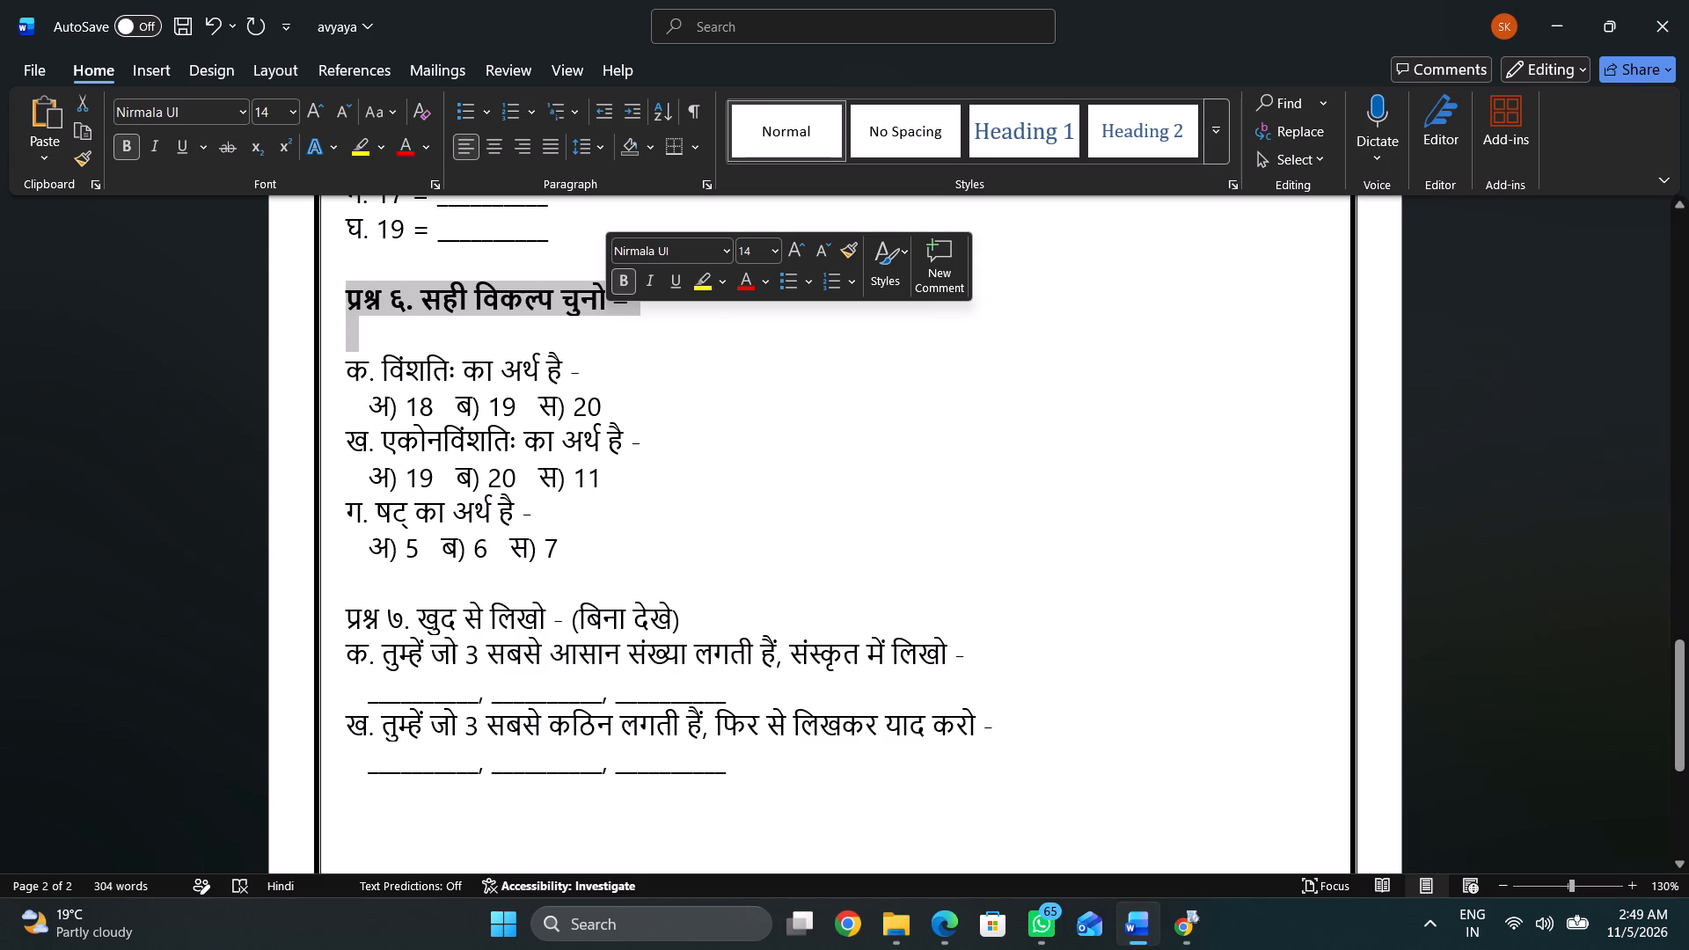
Spread options अ, ब and स of प्रश्न ६ part क apart with extra spaces.
{"action": "left_click", "coordinate": [438, 403]}
{"action": "key", "text": "space"}
{"action": "key", "text": "space"}
{"action": "key", "text": "space"}
{"action": "key", "text": "space"}
{"action": "key", "text": "space"}
{"action": "key", "text": "space"}
{"action": "key", "text": "space"}
{"action": "key", "text": "space"}
{"action": "key", "text": "space"}
{"action": "key", "text": "space"}
{"action": "key", "text": "space"}
{"action": "key", "text": "space"}
{"action": "key", "text": "space"}
{"action": "key", "text": "space"}
{"action": "key", "text": "space"}
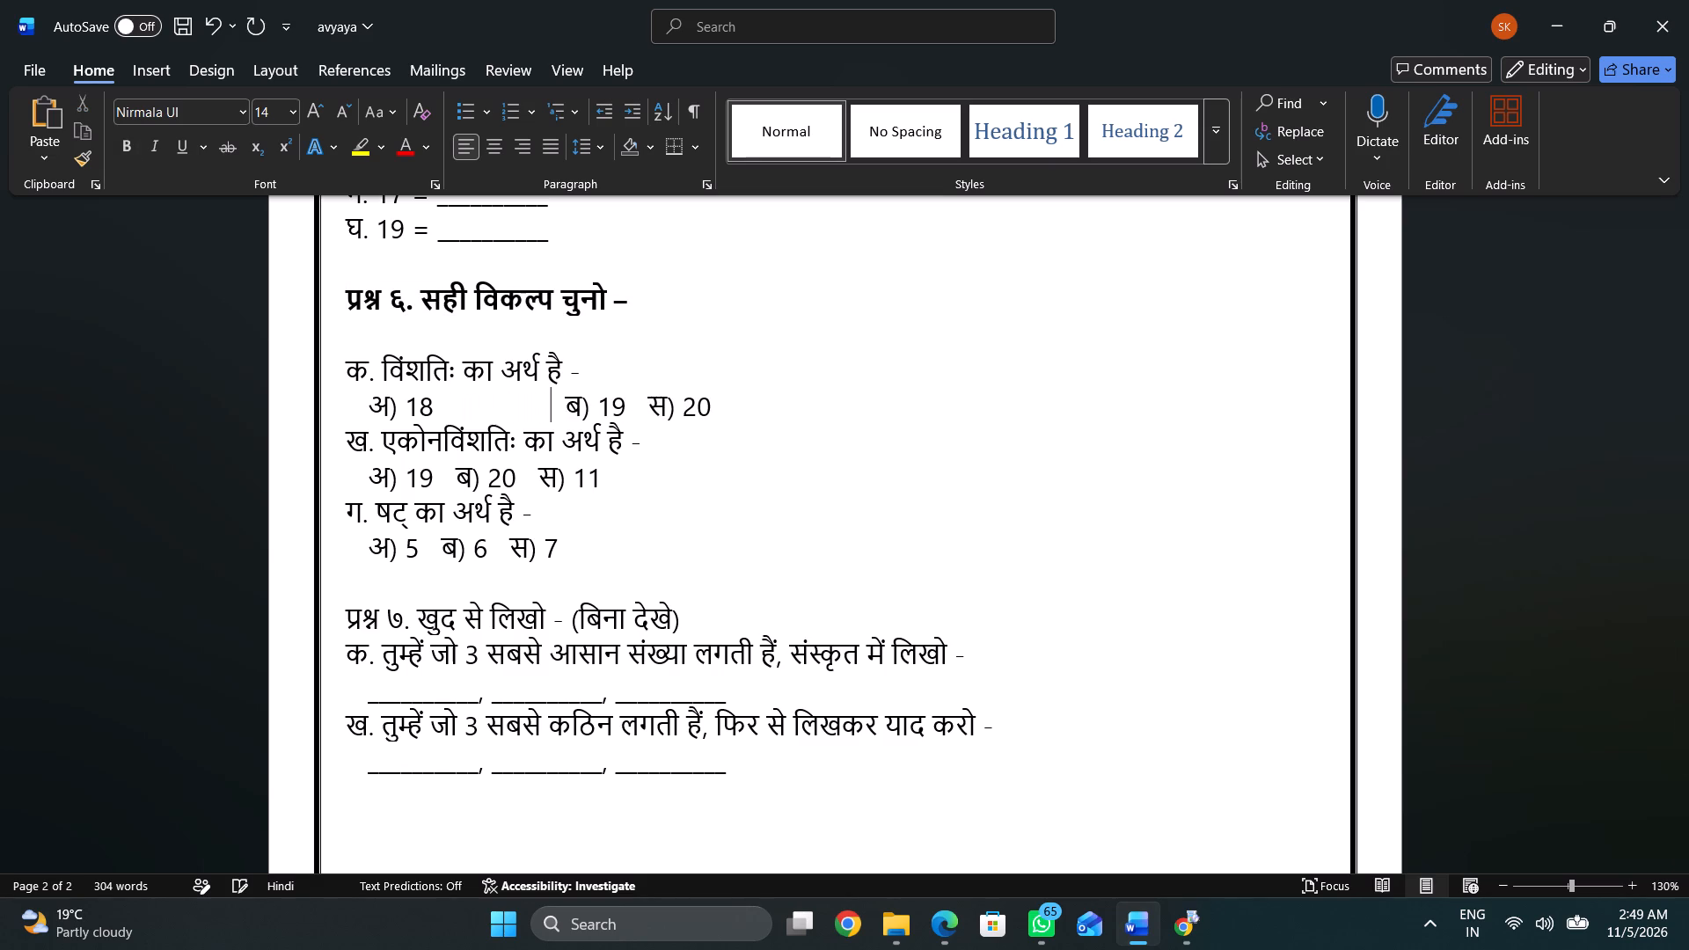
{"action": "left_click", "coordinate": [637, 411]}
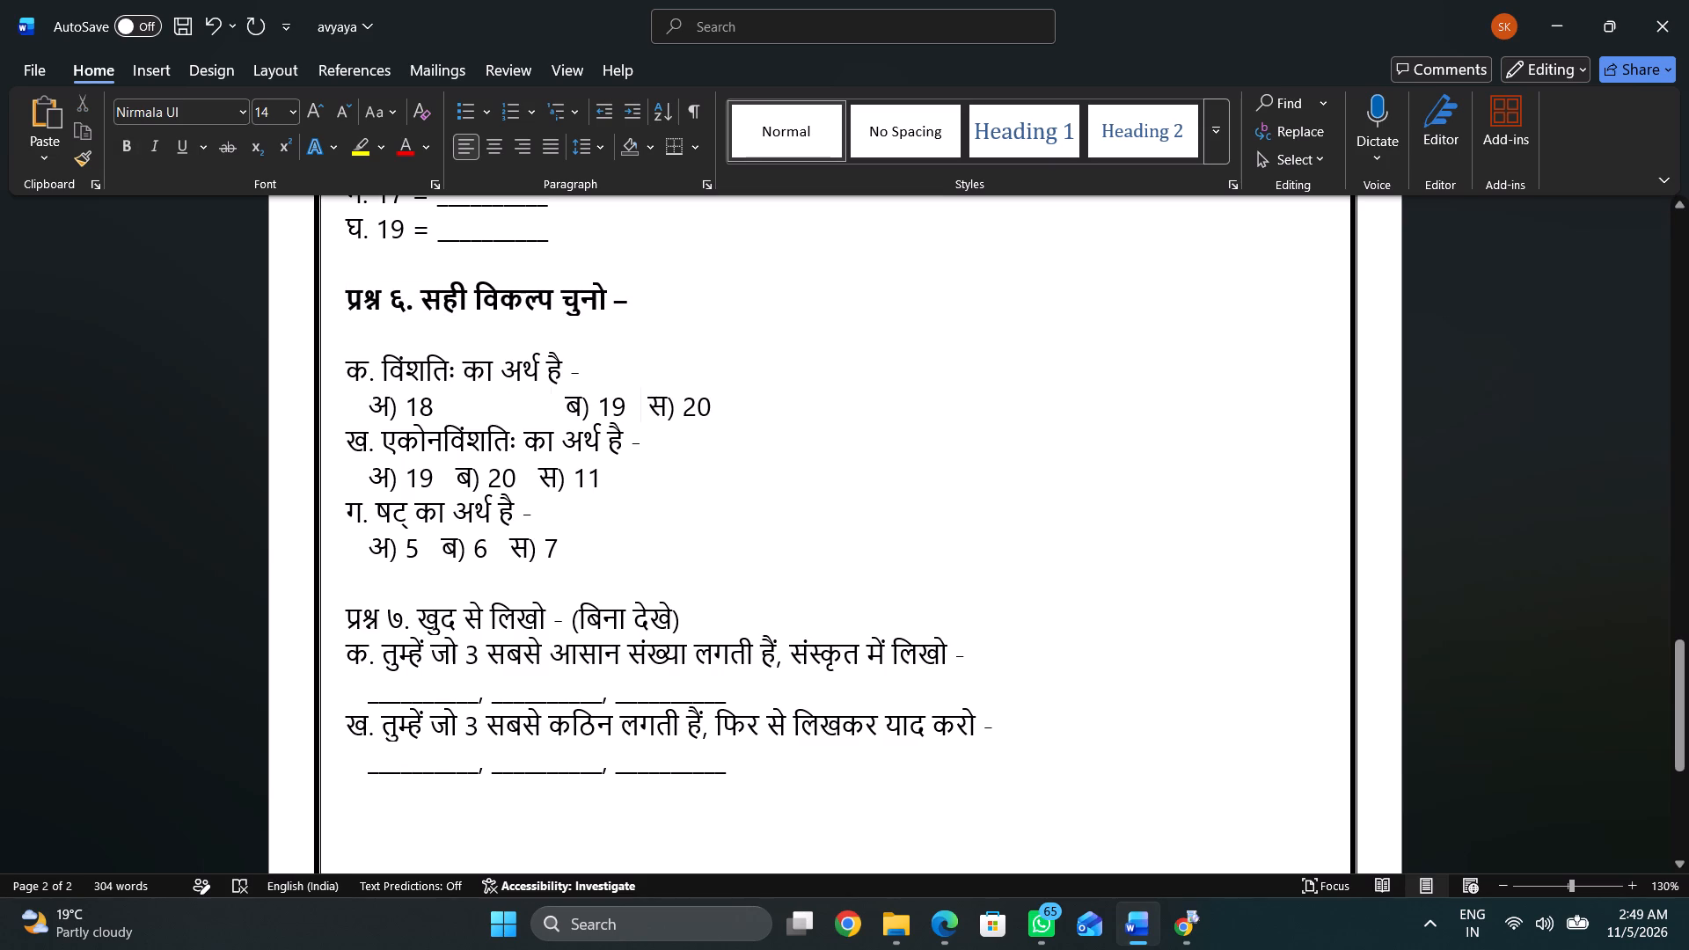
{"action": "key", "text": "space"}
{"action": "key", "text": "space"}
{"action": "key", "text": "space"}
{"action": "key", "text": "space"}
{"action": "key", "text": "space"}
{"action": "key", "text": "space"}
{"action": "key", "text": "space"}
{"action": "key", "text": "space"}
{"action": "key", "text": "space"}
{"action": "key", "text": "space"}
{"action": "key", "text": "space"}
{"action": "key", "text": "space"}
{"action": "key", "text": "space"}
{"action": "key", "text": "space"}
{"action": "key", "text": "space"}
{"action": "key", "text": "space"}
{"action": "key", "text": "space"}
{"action": "key", "text": "space"}
Spread options अ, ब and स of प्रश्न ६ part ख apart with extra spaces, roughly matching part क's columns.
{"action": "left_click", "coordinate": [442, 456]}
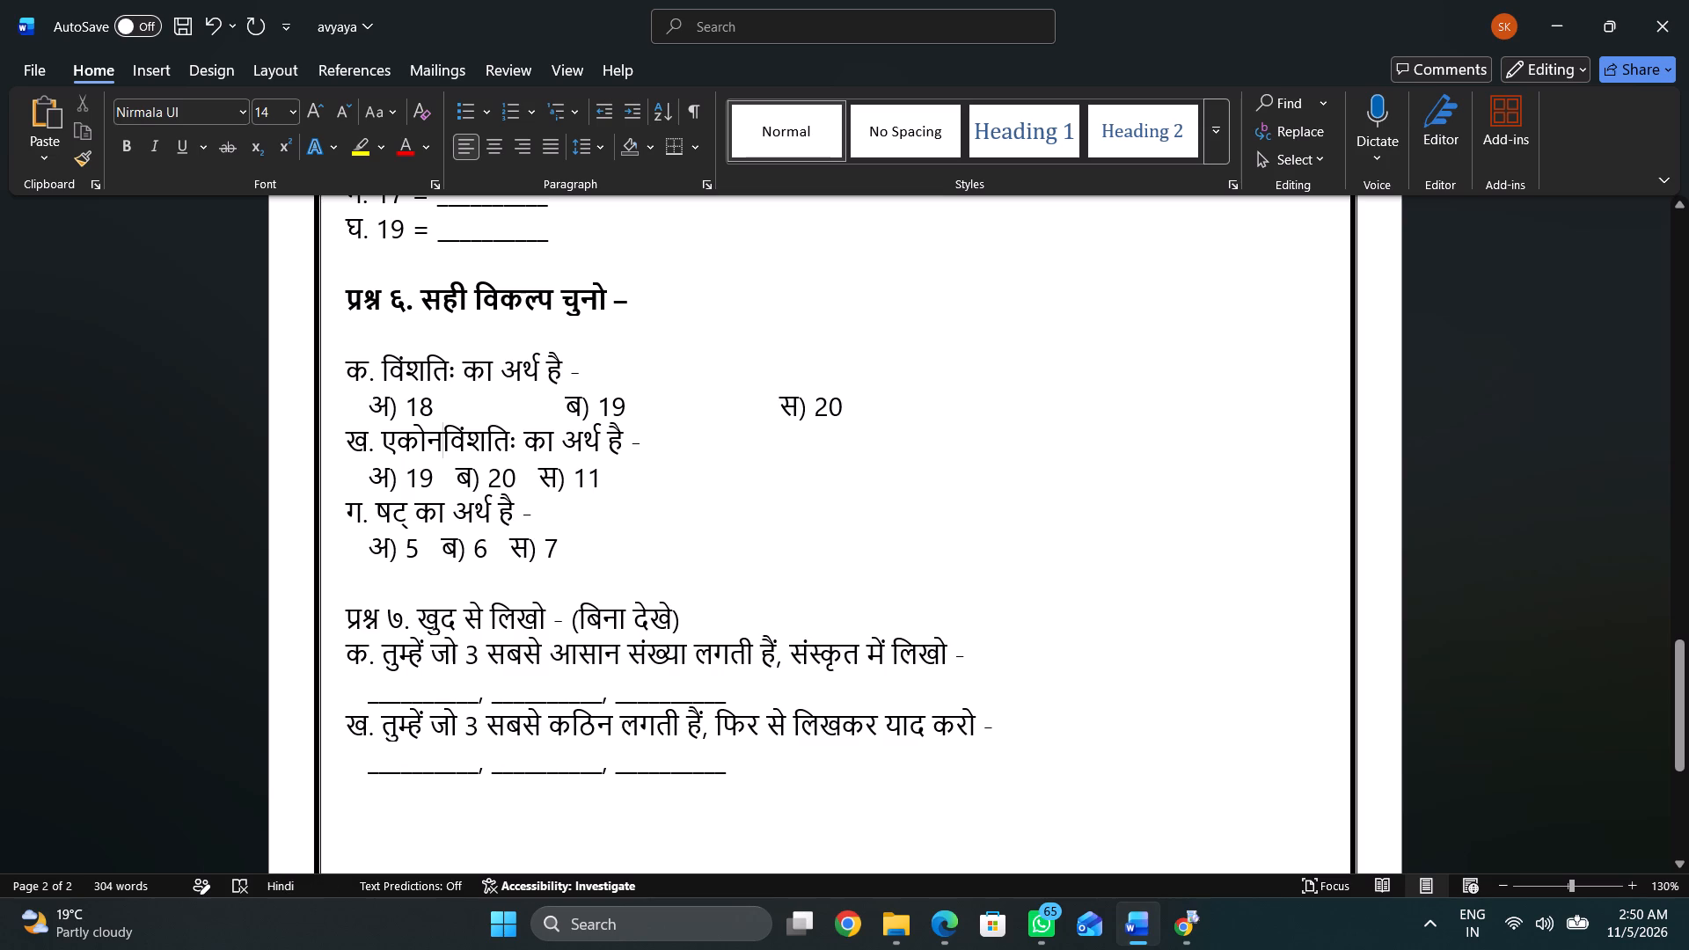
{"action": "left_click", "coordinate": [438, 479]}
{"action": "key", "text": "space"}
{"action": "key", "text": "space"}
{"action": "key", "text": "space"}
{"action": "key", "text": "space"}
{"action": "key", "text": "space"}
{"action": "key", "text": "space"}
{"action": "key", "text": "space"}
{"action": "key", "text": "space"}
{"action": "key", "text": "space"}
{"action": "key", "text": "space"}
{"action": "key", "text": "space"}
{"action": "key", "text": "space"}
{"action": "key", "text": "space"}
{"action": "key", "text": "space"}
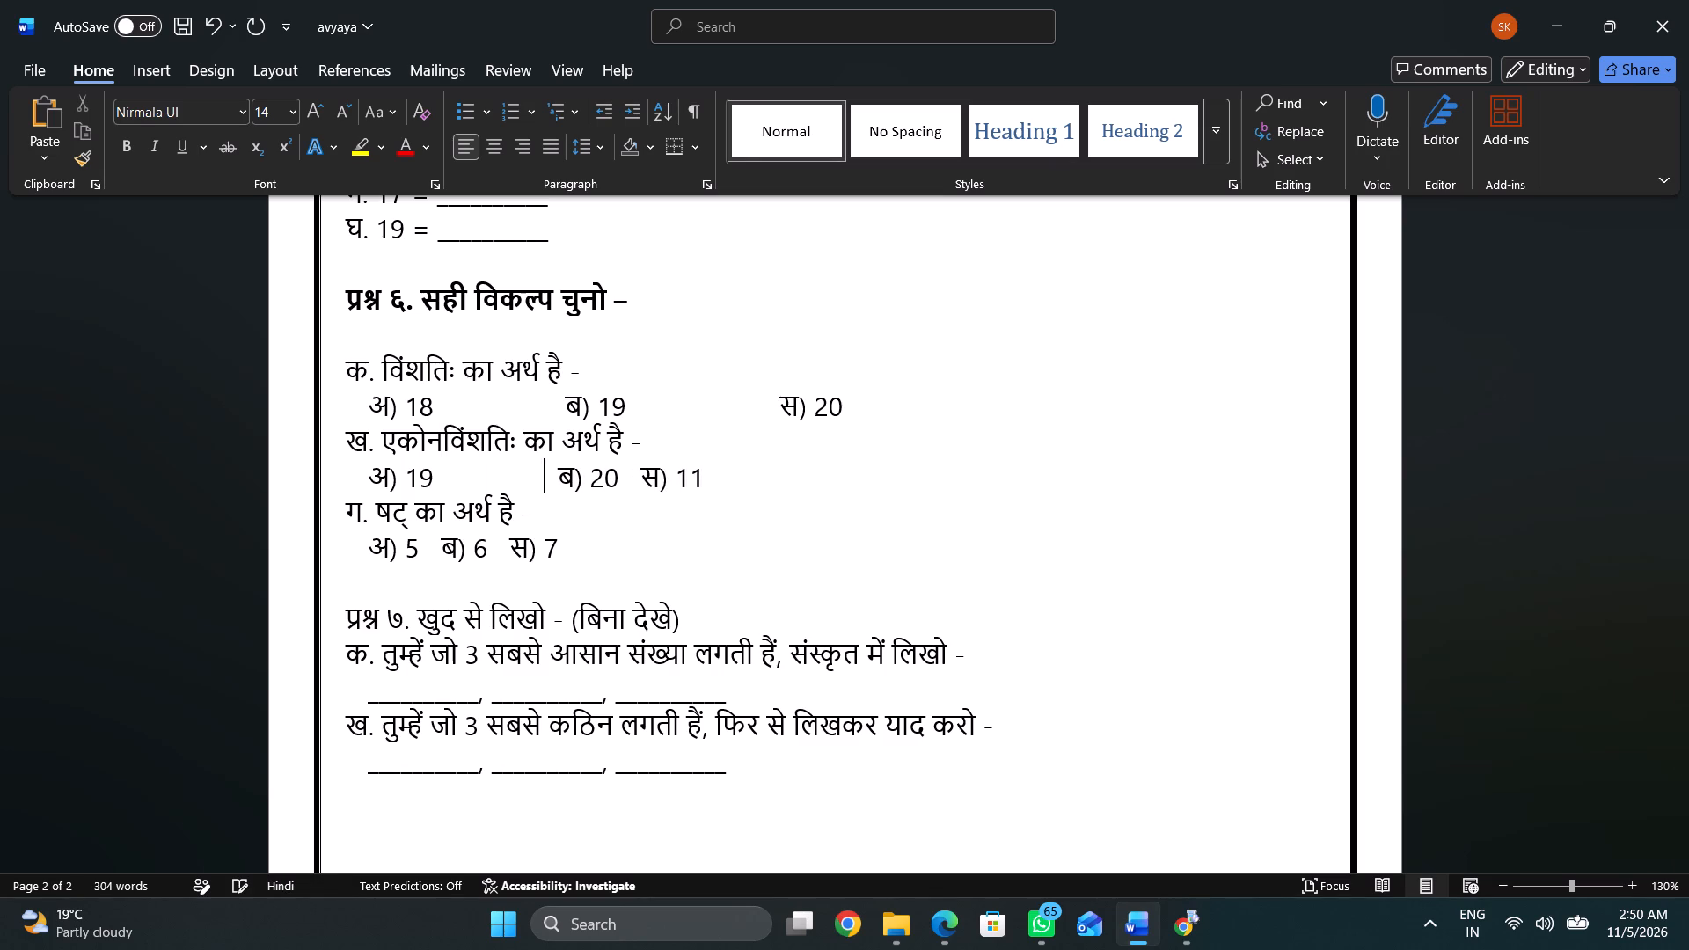
{"action": "left_click", "coordinate": [631, 484]}
{"action": "key", "text": "space"}
{"action": "key", "text": "space"}
{"action": "key", "text": "space"}
{"action": "key", "text": "space"}
{"action": "key", "text": "space"}
{"action": "key", "text": "space"}
{"action": "key", "text": "space"}
{"action": "key", "text": "space"}
{"action": "key", "text": "space"}
{"action": "key", "text": "space"}
{"action": "key", "text": "space"}
{"action": "key", "text": "space"}
{"action": "key", "text": "space"}
{"action": "key", "text": "space"}
{"action": "key", "text": "space"}
{"action": "key", "text": "space"}
{"action": "key", "text": "space"}
{"action": "key", "text": "space"}
{"action": "key", "text": "space"}
{"action": "key", "text": "space"}
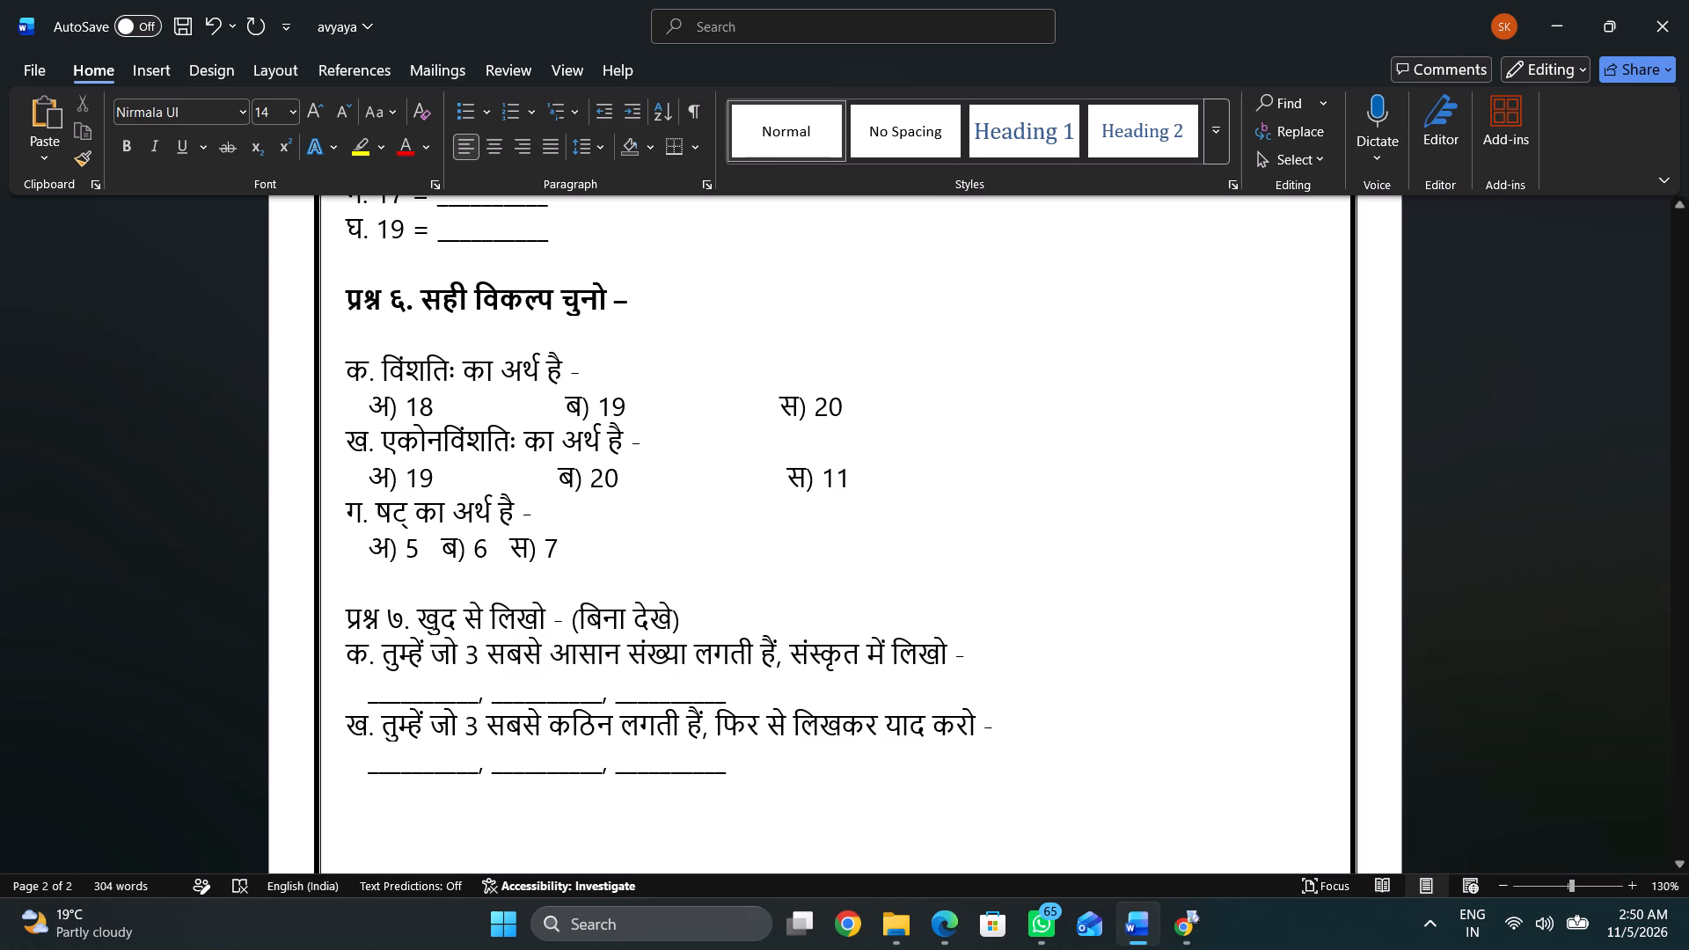
Align option स of parts क and ख in प्रश्न ६ by adding a few spaces before each.
{"action": "left_click", "coordinate": [733, 410]}
{"action": "key", "text": "space"}
{"action": "key", "text": "space"}
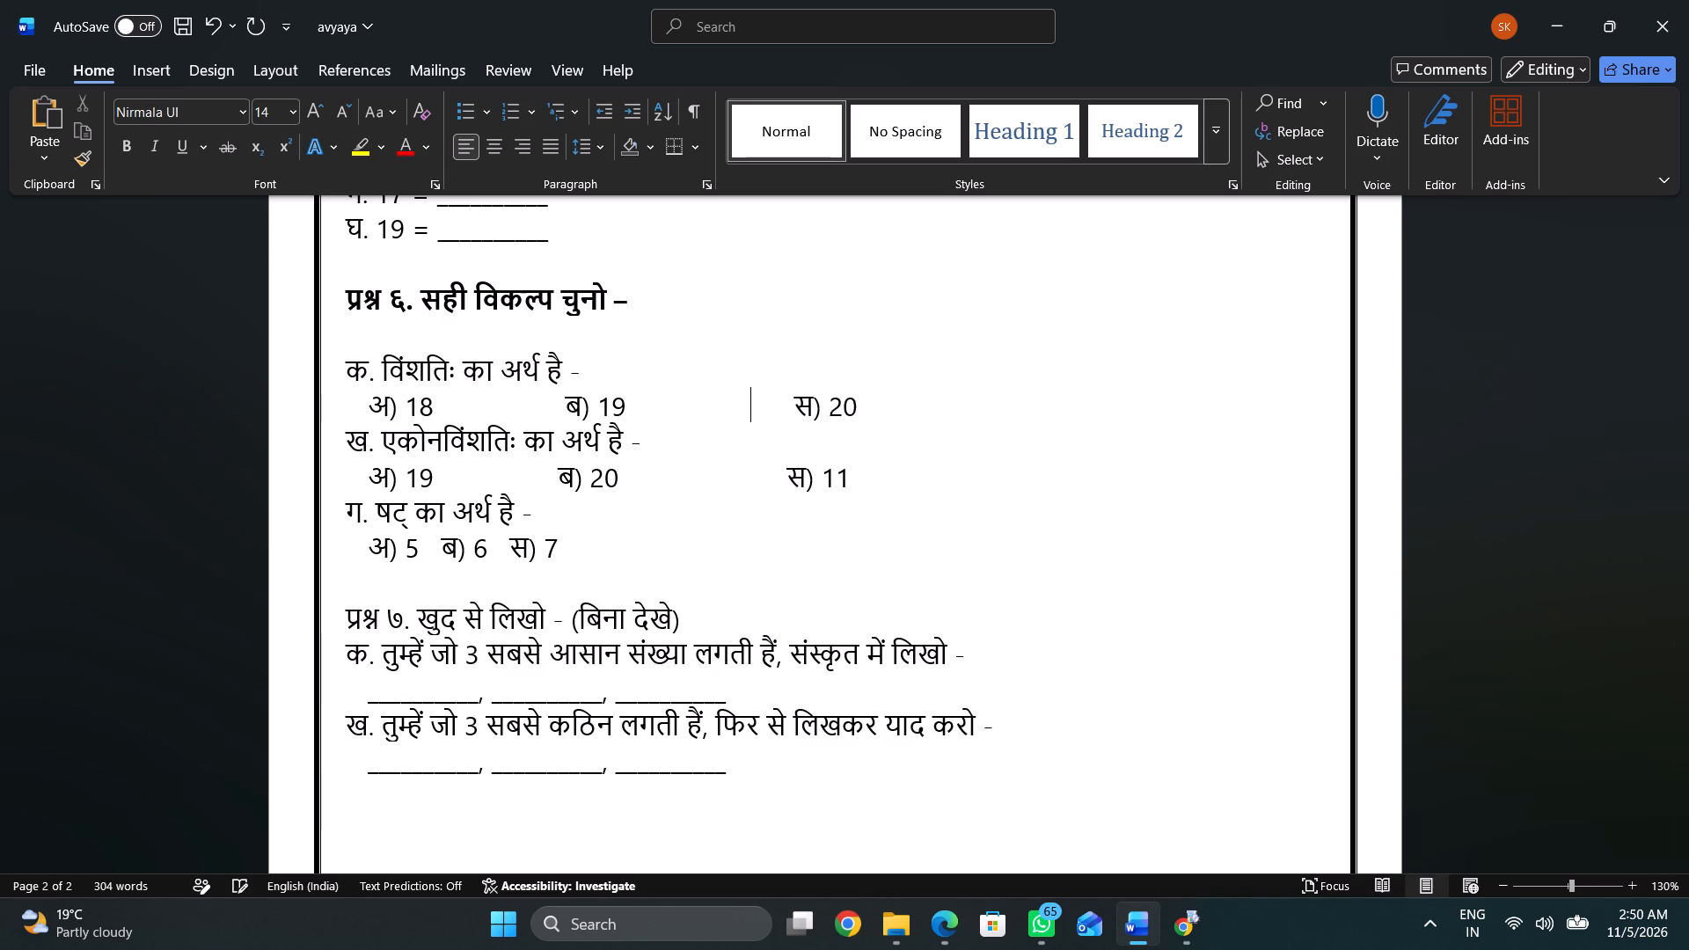
{"action": "left_click", "coordinate": [757, 471]}
{"action": "key", "text": "space"}
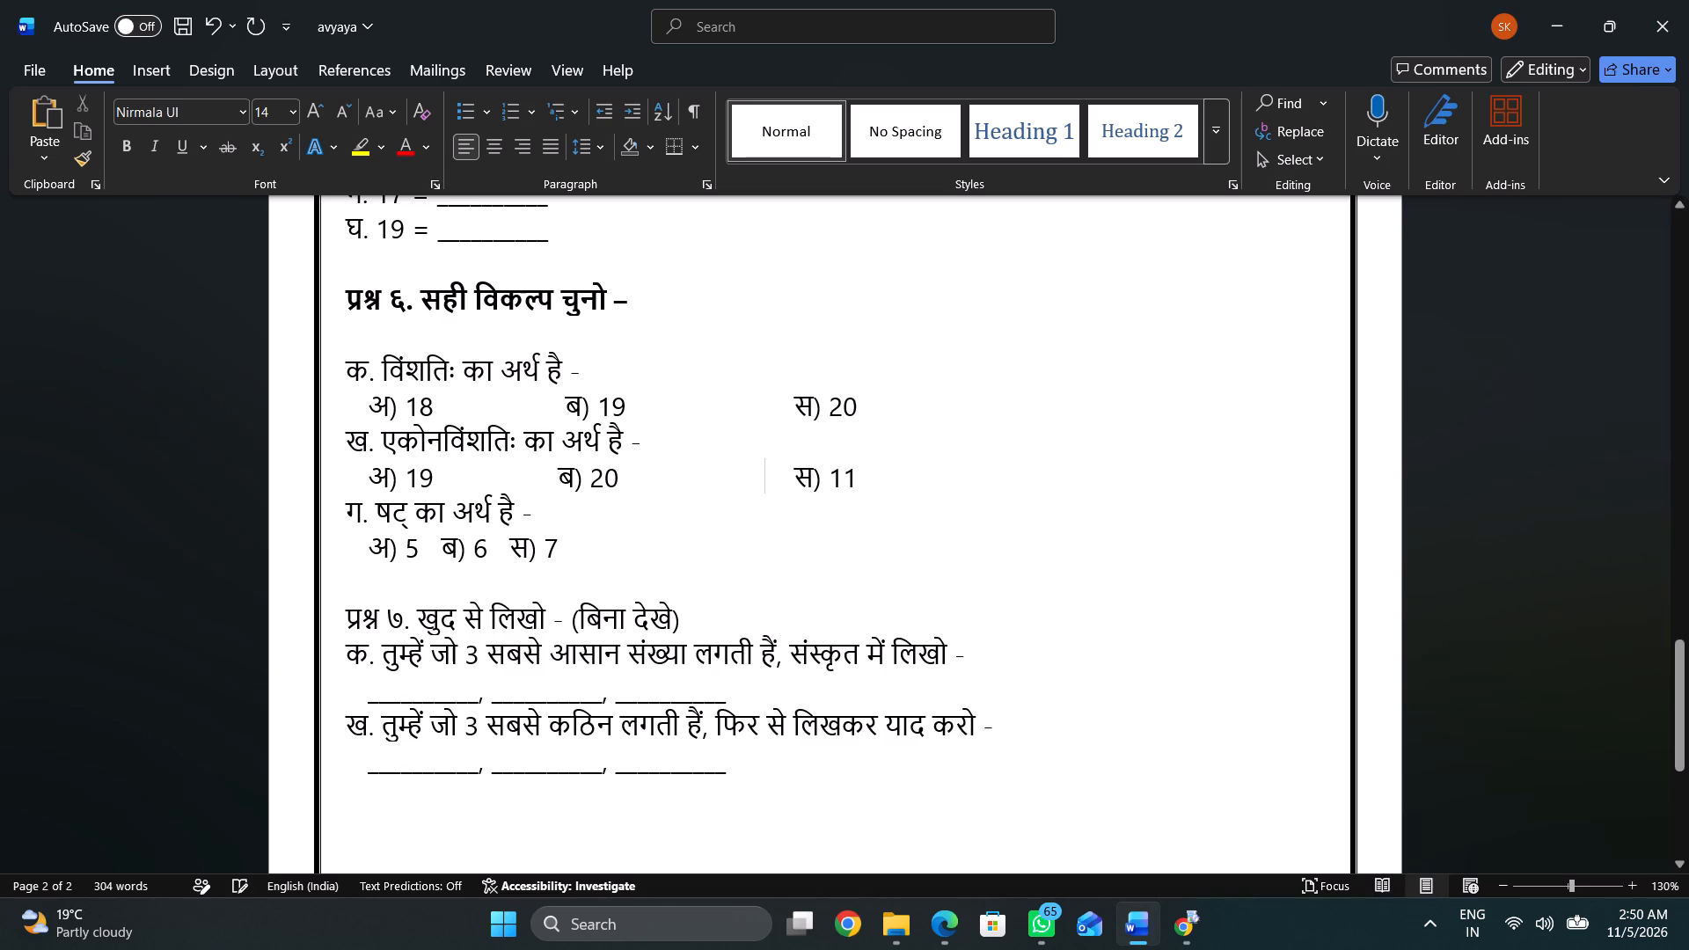
Spread options अ, ब and स of प्रश्न ६ part ग apart with extra spaces, roughly matching the columns above.
{"action": "left_click", "coordinate": [432, 542]}
{"action": "key", "text": "space"}
{"action": "key", "text": "space"}
{"action": "key", "text": "space"}
{"action": "key", "text": "space"}
{"action": "key", "text": "space"}
{"action": "key", "text": "space"}
{"action": "key", "text": "space"}
{"action": "key", "text": "space"}
{"action": "key", "text": "space"}
{"action": "key", "text": "space"}
{"action": "key", "text": "space"}
{"action": "key", "text": "space"}
{"action": "key", "text": "space"}
{"action": "key", "text": "space"}
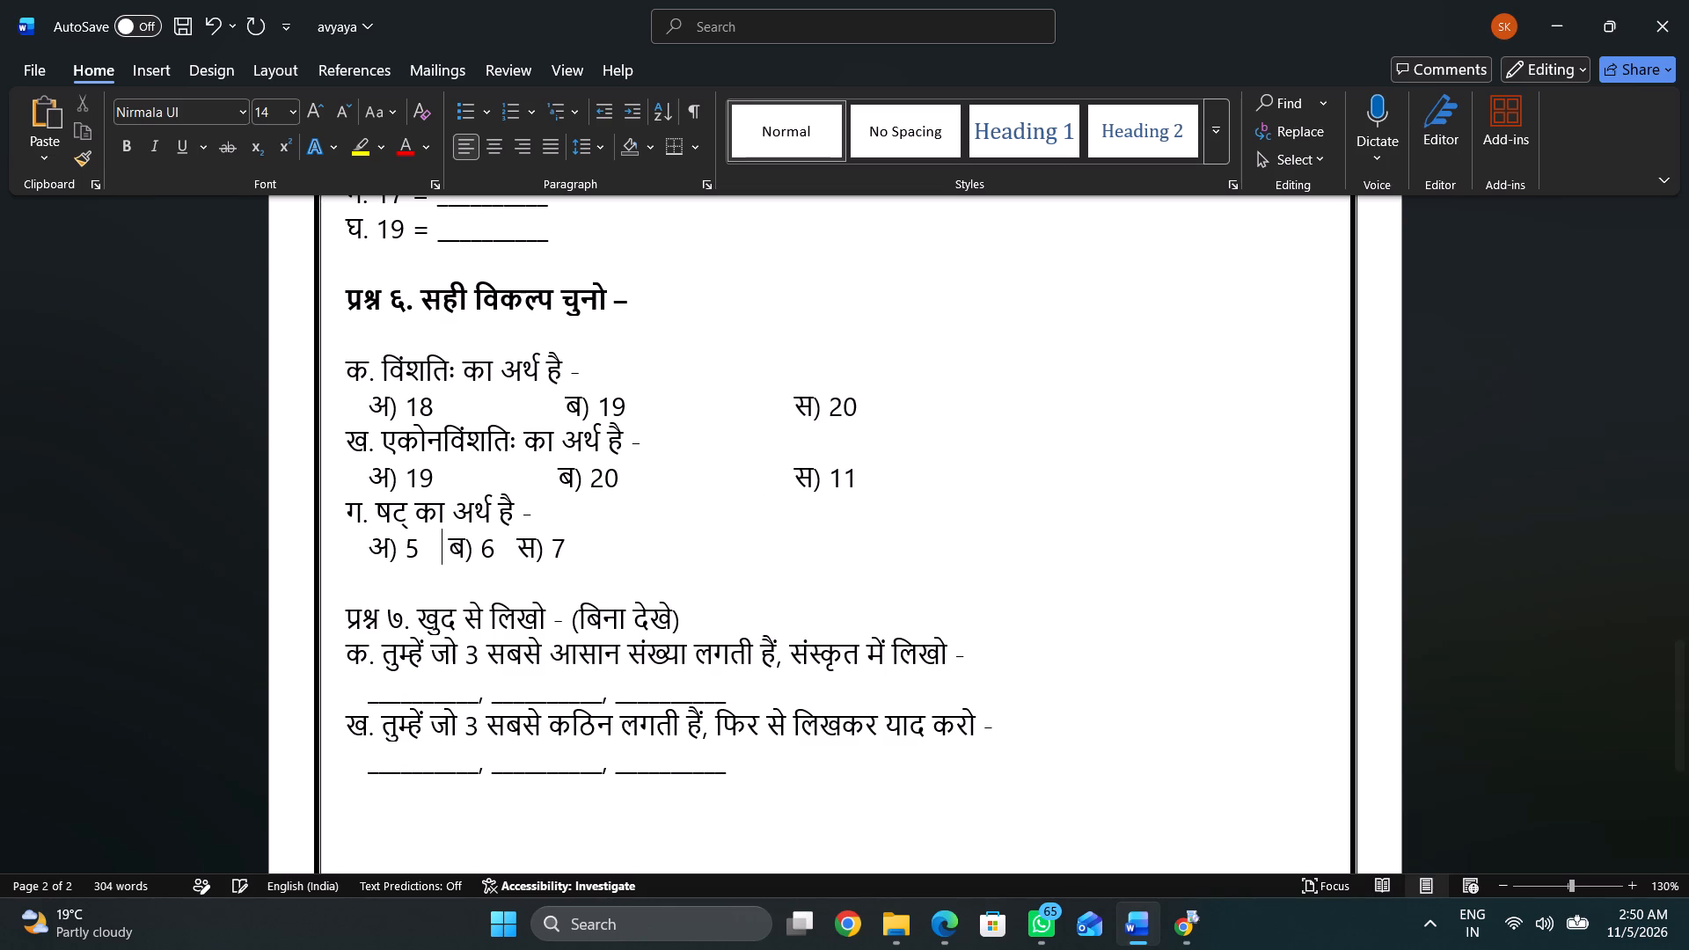
{"action": "key", "text": "space"}
{"action": "key", "text": "space"}
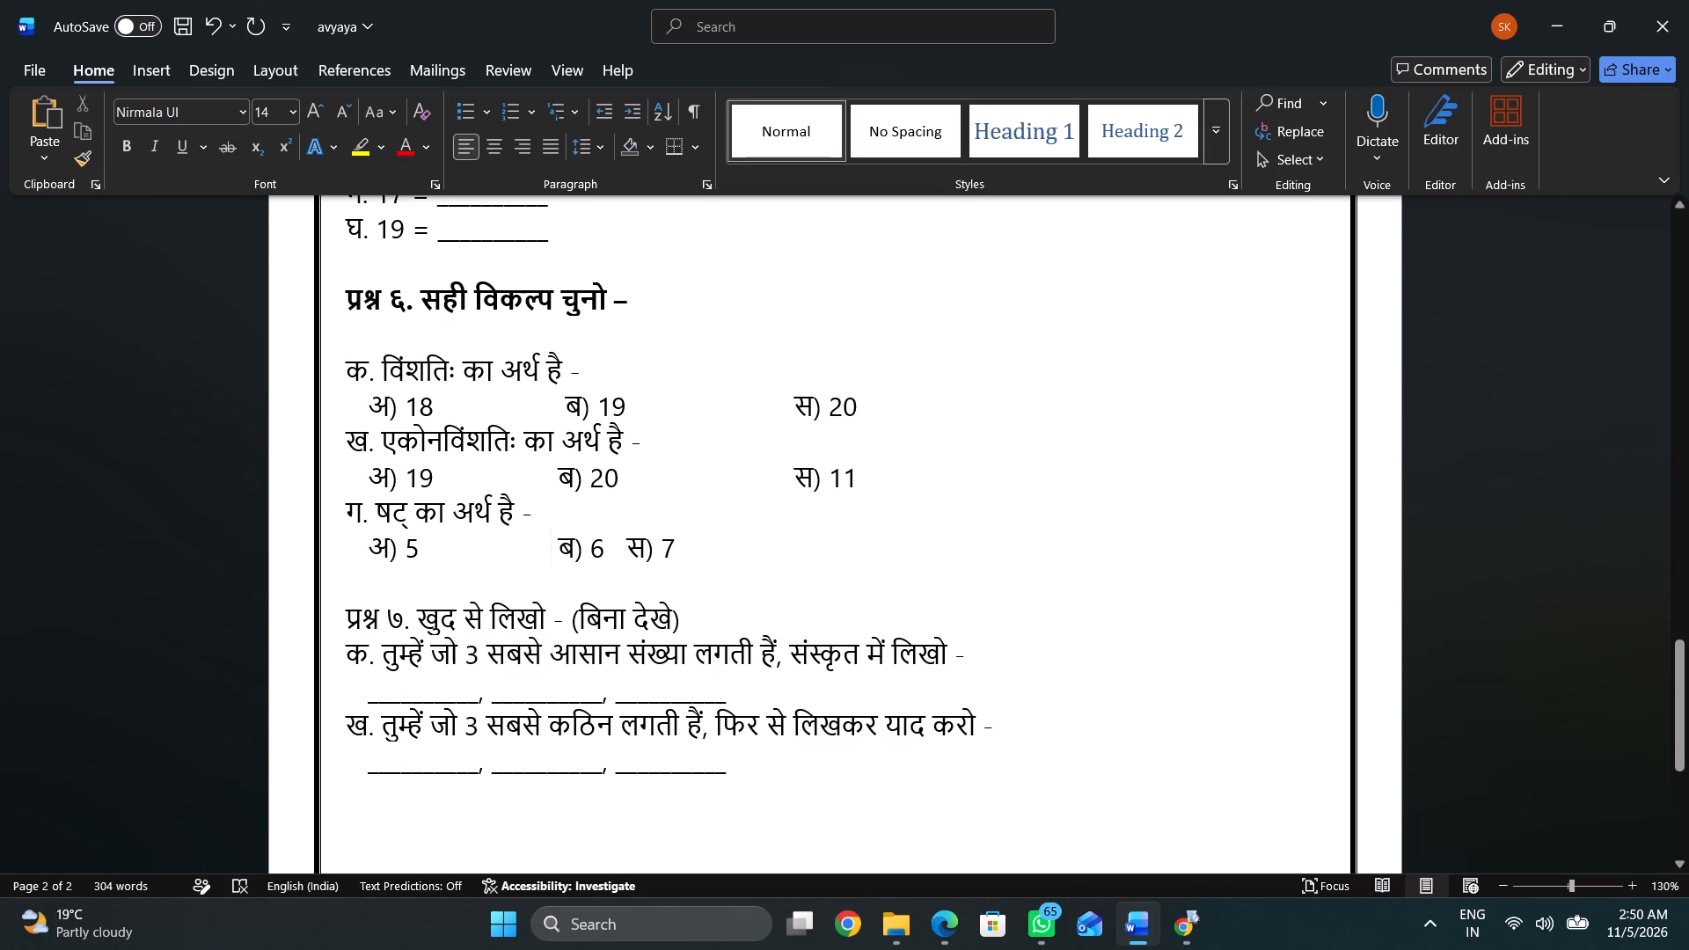
{"action": "left_click", "coordinate": [612, 546]}
{"action": "key", "text": "space"}
{"action": "key", "text": "space"}
{"action": "key", "text": "space"}
{"action": "key", "text": "space"}
{"action": "key", "text": "space"}
{"action": "key", "text": "space"}
{"action": "key", "text": "space"}
{"action": "key", "text": "space"}
{"action": "key", "text": "space"}
{"action": "key", "text": "space"}
{"action": "key", "text": "space"}
{"action": "key", "text": "space"}
{"action": "key", "text": "space"}
{"action": "key", "text": "space"}
{"action": "key", "text": "space"}
{"action": "key", "text": "space"}
{"action": "key", "text": "space"}
{"action": "key", "text": "space"}
{"action": "key", "text": "space"}
{"action": "key", "text": "space"}
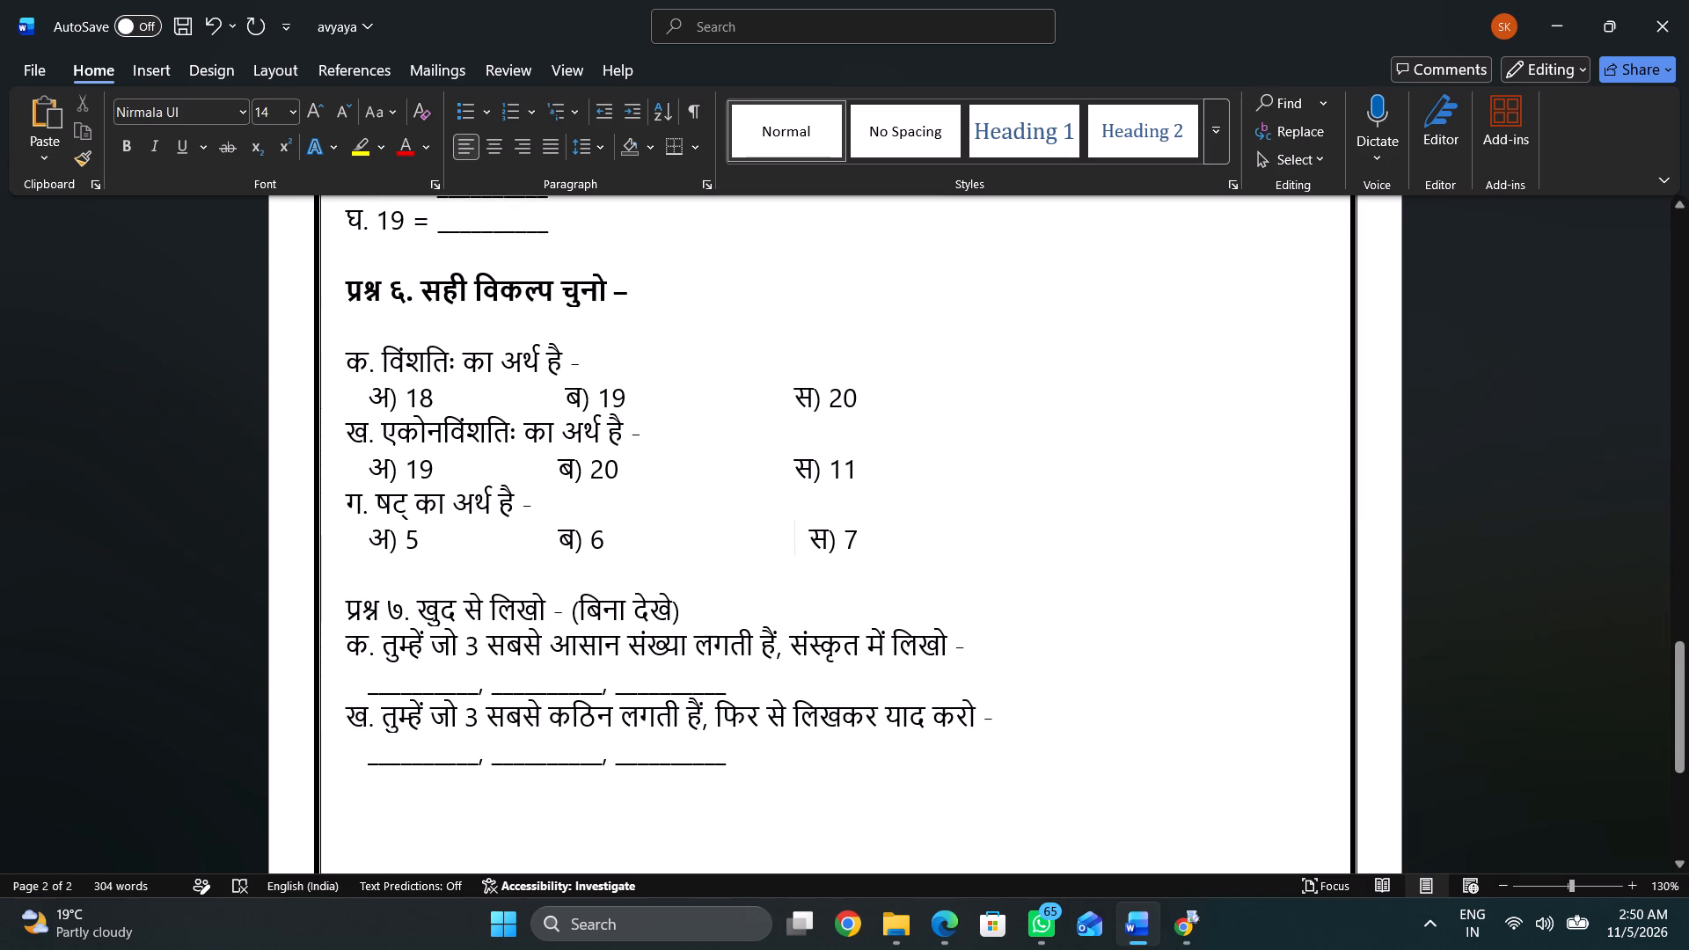
Insert a blank line below the प्रश्न ७ heading, खुद से लिखो - (बिना देखे).
{"action": "left_click", "coordinate": [706, 597]}
{"action": "key", "text": "Return"}
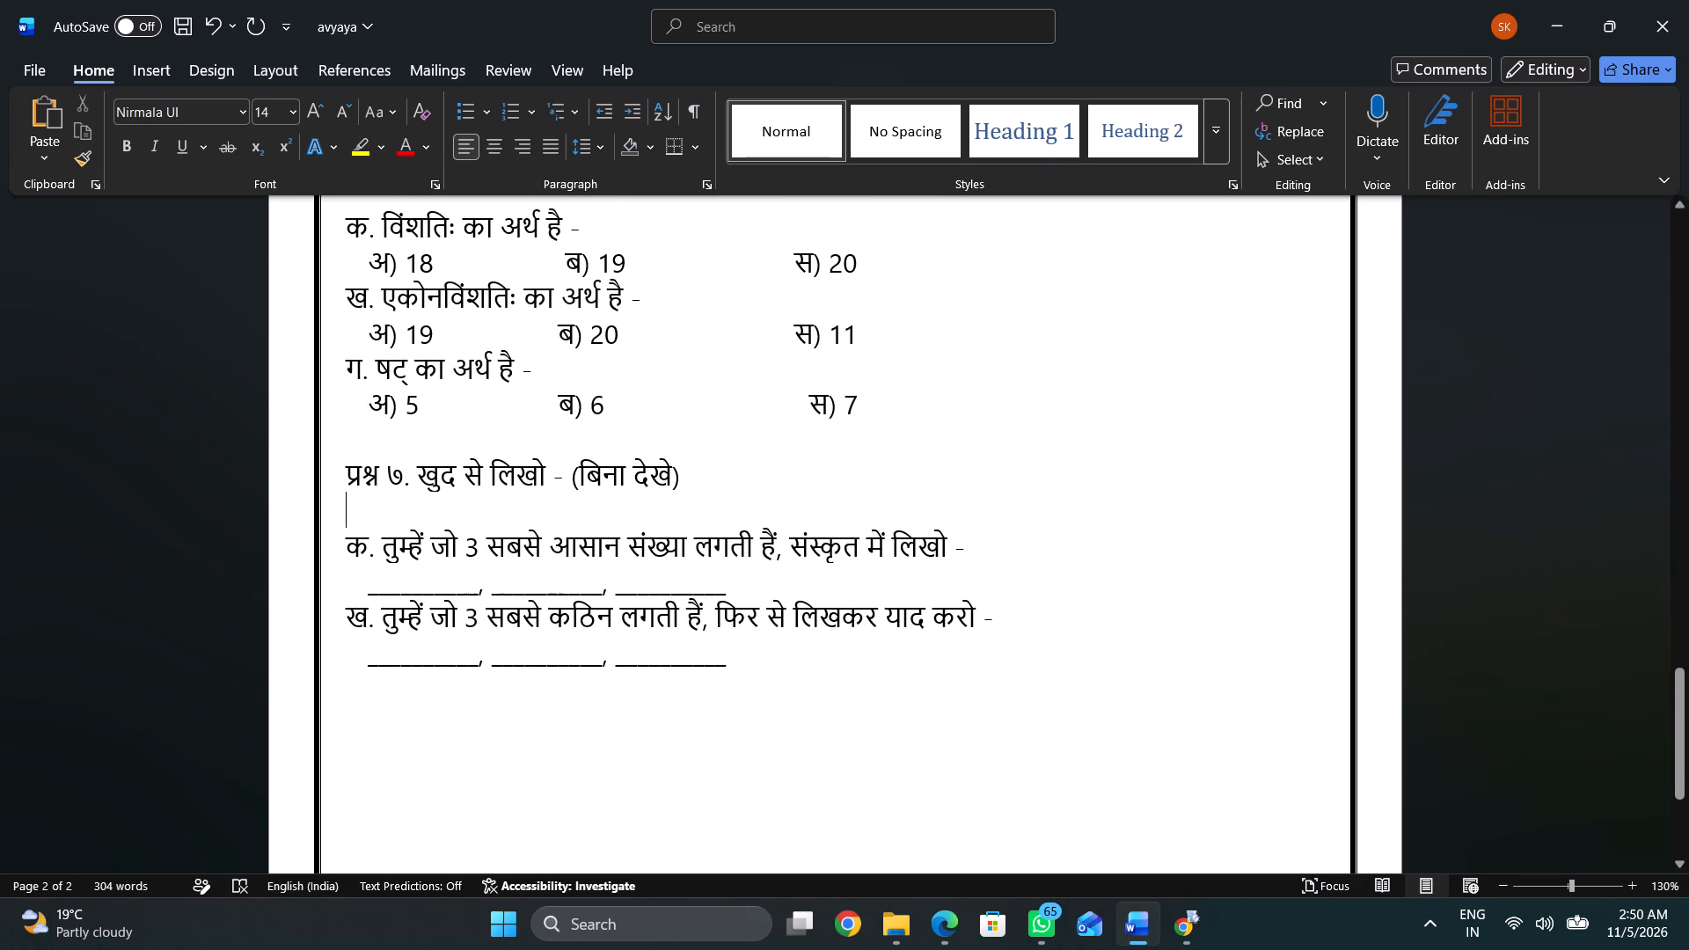
Insert an unnumbered blank line above and a blank line below the answer blanks of प्रश्न ७ part क.
{"action": "left_click", "coordinate": [997, 546]}
{"action": "key", "text": "Return"}
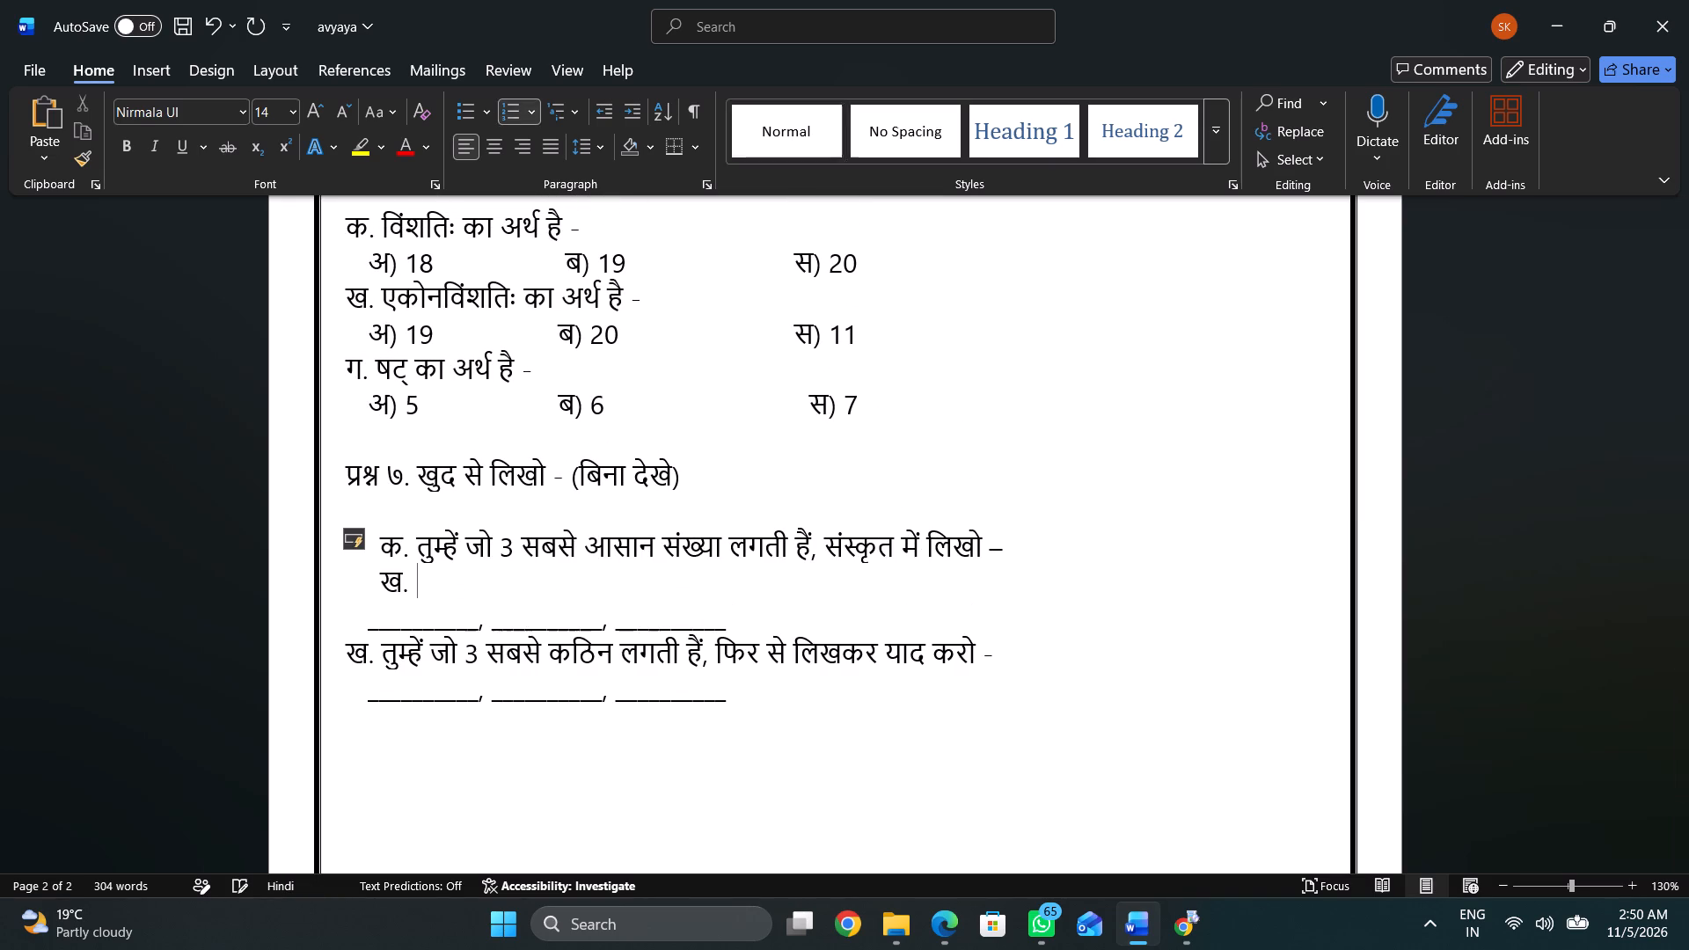
{"action": "key", "text": "BackSpace"}
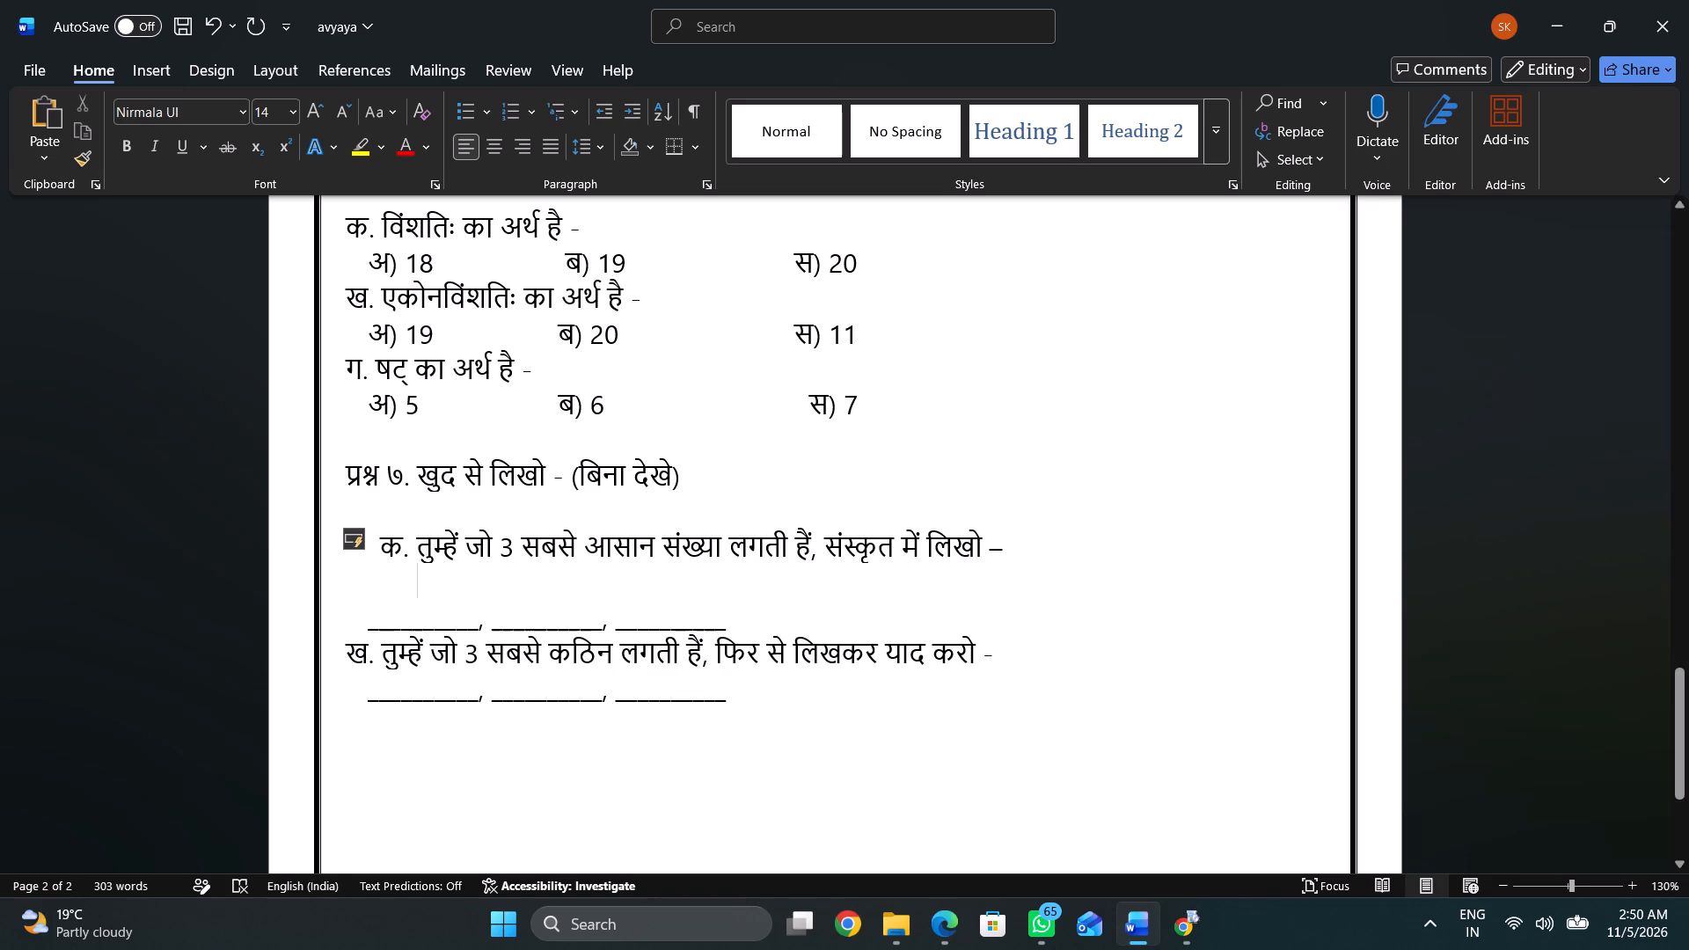
{"action": "left_click", "coordinate": [782, 624]}
{"action": "key", "text": "Return"}
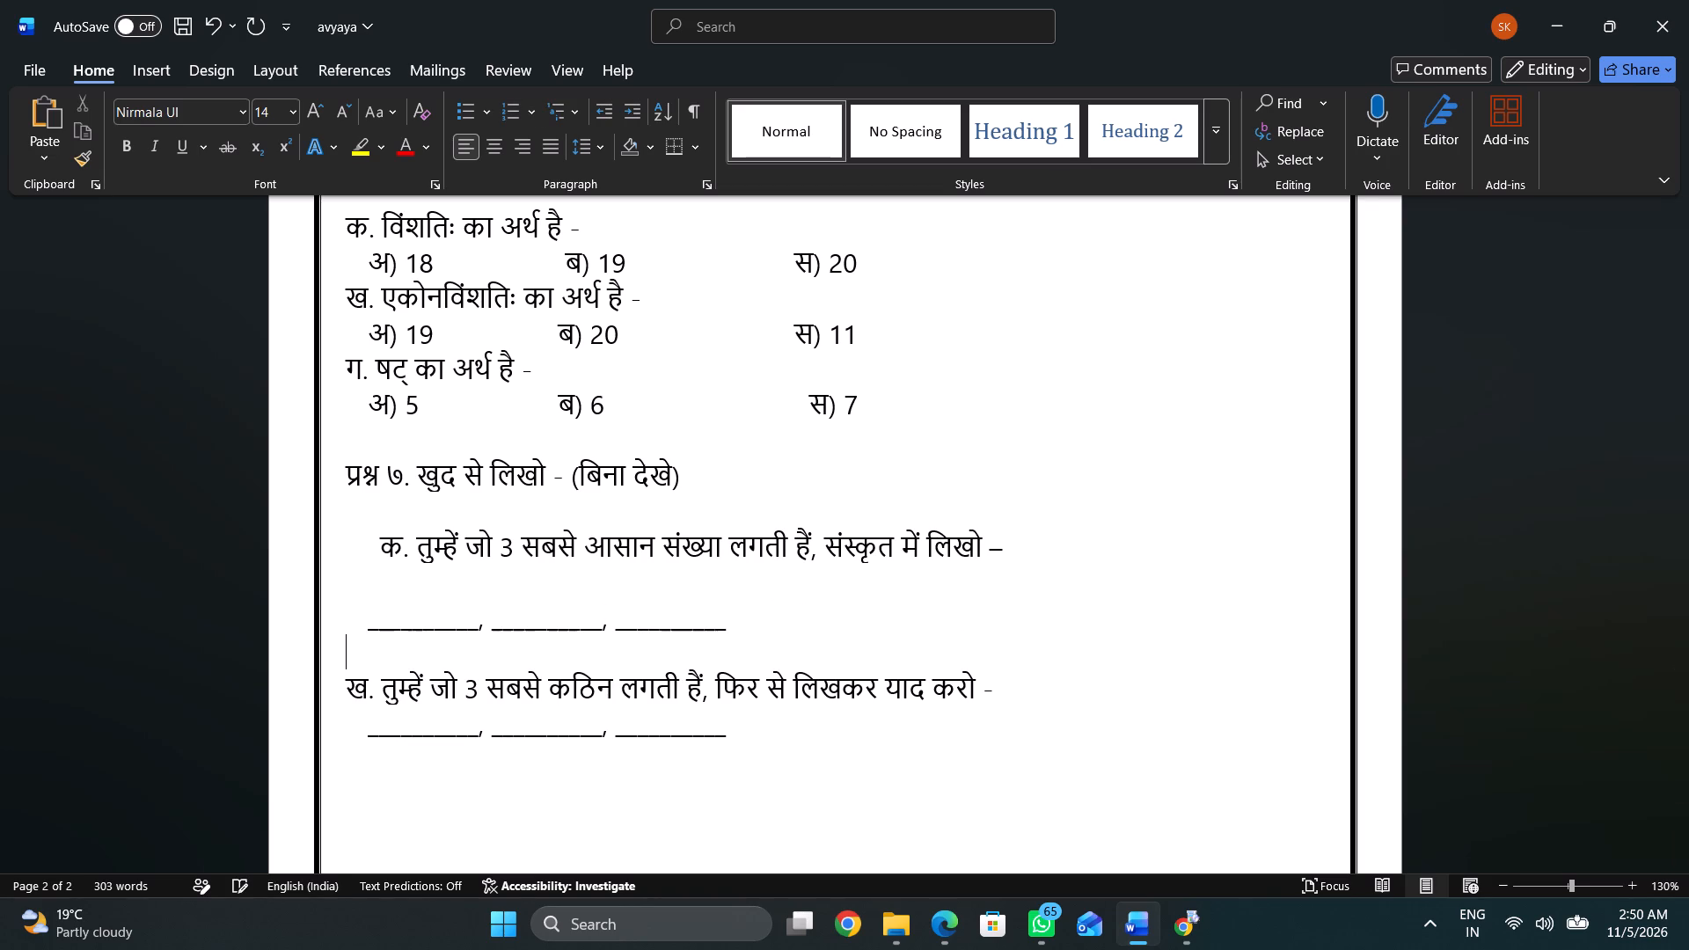
Insert an unnumbered blank line between प्रश्न ७ part ख's question and its answer blanks.
{"action": "left_click", "coordinate": [1025, 689]}
{"action": "key", "text": "Return"}
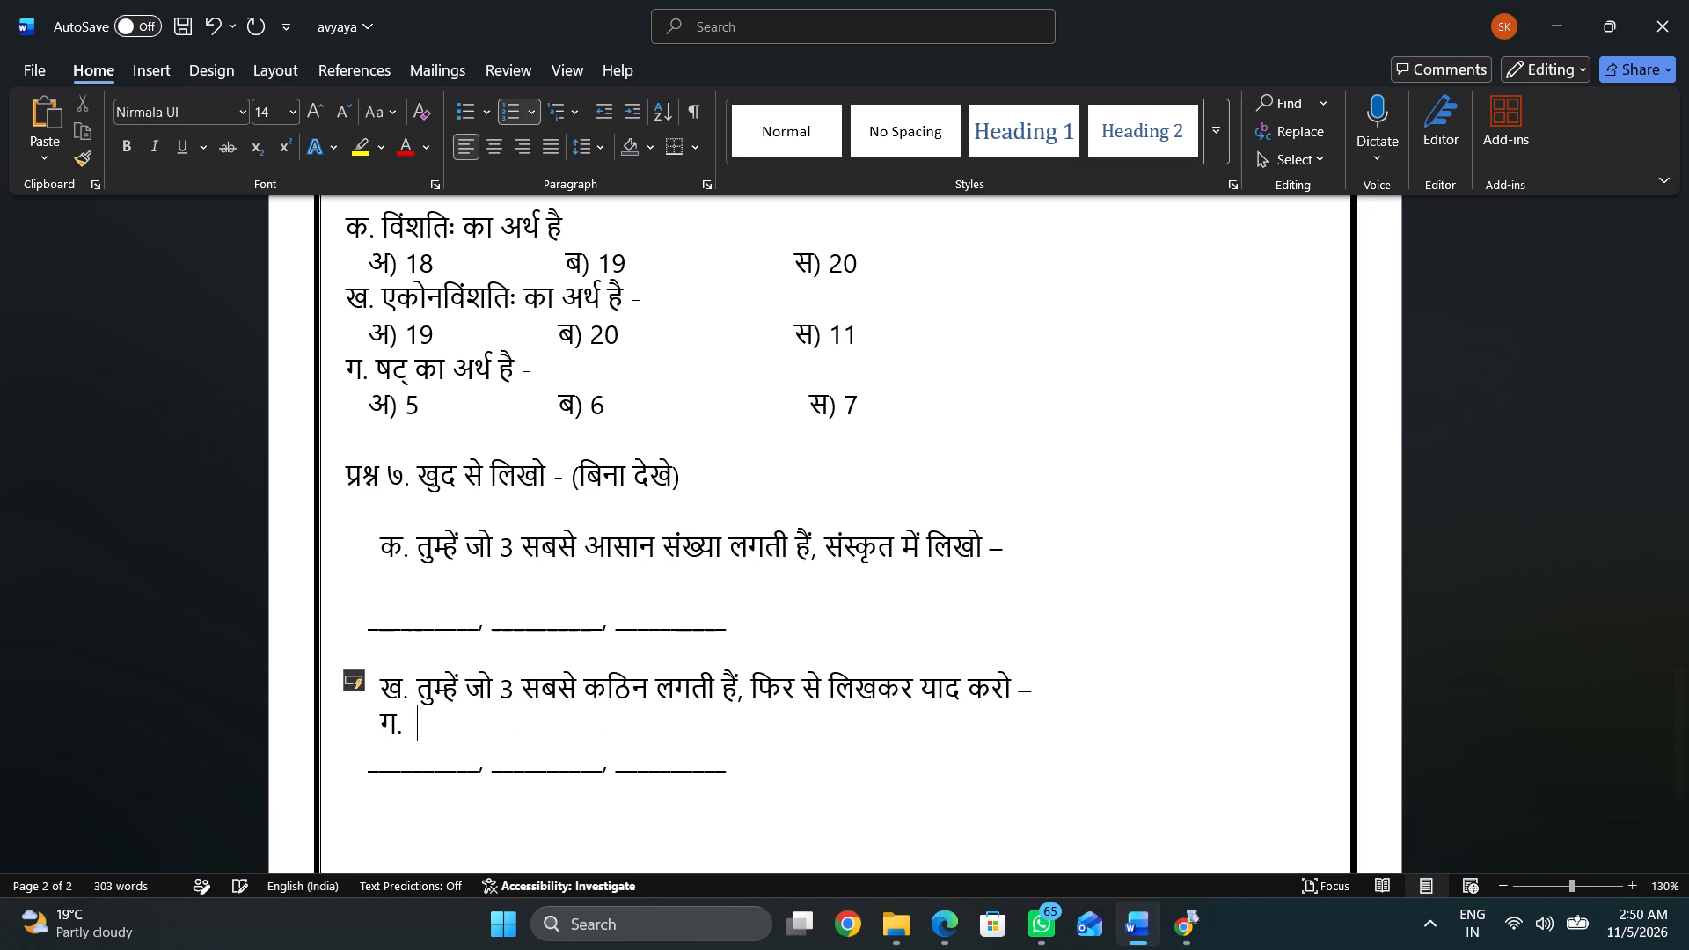
{"action": "key", "text": "BackSpace"}
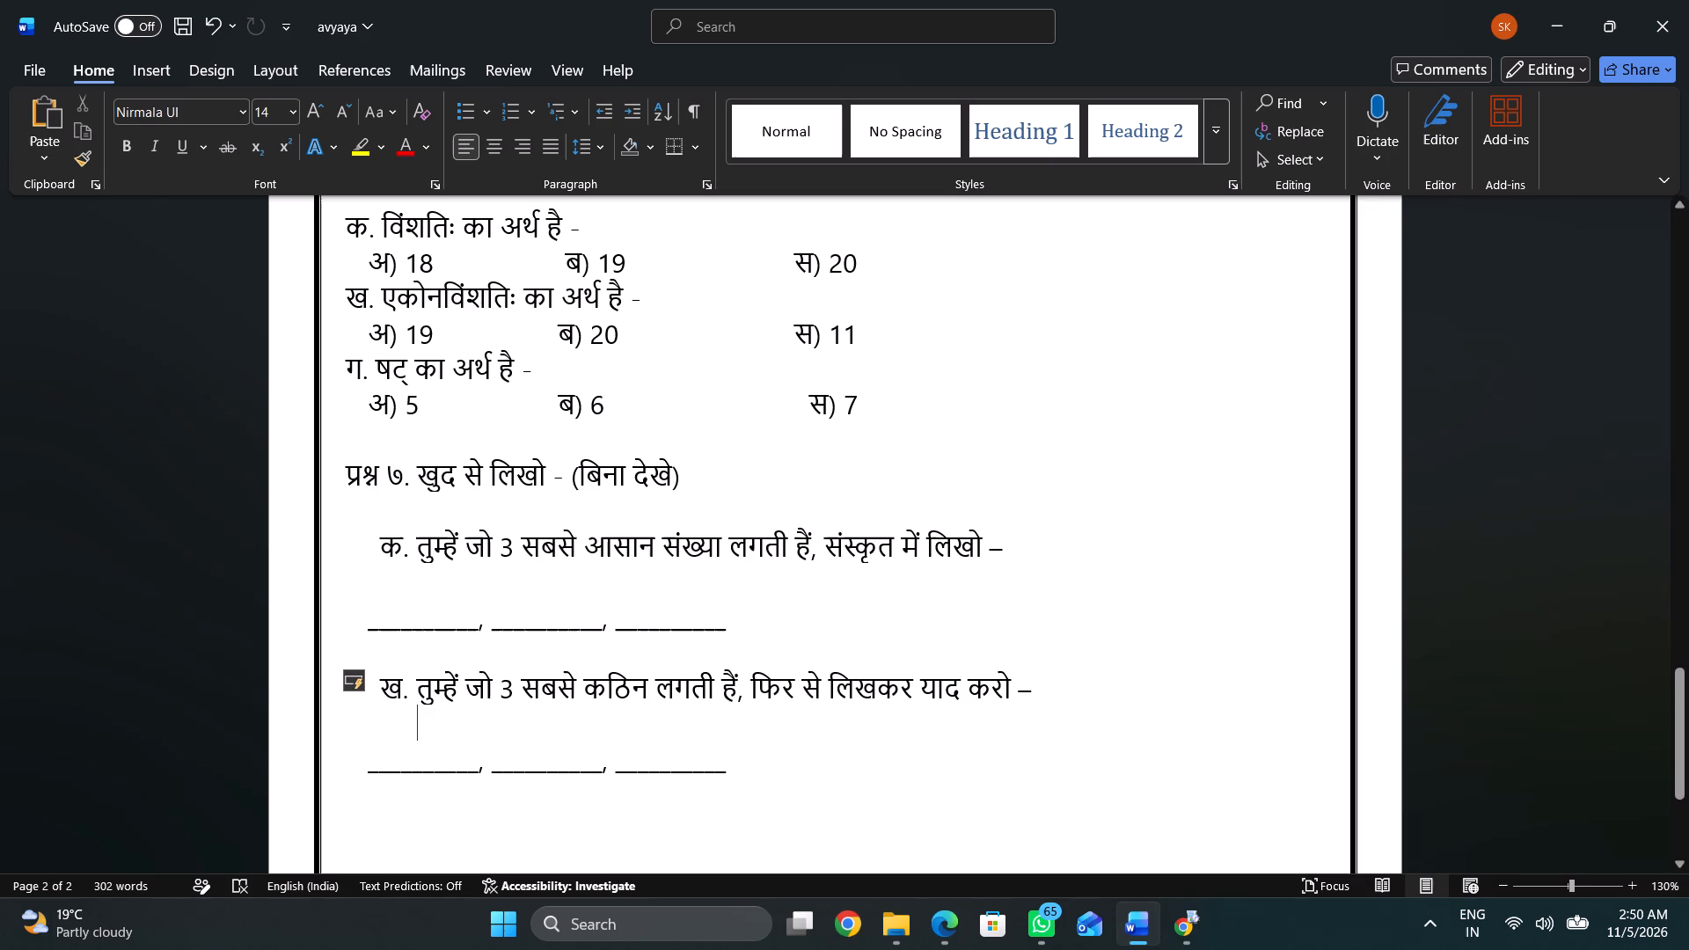
Spread the three answer blanks of प्रश्न ७ part ख apart by adding about 20 spaces before the second and third blanks.
{"action": "left_click", "coordinate": [494, 762]}
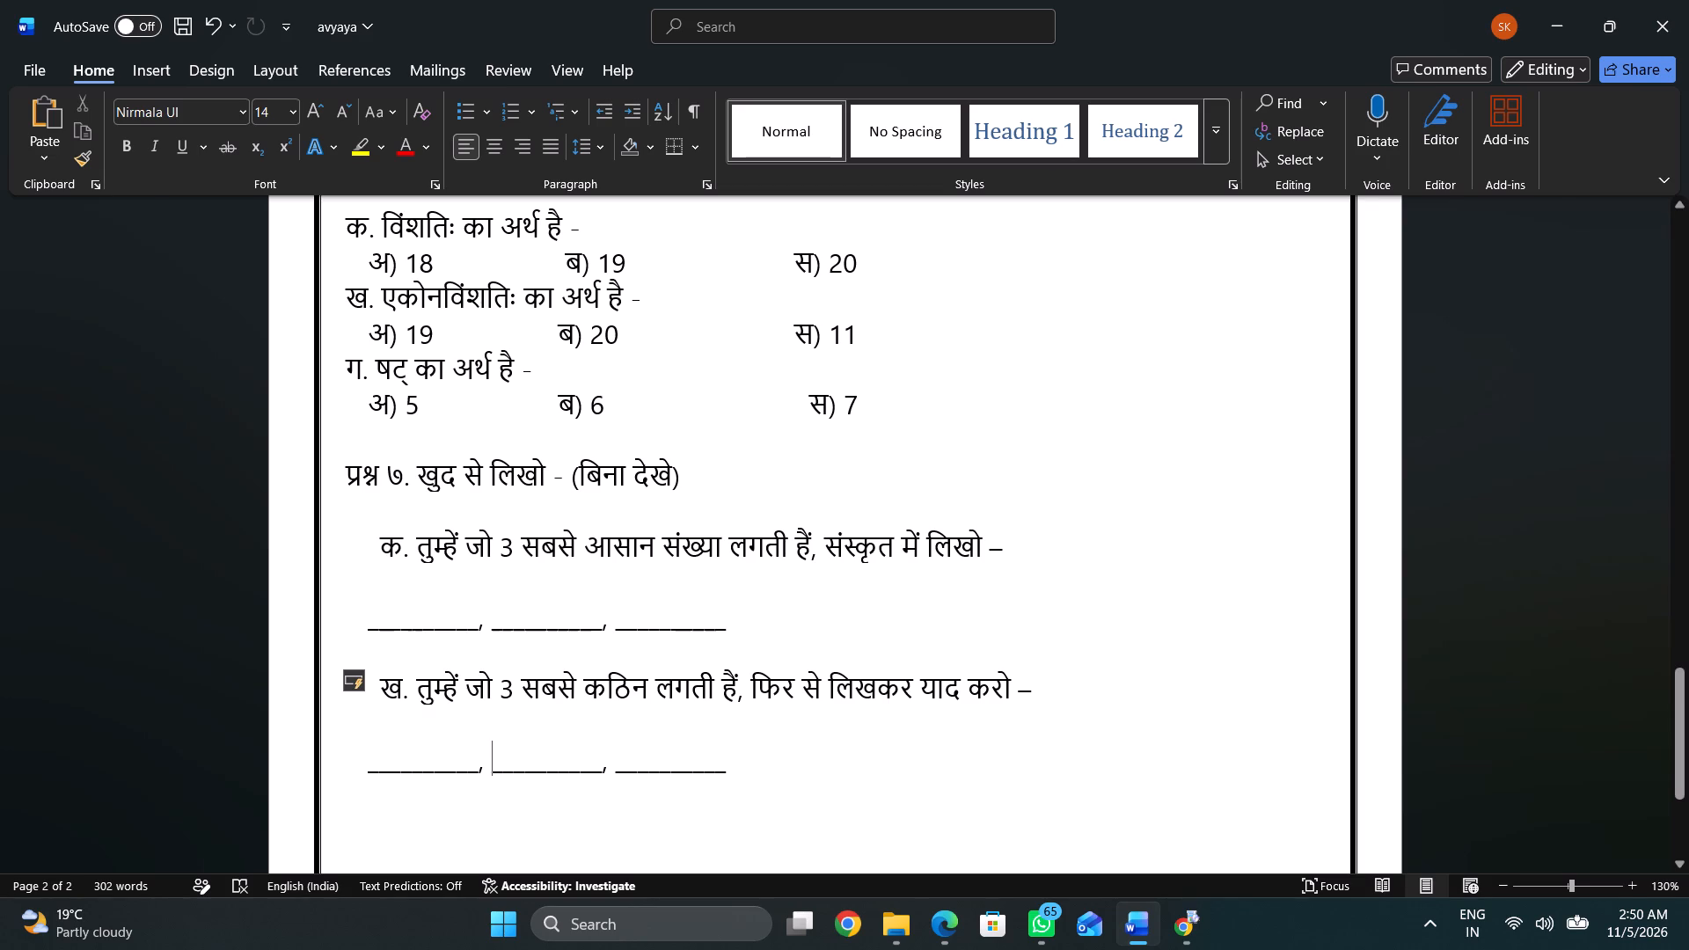
{"action": "key", "text": "space"}
{"action": "key", "text": "space"}
{"action": "key", "text": "space"}
{"action": "key", "text": "space"}
{"action": "key", "text": "space"}
{"action": "key", "text": "space"}
{"action": "key", "text": "space"}
{"action": "key", "text": "space"}
{"action": "key", "text": "space"}
{"action": "key", "text": "space"}
{"action": "key", "text": "space"}
{"action": "key", "text": "space"}
{"action": "key", "text": "space"}
{"action": "key", "text": "space"}
{"action": "key", "text": "space"}
{"action": "key", "text": "space"}
{"action": "key", "text": "space"}
{"action": "key", "text": "space"}
{"action": "key", "text": "space"}
{"action": "key", "text": "space"}
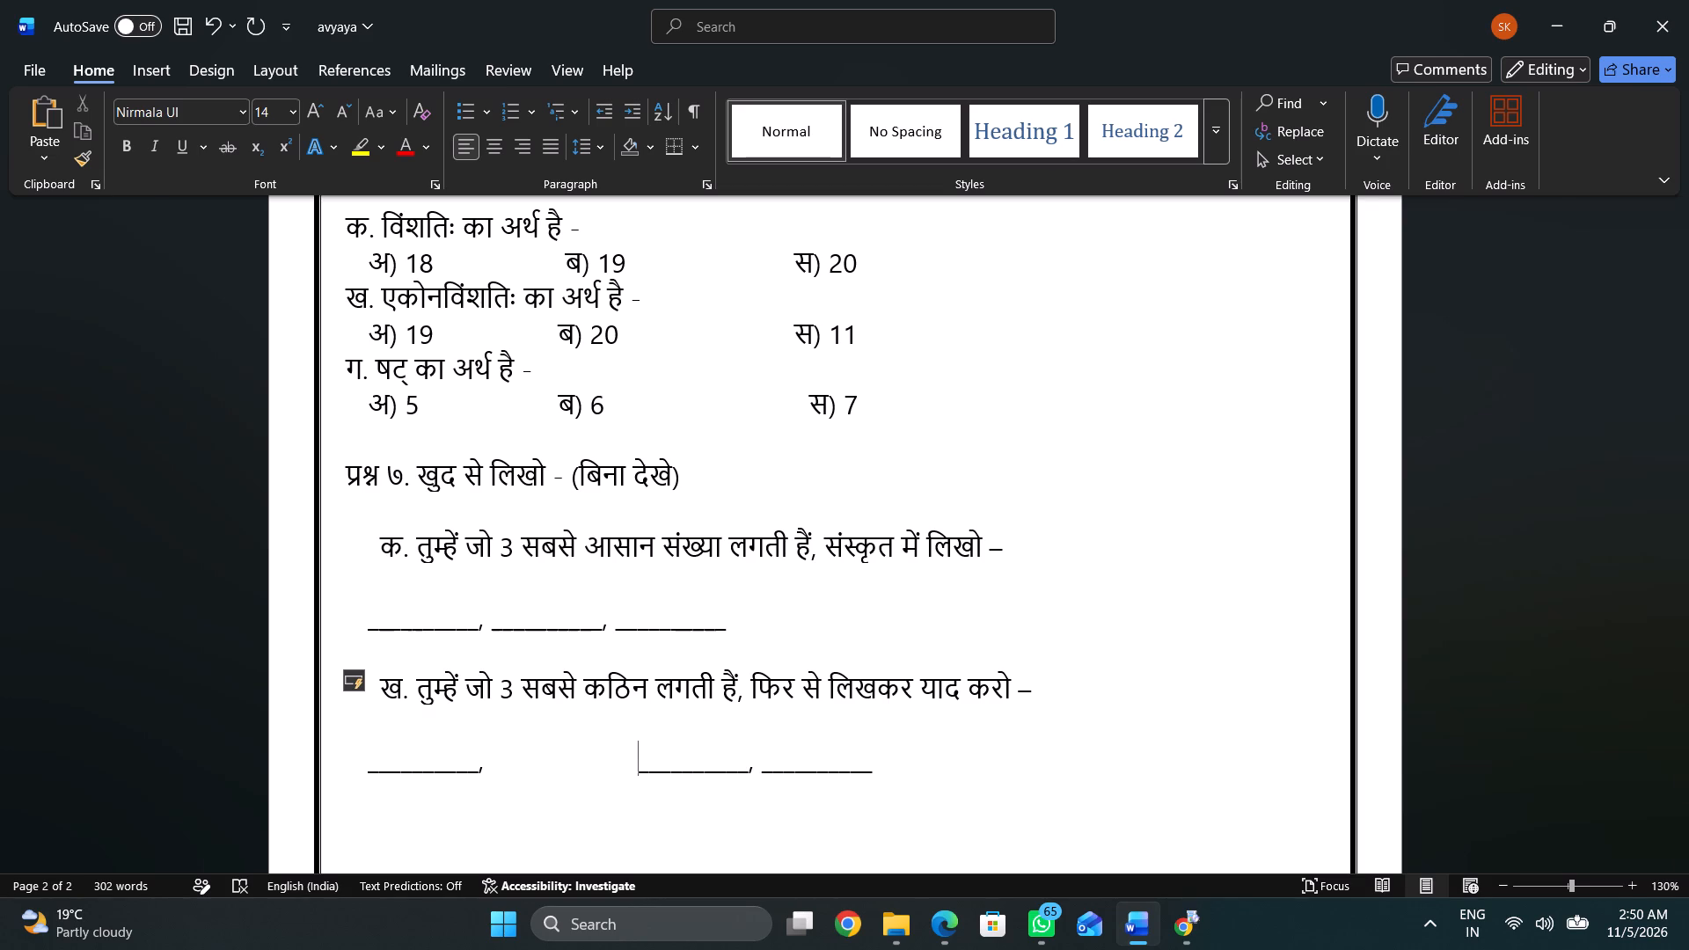
{"action": "left_click_drag", "start_coordinate": [769, 764], "coordinate": [758, 765]}
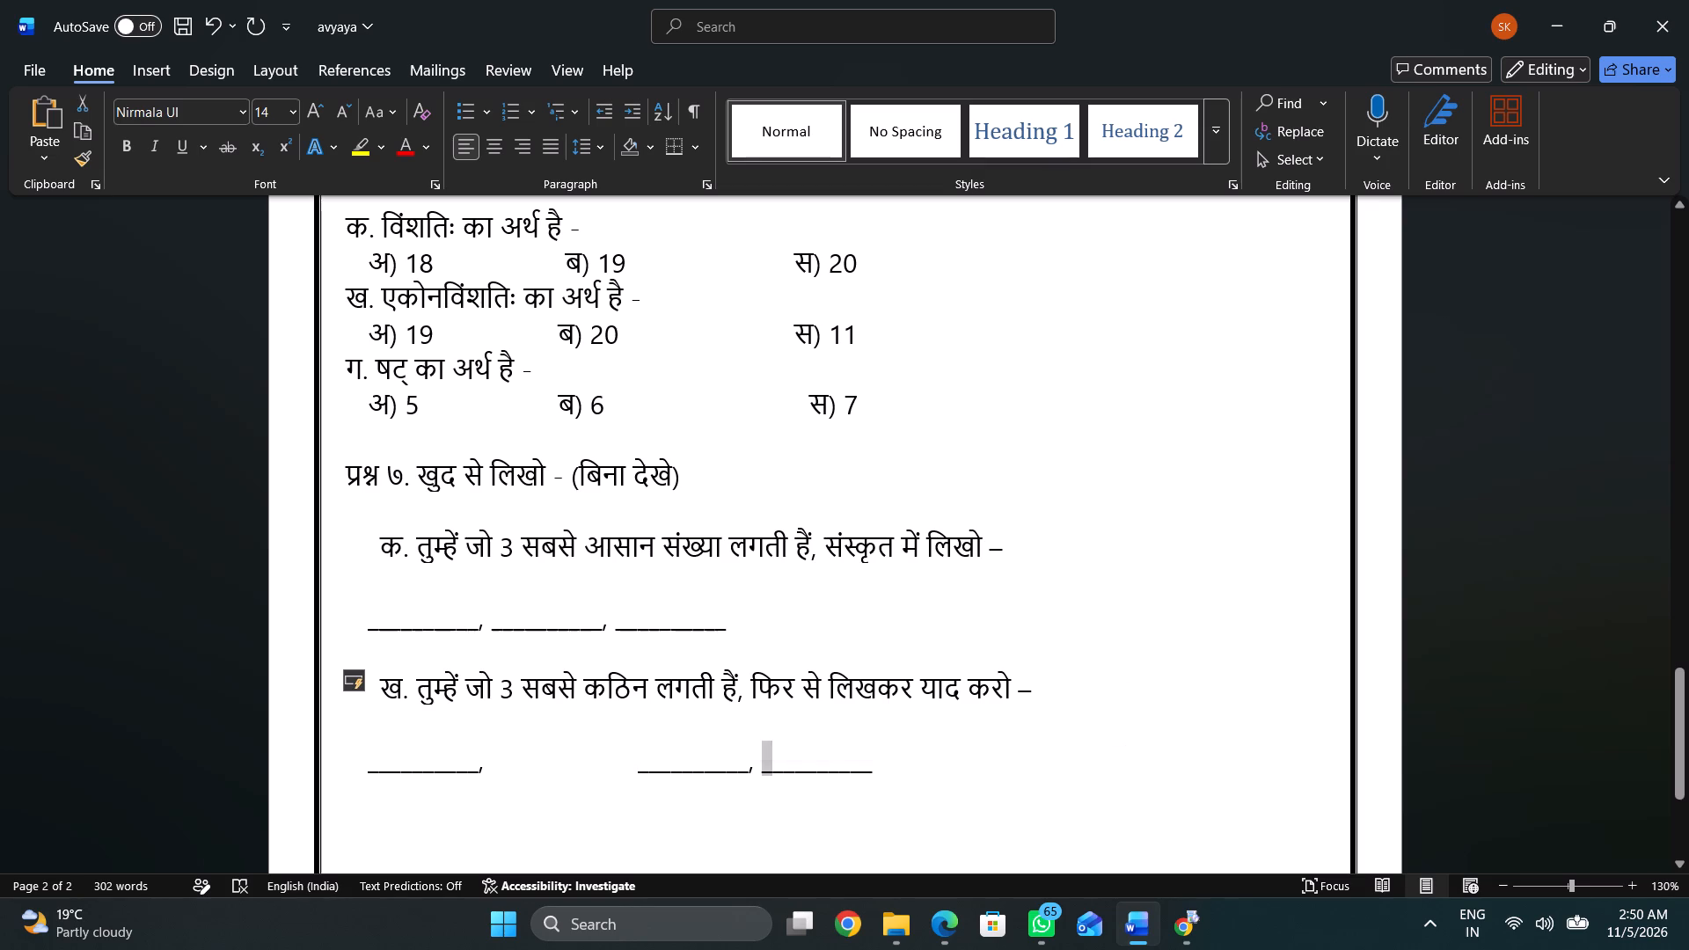
{"action": "left_click", "coordinate": [758, 765]}
{"action": "key", "text": "space"}
{"action": "key", "text": "space"}
{"action": "key", "text": "space"}
{"action": "key", "text": "space"}
{"action": "key", "text": "space"}
{"action": "key", "text": "space"}
{"action": "key", "text": "space"}
{"action": "key", "text": "space"}
{"action": "key", "text": "space"}
{"action": "key", "text": "space"}
{"action": "key", "text": "space"}
{"action": "key", "text": "space"}
{"action": "key", "text": "space"}
{"action": "key", "text": "space"}
{"action": "key", "text": "space"}
{"action": "key", "text": "space"}
{"action": "key", "text": "space"}
{"action": "key", "text": "space"}
{"action": "key", "text": "space"}
{"action": "key", "text": "space"}
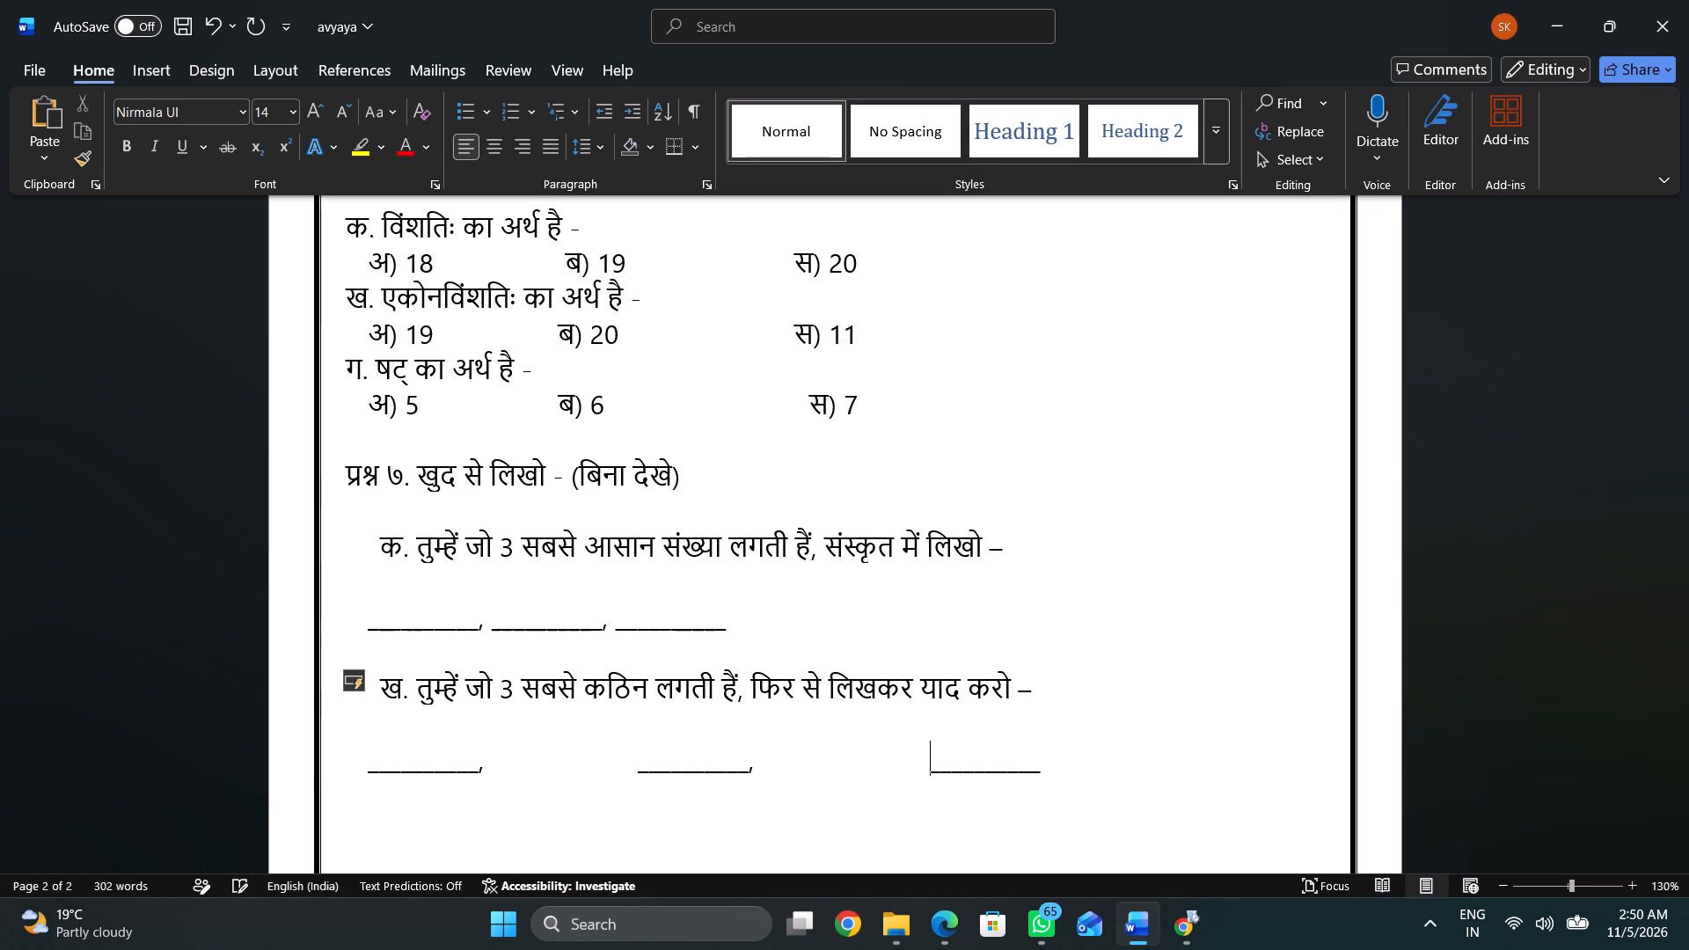
Spread the three answer blanks of प्रश्न ७ part क apart with extra spaces, roughly matching the blanks of part ख.
{"action": "left_click", "coordinate": [483, 622]}
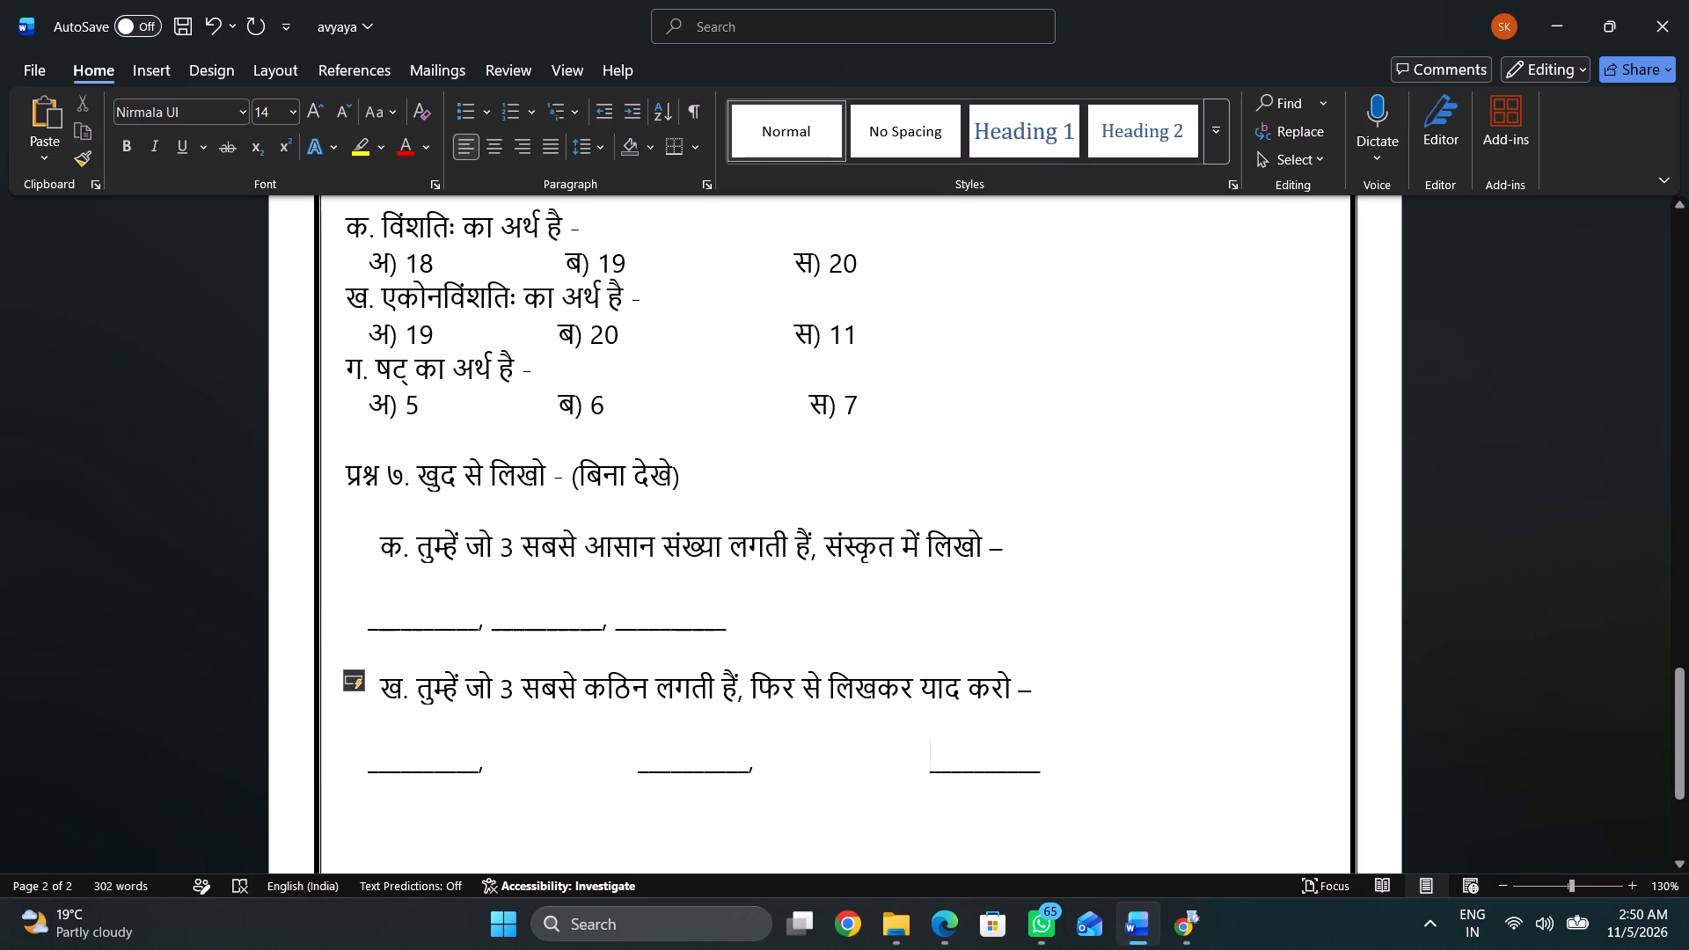
{"action": "key", "text": "space"}
{"action": "key", "text": "space"}
{"action": "key", "text": "space"}
{"action": "key", "text": "space"}
{"action": "key", "text": "space"}
{"action": "key", "text": "space"}
{"action": "key", "text": "space"}
{"action": "key", "text": "space"}
{"action": "key", "text": "space"}
{"action": "key", "text": "space"}
{"action": "key", "text": "space"}
{"action": "key", "text": "space"}
{"action": "key", "text": "space"}
{"action": "key", "text": "space"}
{"action": "key", "text": "space"}
{"action": "key", "text": "space"}
{"action": "key", "text": "space"}
{"action": "key", "text": "space"}
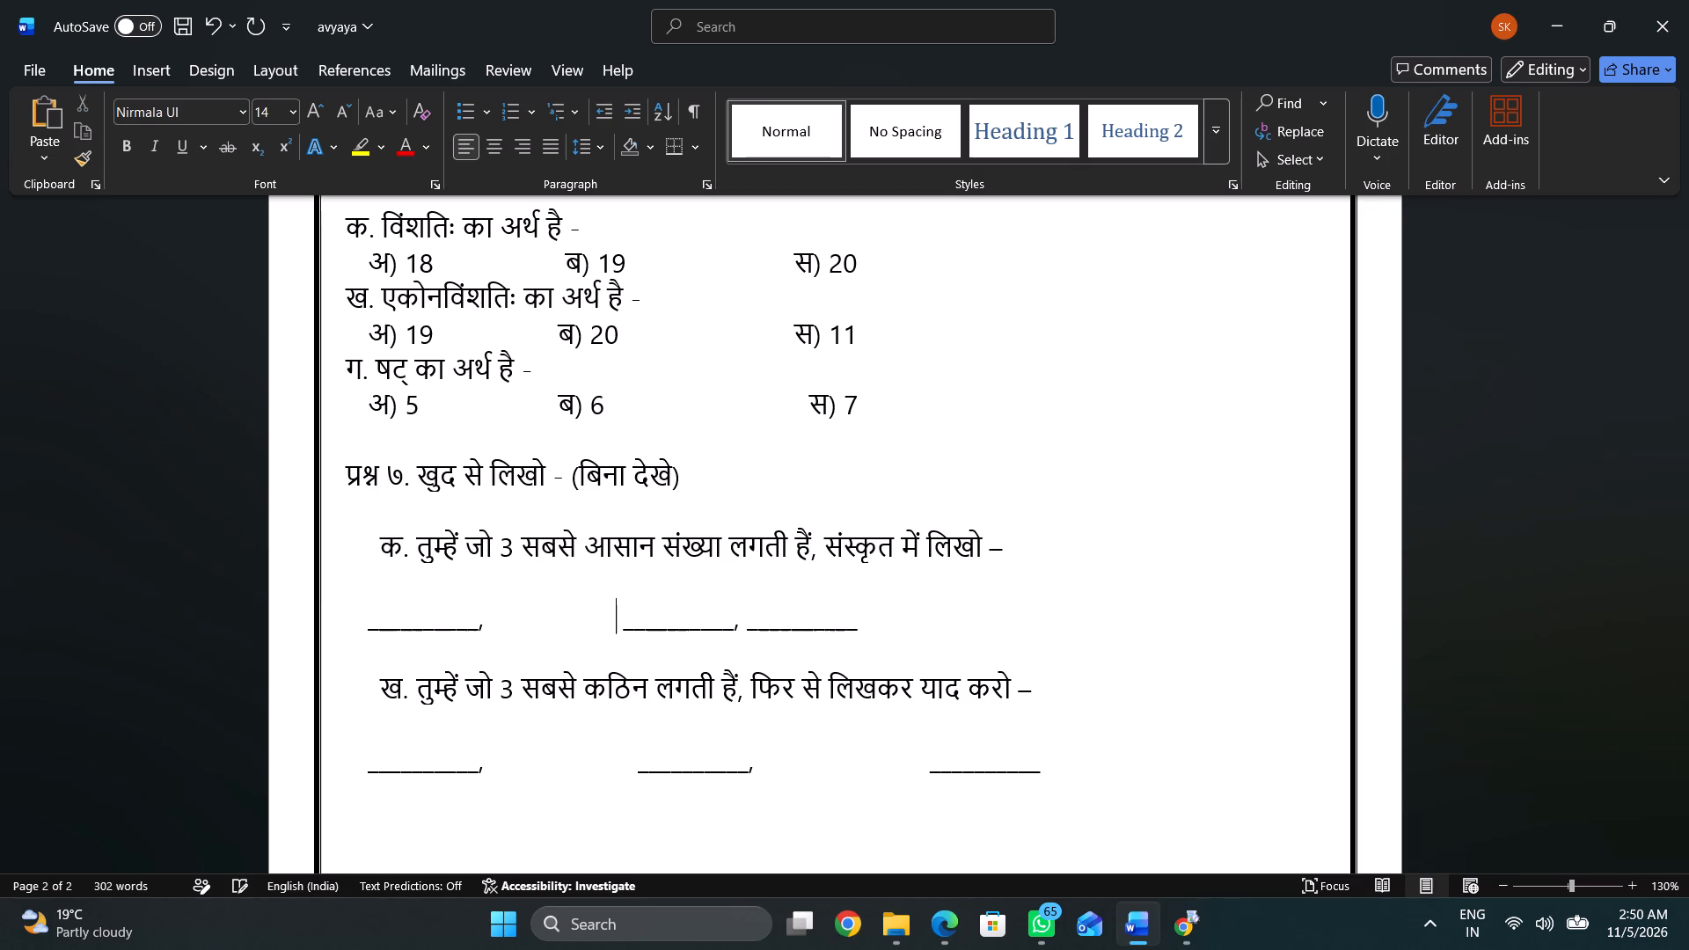
{"action": "left_click", "coordinate": [739, 622]}
{"action": "key", "text": "space"}
{"action": "key", "text": "space"}
{"action": "key", "text": "space"}
{"action": "key", "text": "space"}
{"action": "key", "text": "space"}
{"action": "key", "text": "space"}
{"action": "key", "text": "space"}
{"action": "key", "text": "space"}
{"action": "key", "text": "space"}
{"action": "key", "text": "space"}
{"action": "key", "text": "space"}
{"action": "key", "text": "space"}
{"action": "key", "text": "space"}
{"action": "key", "text": "space"}
{"action": "key", "text": "space"}
{"action": "key", "text": "space"}
{"action": "key", "text": "space"}
{"action": "key", "text": "space"}
{"action": "key", "text": "space"}
{"action": "key", "text": "space"}
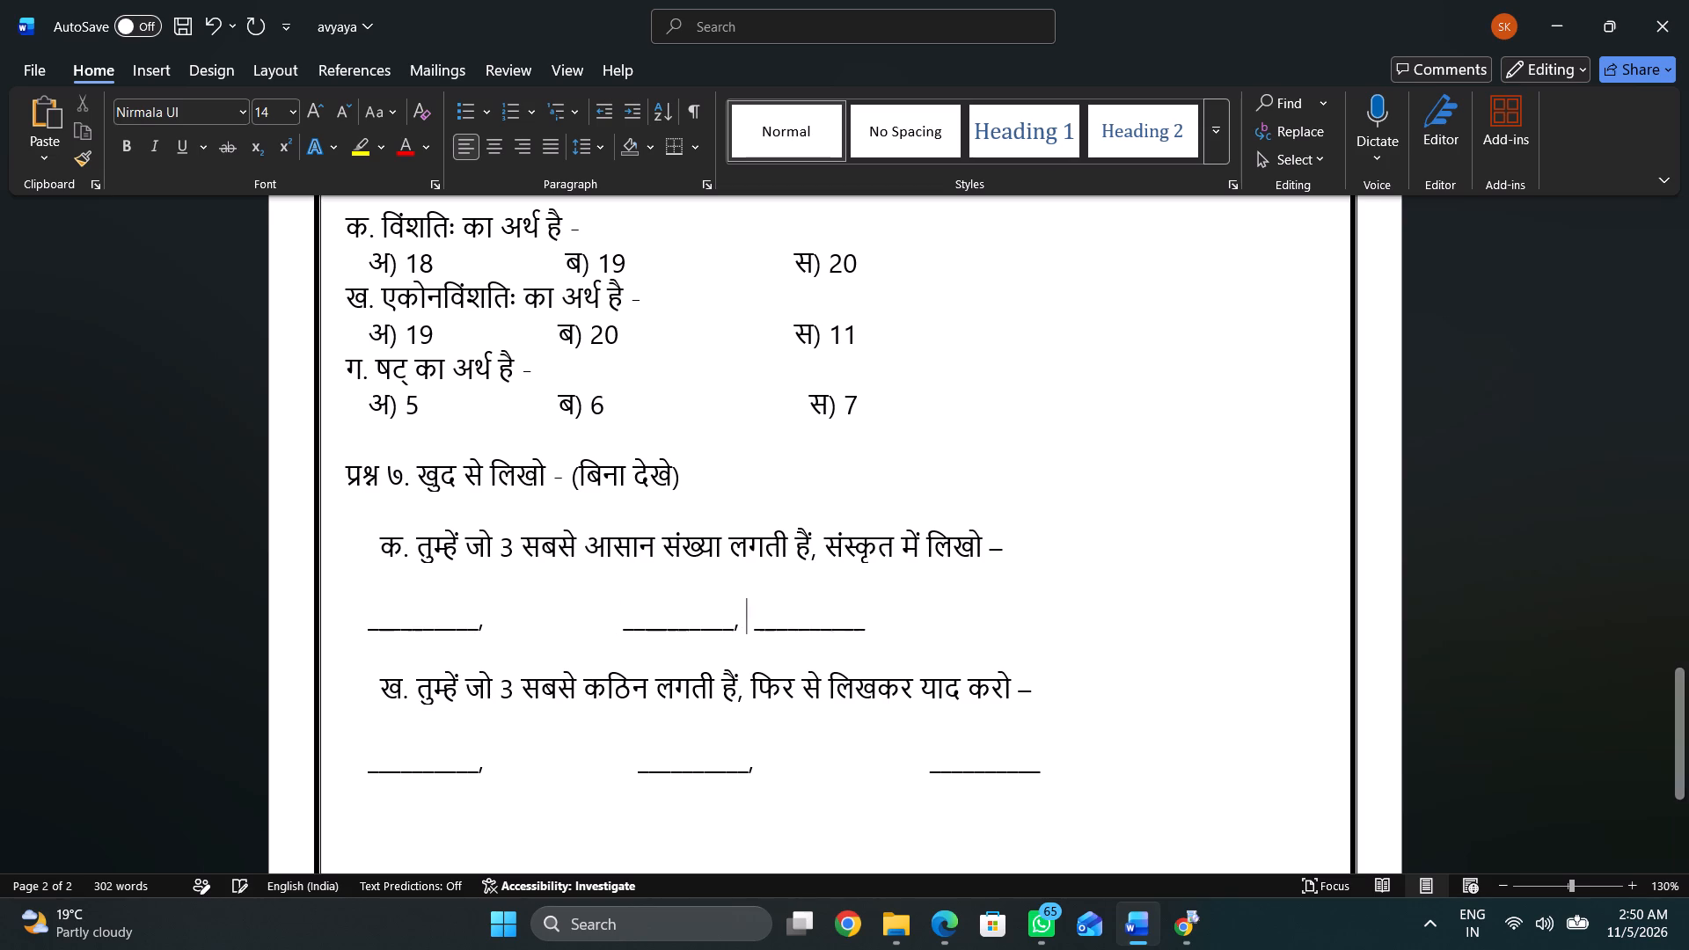
{"action": "key", "text": "space"}
{"action": "key", "text": "space"}
{"action": "key", "text": "space"}
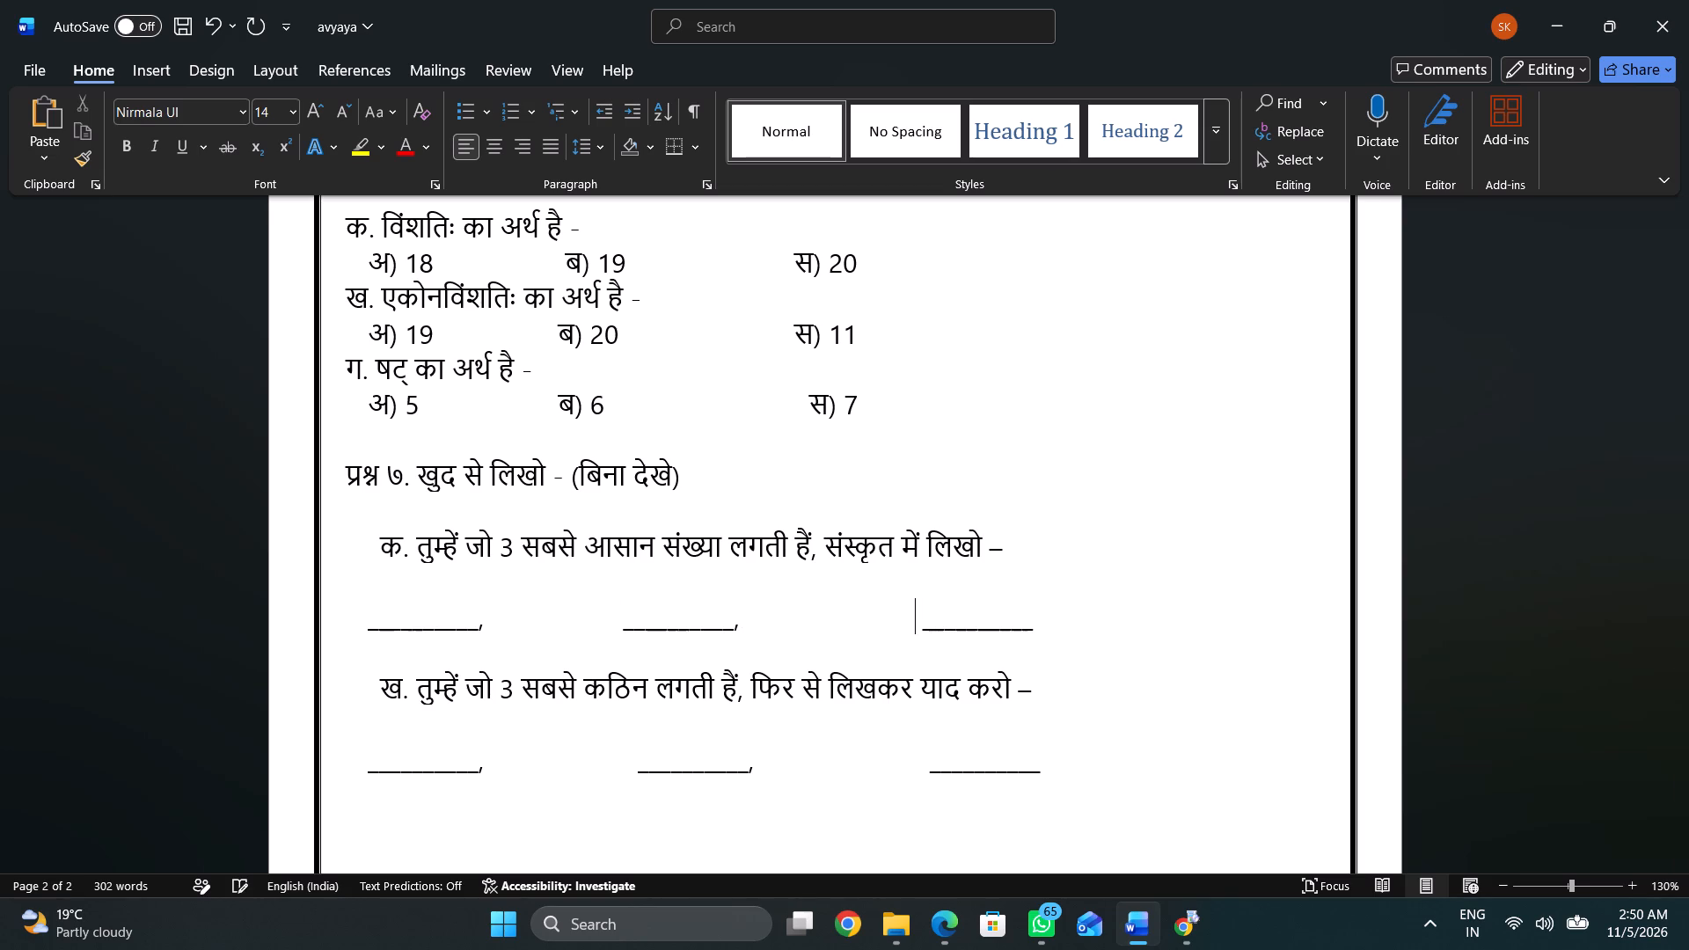
Review the layout of both worksheet pages from the school header to प्रश्न ७, including in the print preview.
{"action": "scroll", "coordinate": [739, 622], "scroll_direction": "up", "scroll_amount": 1}
{"action": "scroll", "coordinate": [739, 622], "scroll_direction": "down", "scroll_amount": 5}
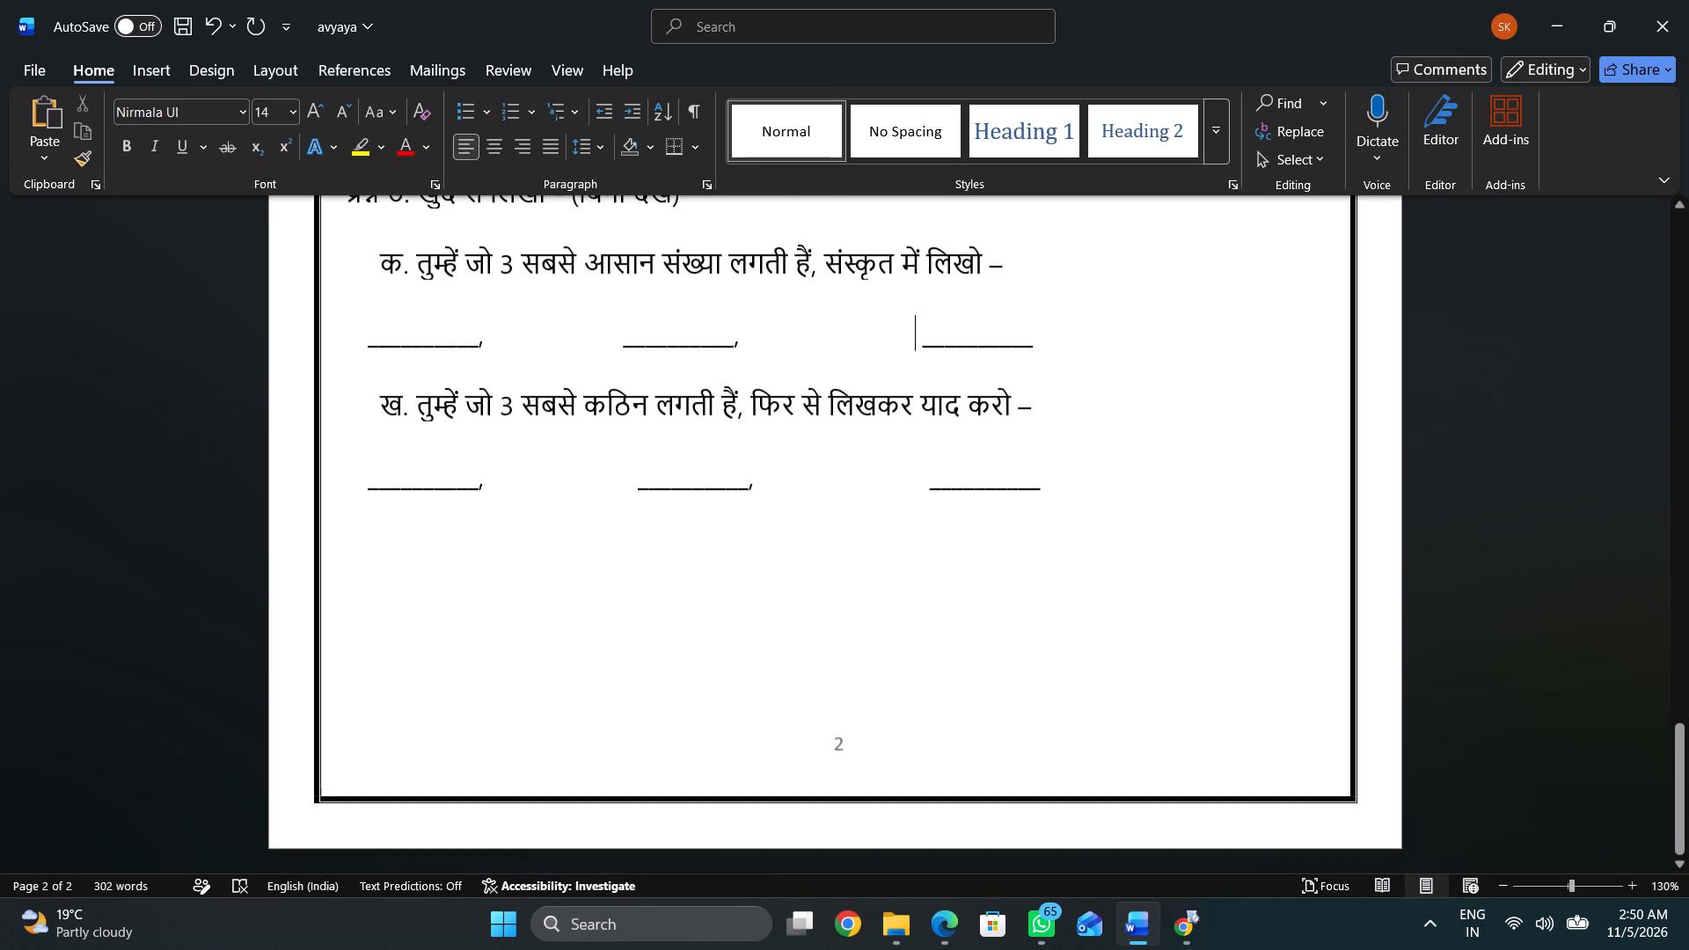
{"action": "scroll", "coordinate": [739, 622], "scroll_direction": "up", "scroll_amount": 6}
{"action": "scroll", "coordinate": [739, 622], "scroll_direction": "down", "scroll_amount": 1}
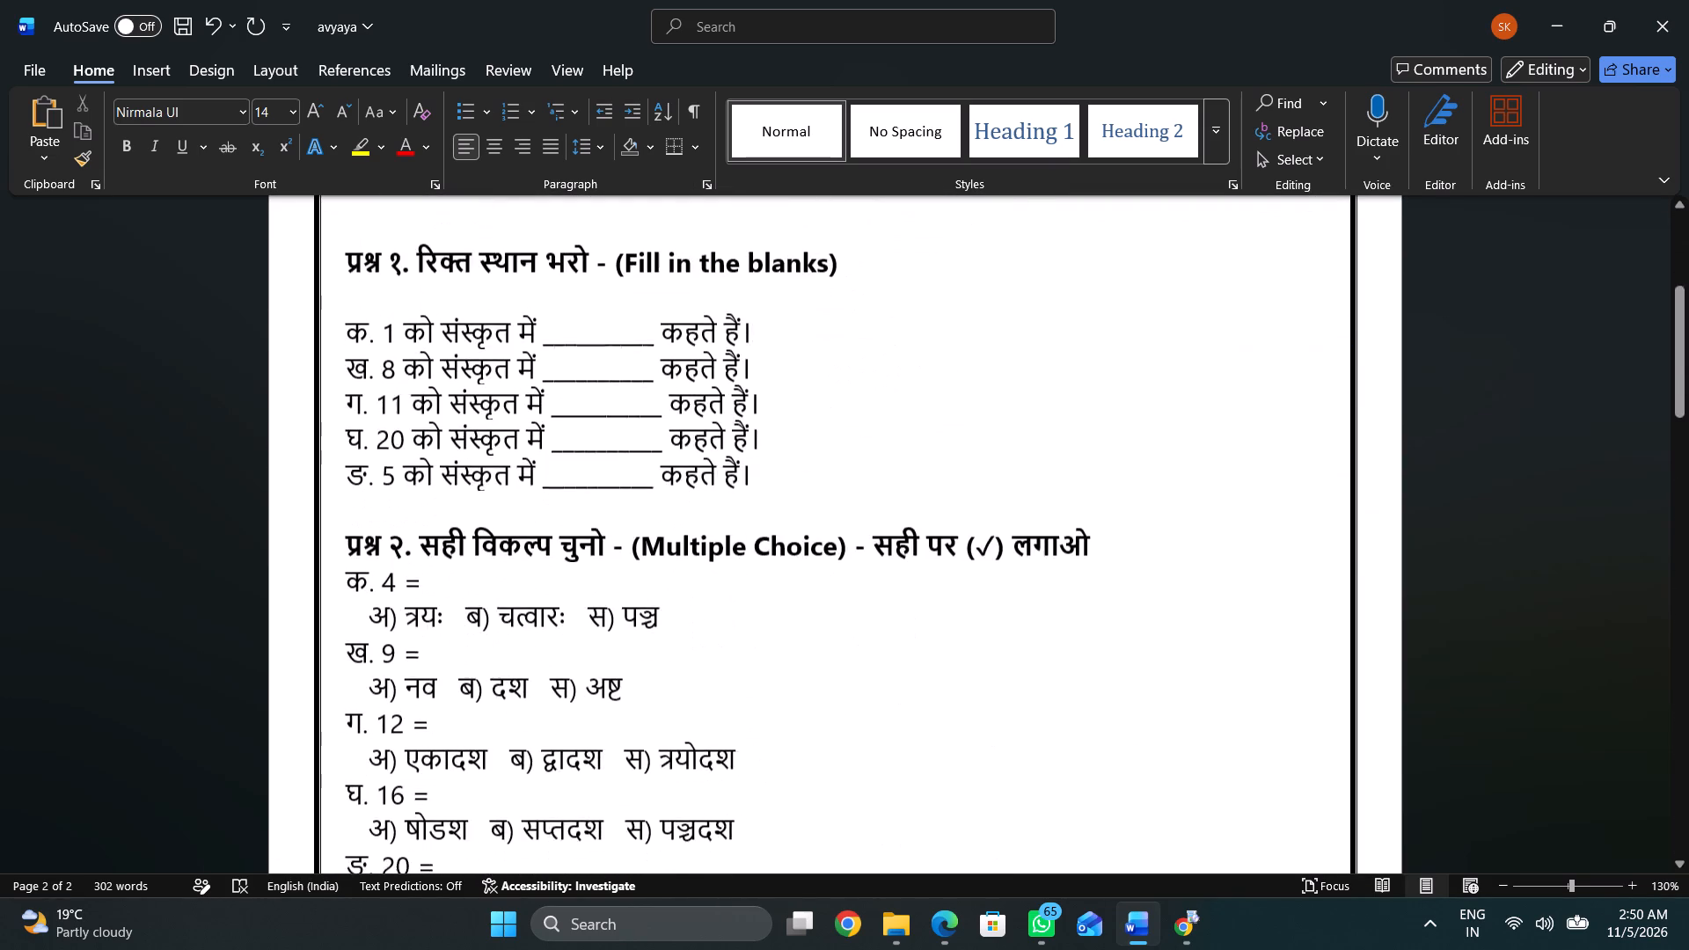
{"action": "scroll", "coordinate": [739, 622], "scroll_direction": "down", "scroll_amount": 1}
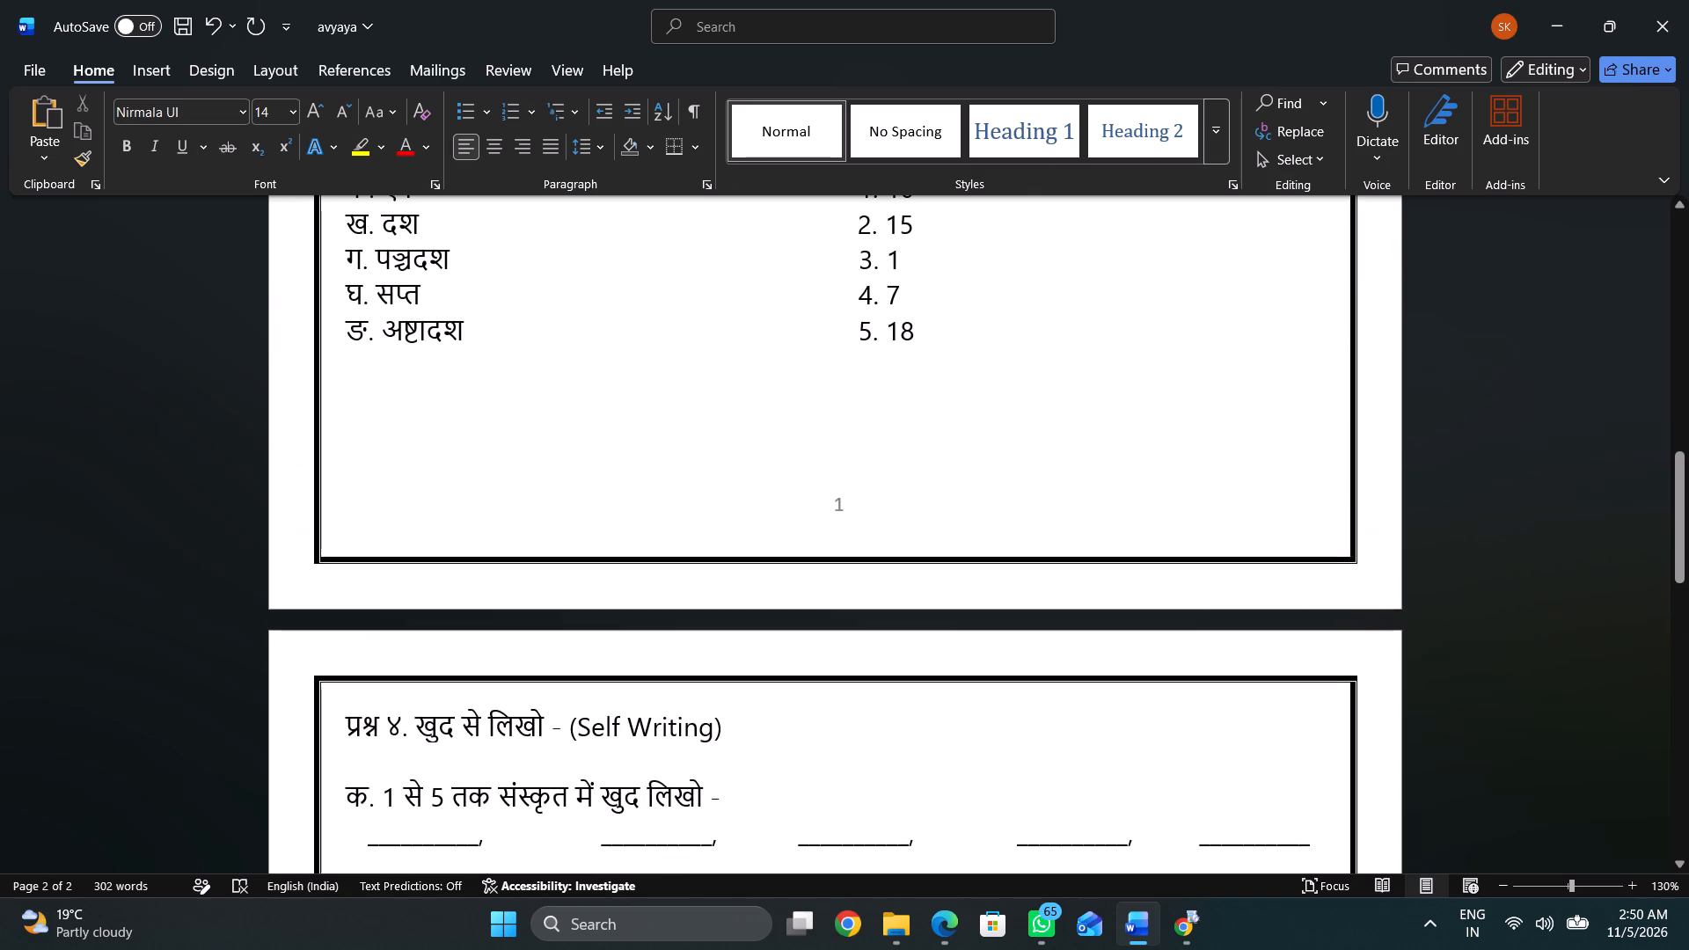
{"action": "scroll", "coordinate": [739, 622], "scroll_direction": "down", "scroll_amount": 4}
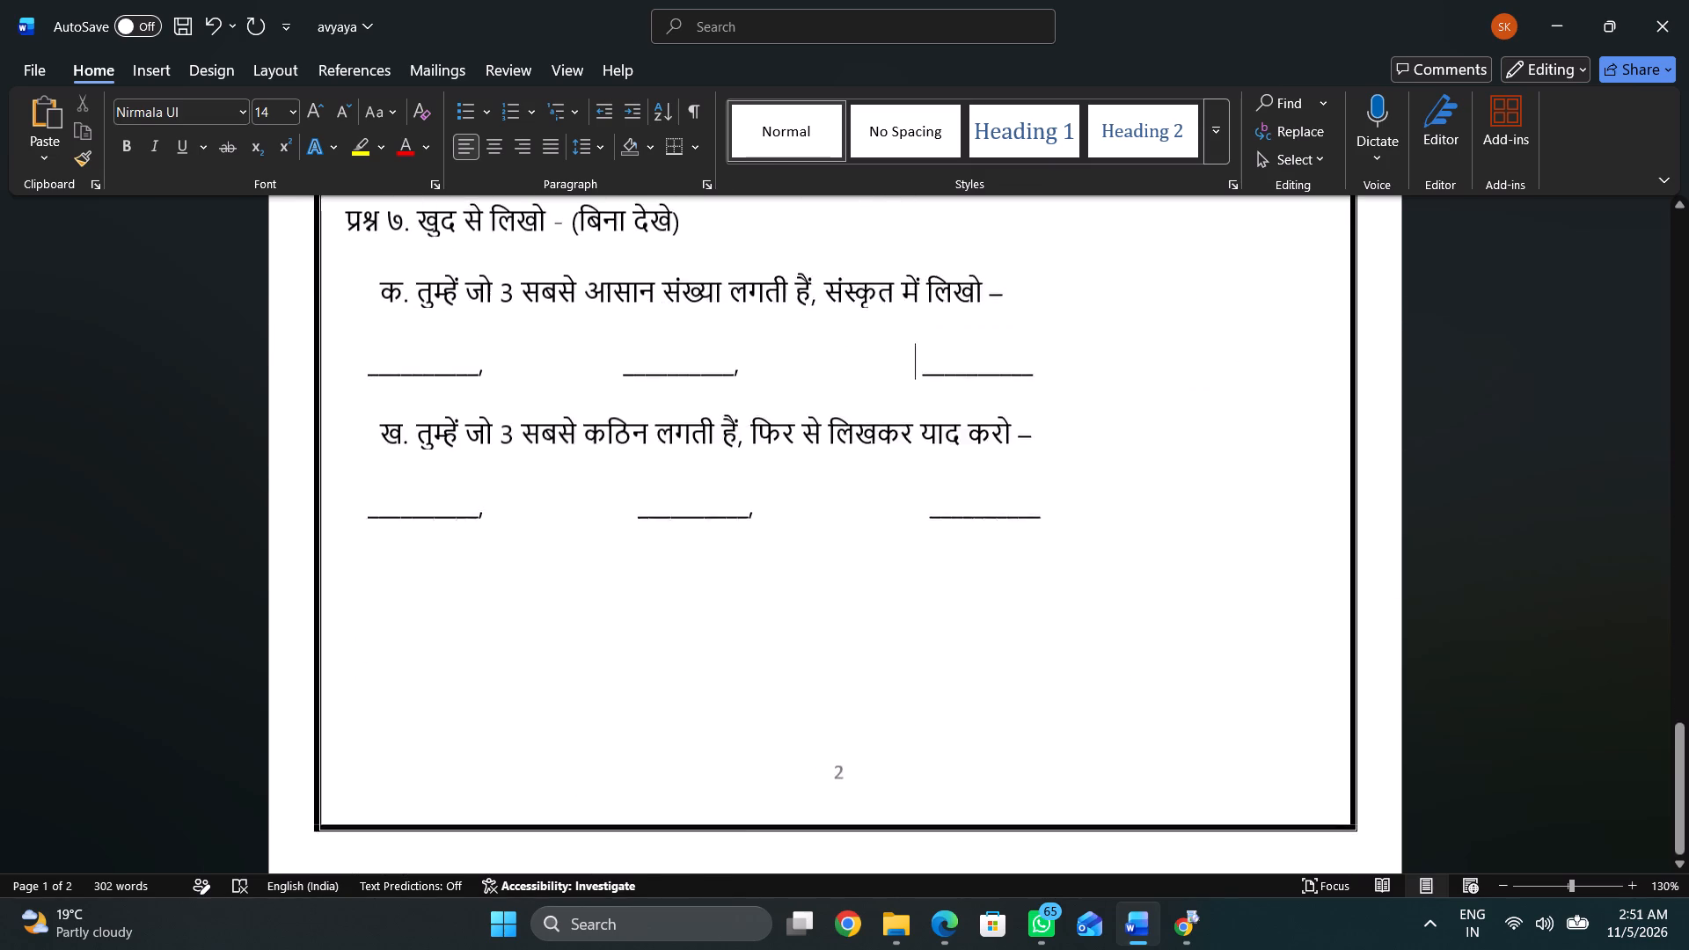
{"action": "scroll", "coordinate": [739, 622], "scroll_direction": "up", "scroll_amount": 3}
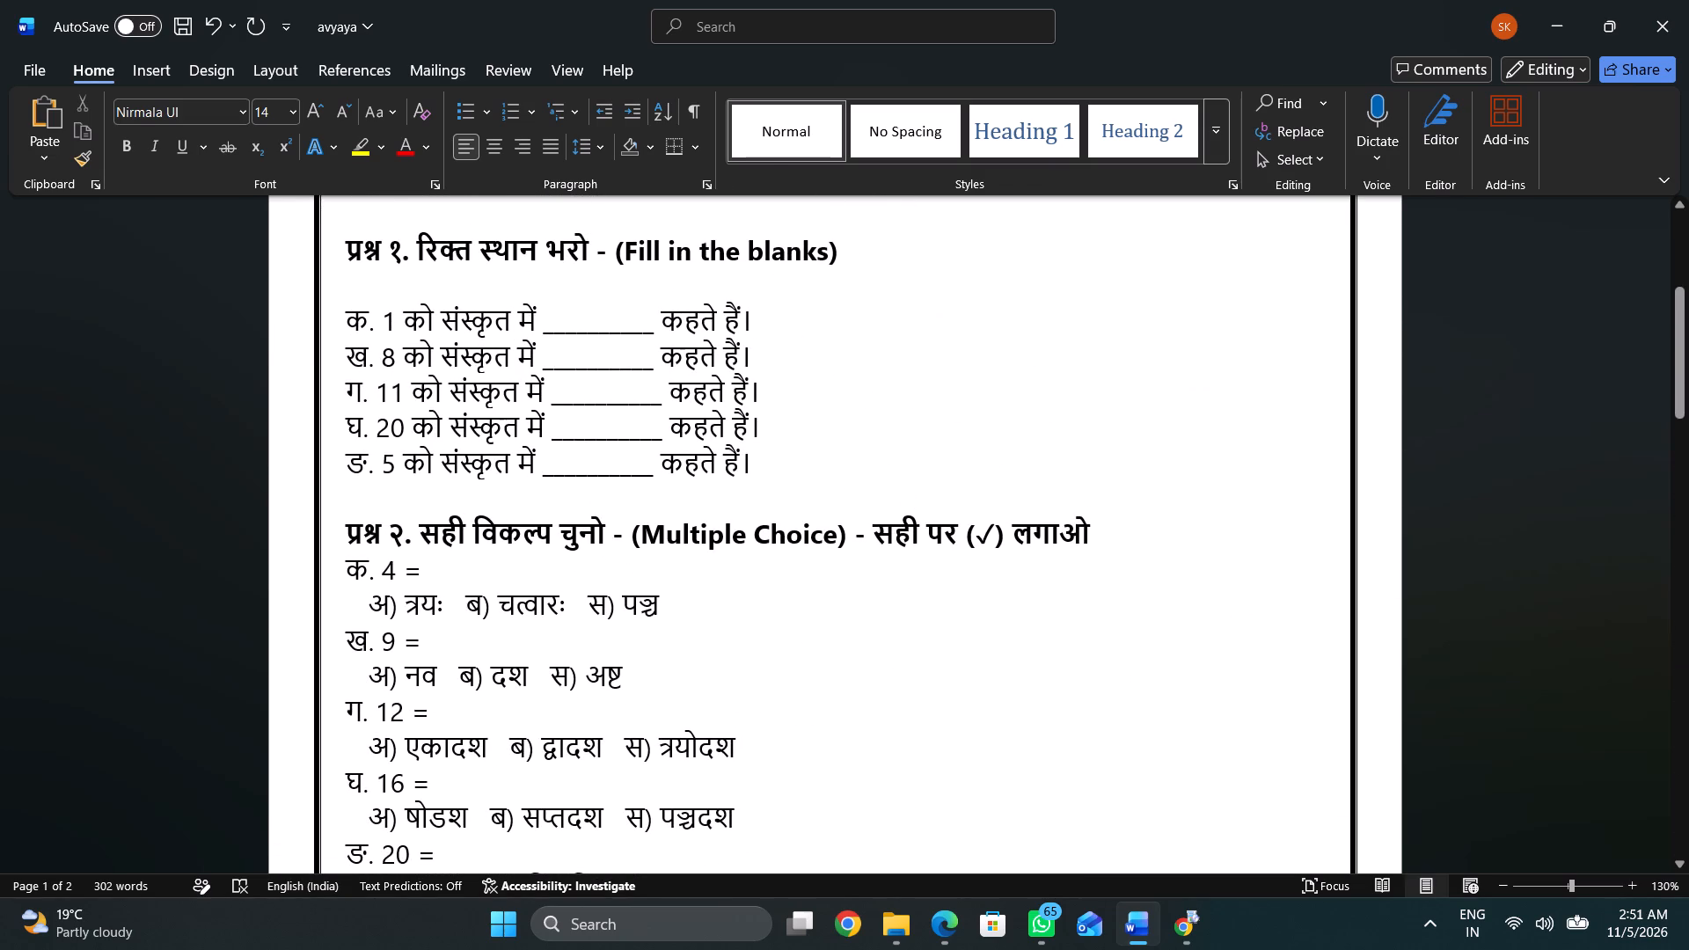
{"action": "scroll", "coordinate": [640, 615], "scroll_direction": "up", "scroll_amount": 1}
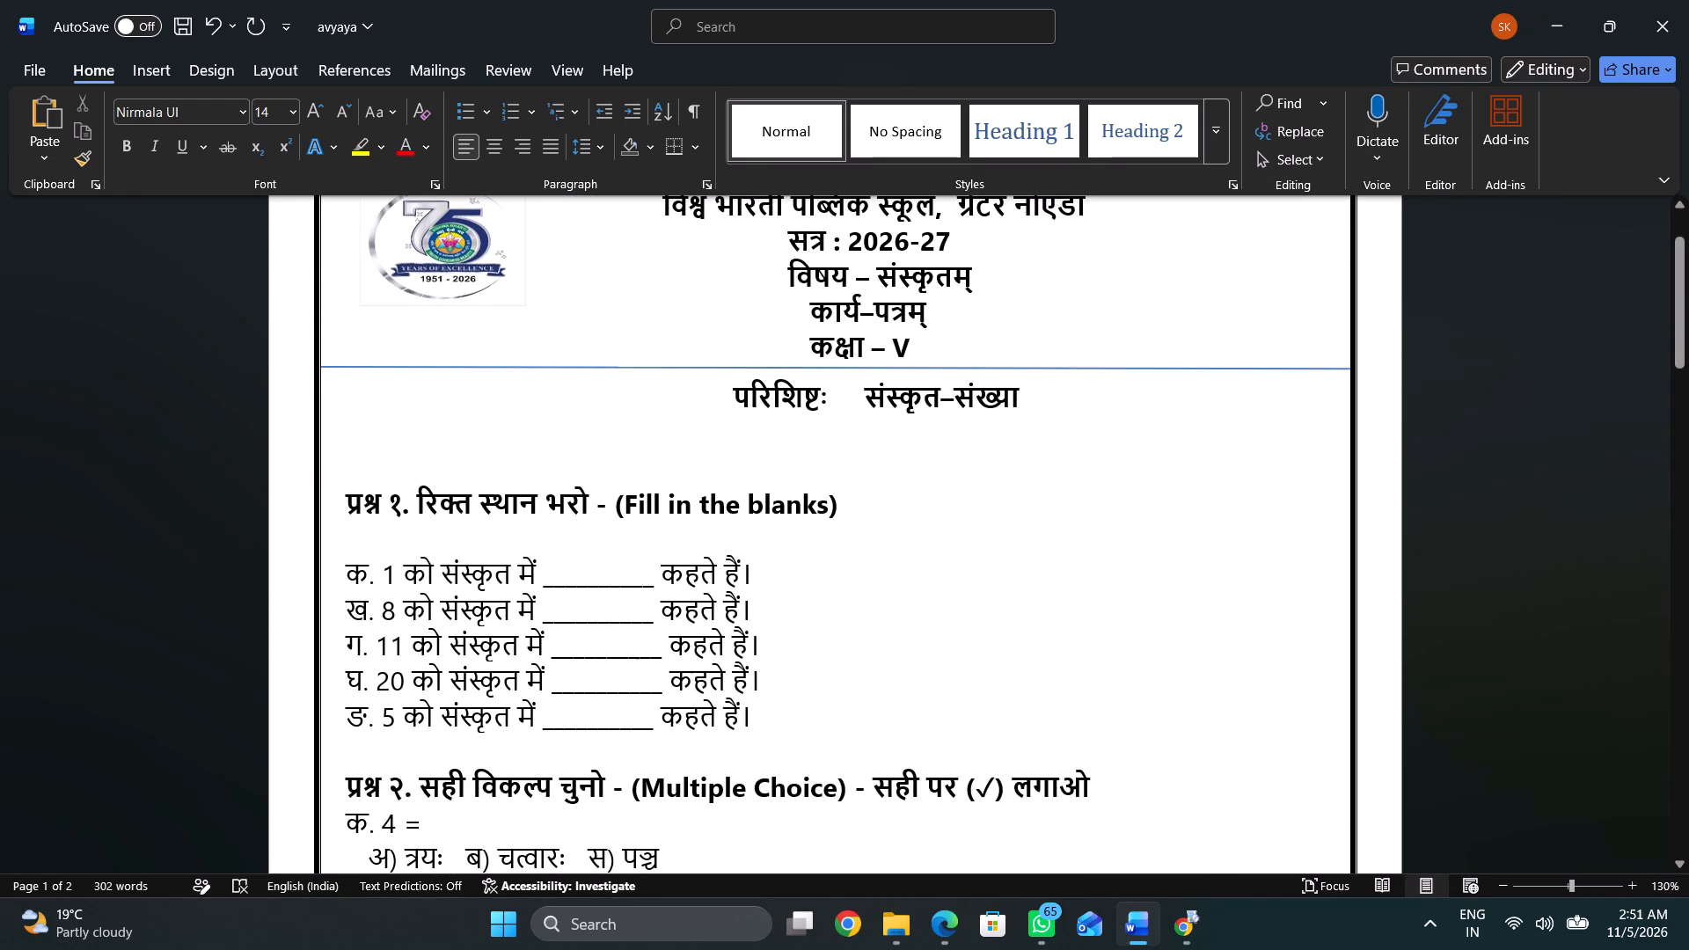
{"action": "key", "text": "ctrl+p"}
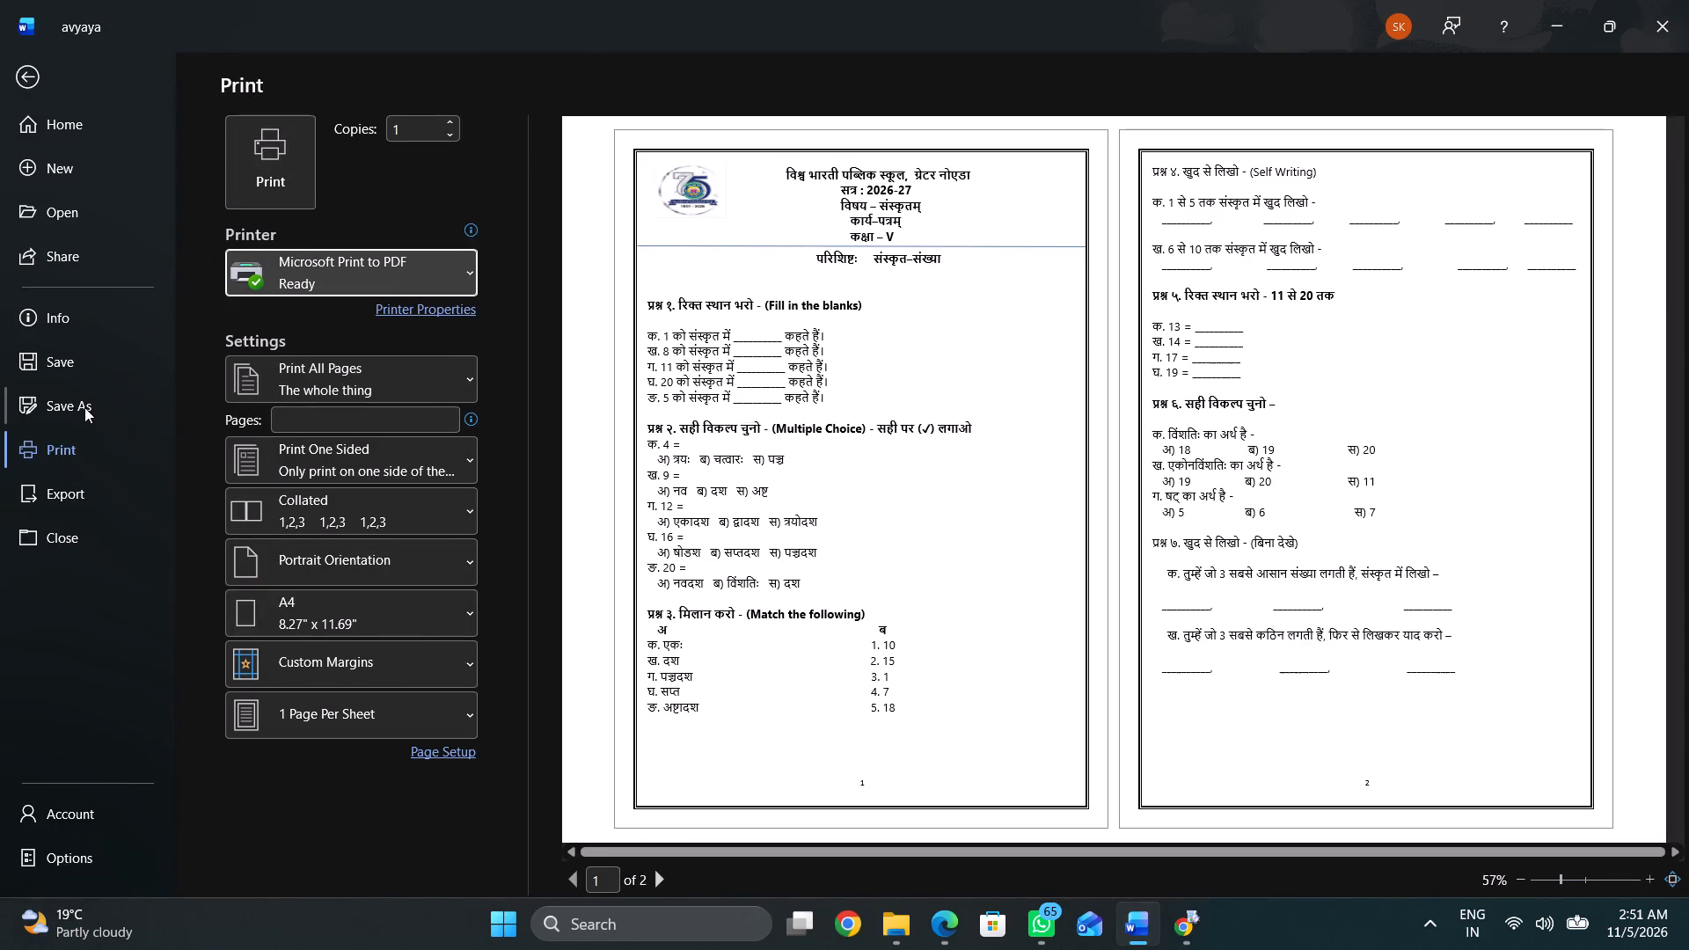
Save a PDF copy of the worksheet named sankhya in the current folder and close the PDF viewer window.
{"action": "left_click", "coordinate": [84, 407], "text": "ctrl"}
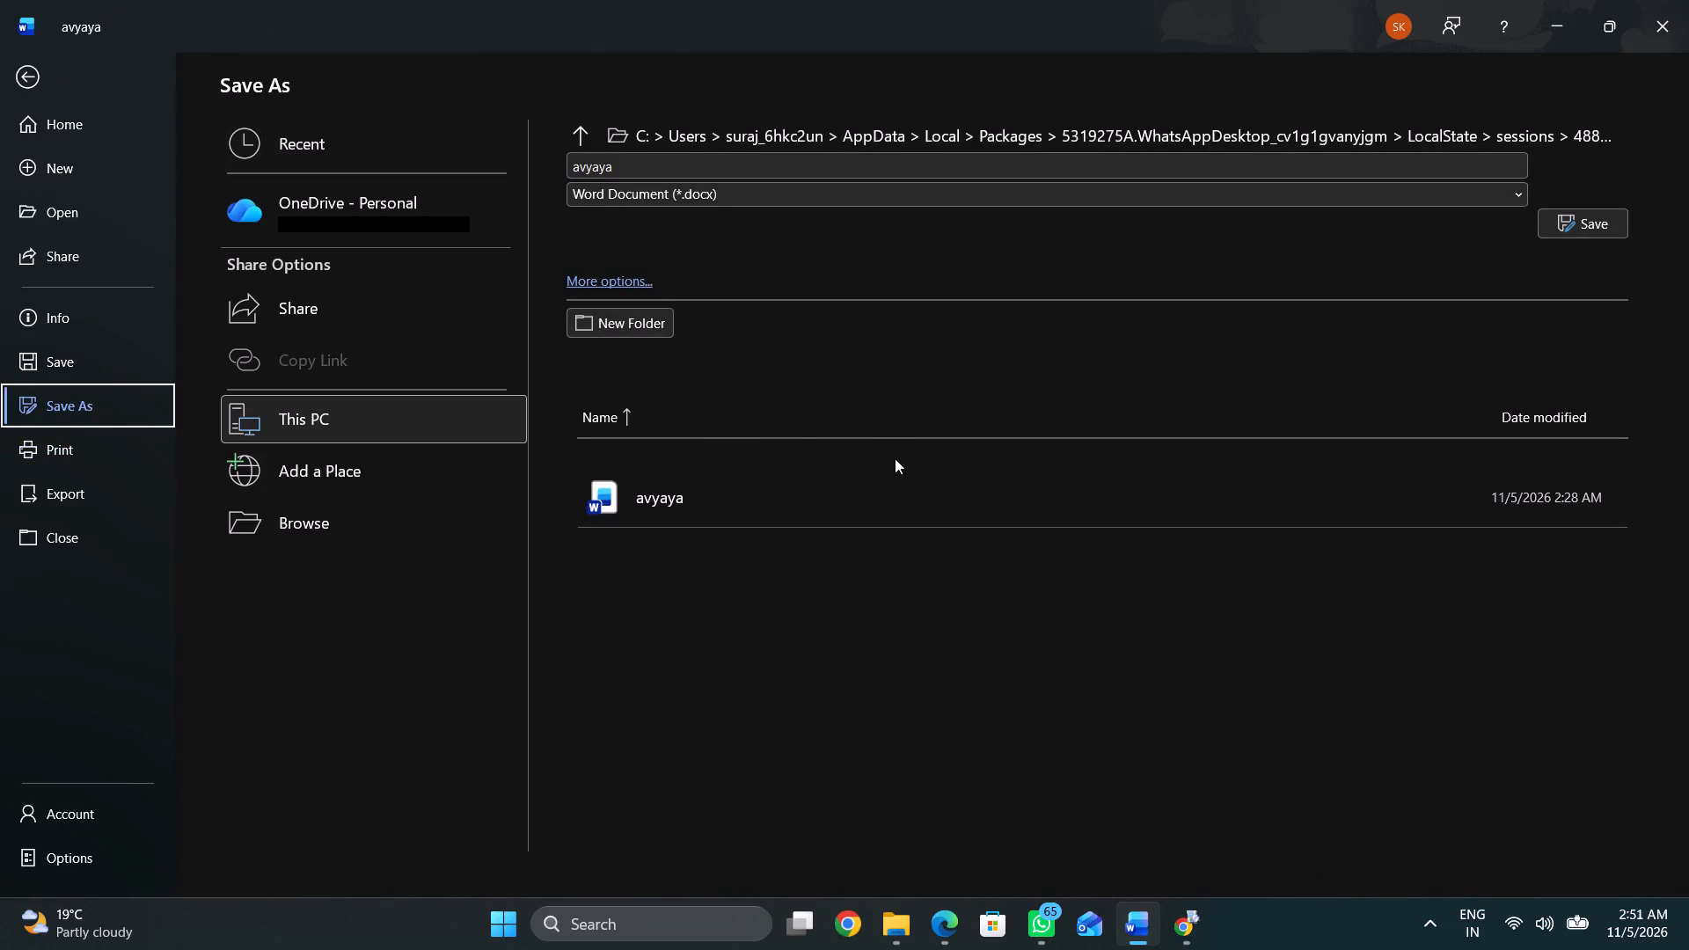
{"action": "scroll", "coordinate": [895, 458], "scroll_direction": "left", "scroll_amount": 1, "text": "ctrl"}
{"action": "left_click", "coordinate": [780, 479], "text": "ctrl"}
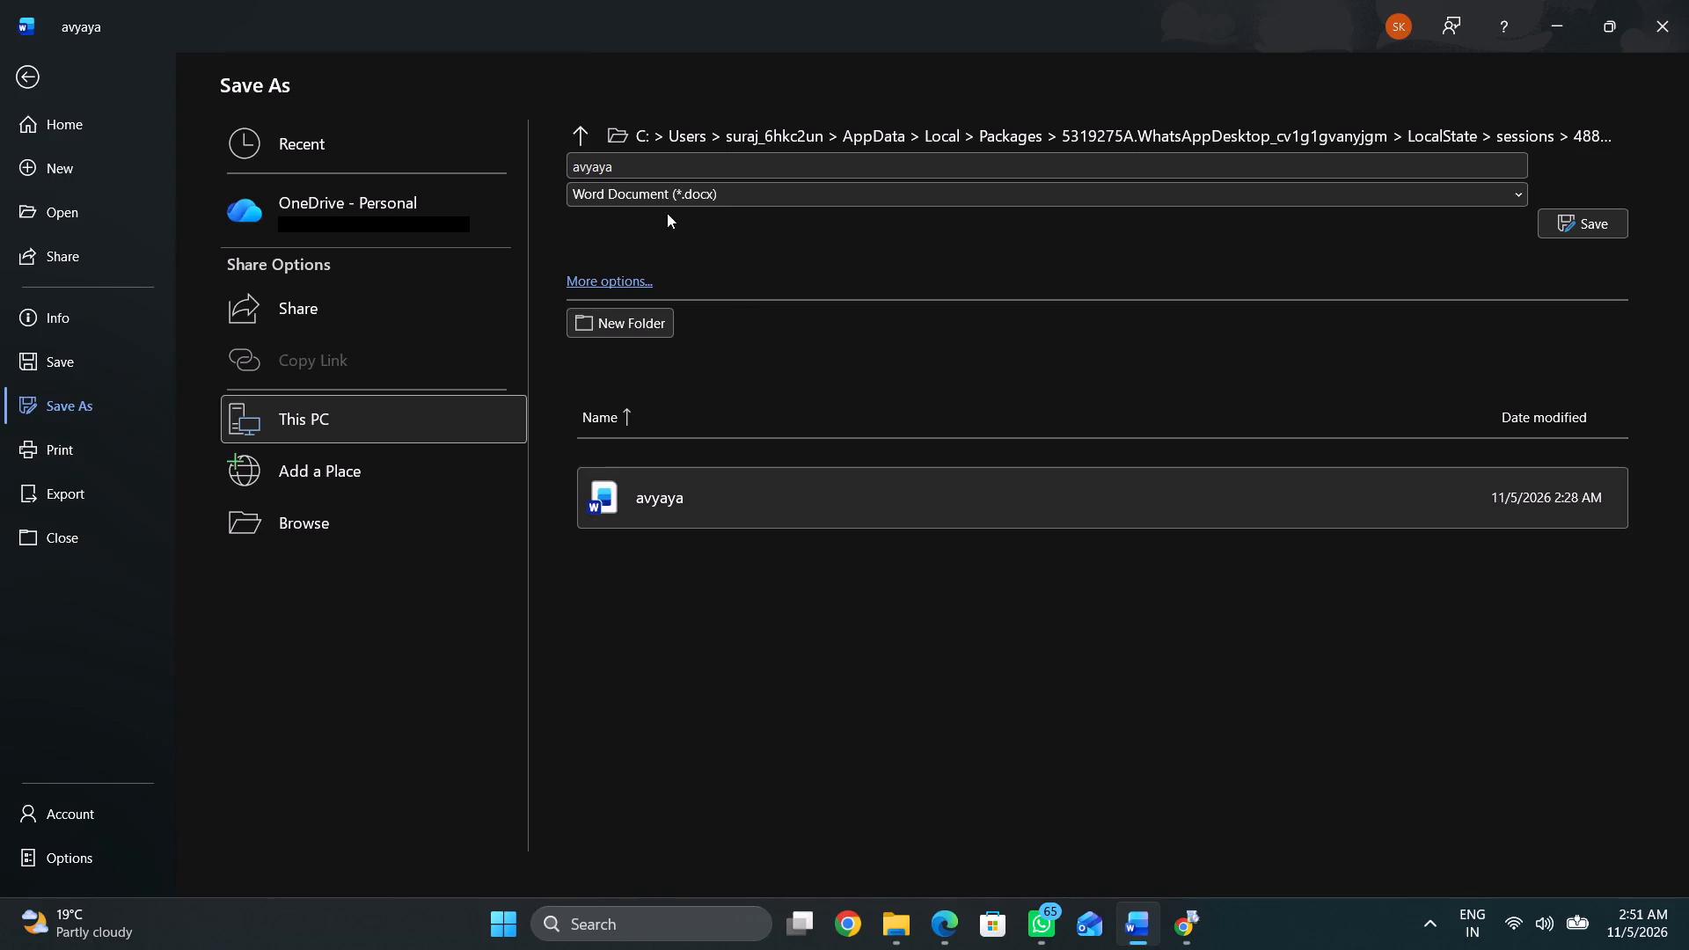
{"action": "left_click", "coordinate": [650, 164], "text": "ctrl"}
{"action": "key", "text": "ctrl+BackSpace"}
{"action": "key", "text": "BackSpace"}
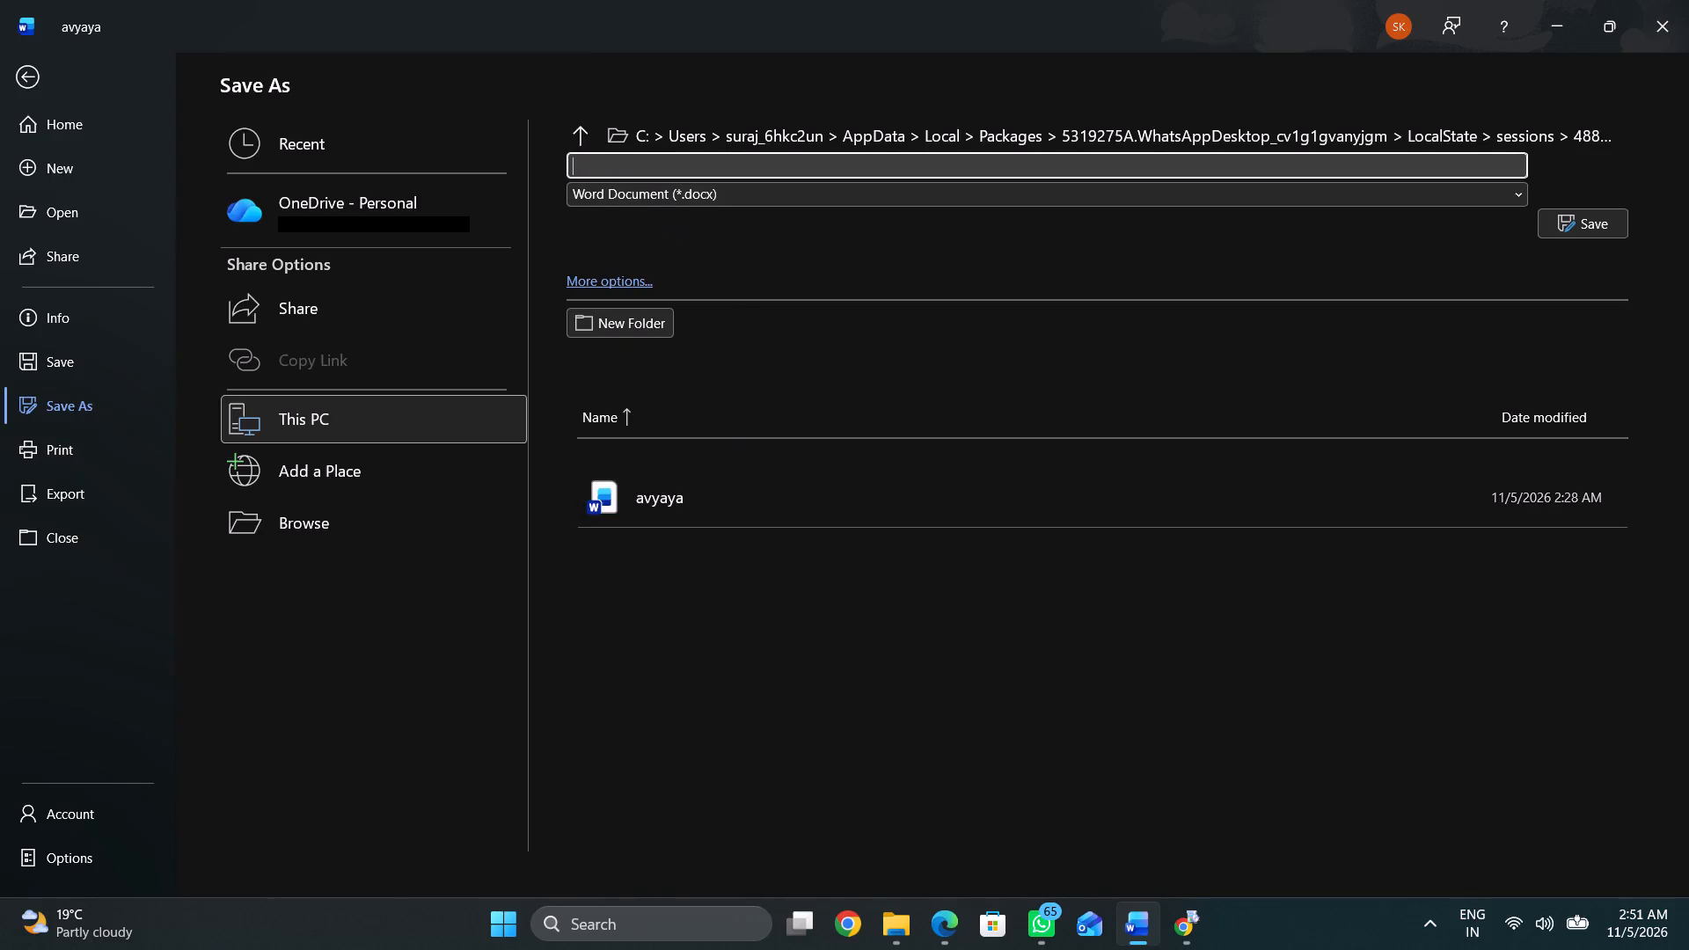
{"action": "key", "text": "BackSpace"}
{"action": "type", "text": "sa"}
{"action": "key", "text": "n"}
{"action": "type", "text": "khya"}
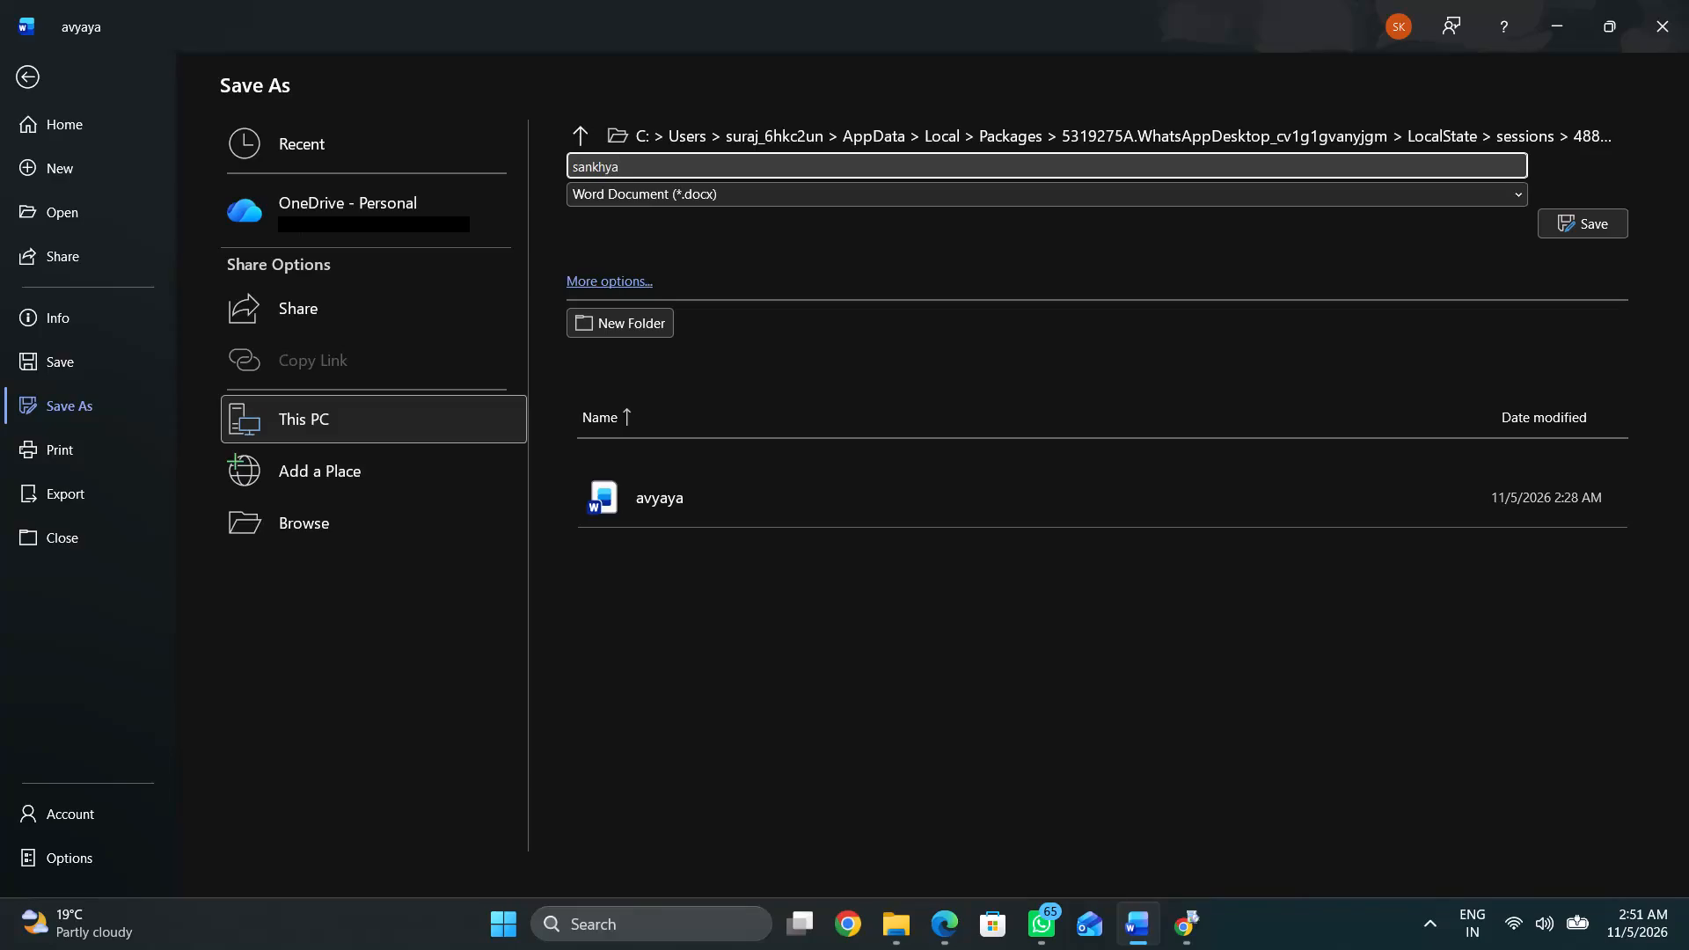
{"action": "left_click", "coordinate": [1268, 182]}
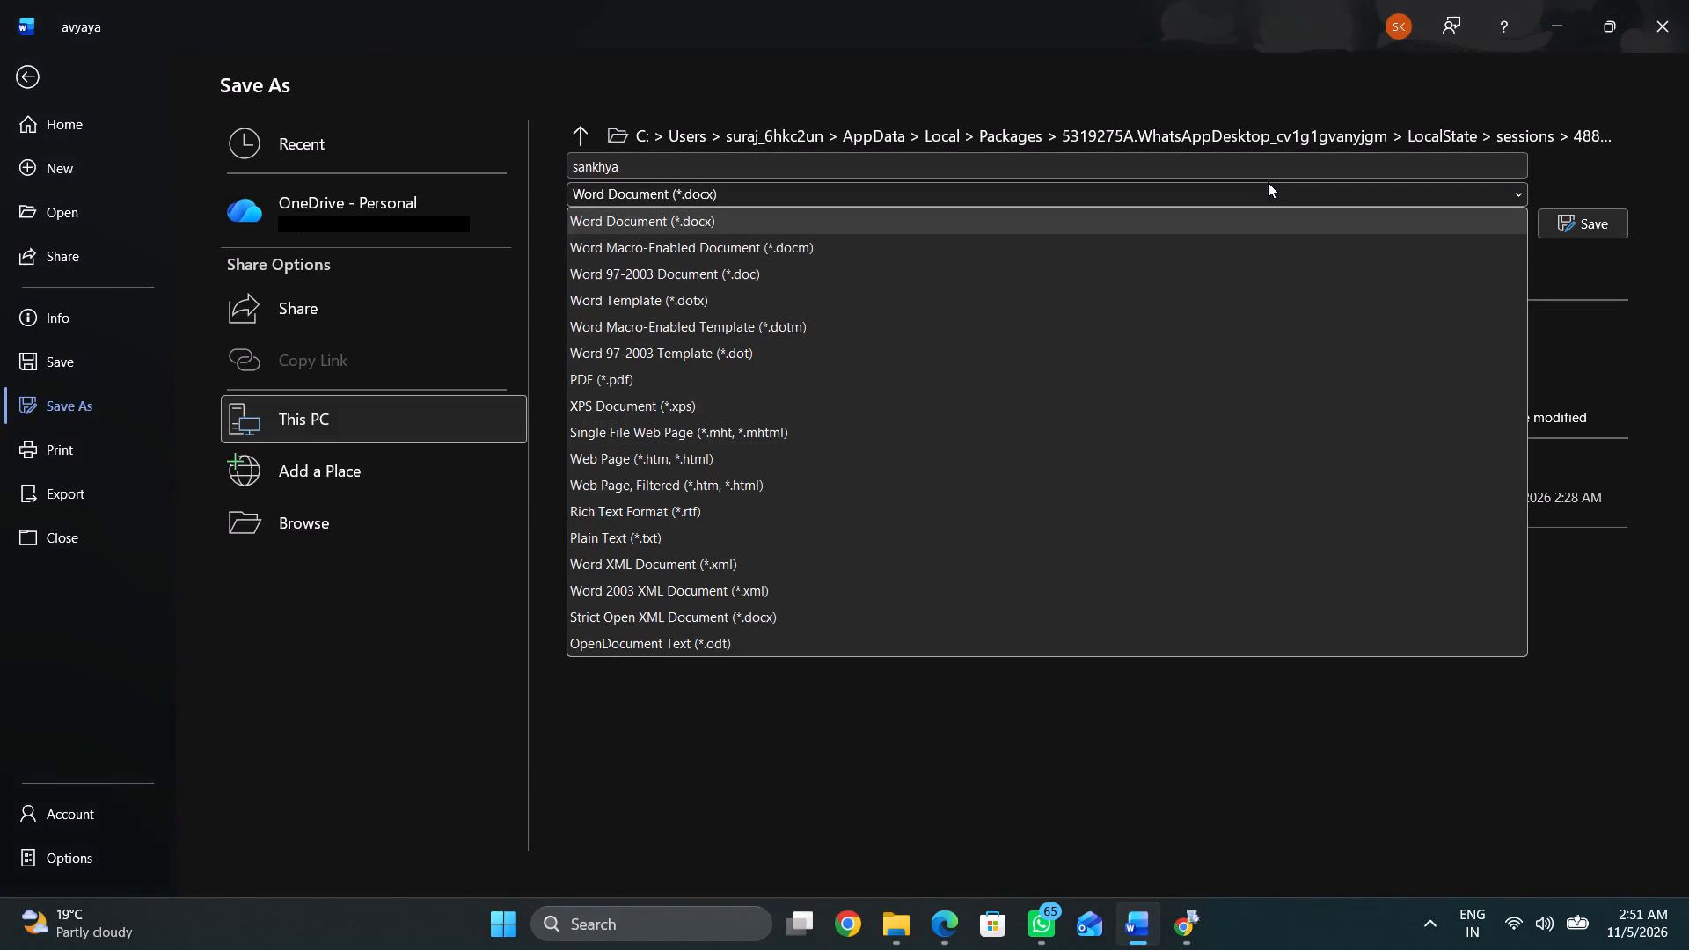
{"action": "left_click", "coordinate": [807, 382]}
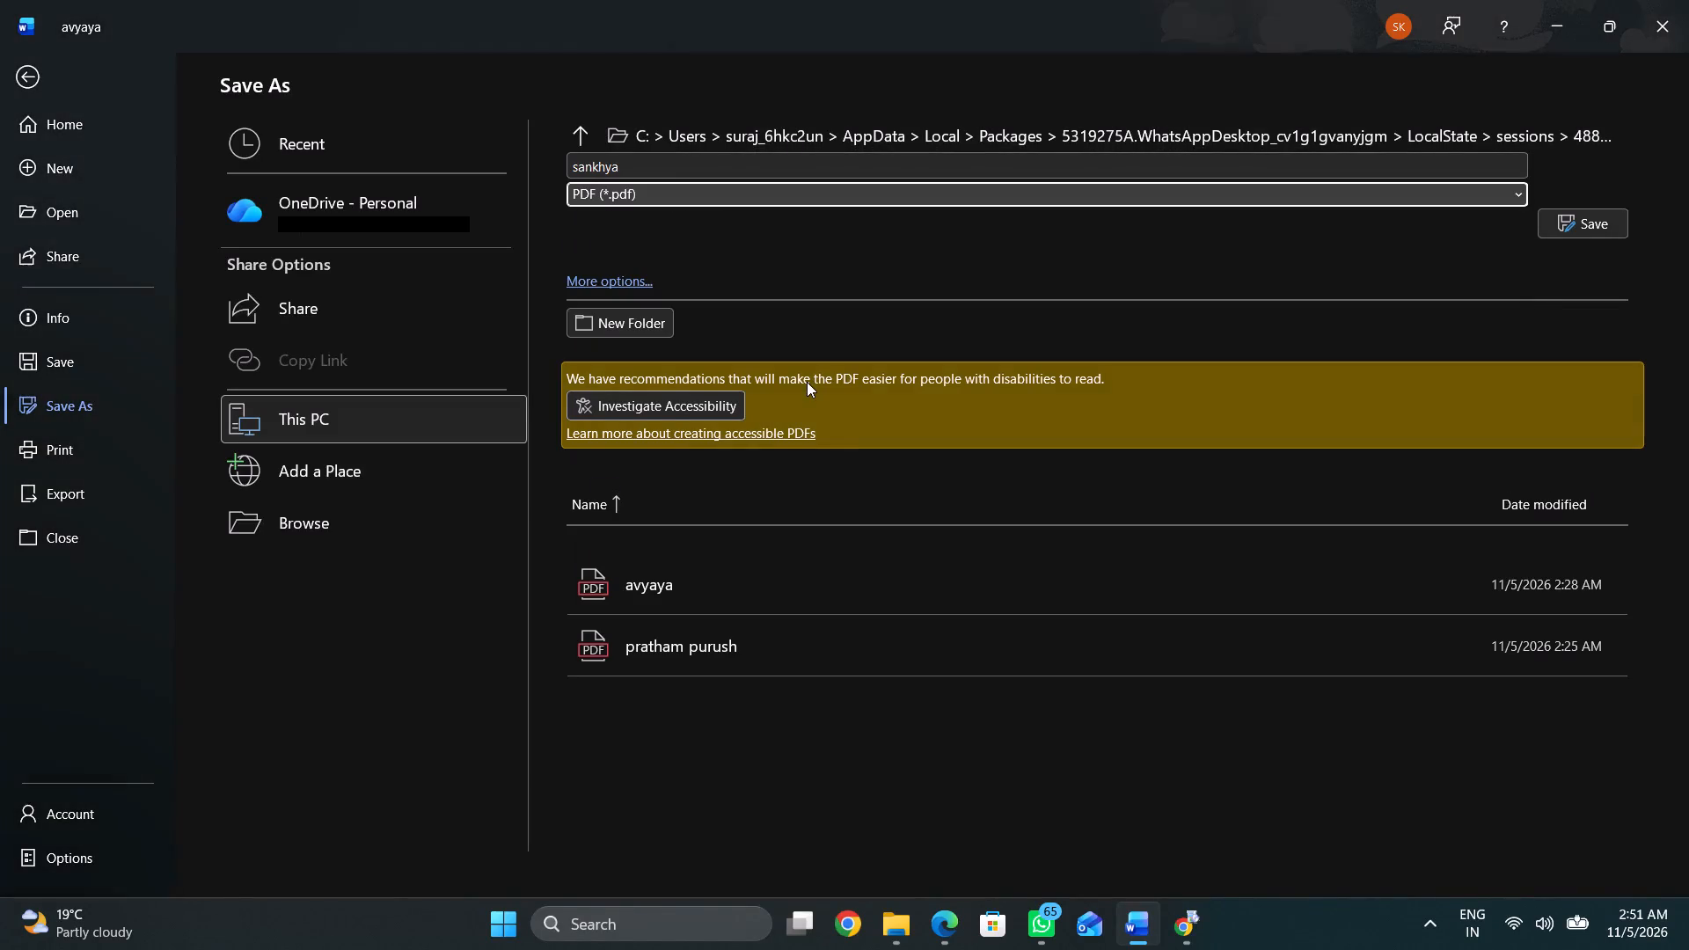
{"action": "left_click", "coordinate": [1590, 223]}
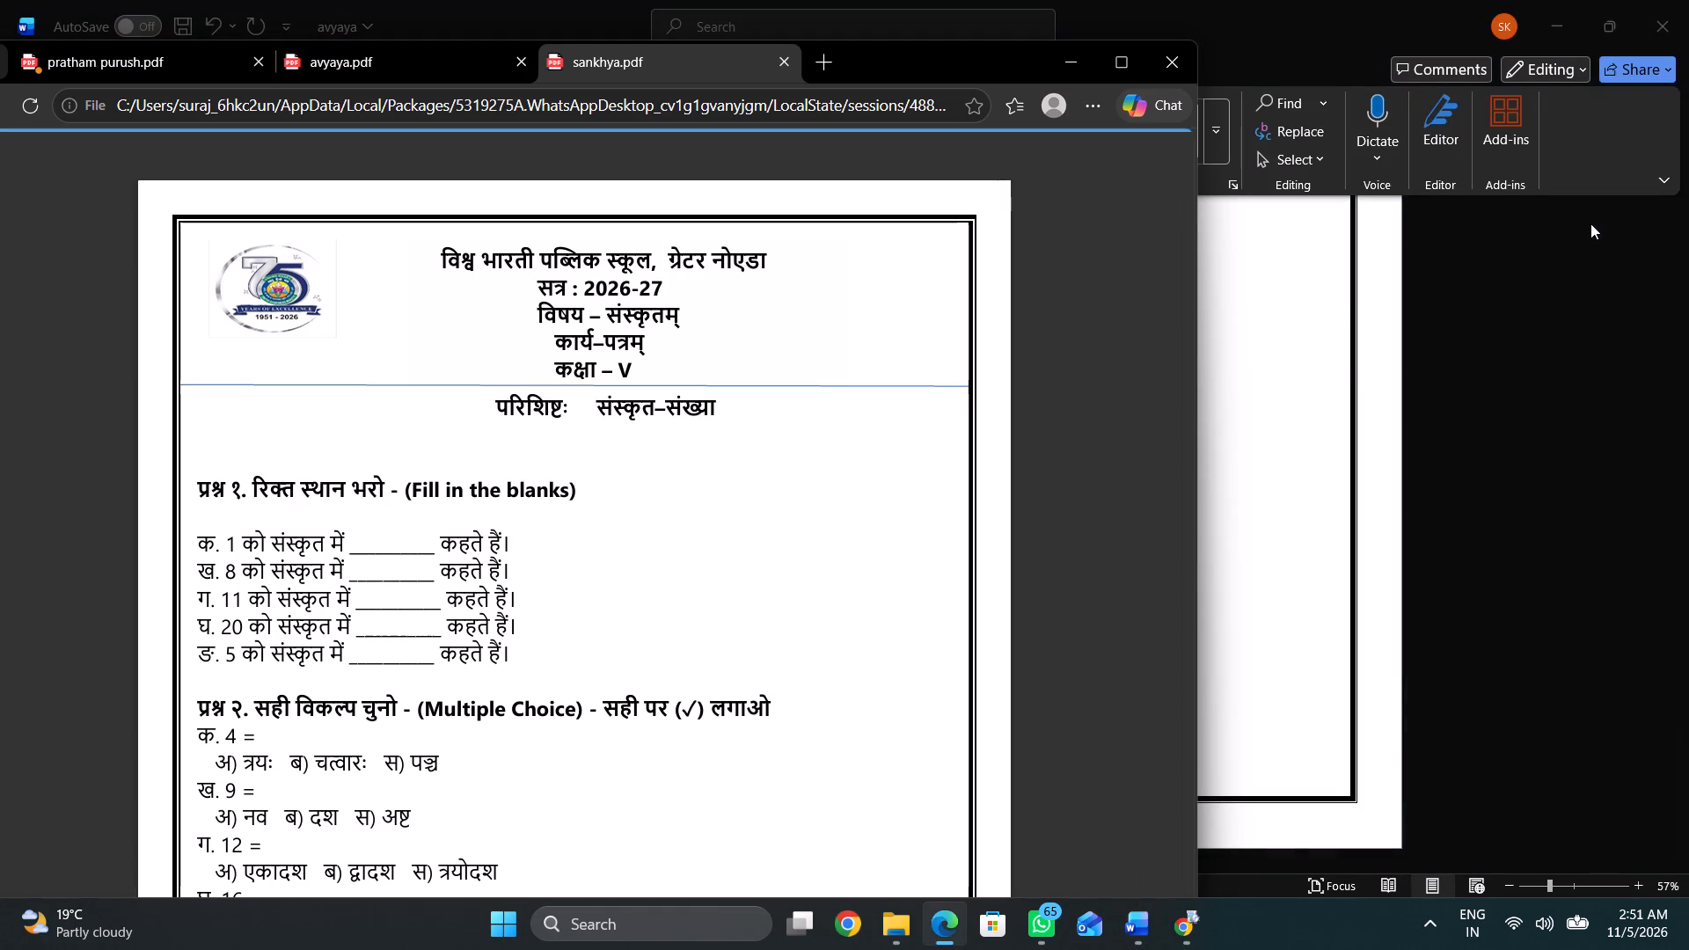
{"action": "left_click", "coordinate": [1163, 55]}
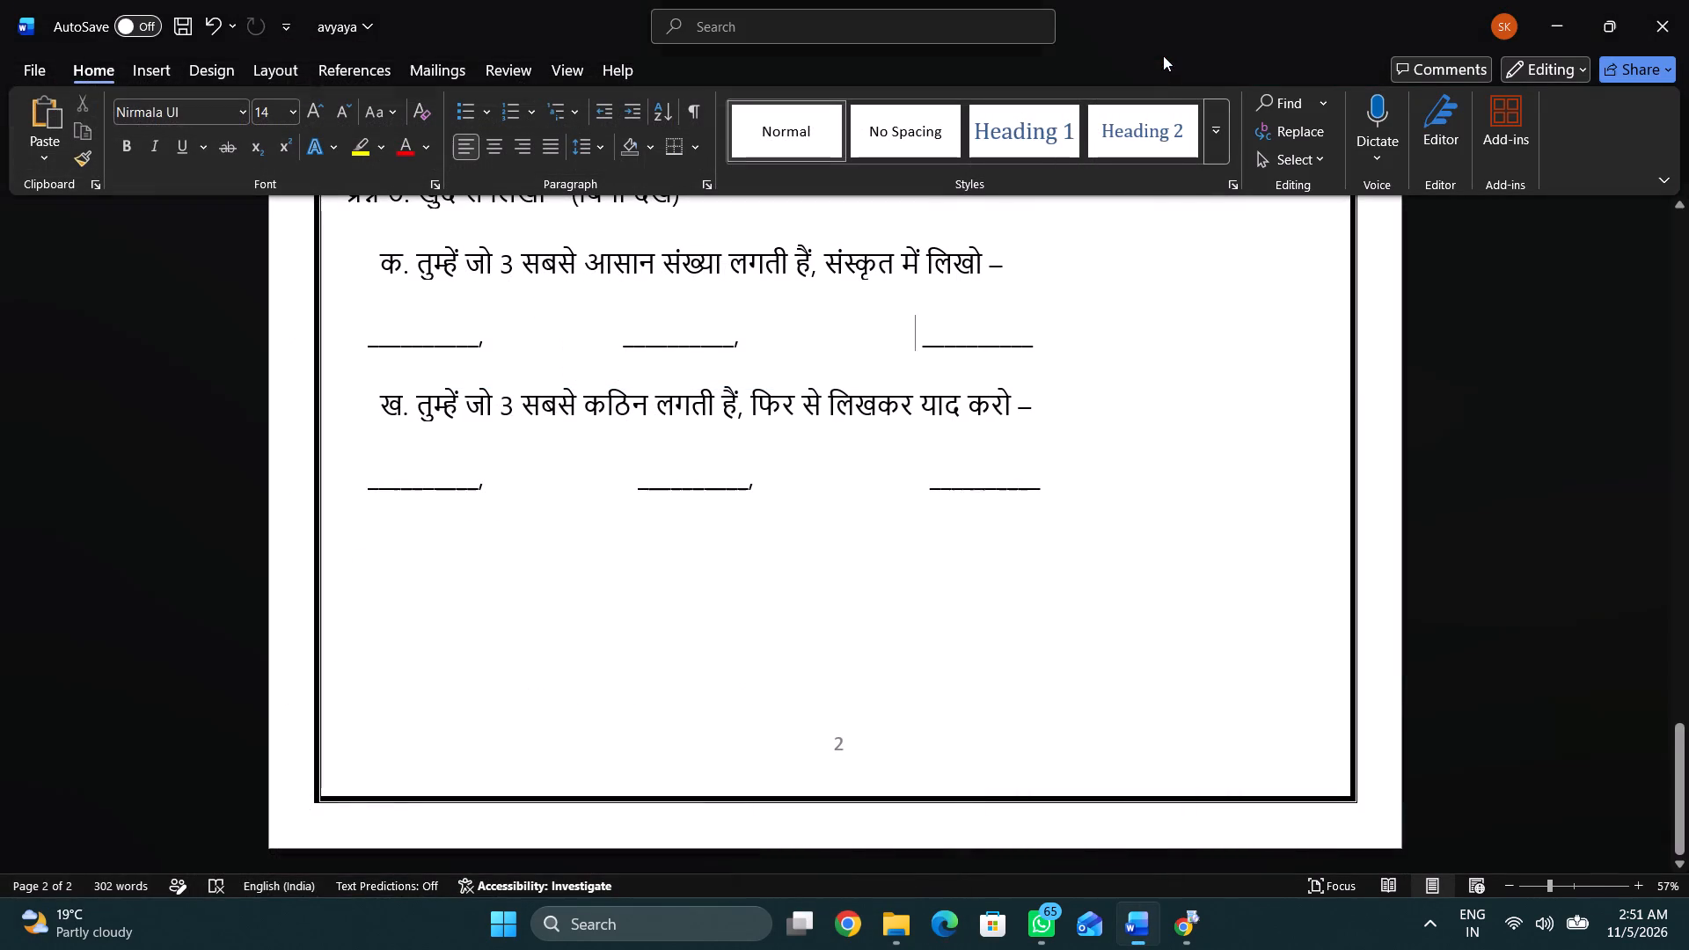
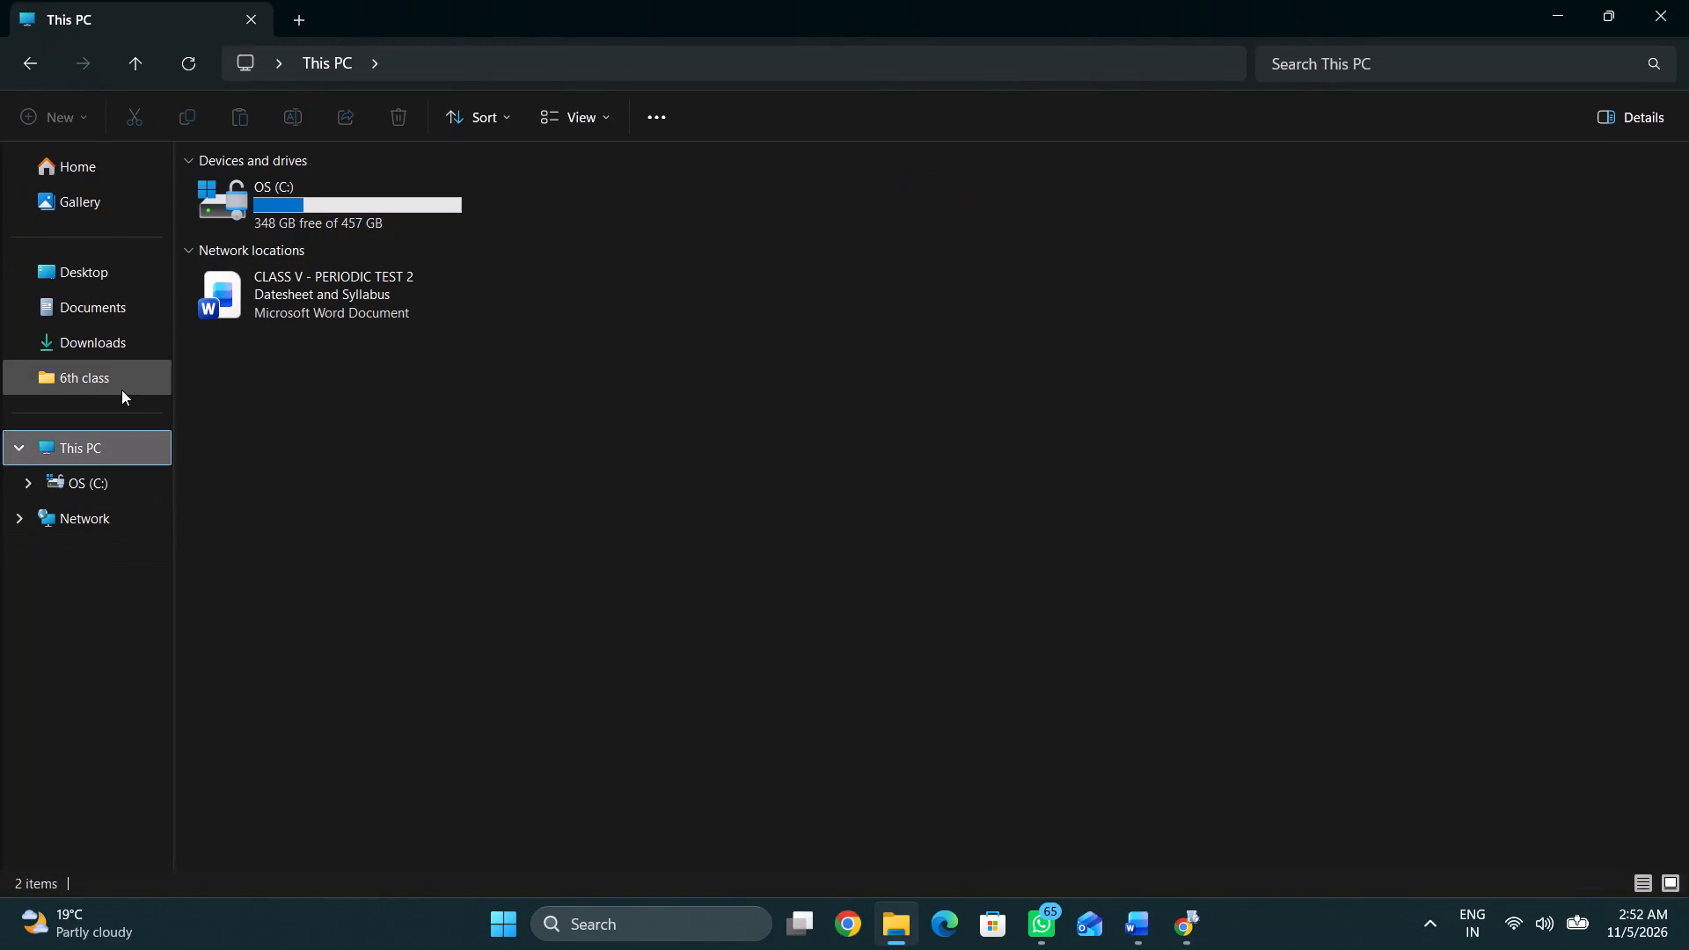
Check the Downloads, Documents and Desktop folders for the saved sankhya PDF.
{"action": "left_click", "coordinate": [121, 390]}
{"action": "left_click", "coordinate": [128, 349]}
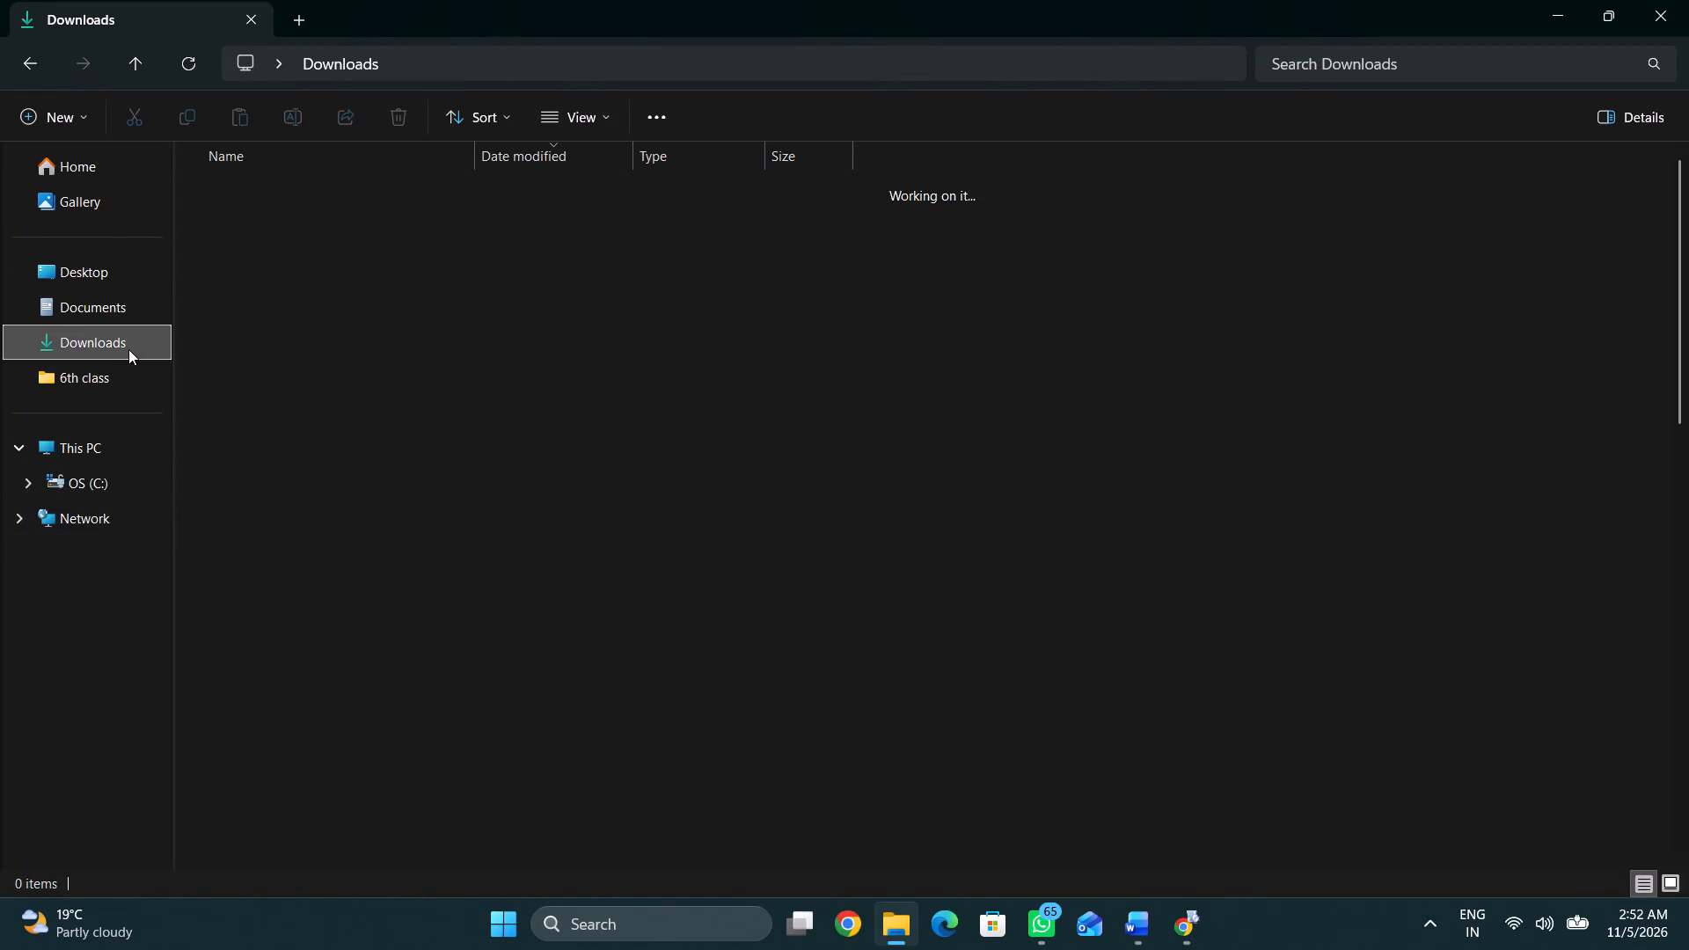
{"action": "left_click", "coordinate": [139, 303]}
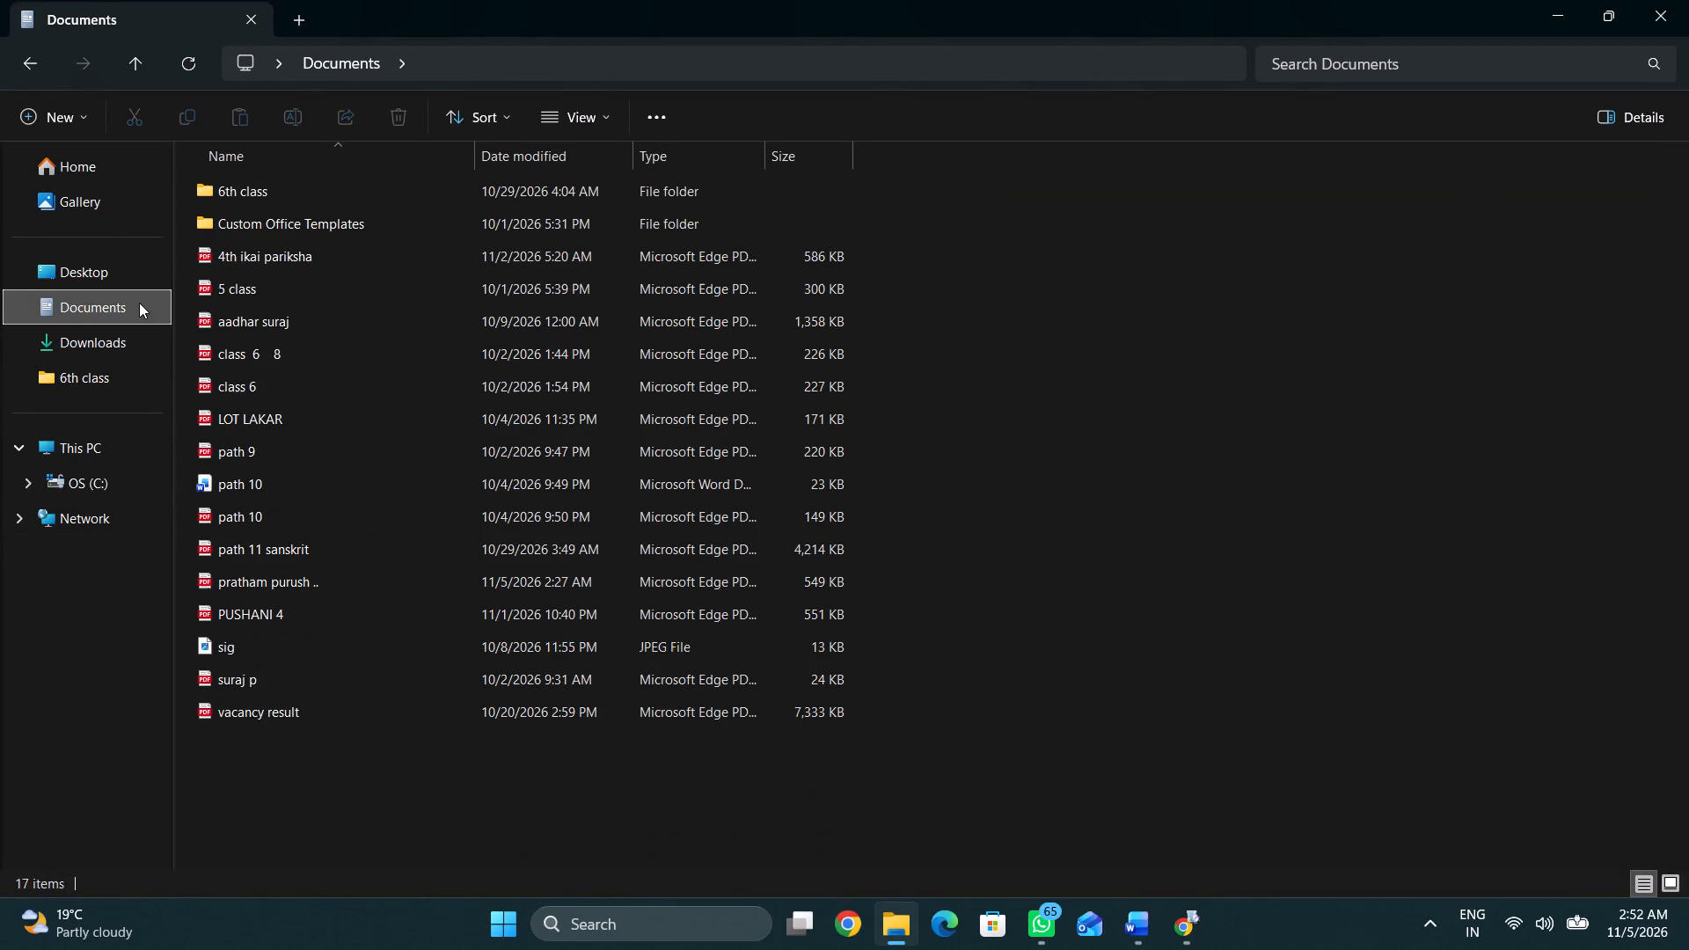
{"action": "left_click", "coordinate": [141, 275]}
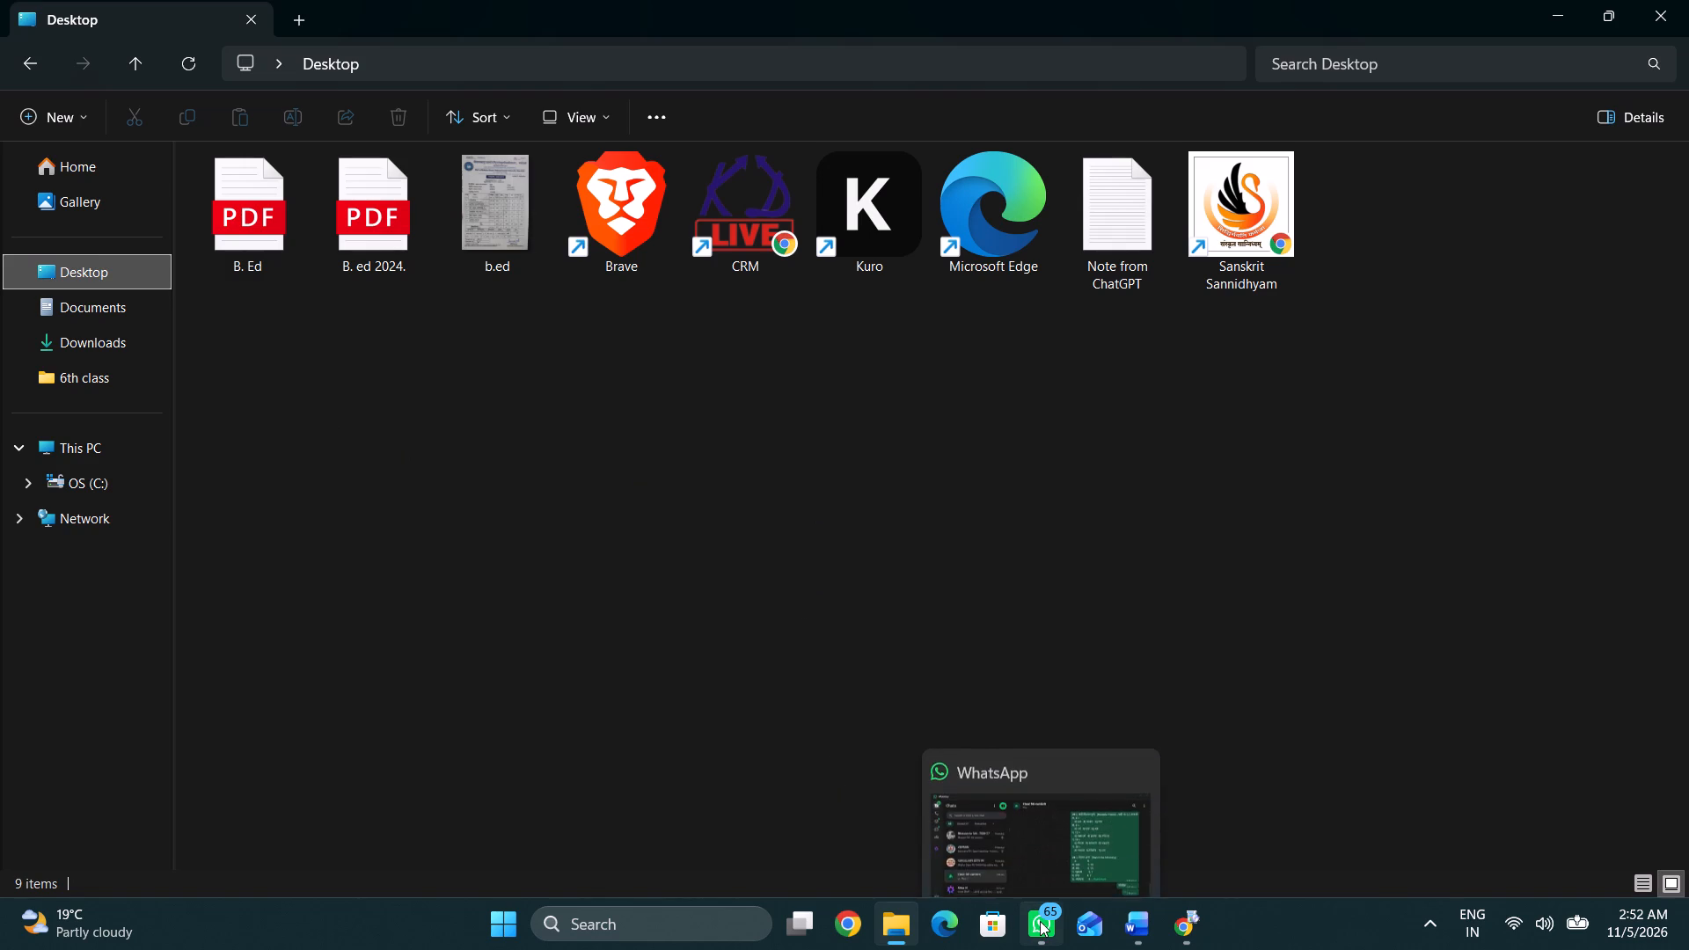
Switch back to Word and print the whole worksheet to a PDF named sankhya in the Documents folder.
{"action": "left_click", "coordinate": [1151, 924]}
{"action": "left_click", "coordinate": [940, 643]}
{"action": "scroll", "coordinate": [940, 643], "scroll_direction": "up", "scroll_amount": 4}
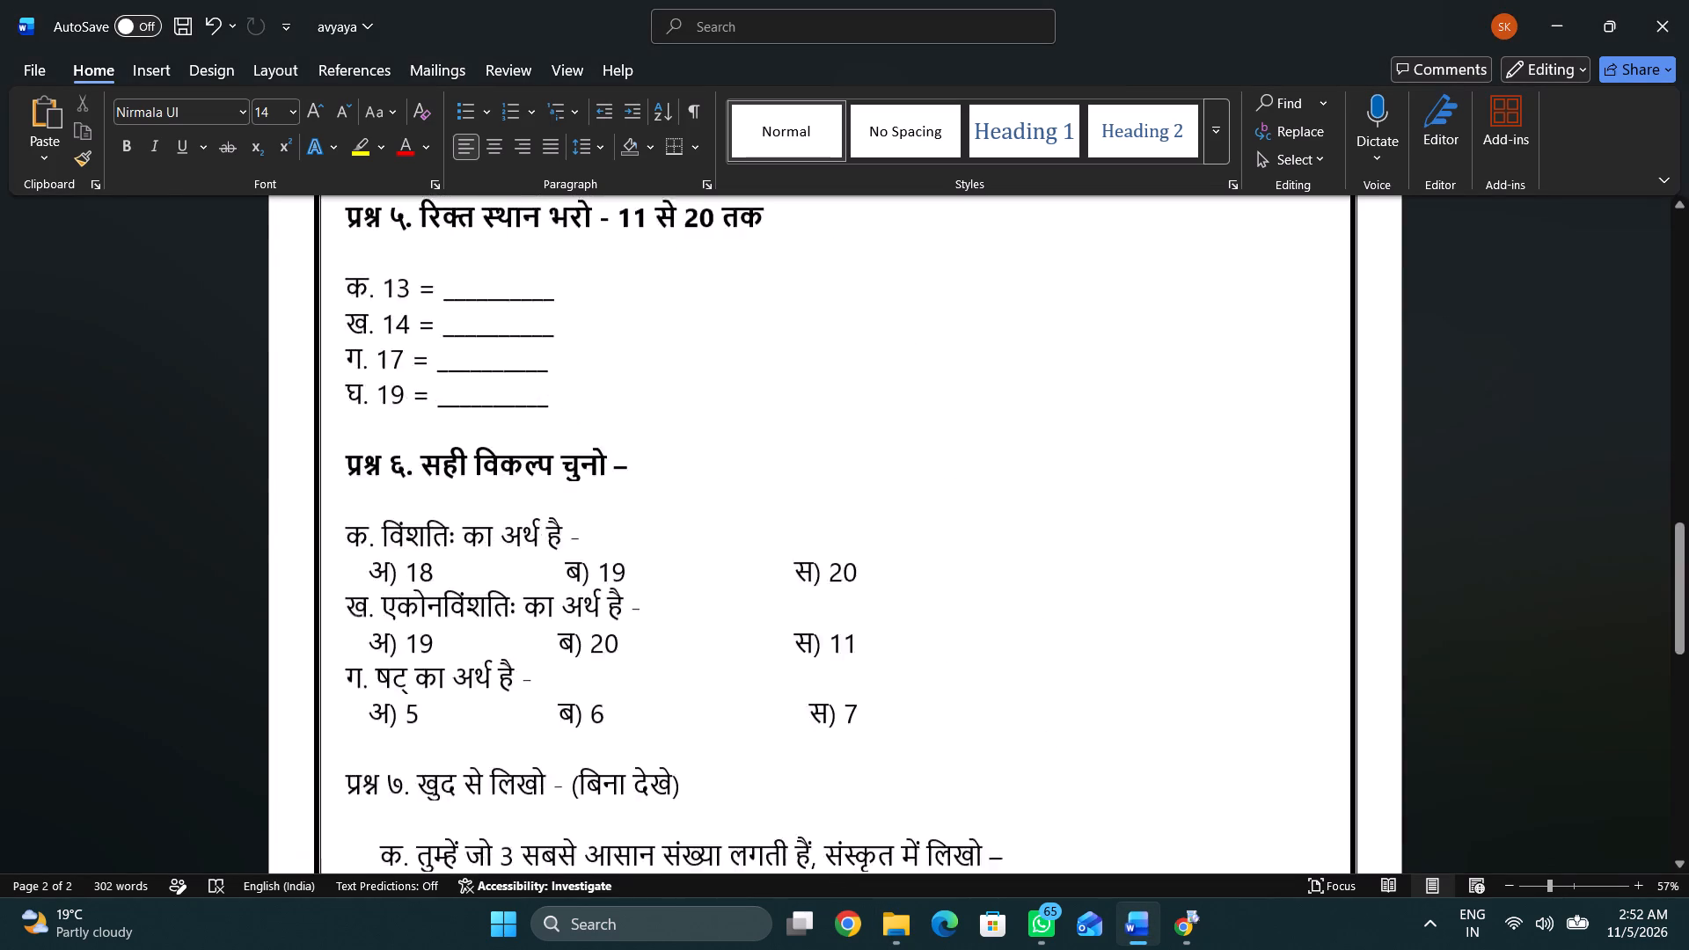
{"action": "key", "text": "ctrl+p"}
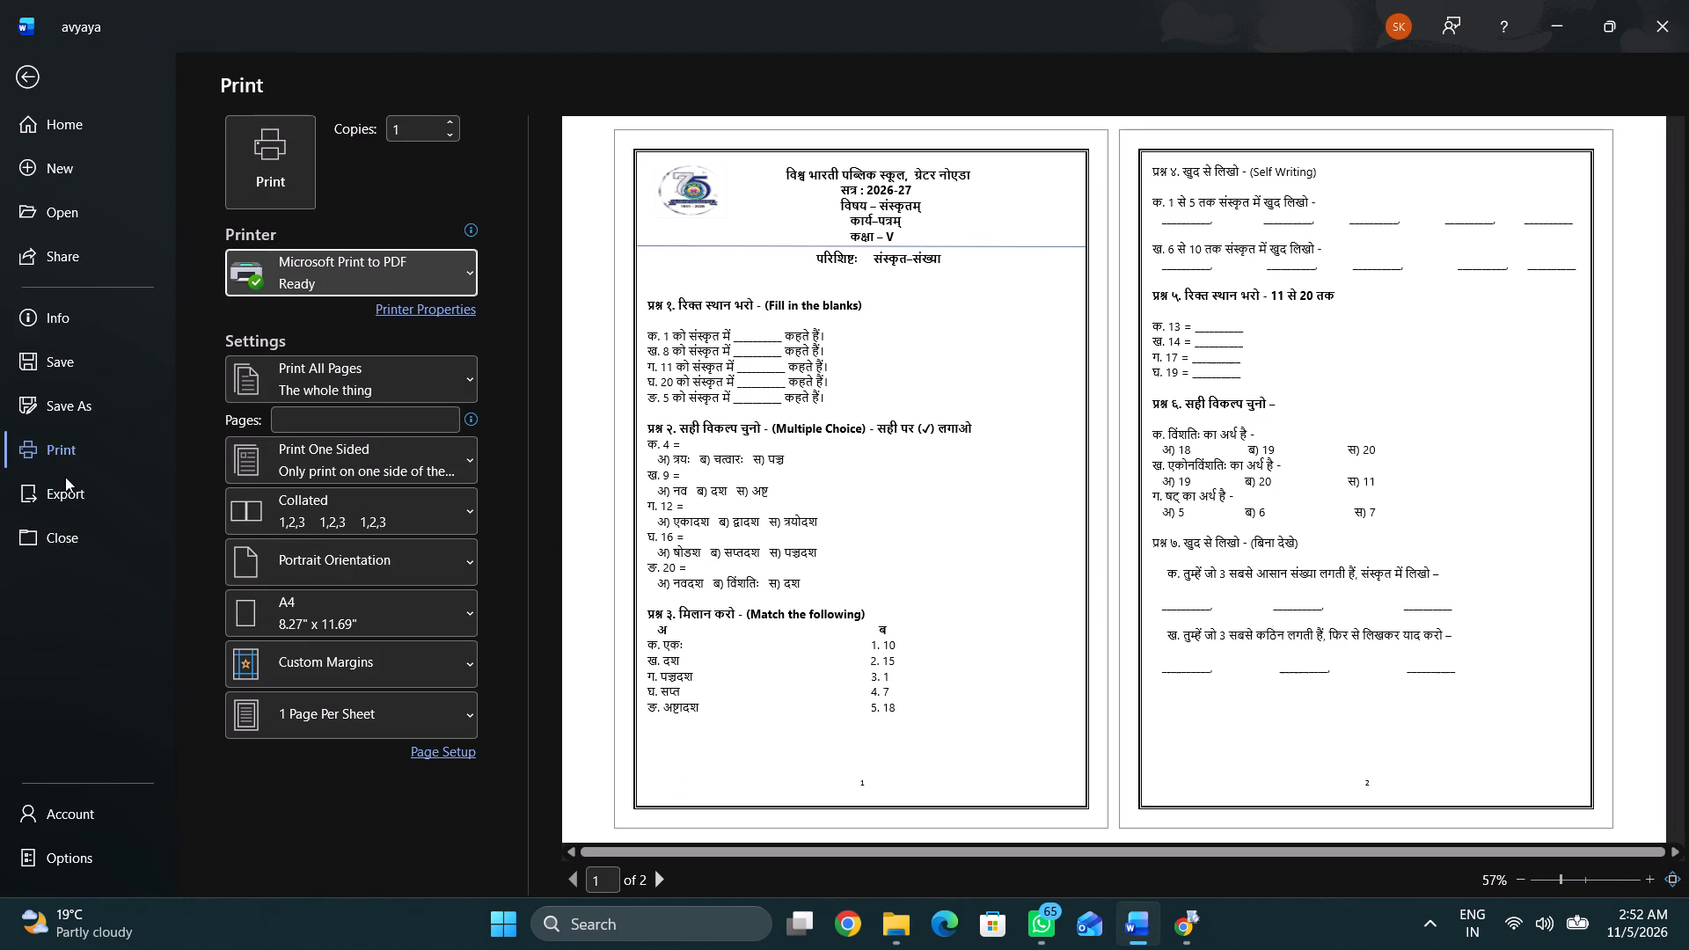
{"action": "left_click", "coordinate": [260, 169]}
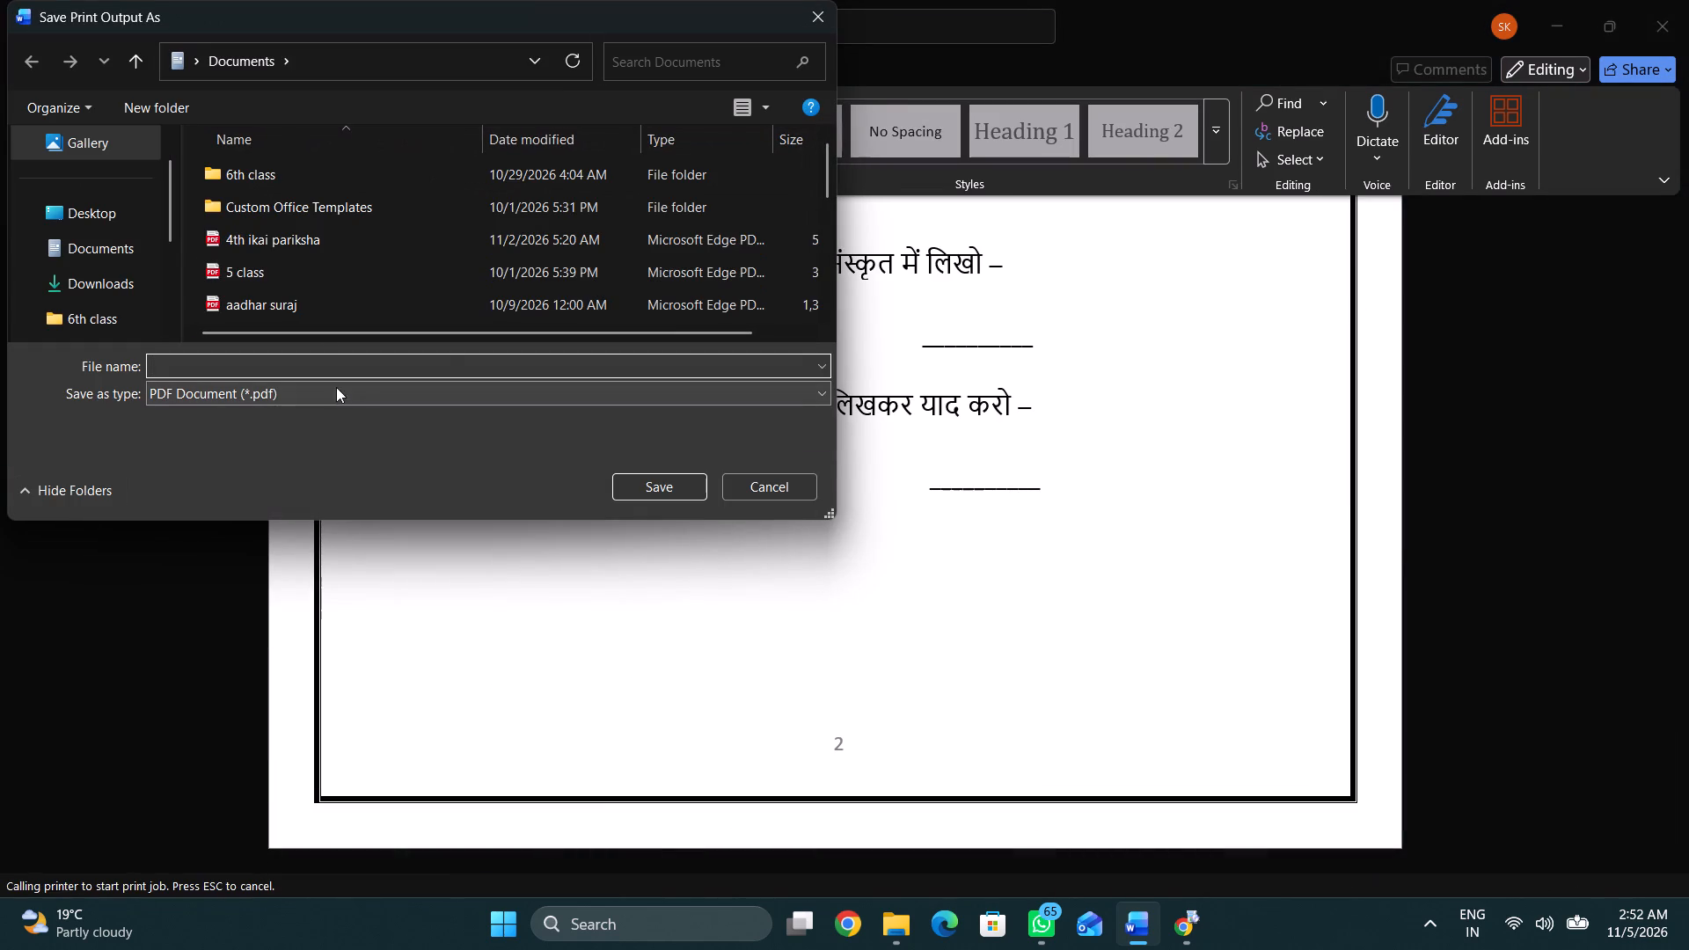
{"action": "left_click_drag", "start_coordinate": [319, 340], "coordinate": [308, 357]}
{"action": "left_click", "coordinate": [308, 357]}
{"action": "type", "text": "sankhya"}
{"action": "left_click", "coordinate": [650, 489]}
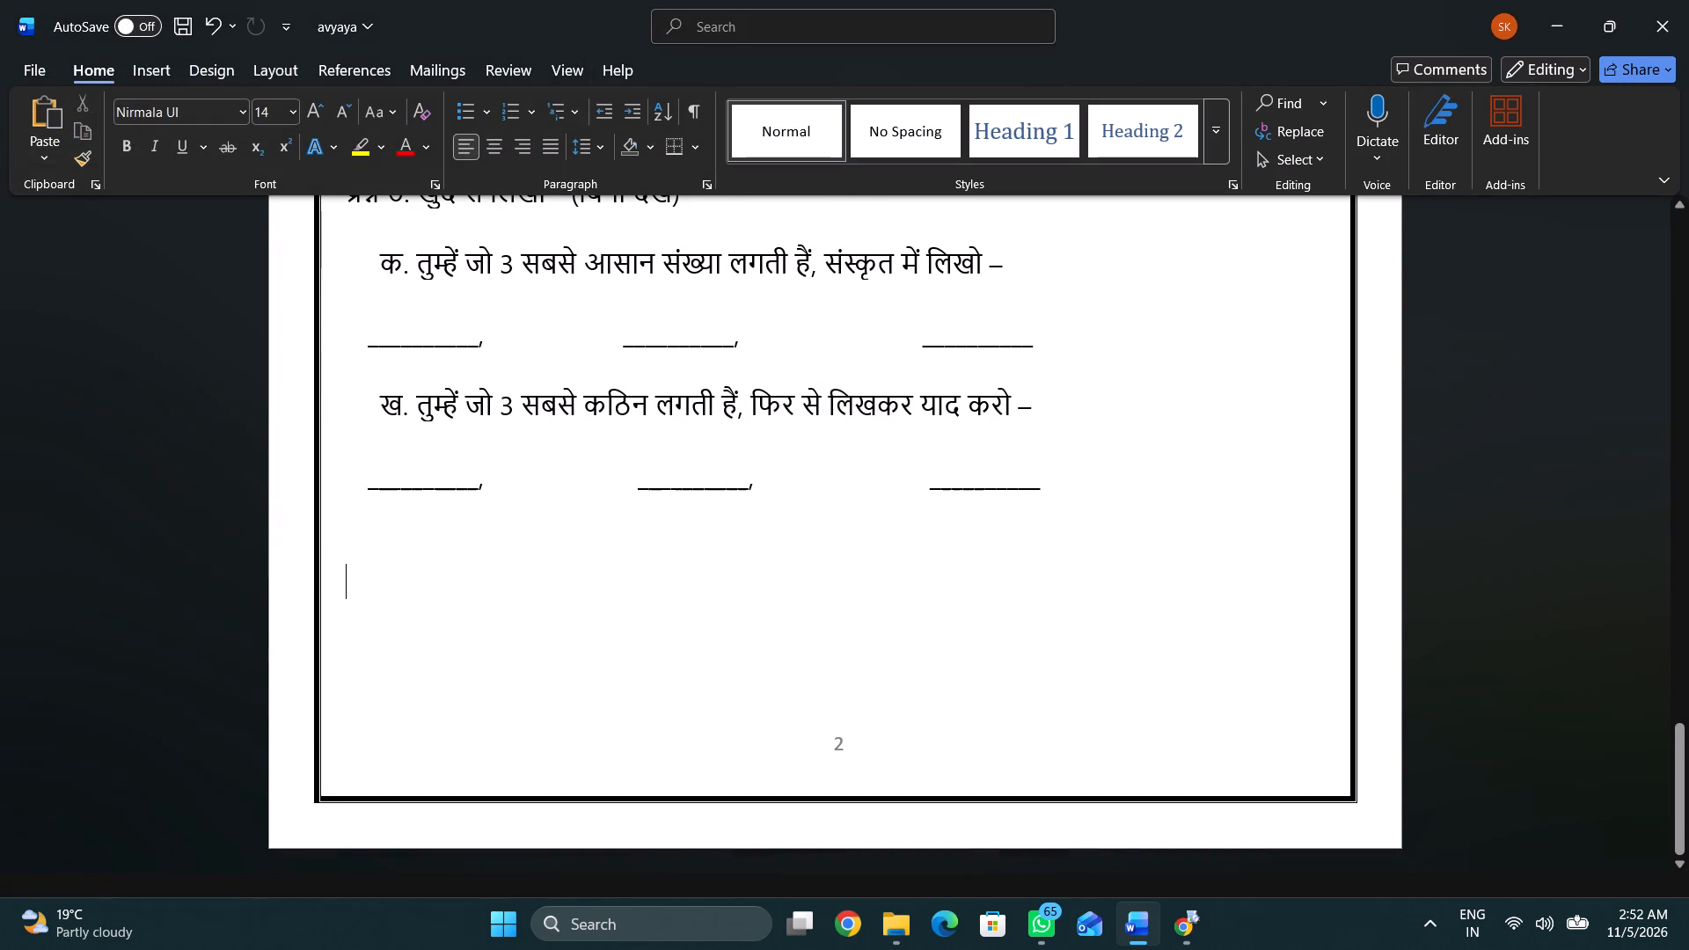
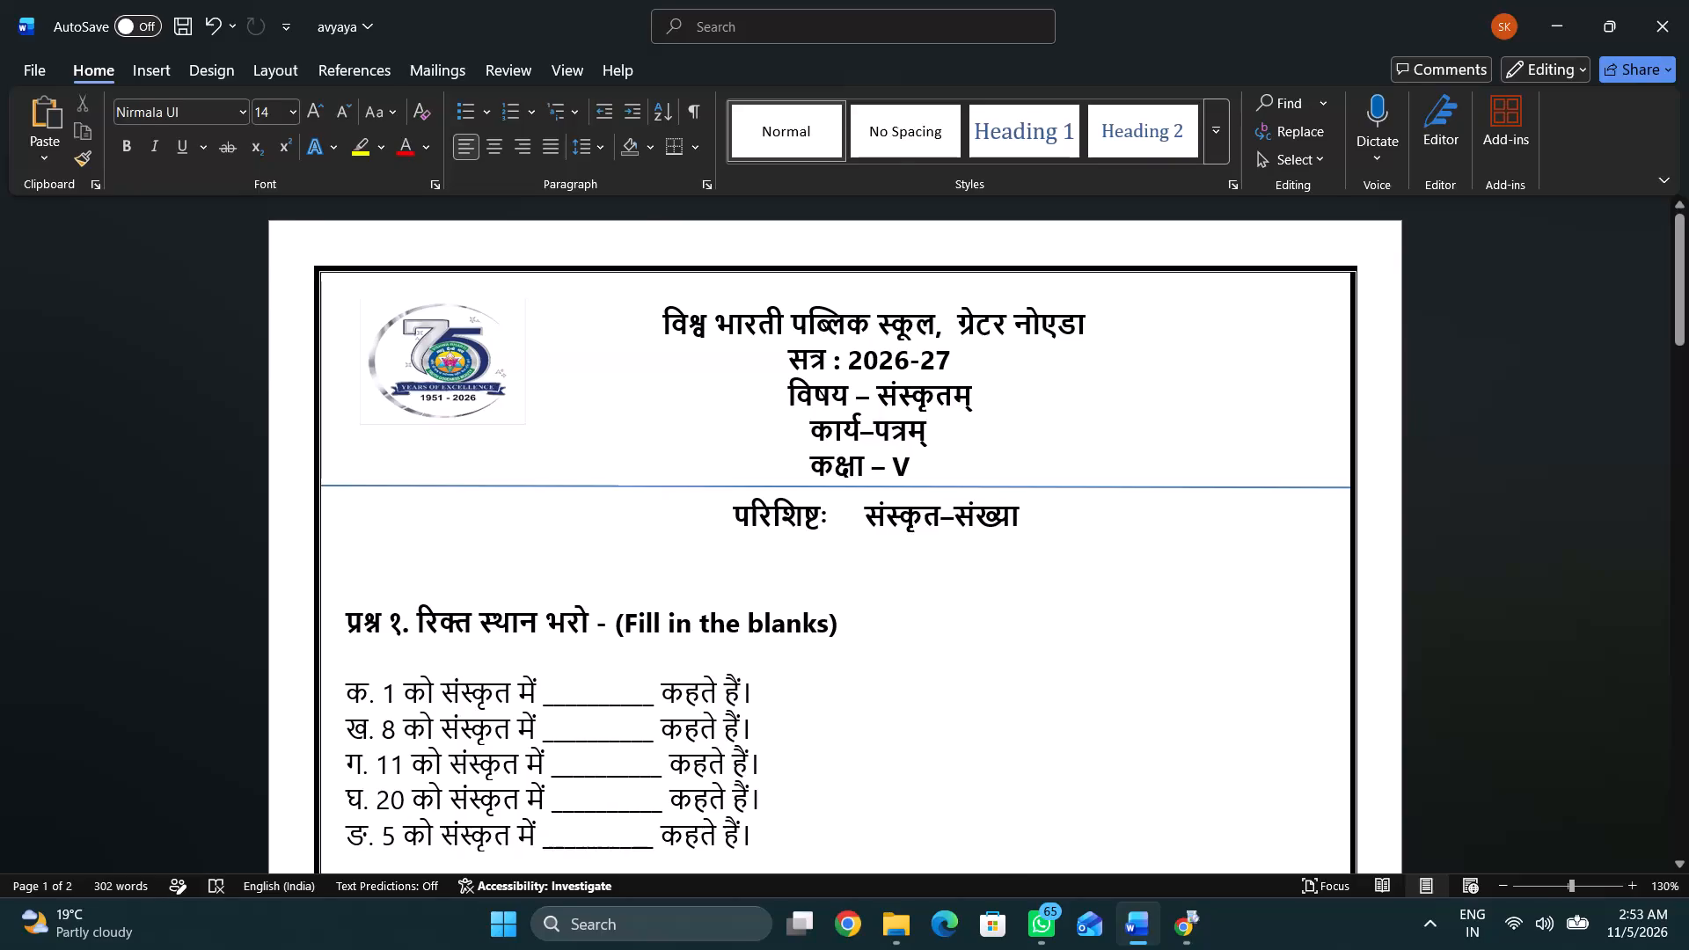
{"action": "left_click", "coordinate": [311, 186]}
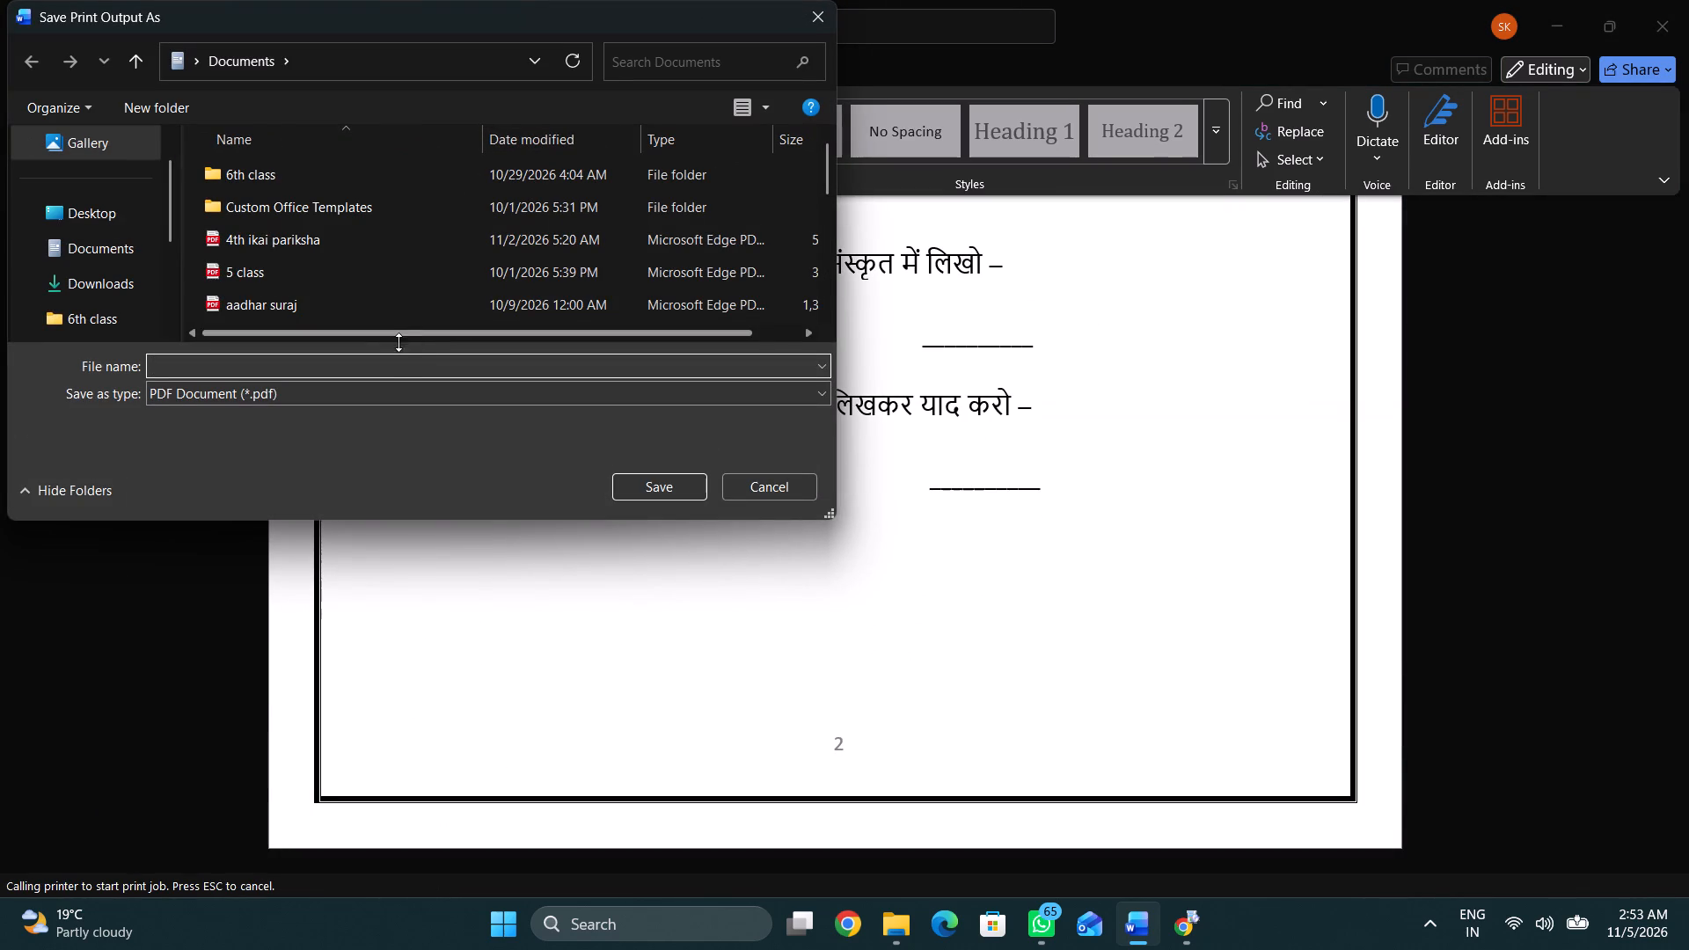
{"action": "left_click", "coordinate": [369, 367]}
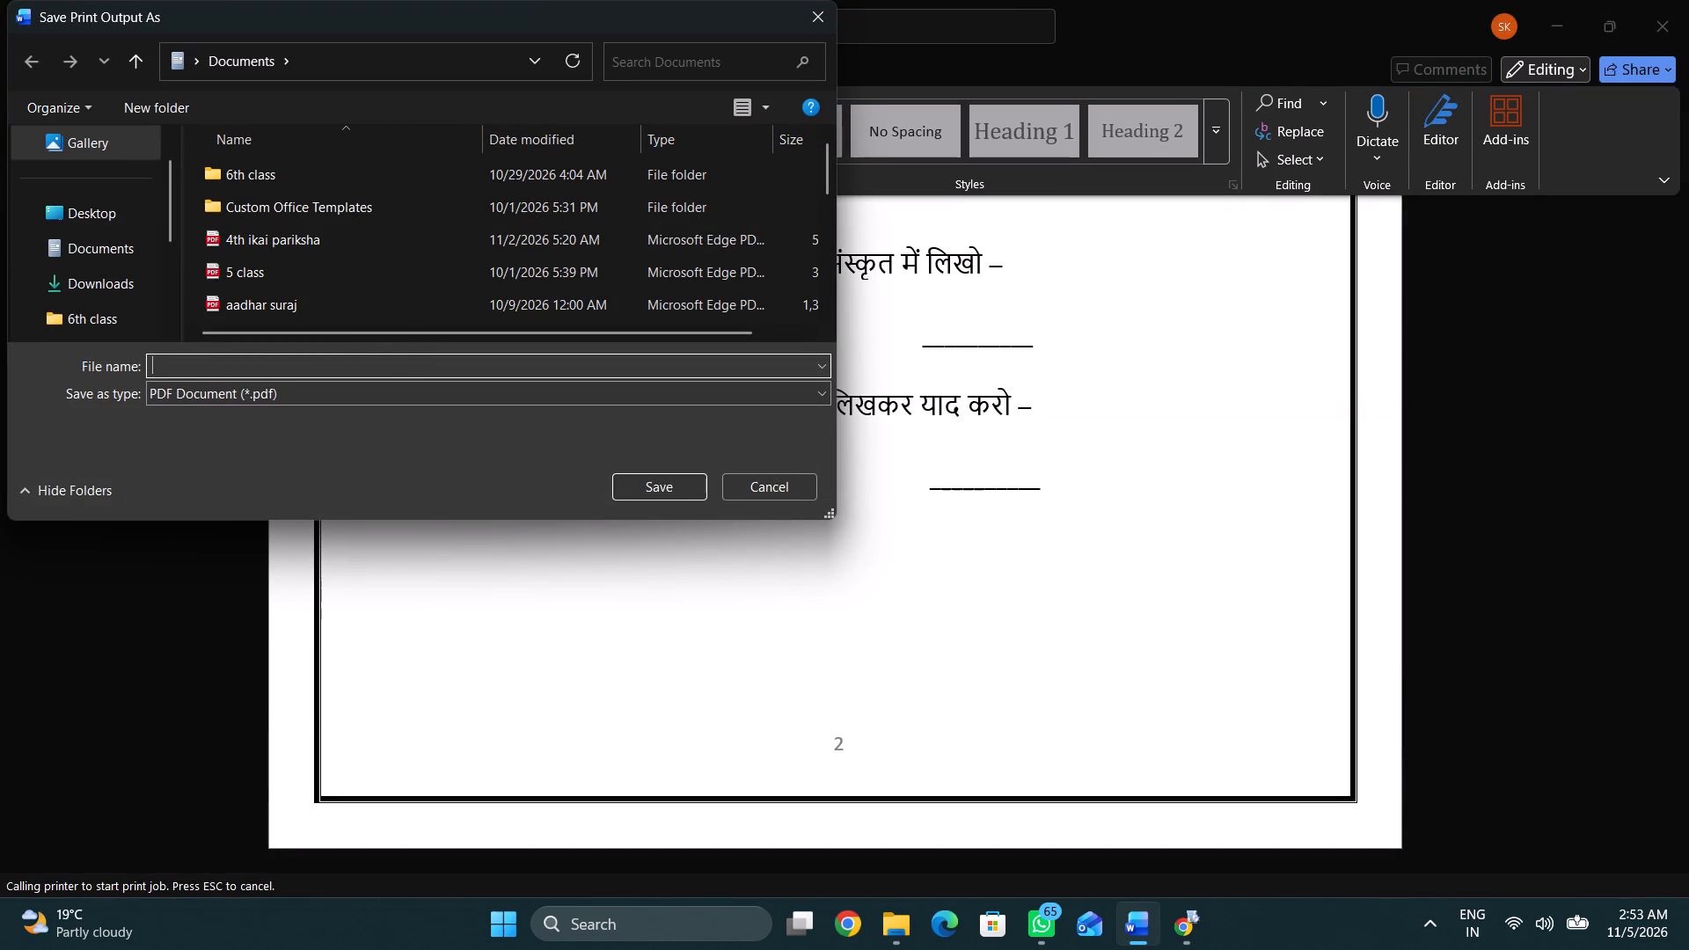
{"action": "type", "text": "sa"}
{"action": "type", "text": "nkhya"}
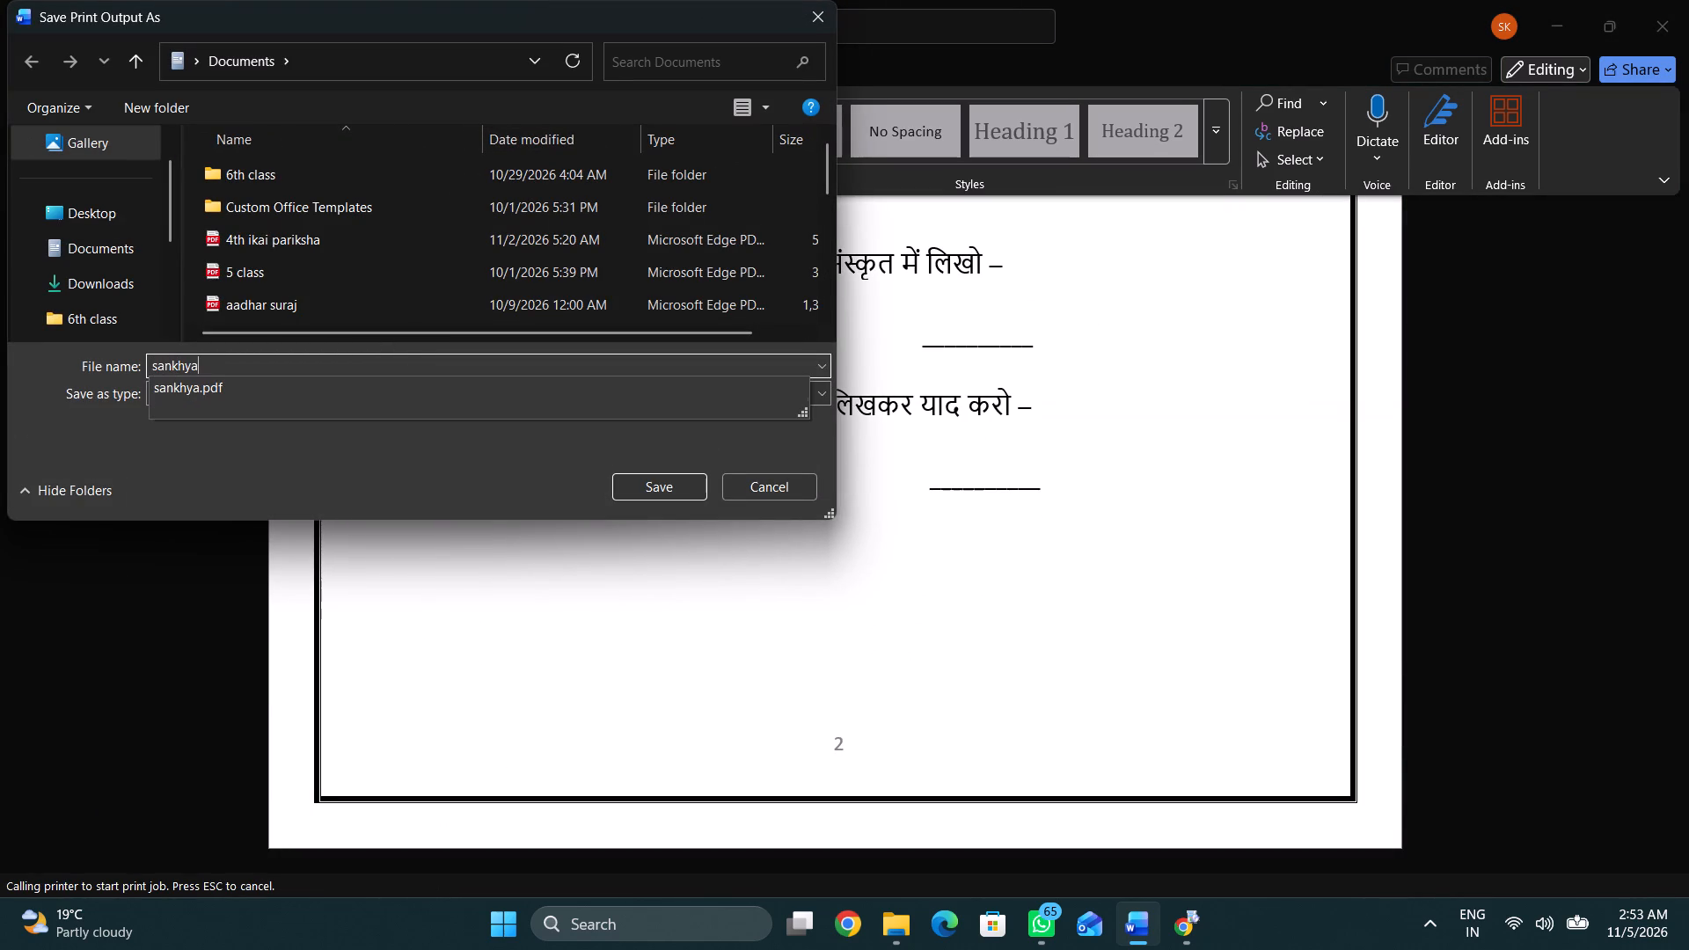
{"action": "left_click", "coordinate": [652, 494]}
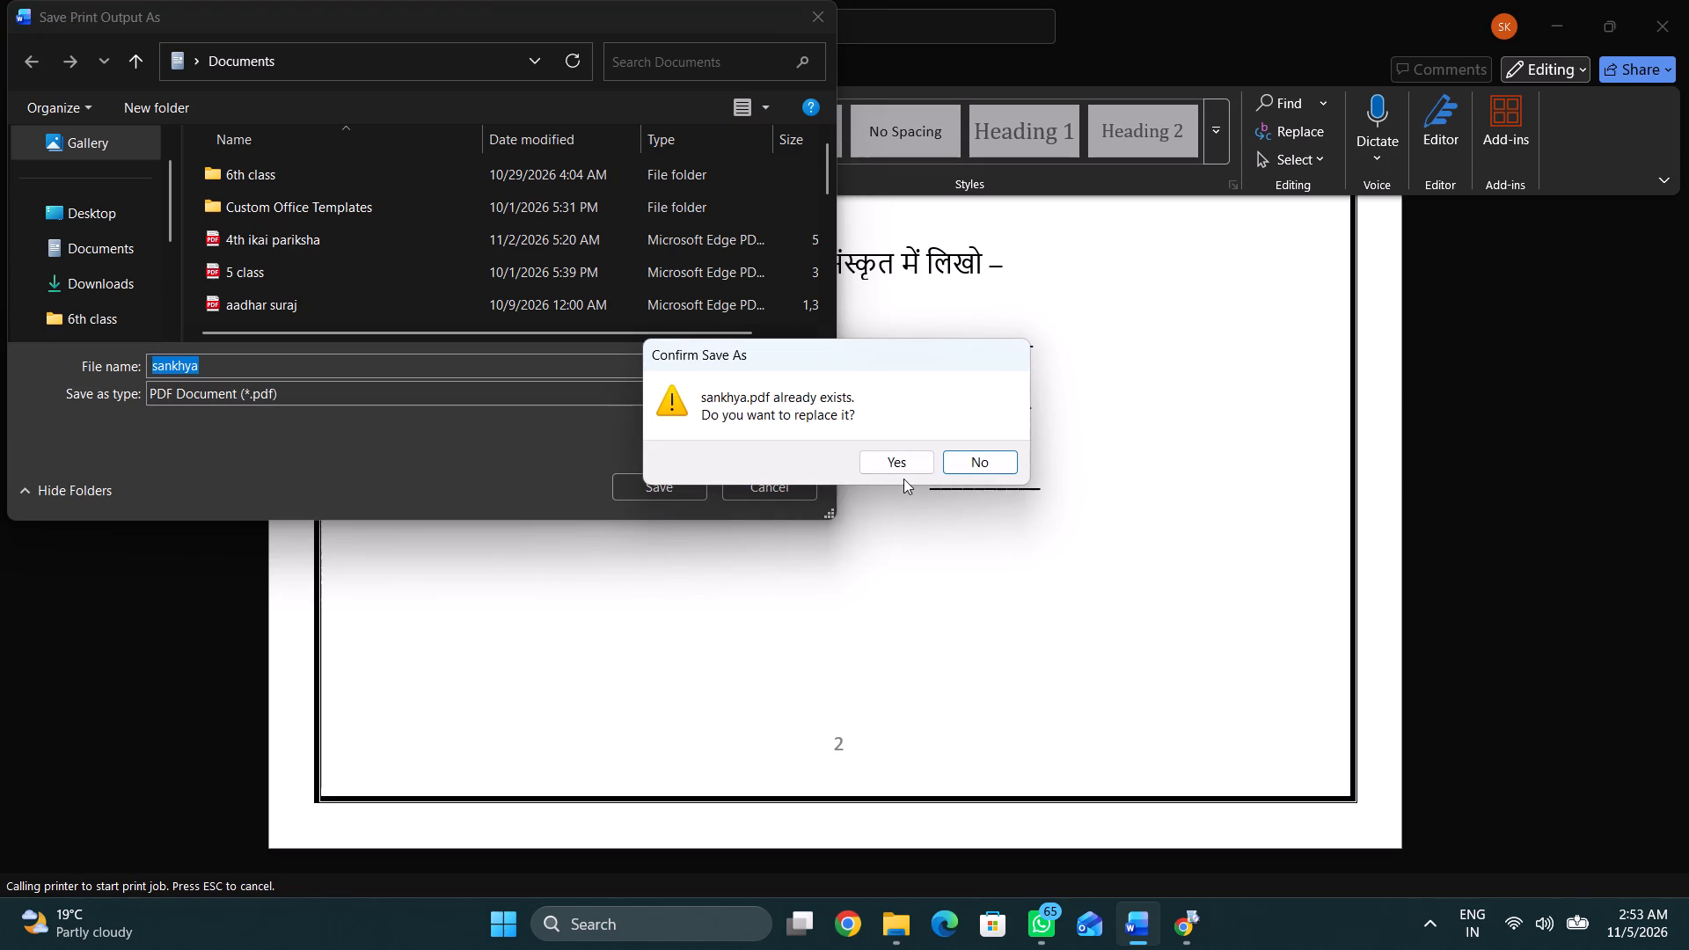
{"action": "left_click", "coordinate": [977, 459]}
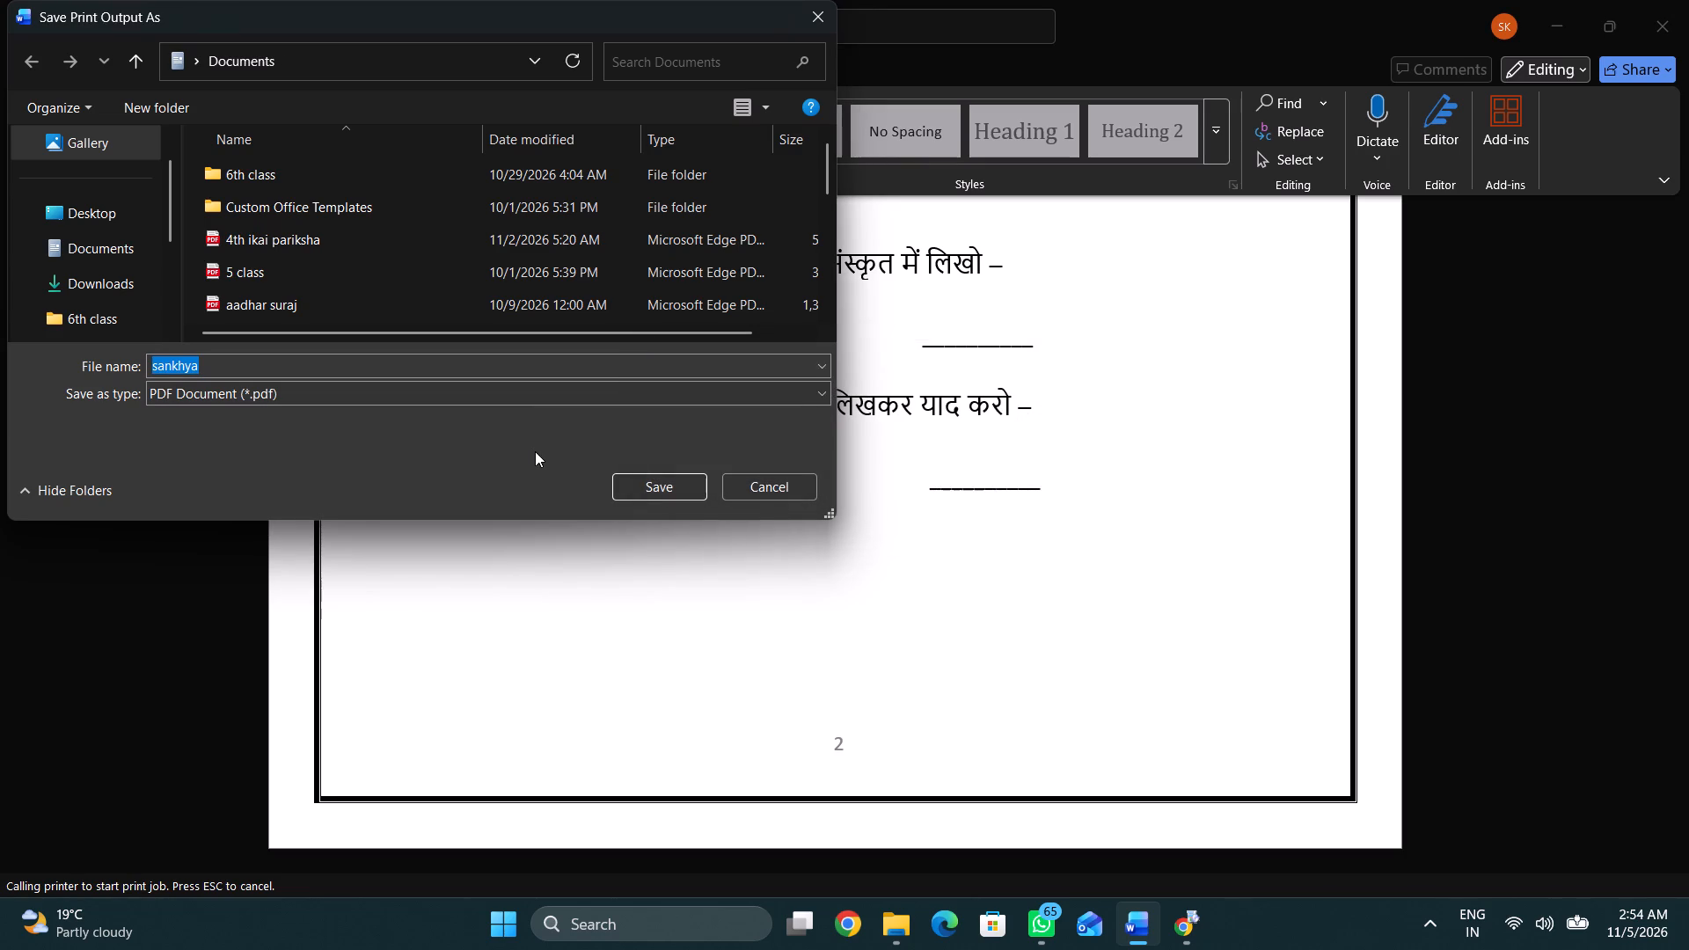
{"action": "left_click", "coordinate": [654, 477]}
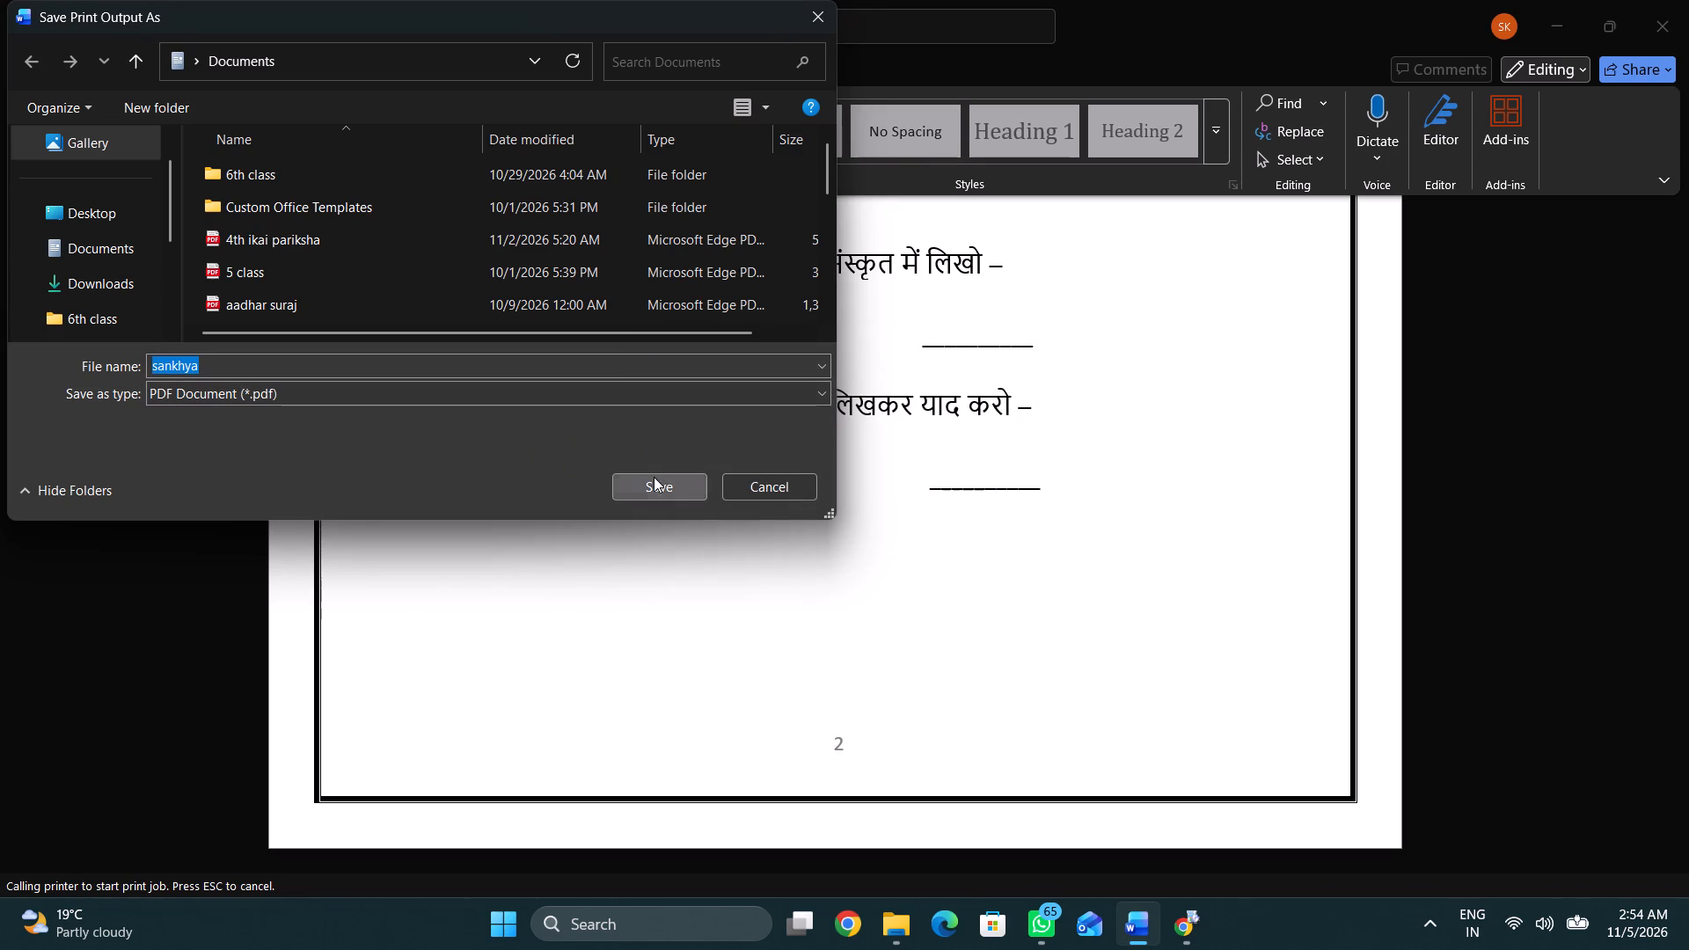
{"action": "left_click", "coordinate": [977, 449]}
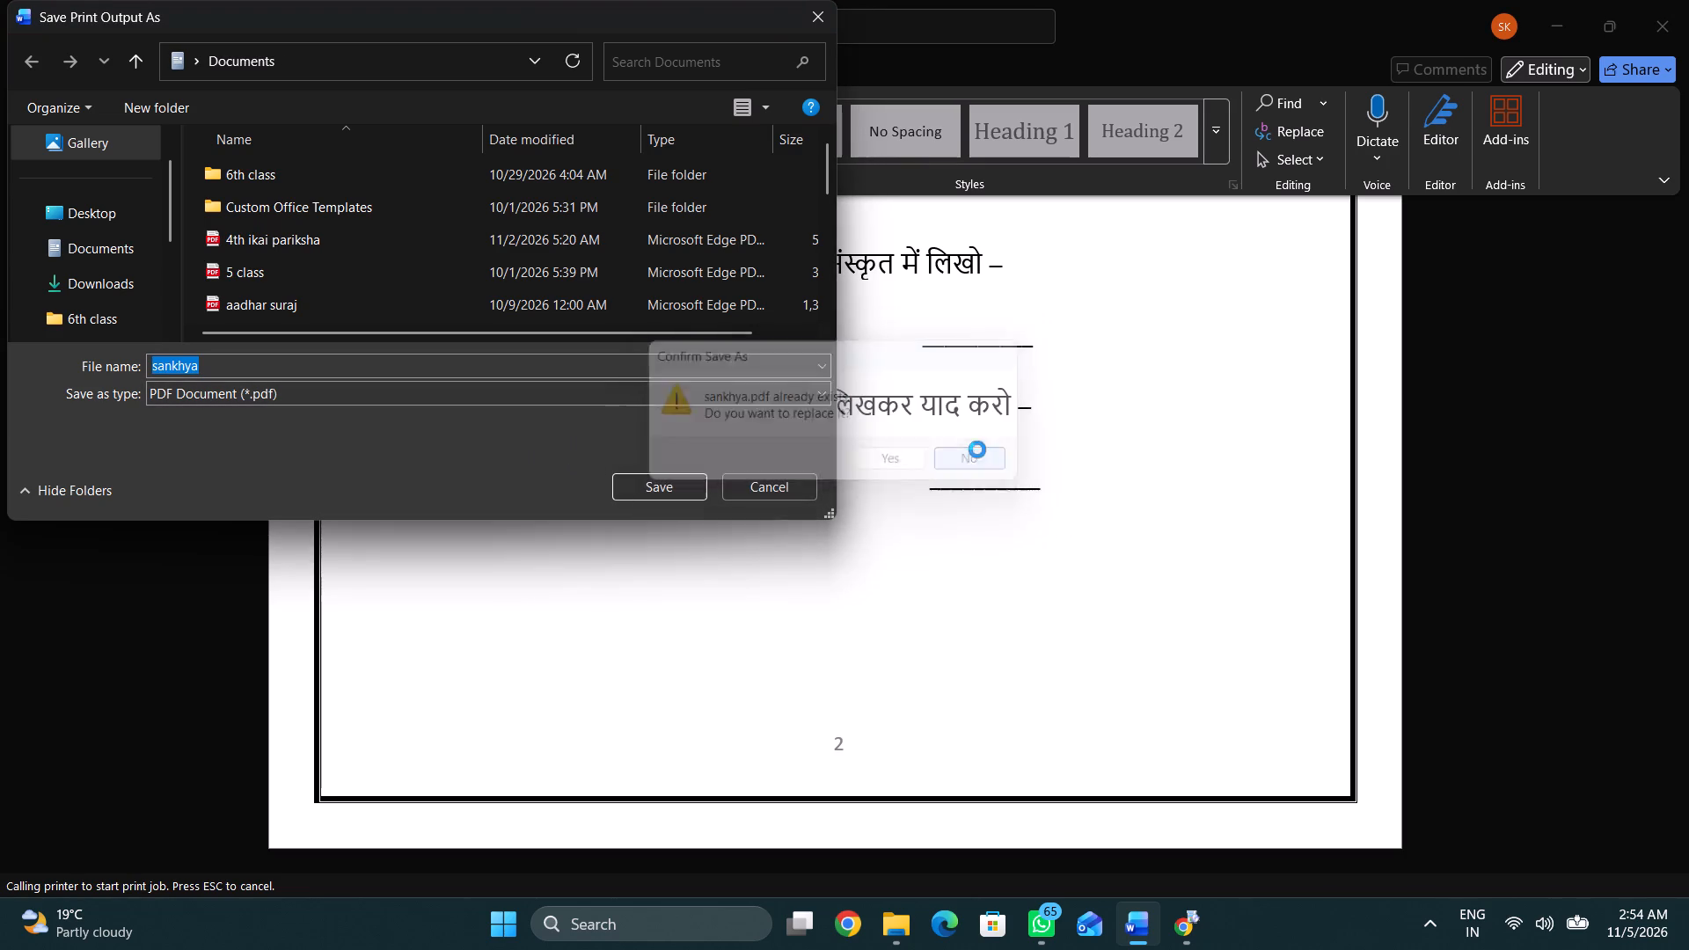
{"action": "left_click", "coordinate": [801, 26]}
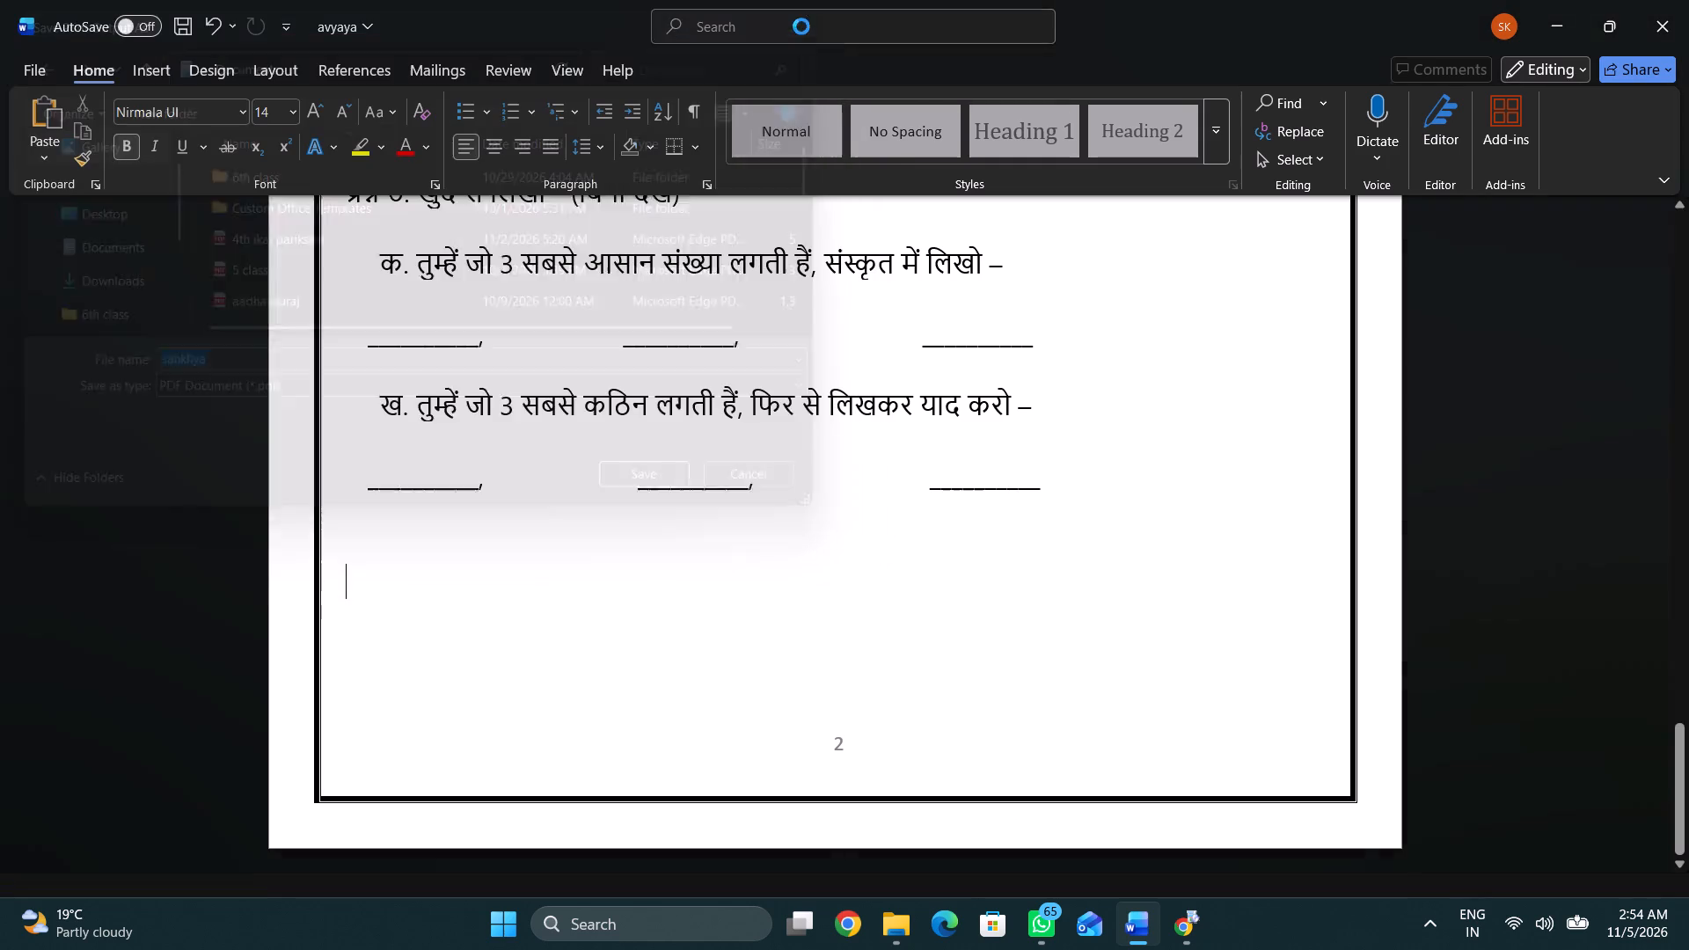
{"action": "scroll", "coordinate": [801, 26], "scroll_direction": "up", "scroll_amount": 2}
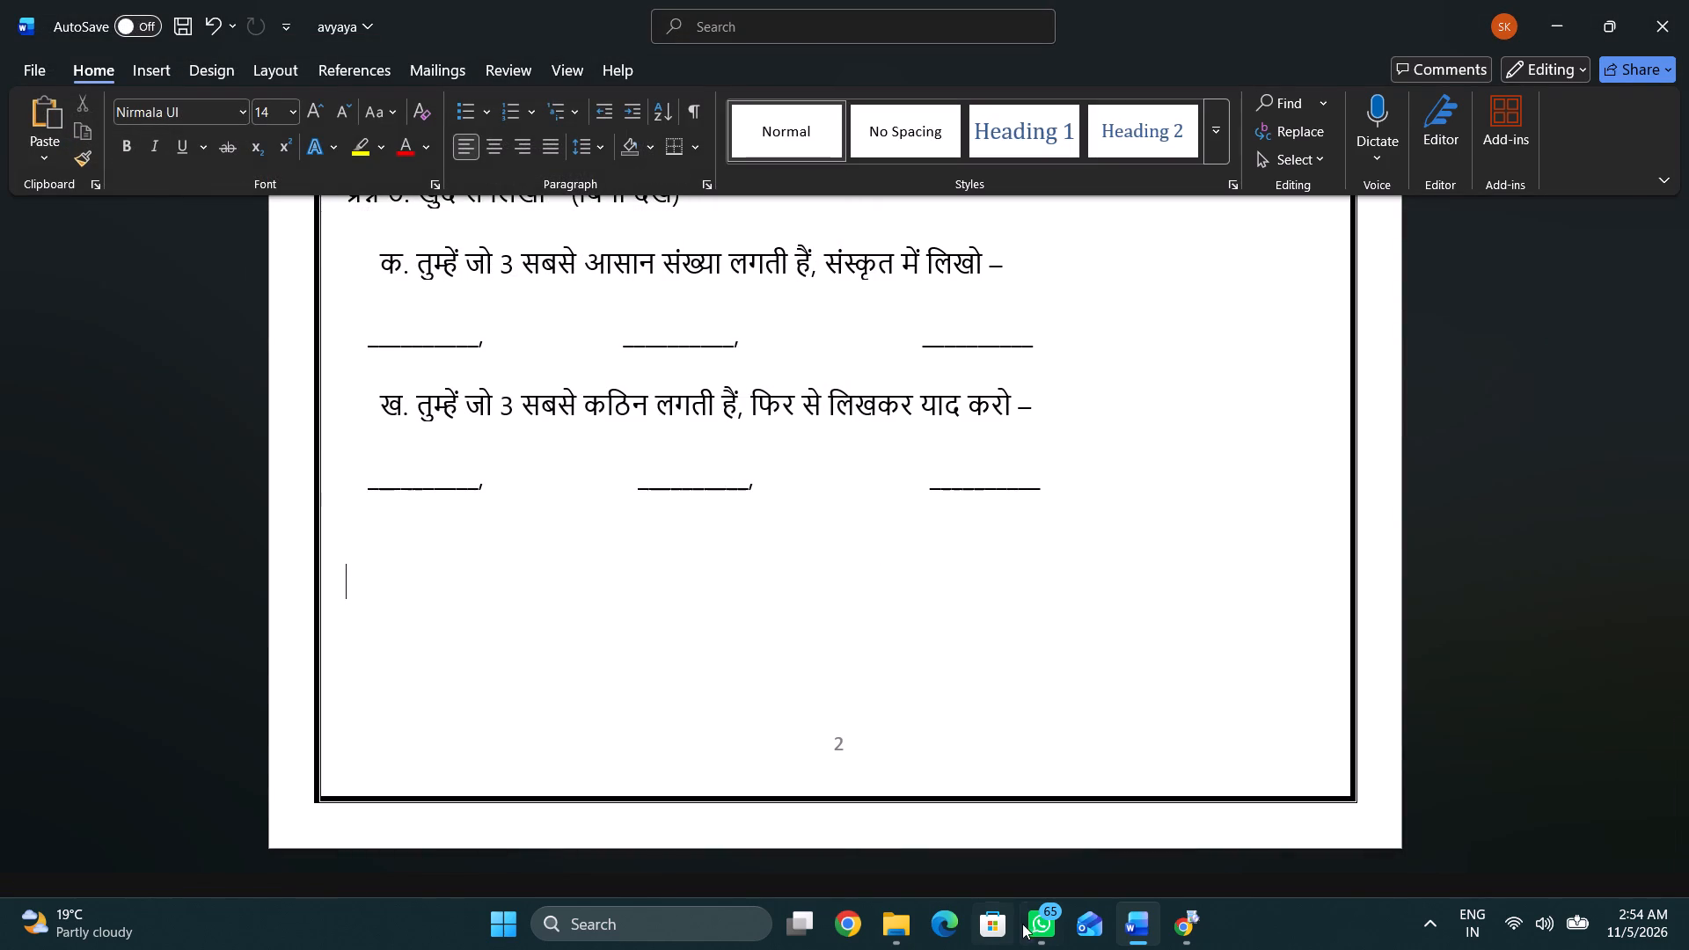
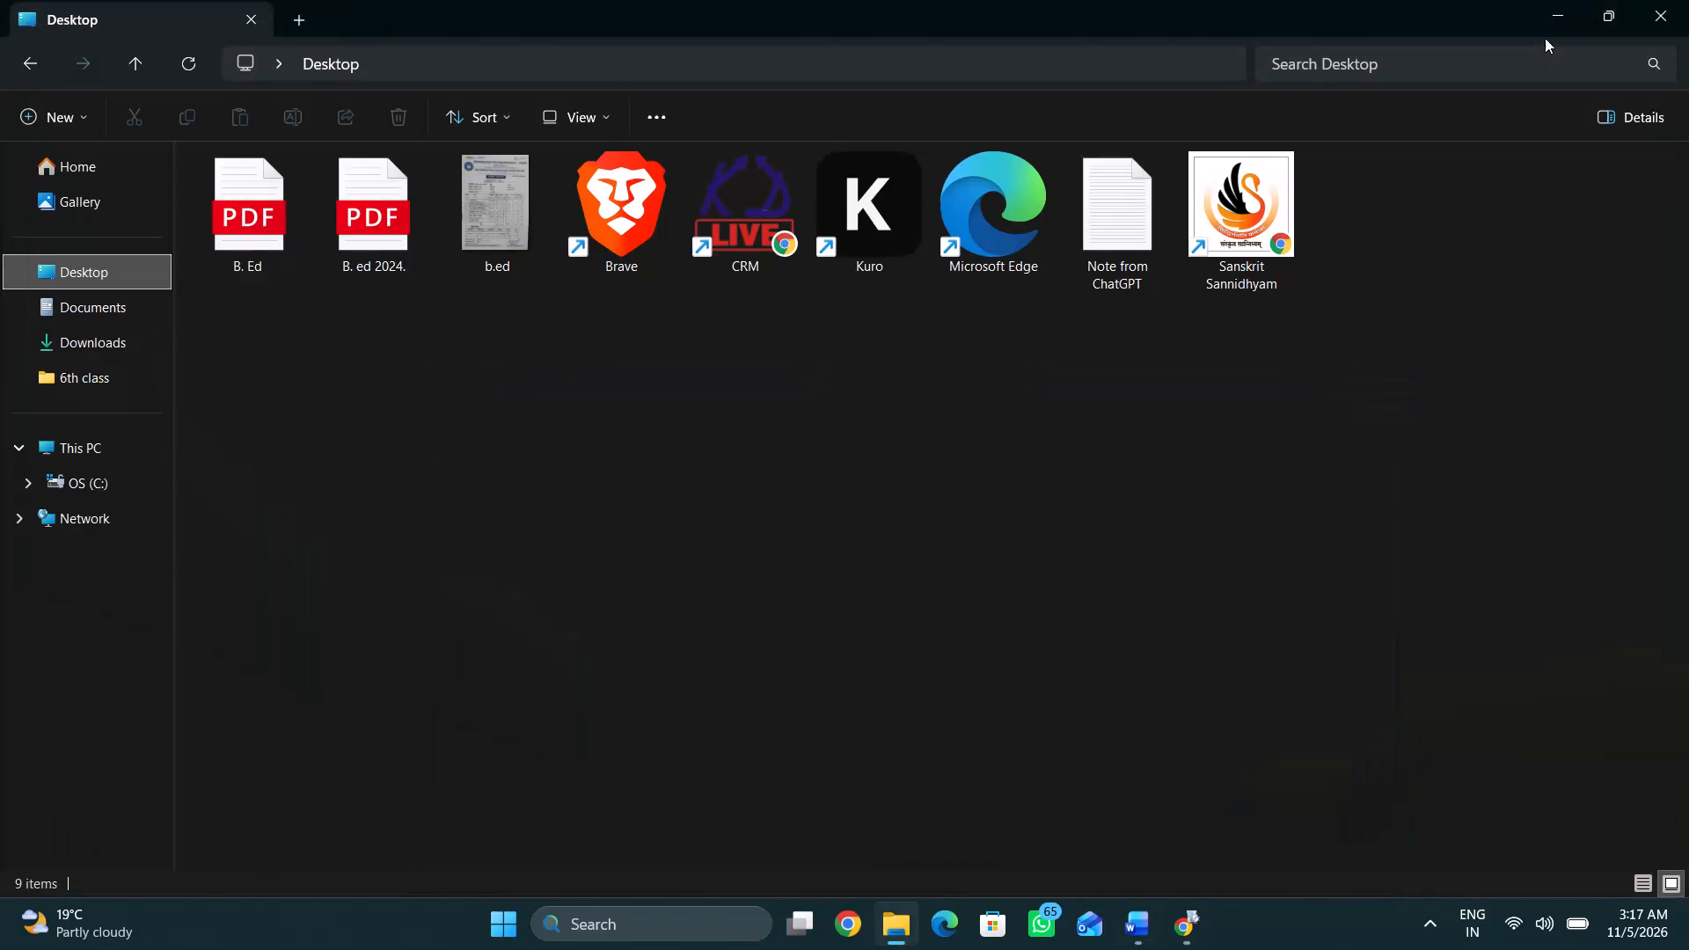
Minimize the Desktop folder window and launch Kuro from its desktop shortcut.
{"action": "left_click", "coordinate": [1549, 18]}
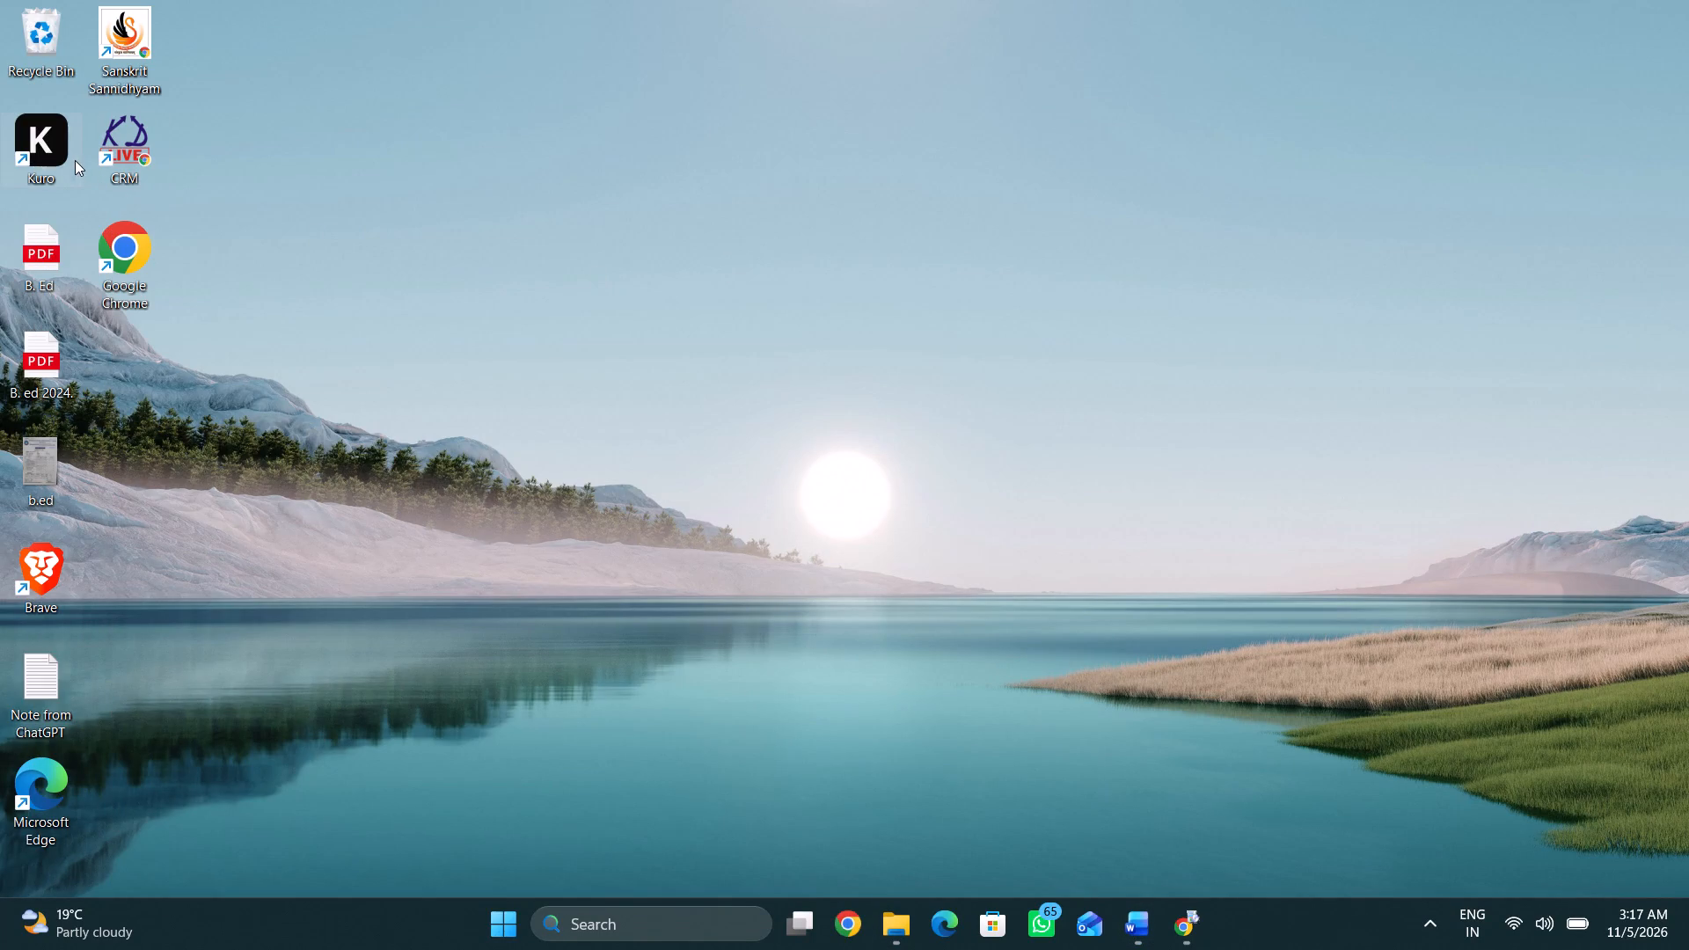
{"action": "double_click", "coordinate": [54, 148]}
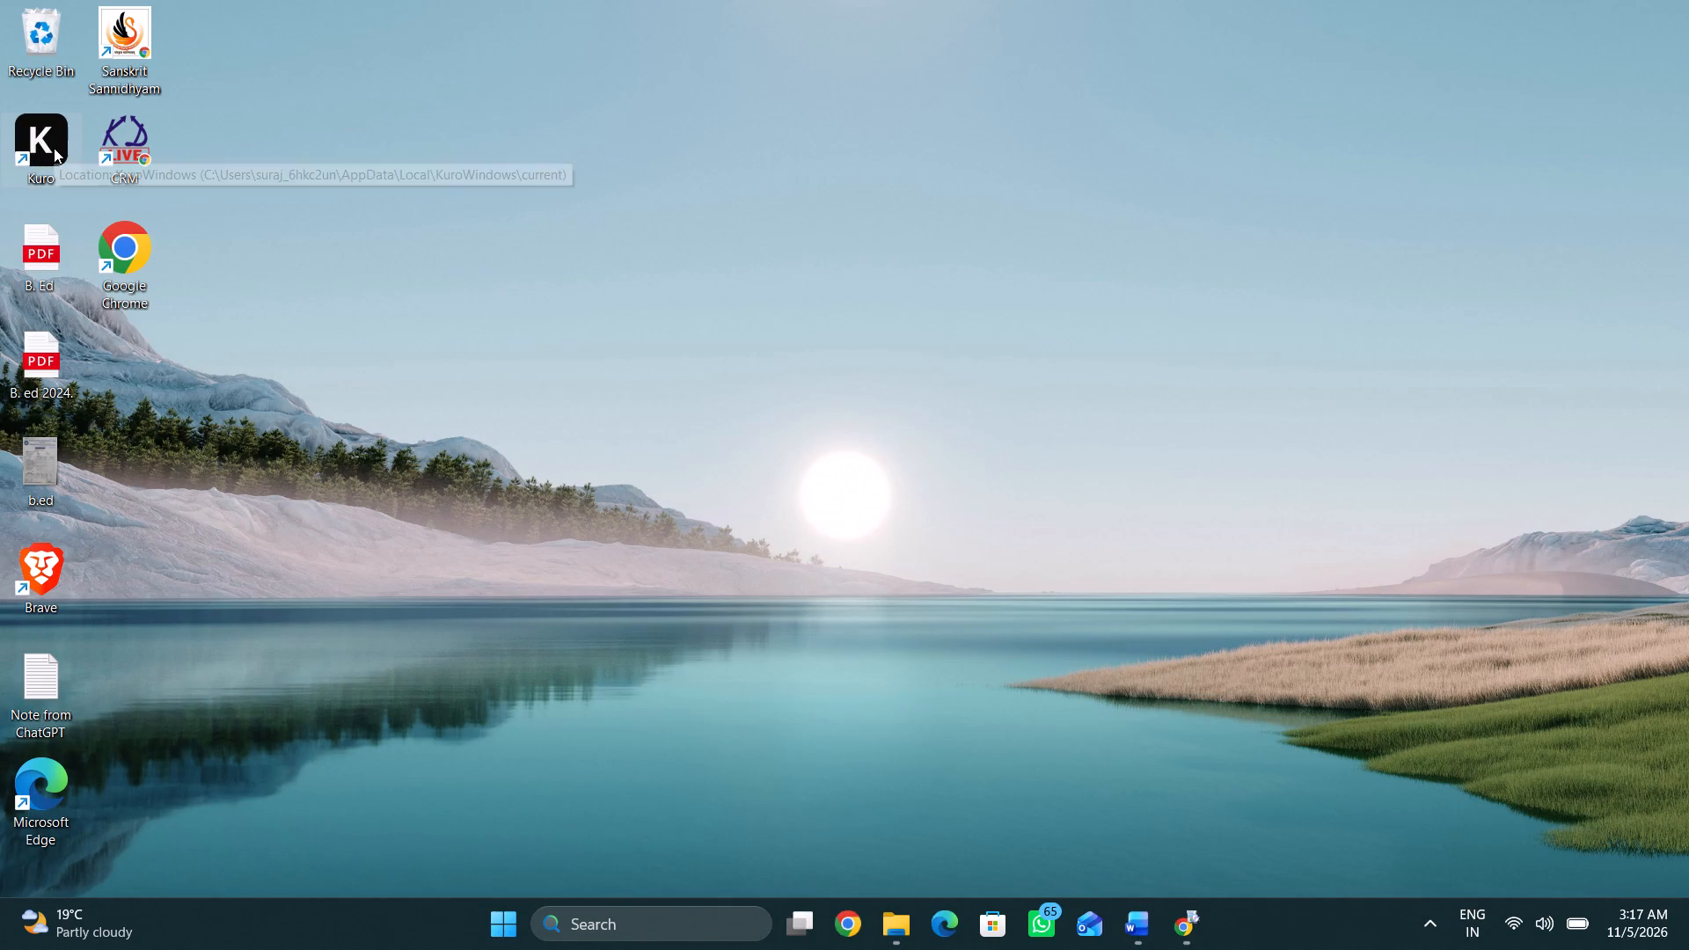
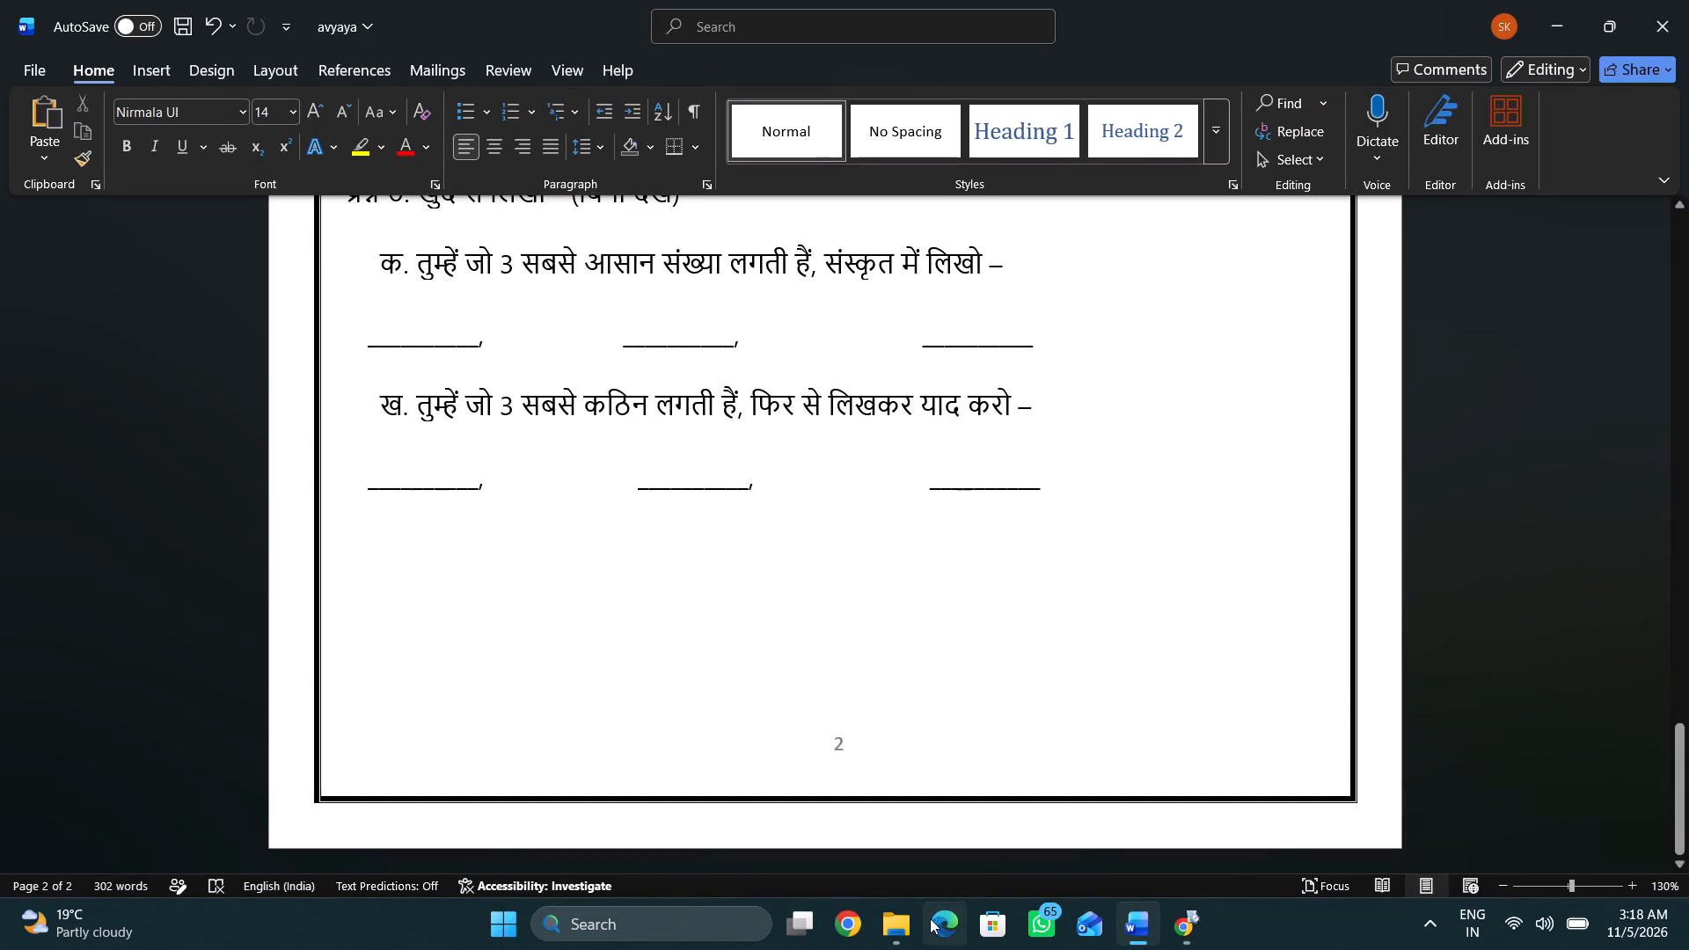
Bring up the Google Chrome installer notice and dismiss it.
{"action": "left_click", "coordinate": [1168, 919]}
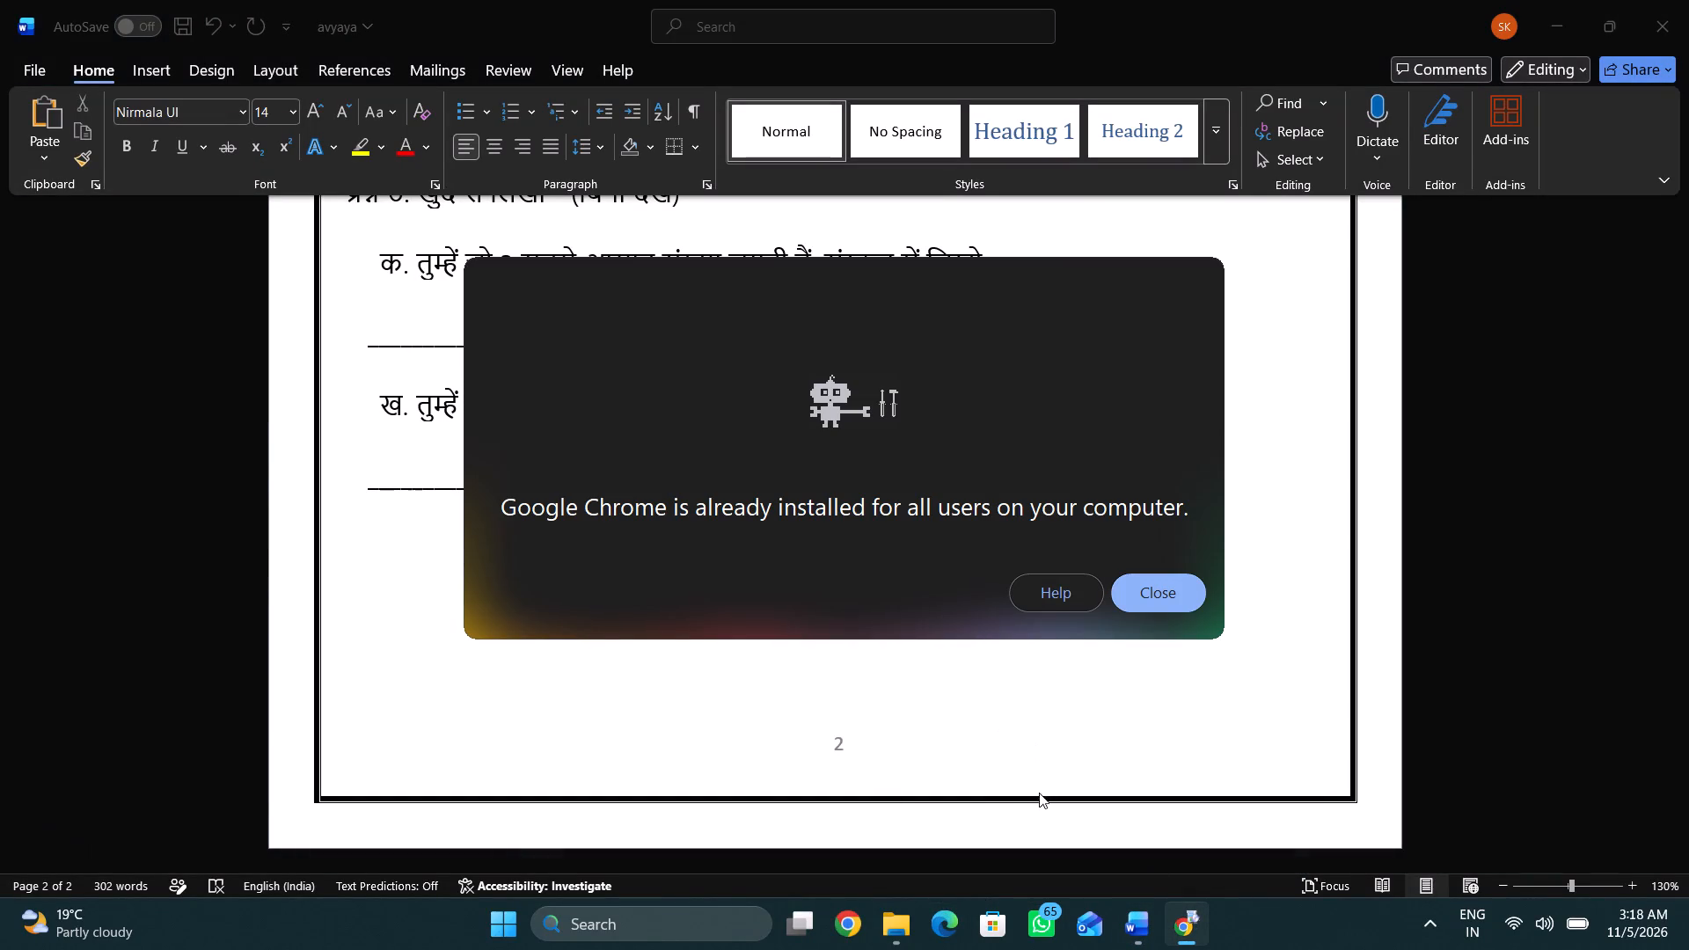
{"action": "left_click", "coordinate": [1129, 596]}
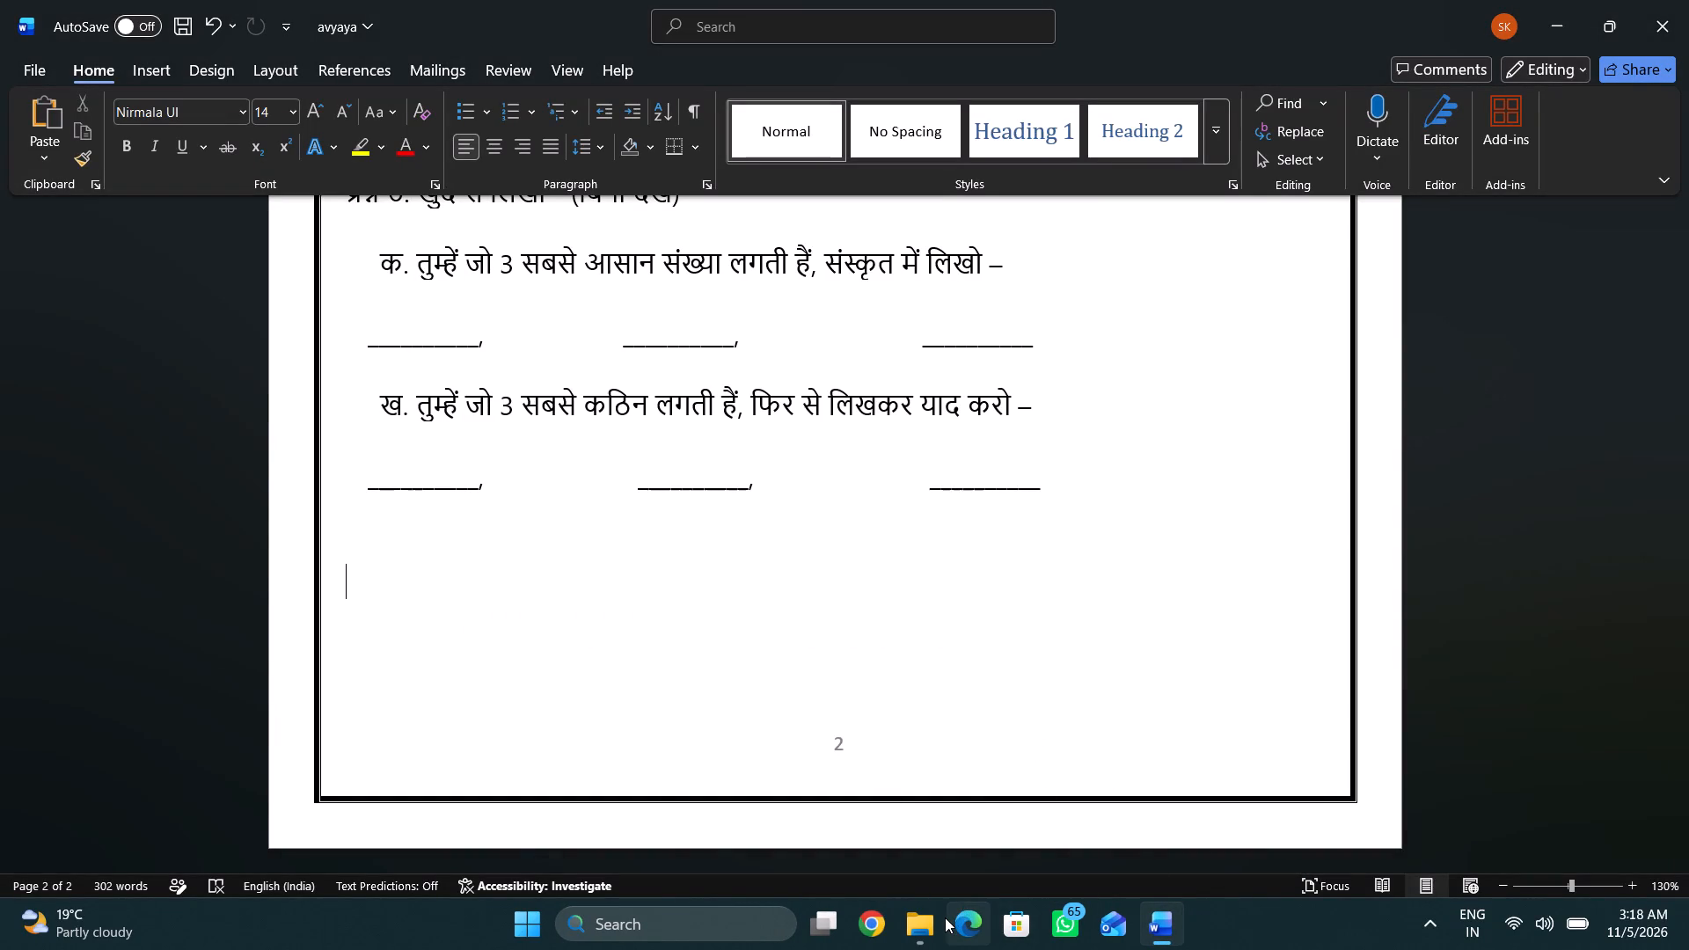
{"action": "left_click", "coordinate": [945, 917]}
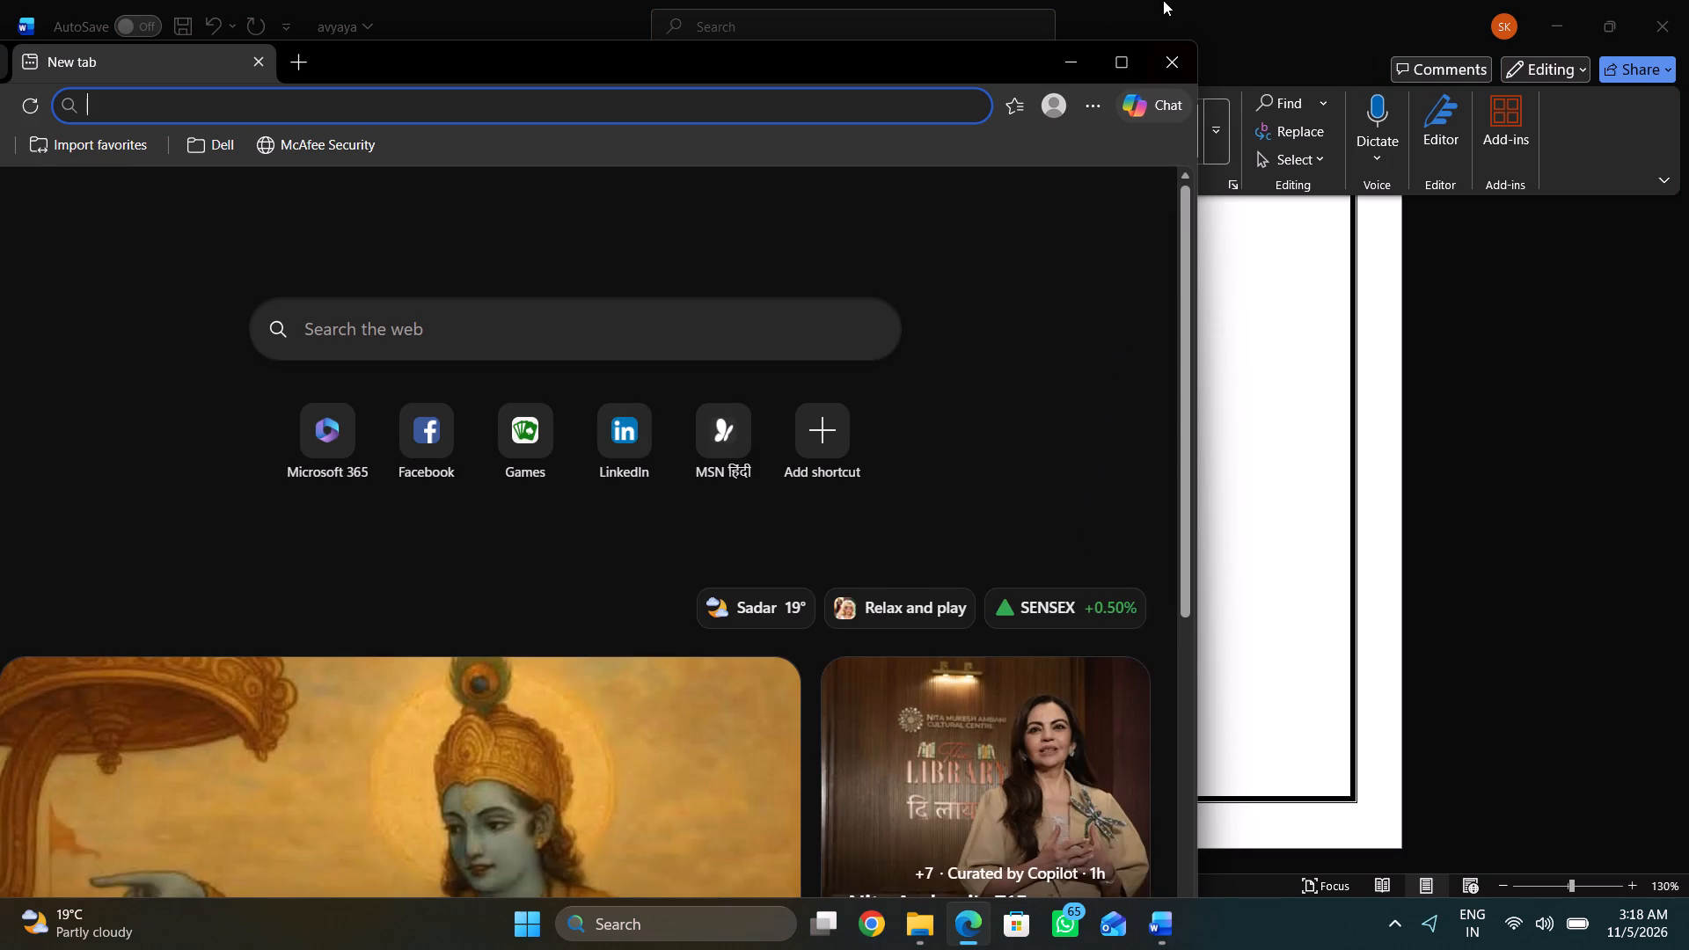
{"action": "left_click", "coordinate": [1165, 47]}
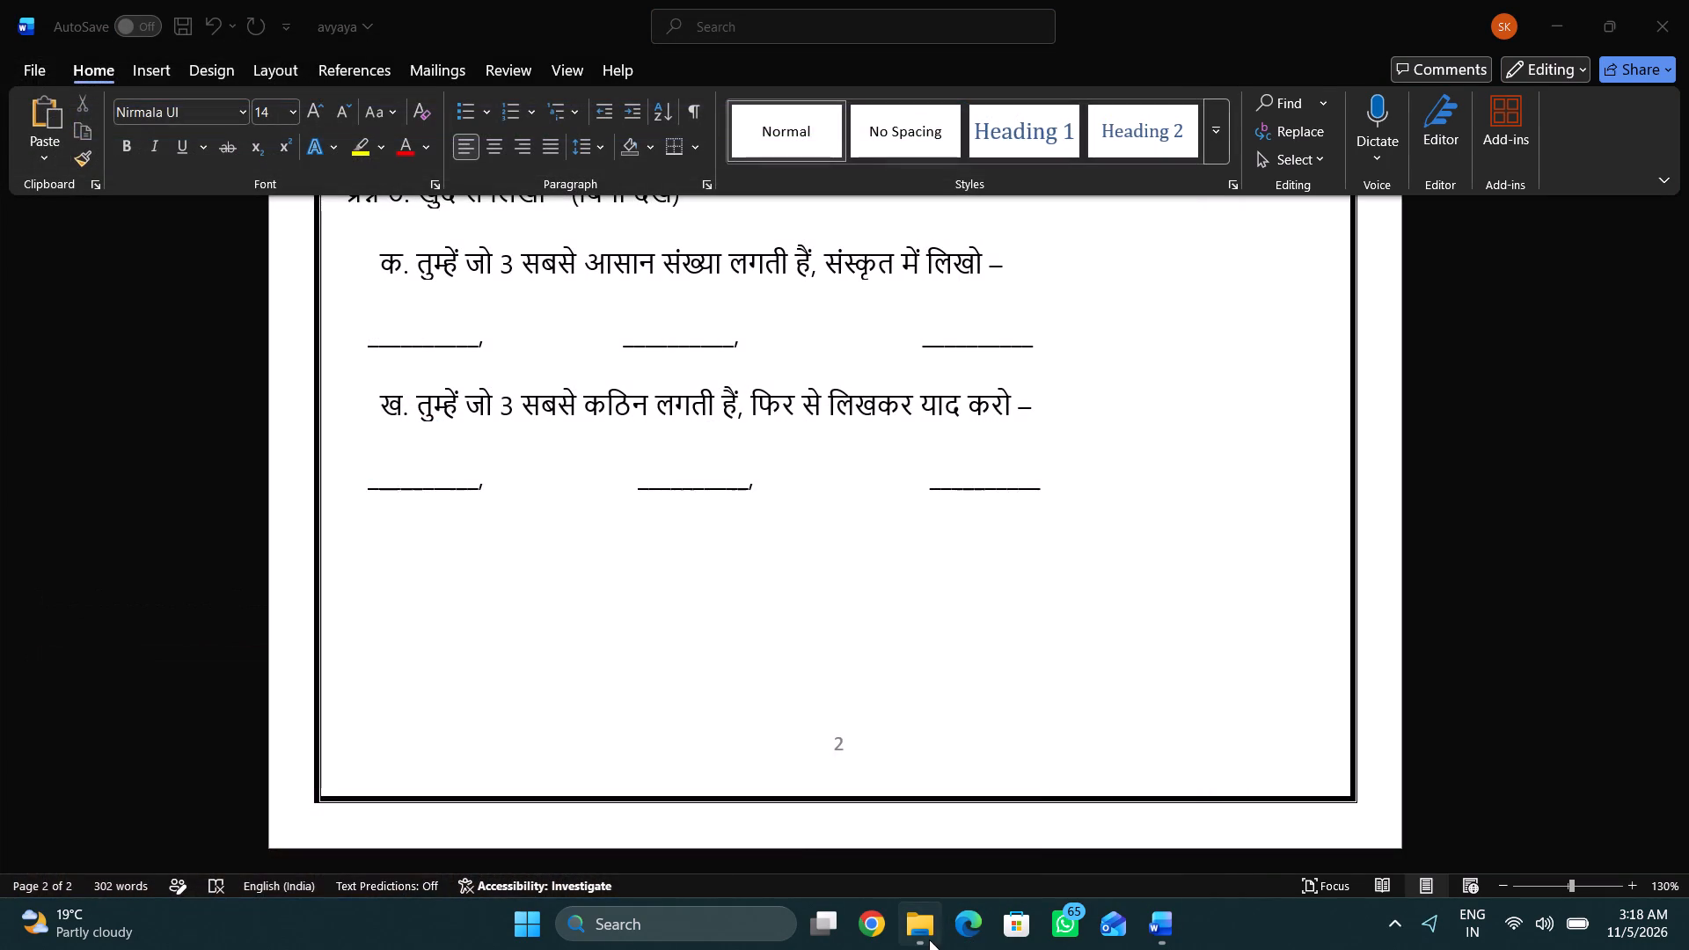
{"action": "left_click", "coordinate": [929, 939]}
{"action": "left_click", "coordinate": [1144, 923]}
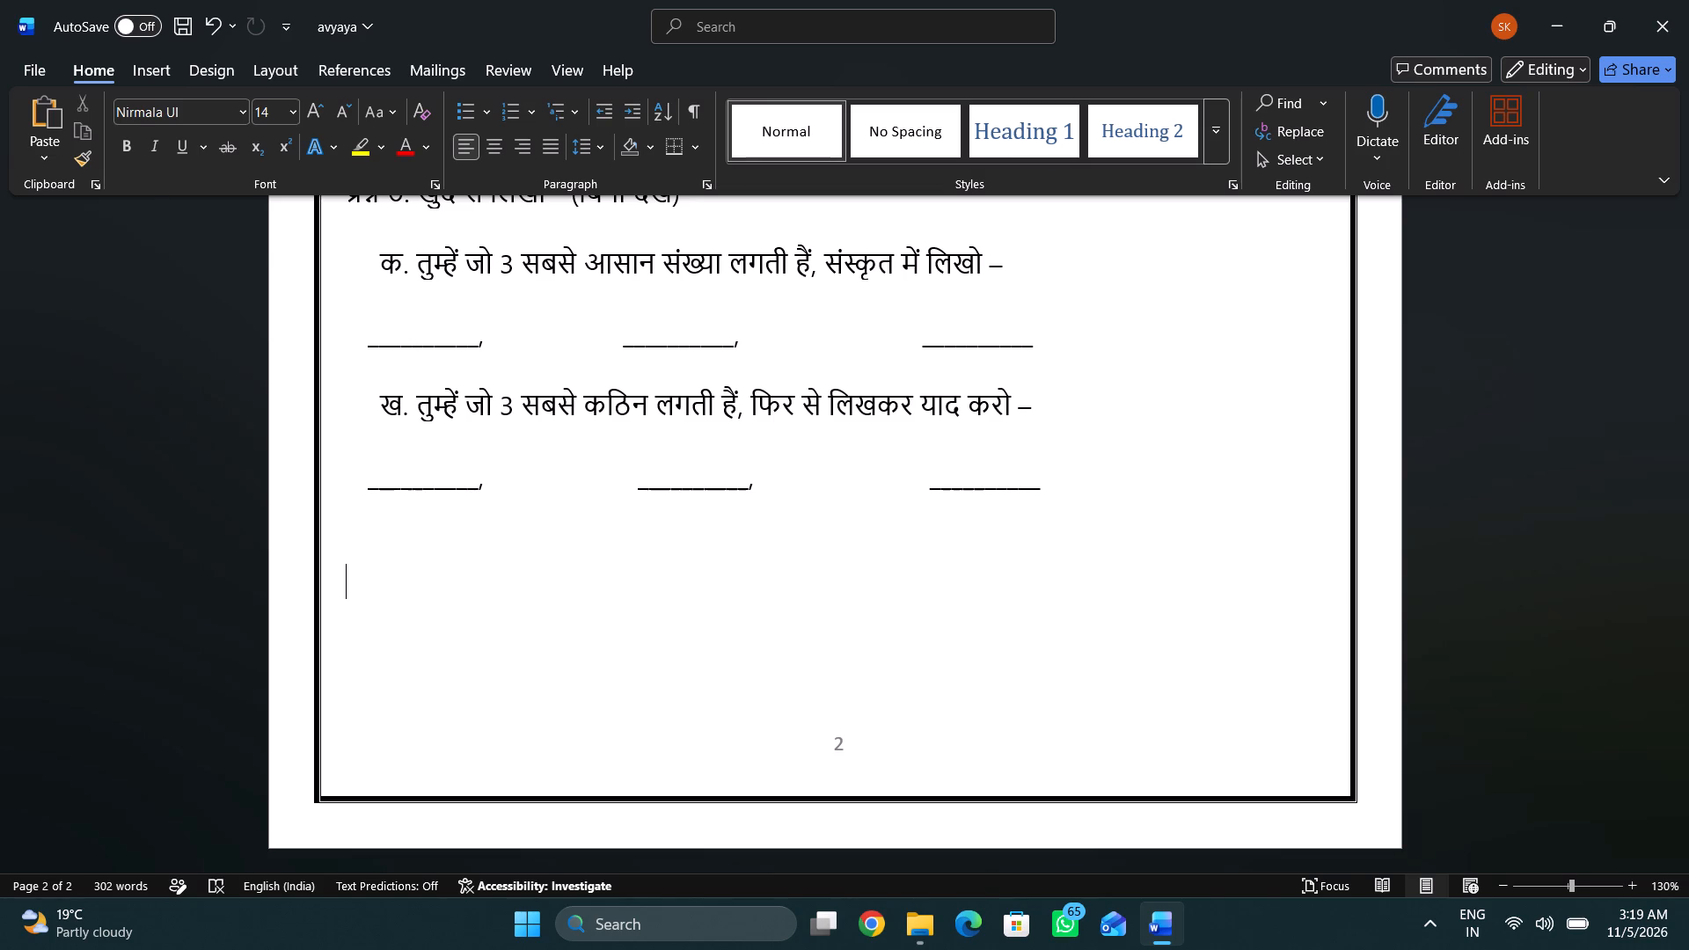
Delete all worksheet content below the school header, from the परिशिष्टः संस्कृत–संख्या heading to the end of the document.
{"action": "scroll", "coordinate": [944, 560], "scroll_direction": "up", "scroll_amount": 4}
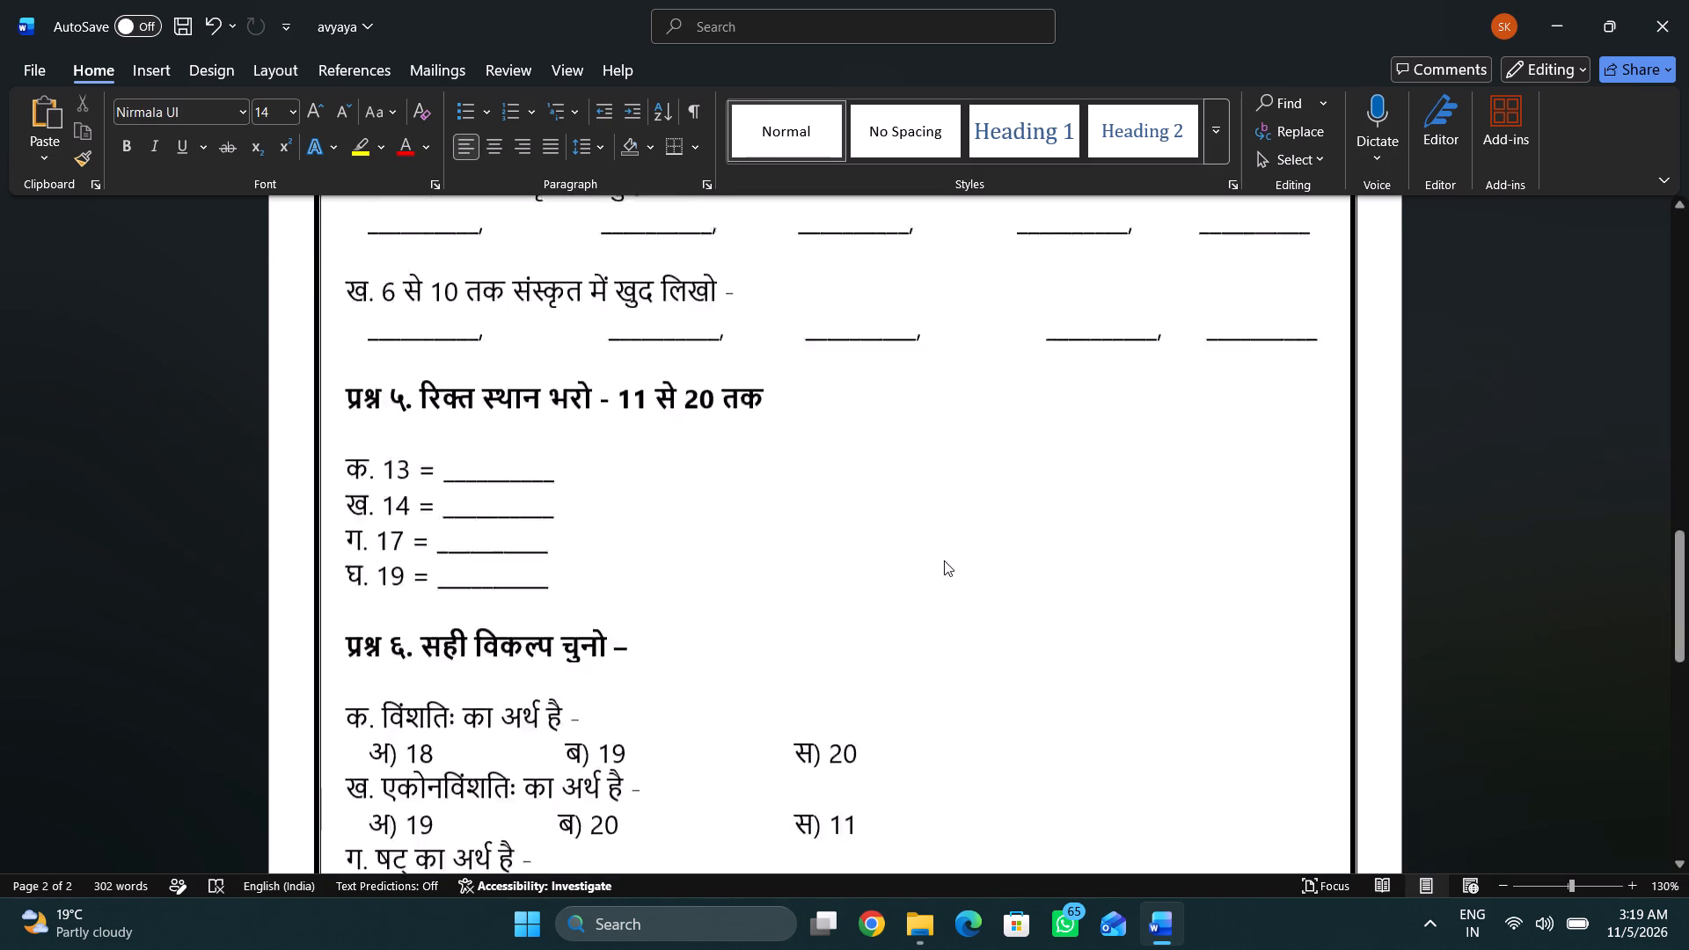
{"action": "scroll", "coordinate": [944, 560], "scroll_direction": "up", "scroll_amount": 5}
{"action": "left_click", "coordinate": [731, 515]}
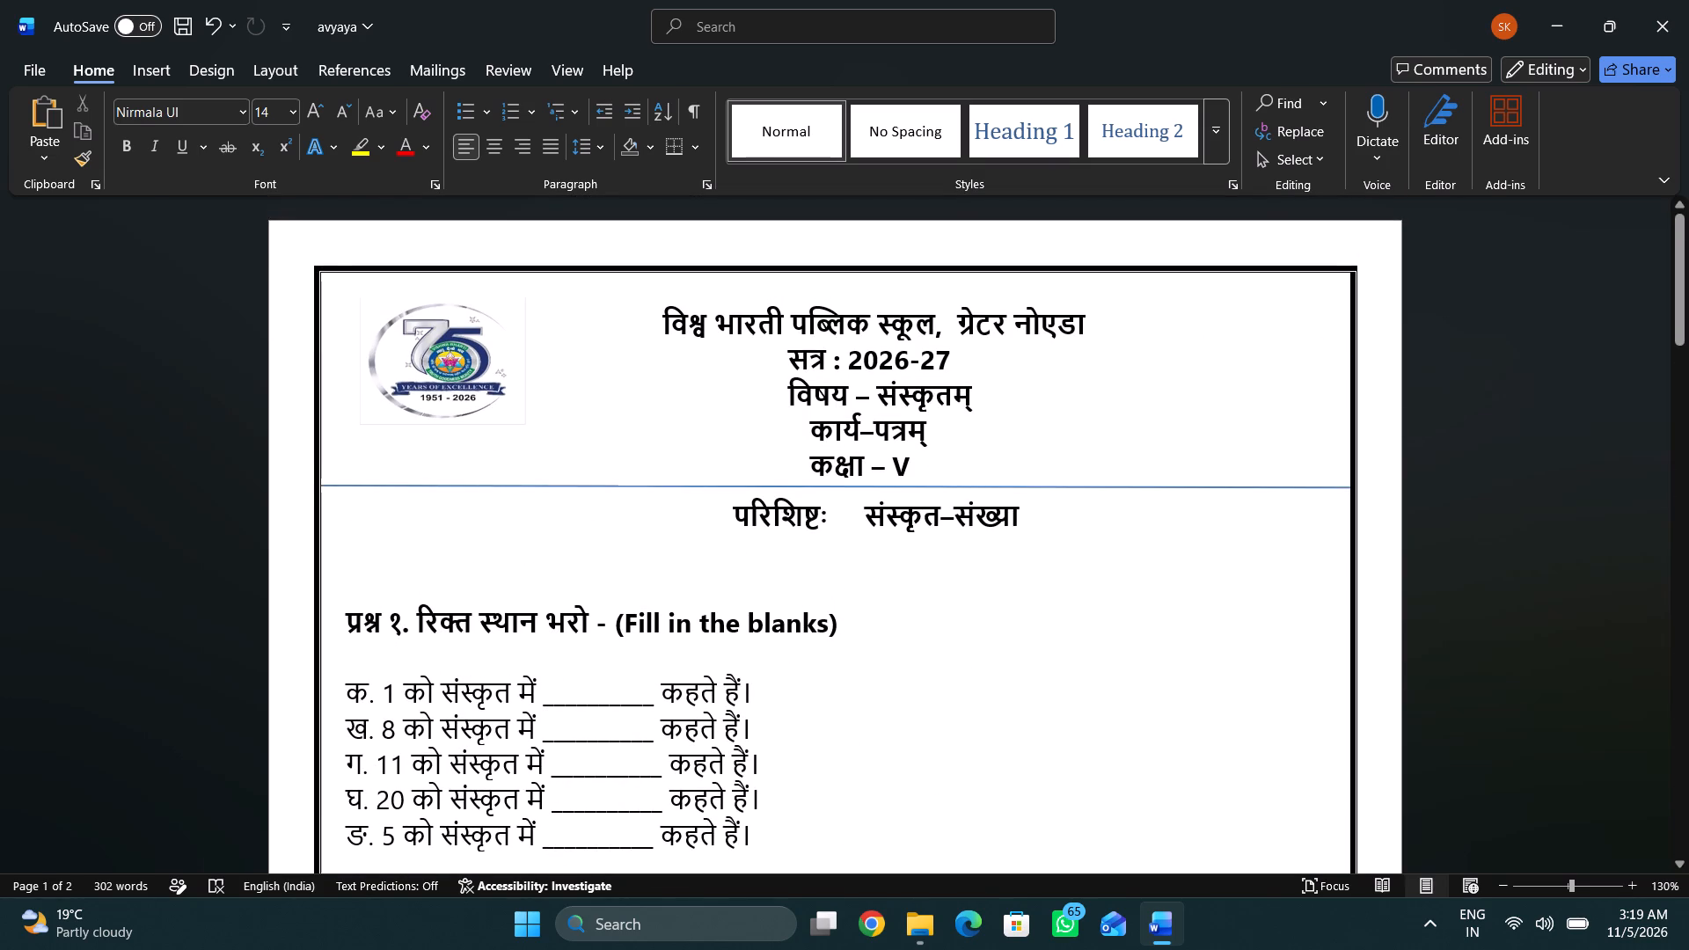
{"action": "left_click_drag", "start_coordinate": [731, 515], "coordinate": [729, 949]}
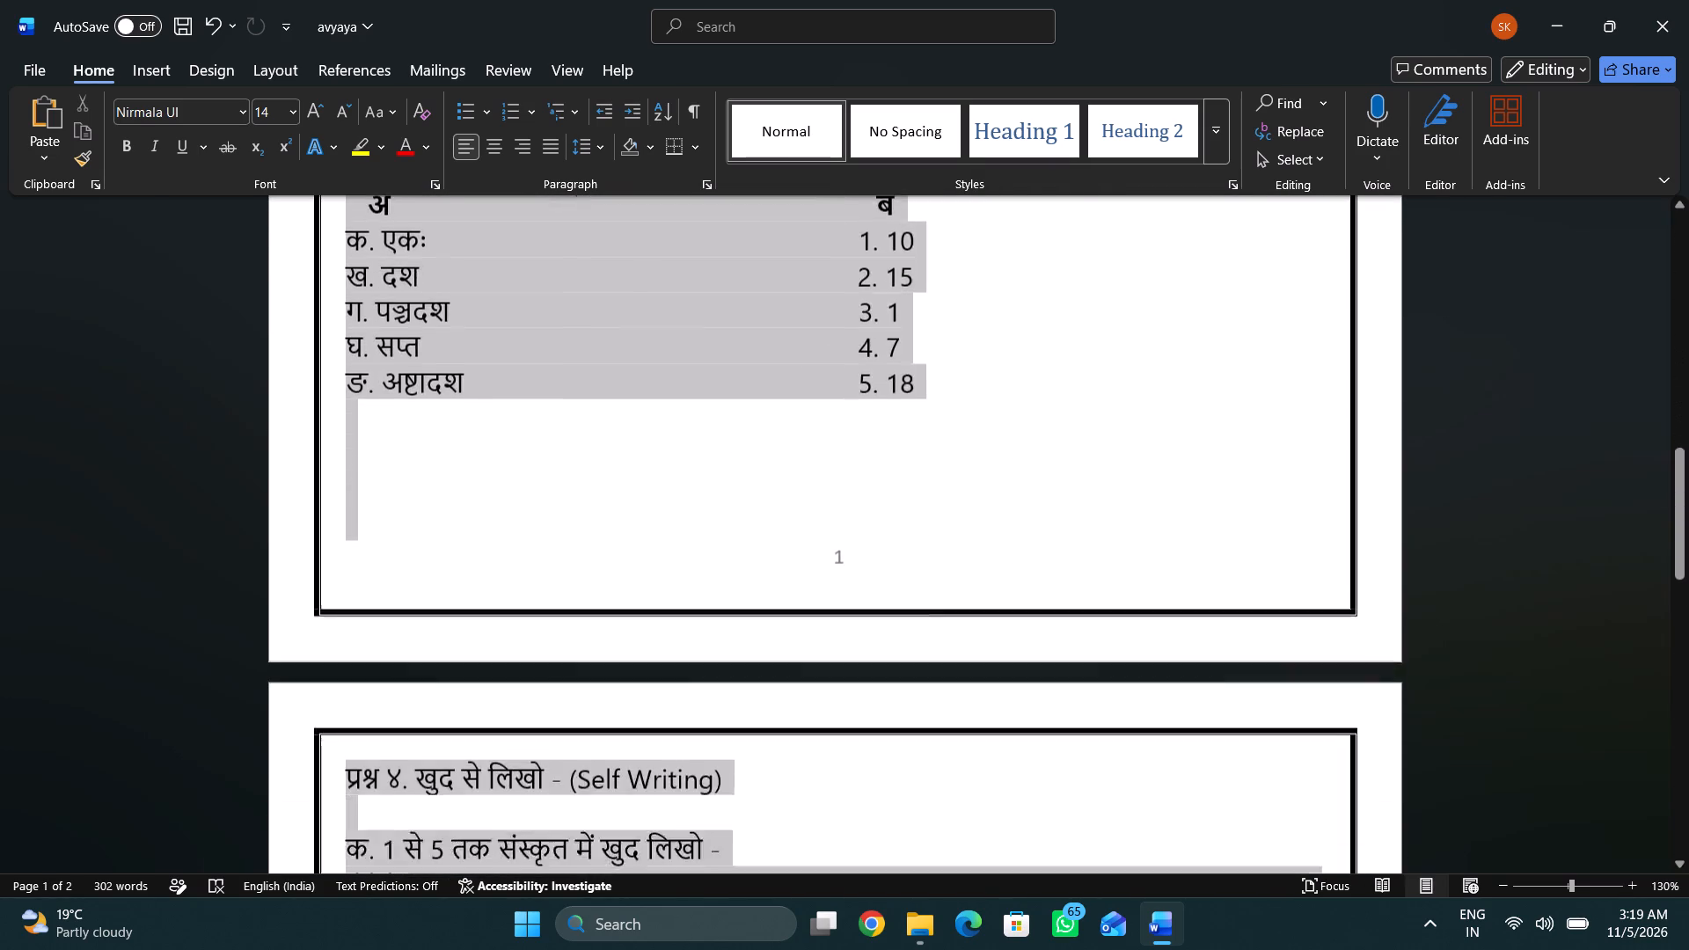
{"action": "left_click_drag", "start_coordinate": [729, 949], "coordinate": [1139, 509]}
{"action": "key", "text": "BackSpace"}
Begin a new title line directly below the class line of the worksheet header, starting with "s".
{"action": "scroll", "coordinate": [1139, 509], "scroll_direction": "up", "scroll_amount": 2}
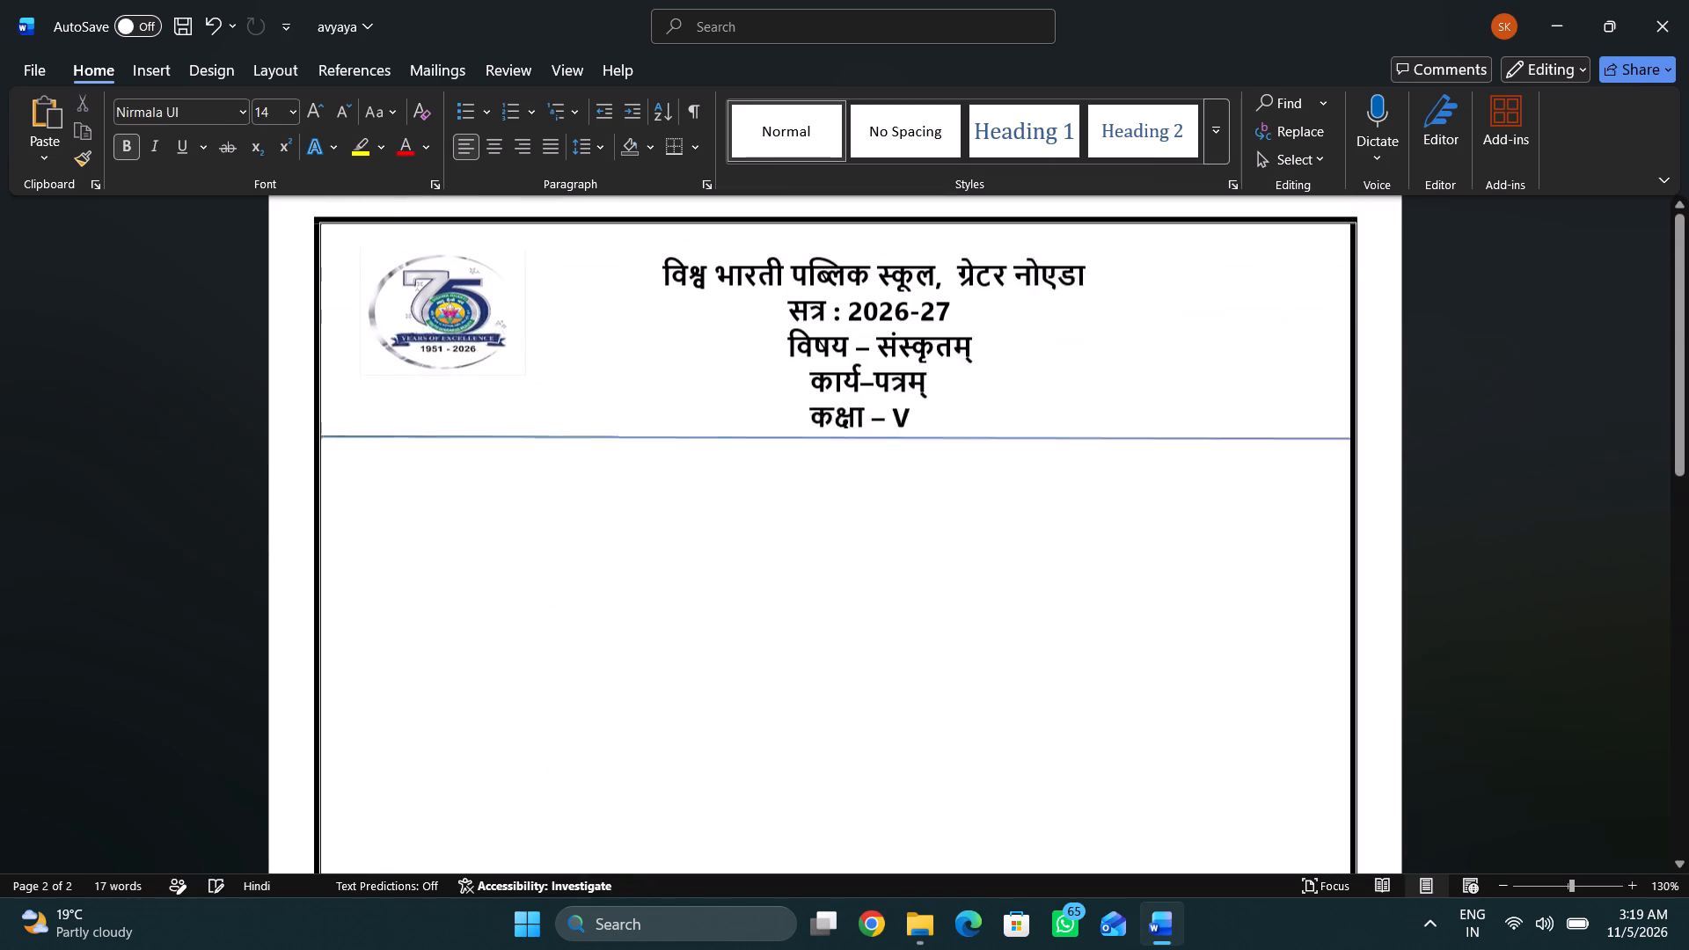
{"action": "scroll", "coordinate": [1139, 509], "scroll_direction": "left", "scroll_amount": 1}
{"action": "key", "text": "s"}
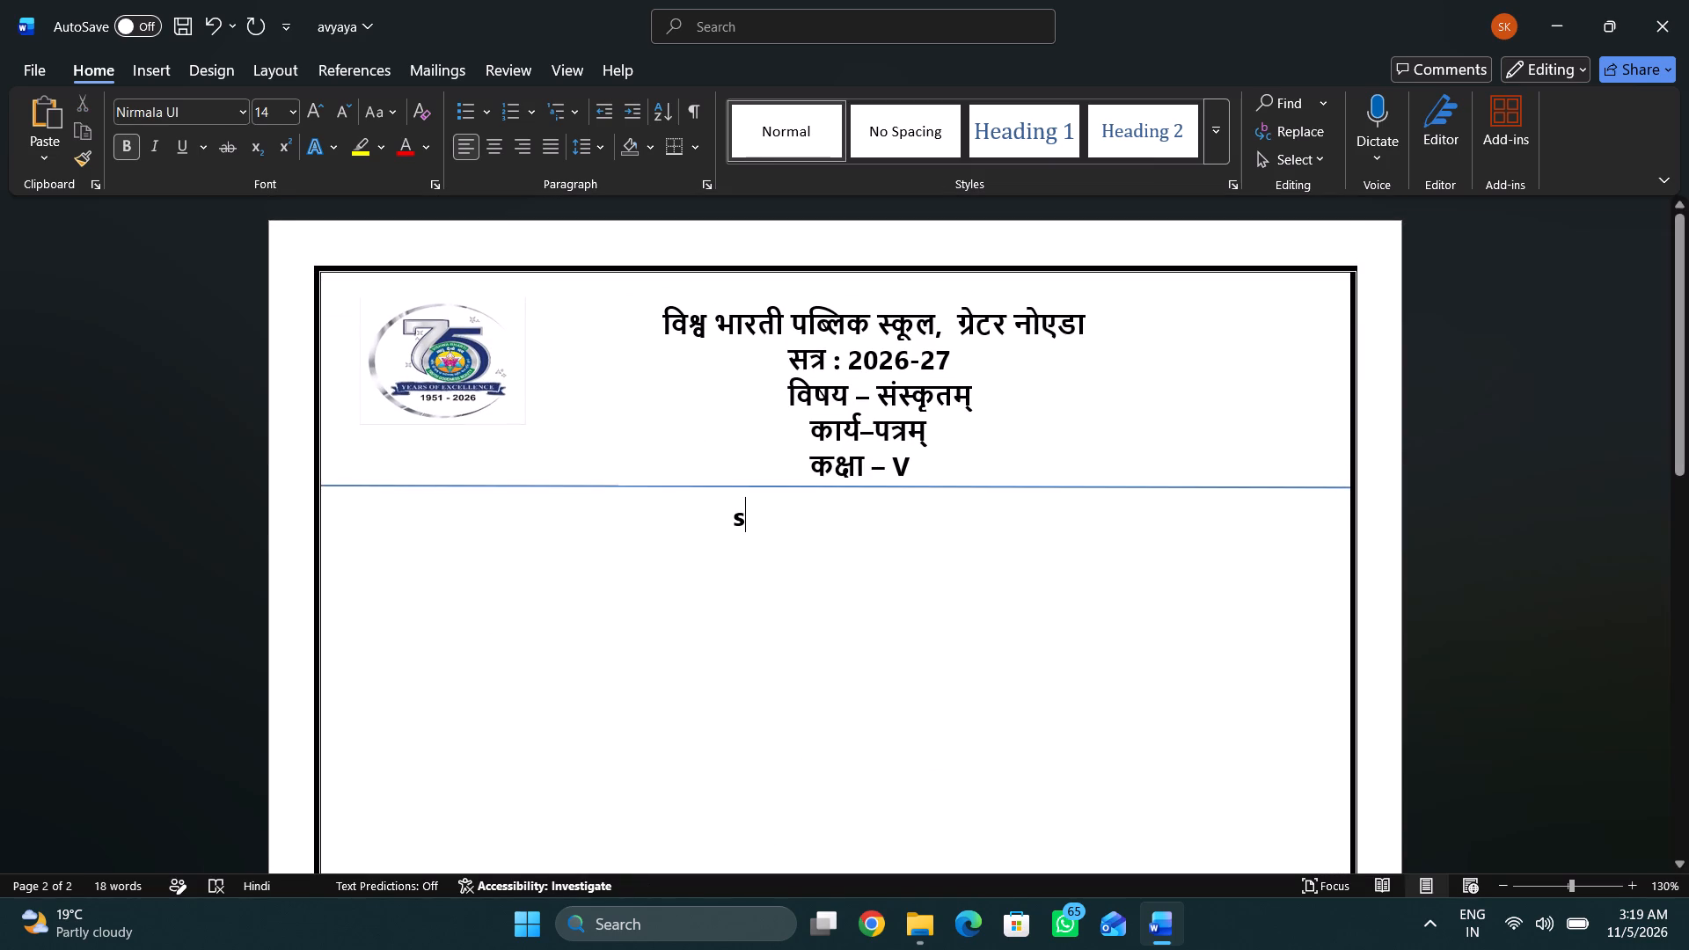
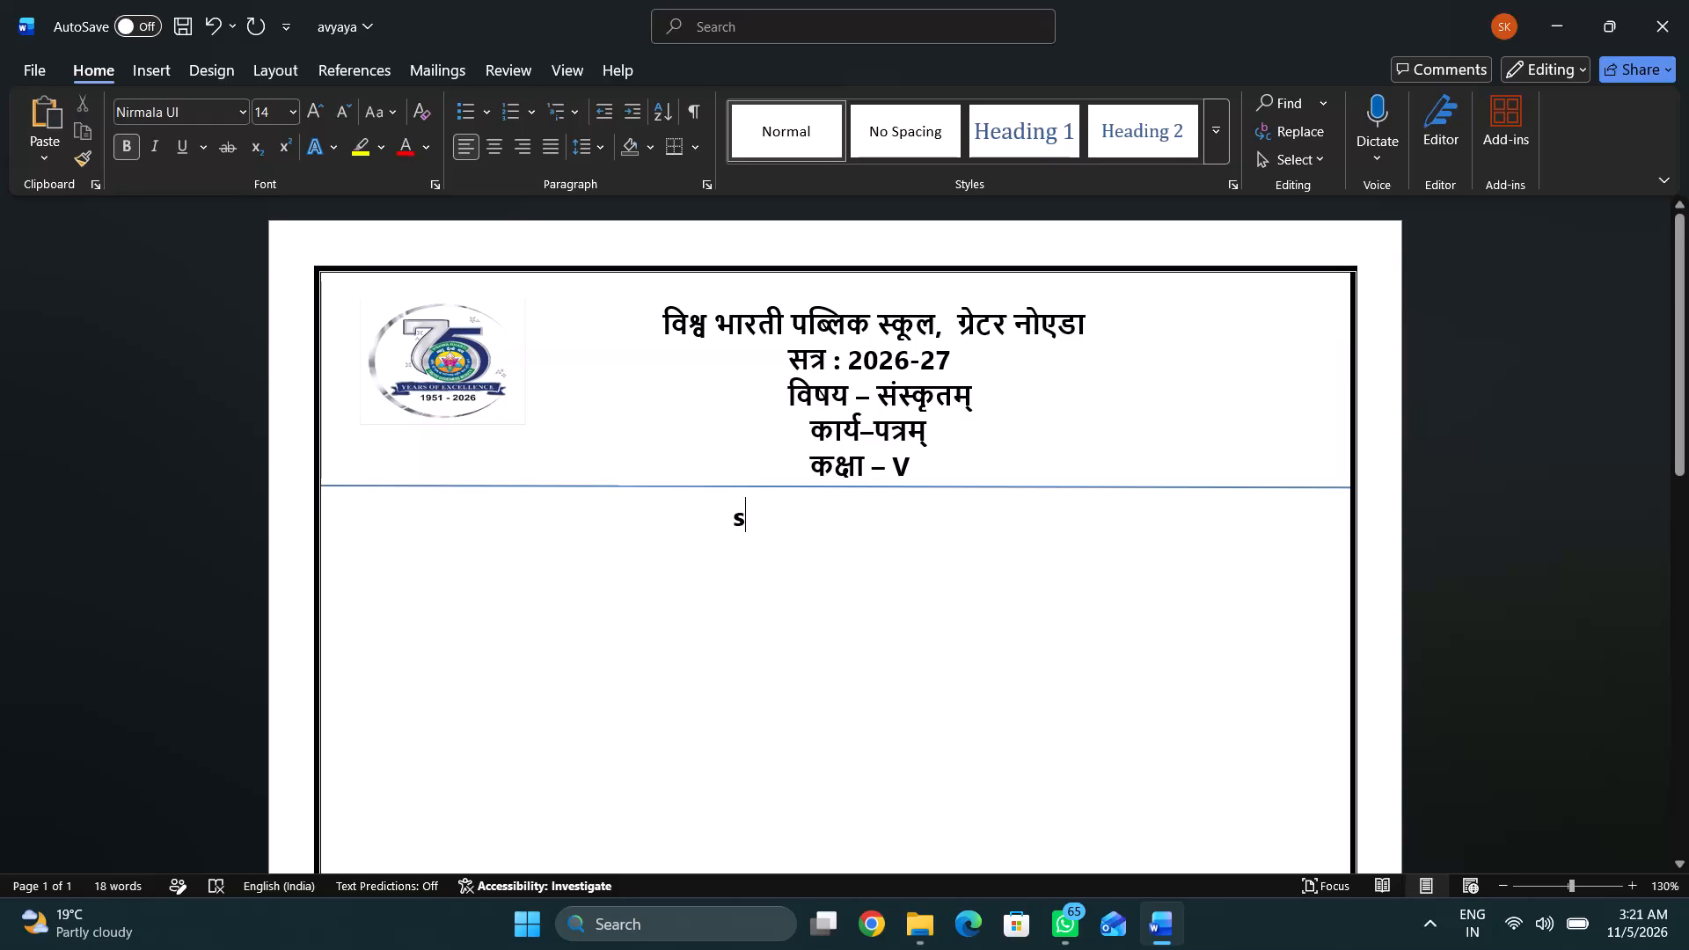
Erase the started title line with its leading spaces directly below the worksheet header.
{"action": "key", "text": "BackSpace"}
{"action": "key", "text": "BackSpace"}
{"action": "key", "text": "BackSpace"}
{"action": "key", "text": "BackSpace"}
{"action": "key", "text": "BackSpace"}
{"action": "key", "text": "BackSpace"}
{"action": "key", "text": "BackSpace"}
{"action": "key", "text": "BackSpace"}
{"action": "key", "text": "BackSpace"}
{"action": "key", "text": "BackSpace"}
{"action": "key", "text": "BackSpace"}
{"action": "key", "text": "BackSpace"}
{"action": "key", "text": "BackSpace"}
{"action": "key", "text": "BackSpace"}
{"action": "key", "text": "BackSpace"}
{"action": "key", "text": "BackSpace"}
{"action": "key", "text": "BackSpace"}
{"action": "key", "text": "BackSpace"}
{"action": "key", "text": "BackSpace"}
{"action": "key", "text": "BackSpace"}
{"action": "key", "text": "BackSpace"}
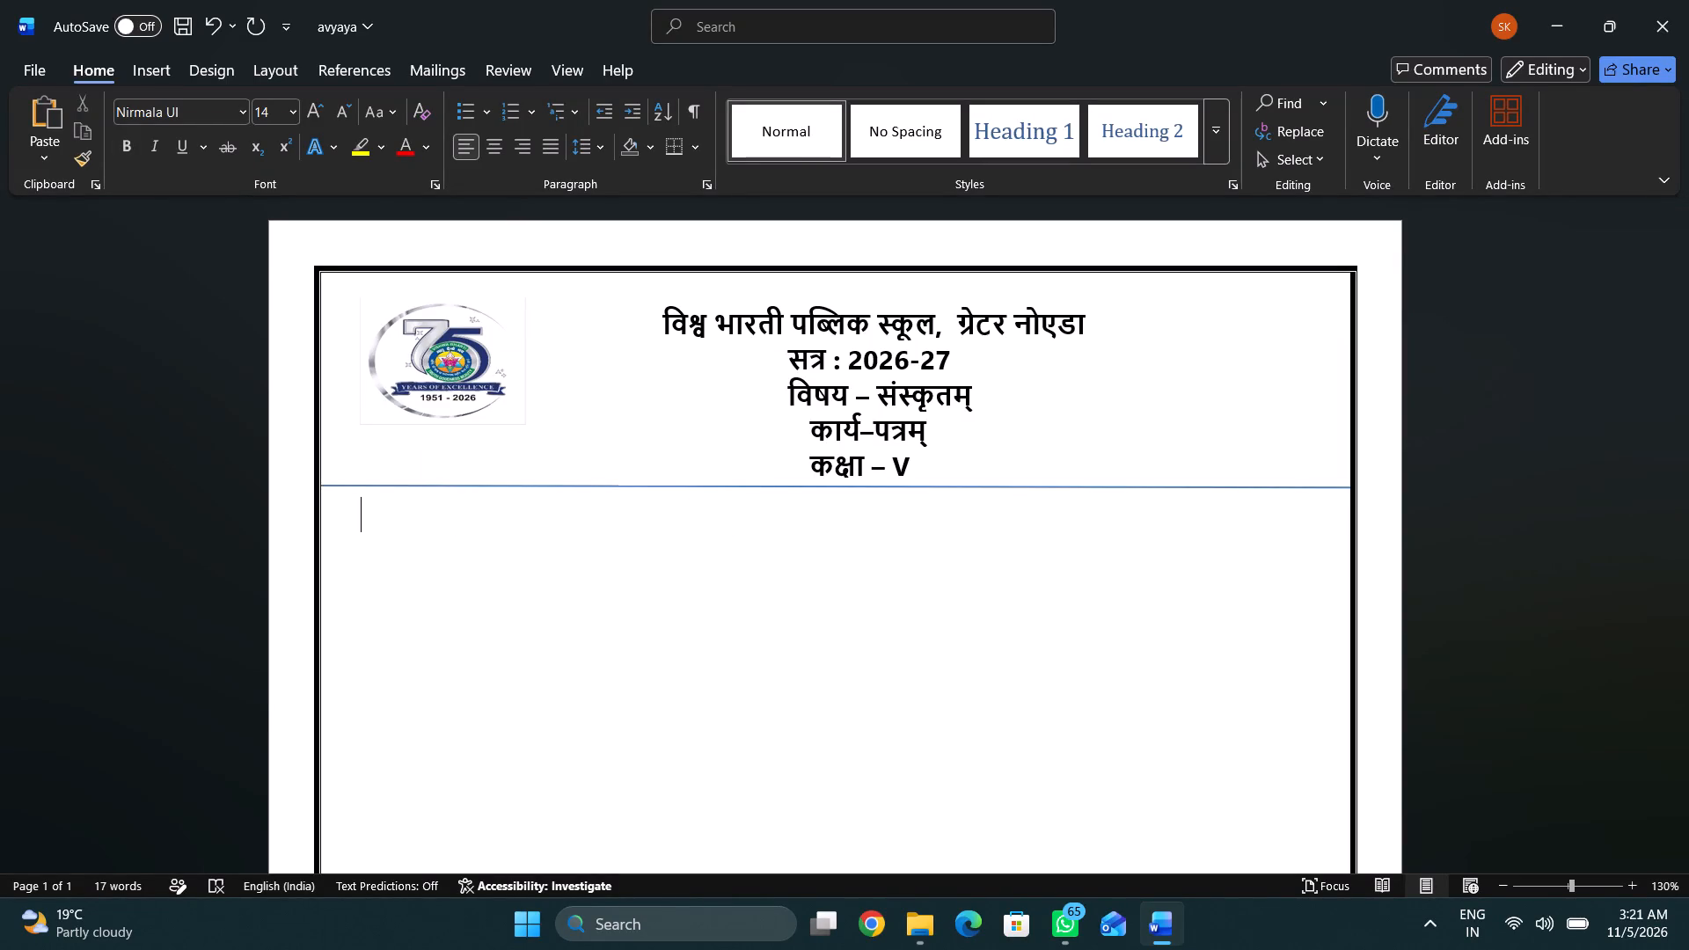
Paste the copied 30-mark Sanskrit question paper below the school header.
{"action": "key", "text": "ctrl+v"}
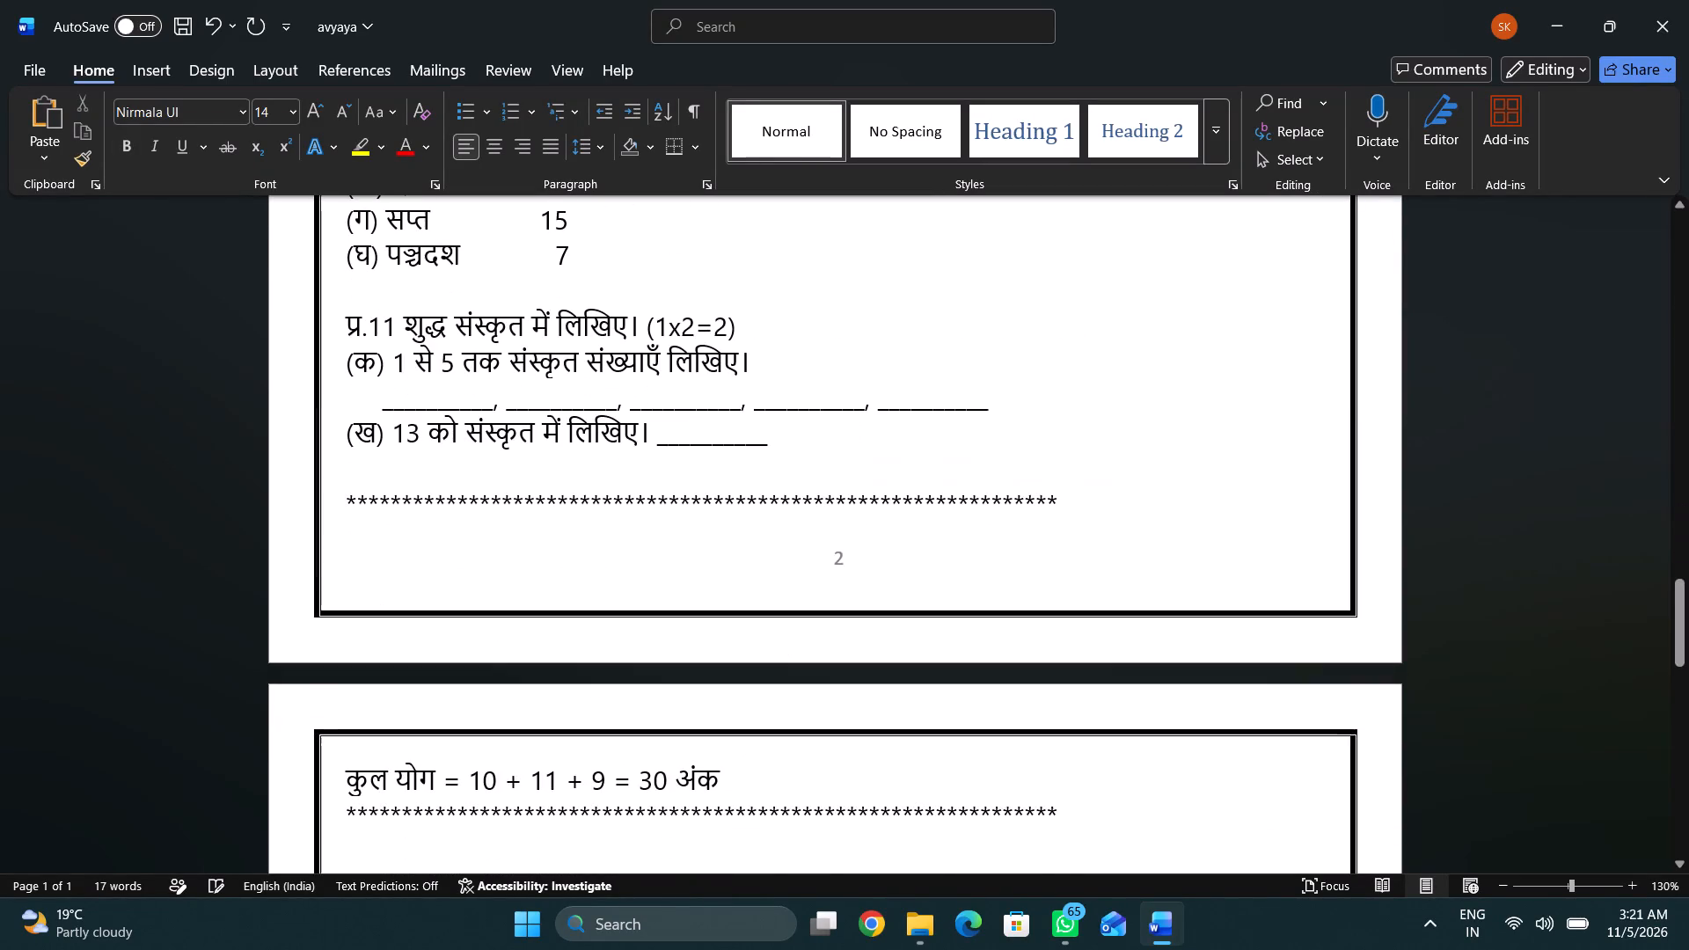
Delete the row of asterisks at the very start of the pasted content, above the repeated school name.
{"action": "scroll", "coordinate": [765, 518], "scroll_direction": "up", "scroll_amount": 5}
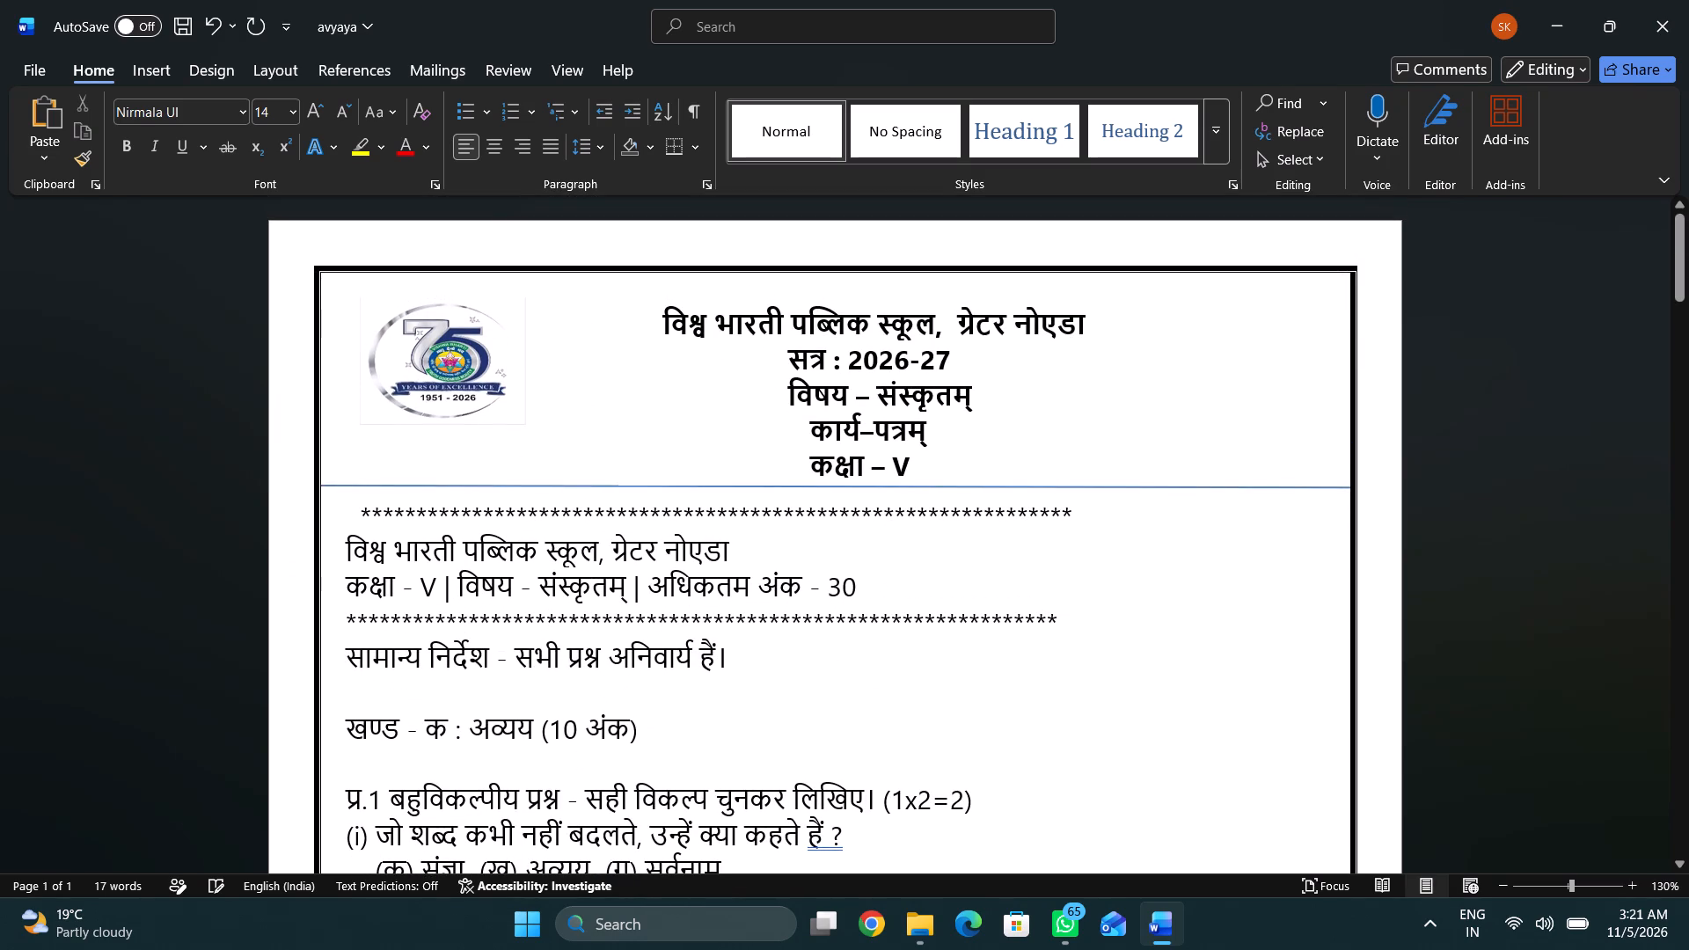
{"action": "left_click", "coordinate": [1071, 508]}
{"action": "key", "text": "BackSpace"}
{"action": "key", "text": "BackSpace"}
{"action": "key", "text": "BackSpace"}
{"action": "key", "text": "BackSpace"}
{"action": "key", "text": "BackSpace"}
{"action": "key", "text": "BackSpace"}
{"action": "key", "text": "BackSpace"}
{"action": "key", "text": "BackSpace"}
{"action": "key", "text": "BackSpace"}
{"action": "key", "text": "BackSpace"}
{"action": "key", "text": "BackSpace"}
{"action": "key", "text": "BackSpace"}
{"action": "key", "text": "BackSpace"}
{"action": "key", "text": "BackSpace"}
{"action": "key", "text": "BackSpace"}
{"action": "key", "text": "BackSpace"}
{"action": "key", "text": "BackSpace"}
{"action": "key", "text": "BackSpace"}
{"action": "key", "text": "BackSpace"}
{"action": "key", "text": "BackSpace"}
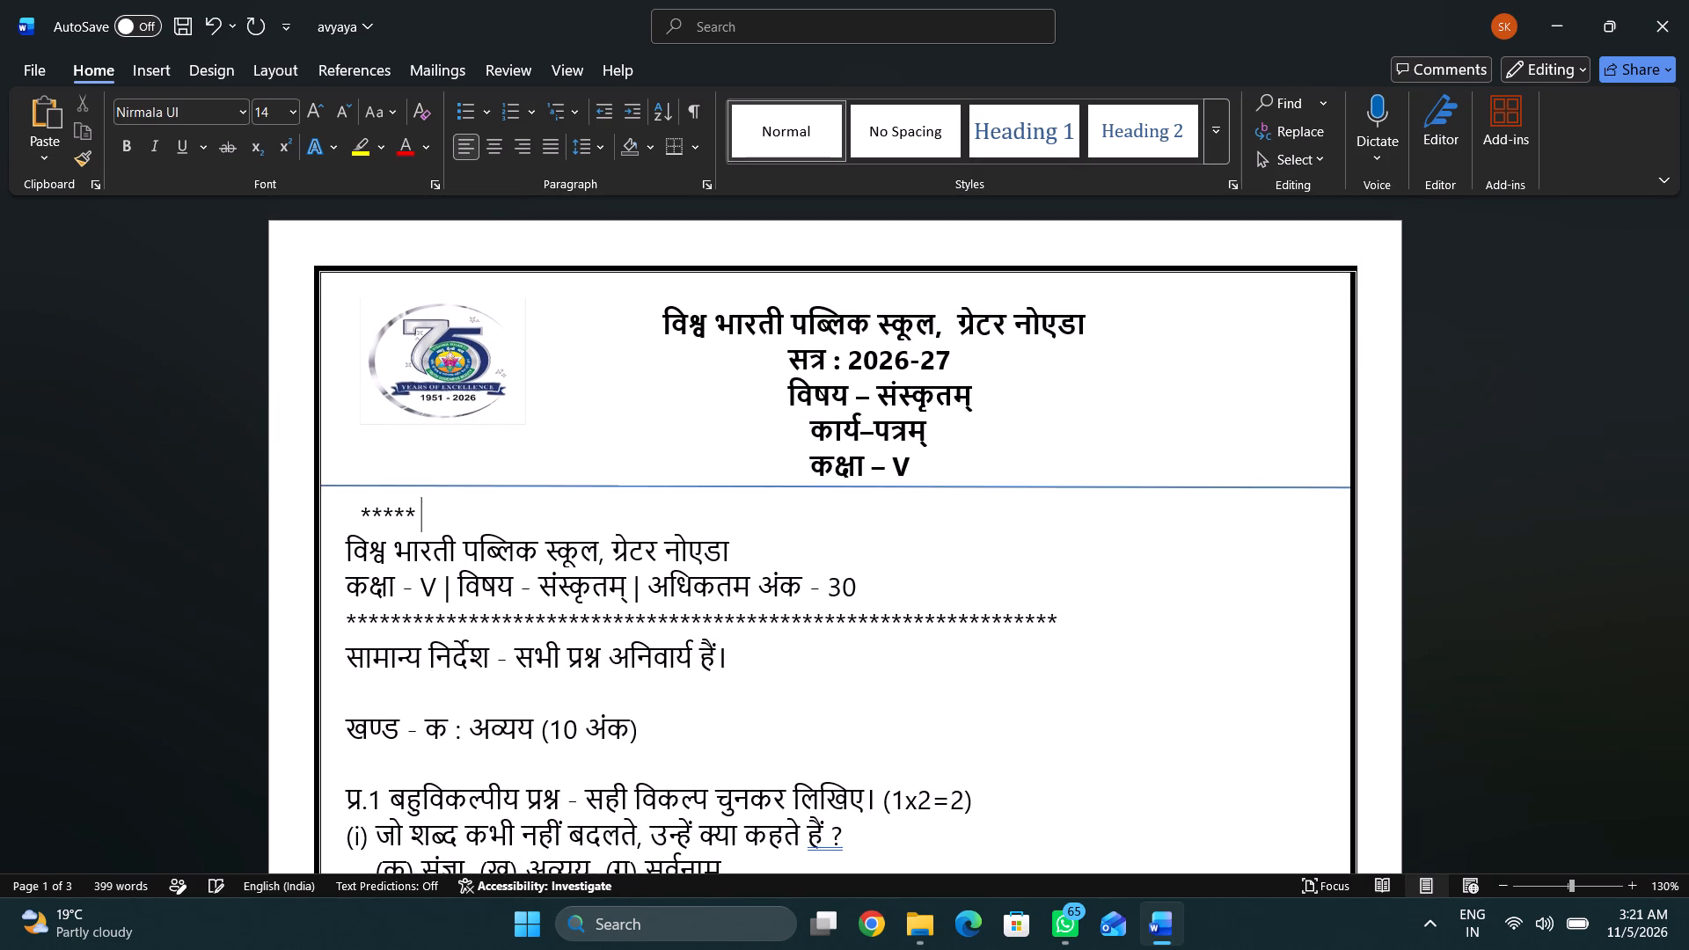
{"action": "key", "text": "BackSpace"}
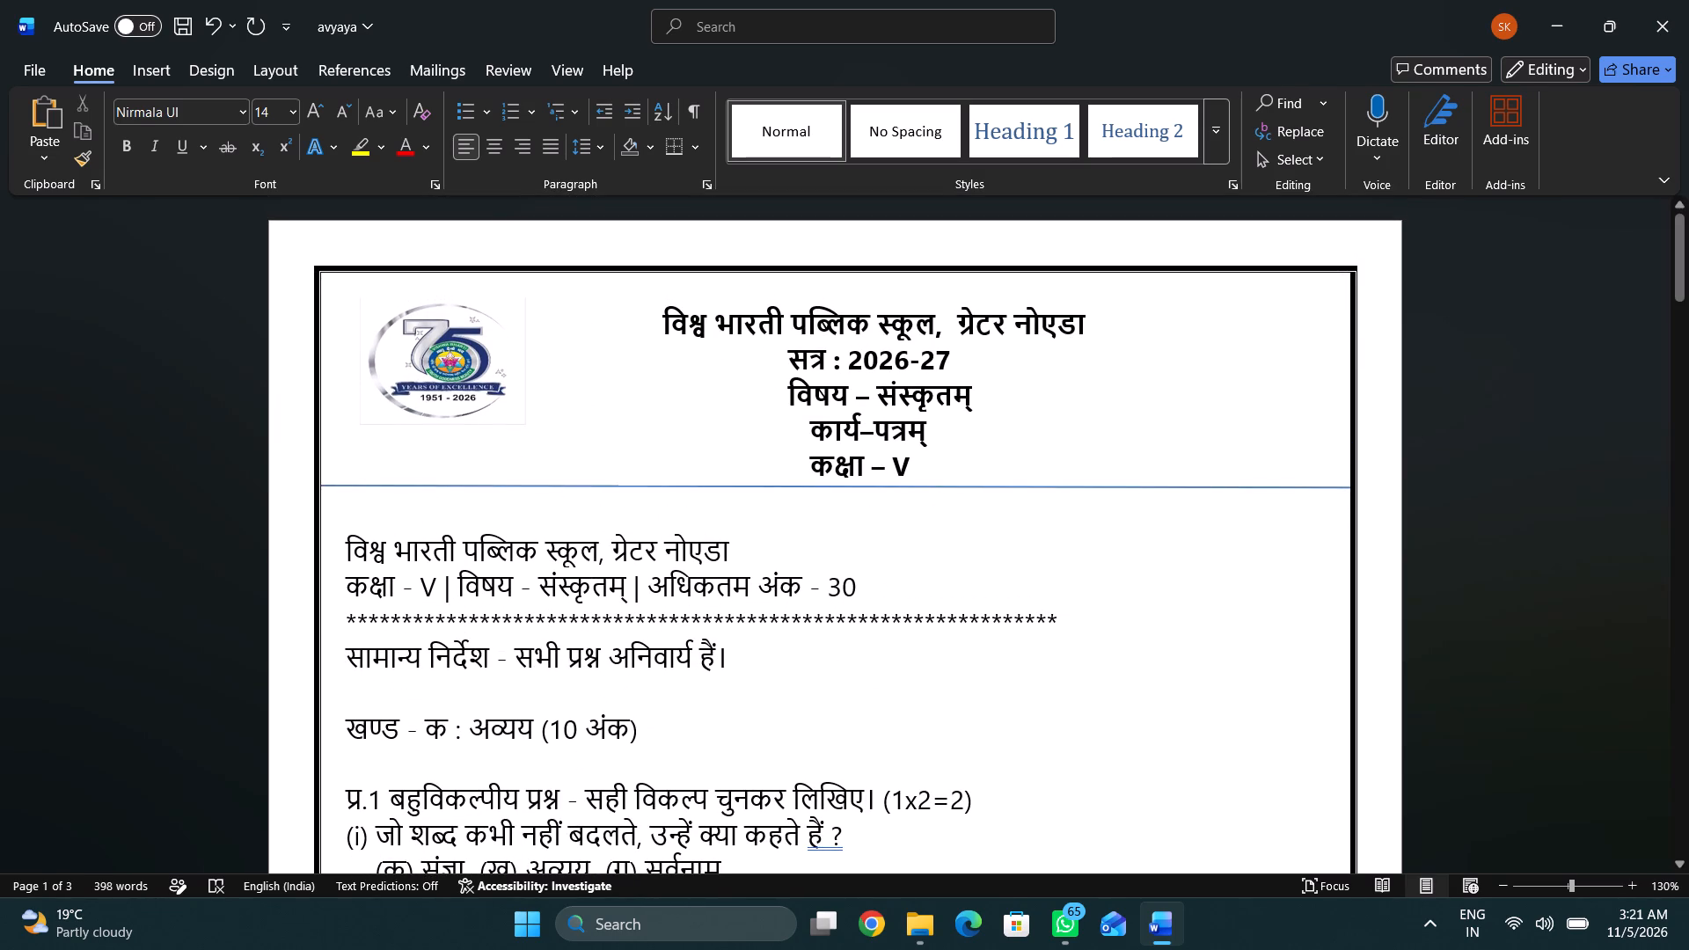
Delete the asterisk row above सामान्य निर्देश along with the repeated school name and the class, subject and marks line.
{"action": "left_click", "coordinate": [1066, 617]}
{"action": "key", "text": "BackSpace"}
{"action": "key", "text": "BackSpace"}
{"action": "key", "text": "BackSpace"}
{"action": "key", "text": "BackSpace"}
{"action": "key", "text": "BackSpace"}
{"action": "key", "text": "BackSpace"}
{"action": "key", "text": "BackSpace"}
{"action": "key", "text": "BackSpace"}
{"action": "key", "text": "BackSpace"}
{"action": "key", "text": "BackSpace"}
{"action": "key", "text": "BackSpace"}
{"action": "key", "text": "BackSpace"}
{"action": "key", "text": "BackSpace"}
{"action": "key", "text": "BackSpace"}
{"action": "key", "text": "BackSpace"}
{"action": "key", "text": "BackSpace"}
{"action": "key", "text": "BackSpace"}
{"action": "key", "text": "BackSpace"}
{"action": "key", "text": "BackSpace"}
{"action": "key", "text": "BackSpace"}
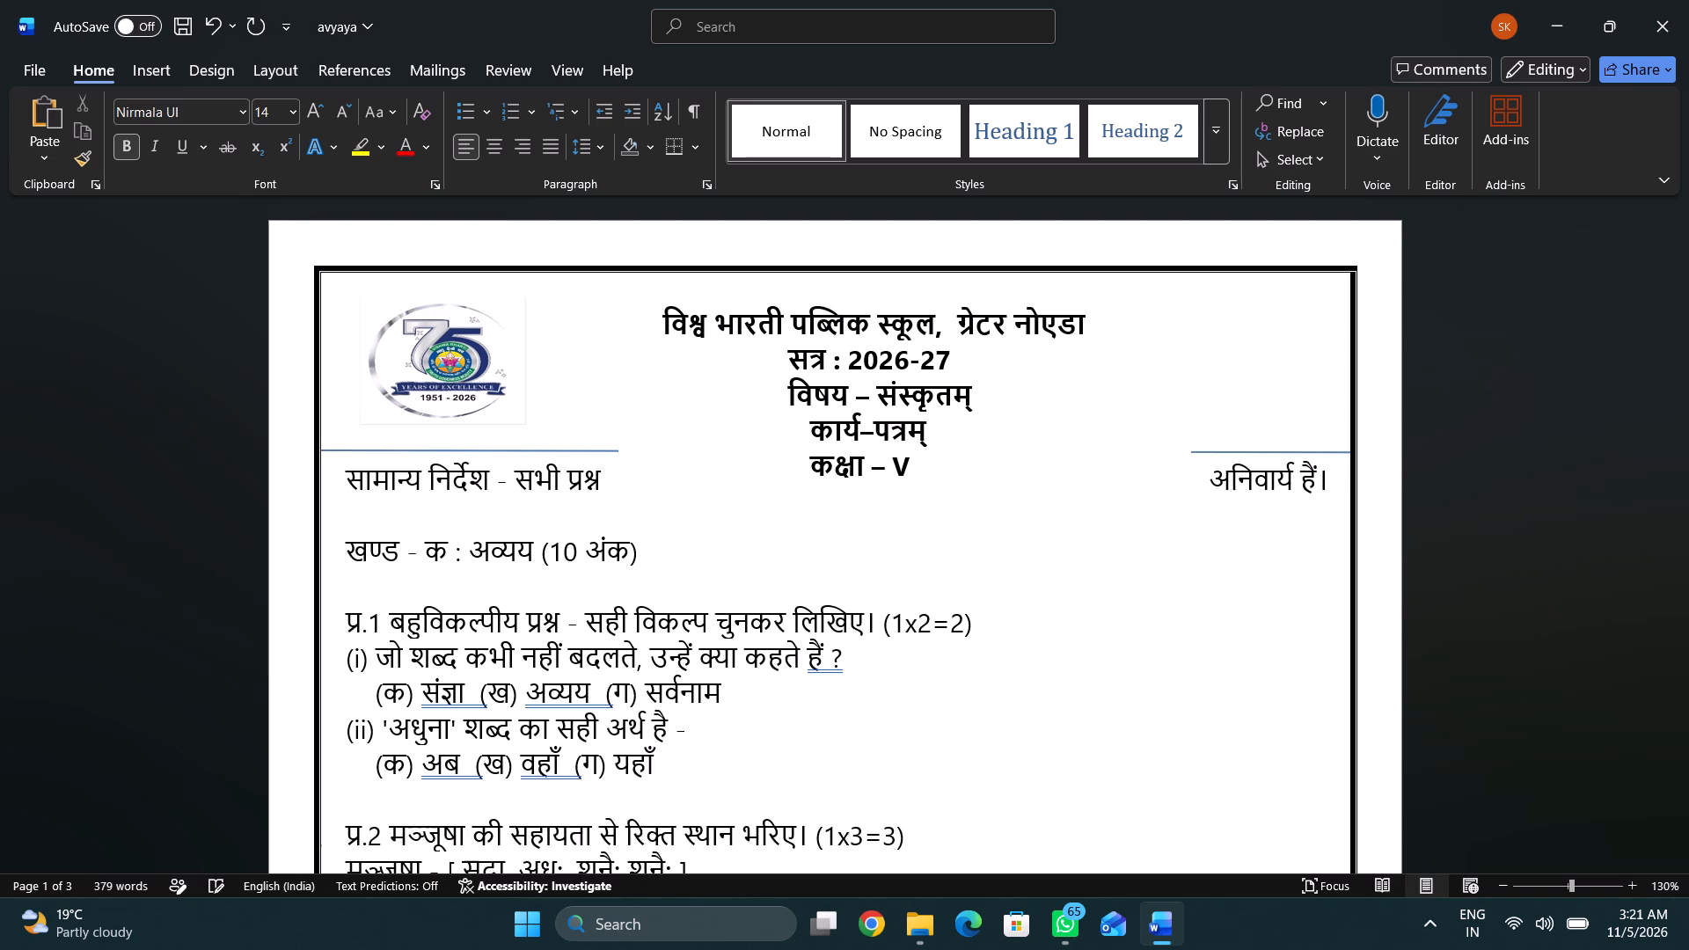
{"action": "scroll", "coordinate": [1066, 617], "scroll_direction": "up", "scroll_amount": 1}
Undo the last excess deletions above the सामान्य निर्देश line to restore the header layout.
{"action": "triple_click", "coordinate": [216, 9]}
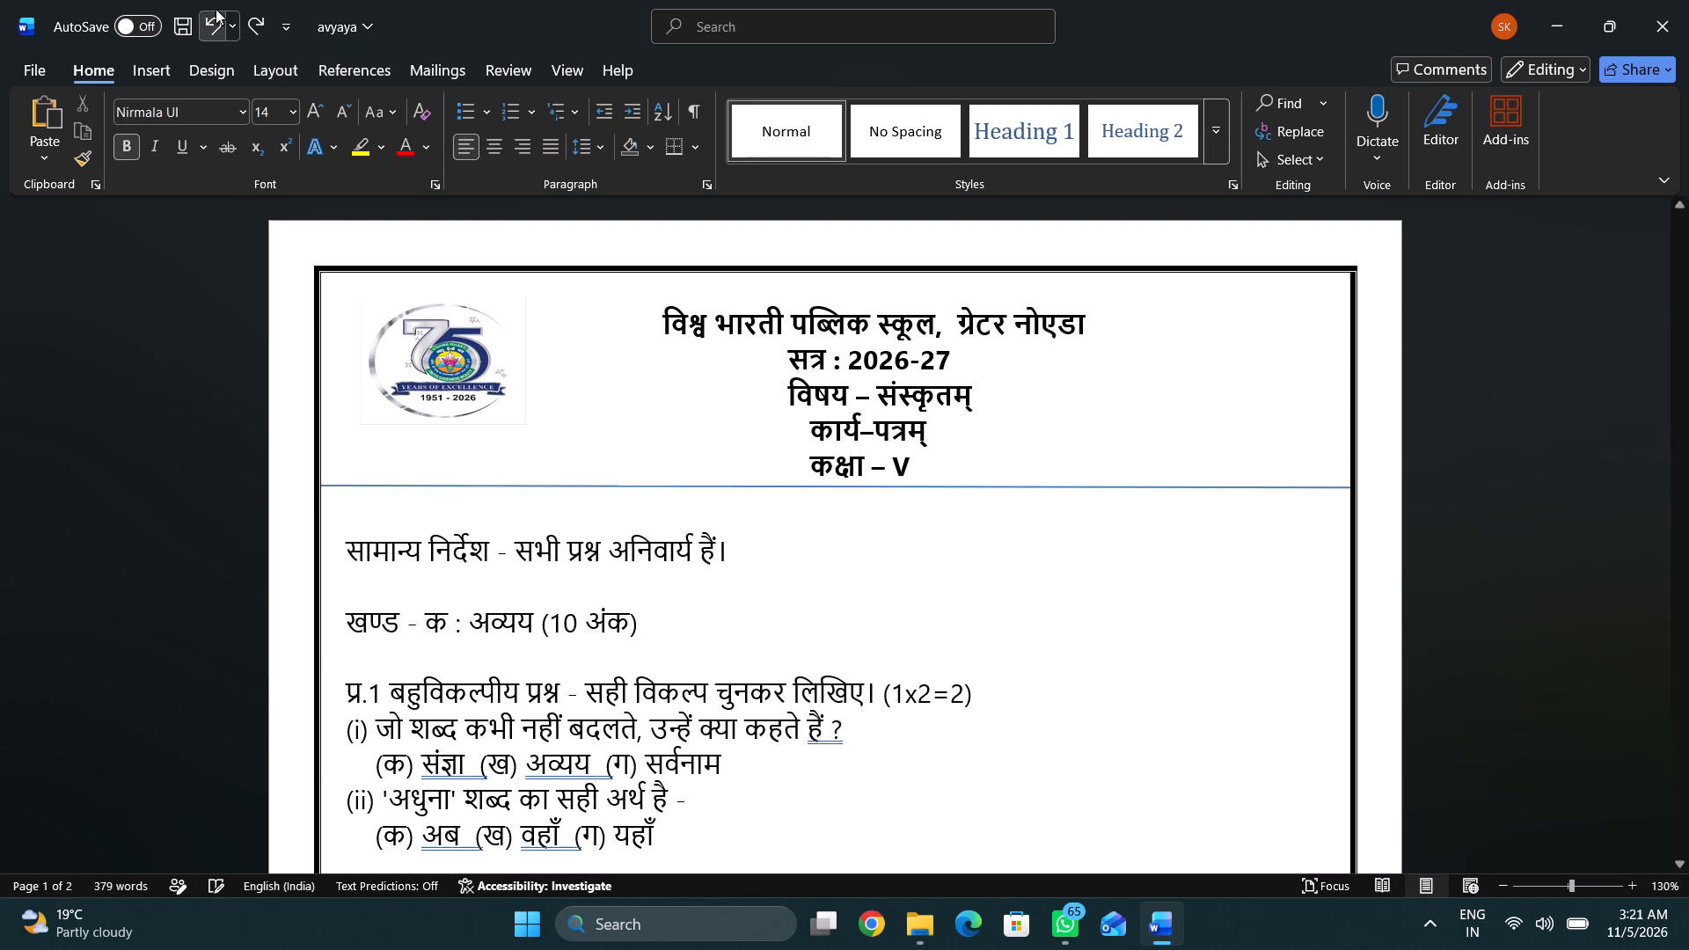
{"action": "triple_click", "coordinate": [216, 9]}
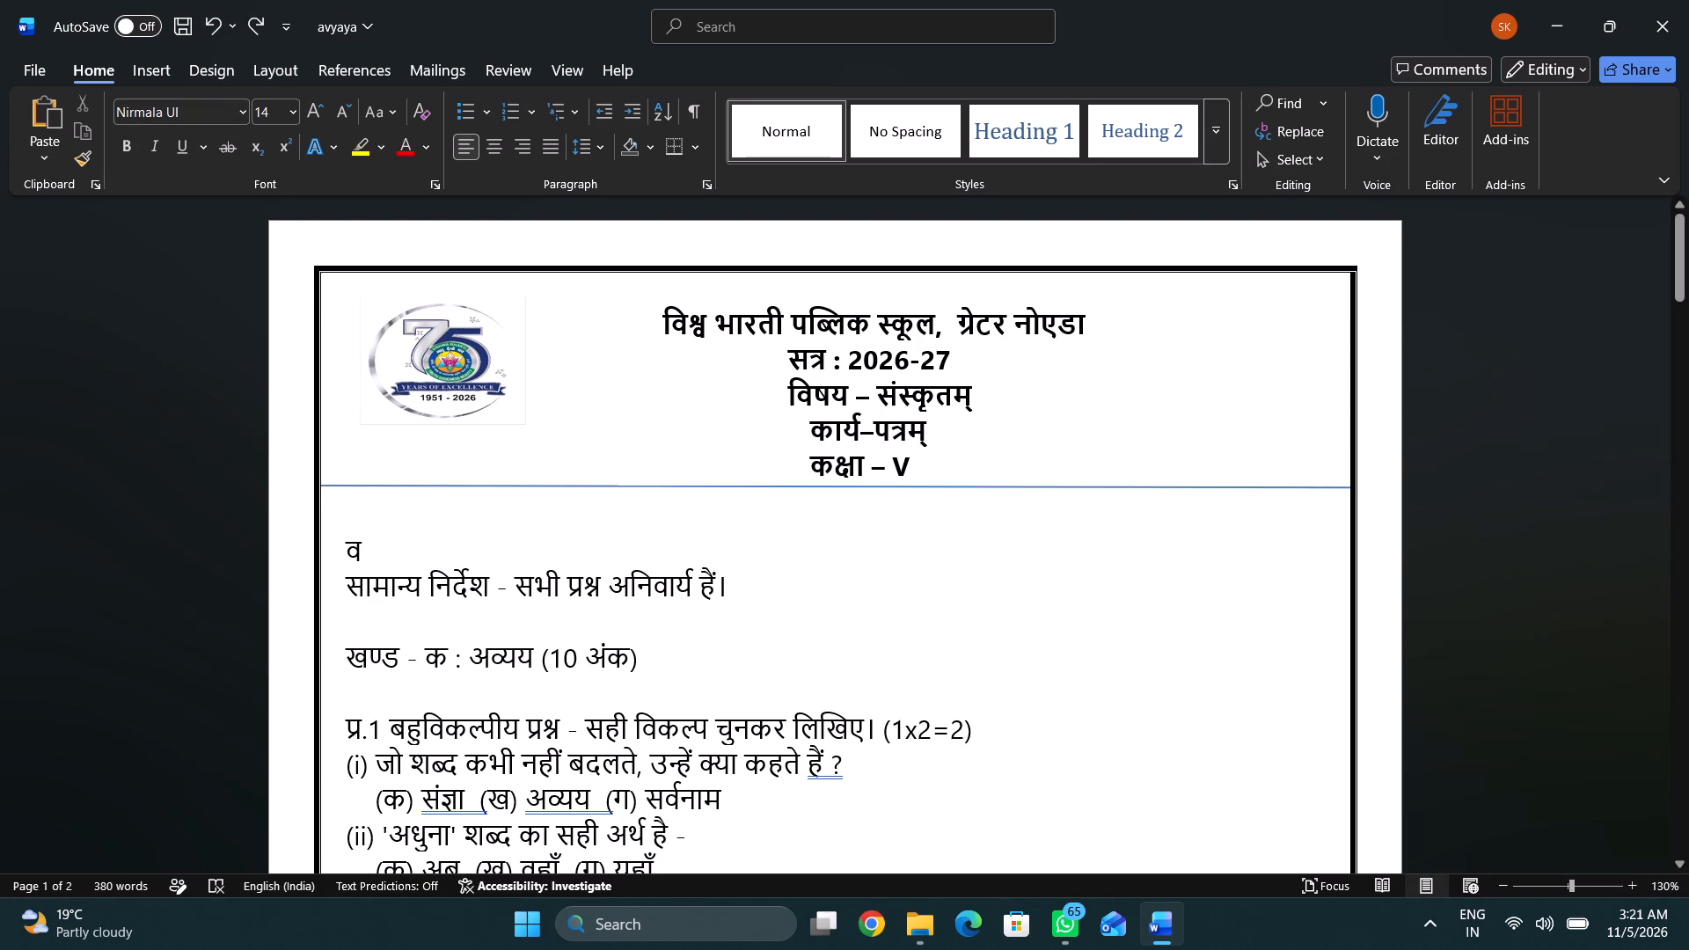
Remove the leftover letter व and the blank lines between the header and the सामान्य निर्देश line.
{"action": "left_click", "coordinate": [382, 543]}
{"action": "key", "text": "BackSpace"}
{"action": "key", "text": "BackSpace"}
{"action": "key", "text": "BackSpace"}
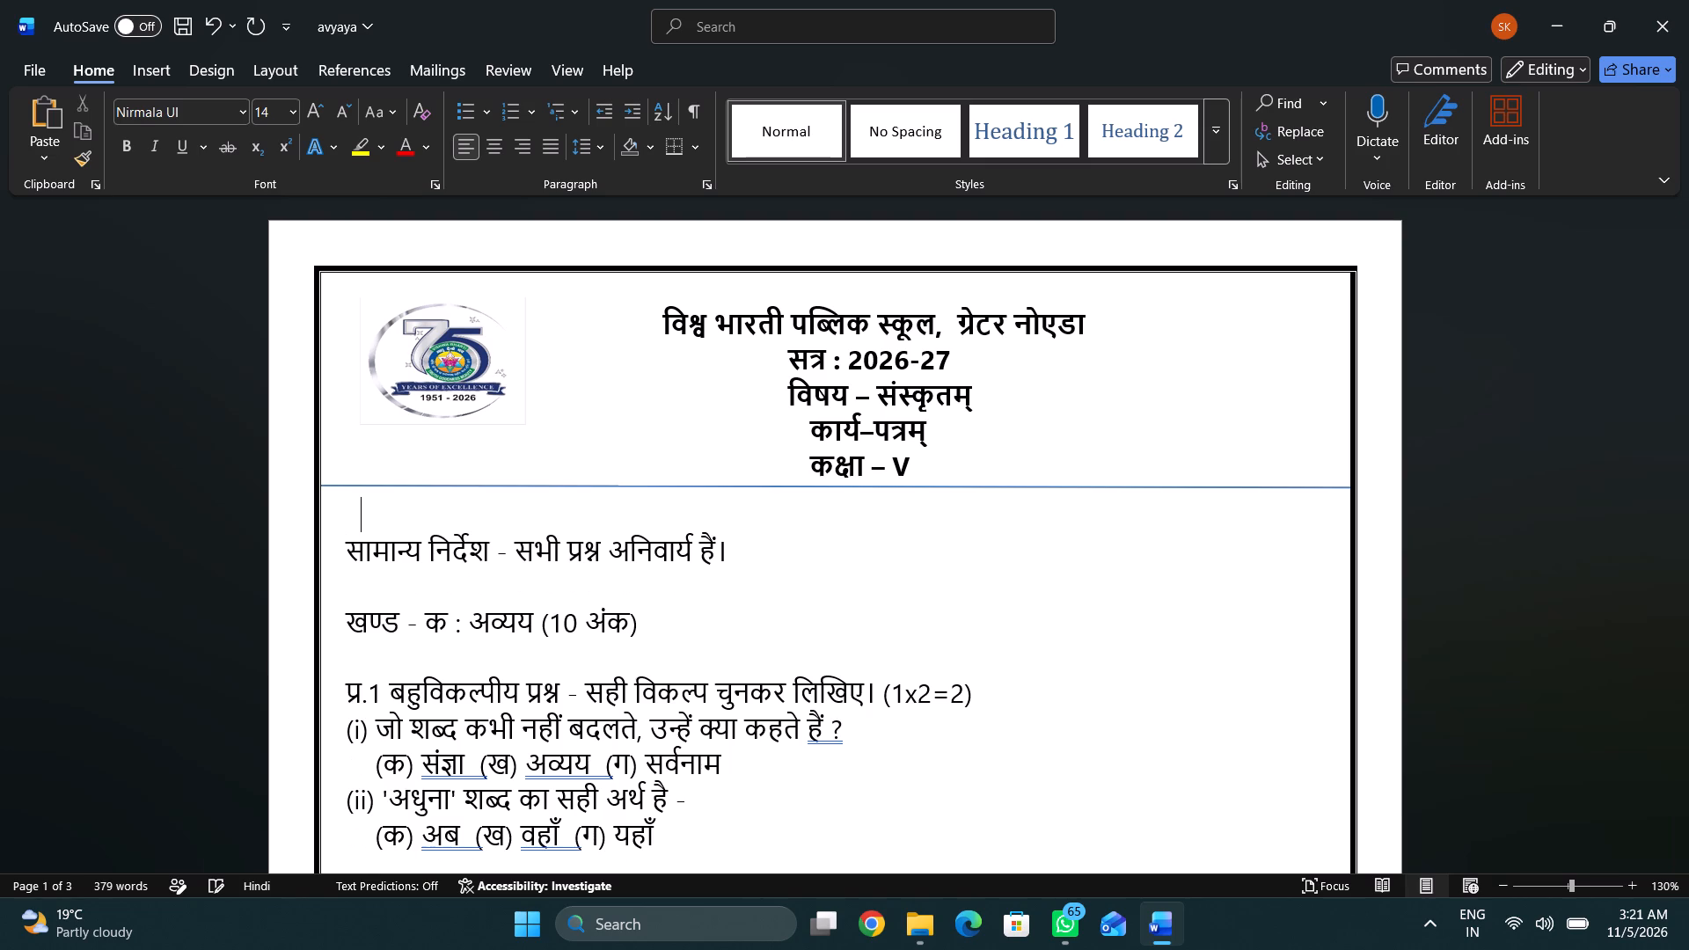
{"action": "key", "text": "BackSpace"}
{"action": "key", "text": "BackSpace"}
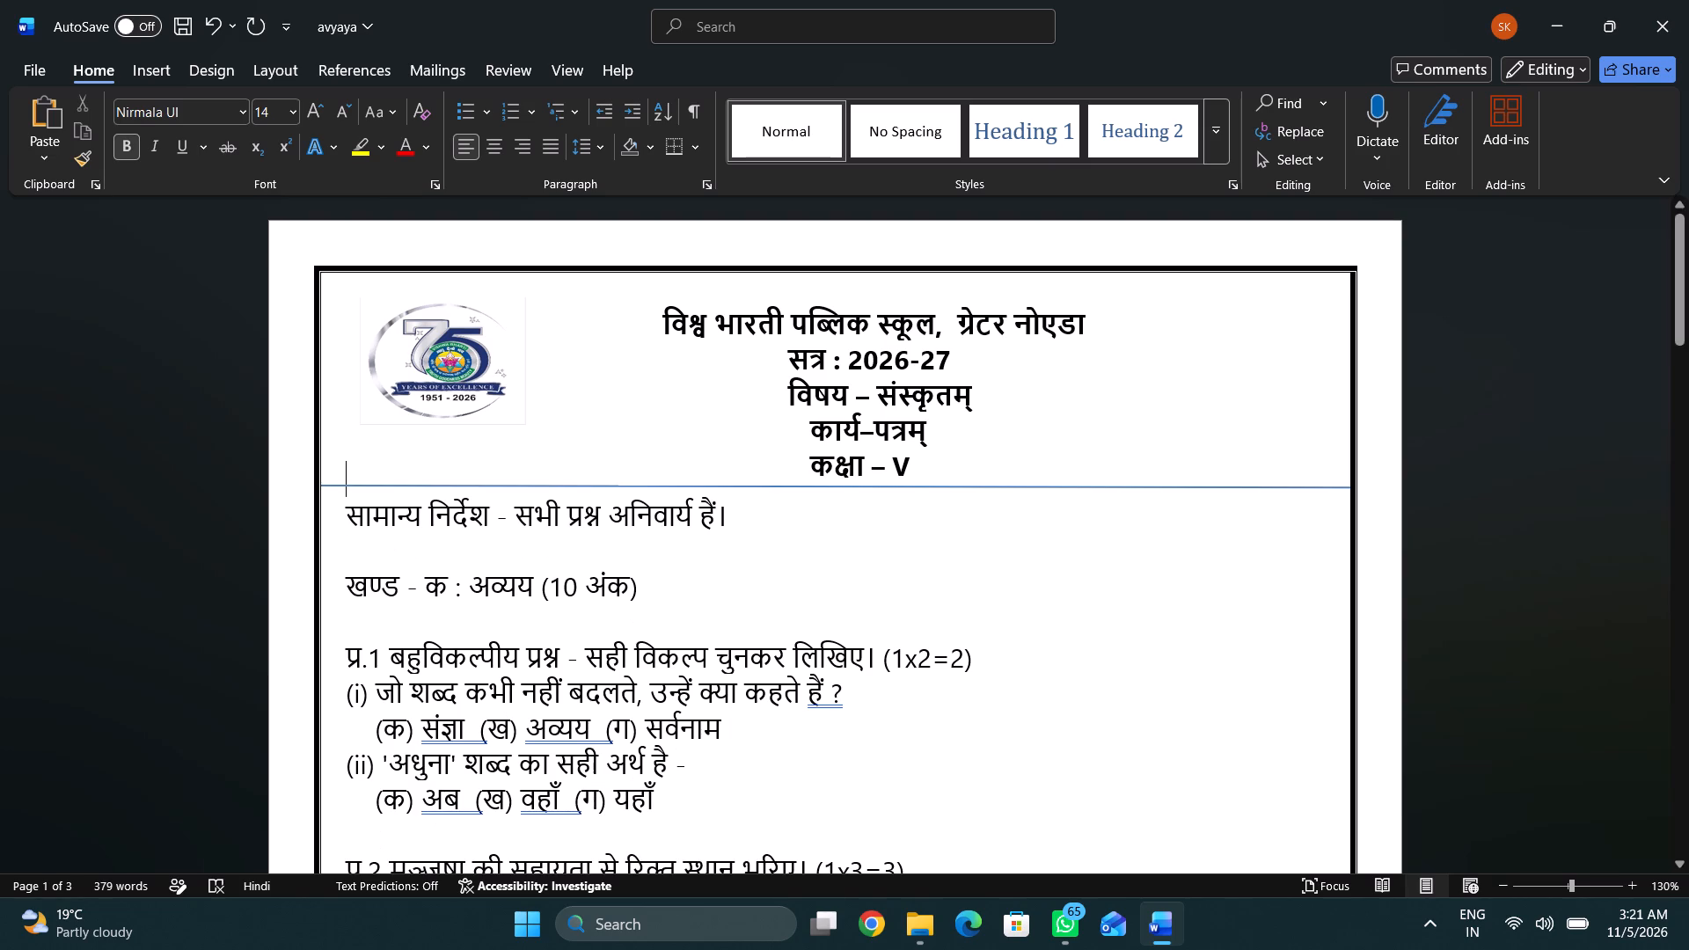
Delete the section heading खण्ड - क : अव्यय (10 अंक) above question प्र.1, including its line.
{"action": "left_click_drag", "start_coordinate": [628, 593], "coordinate": [665, 584]}
{"action": "left_click", "coordinate": [665, 584]}
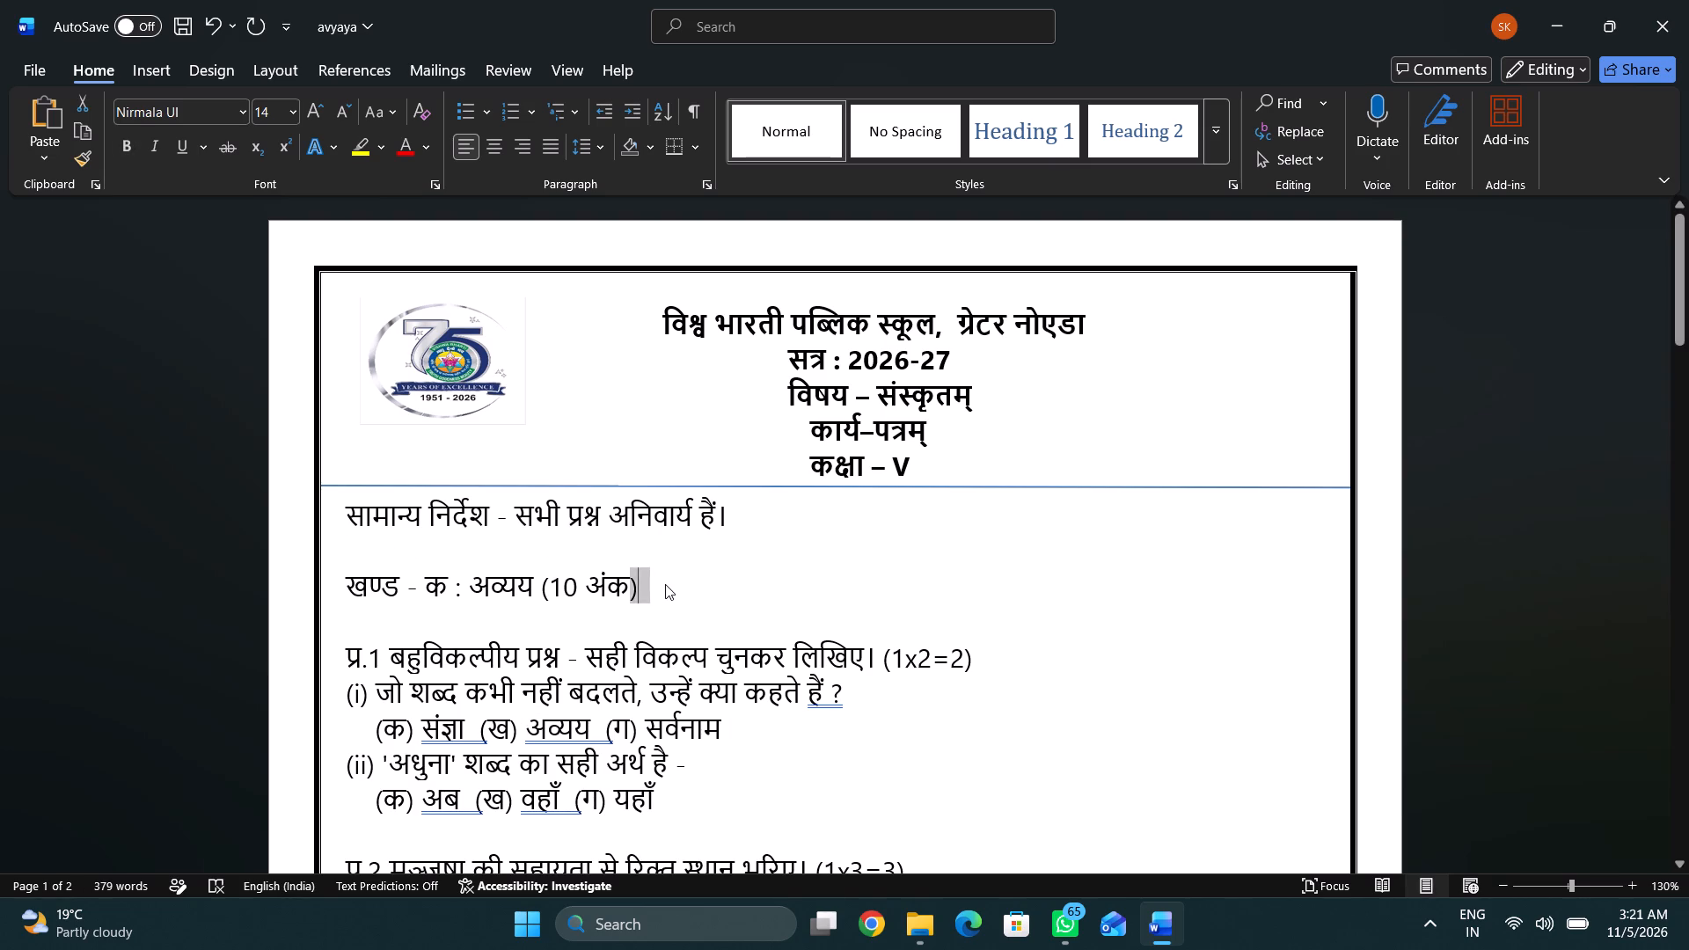
{"action": "left_click", "coordinate": [665, 584]}
{"action": "key", "text": "BackSpace"}
{"action": "key", "text": "BackSpace"}
{"action": "key", "text": "BackSpace"}
{"action": "key", "text": "BackSpace"}
{"action": "key", "text": "BackSpace"}
{"action": "key", "text": "BackSpace"}
{"action": "key", "text": "BackSpace"}
{"action": "key", "text": "BackSpace"}
{"action": "key", "text": "BackSpace"}
{"action": "key", "text": "BackSpace"}
{"action": "key", "text": "BackSpace"}
{"action": "key", "text": "BackSpace"}
{"action": "key", "text": "BackSpace"}
{"action": "key", "text": "BackSpace"}
{"action": "key", "text": "BackSpace"}
{"action": "key", "text": "BackSpace"}
{"action": "key", "text": "BackSpace"}
{"action": "key", "text": "BackSpace"}
{"action": "key", "text": "BackSpace"}
{"action": "key", "text": "BackSpace"}
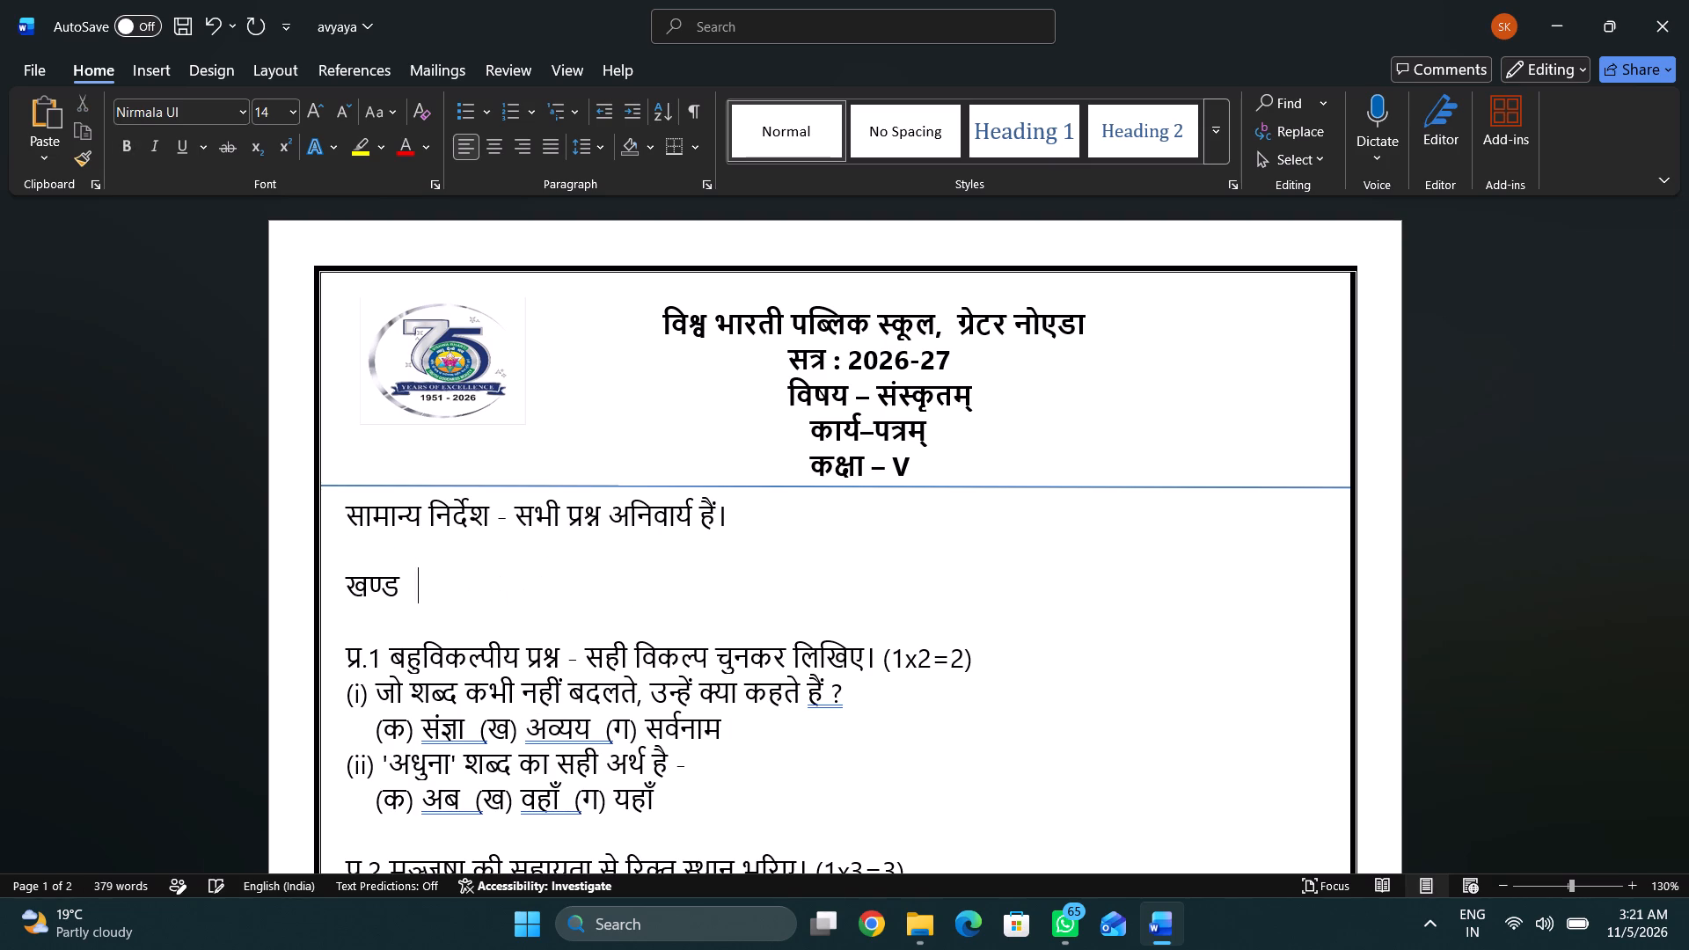
{"action": "key", "text": "BackSpace"}
{"action": "key", "text": "BackSpace"}
{"action": "key", "text": "BackSpace"}
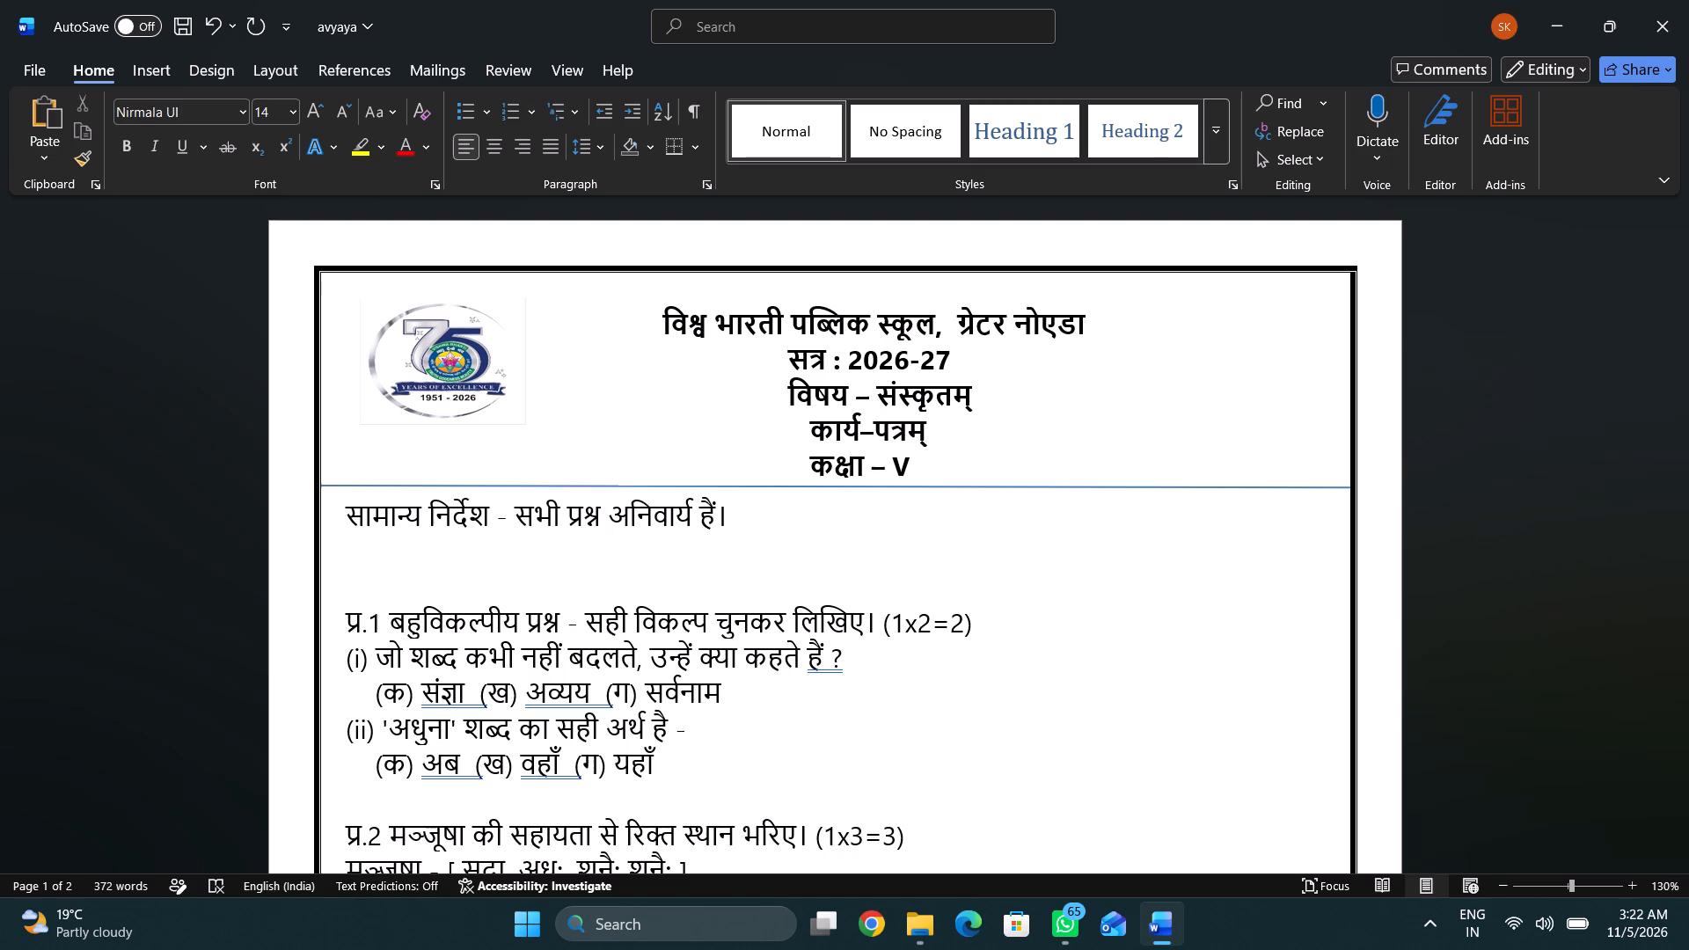
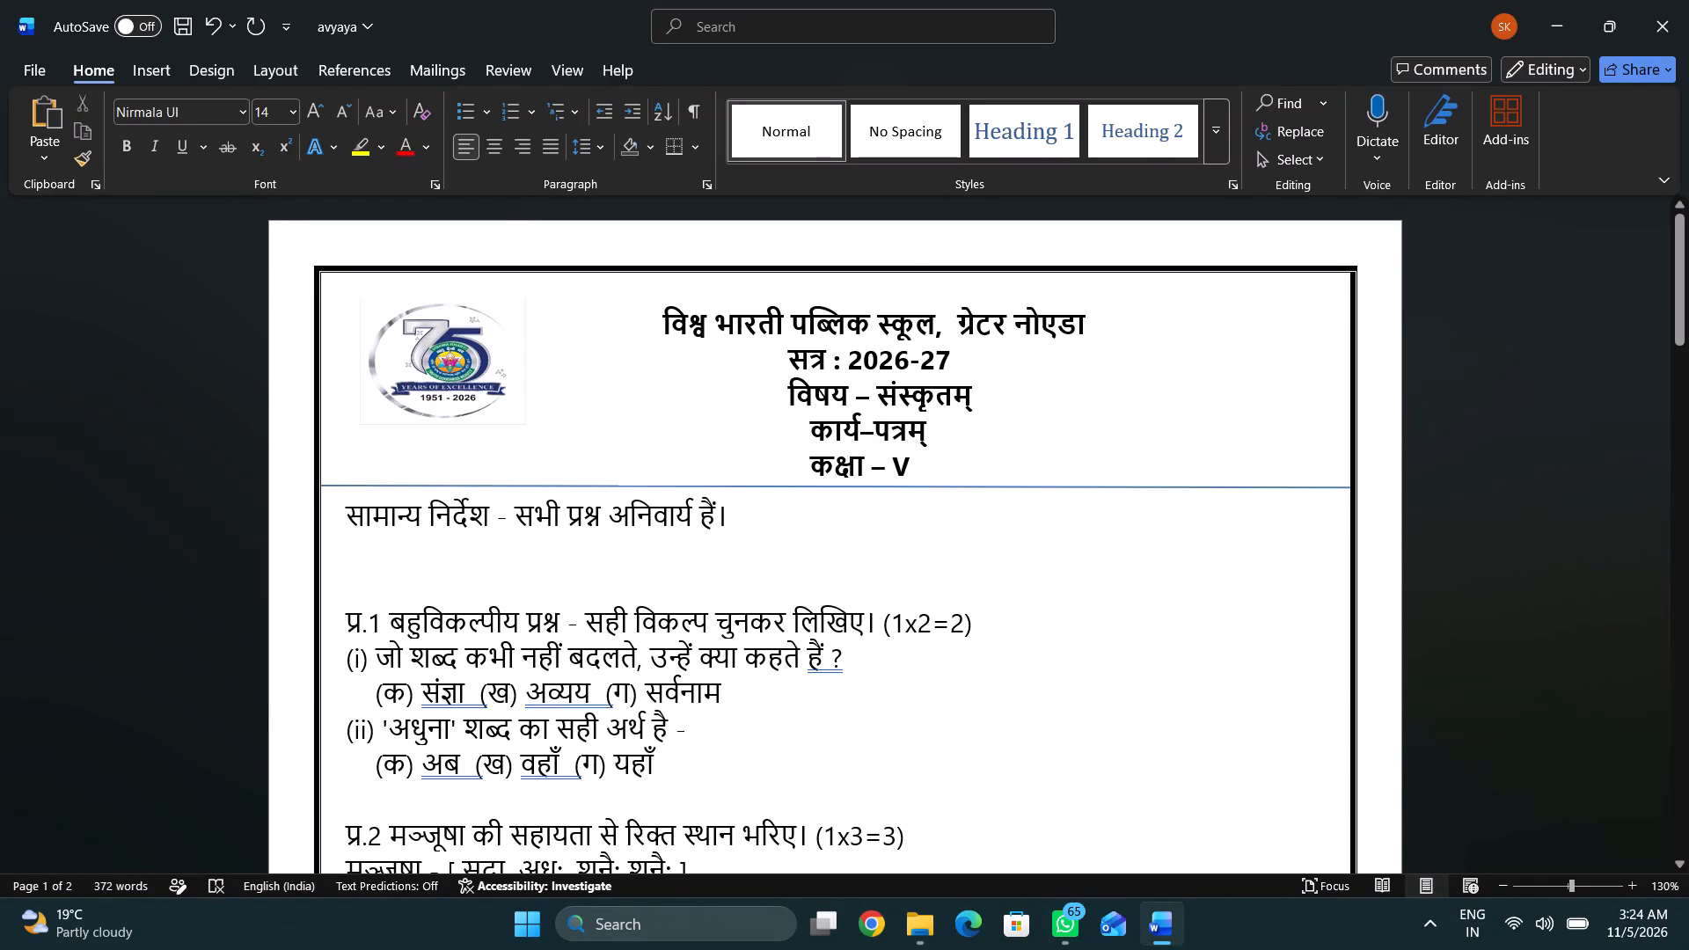
Delete the text कार्य–पत्रम् from the header text box, between the विषय – संस्कृतम् and कक्षा – V lines.
{"action": "left_click_drag", "start_coordinate": [813, 422], "coordinate": [936, 421]}
{"action": "key", "text": "BackSpace"}
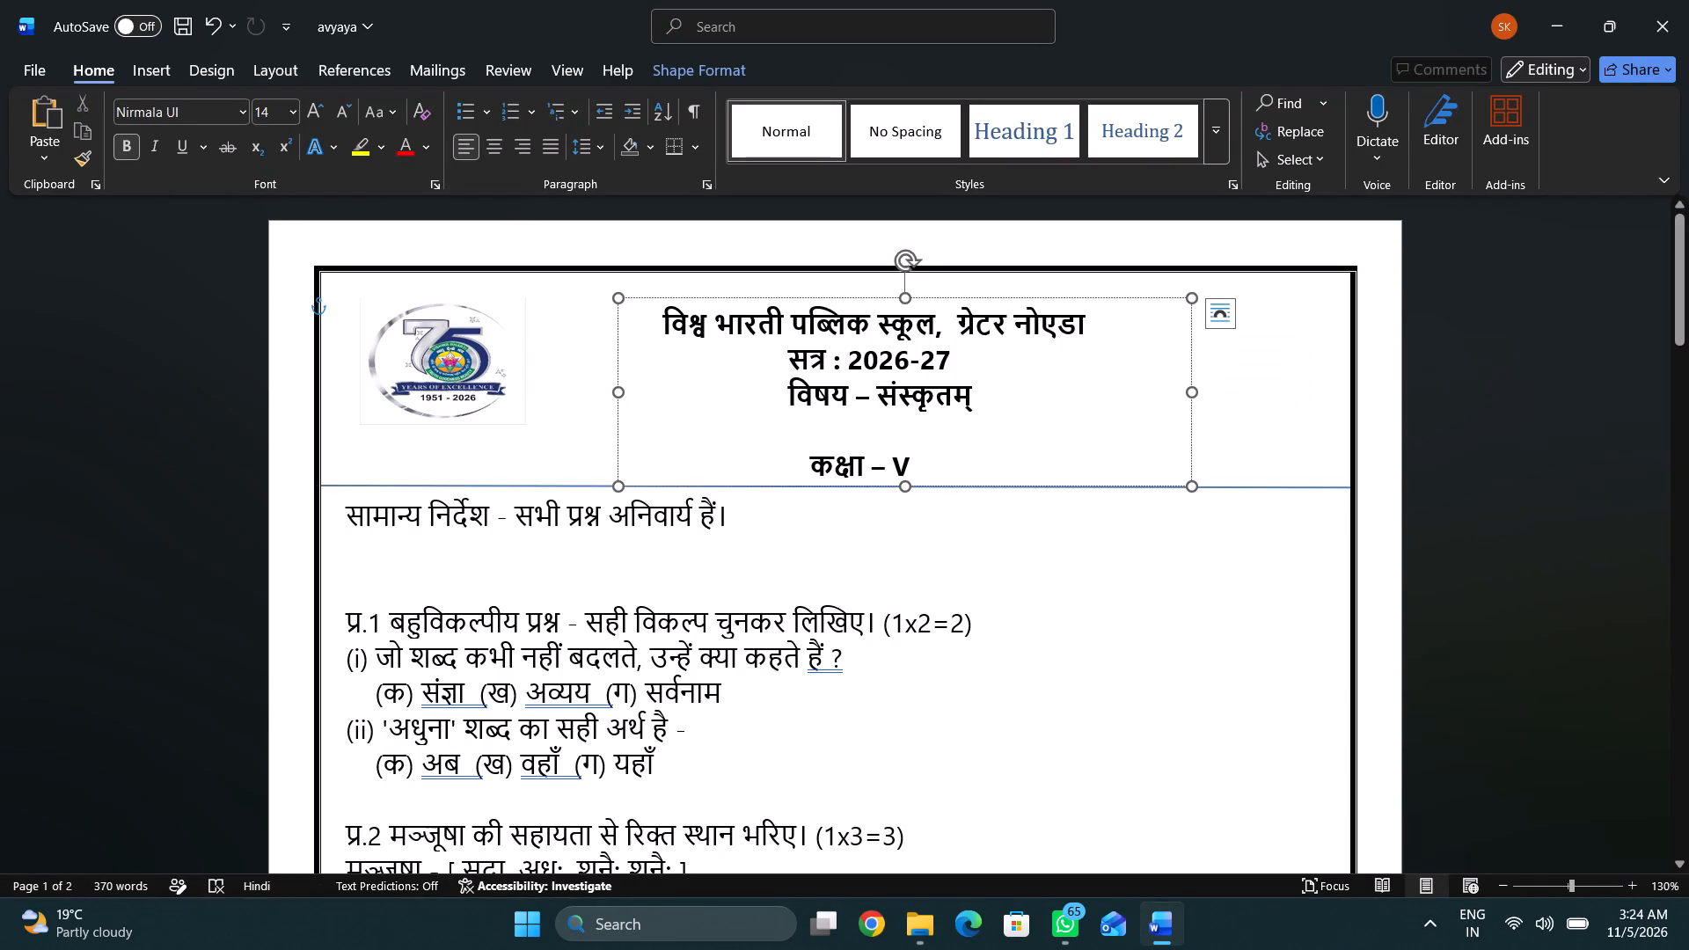
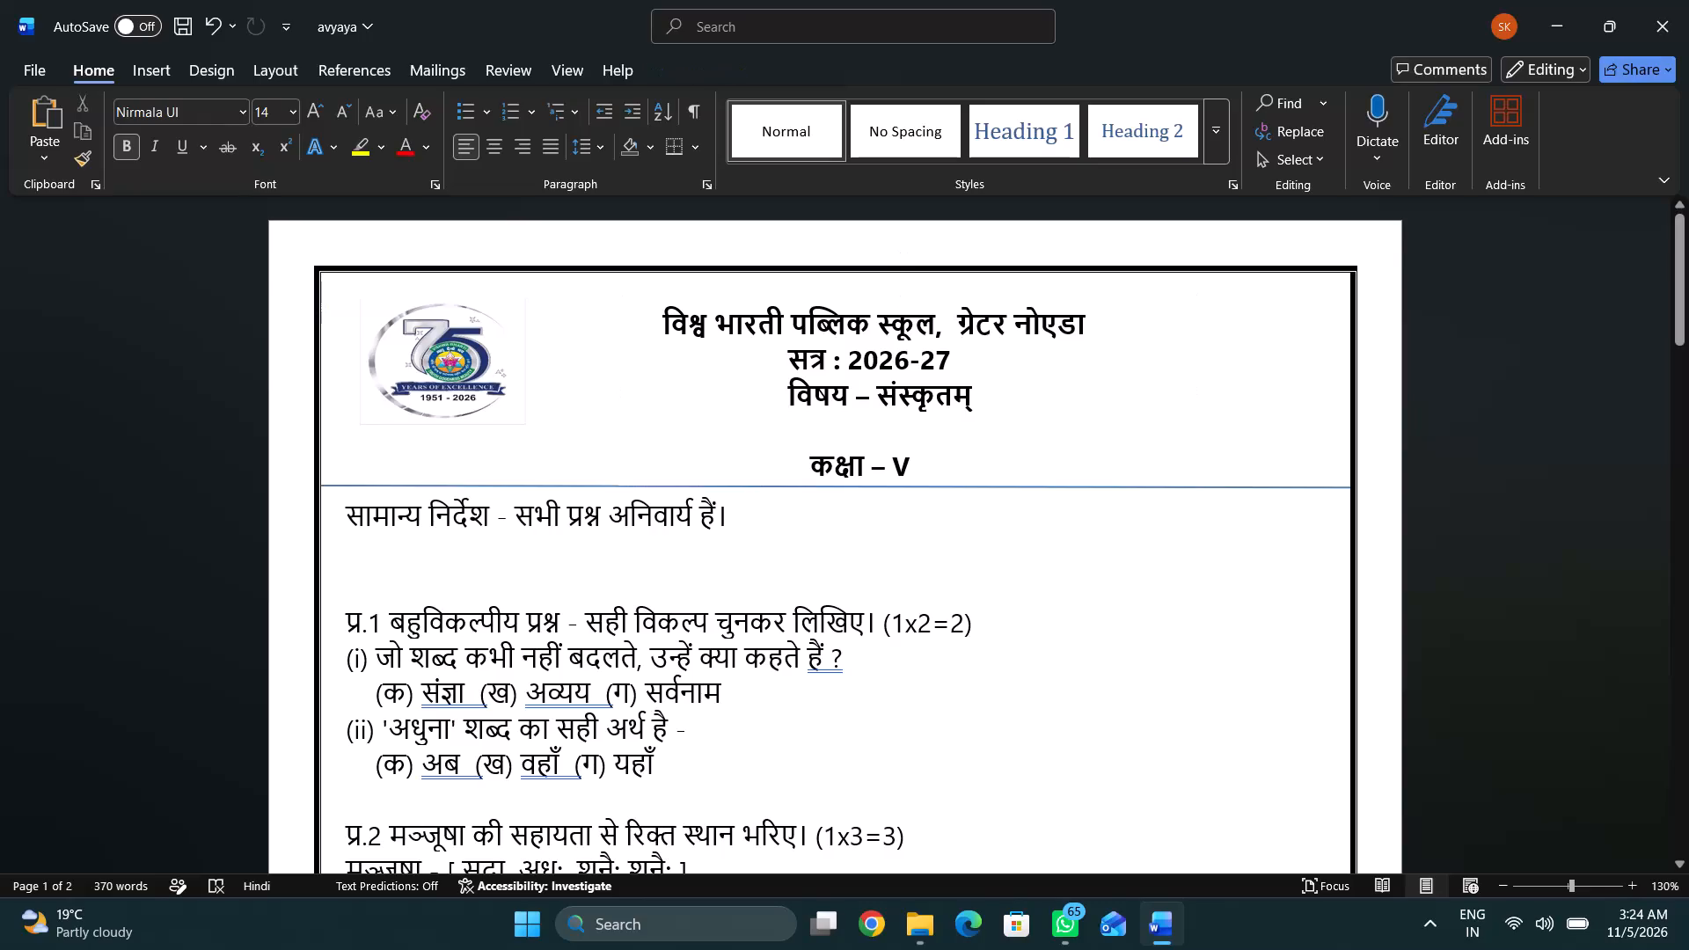
Paste the date label दिनाङ्कः into the header below the school logo.
{"action": "key", "text": "ctrl+v"}
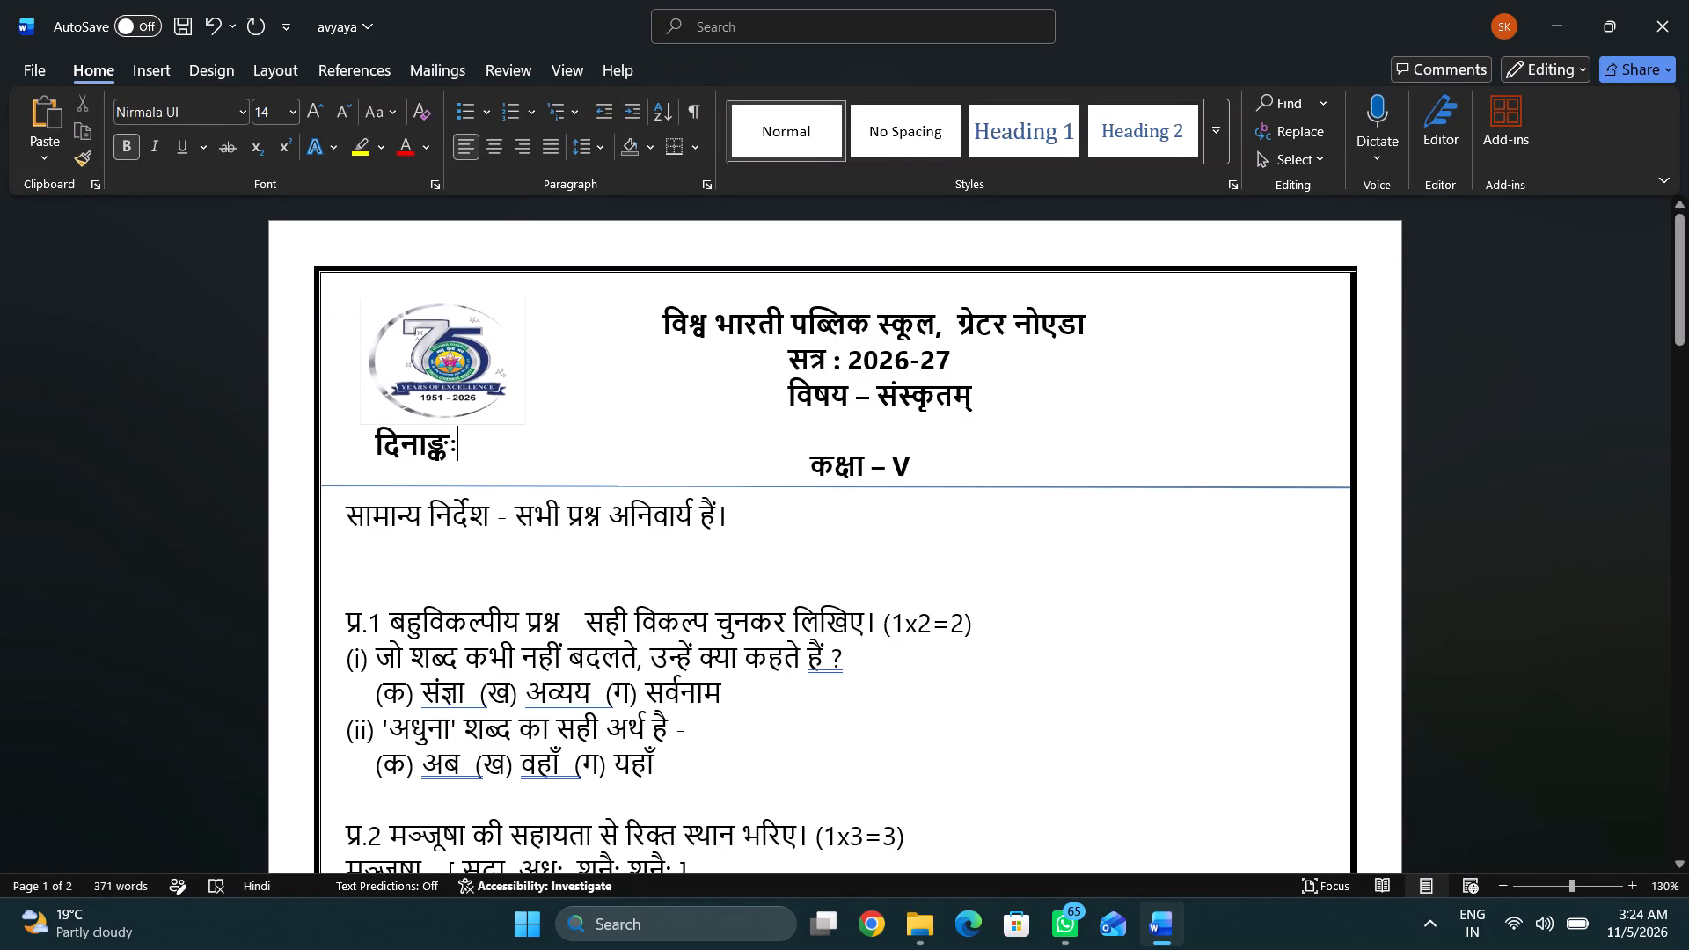
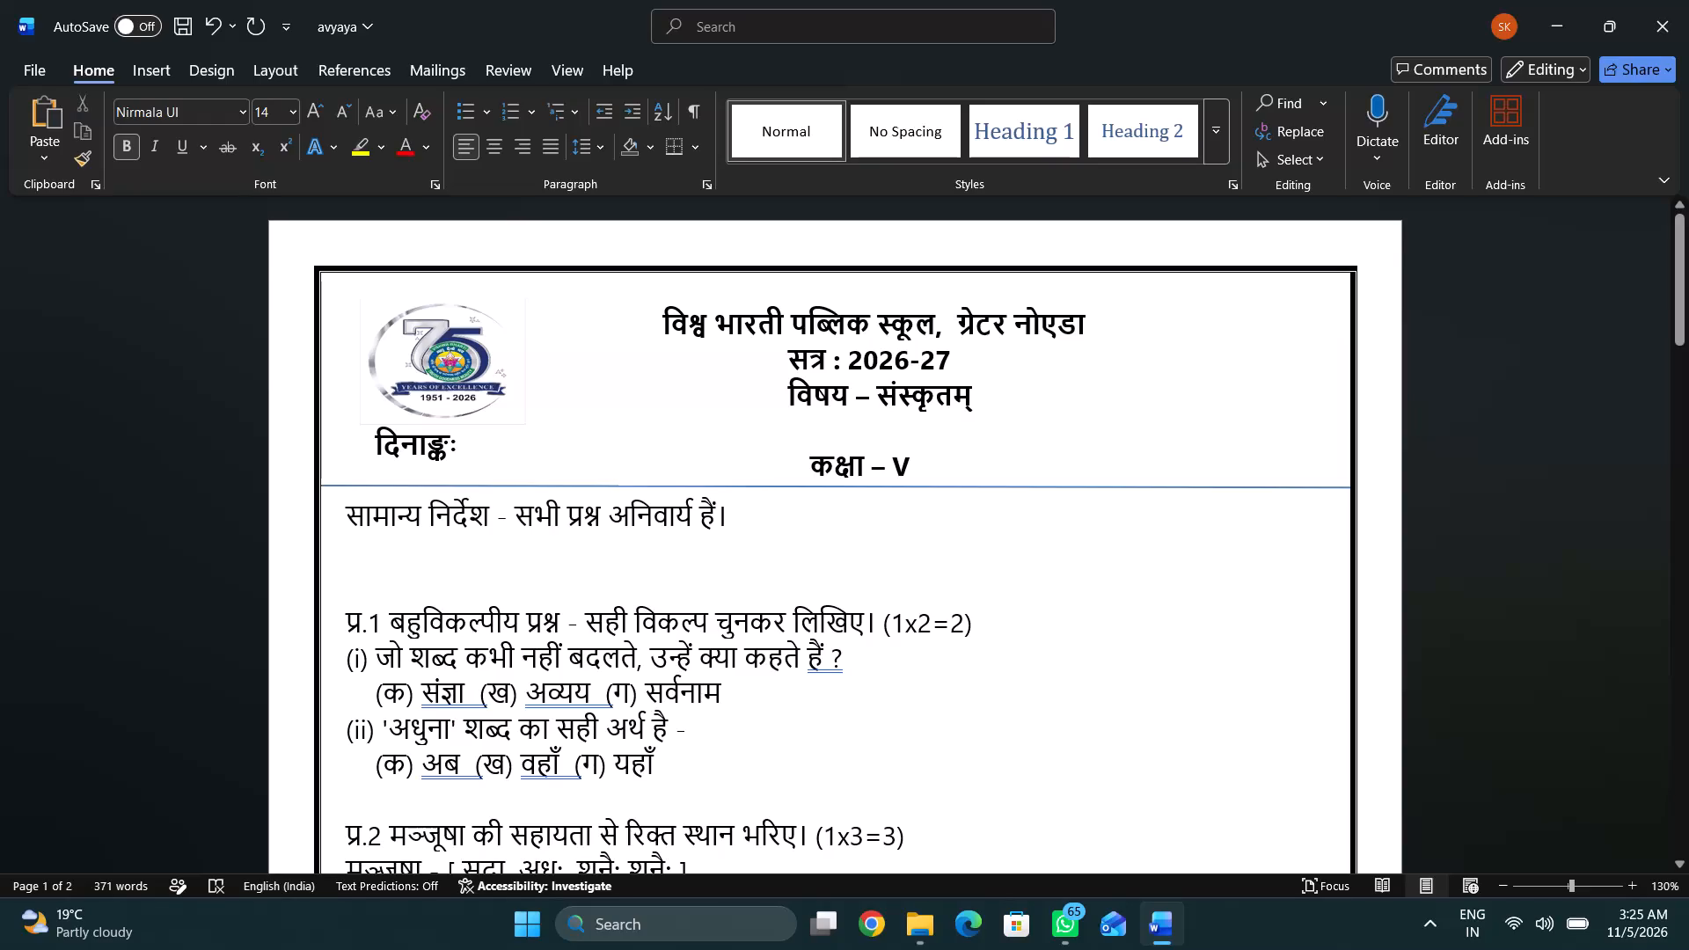
Move the class line कक्षा – V up one line in the header text box, directly below विषय – संस्कृतम्.
{"action": "left_click", "coordinate": [1138, 460]}
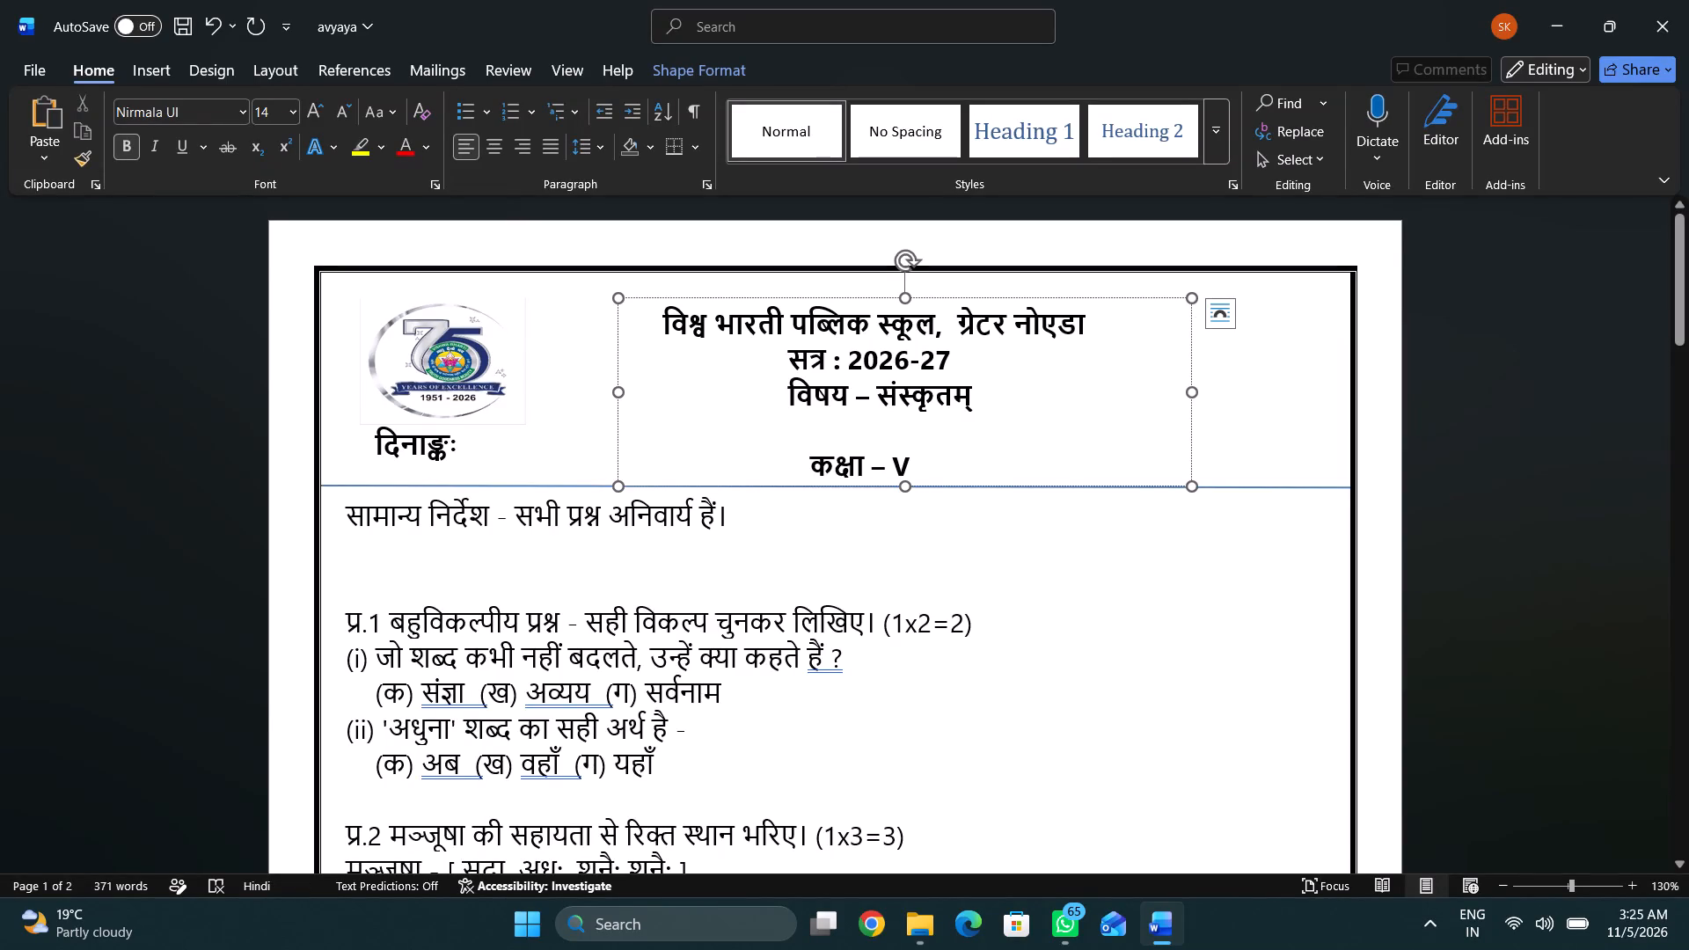
{"action": "left_click", "coordinate": [1223, 413]}
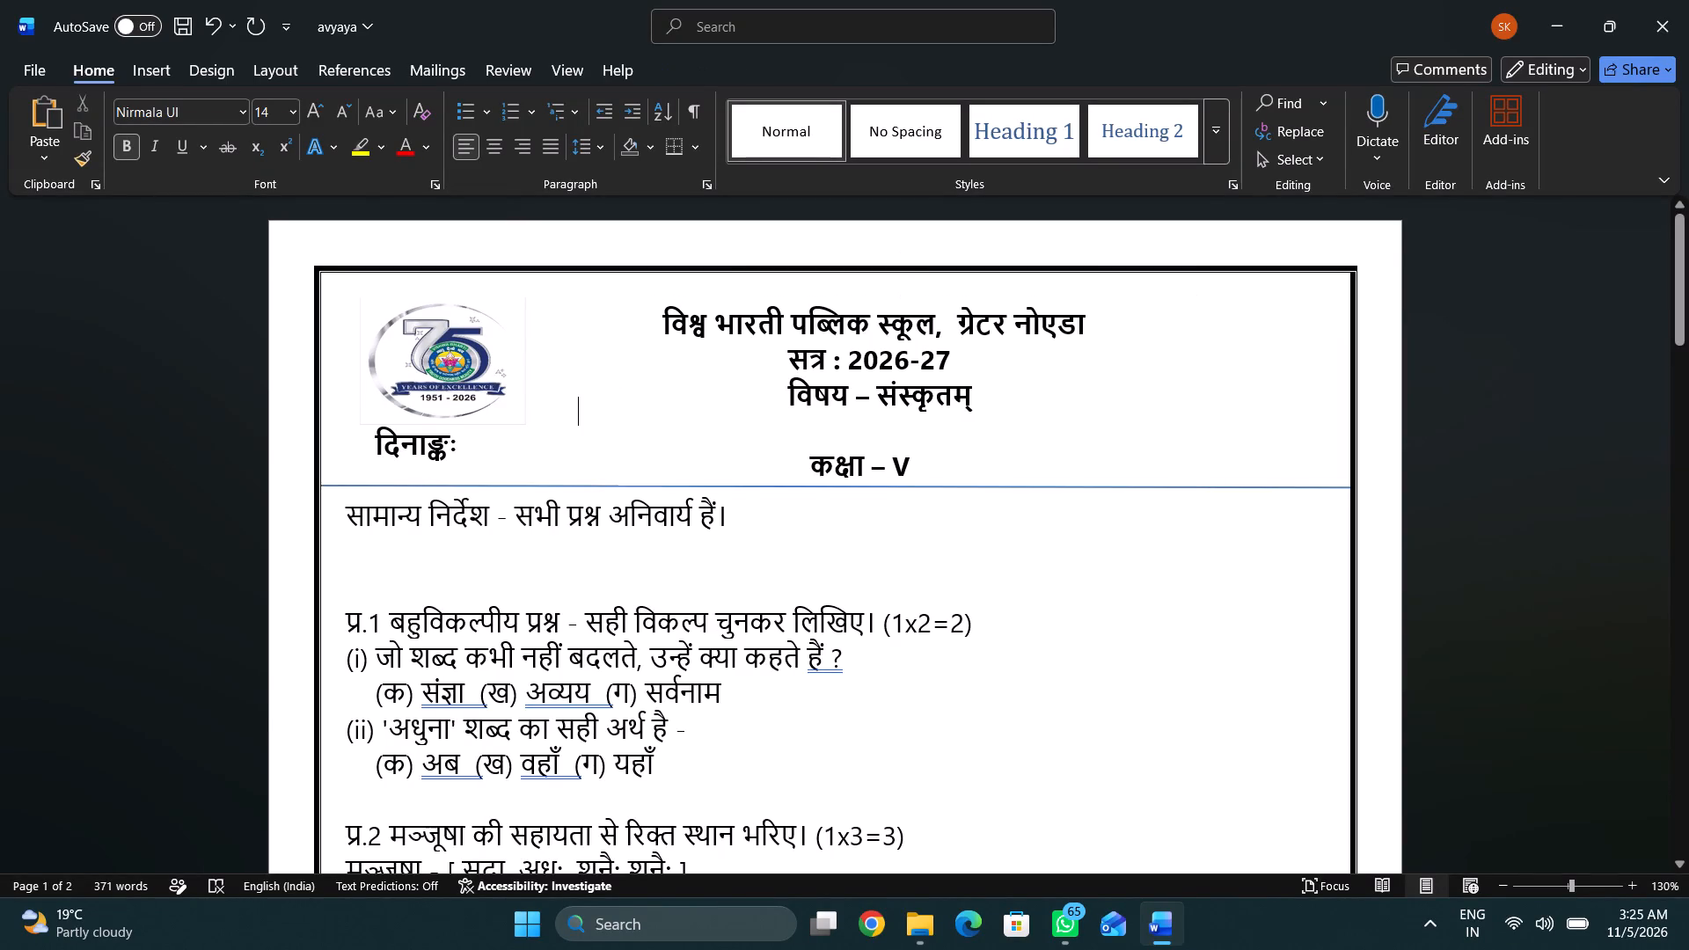
{"action": "left_click_drag", "start_coordinate": [809, 465], "coordinate": [887, 467]}
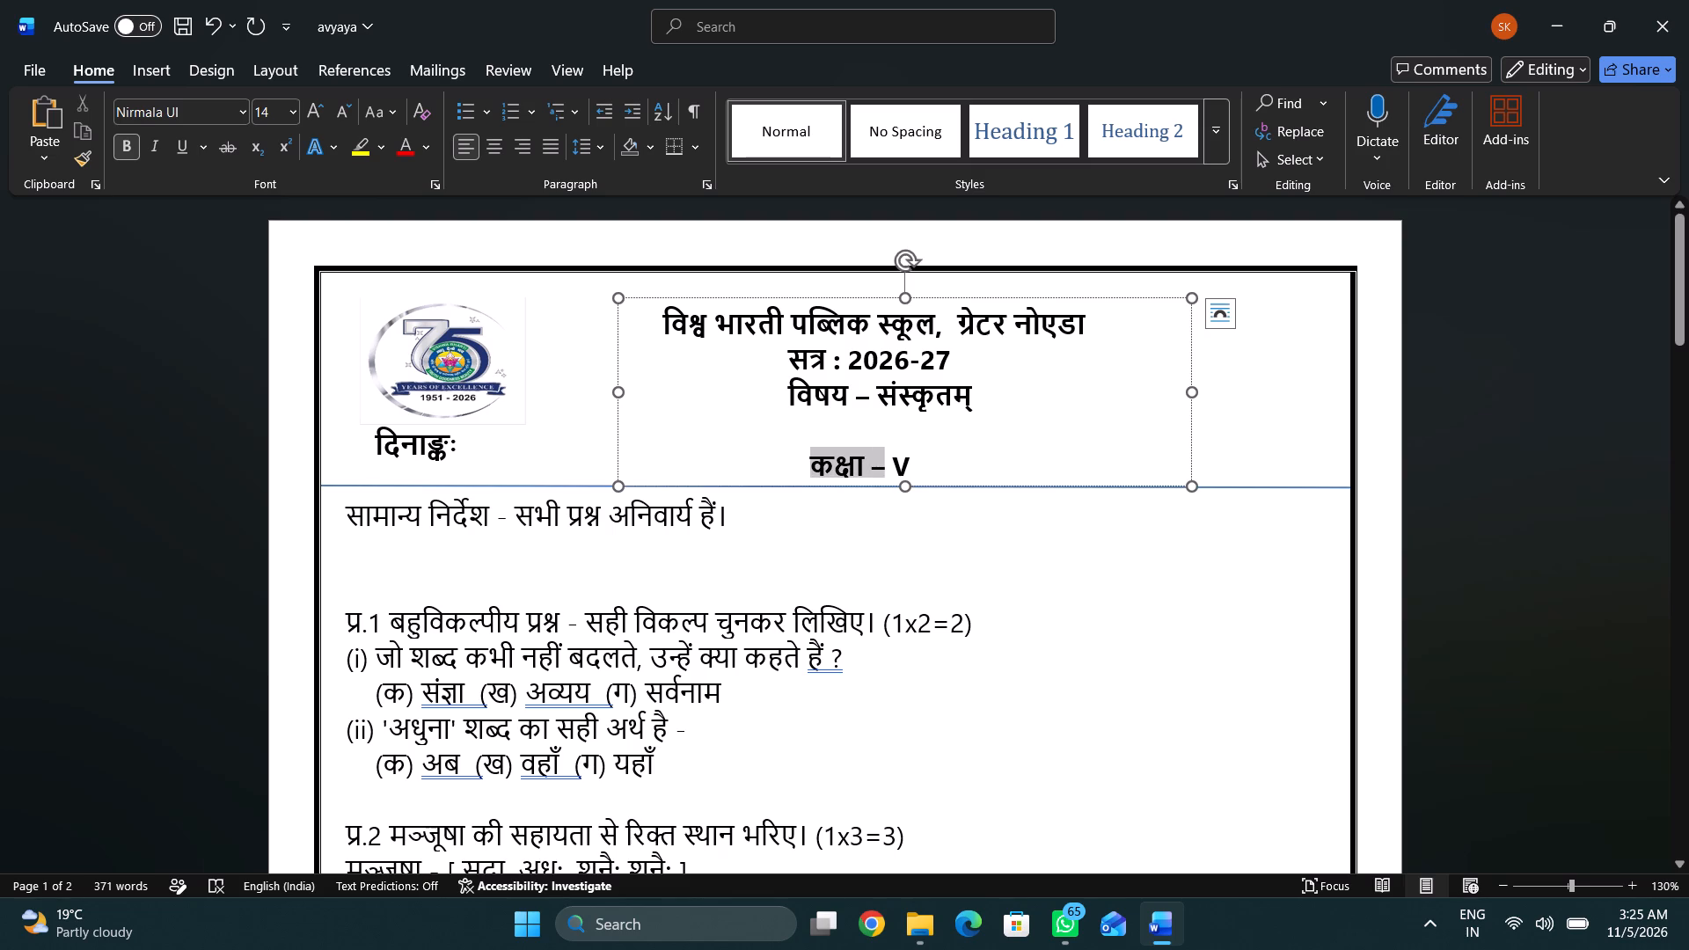
{"action": "left_click_drag", "start_coordinate": [887, 467], "coordinate": [908, 467]}
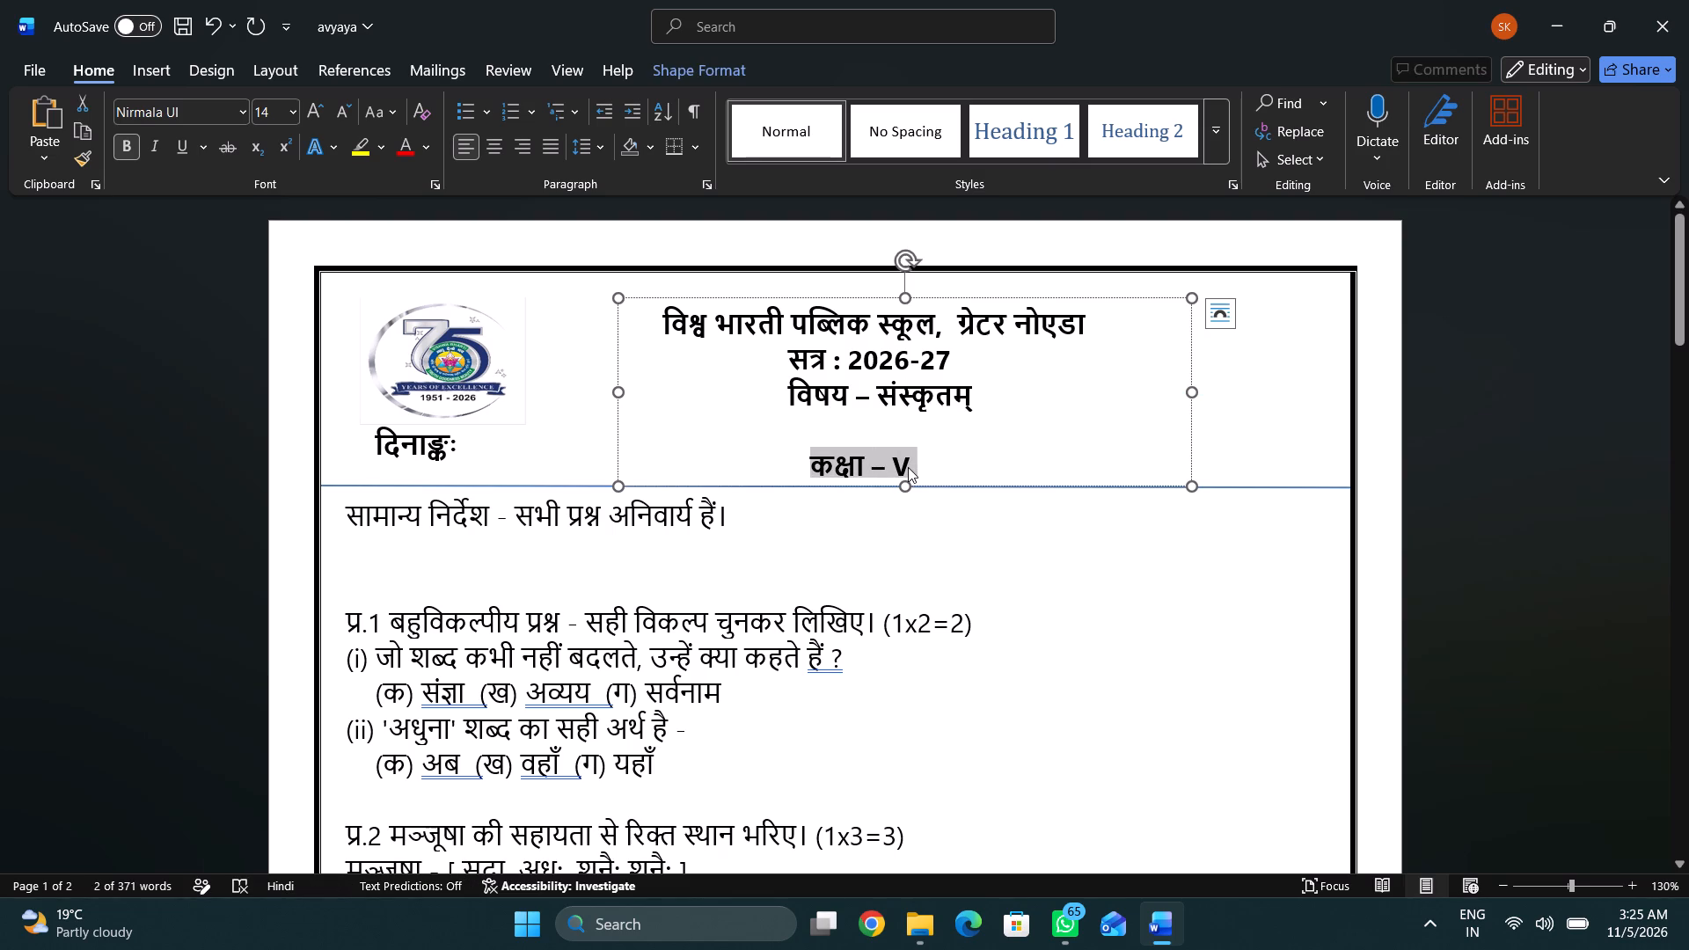
{"action": "key", "text": "ctrl+c"}
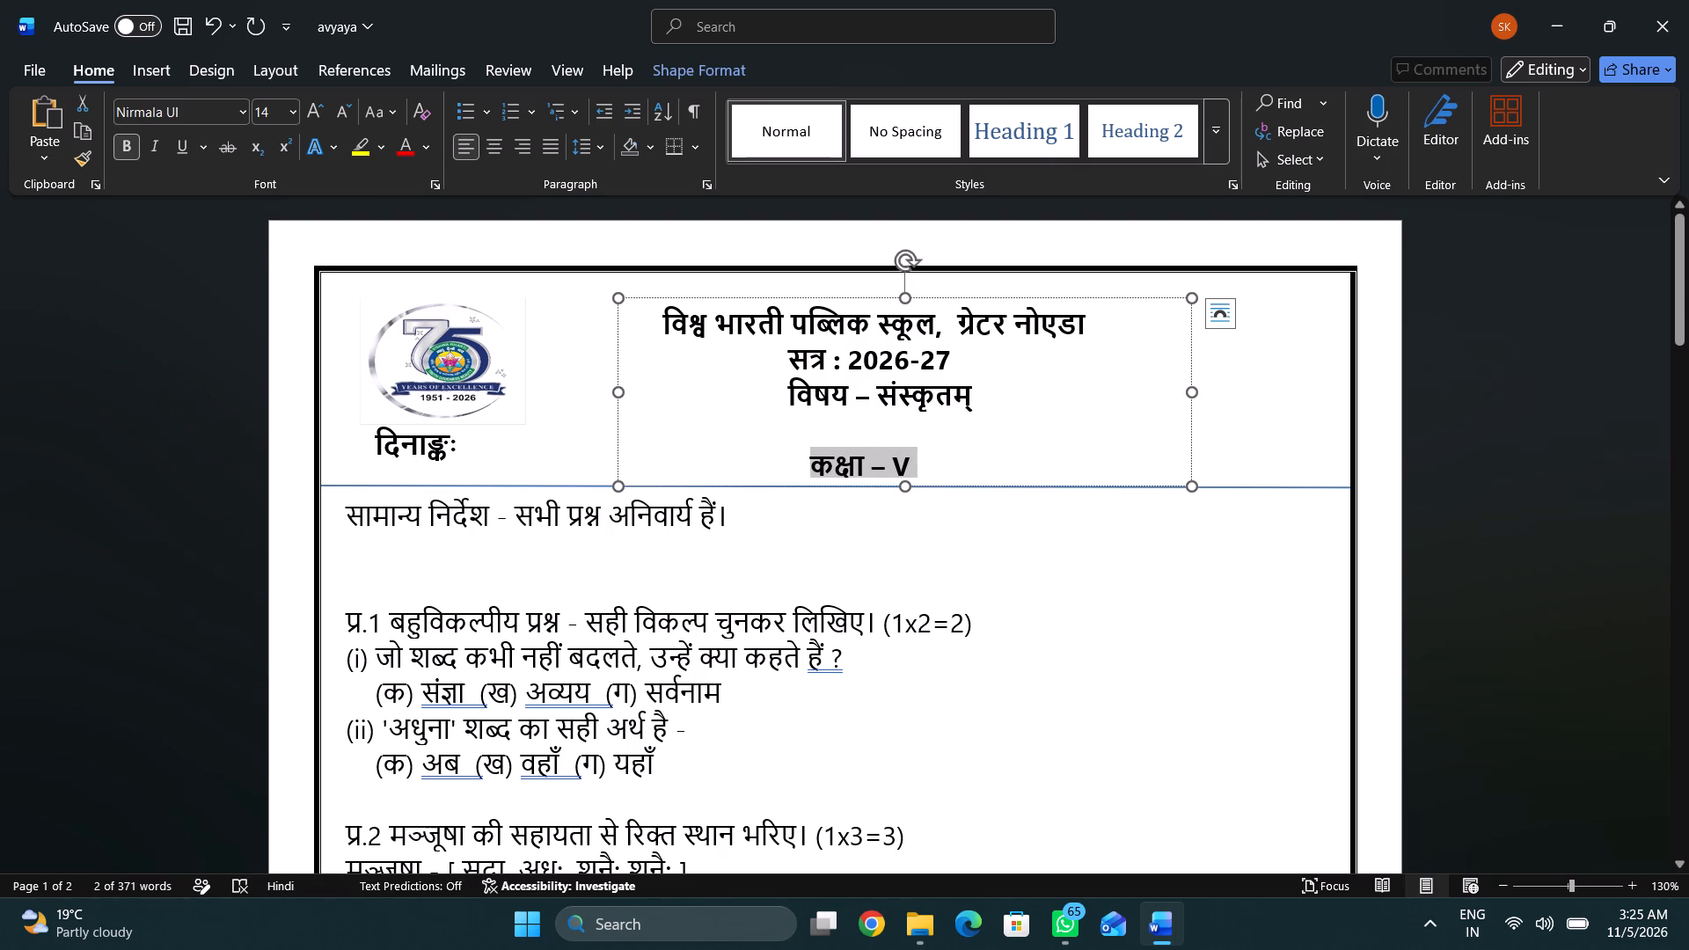
{"action": "left_click", "coordinate": [823, 420]}
{"action": "left_click", "coordinate": [823, 420]}
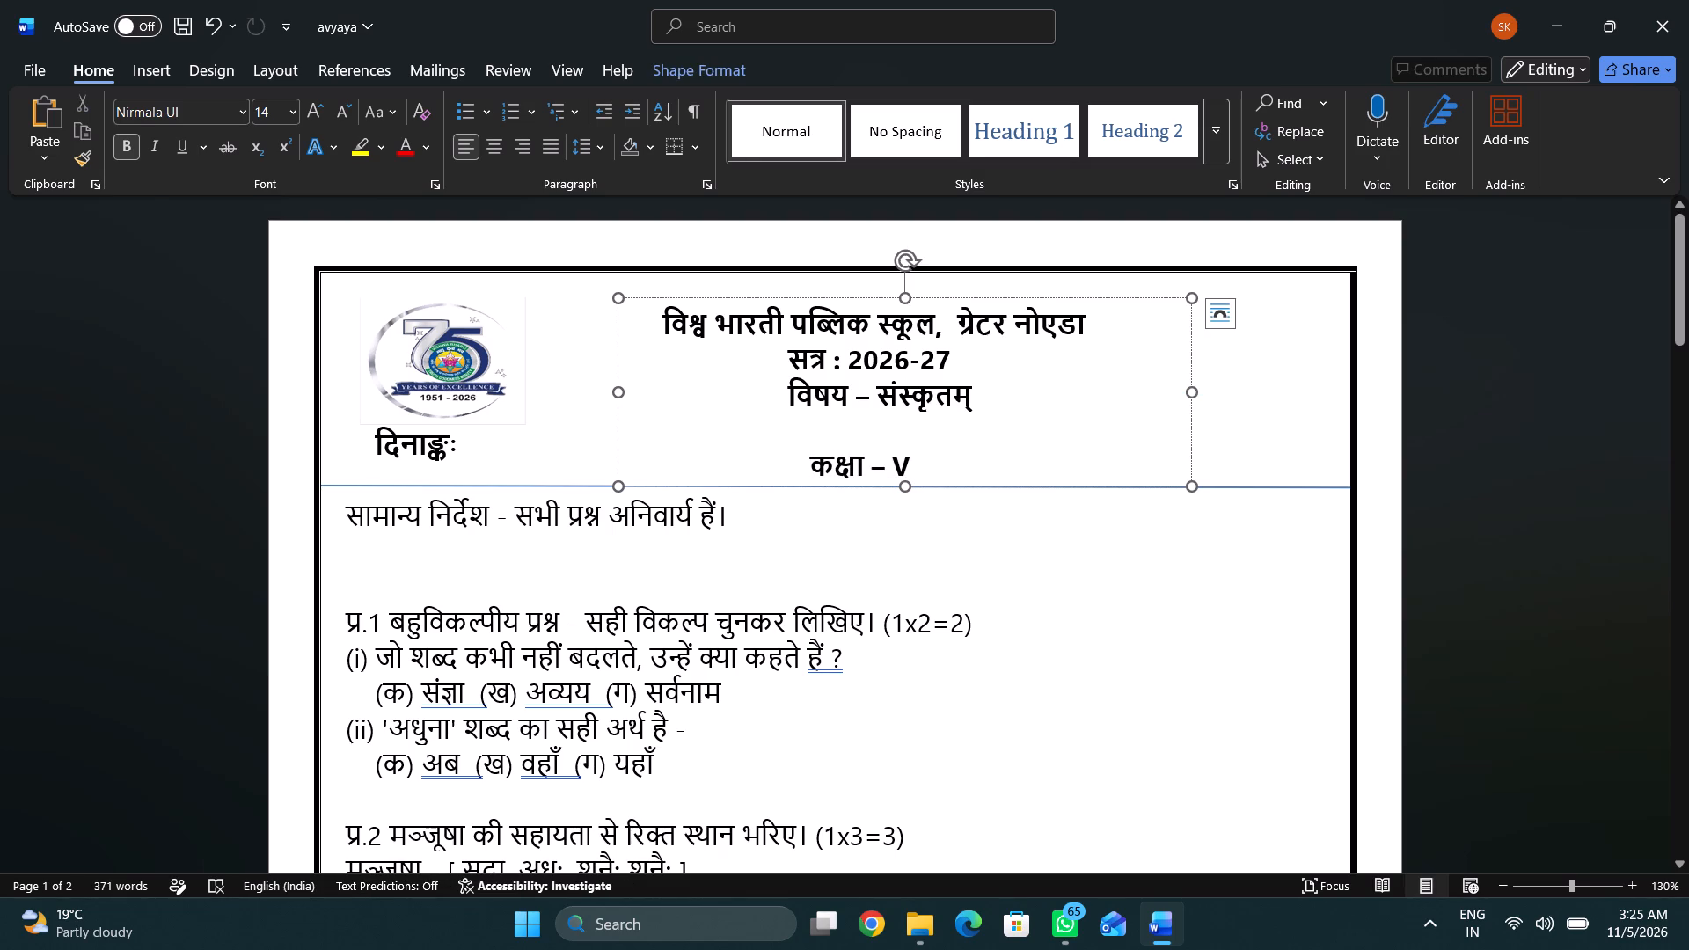
{"action": "key", "text": "ctrl+v"}
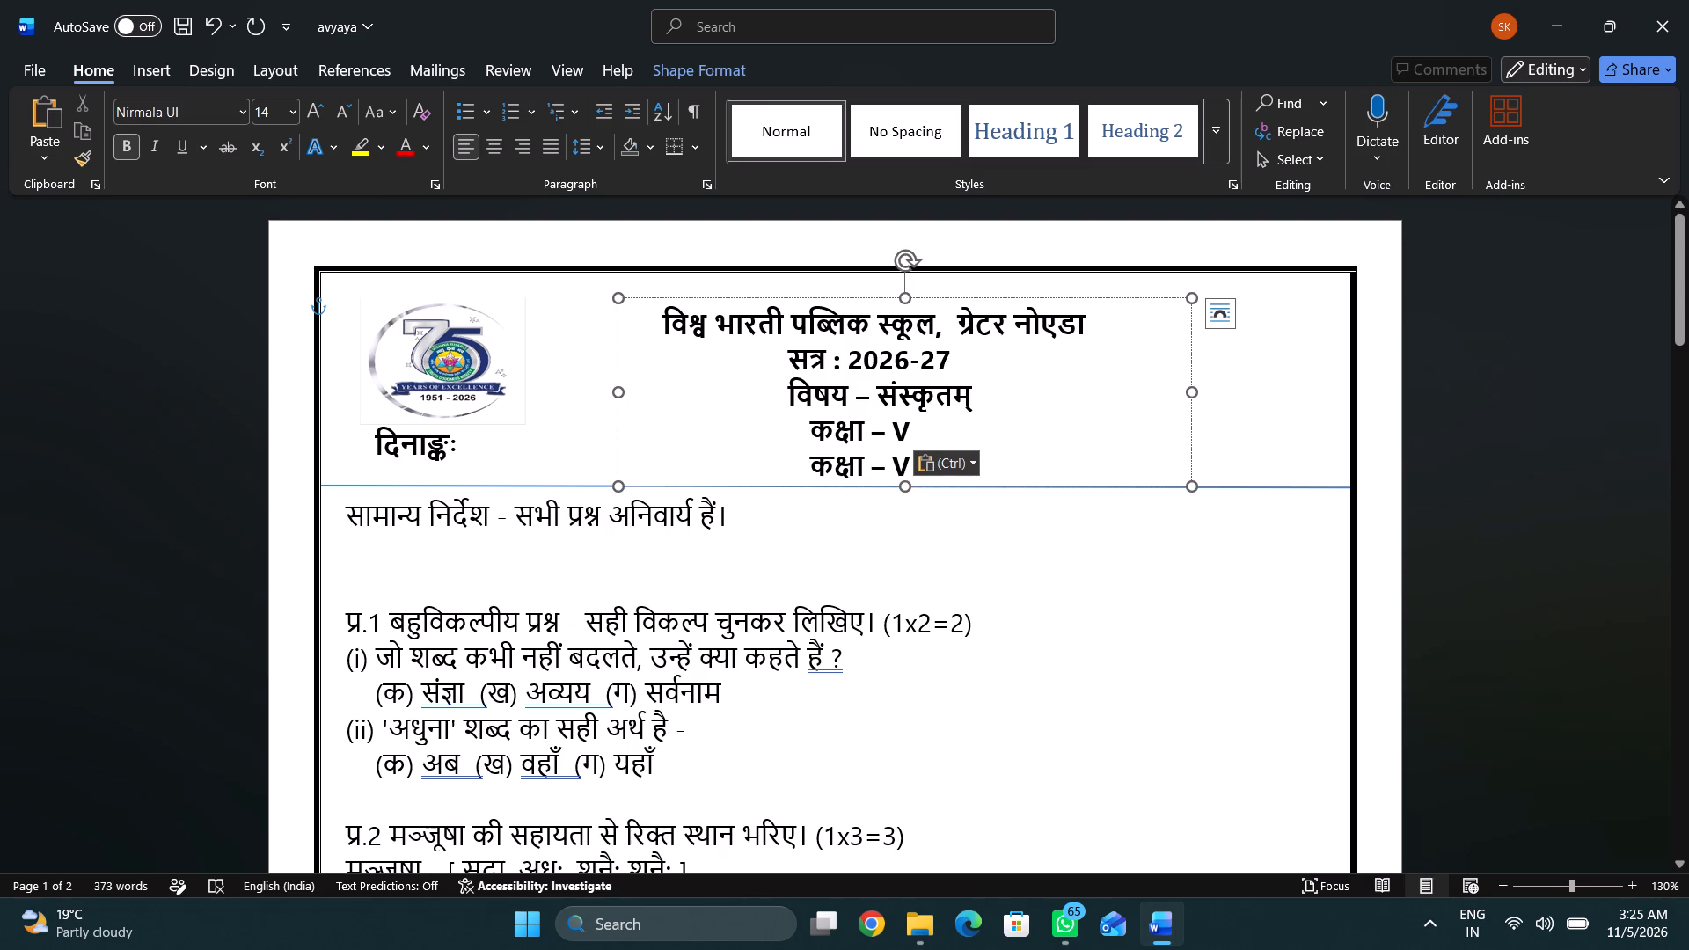
{"action": "left_click_drag", "start_coordinate": [815, 463], "coordinate": [921, 470]}
{"action": "key", "text": "BackSpace"}
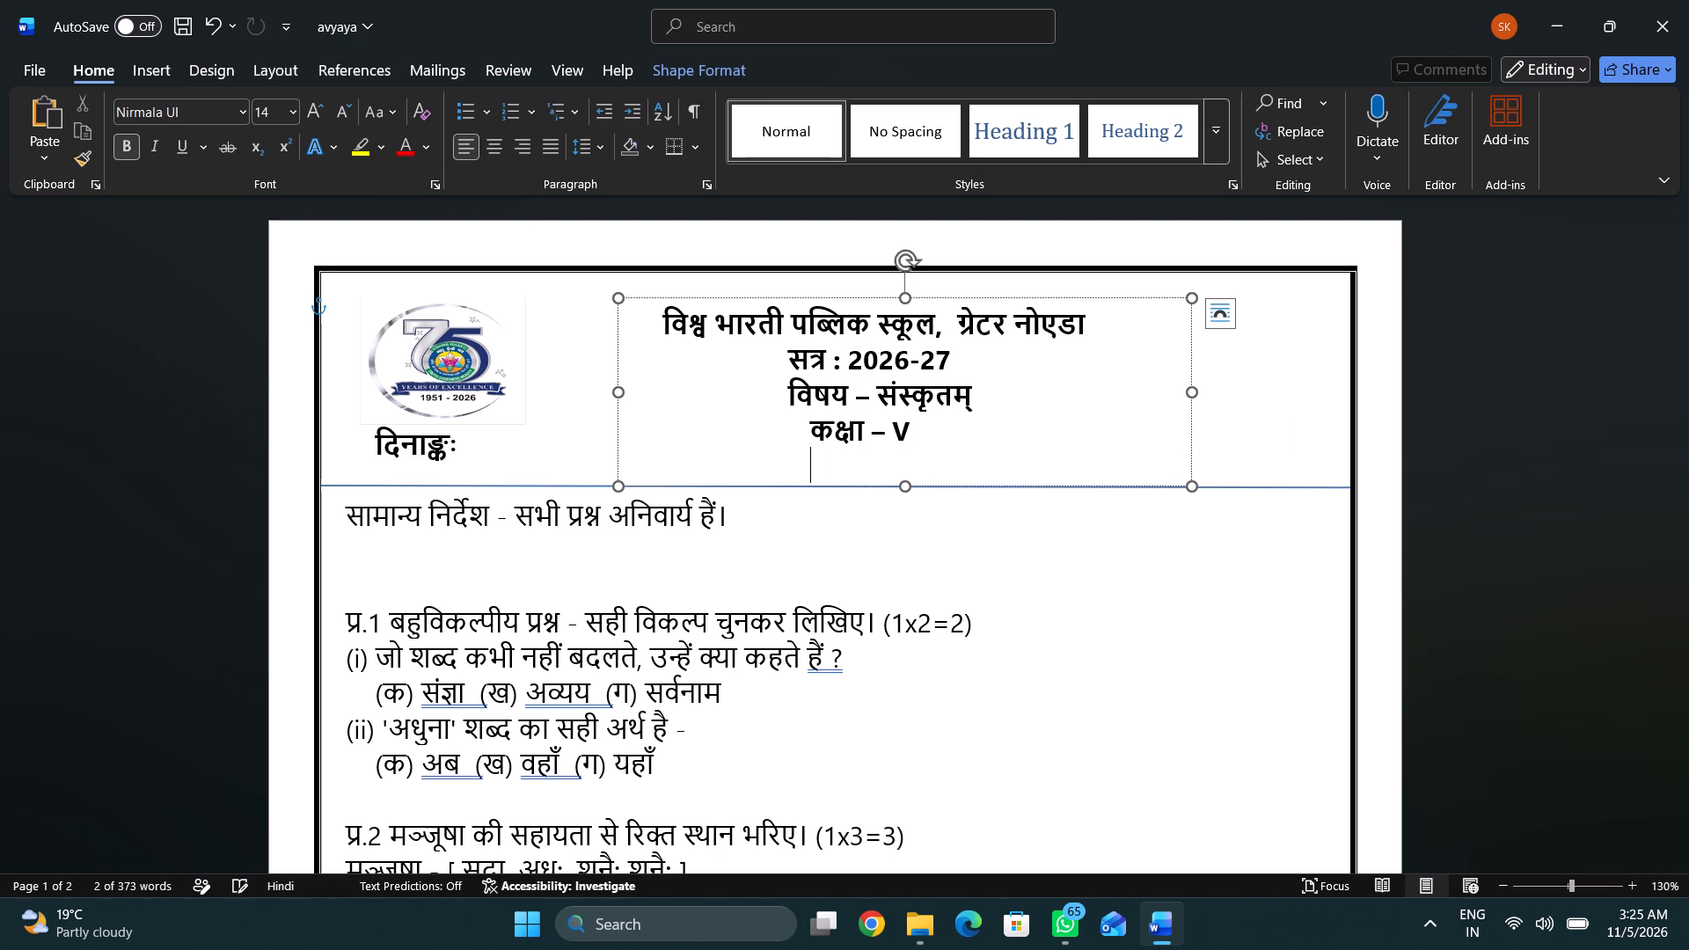
{"action": "left_click", "coordinate": [1223, 445]}
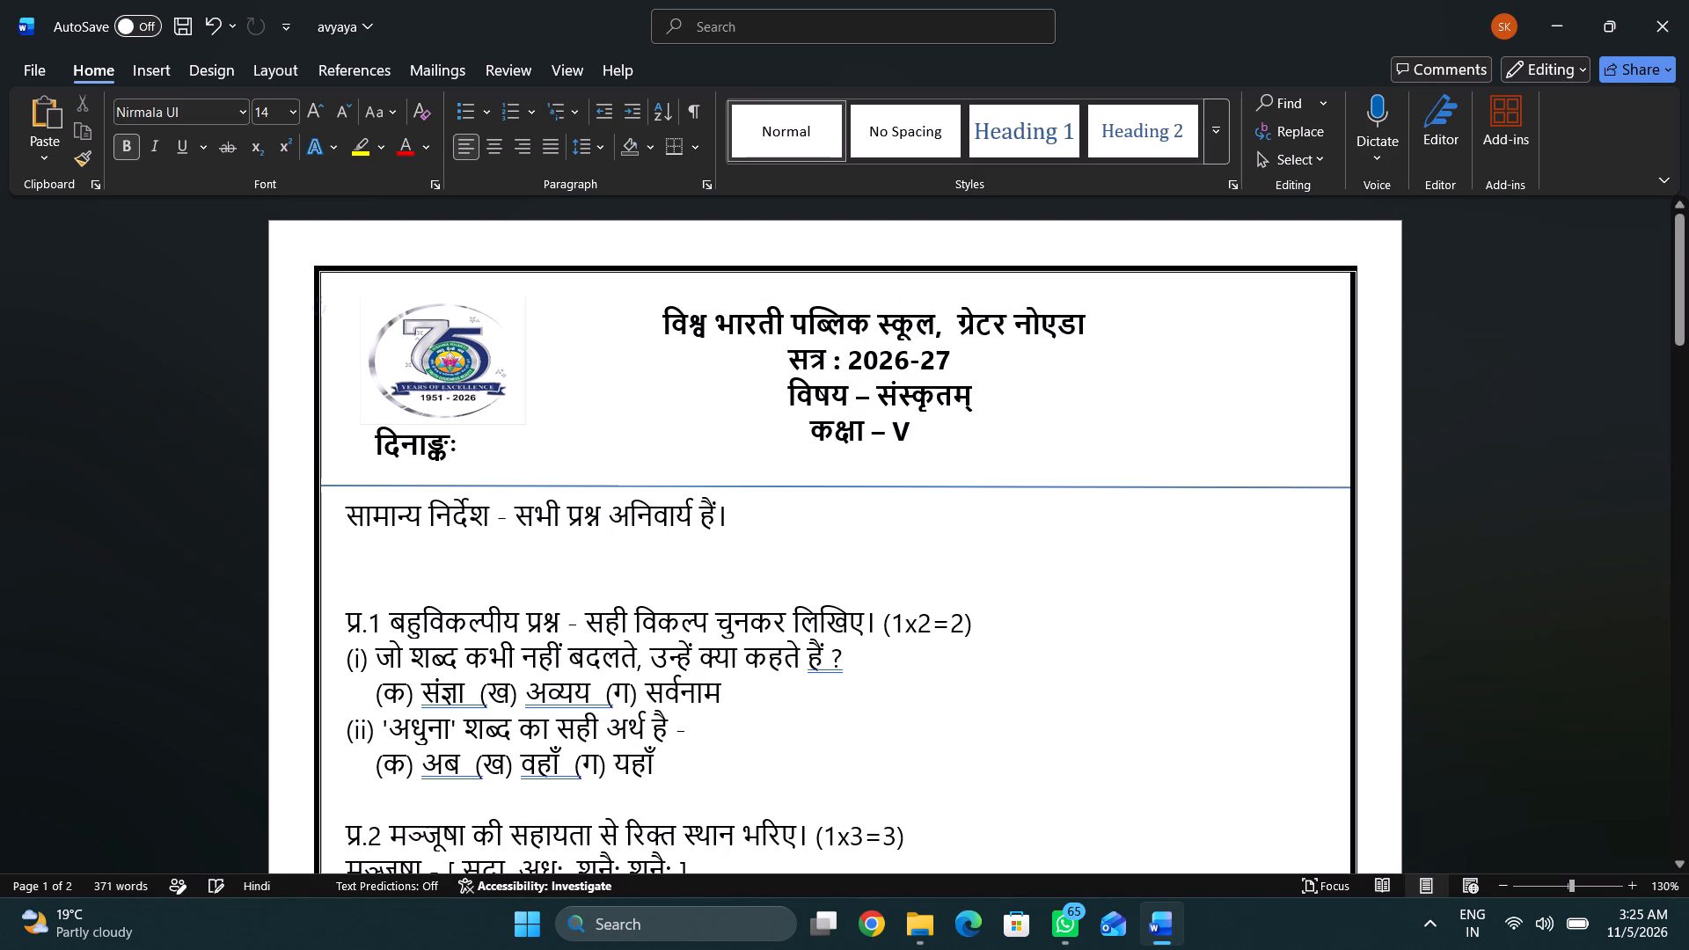
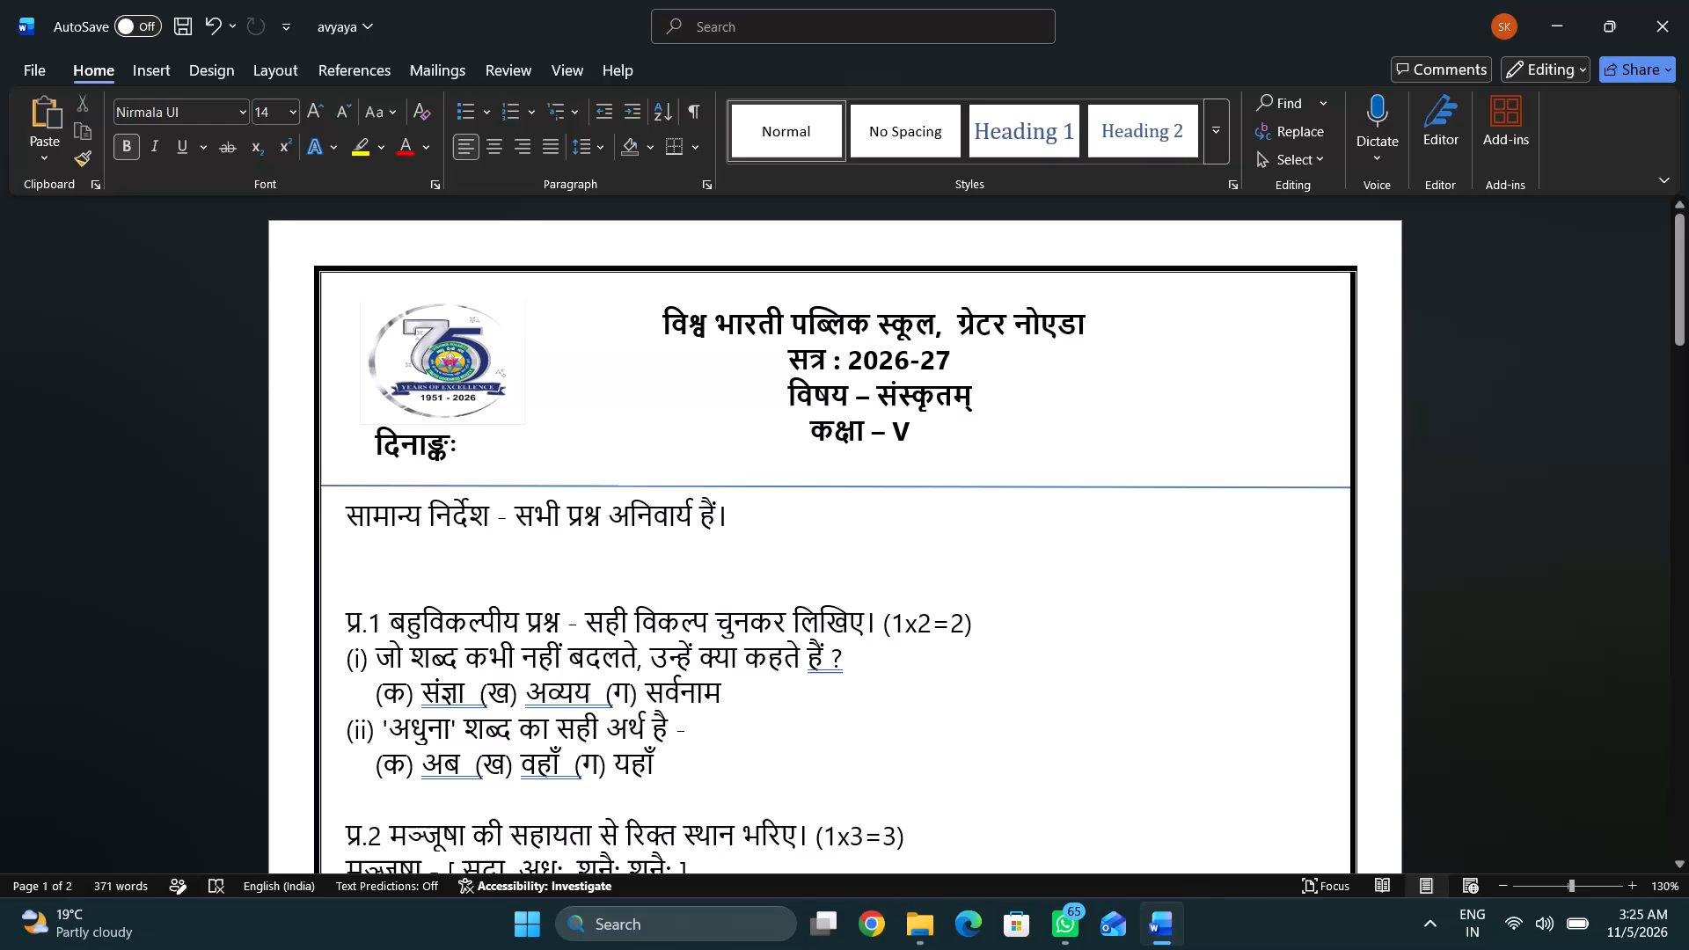
Paste the copied date label दिनाङ्कः into the blank right side of the school header, beside the title text box.
{"action": "left_click_drag", "start_coordinate": [1275, 448], "coordinate": [1283, 439]}
{"action": "double_click", "coordinate": [1283, 439]}
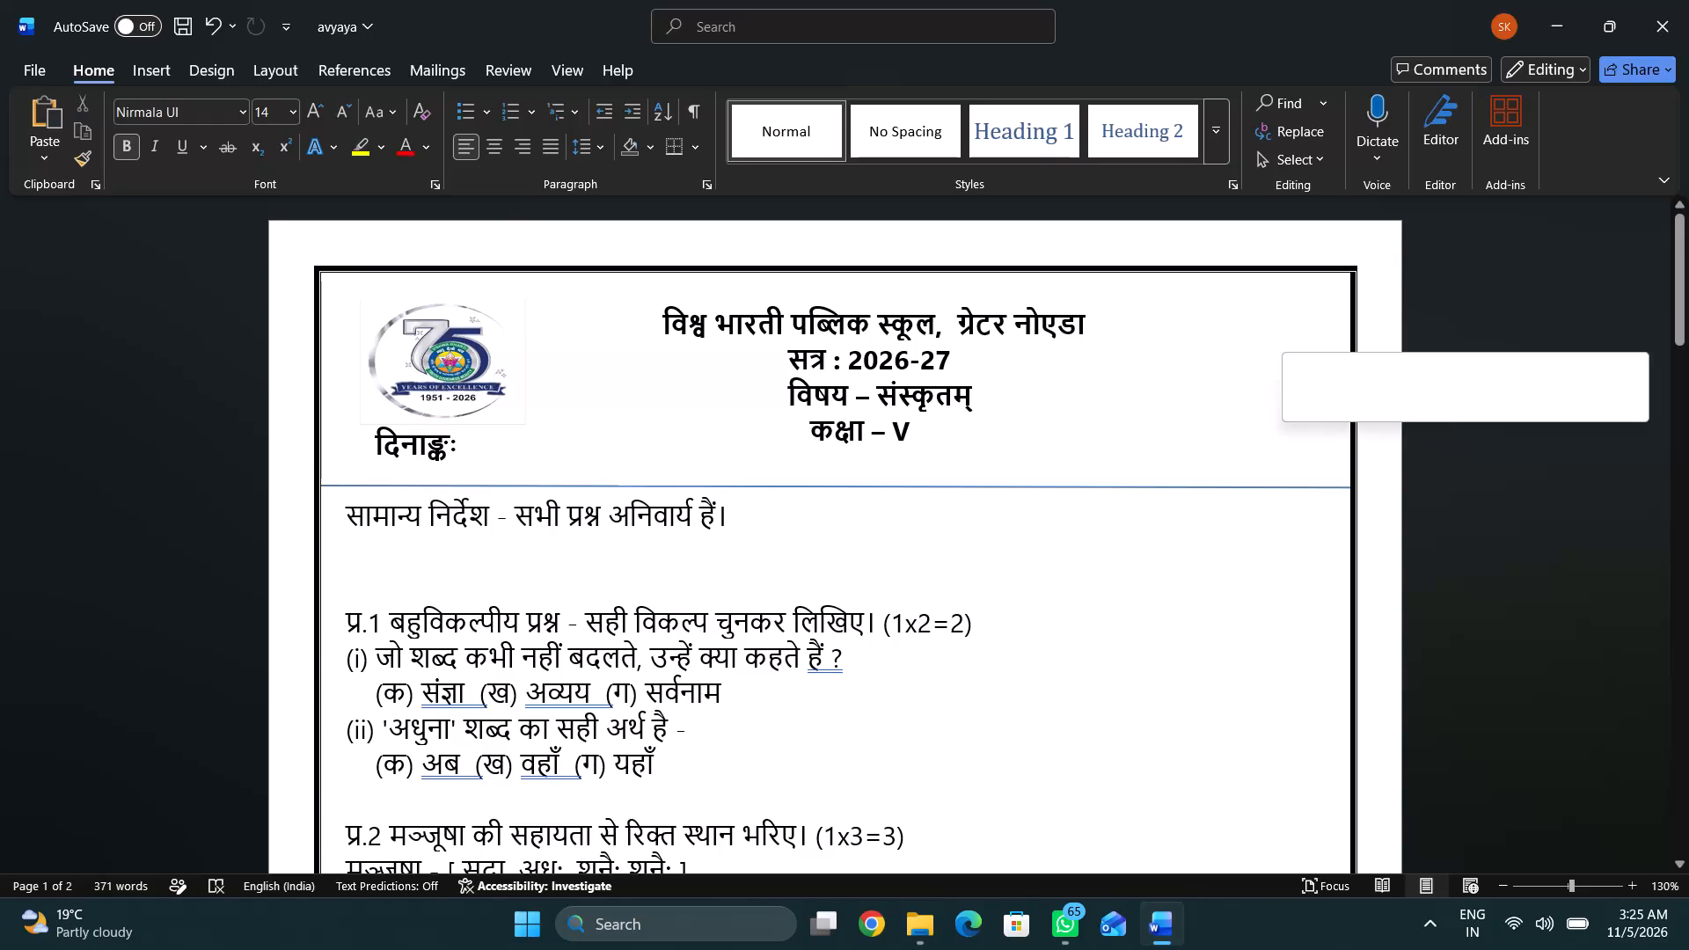
{"action": "left_click", "coordinate": [1054, 436]}
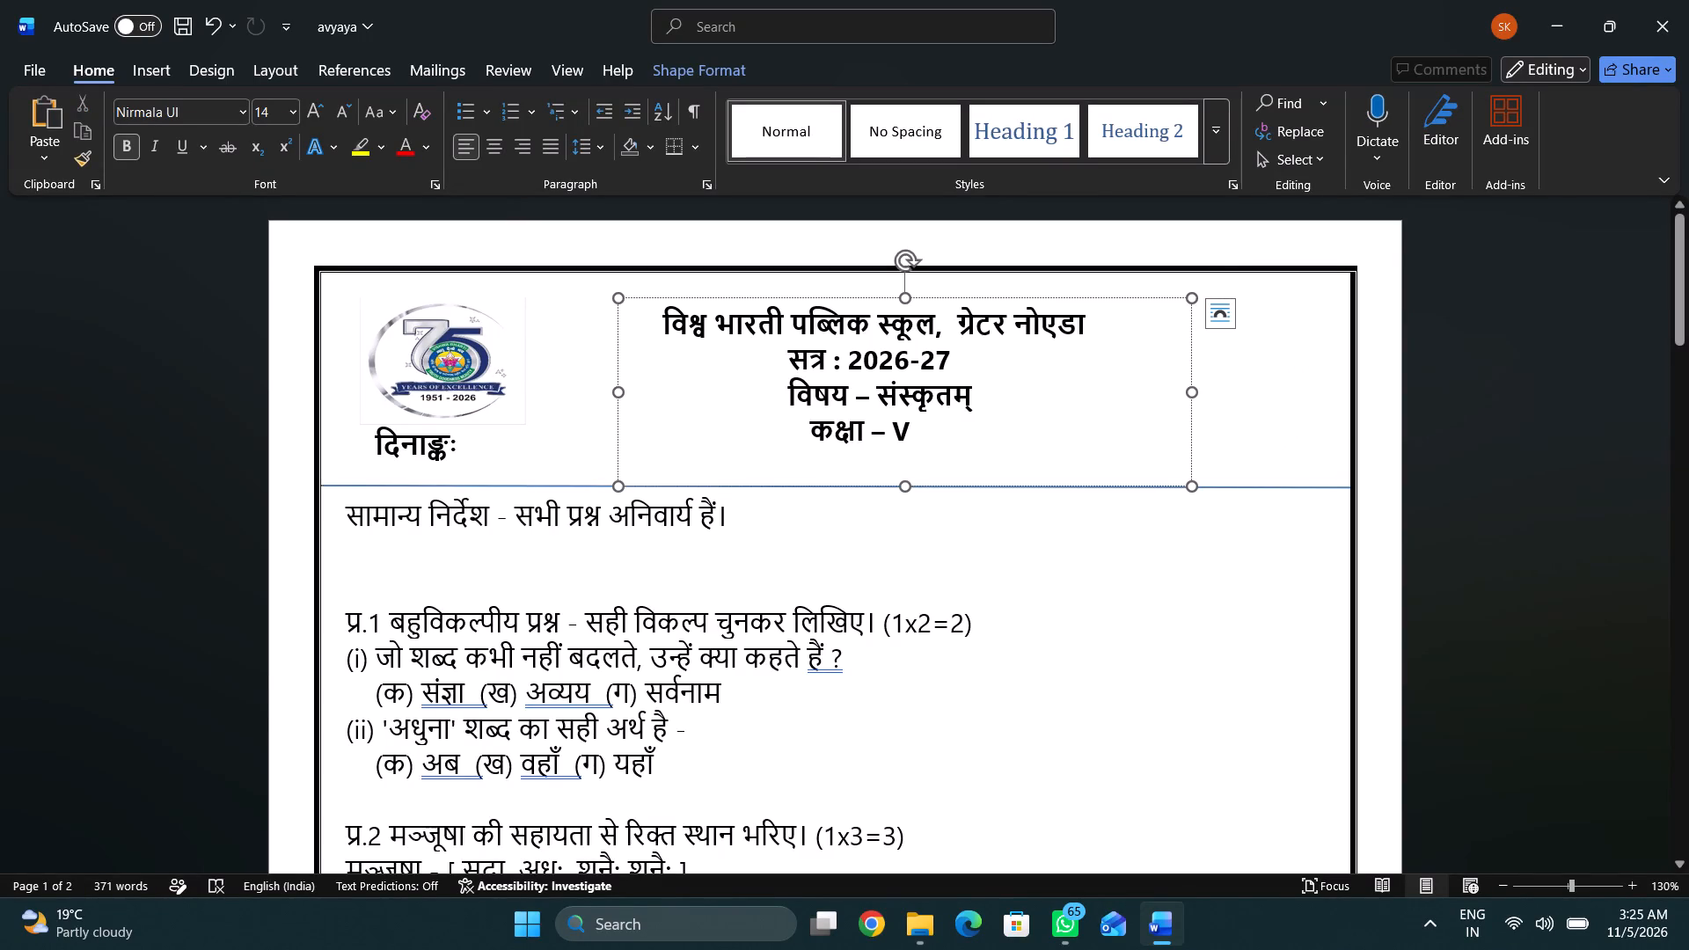
{"action": "left_click", "coordinate": [1207, 421]}
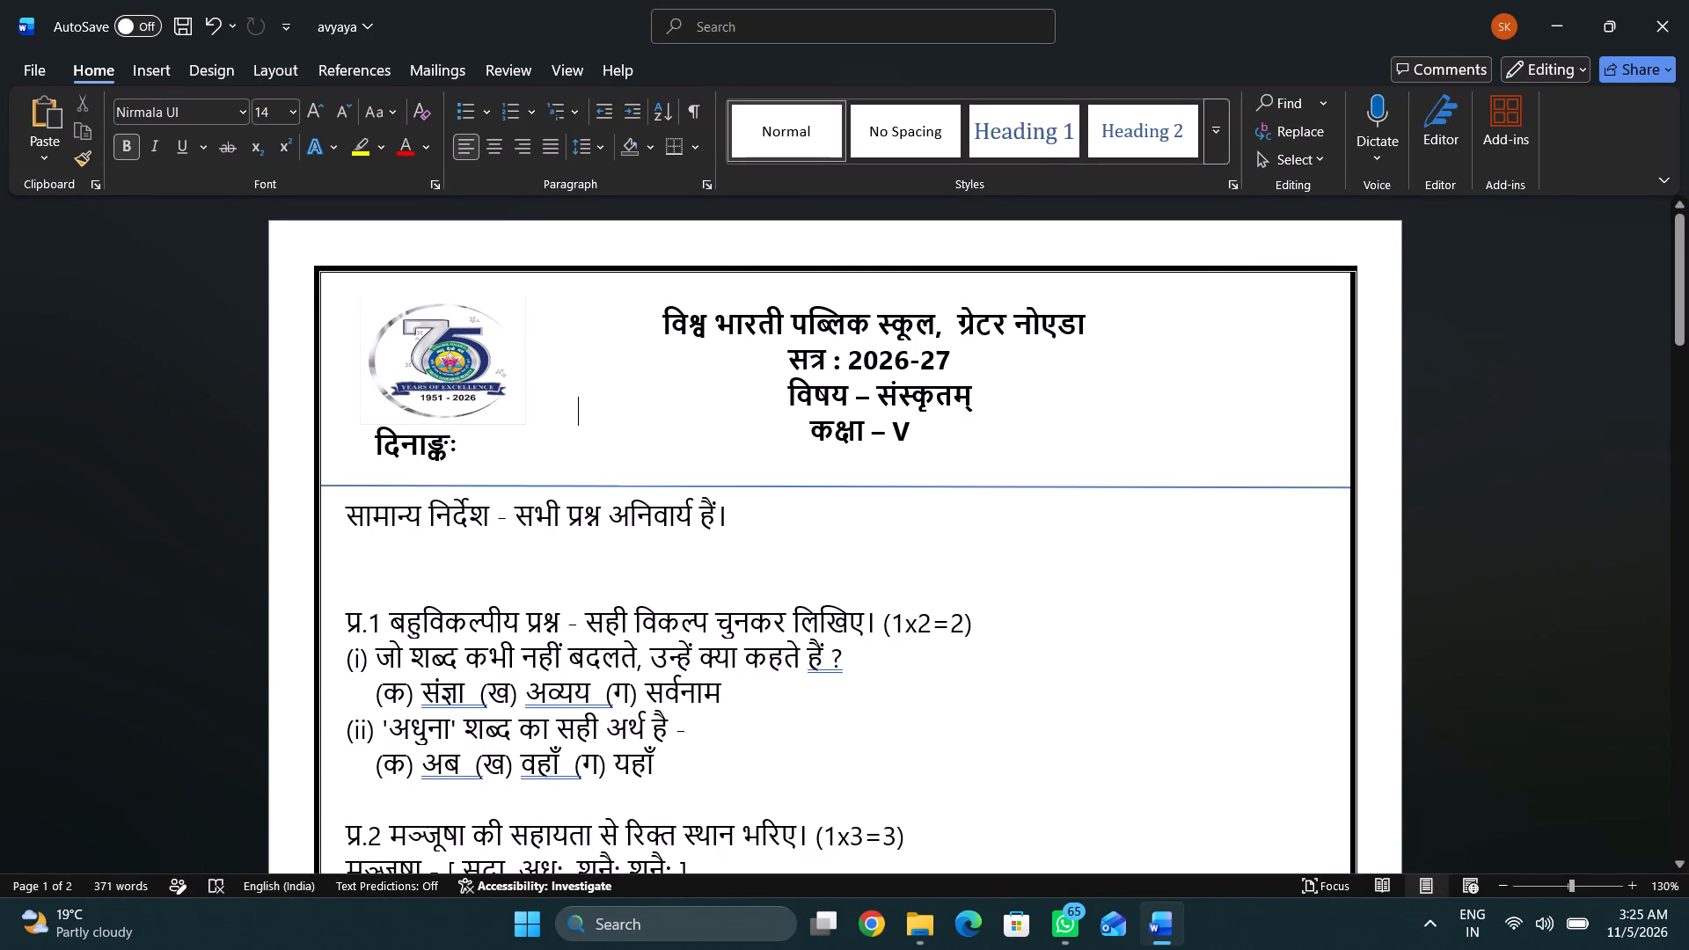
{"action": "key", "text": "ctrl+v"}
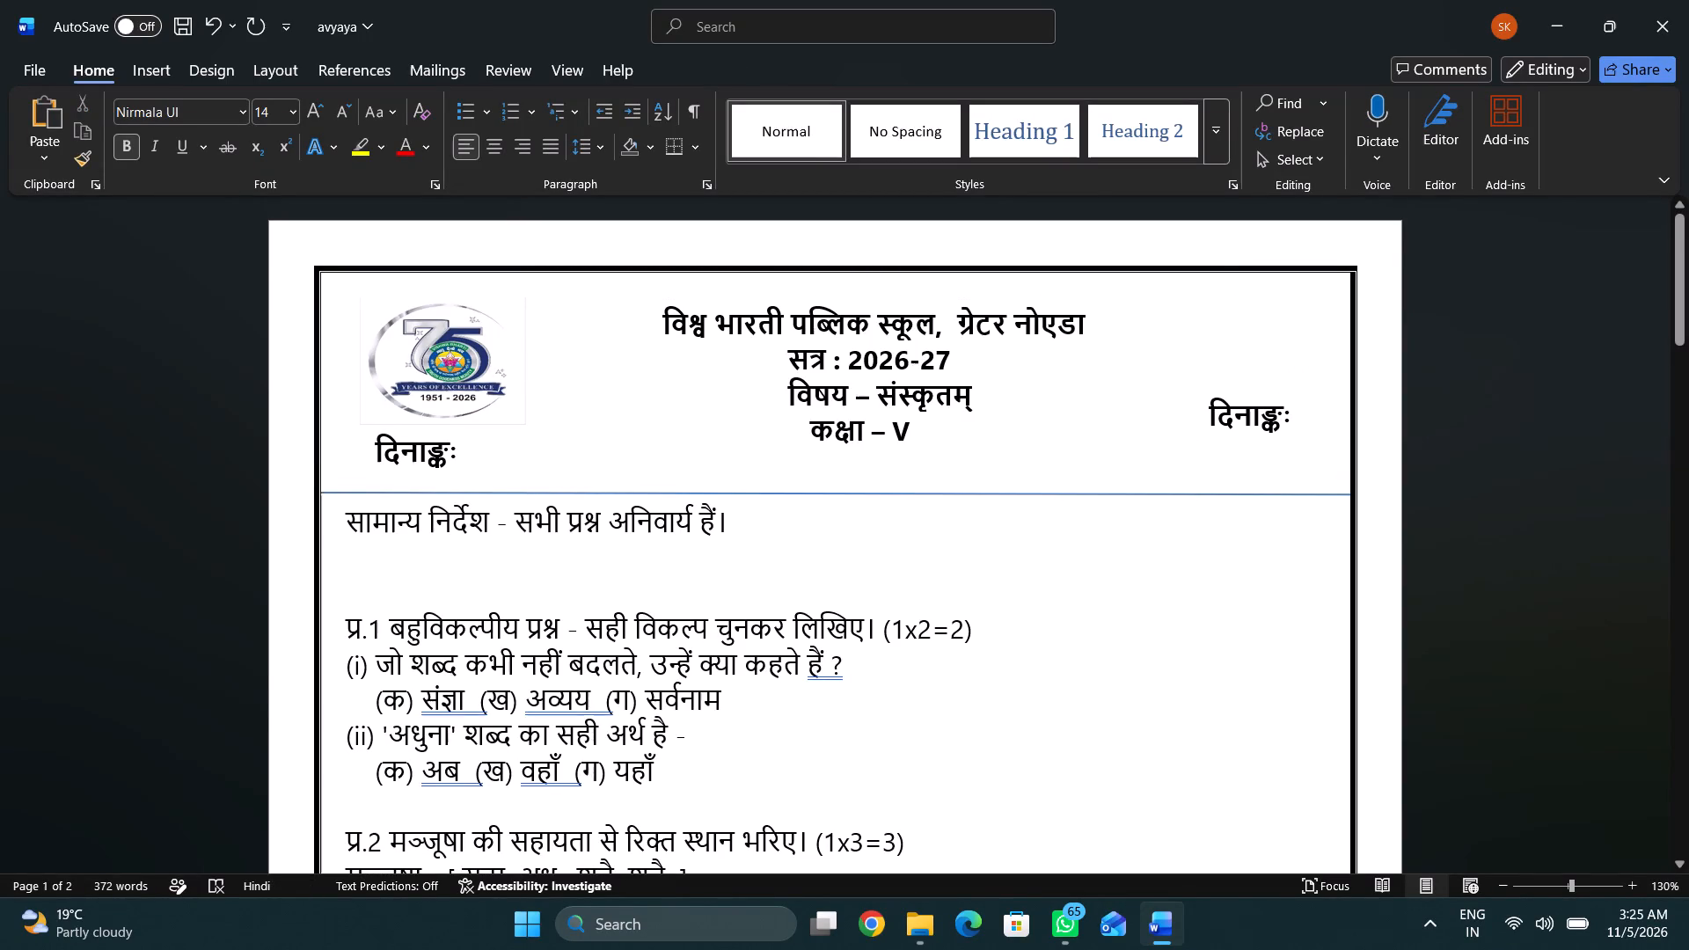
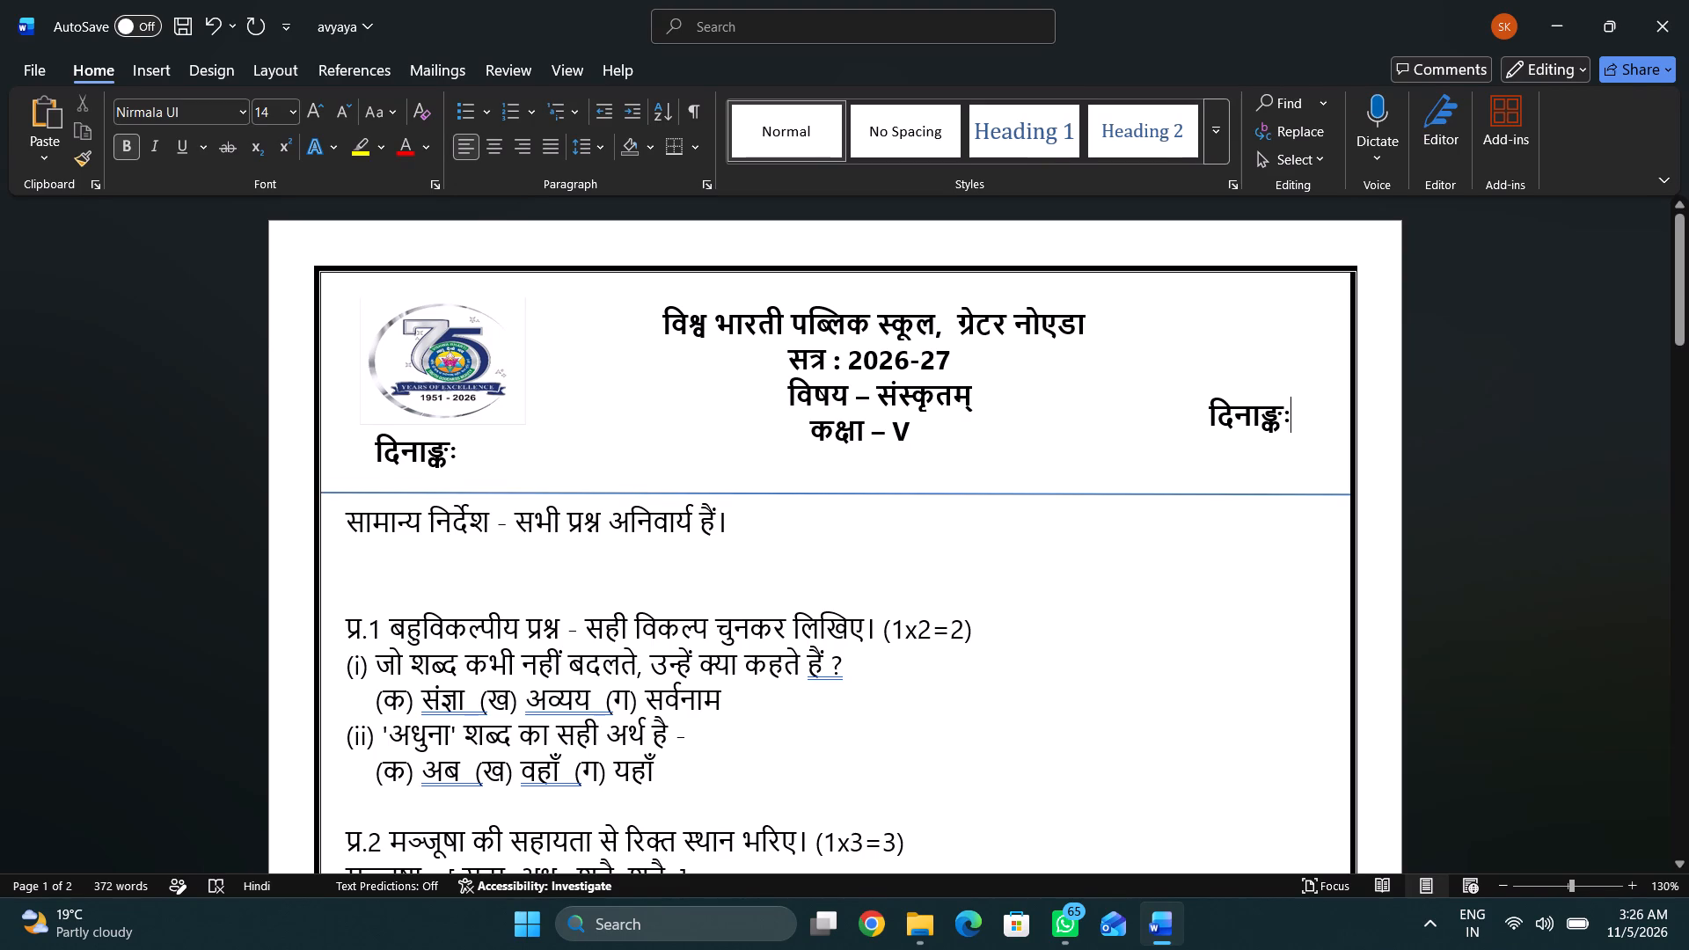
Insert a line below the school name in the title text box and paste इकाई परीक्षा – 2, space-indented towards the centre.
{"action": "left_click", "coordinate": [1103, 324]}
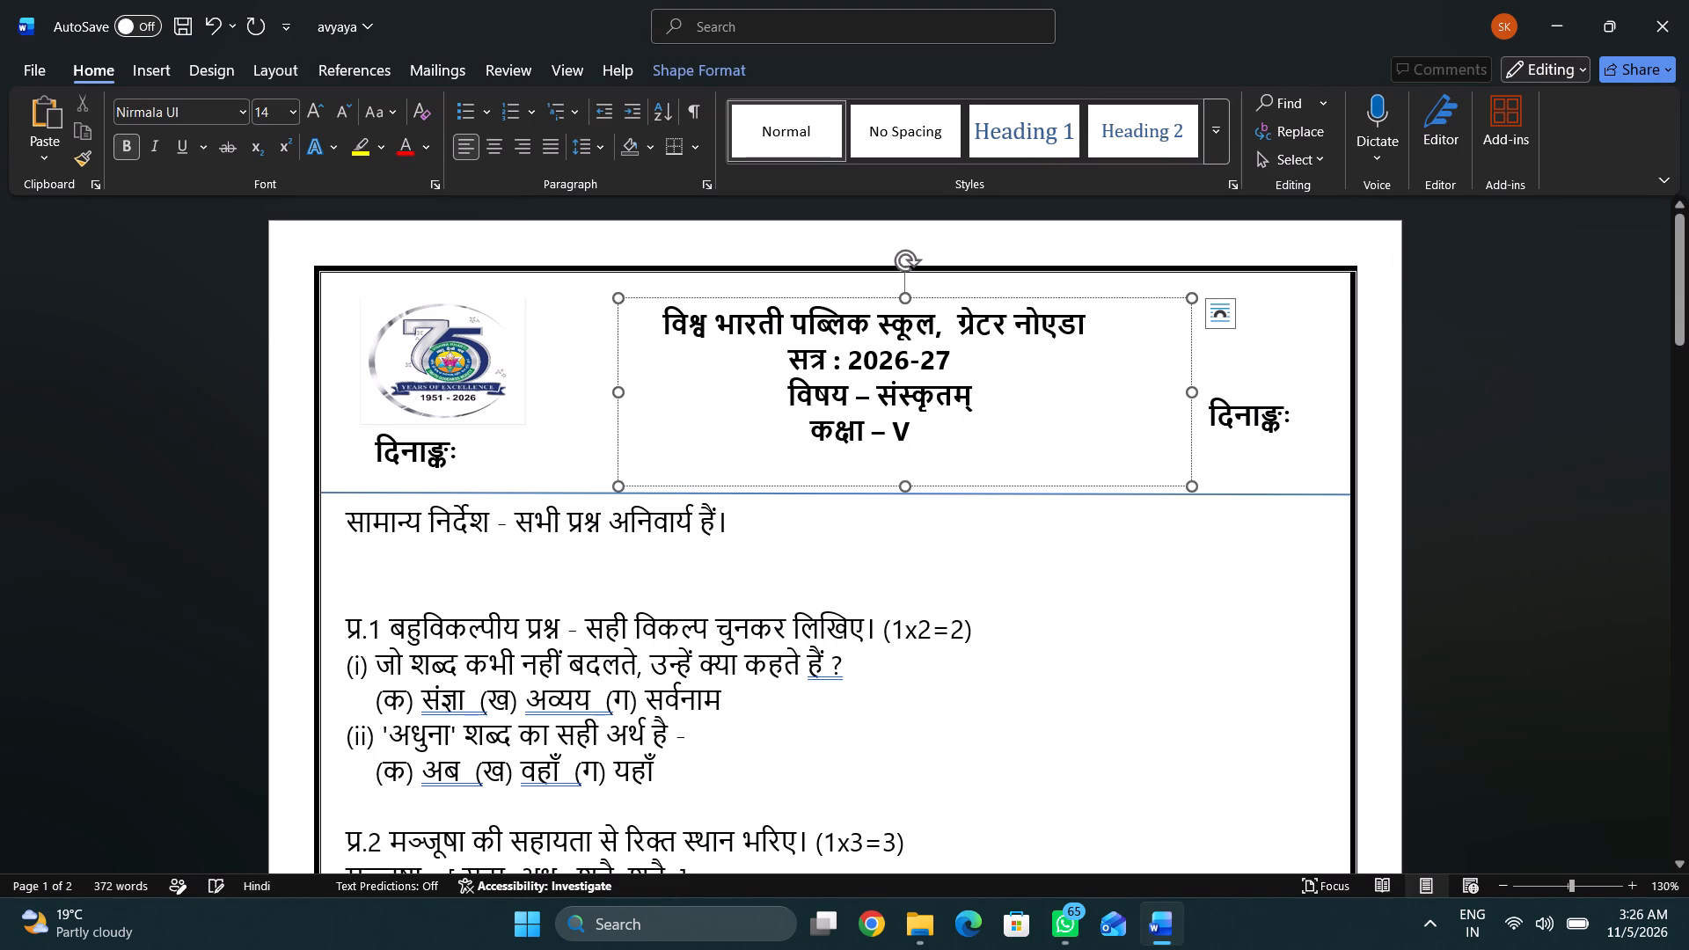
{"action": "key", "text": "Return"}
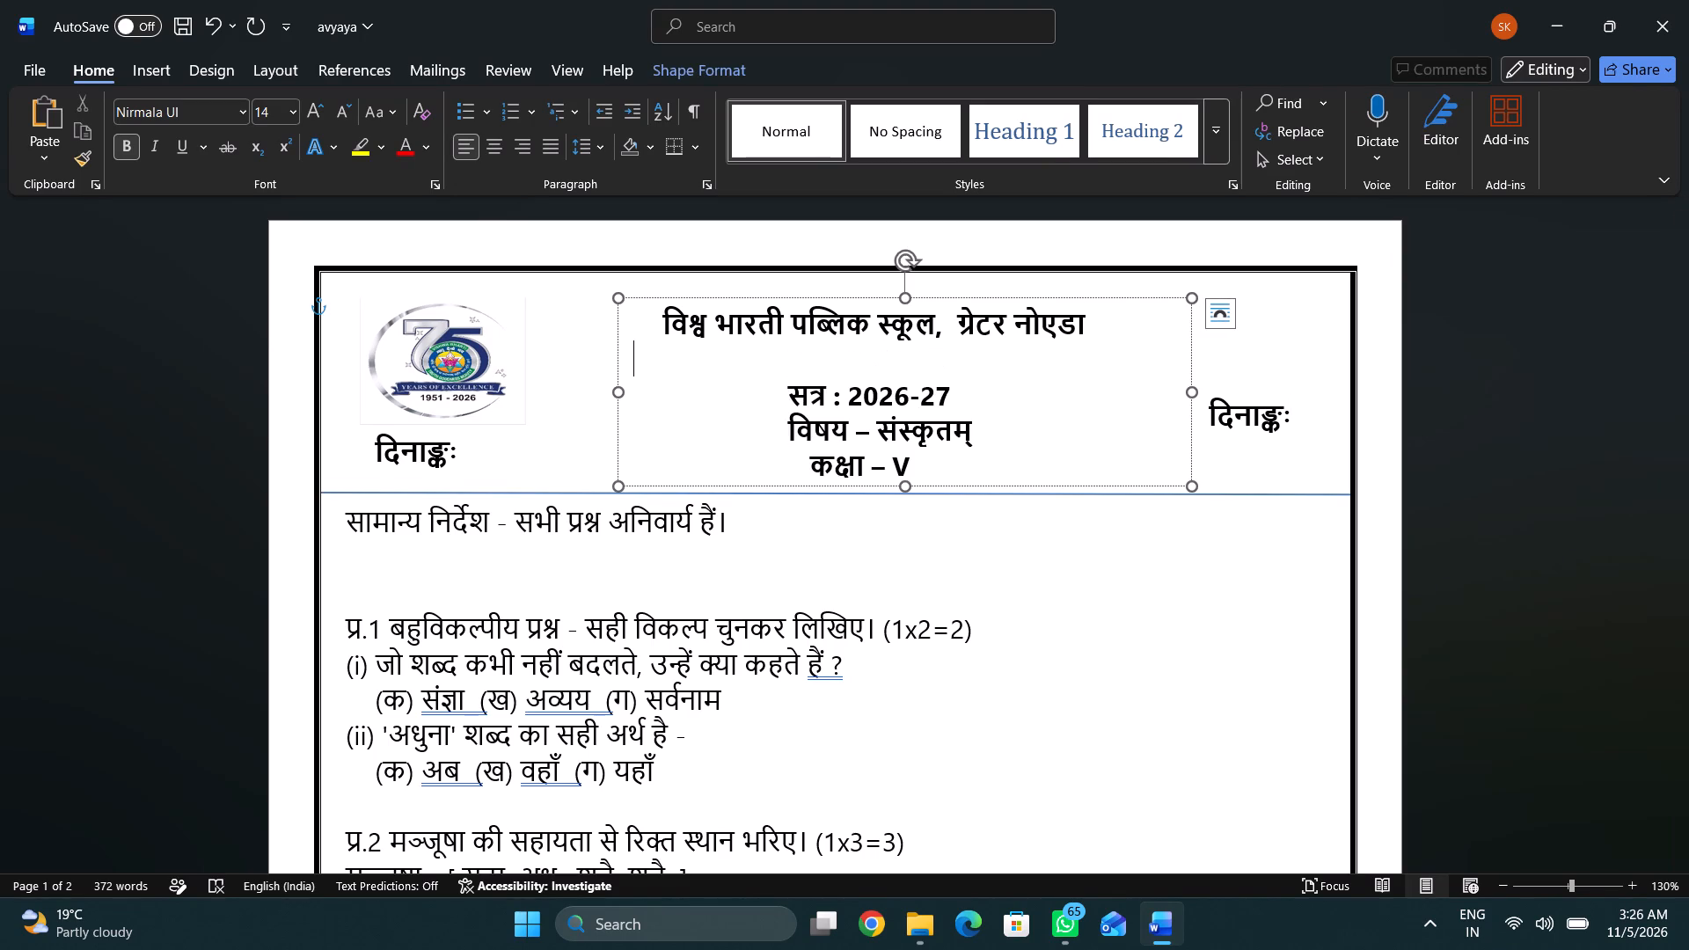
{"action": "key", "text": "space"}
{"action": "key", "text": "space"}
{"action": "key", "text": "space"}
{"action": "key", "text": "space"}
{"action": "key", "text": "space"}
{"action": "key", "text": "space"}
{"action": "key", "text": "space"}
{"action": "key", "text": "space"}
{"action": "key", "text": "space"}
{"action": "key", "text": "space"}
{"action": "key", "text": "space"}
{"action": "key", "text": "space"}
{"action": "key", "text": "space"}
{"action": "key", "text": "space"}
{"action": "key", "text": "space"}
{"action": "key", "text": "space"}
{"action": "key", "text": "space"}
{"action": "key", "text": "space"}
{"action": "key", "text": "space"}
{"action": "key", "text": "space"}
{"action": "key", "text": "space"}
{"action": "key", "text": "space"}
{"action": "key", "text": "ctrl+v"}
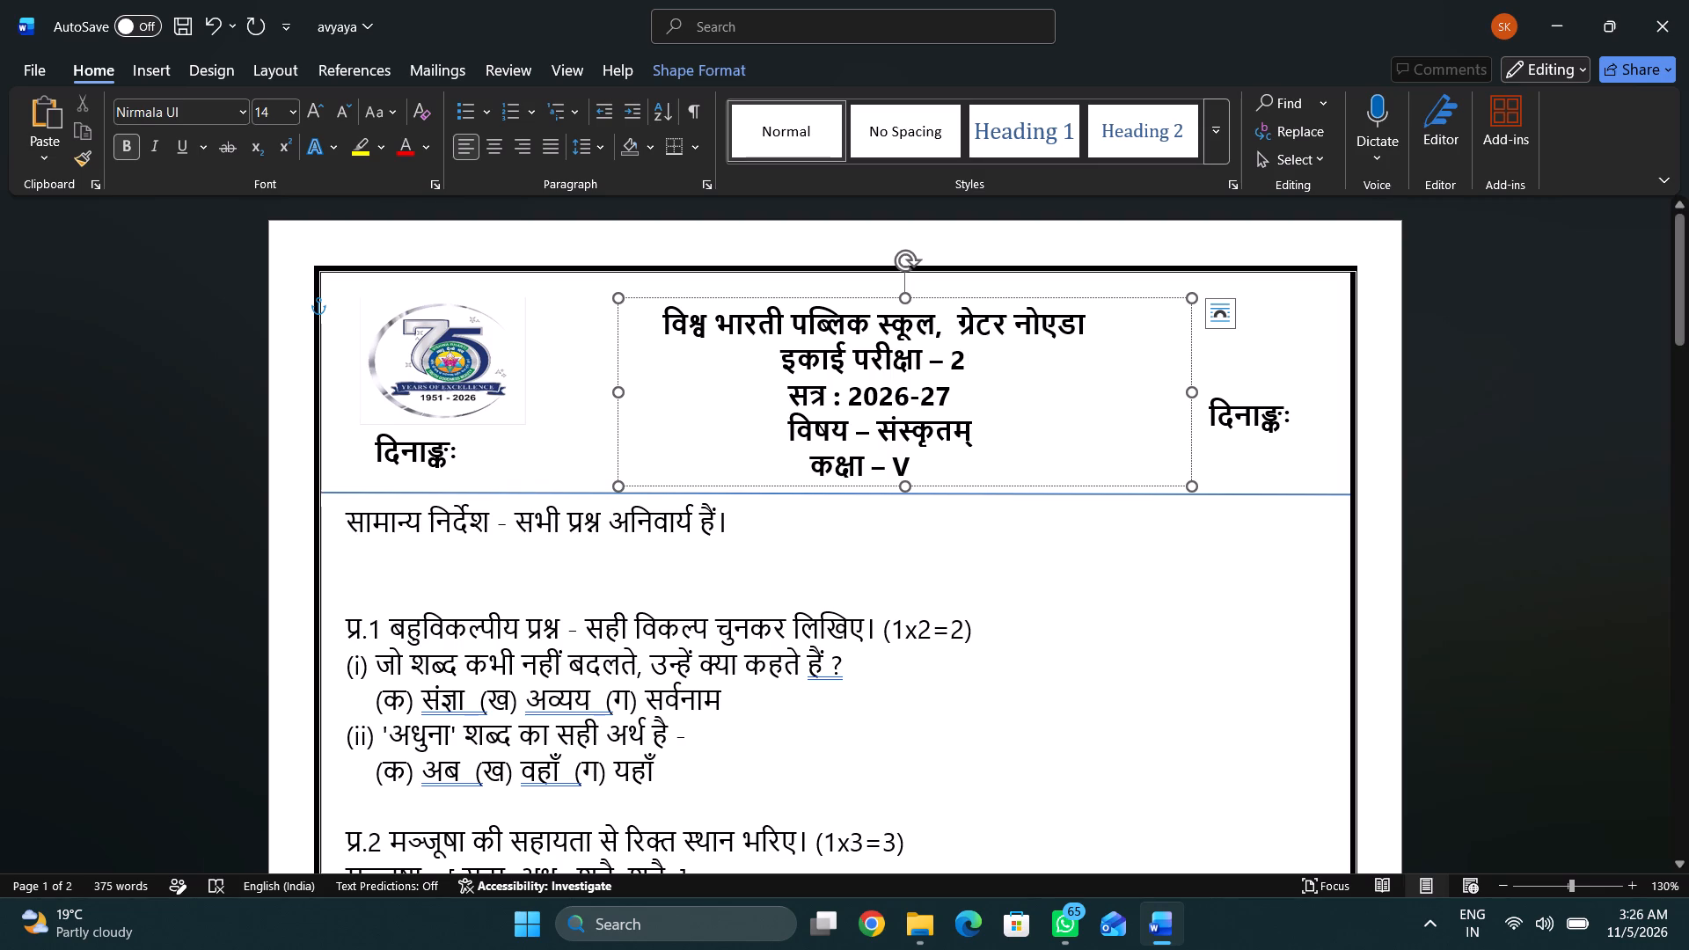
Switch to WhatsApp.
{"action": "left_click", "coordinate": [1076, 909]}
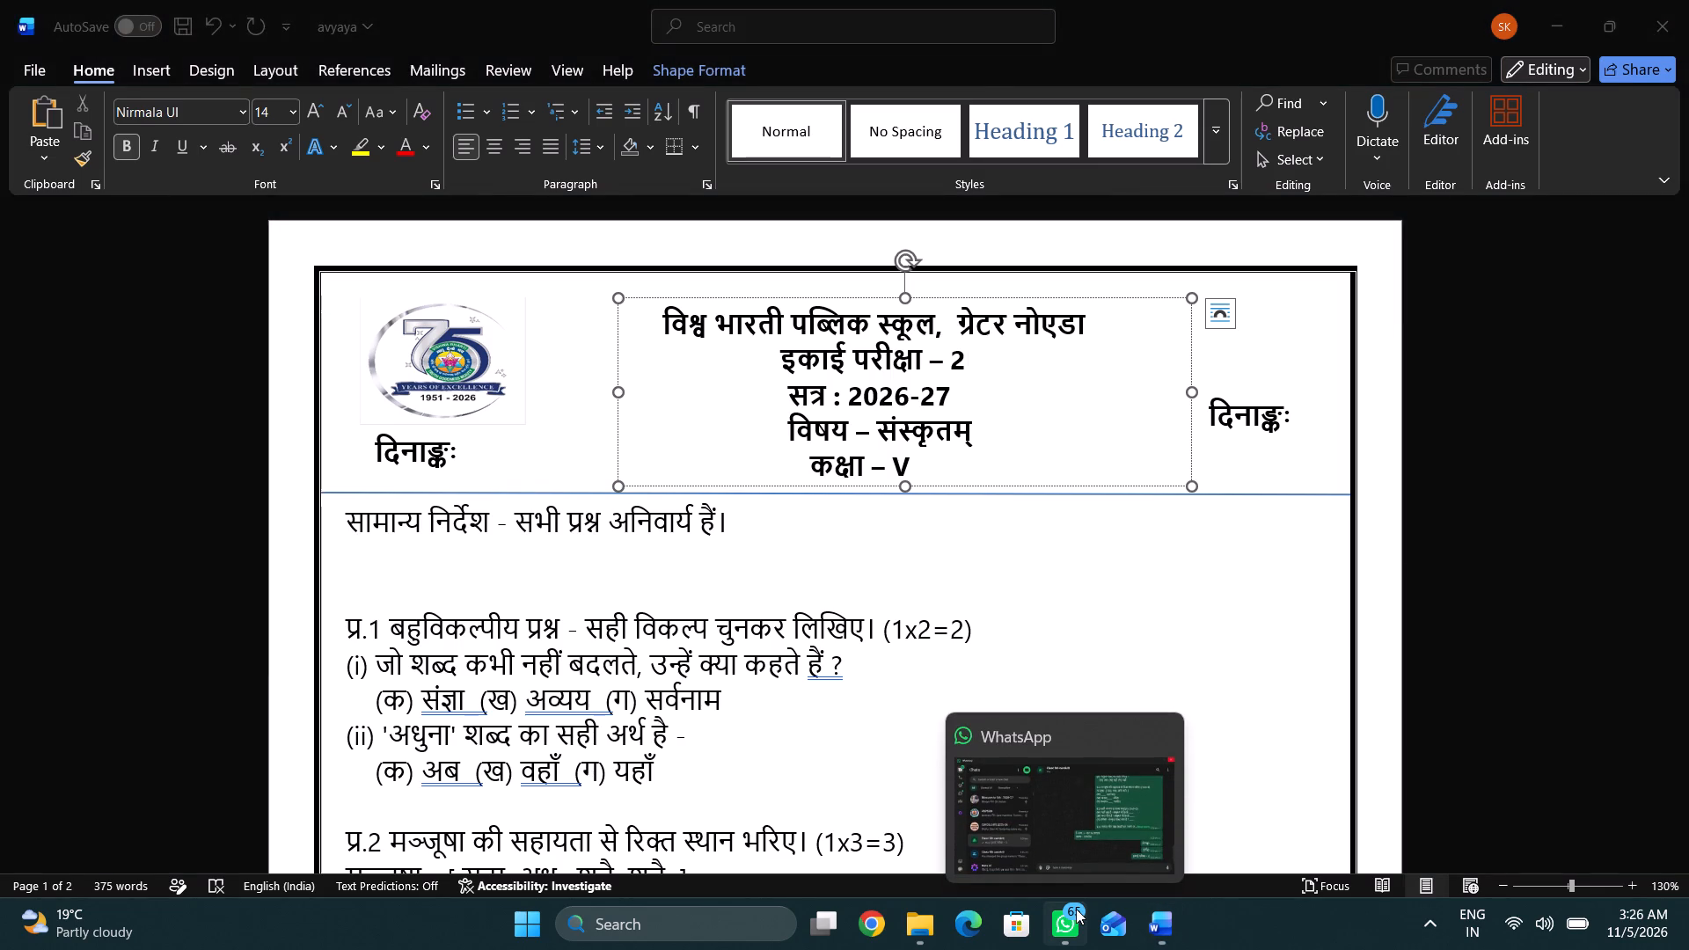
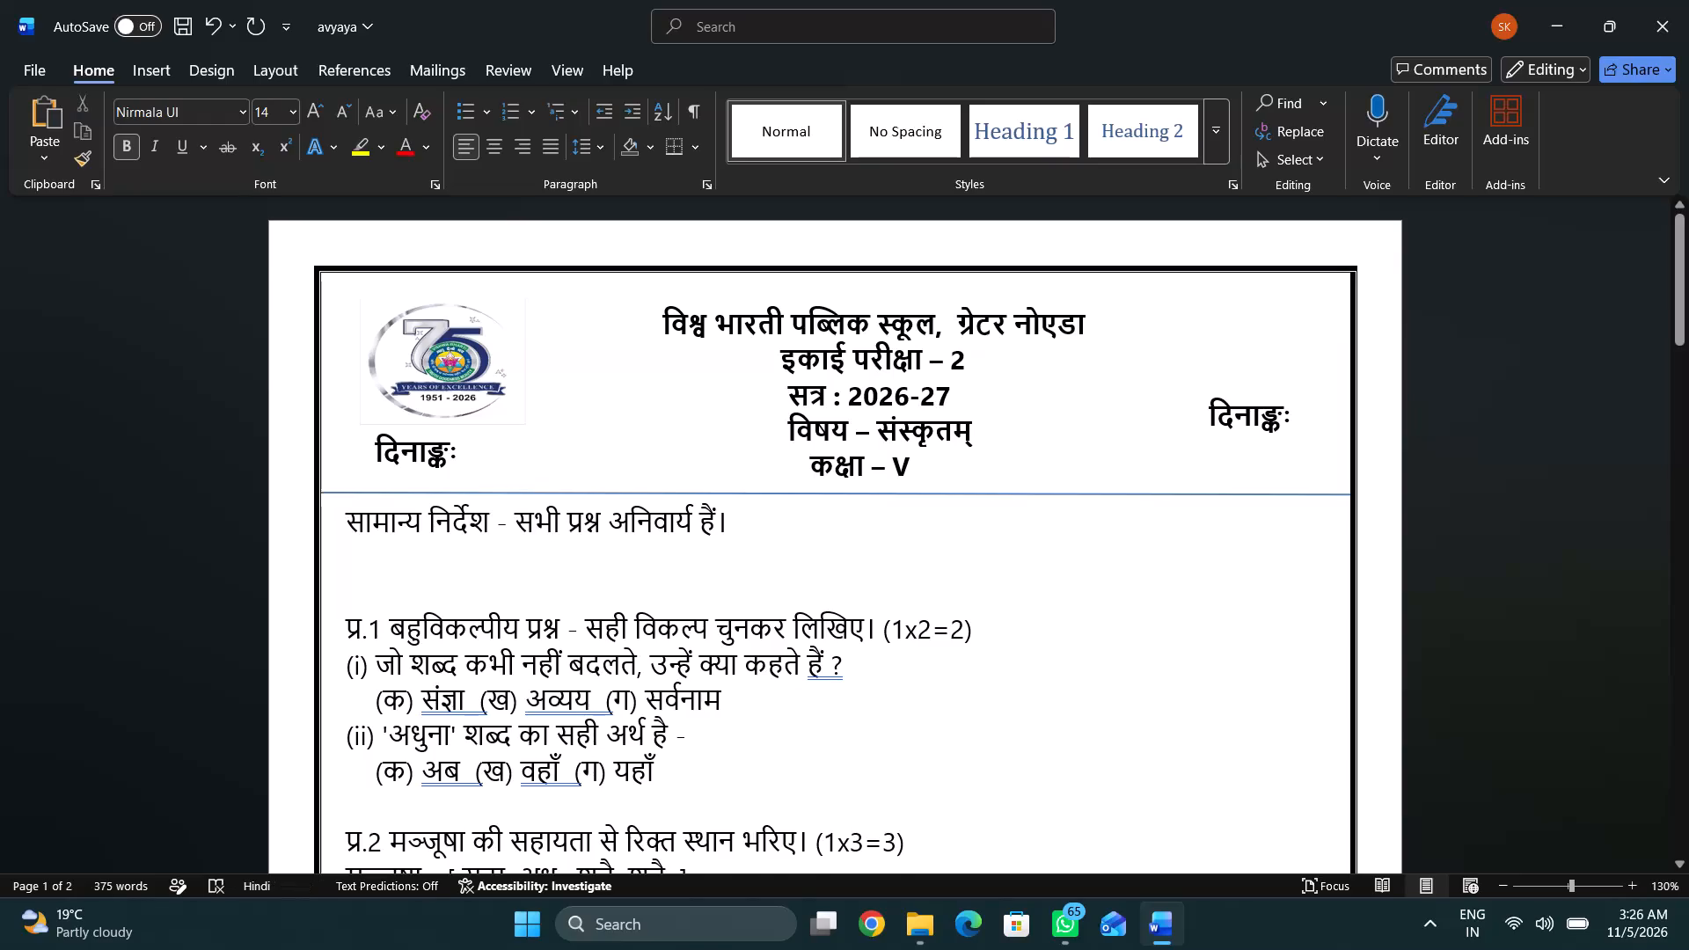
Add a line below the दिनाङ्कः label under the logo and paste समयः - एकहोरा there.
{"action": "key", "text": "Return"}
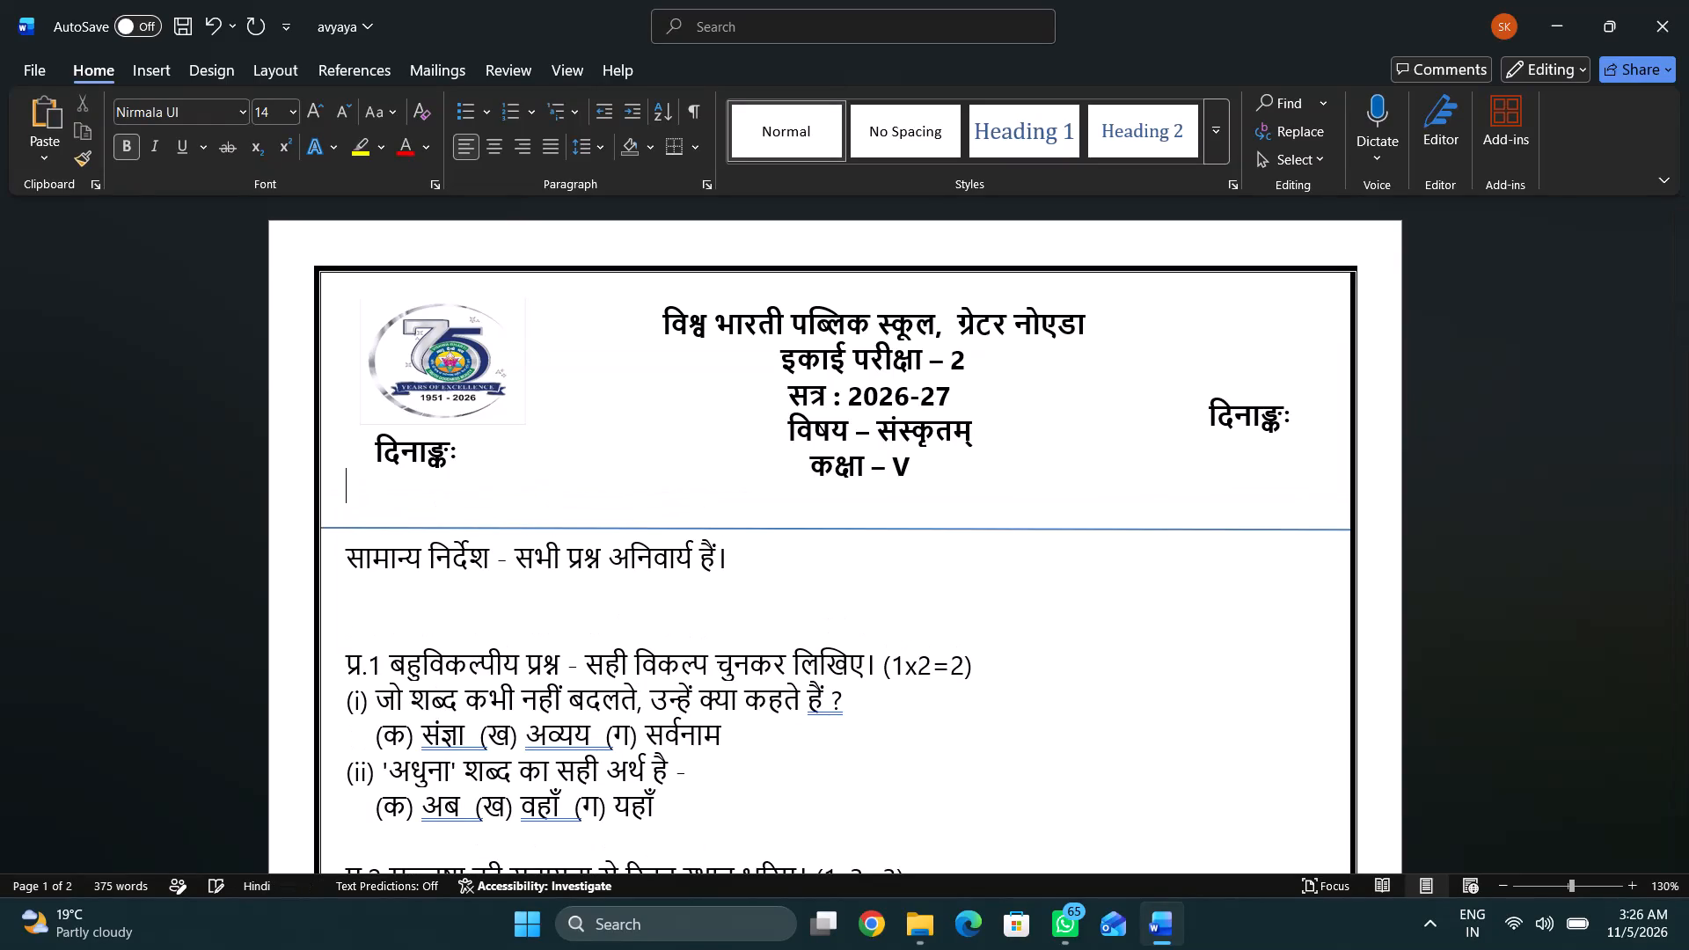
{"action": "key", "text": "ctrl+v"}
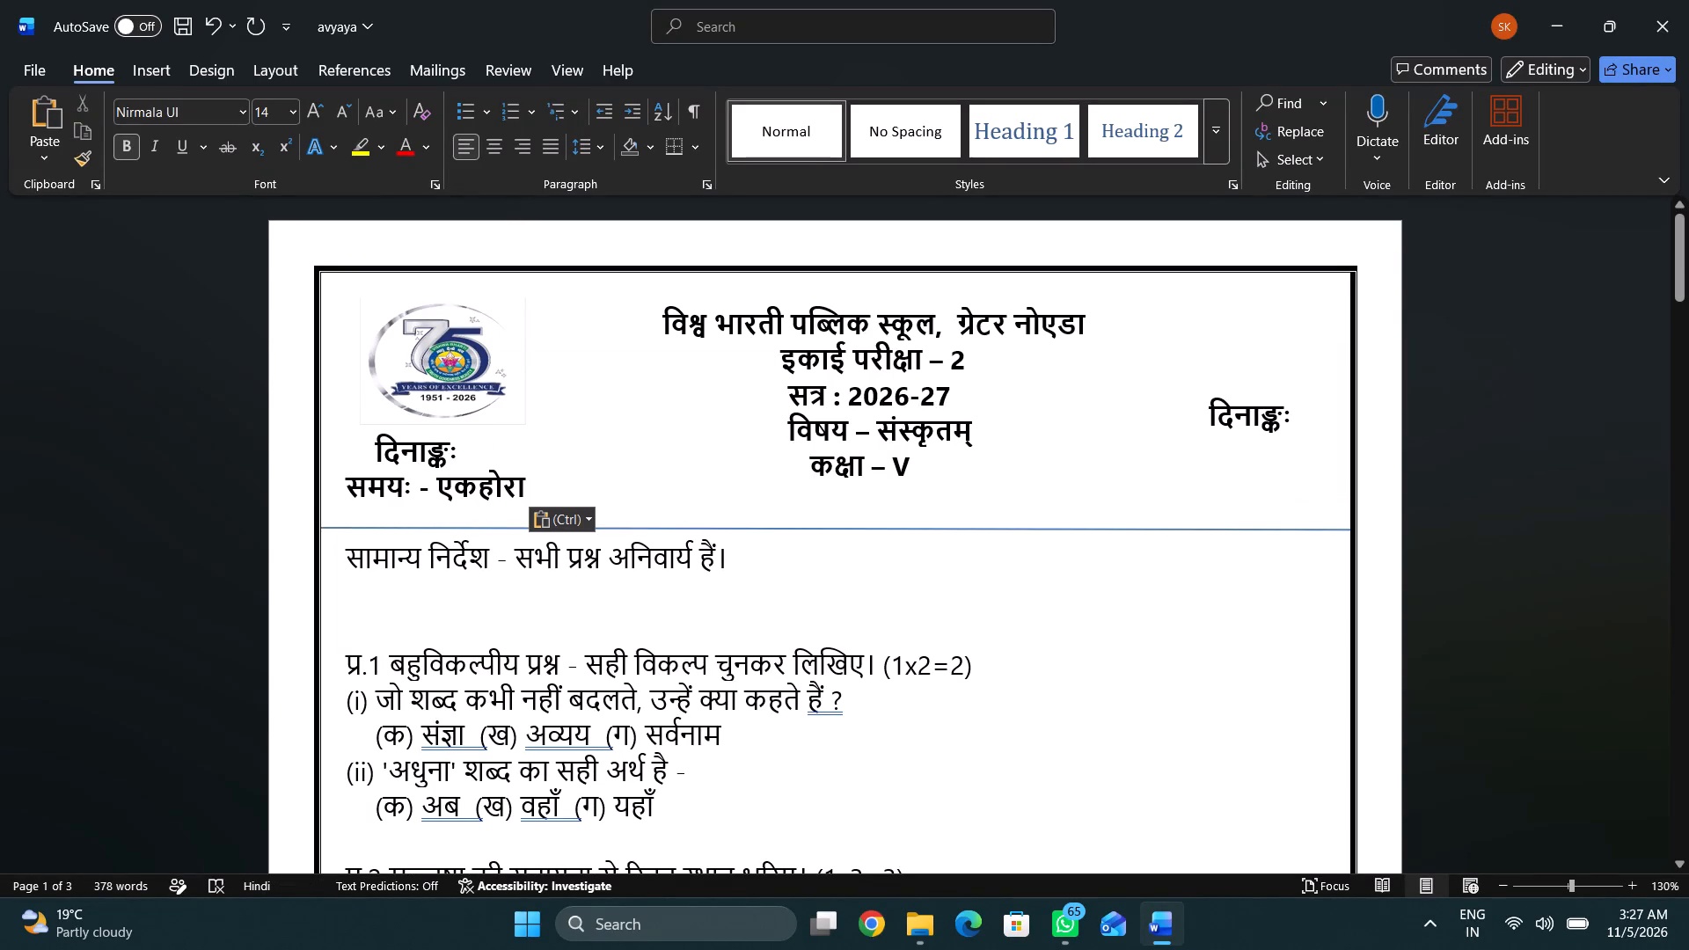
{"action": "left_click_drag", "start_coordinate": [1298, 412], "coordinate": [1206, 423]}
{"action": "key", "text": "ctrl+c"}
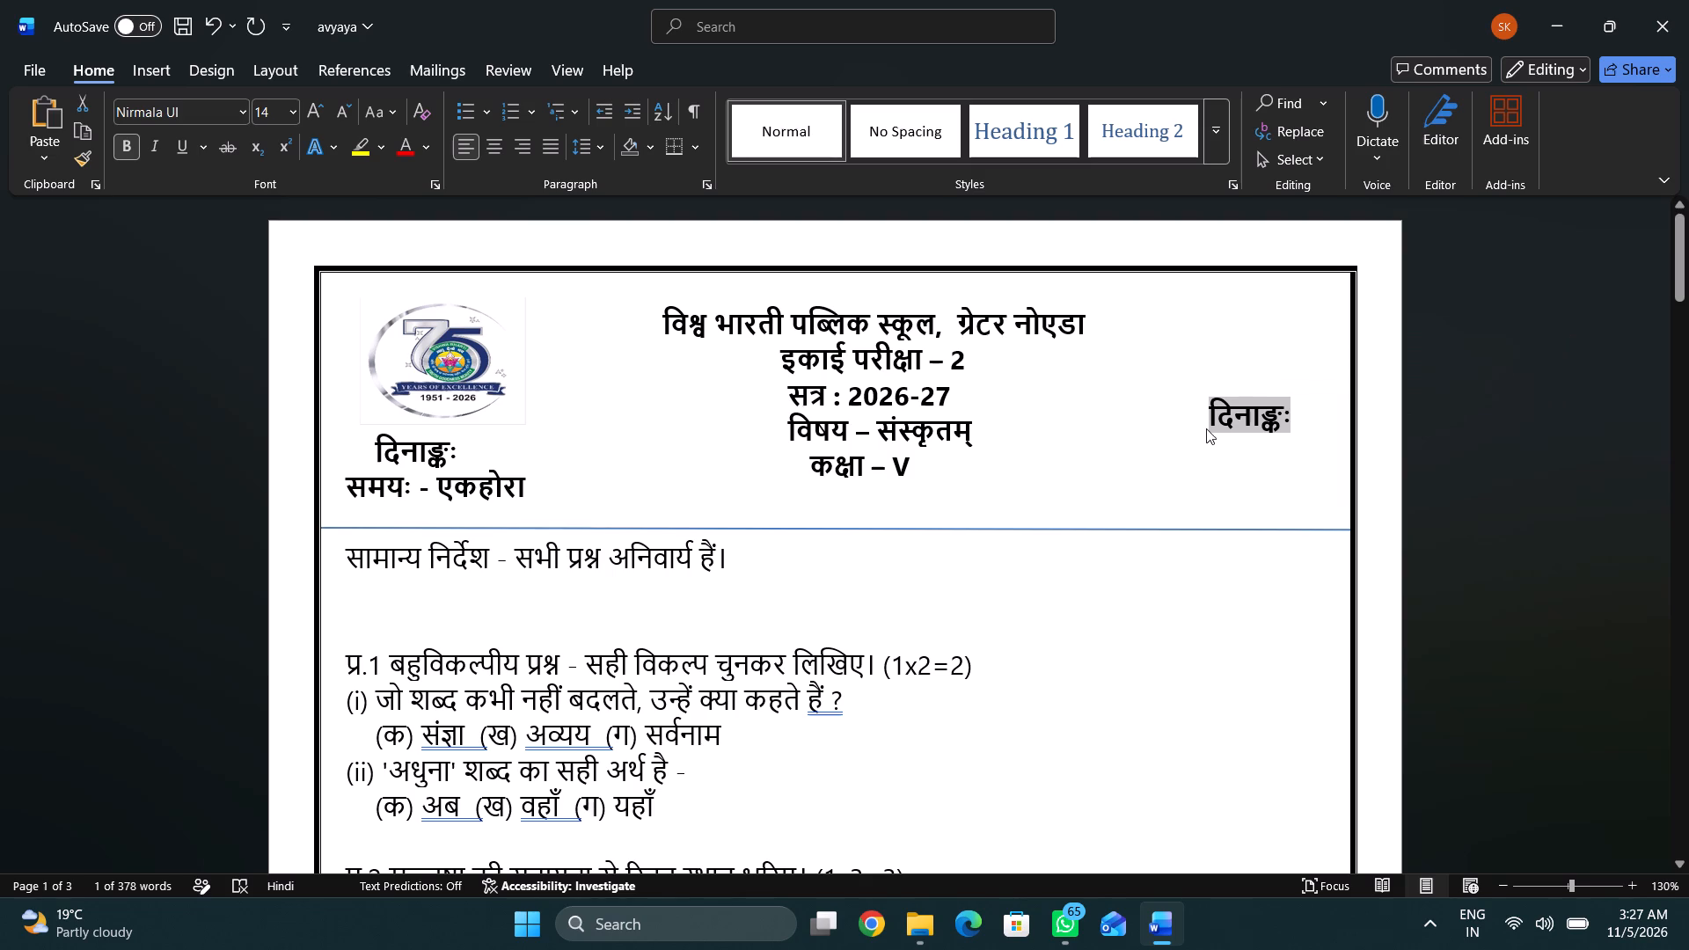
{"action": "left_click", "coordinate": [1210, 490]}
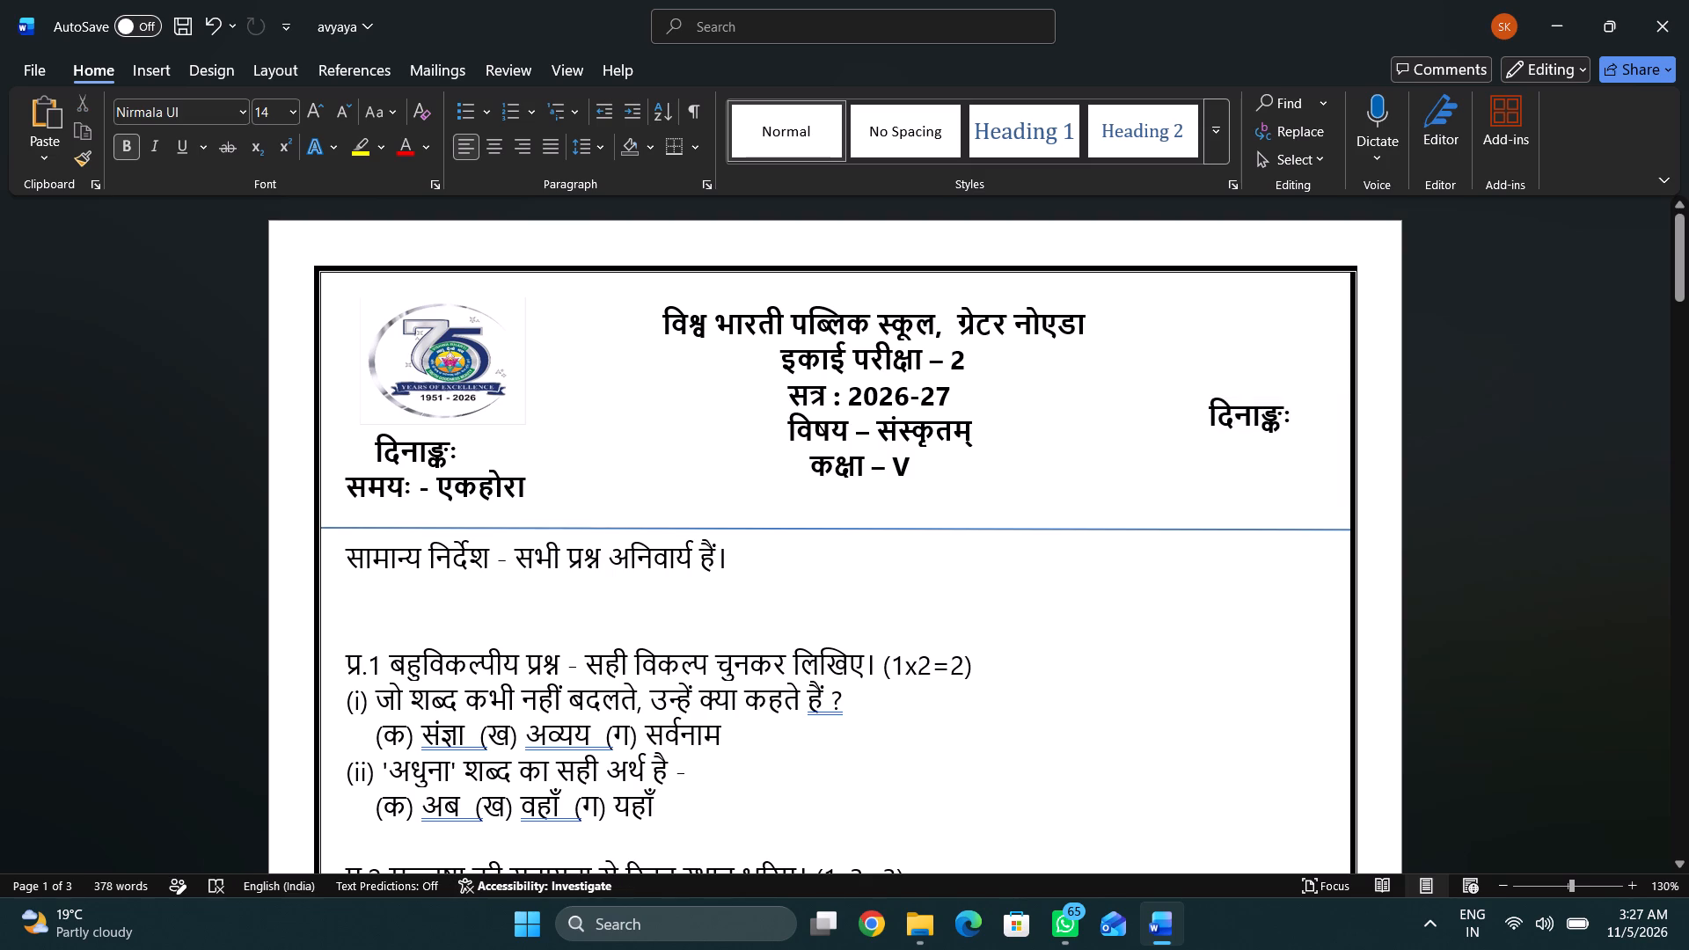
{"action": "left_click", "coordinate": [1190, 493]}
Narrow the title text box from its right edge so the दिनाङ्कः label beside it sits closer to the title.
{"action": "left_click", "coordinate": [966, 466]}
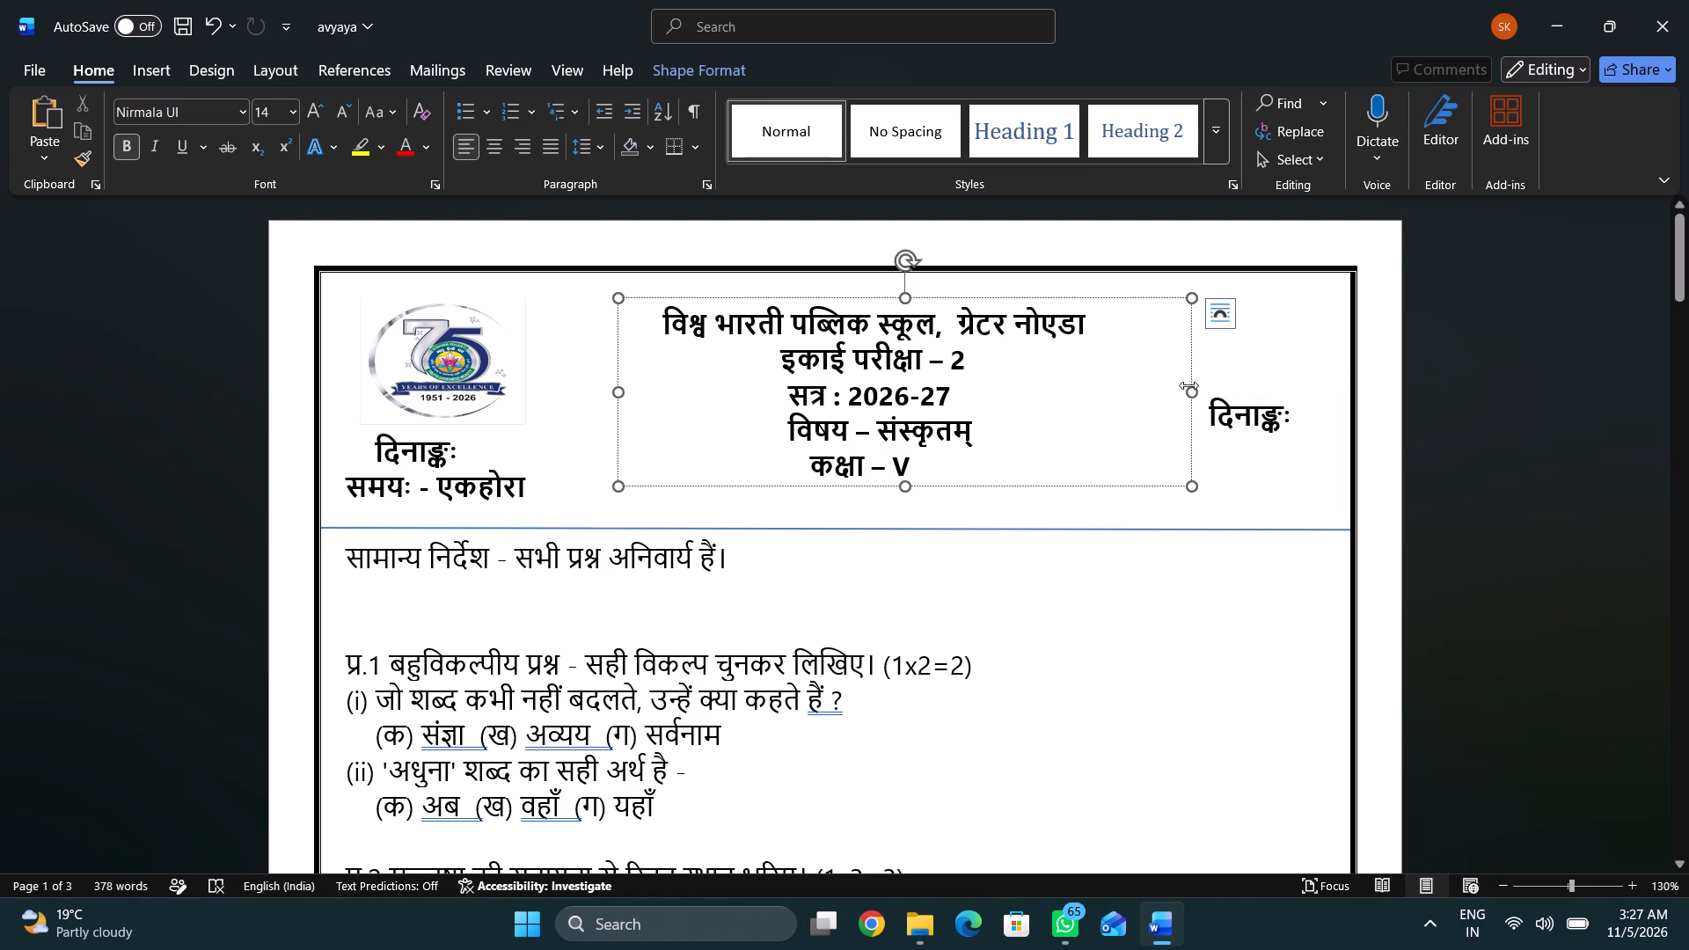
{"action": "left_click_drag", "start_coordinate": [1194, 391], "coordinate": [1147, 391]}
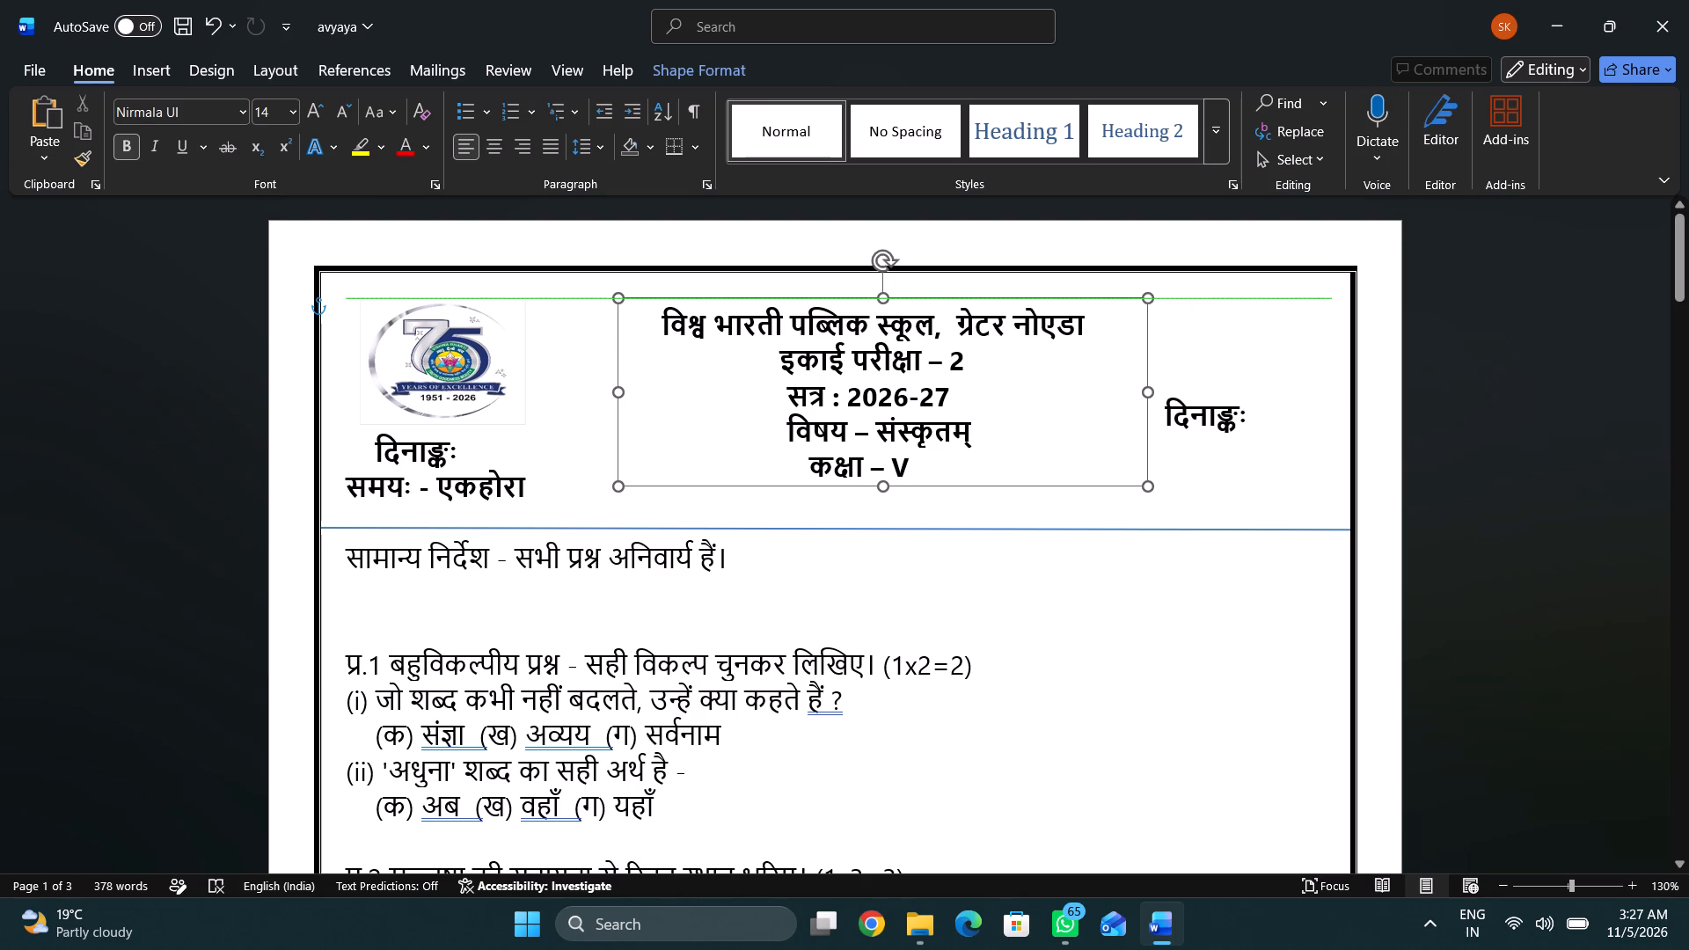
{"action": "left_click_drag", "start_coordinate": [1147, 391], "coordinate": [1097, 388]}
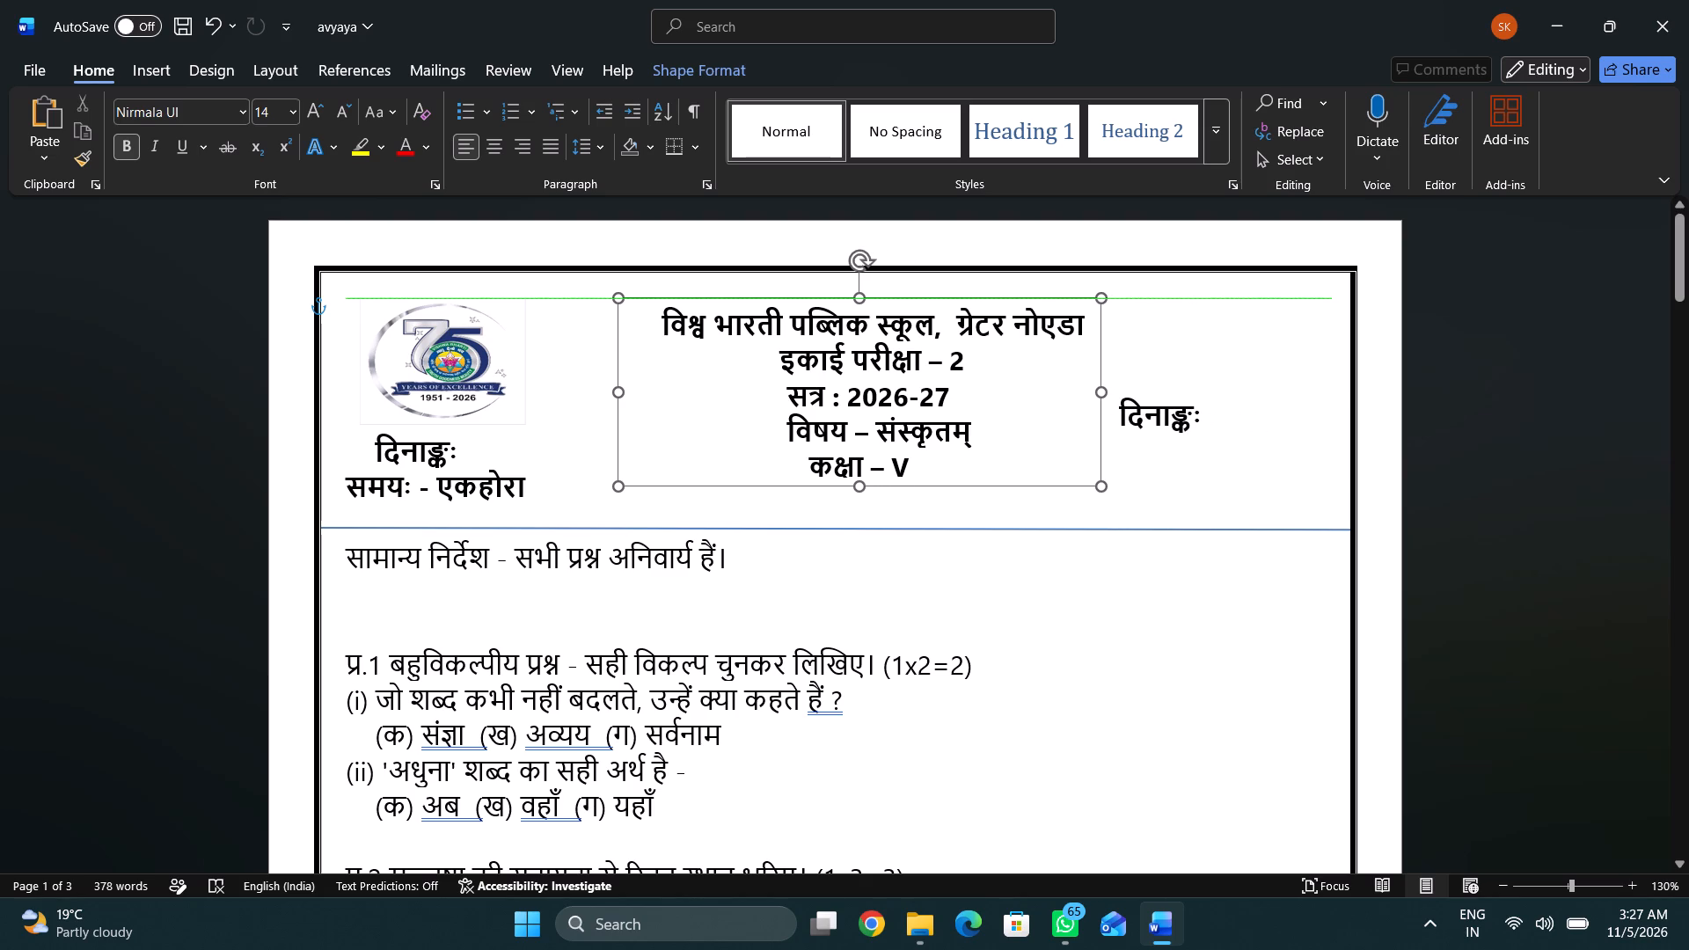
{"action": "left_click_drag", "start_coordinate": [1097, 388], "coordinate": [1115, 385]}
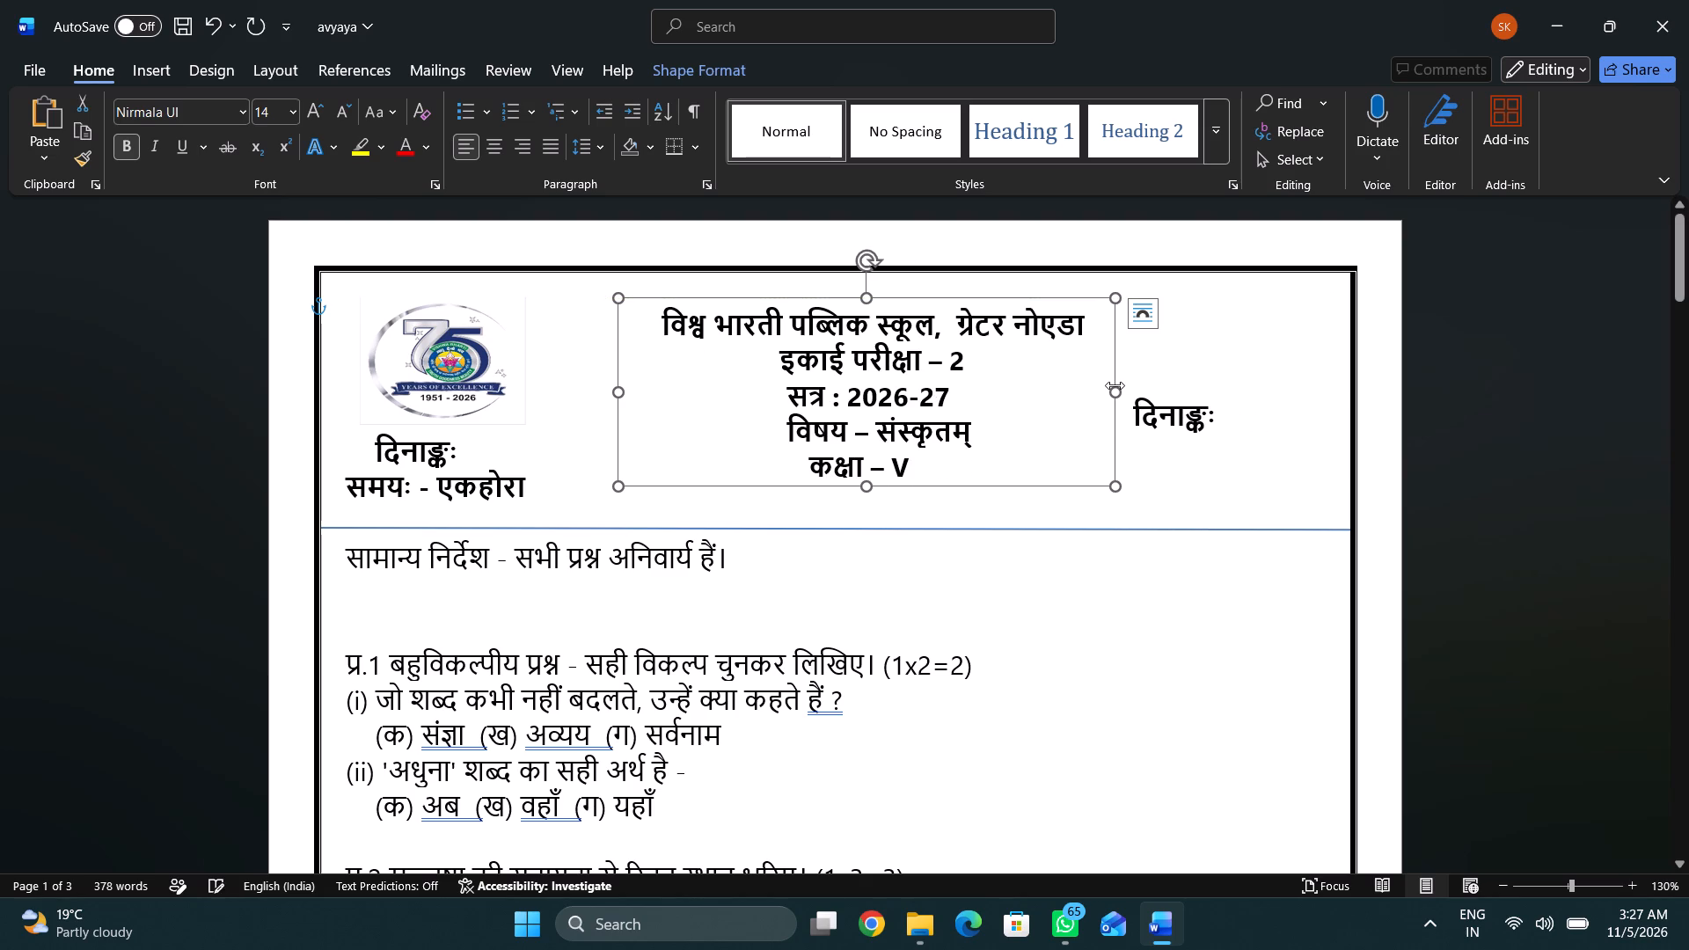
{"action": "left_click", "coordinate": [620, 391]}
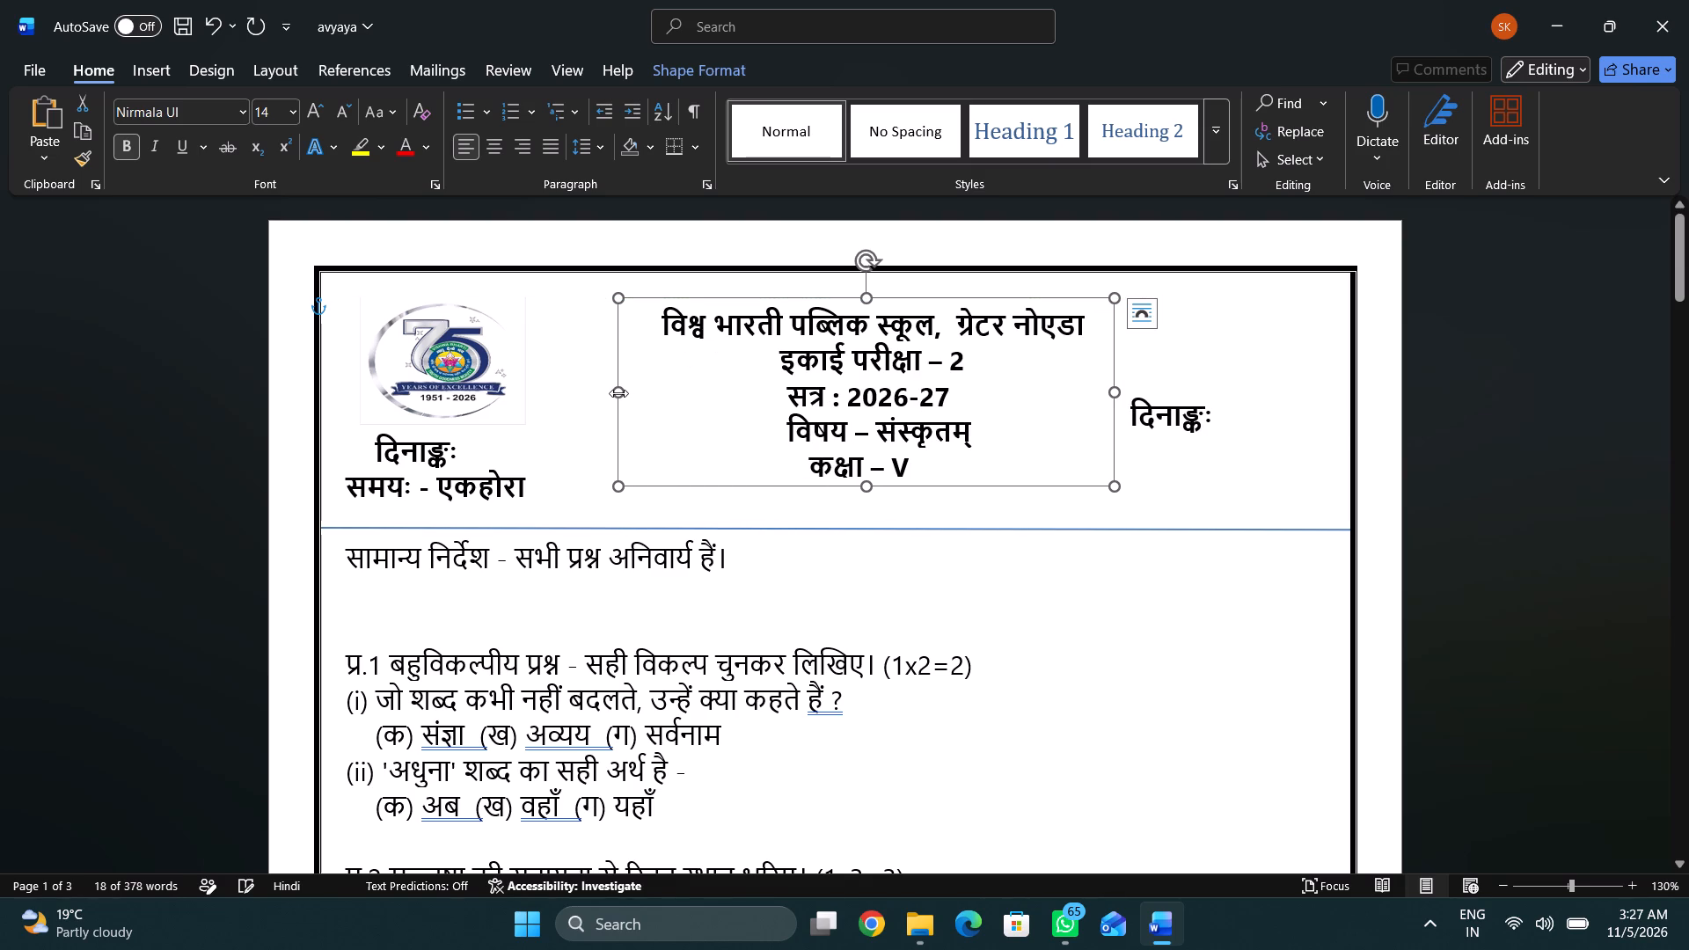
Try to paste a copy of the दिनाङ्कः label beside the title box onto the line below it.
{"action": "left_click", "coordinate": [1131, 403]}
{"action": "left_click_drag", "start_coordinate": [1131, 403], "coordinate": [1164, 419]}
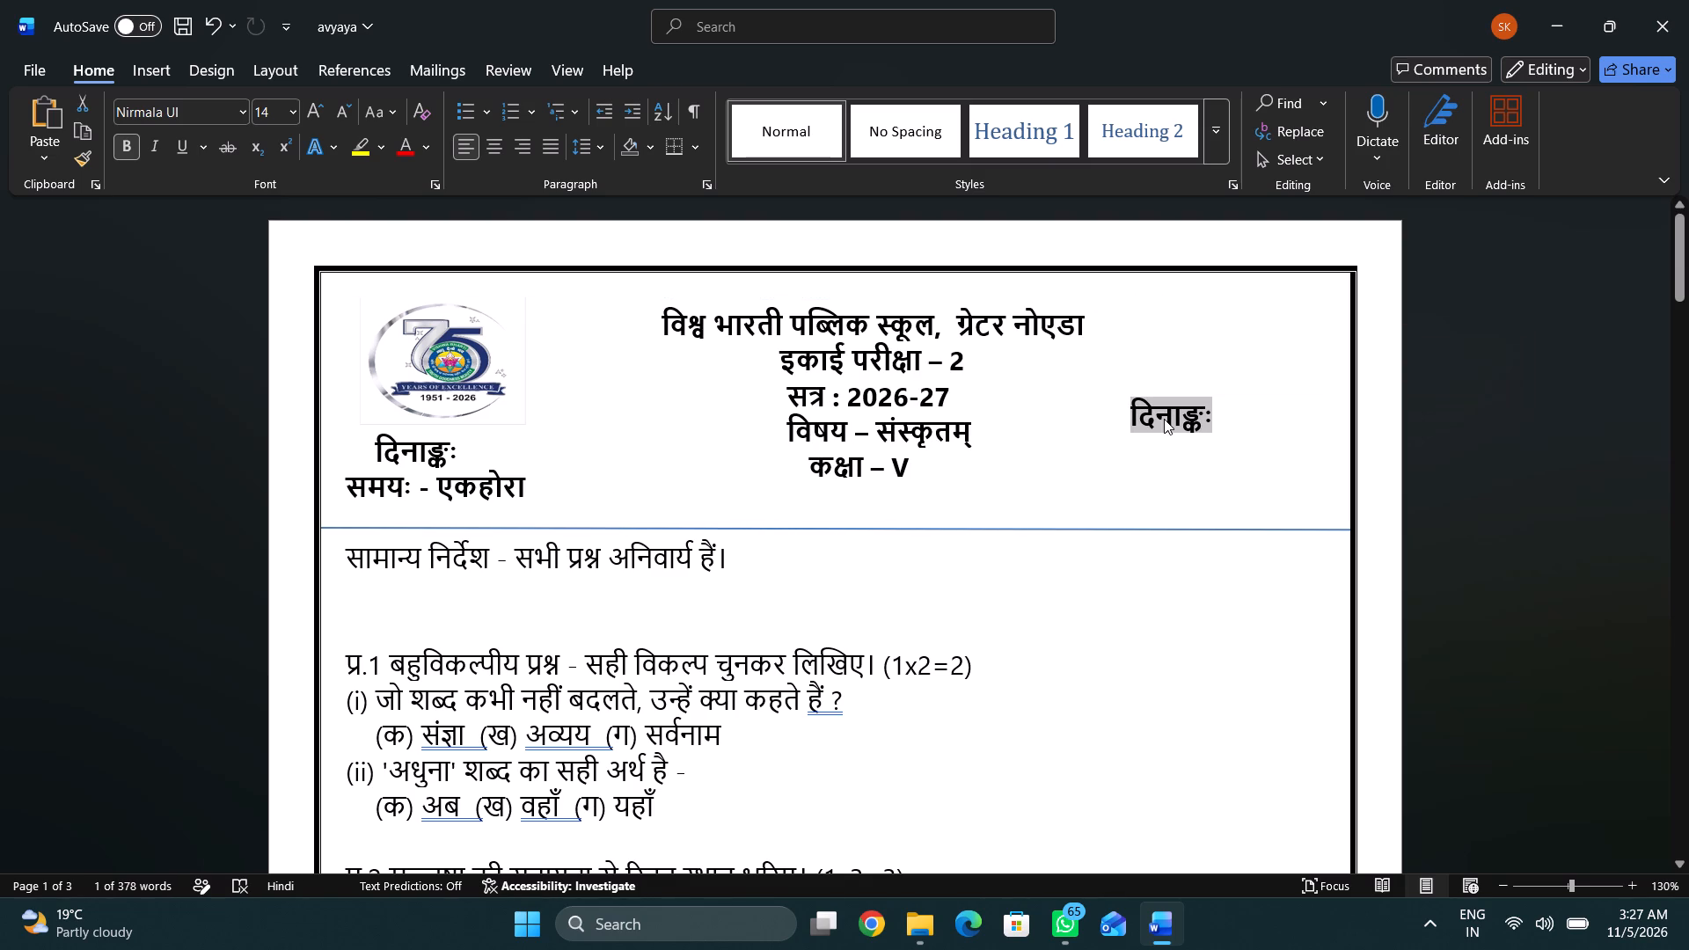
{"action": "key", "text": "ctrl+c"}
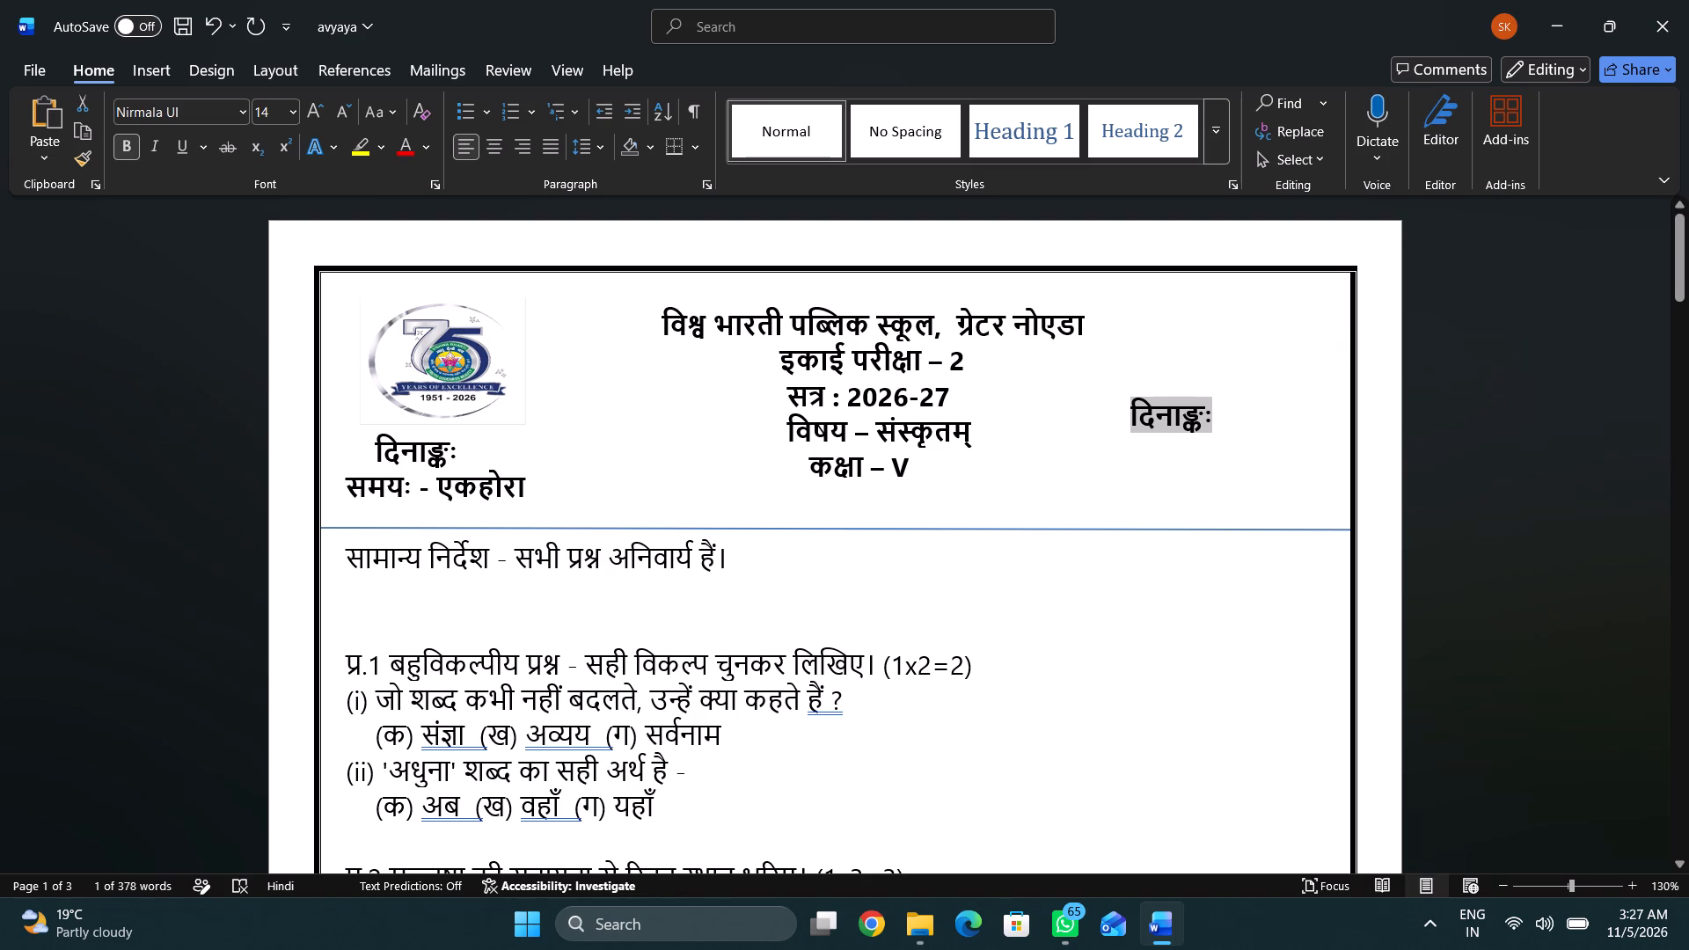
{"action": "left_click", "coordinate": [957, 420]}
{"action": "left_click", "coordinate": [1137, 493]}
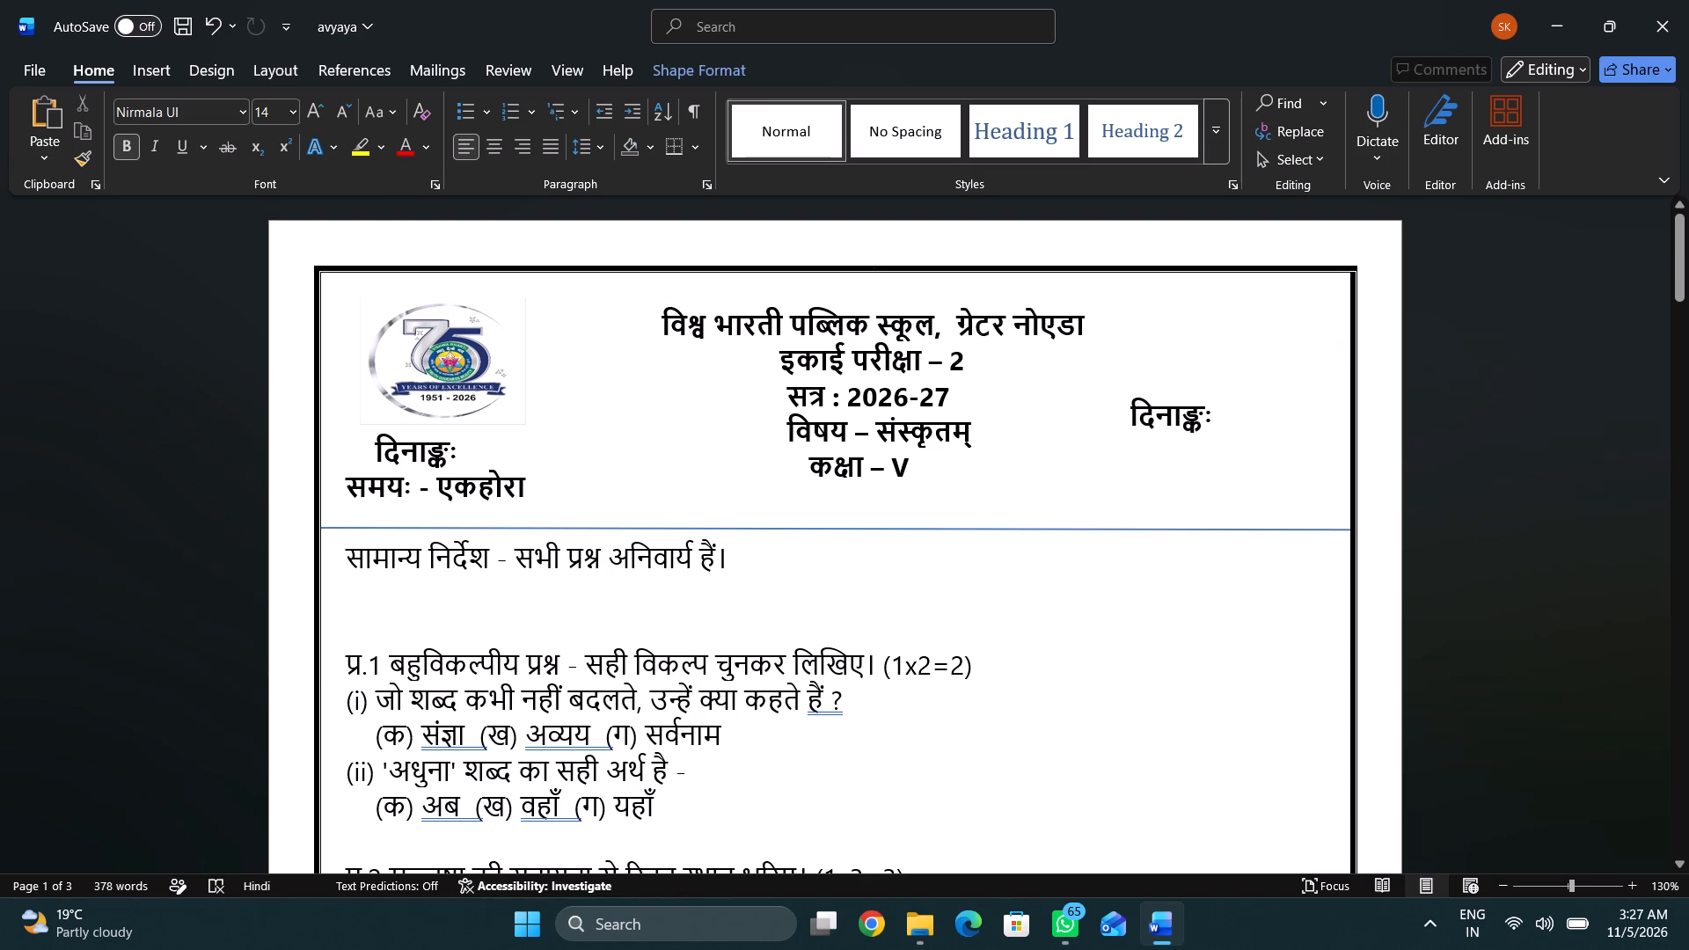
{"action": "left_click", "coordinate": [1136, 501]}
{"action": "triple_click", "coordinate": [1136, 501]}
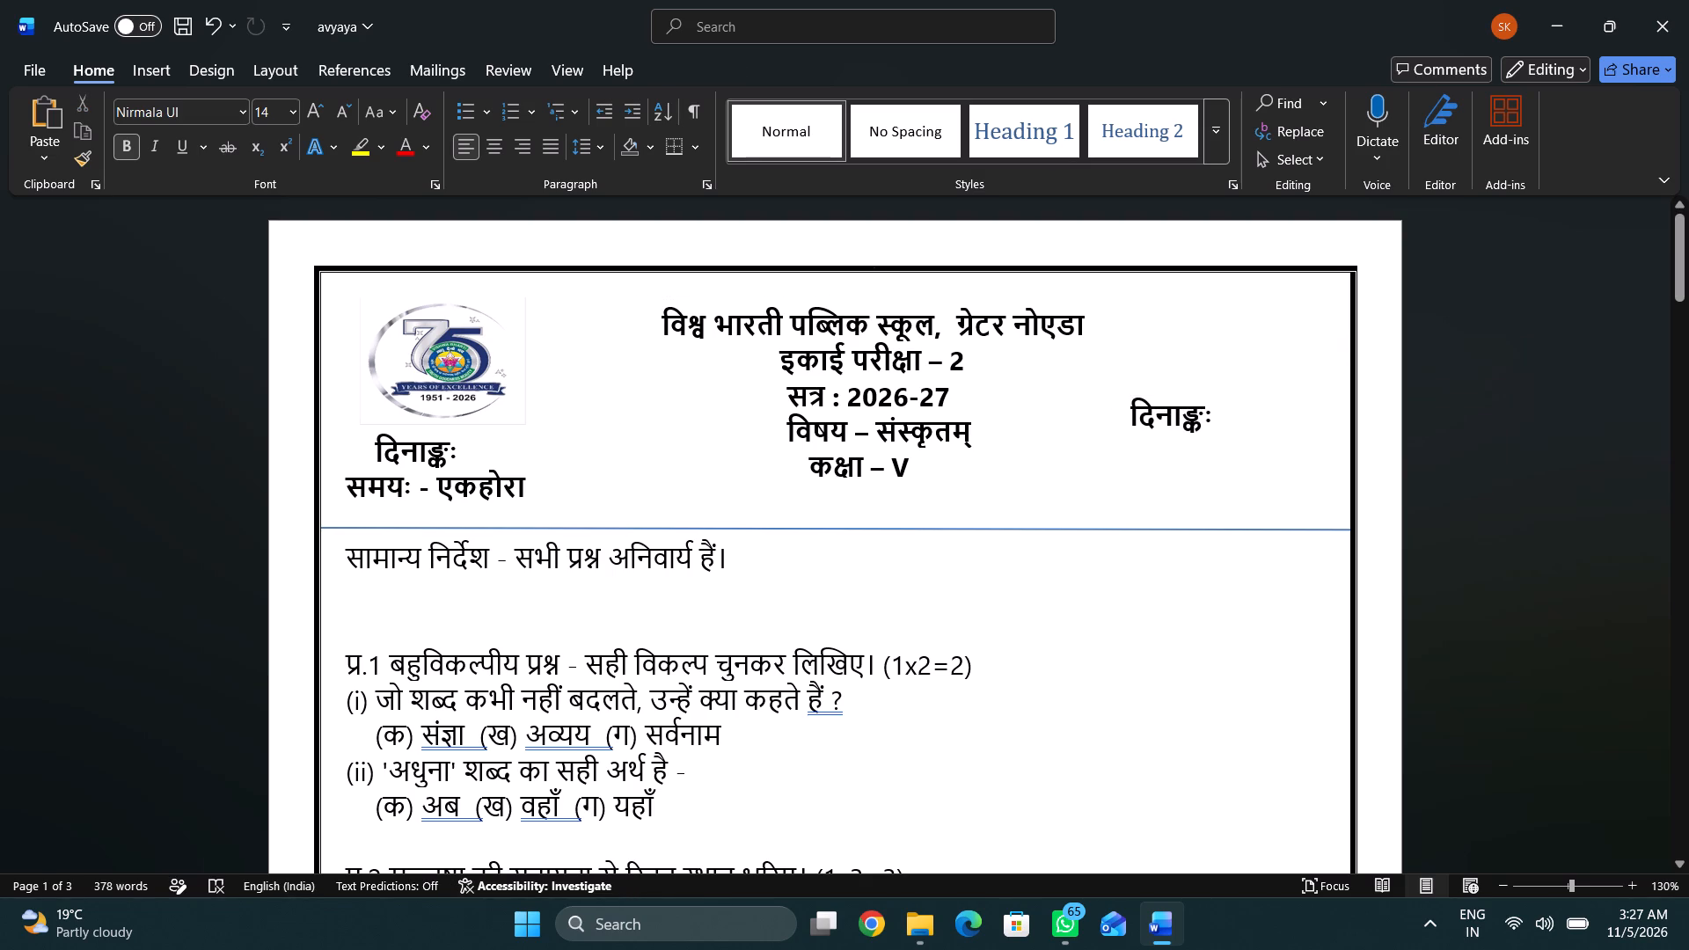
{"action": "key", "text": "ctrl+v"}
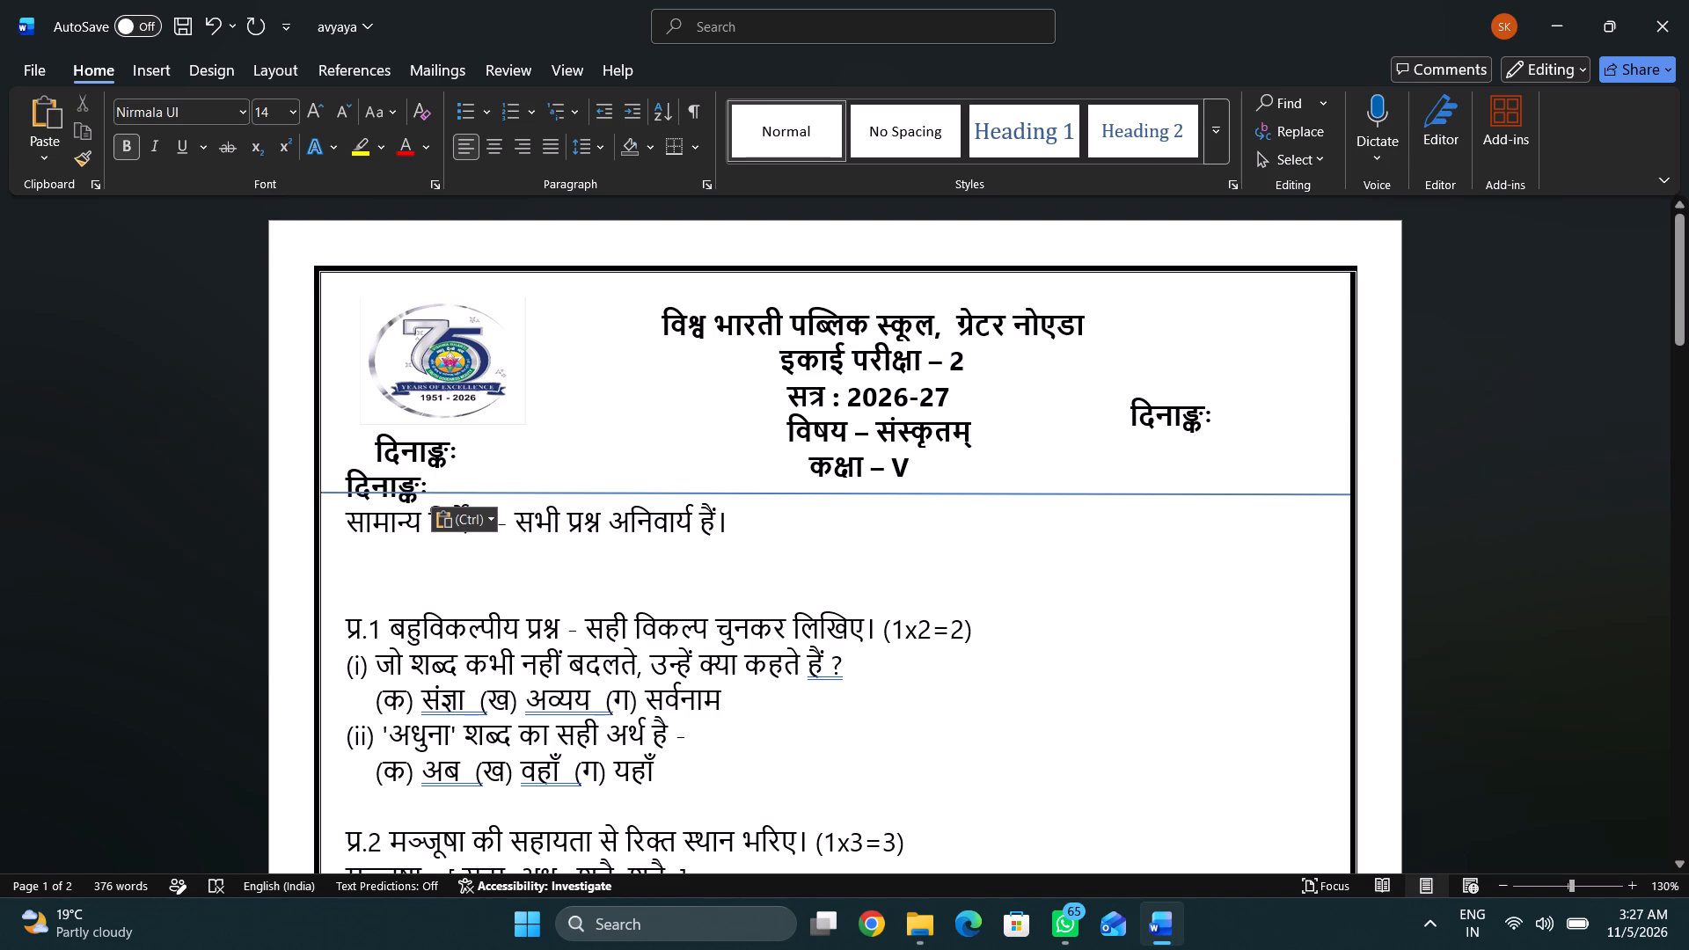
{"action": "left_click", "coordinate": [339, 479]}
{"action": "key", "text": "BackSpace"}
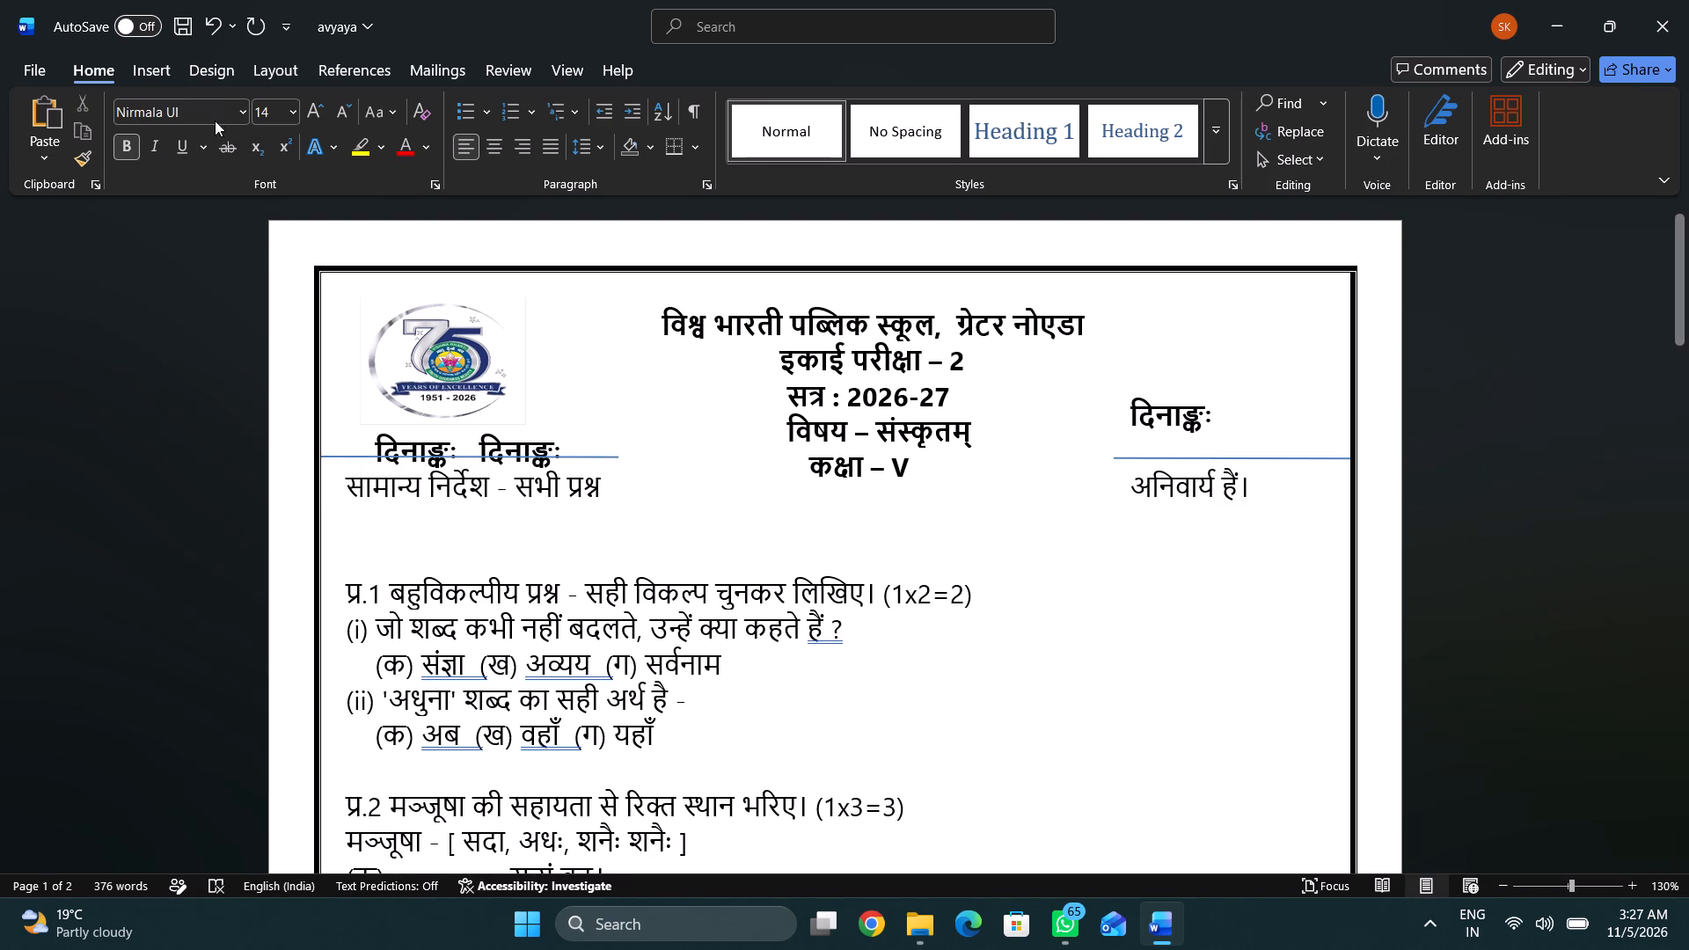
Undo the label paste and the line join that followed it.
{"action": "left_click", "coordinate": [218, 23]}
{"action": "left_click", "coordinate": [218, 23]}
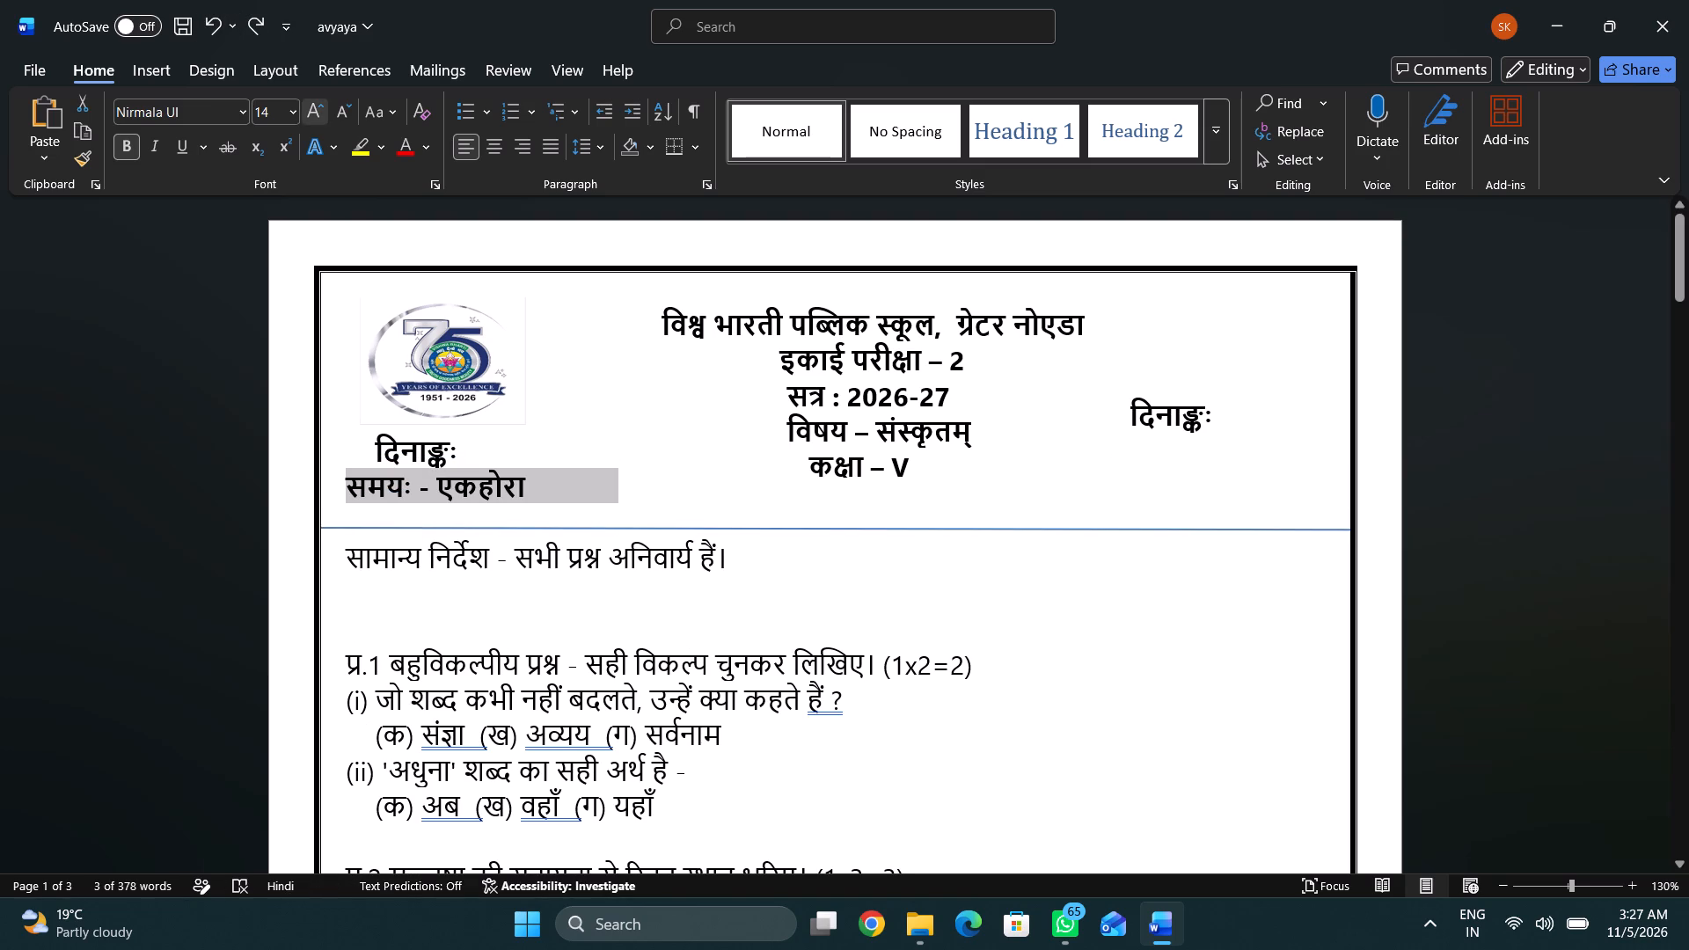
Shorten the header's divider line slightly from its left end to 7.47" wide.
{"action": "left_click", "coordinate": [1235, 530]}
{"action": "left_click_drag", "start_coordinate": [1235, 530], "coordinate": [1235, 544]}
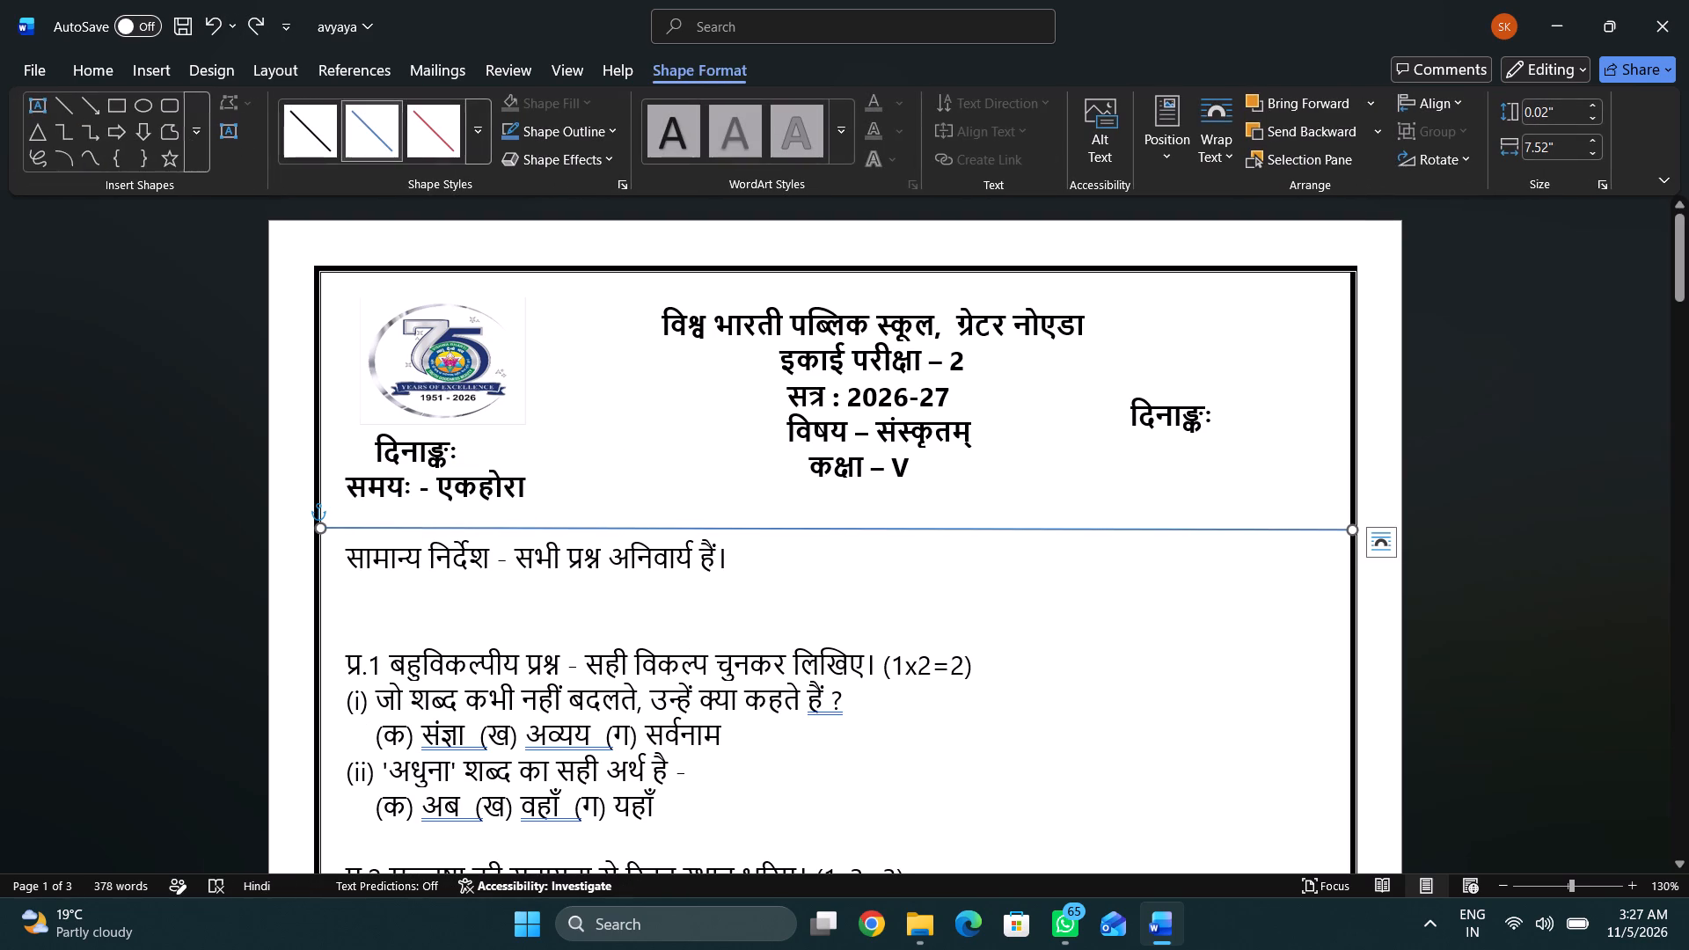
{"action": "left_click_drag", "start_coordinate": [1235, 544], "coordinate": [895, 525]}
{"action": "left_click_drag", "start_coordinate": [895, 525], "coordinate": [872, 535]}
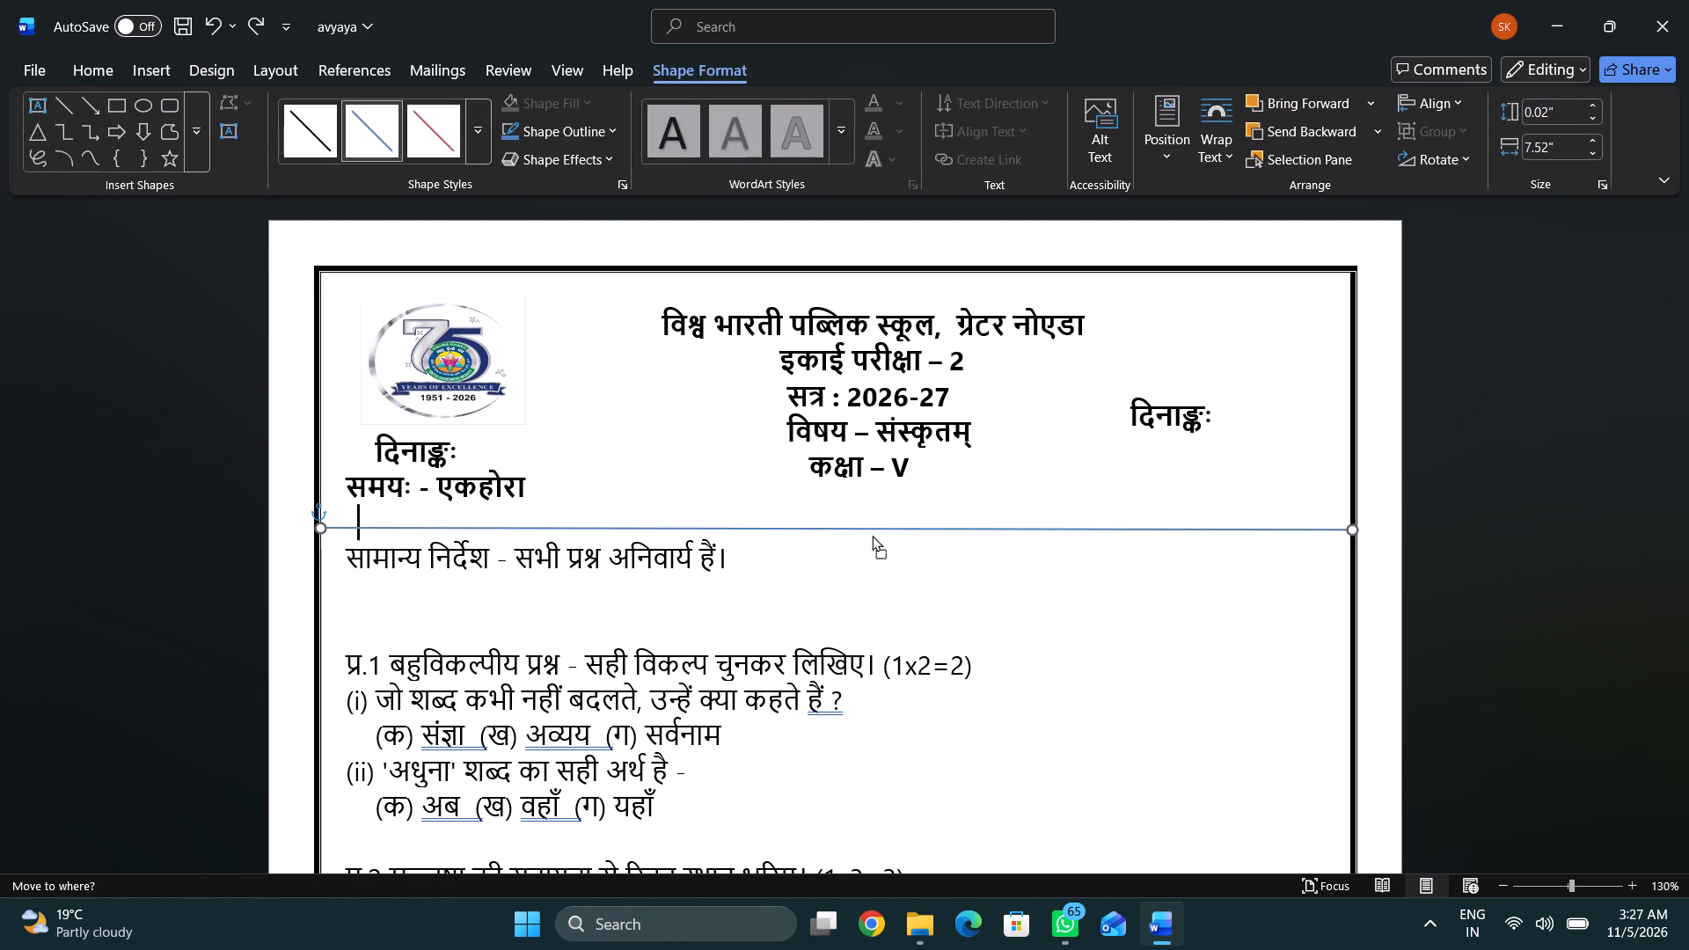
{"action": "left_click_drag", "start_coordinate": [872, 535], "coordinate": [856, 524]}
{"action": "left_click_drag", "start_coordinate": [856, 524], "coordinate": [785, 520]}
{"action": "left_click", "coordinate": [785, 520]}
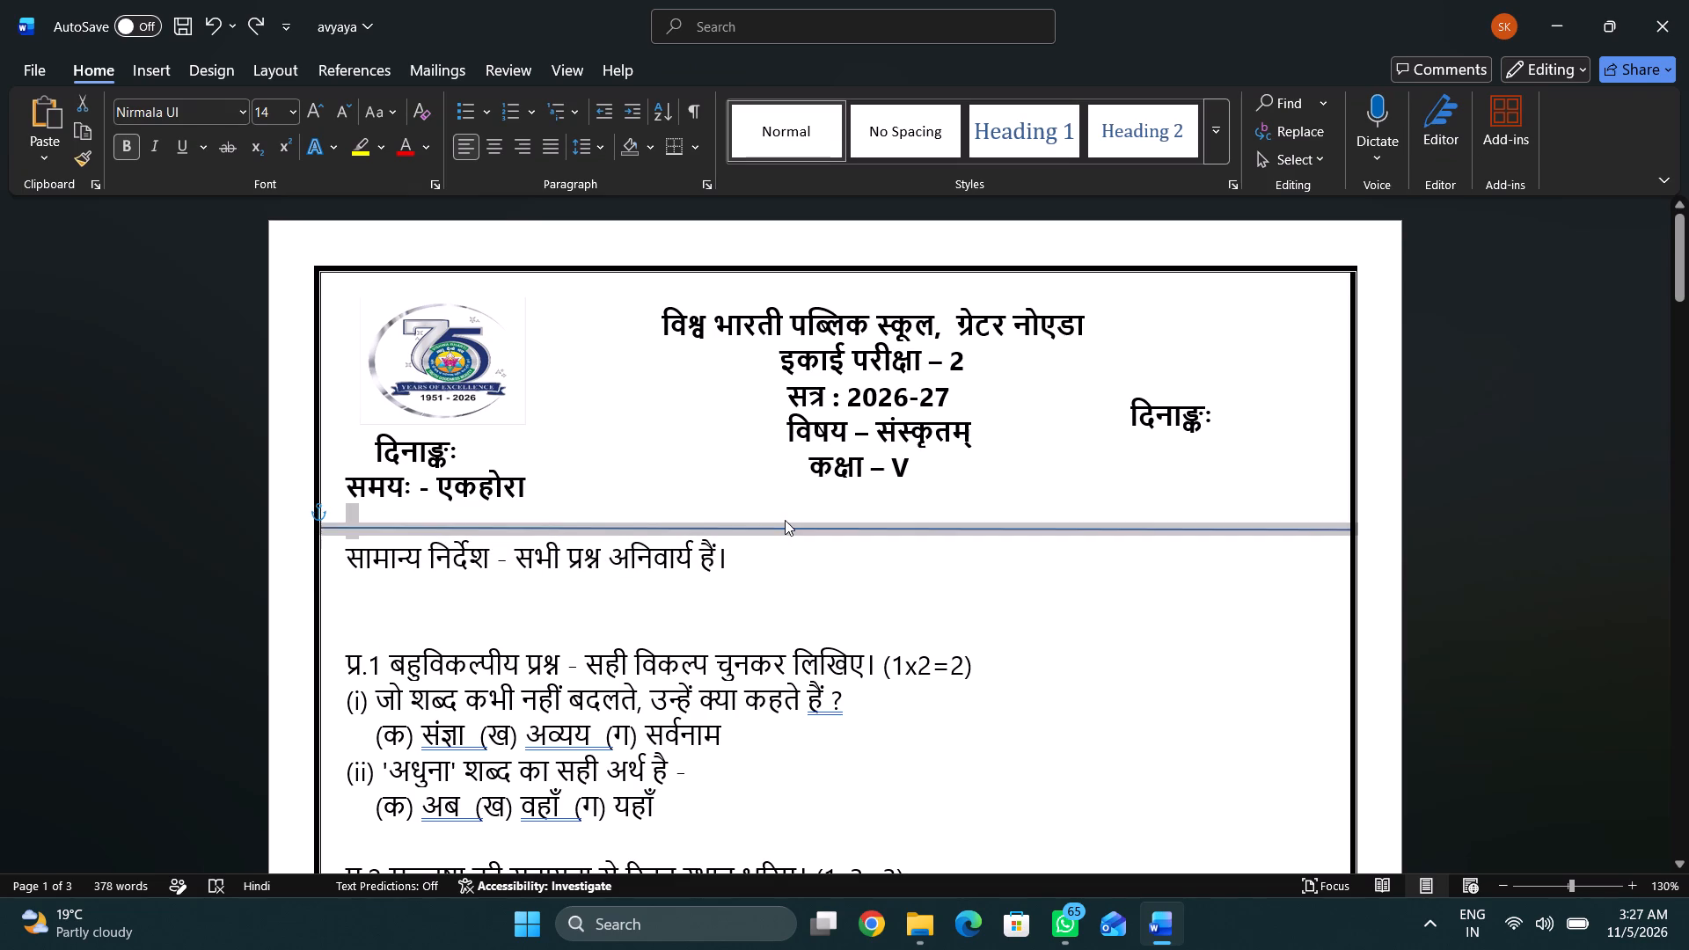
{"action": "double_click", "coordinate": [794, 529]}
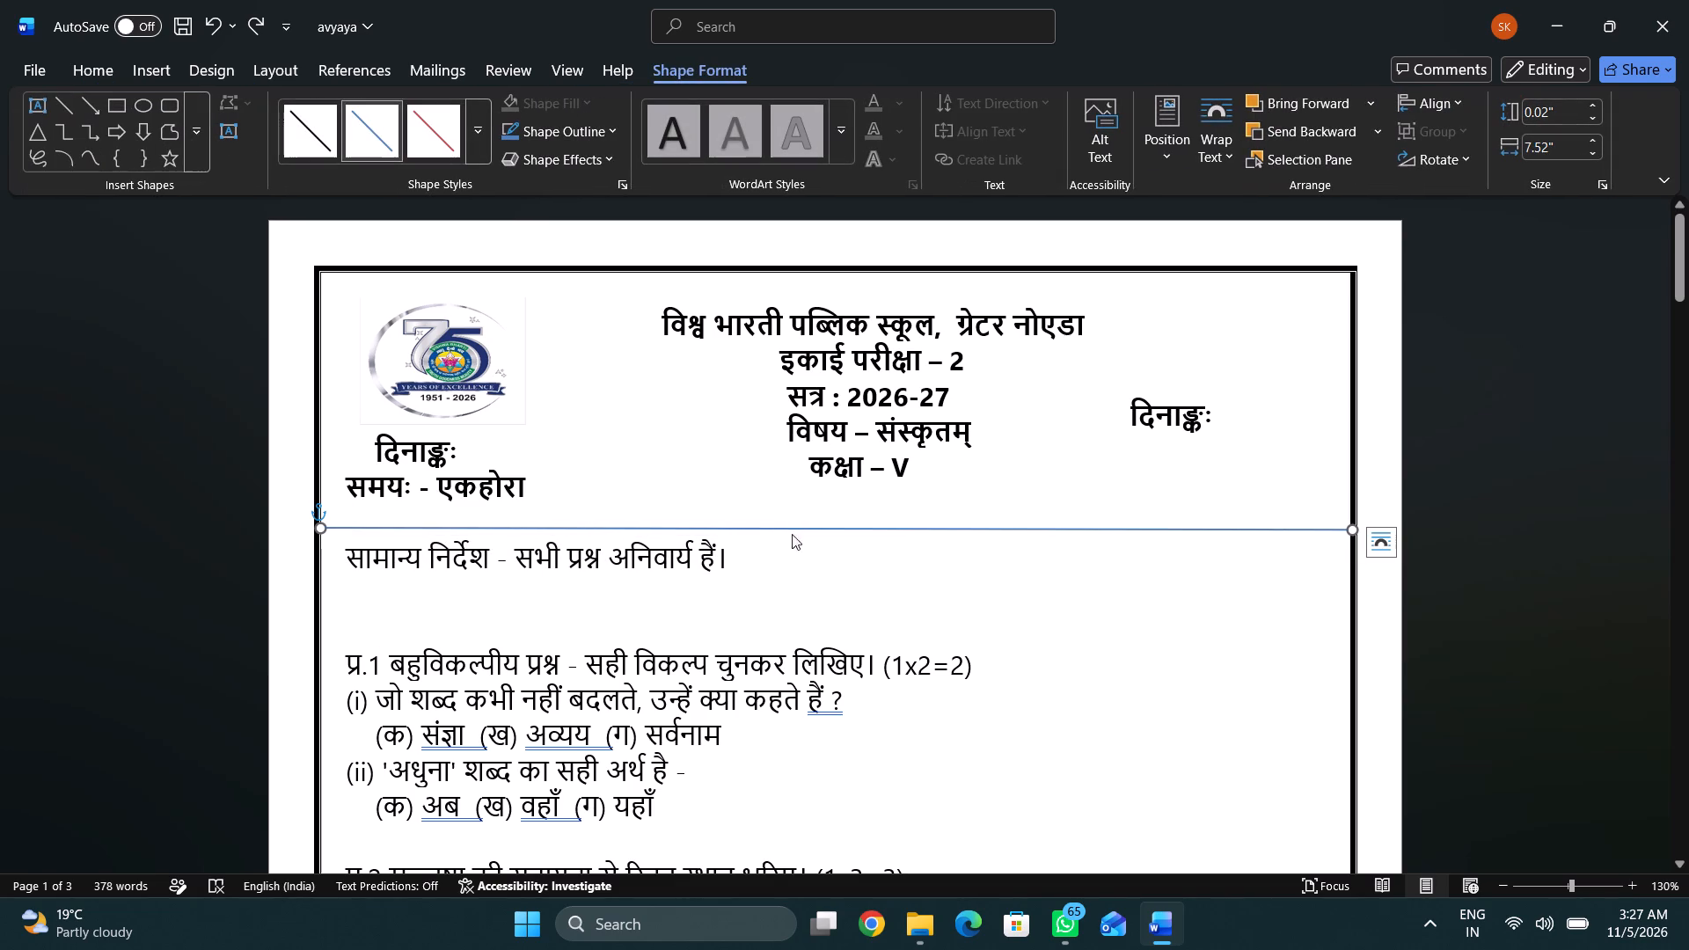
{"action": "left_click", "coordinate": [789, 530]}
{"action": "left_click", "coordinate": [320, 522]}
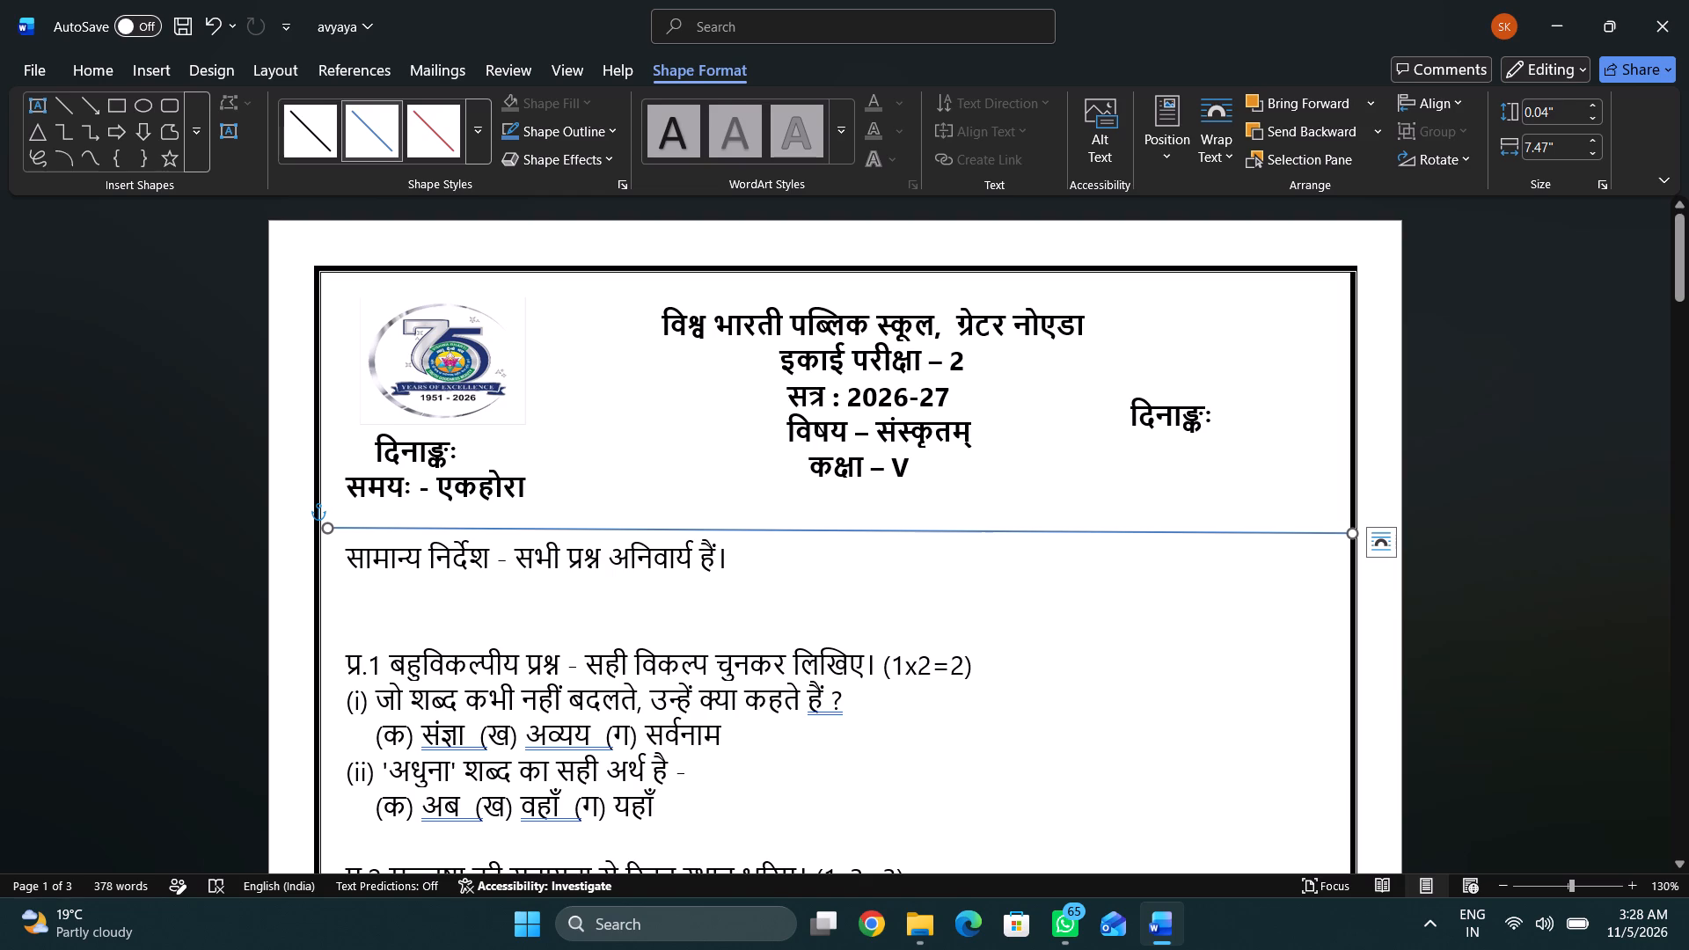
Insert a blank line above सामान्य निर्देश and shift the header's divider line slightly down into the gap.
{"action": "left_click", "coordinate": [349, 550]}
{"action": "key", "text": "Return"}
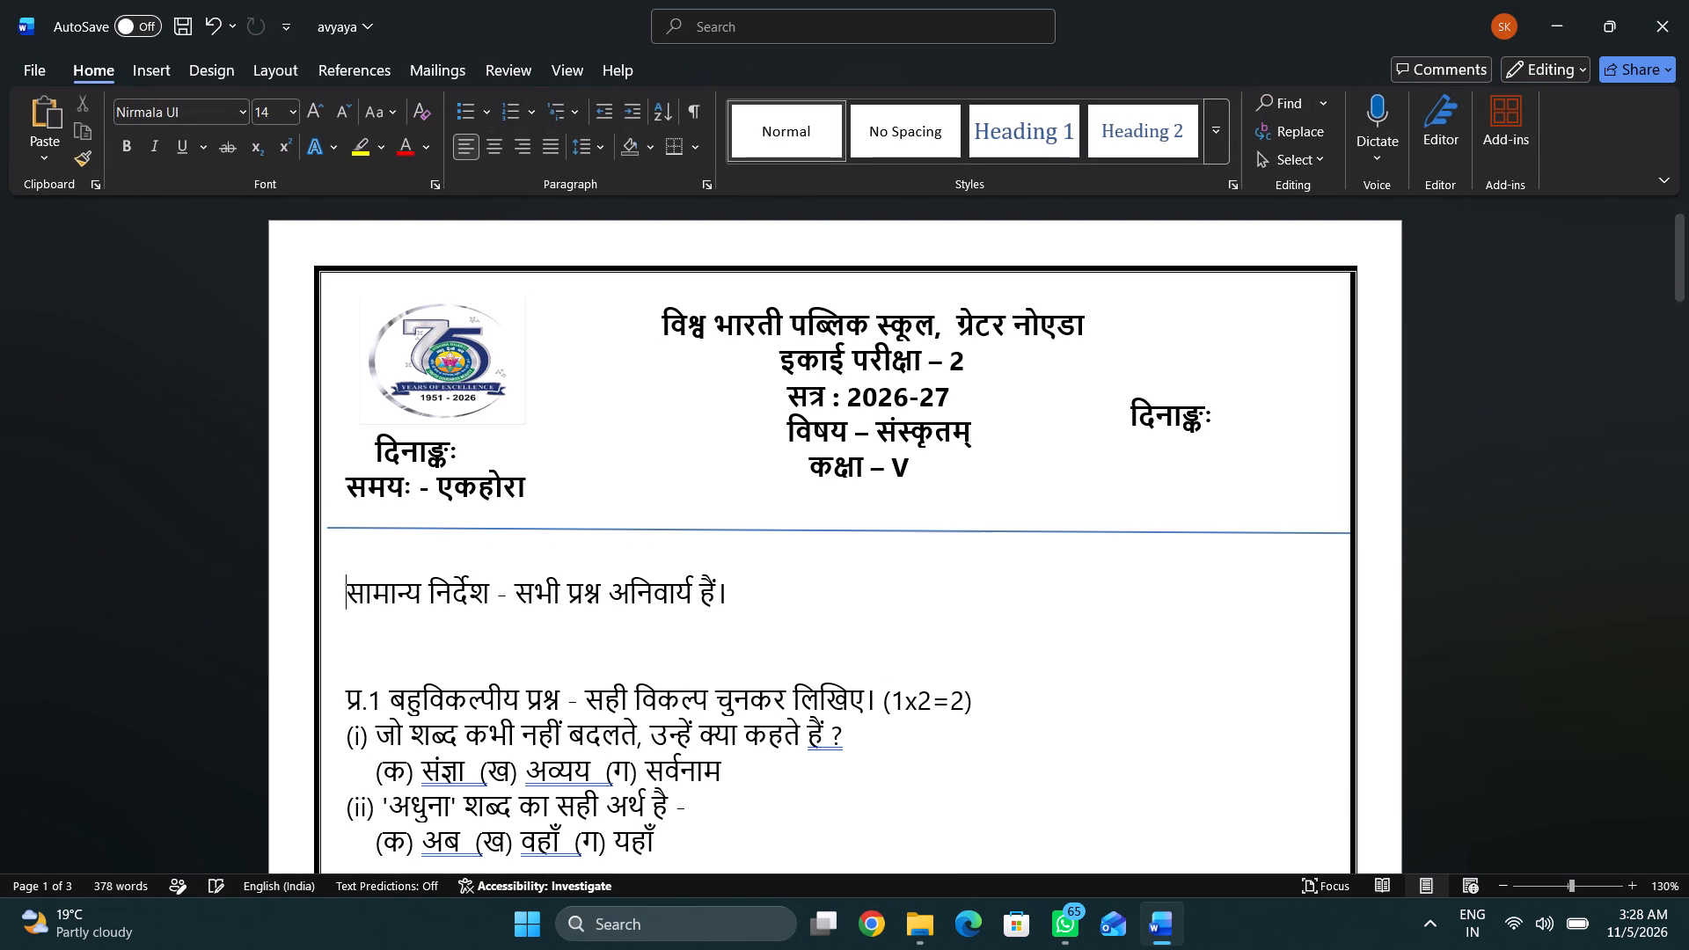
{"action": "left_click_drag", "start_coordinate": [875, 528], "coordinate": [880, 537]}
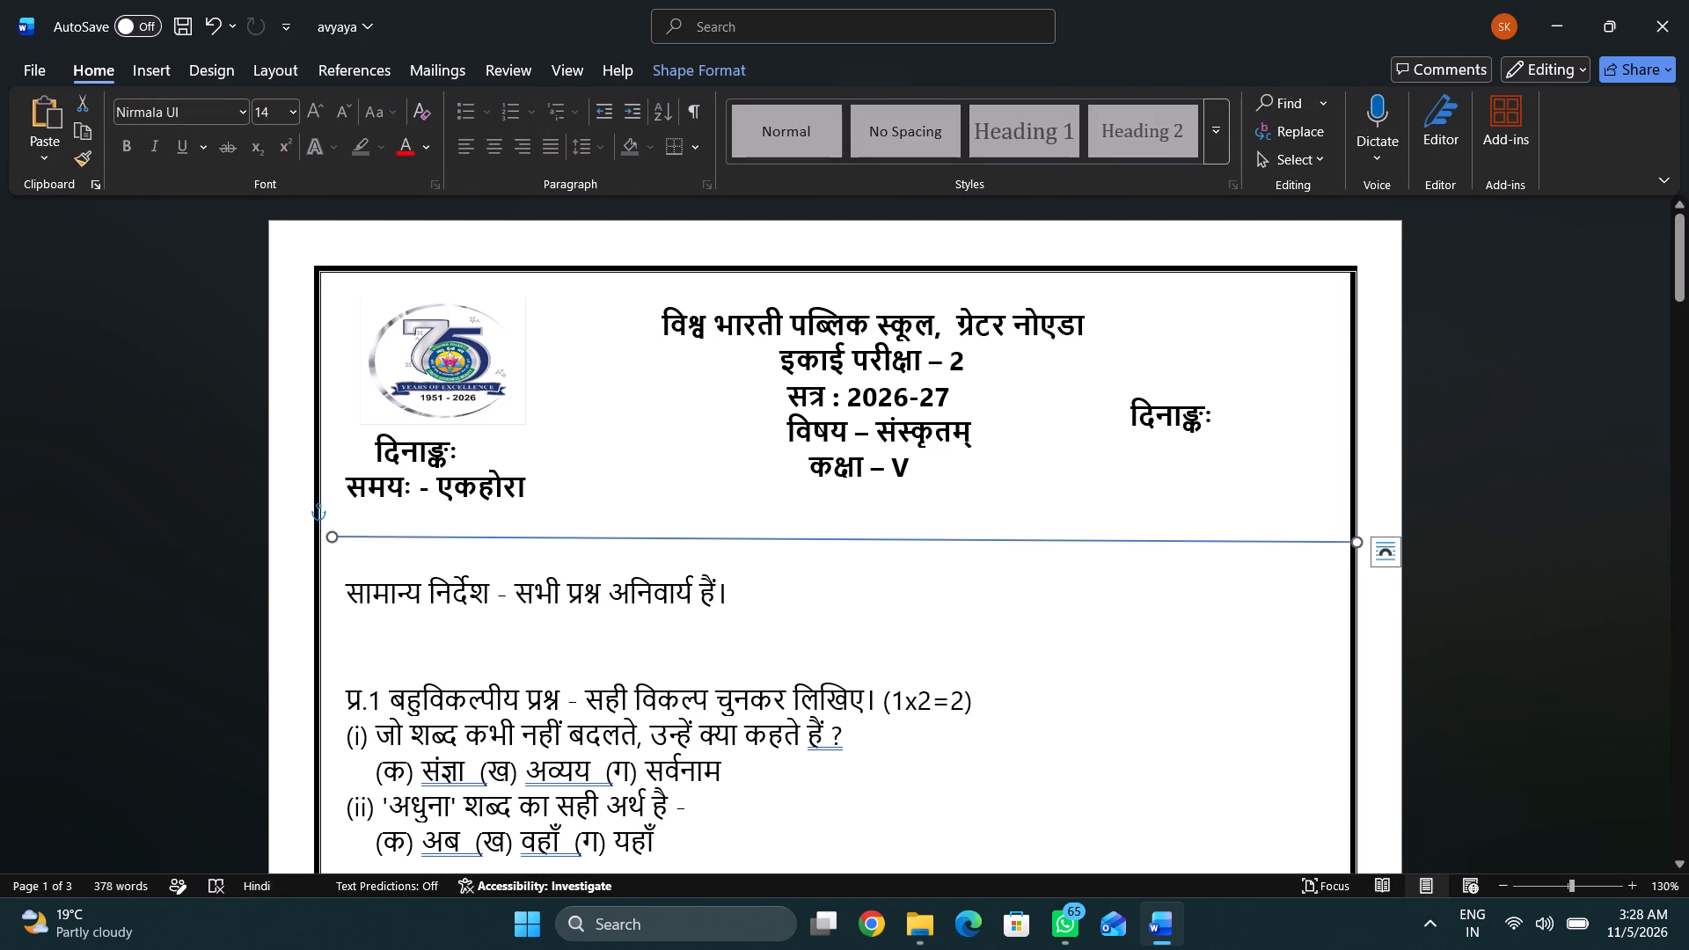
Copy the दिनाङ्कः label beside the title box to the line below समयः - एकहोरा and space-indent it beneath the original.
{"action": "left_click_drag", "start_coordinate": [1205, 413], "coordinate": [1127, 416]}
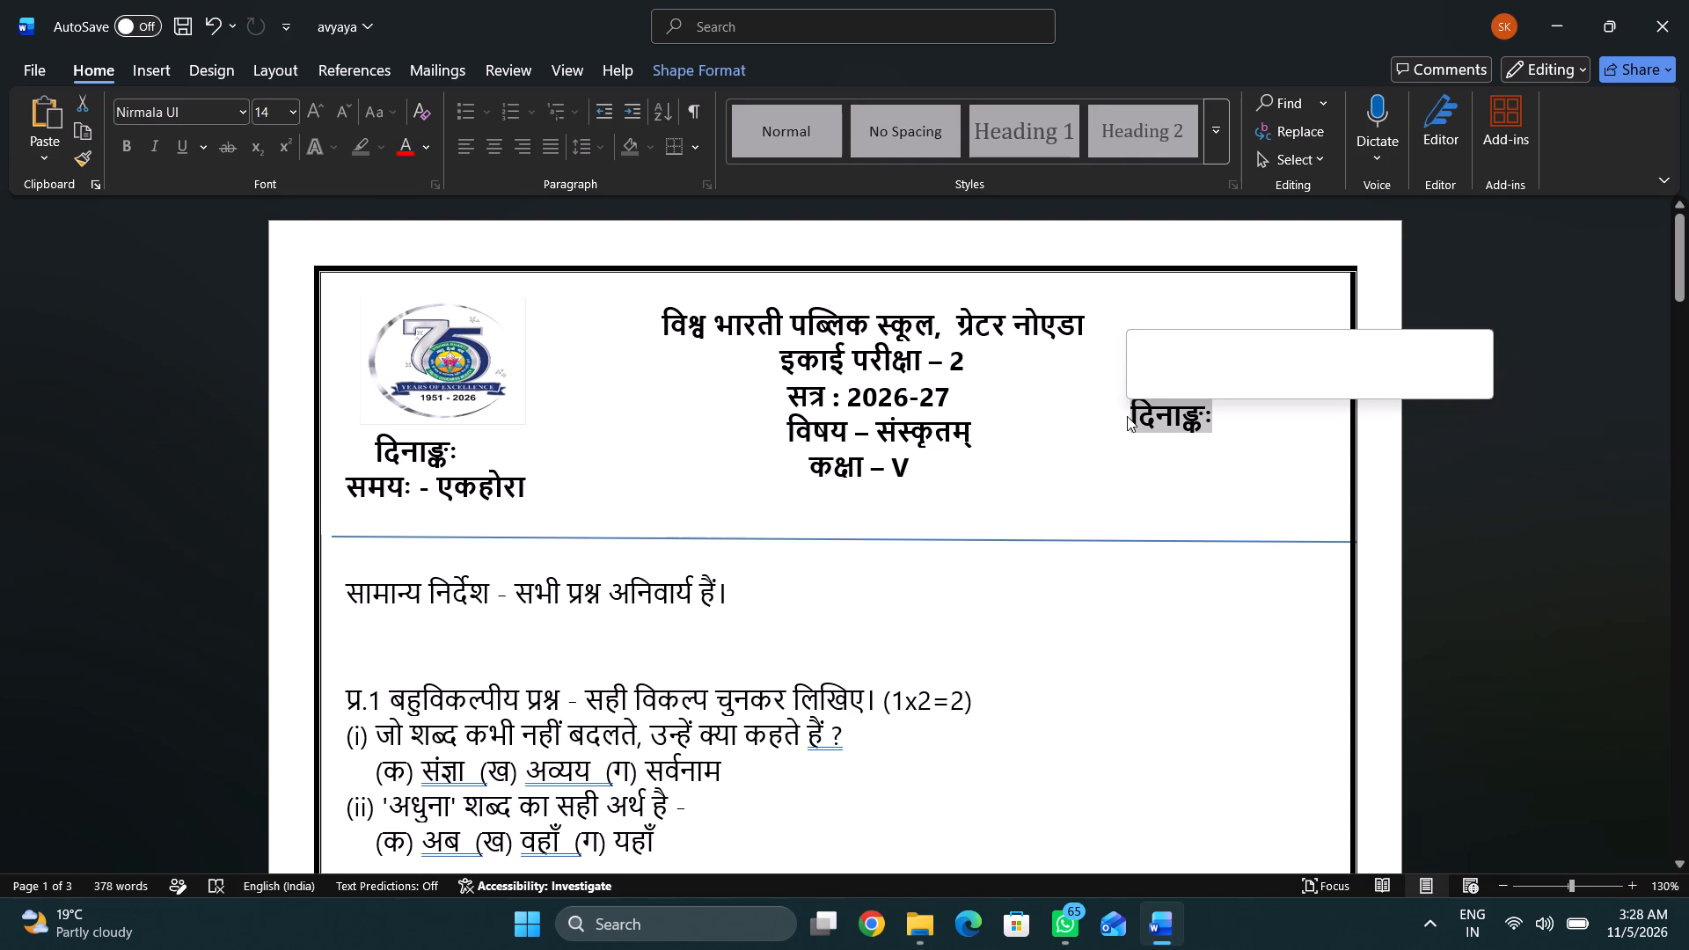
{"action": "key", "text": "ctrl+c"}
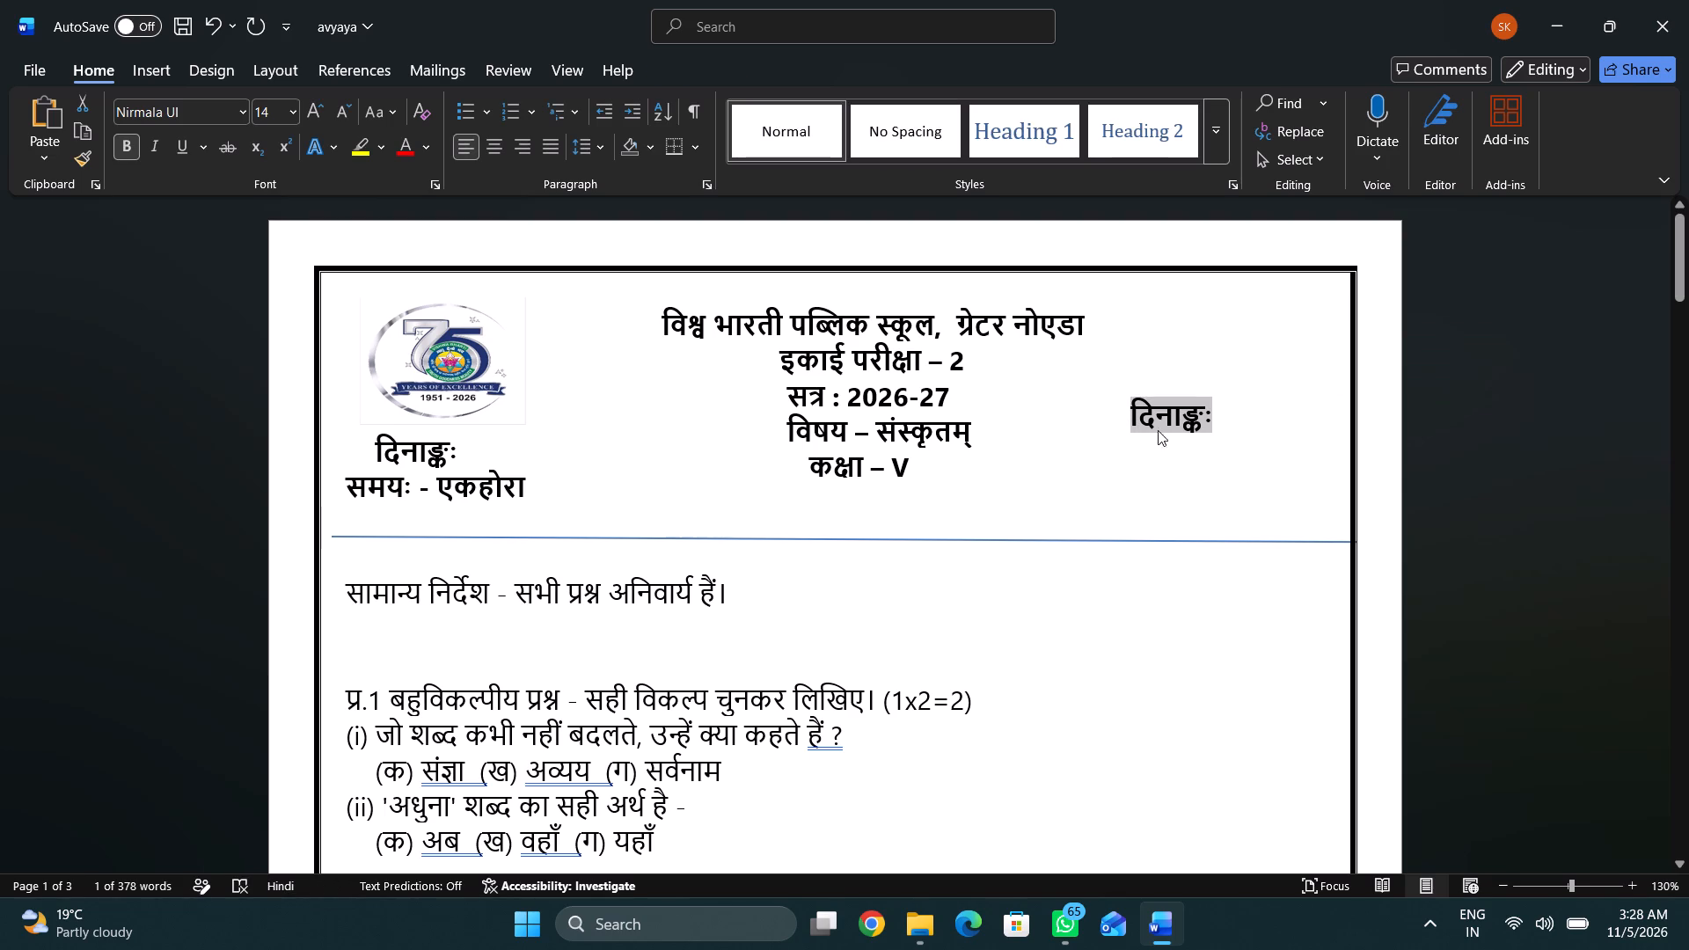
{"action": "left_click", "coordinate": [1125, 515]}
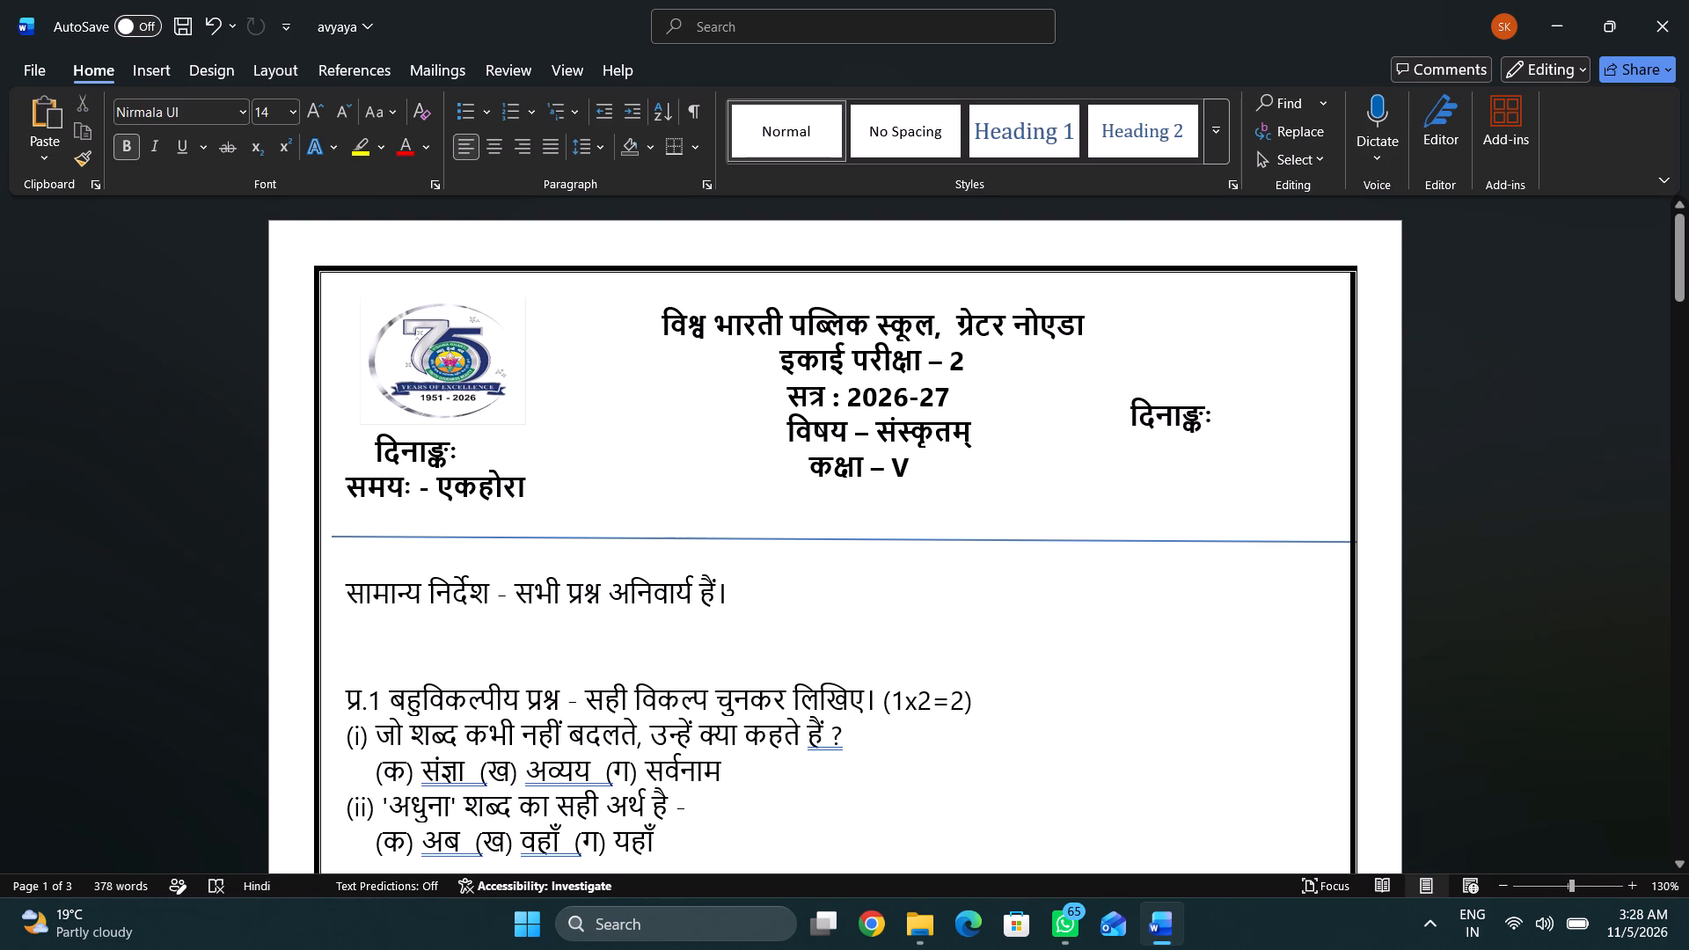
{"action": "left_click", "coordinate": [1125, 512]}
{"action": "key", "text": "ctrl+v"}
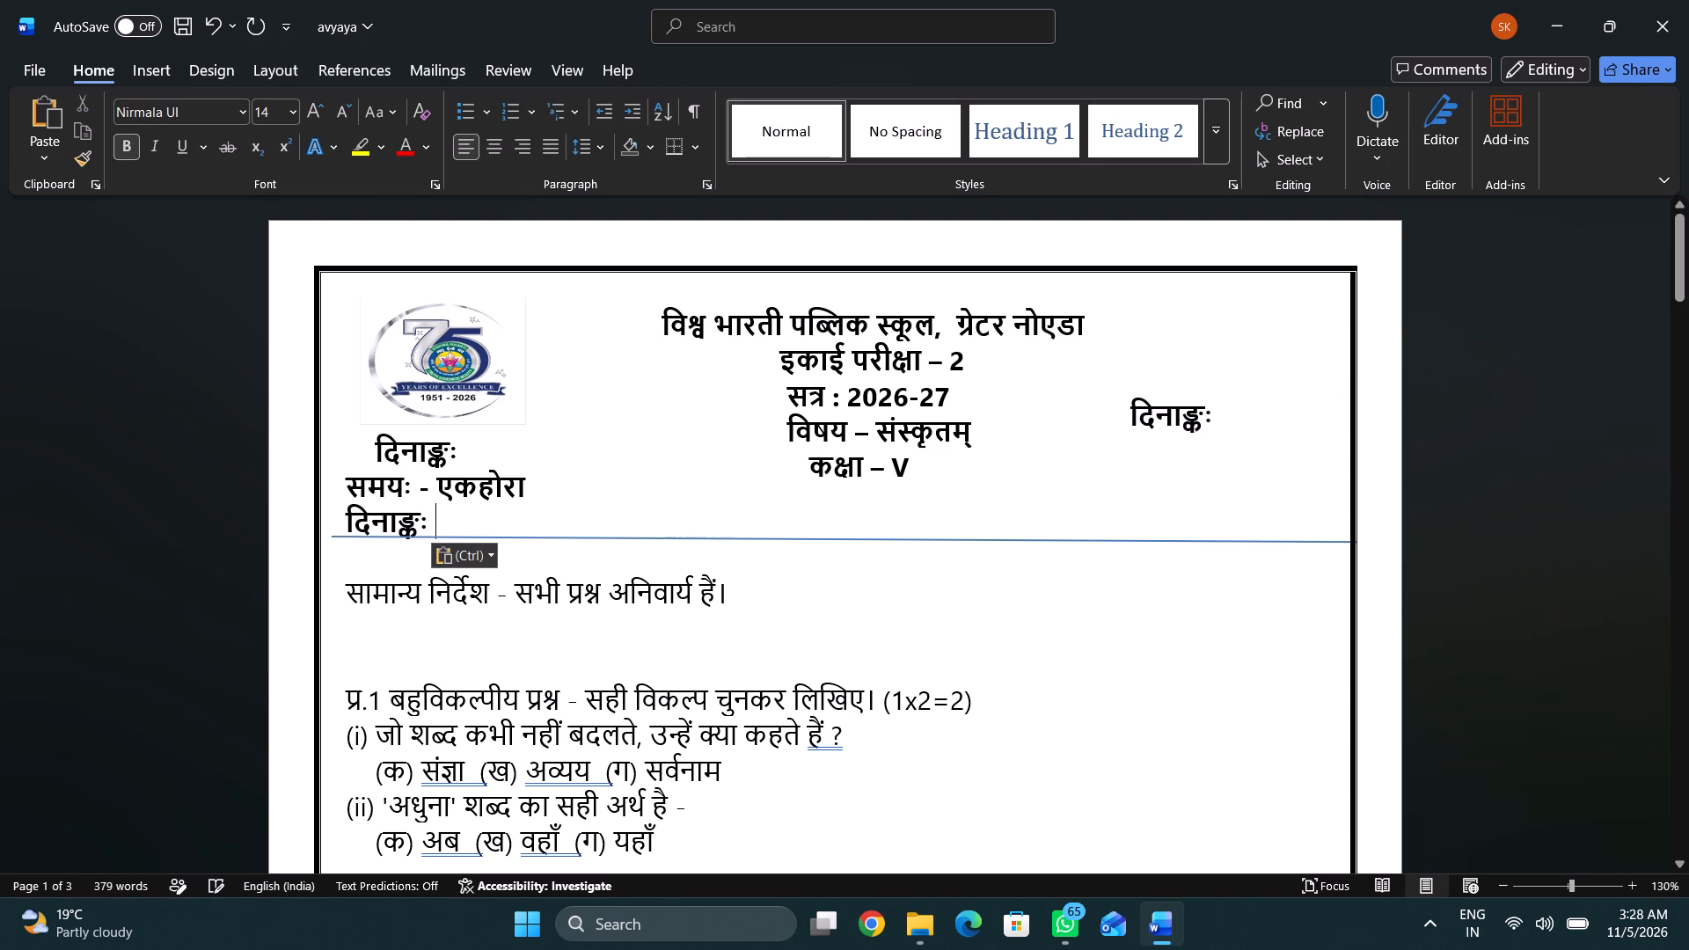
{"action": "left_click", "coordinate": [339, 521]}
{"action": "key", "text": "space"}
{"action": "key", "text": "space"}
{"action": "key", "text": "space"}
{"action": "key", "text": "space"}
{"action": "key", "text": "space"}
{"action": "key", "text": "space"}
{"action": "key", "text": "space"}
{"action": "key", "text": "space"}
{"action": "key", "text": "space"}
{"action": "key", "text": "space"}
{"action": "key", "text": "space"}
{"action": "key", "text": "space"}
{"action": "key", "text": "space"}
{"action": "key", "text": "space"}
{"action": "key", "text": "space"}
{"action": "key", "text": "space"}
{"action": "key", "text": "space"}
{"action": "key", "text": "space"}
{"action": "key", "text": "space"}
{"action": "key", "text": "space"}
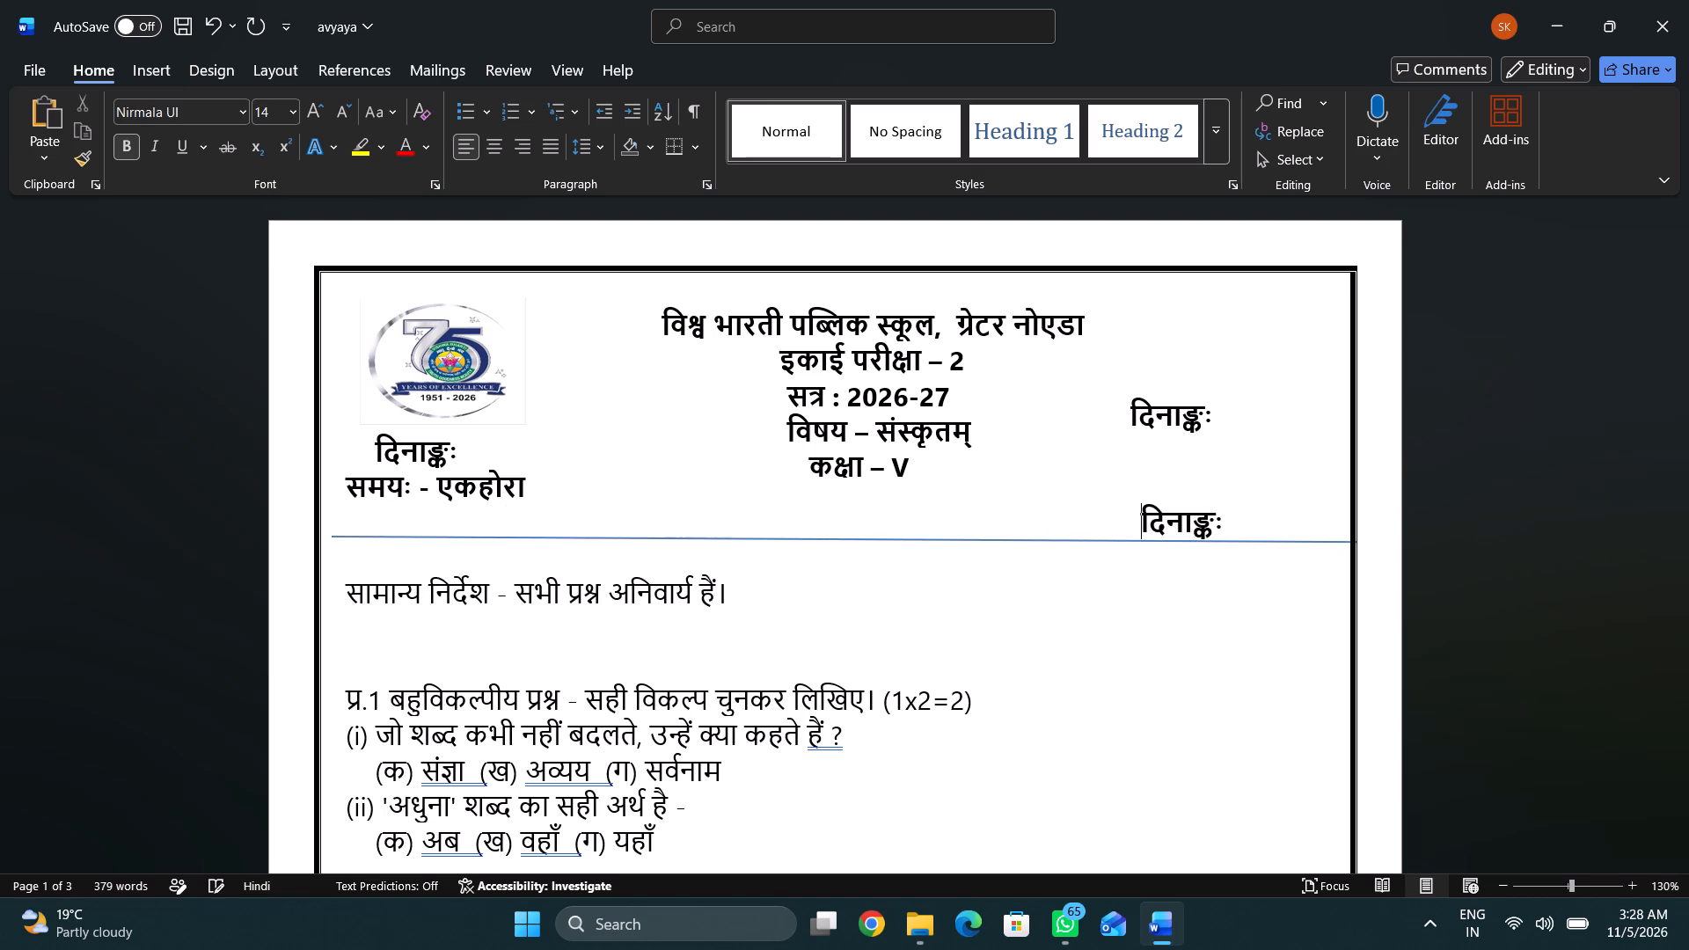
Delete the दिनाङ्कः label beside the title box and the indented copy below it, keeping the copy's indent.
{"action": "left_click", "coordinate": [1225, 411]}
{"action": "left_click_drag", "start_coordinate": [1225, 411], "coordinate": [1088, 418]}
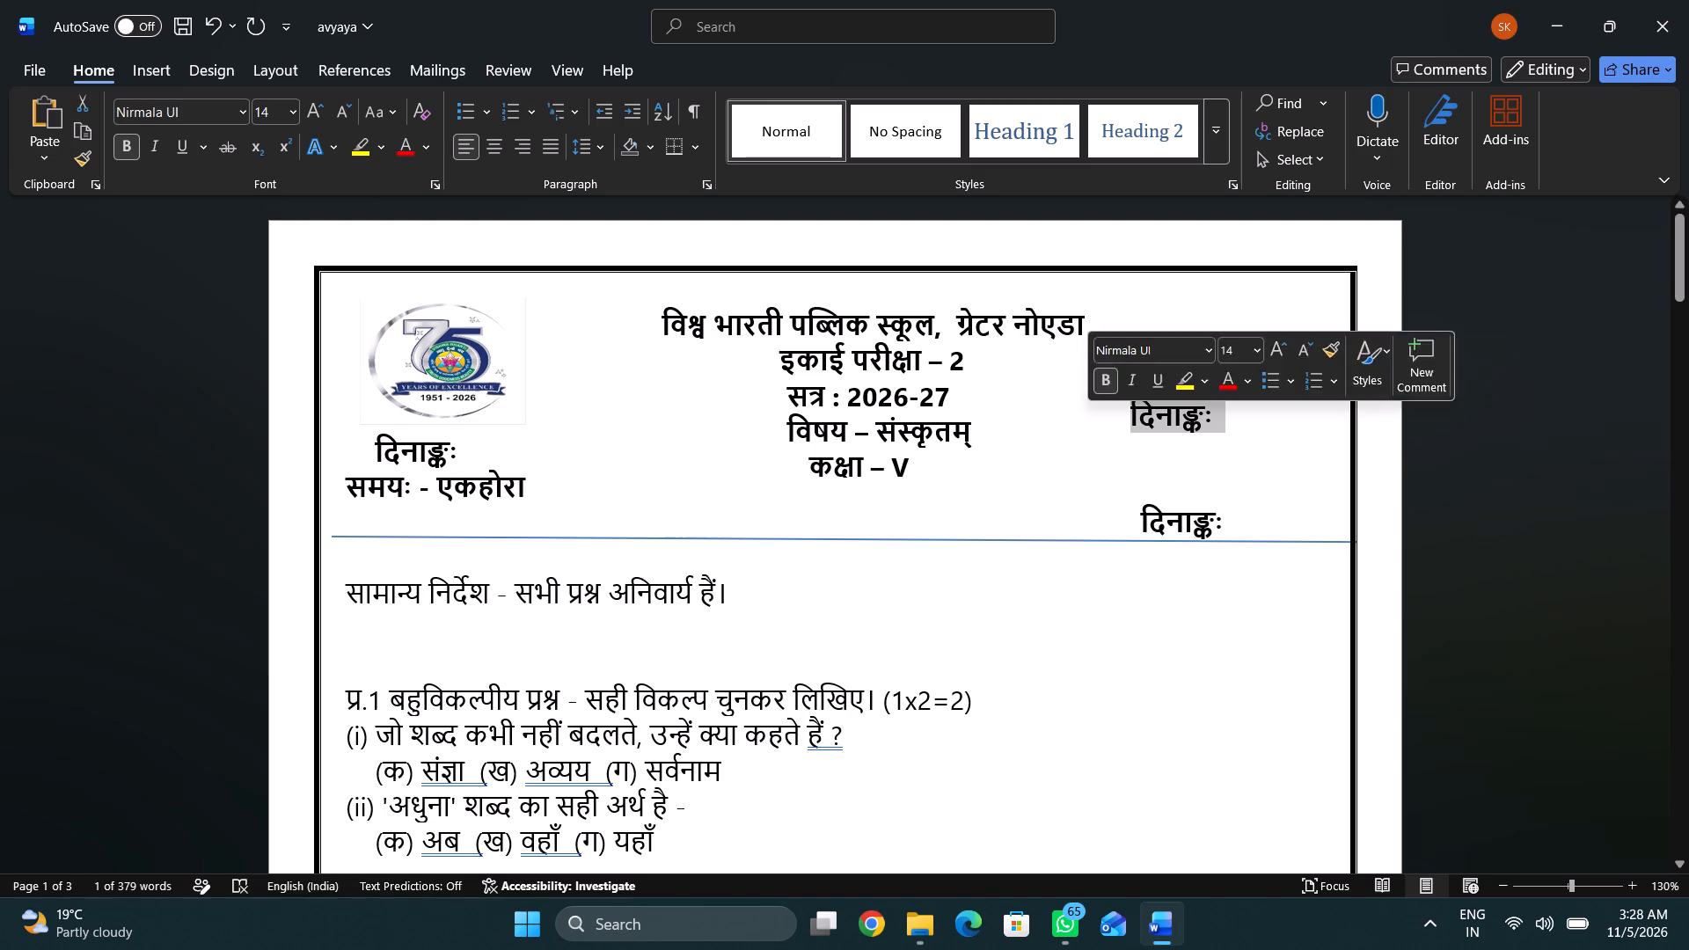
{"action": "key", "text": "BackSpace"}
{"action": "left_click_drag", "start_coordinate": [1228, 516], "coordinate": [1135, 518]}
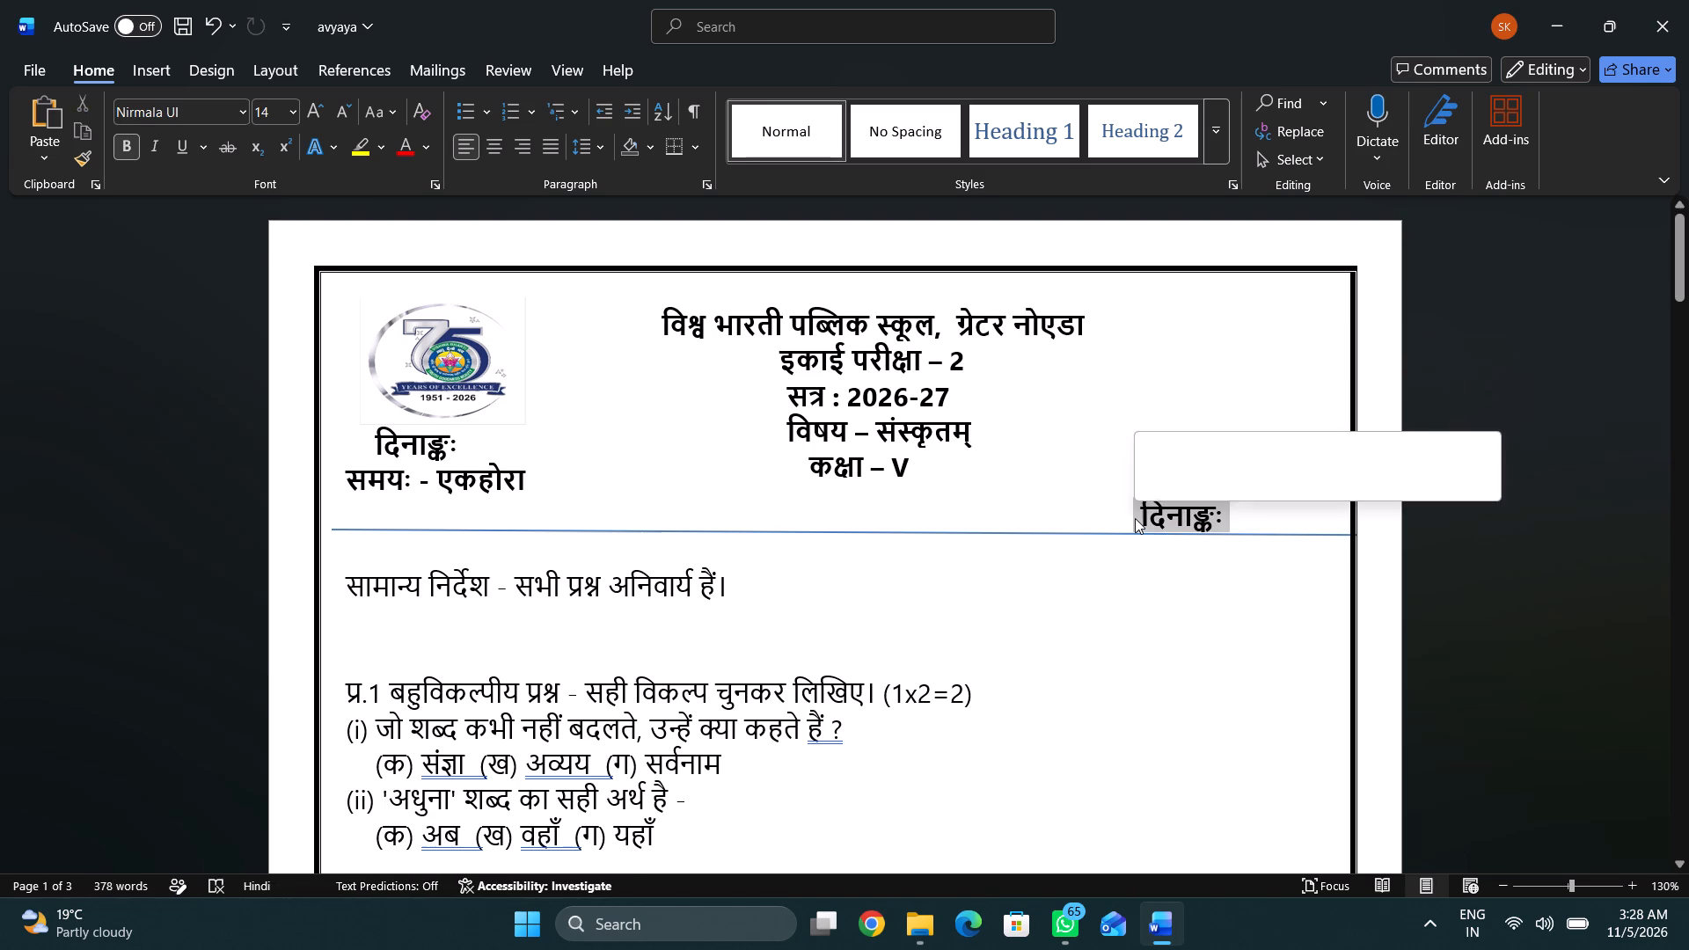
{"action": "key", "text": "BackSpace"}
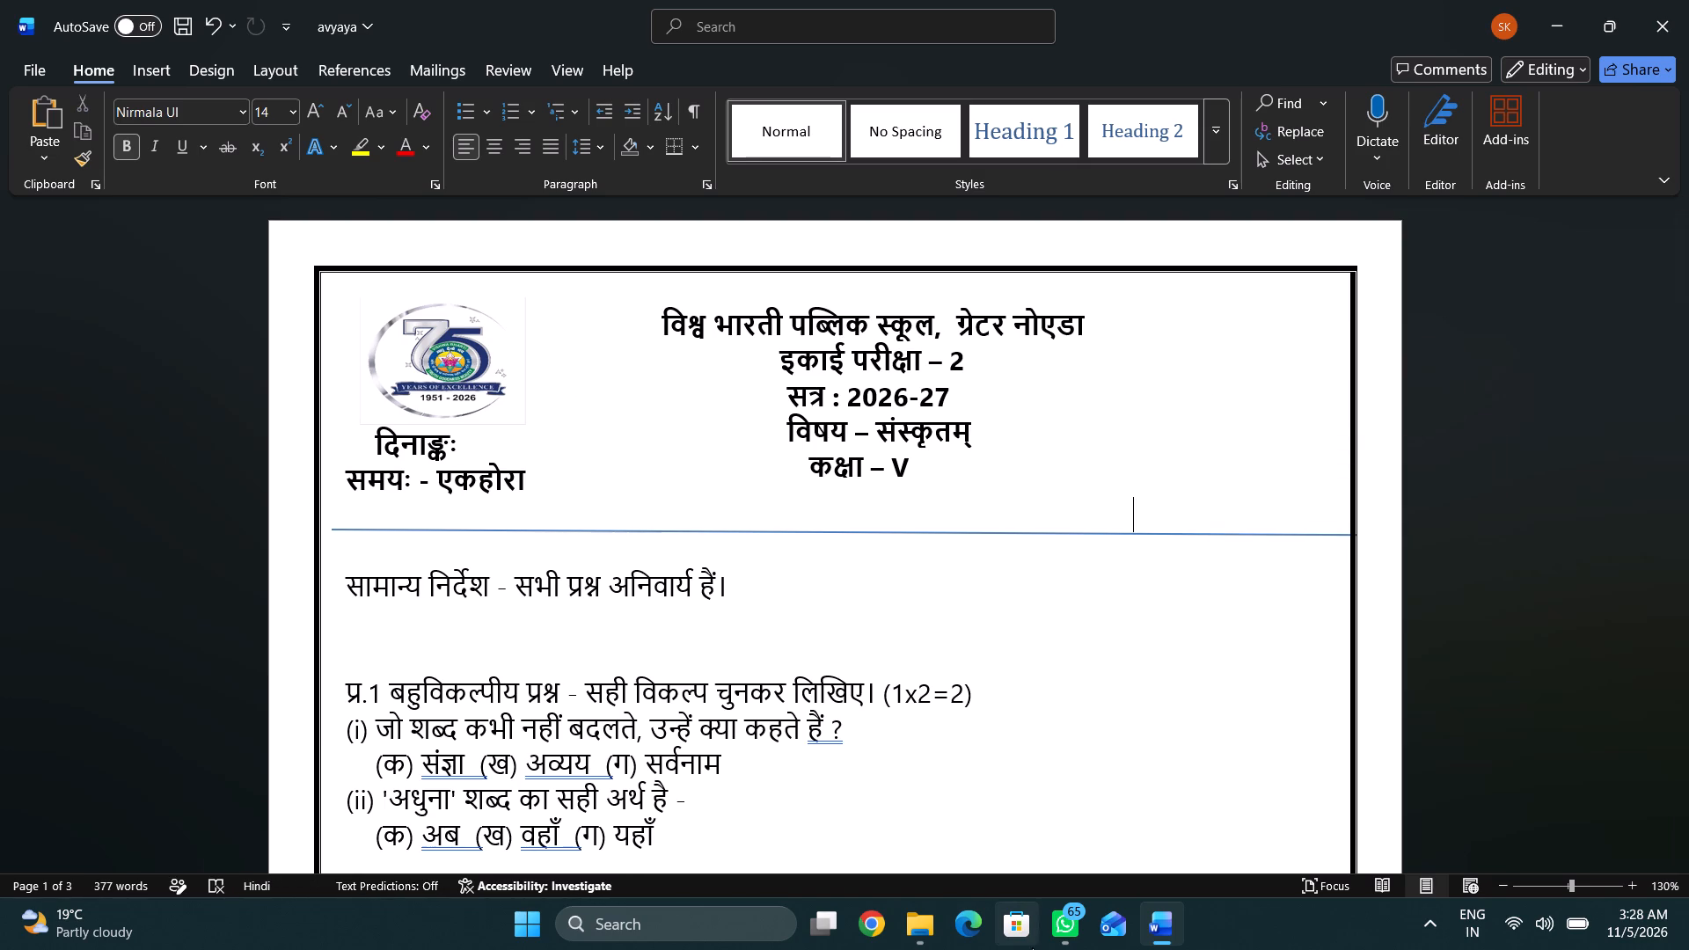
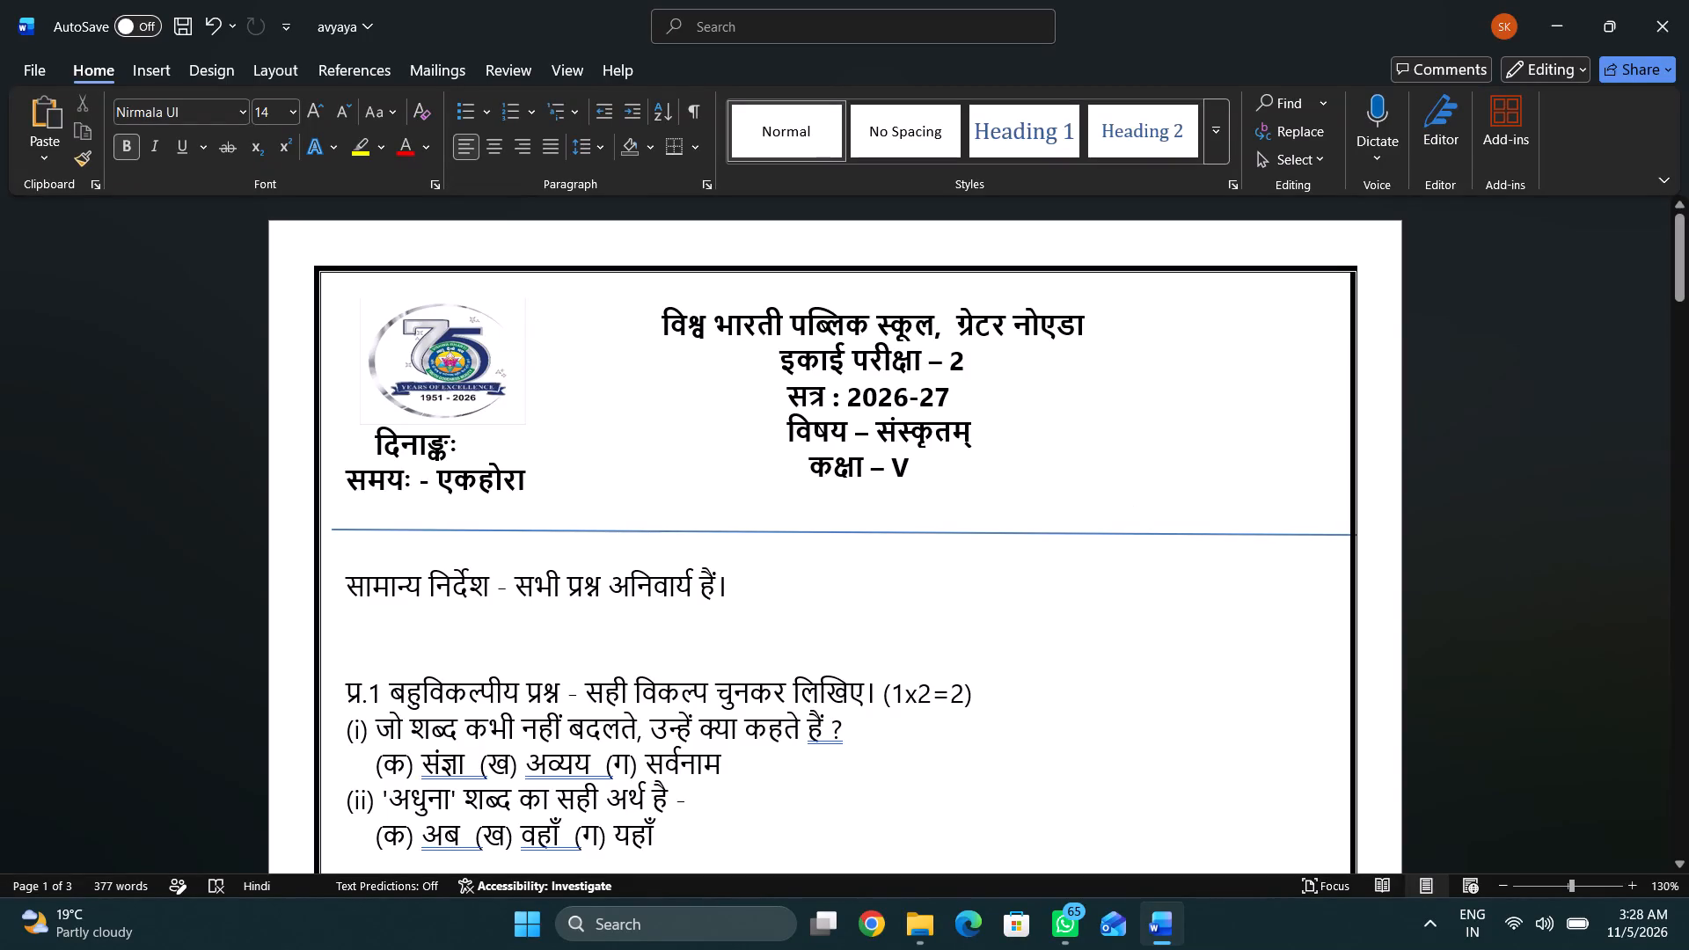
Paste the पूर्णाङ्कः label at the end of the indented line just above the header's divider, below कक्षा – V.
{"action": "left_click", "coordinate": [1146, 504]}
{"action": "key", "text": "ctrl+v"}
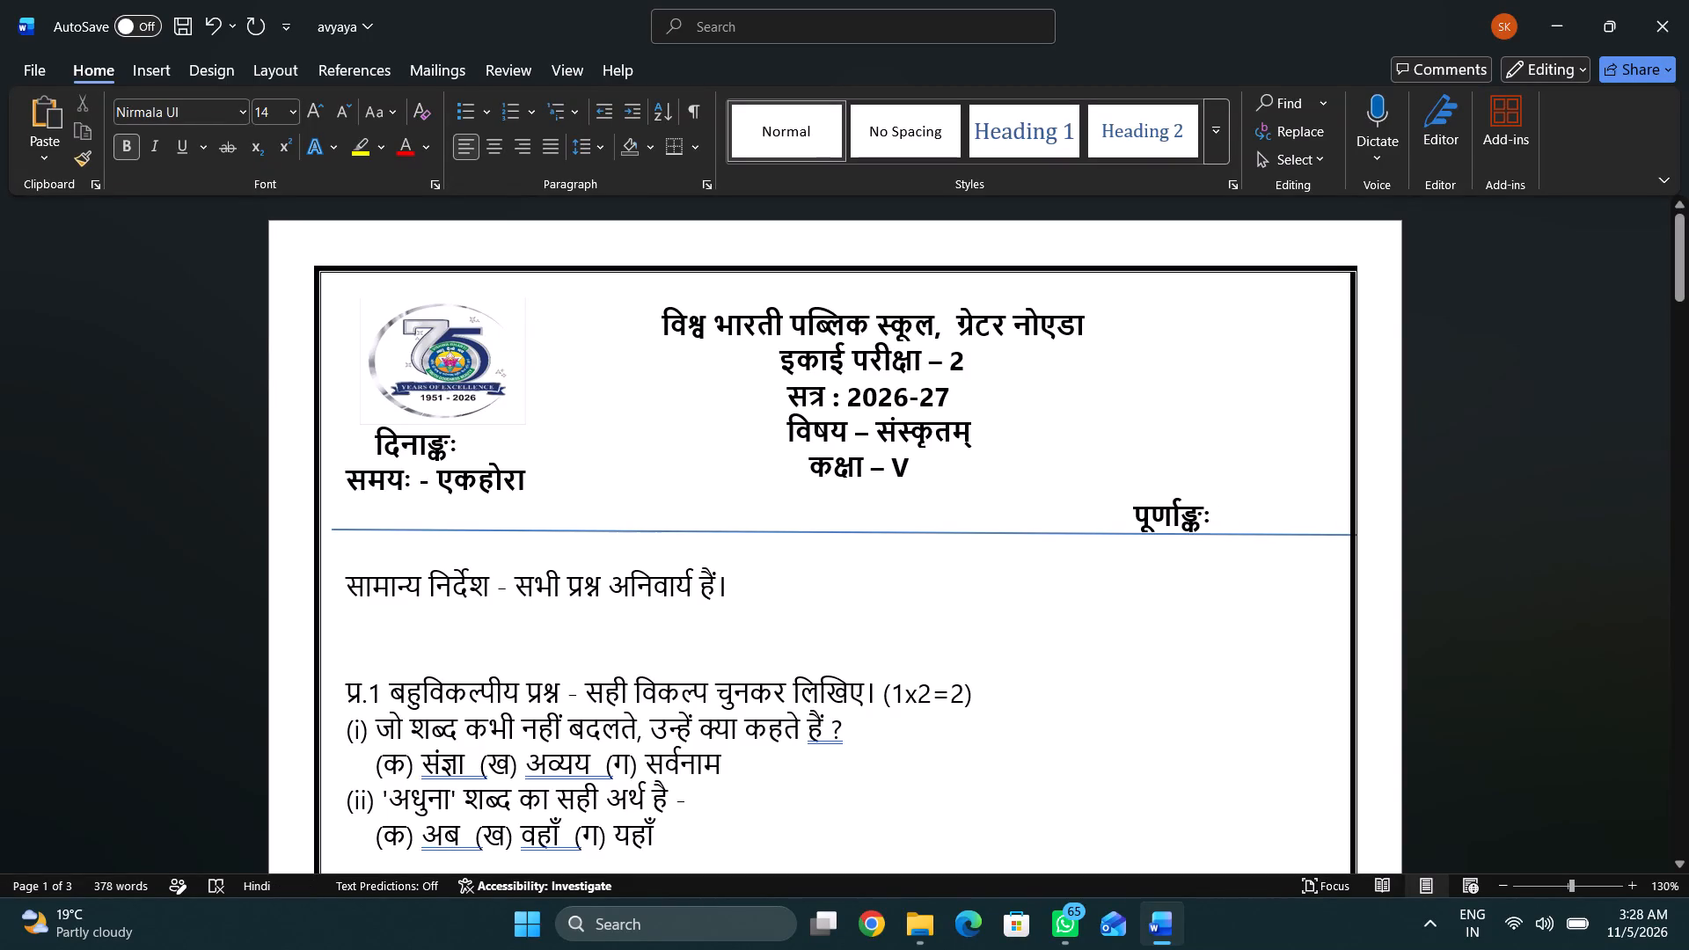
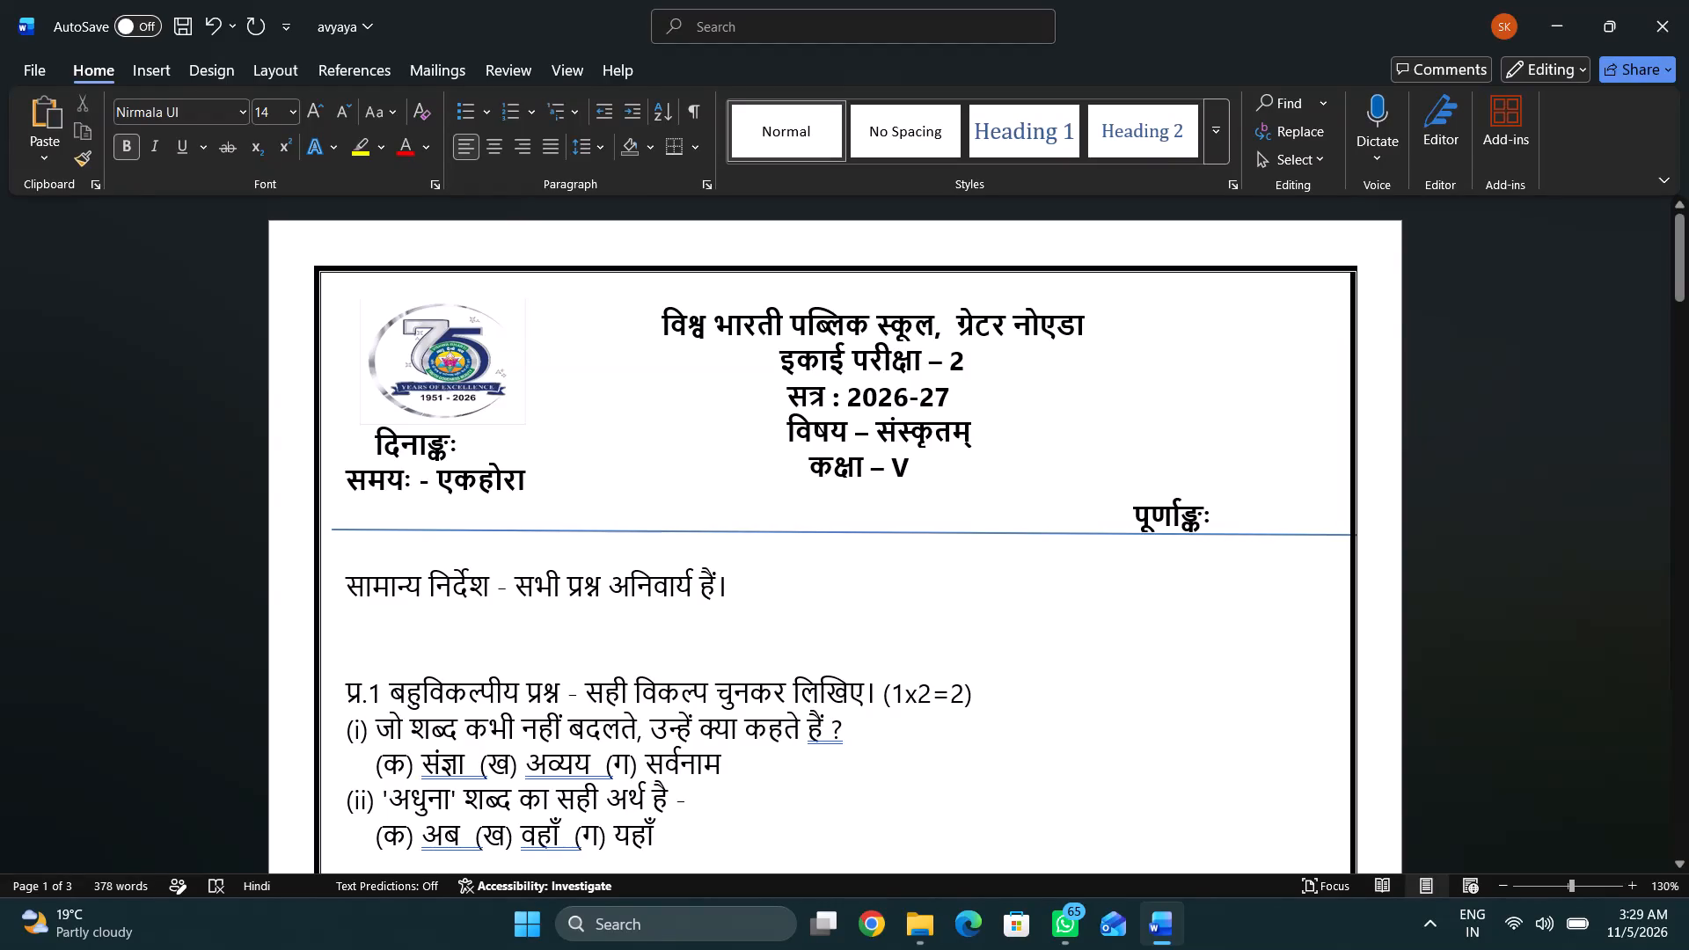
Complete the total-marks label पूर्णाङ्कः with a dash copied from the कक्षा – V line and the value 30.
{"action": "left_click", "coordinate": [874, 469]}
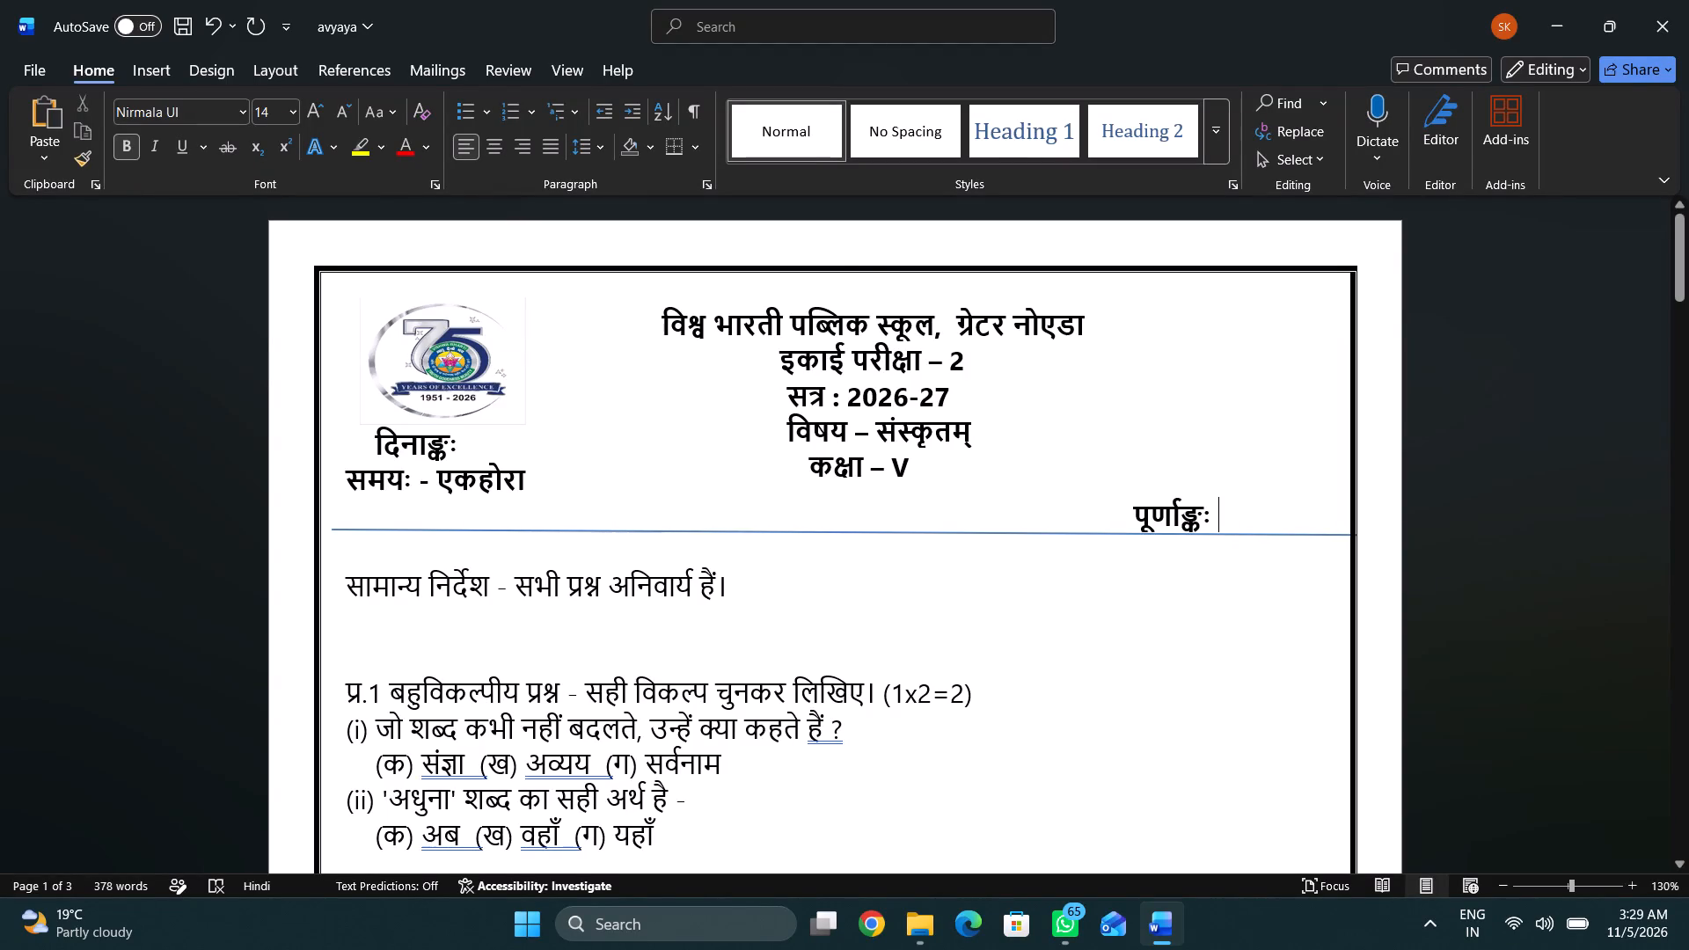
{"action": "left_click_drag", "start_coordinate": [874, 469], "coordinate": [878, 478]}
{"action": "key", "text": "ctrl+c"}
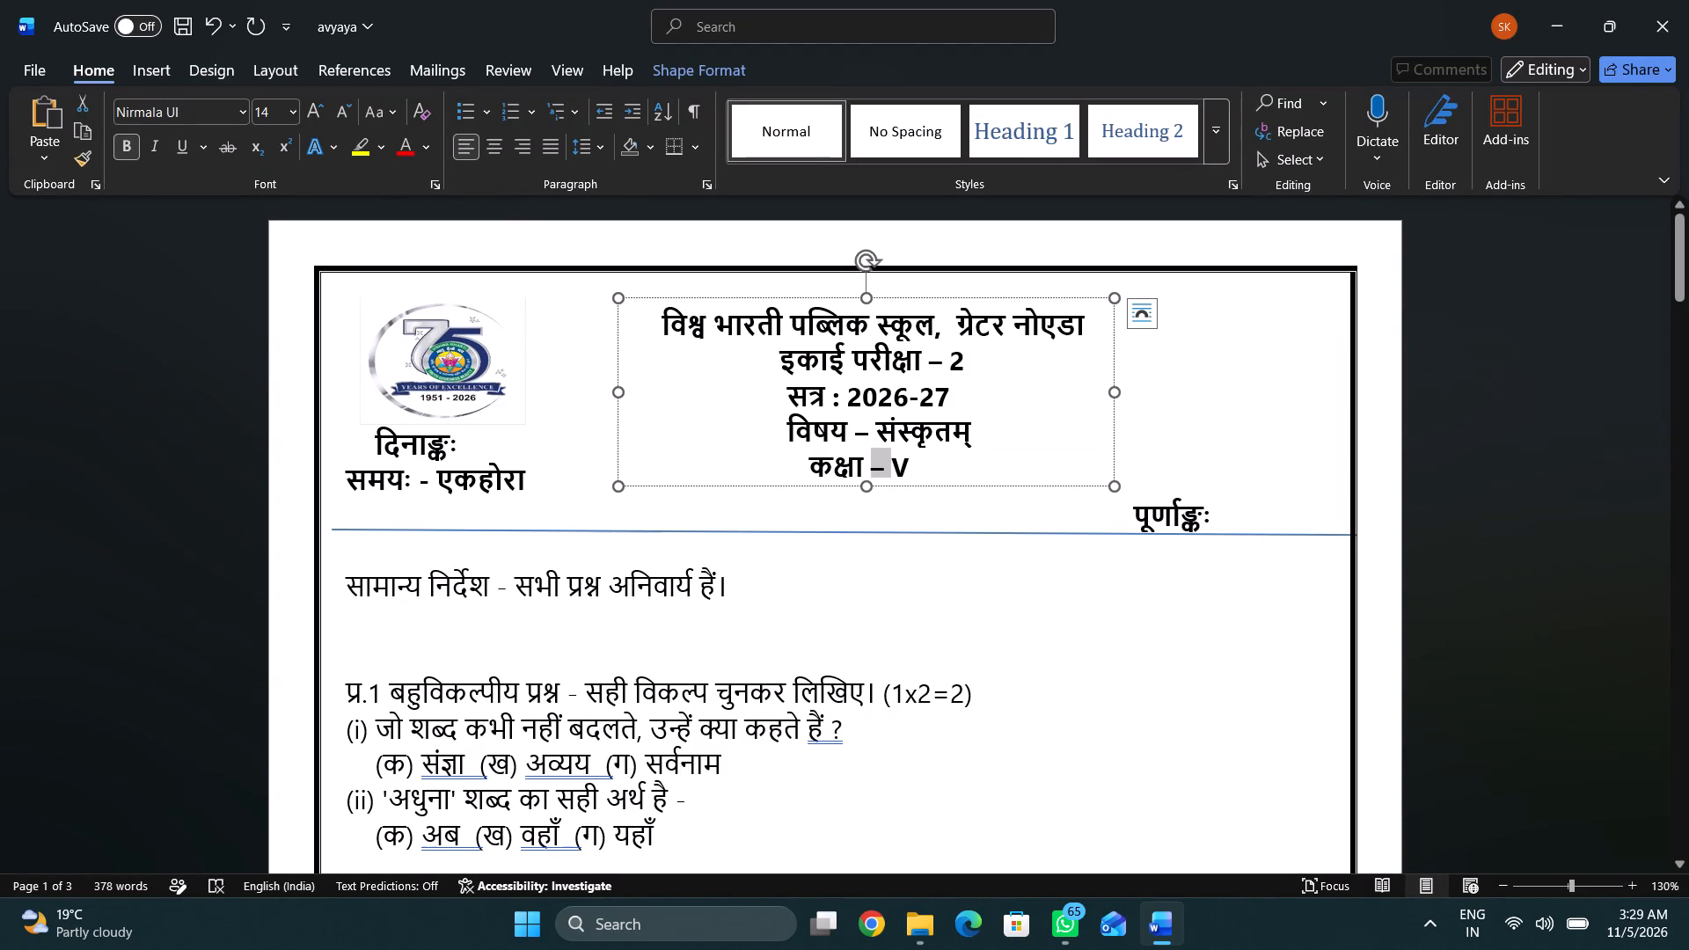
{"action": "left_click", "coordinate": [1217, 515]}
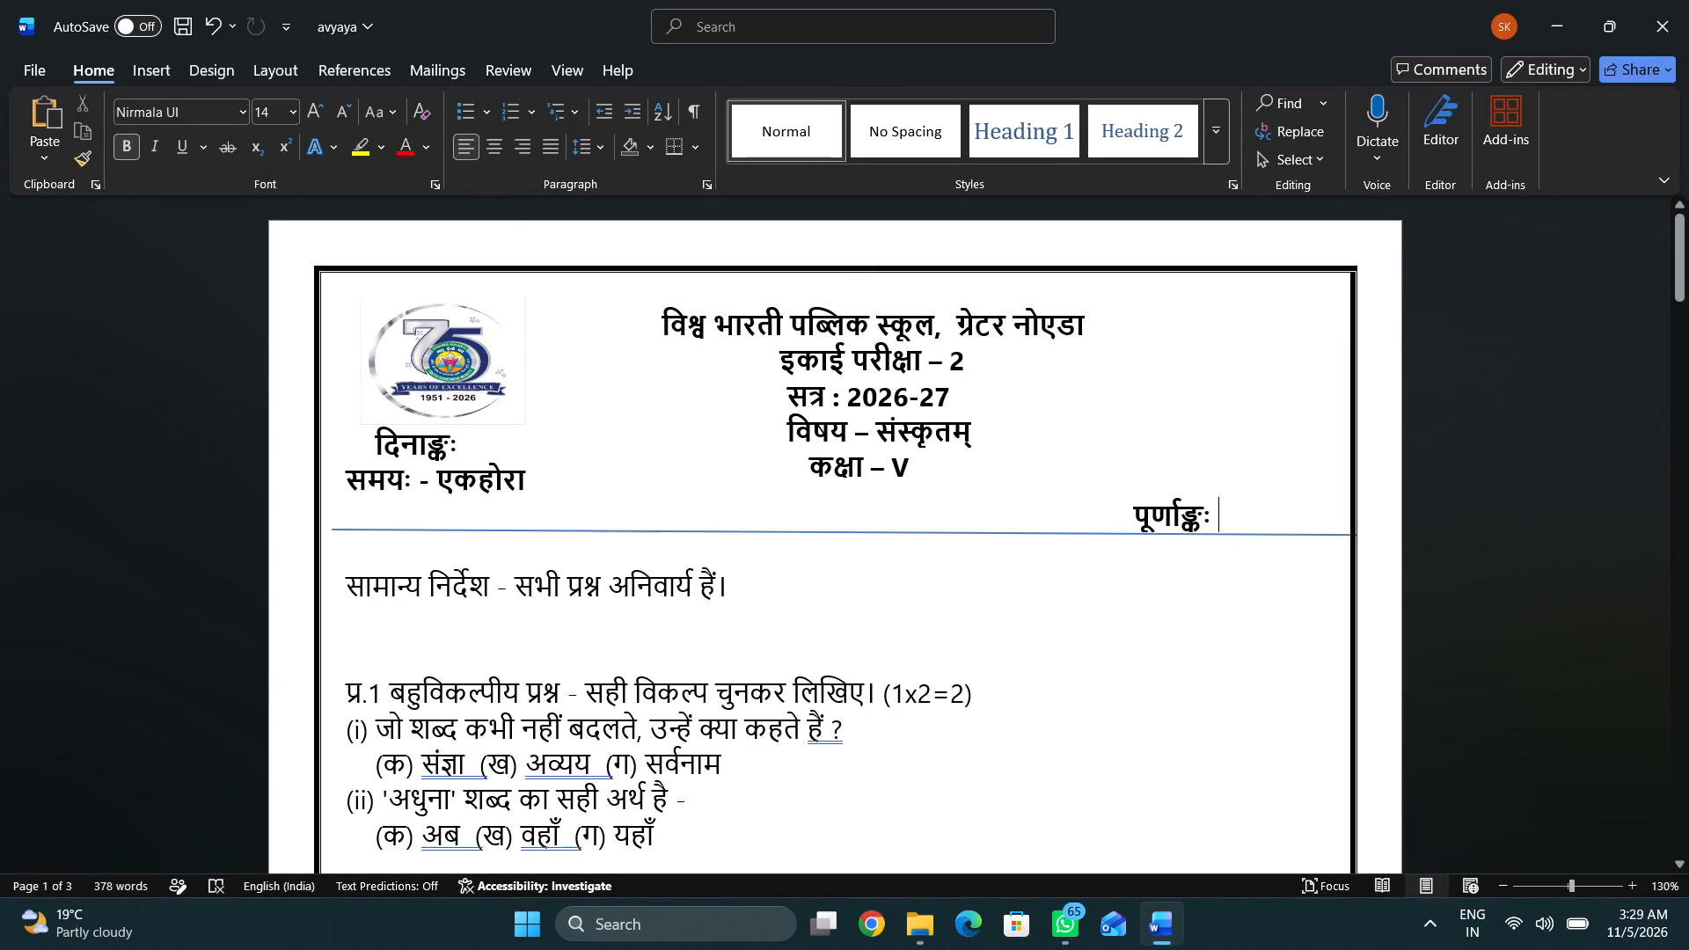
{"action": "key", "text": "ctrl+v"}
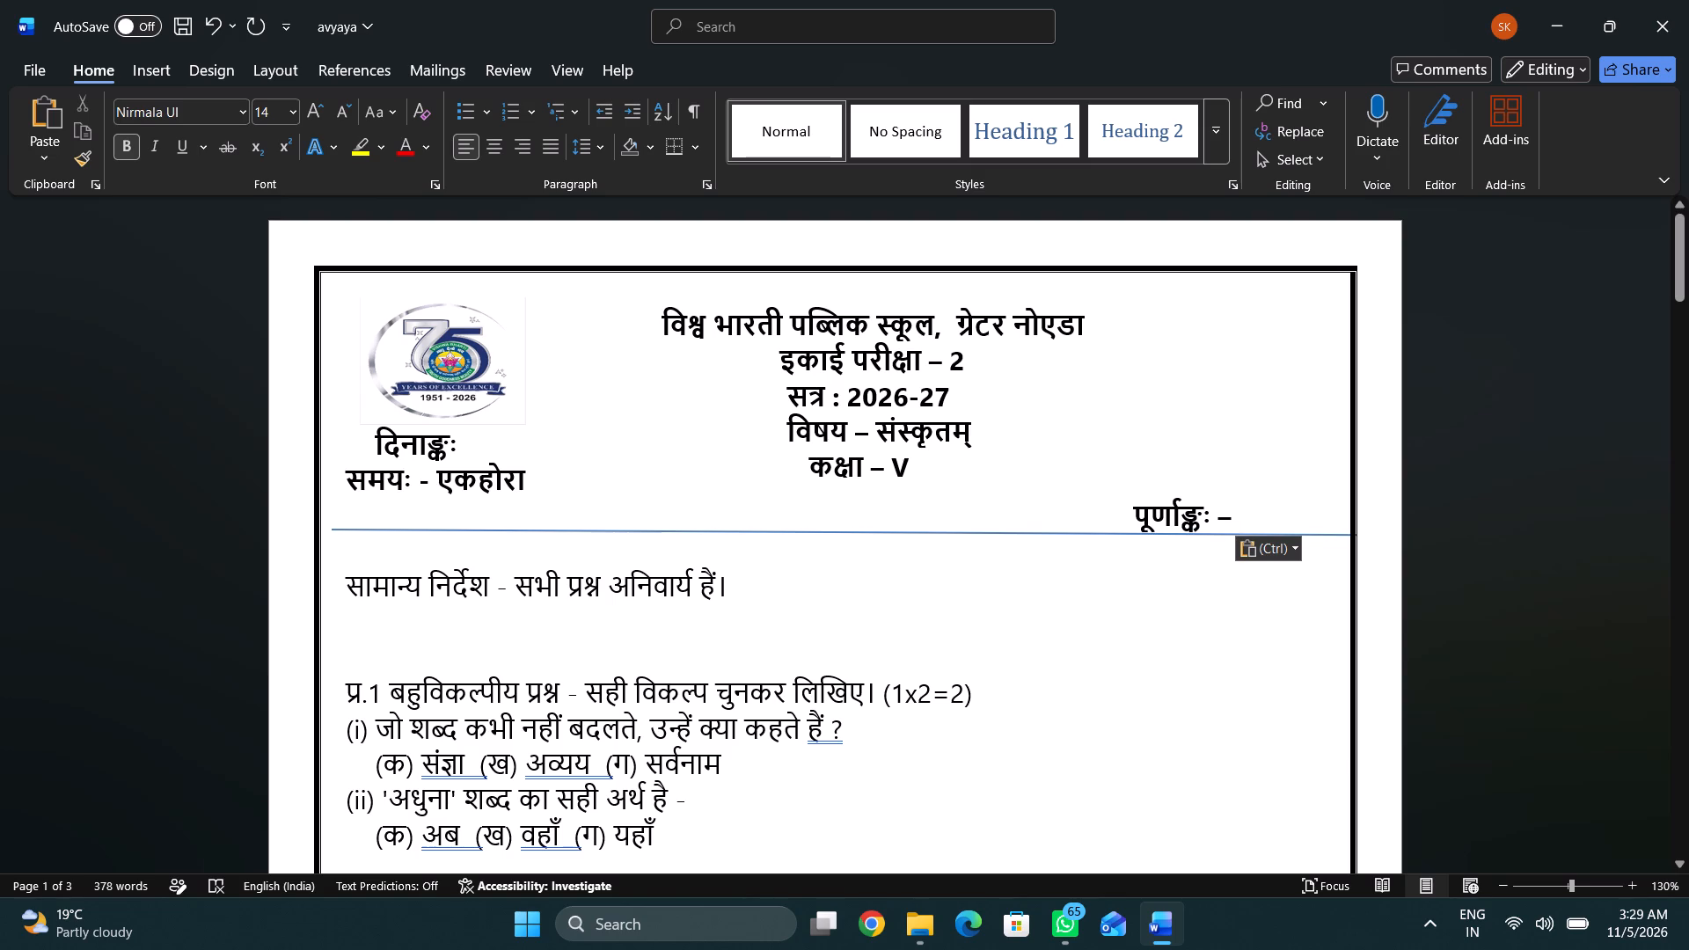
{"action": "left_click", "coordinate": [1221, 522]}
{"action": "key", "text": "3"}
{"action": "key", "text": "0"}
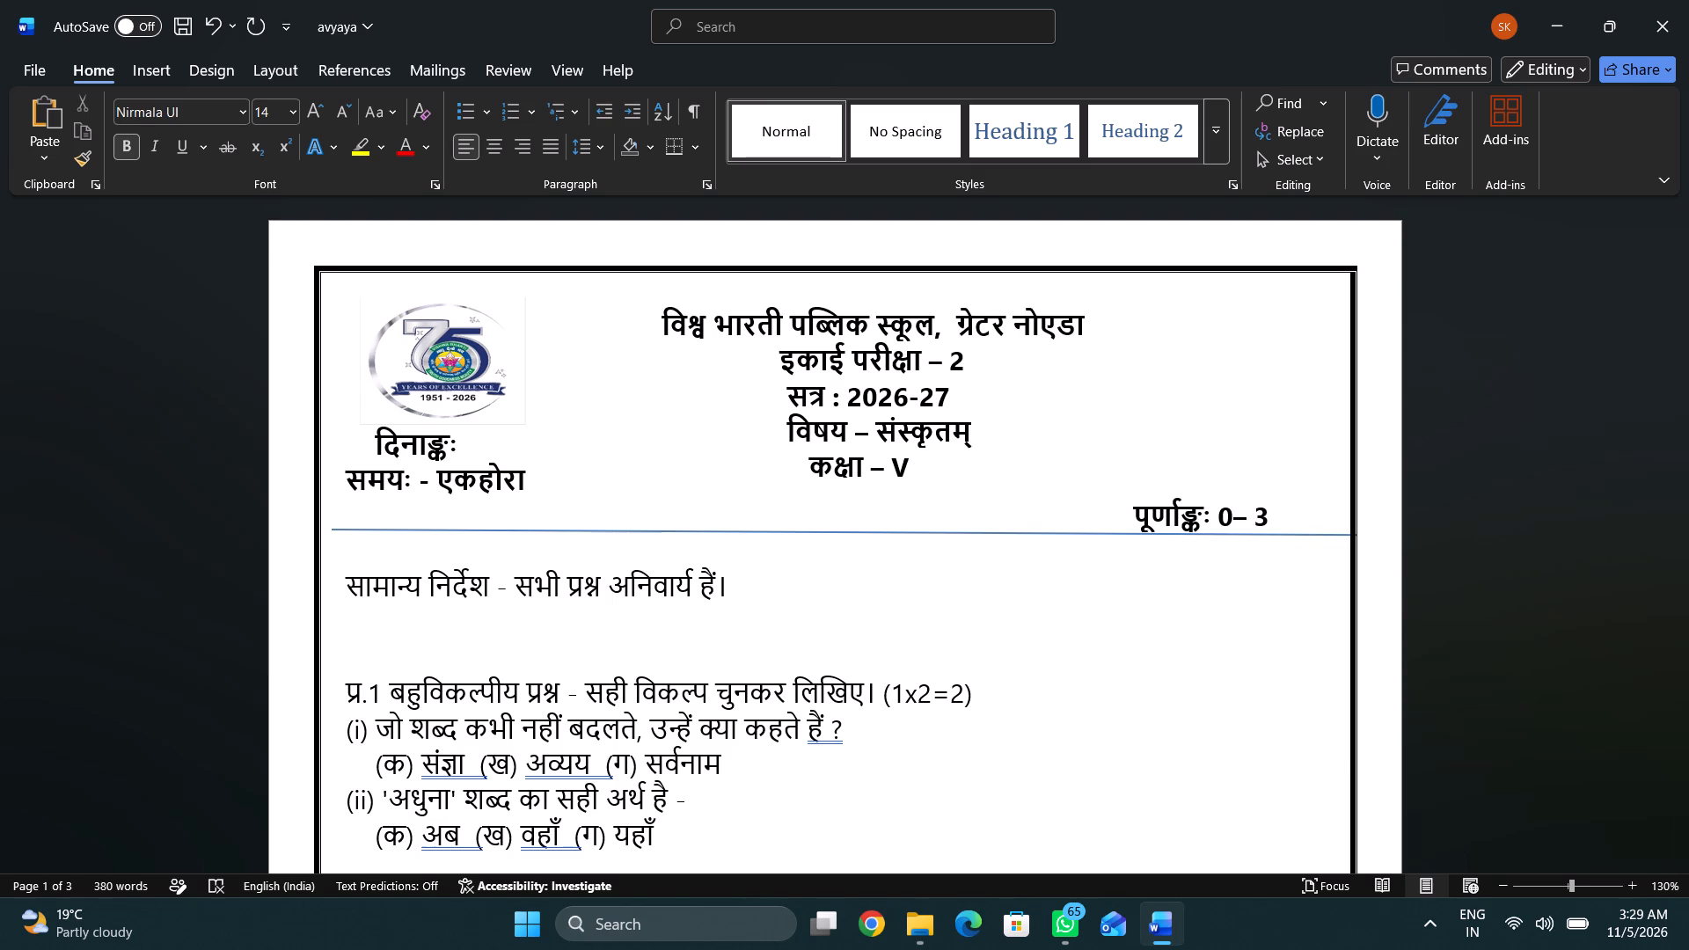
{"action": "key", "text": "BackSpace"}
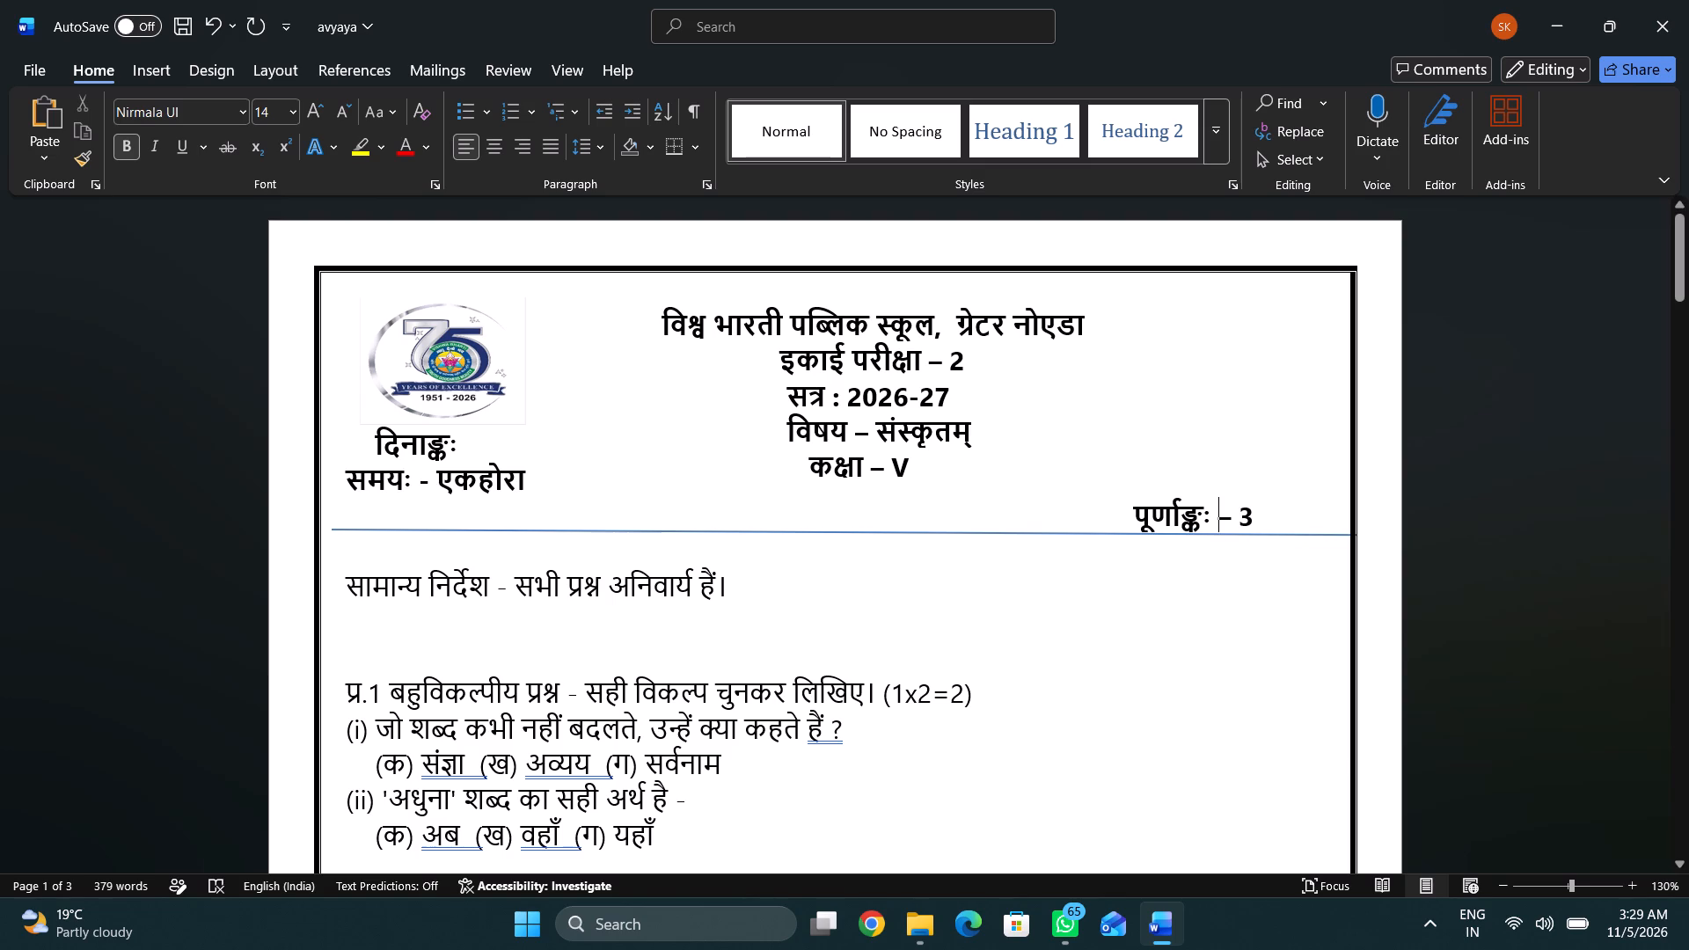
{"action": "left_click", "coordinate": [1258, 509]}
{"action": "key", "text": "0"}
Move the दिनाङ्कः label down one line with a line break before it, below the school logo.
{"action": "left_click", "coordinate": [459, 448]}
{"action": "left_click", "coordinate": [367, 439]}
{"action": "key", "text": "Return"}
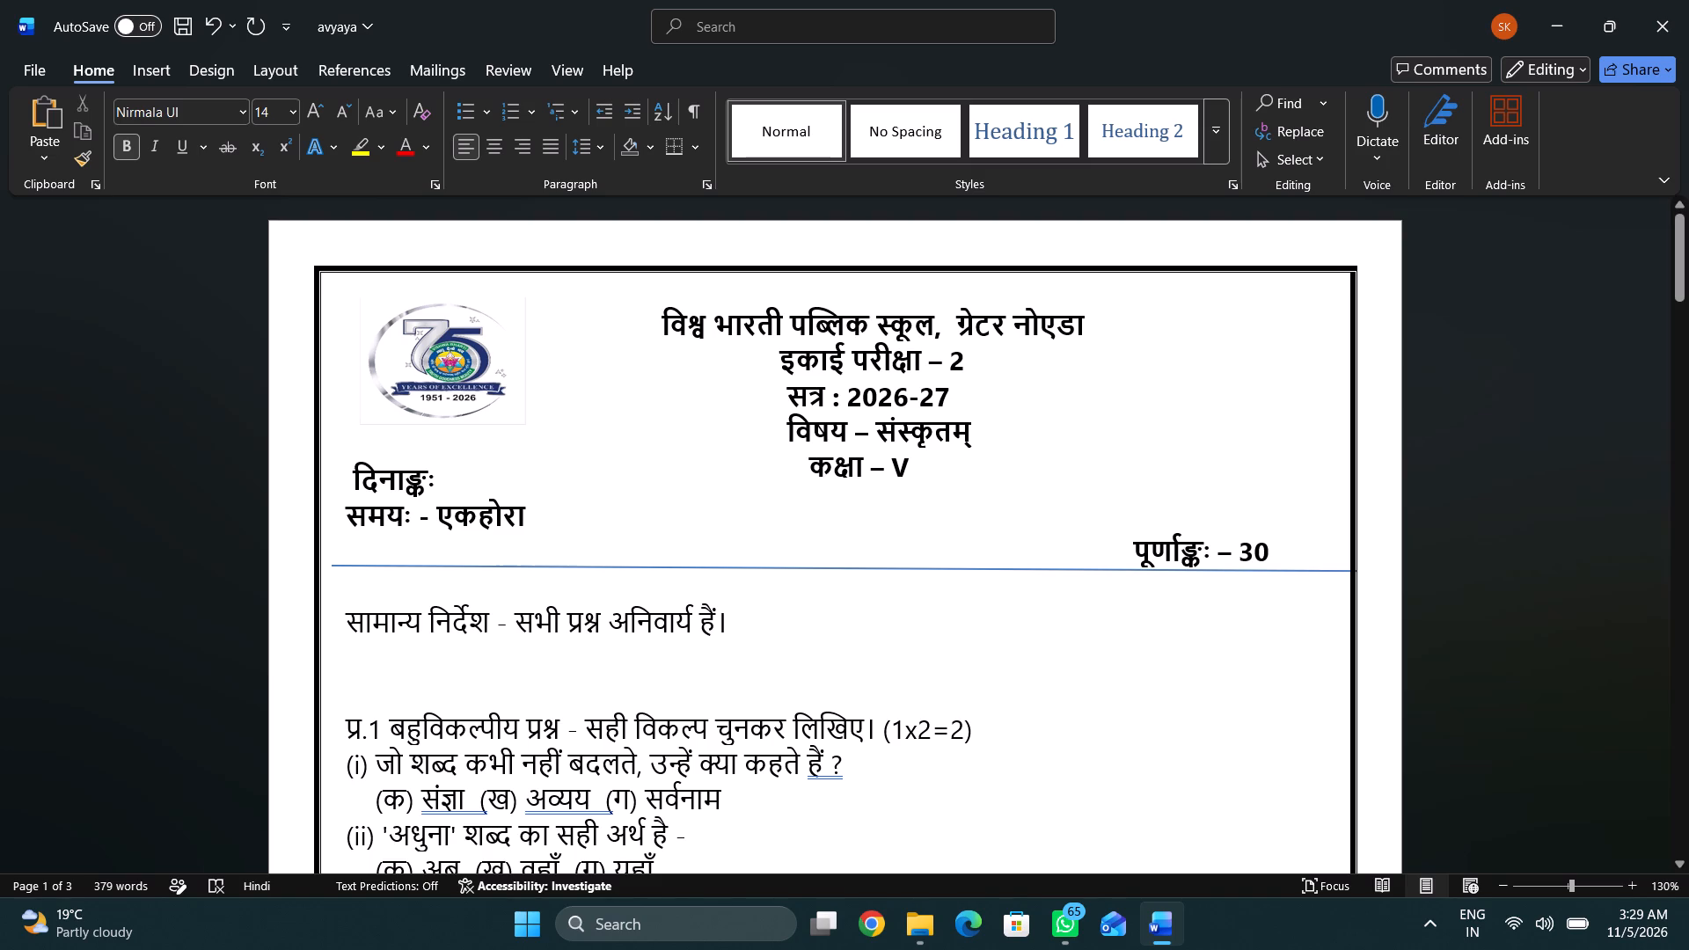
Copy the पूर्णाङ्कः – 30 label onto the समयः - एकहोरा line.
{"action": "left_click_drag", "start_coordinate": [1138, 552], "coordinate": [1271, 548]}
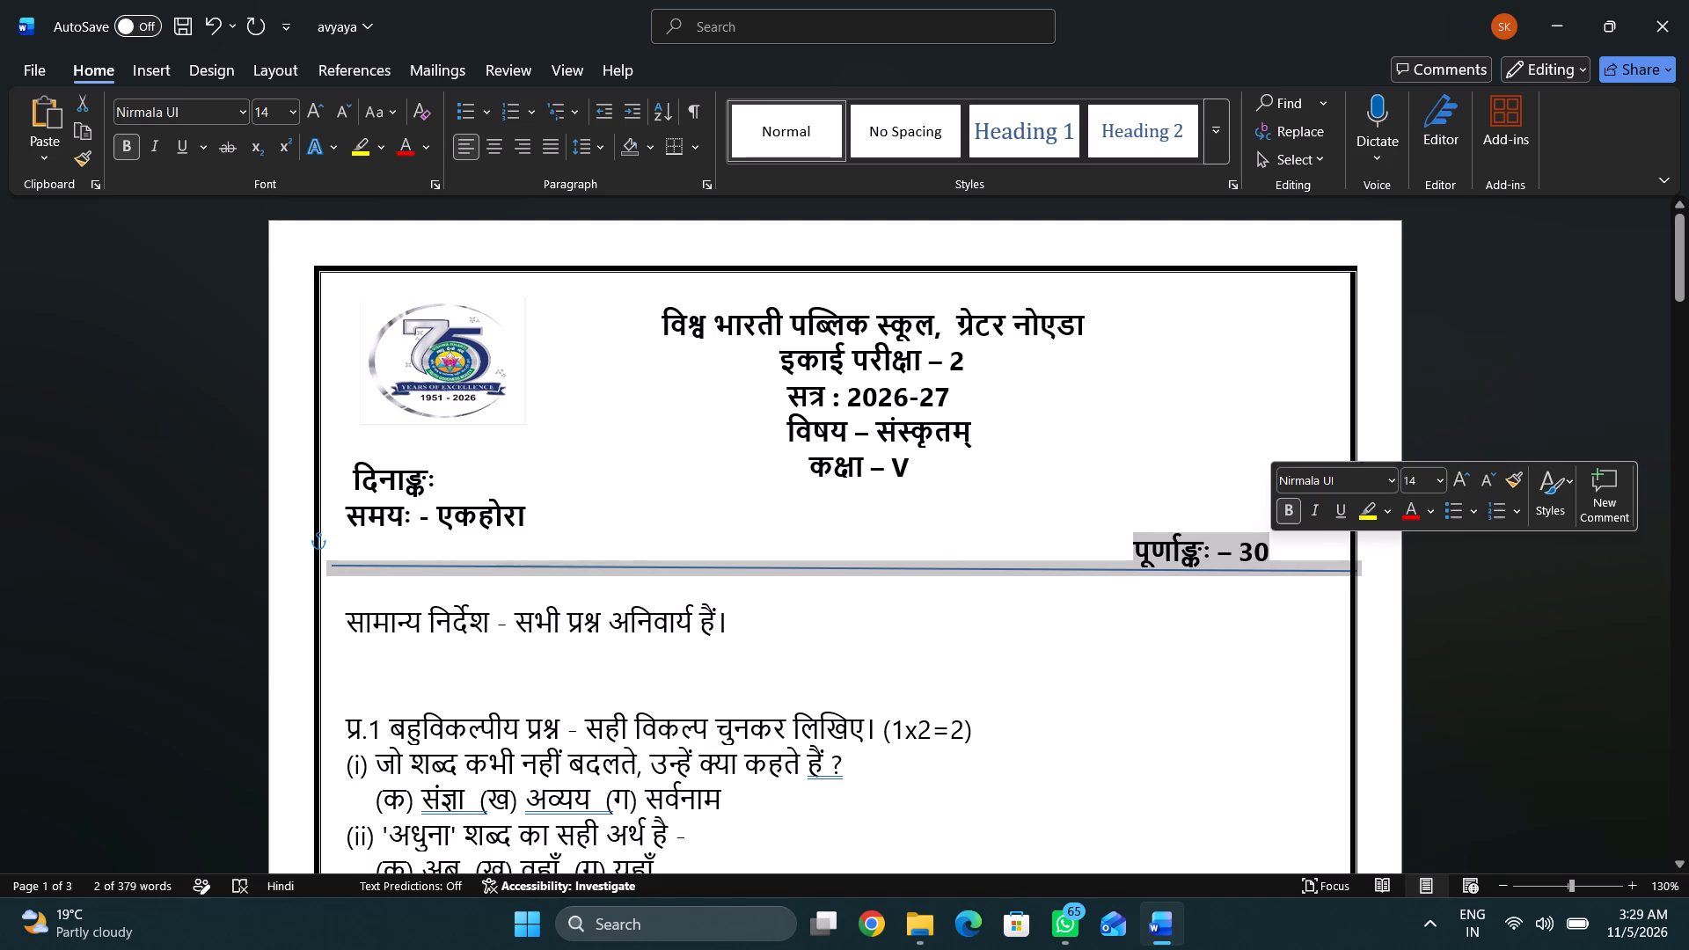
{"action": "key", "text": "ctrl+c"}
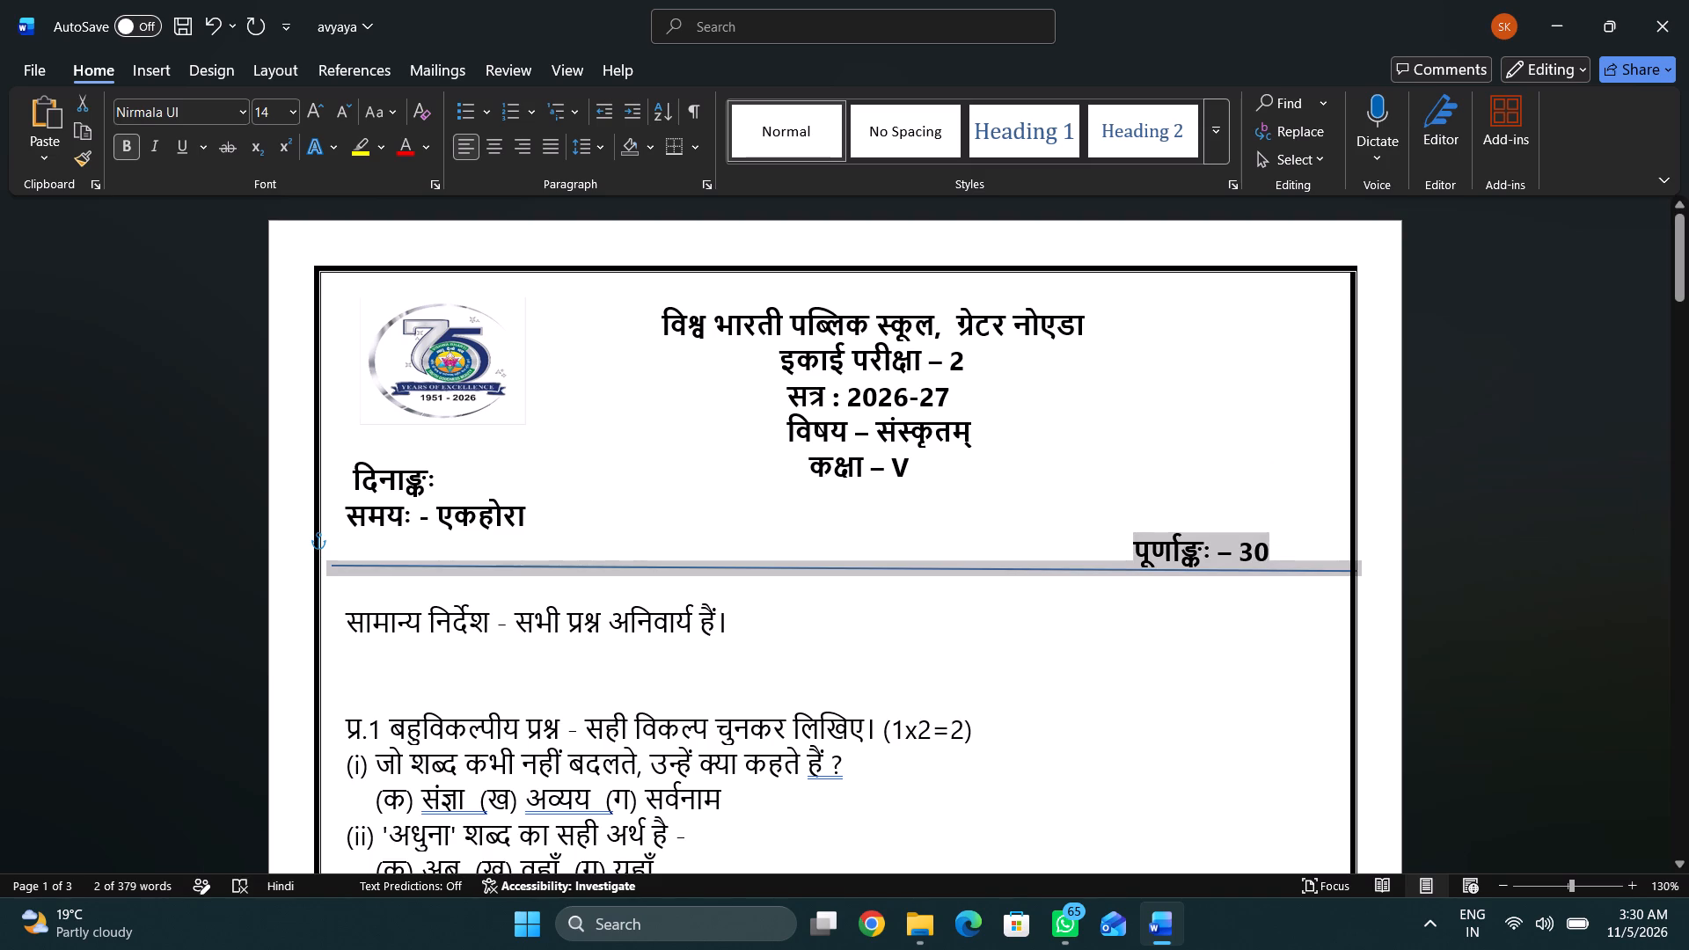
{"action": "left_click", "coordinate": [1145, 503]}
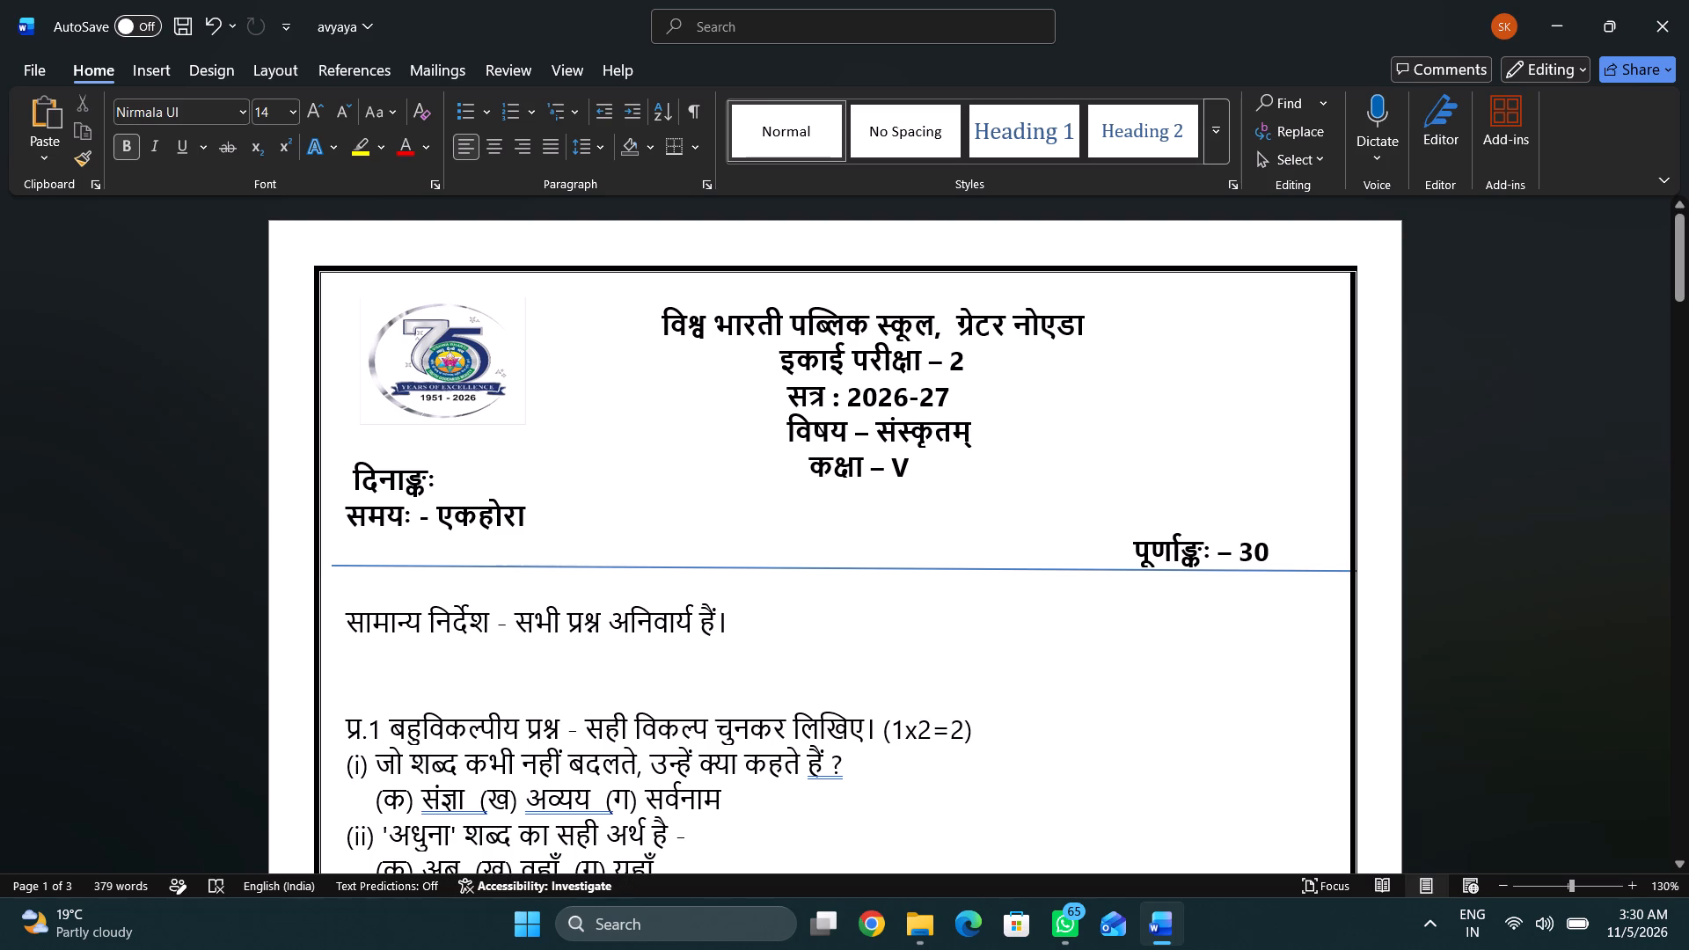
{"action": "key", "text": "ctrl+v"}
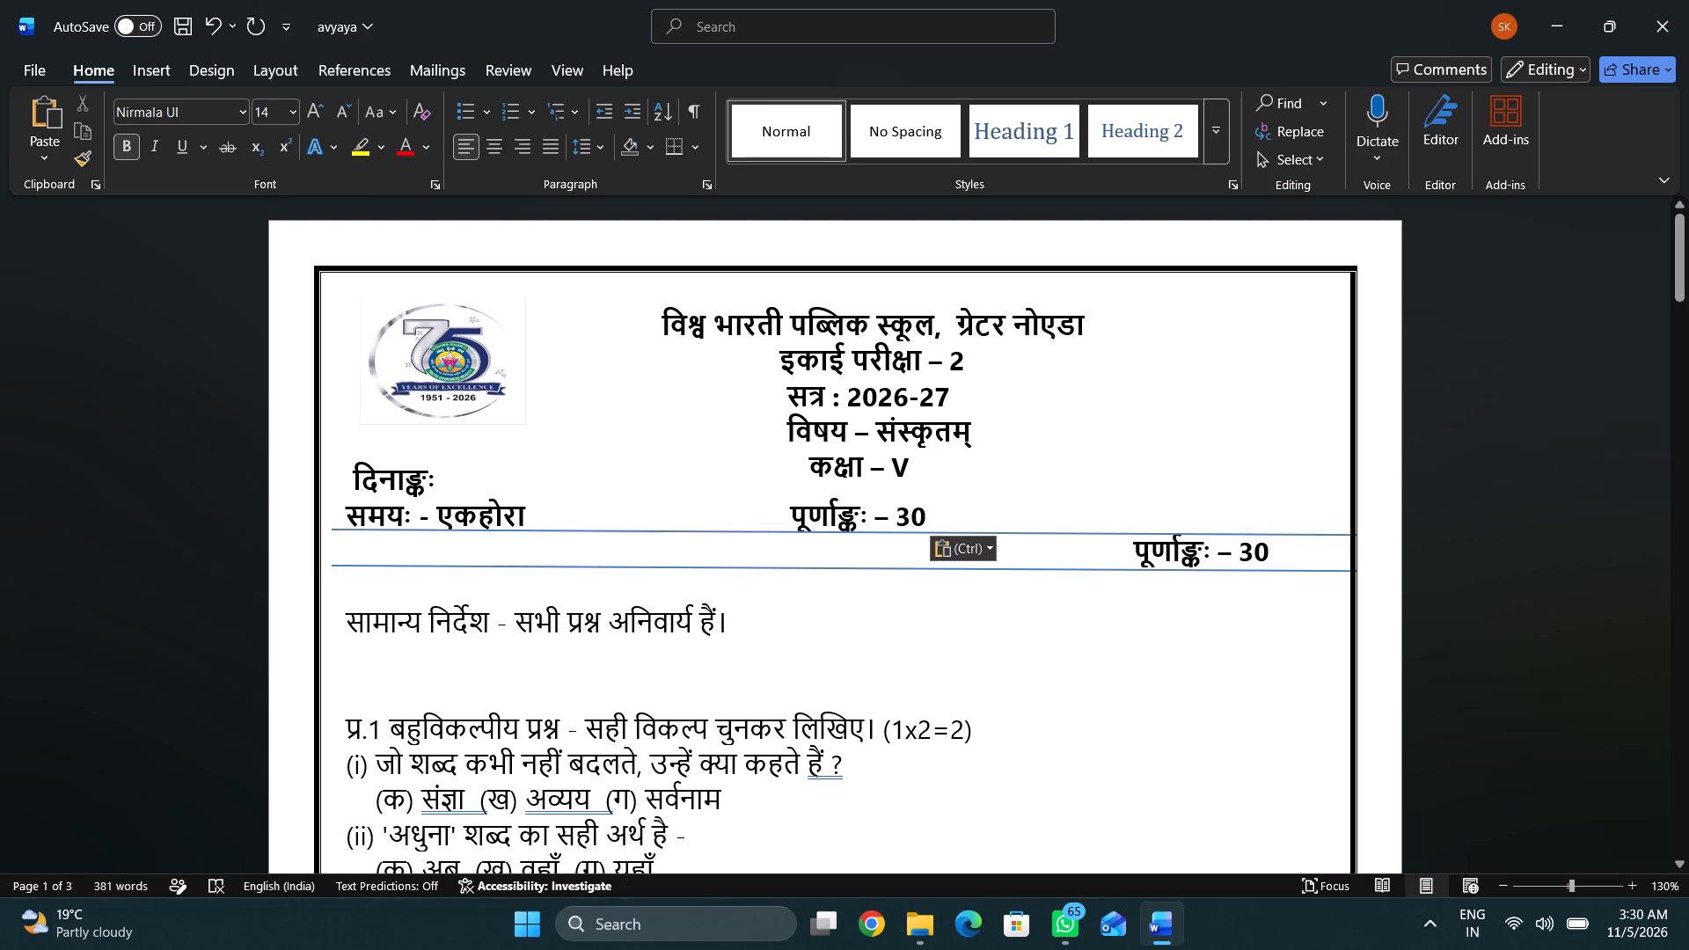
Pad the समयः line with spaces until its पूर्णाङ्कः – 30 label sits directly above the original one.
{"action": "left_click", "coordinate": [761, 509]}
{"action": "key", "text": "space"}
{"action": "key", "text": "space"}
{"action": "key", "text": "space"}
{"action": "key", "text": "space"}
{"action": "key", "text": "space"}
{"action": "key", "text": "space"}
{"action": "key", "text": "space"}
{"action": "key", "text": "space"}
{"action": "key", "text": "space"}
{"action": "key", "text": "space"}
{"action": "key", "text": "space"}
{"action": "key", "text": "space"}
{"action": "key", "text": "space"}
{"action": "key", "text": "space"}
{"action": "key", "text": "space"}
{"action": "key", "text": "space"}
{"action": "key", "text": "space"}
{"action": "key", "text": "space"}
{"action": "key", "text": "space"}
{"action": "key", "text": "space"}
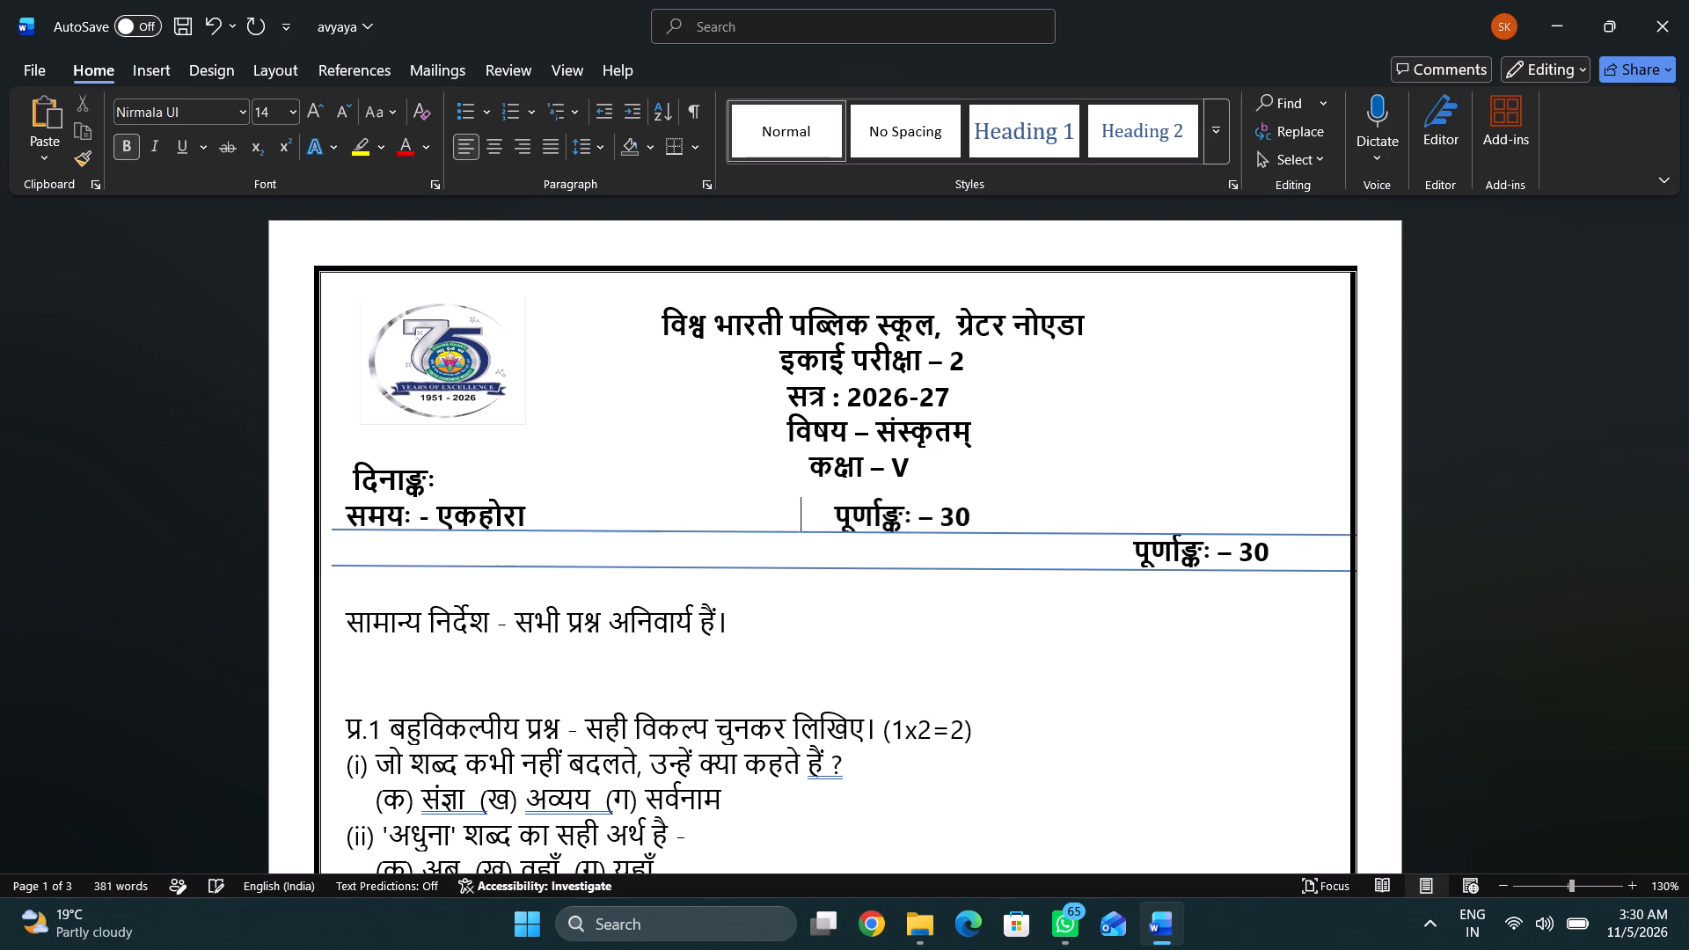
{"action": "key", "text": "space"}
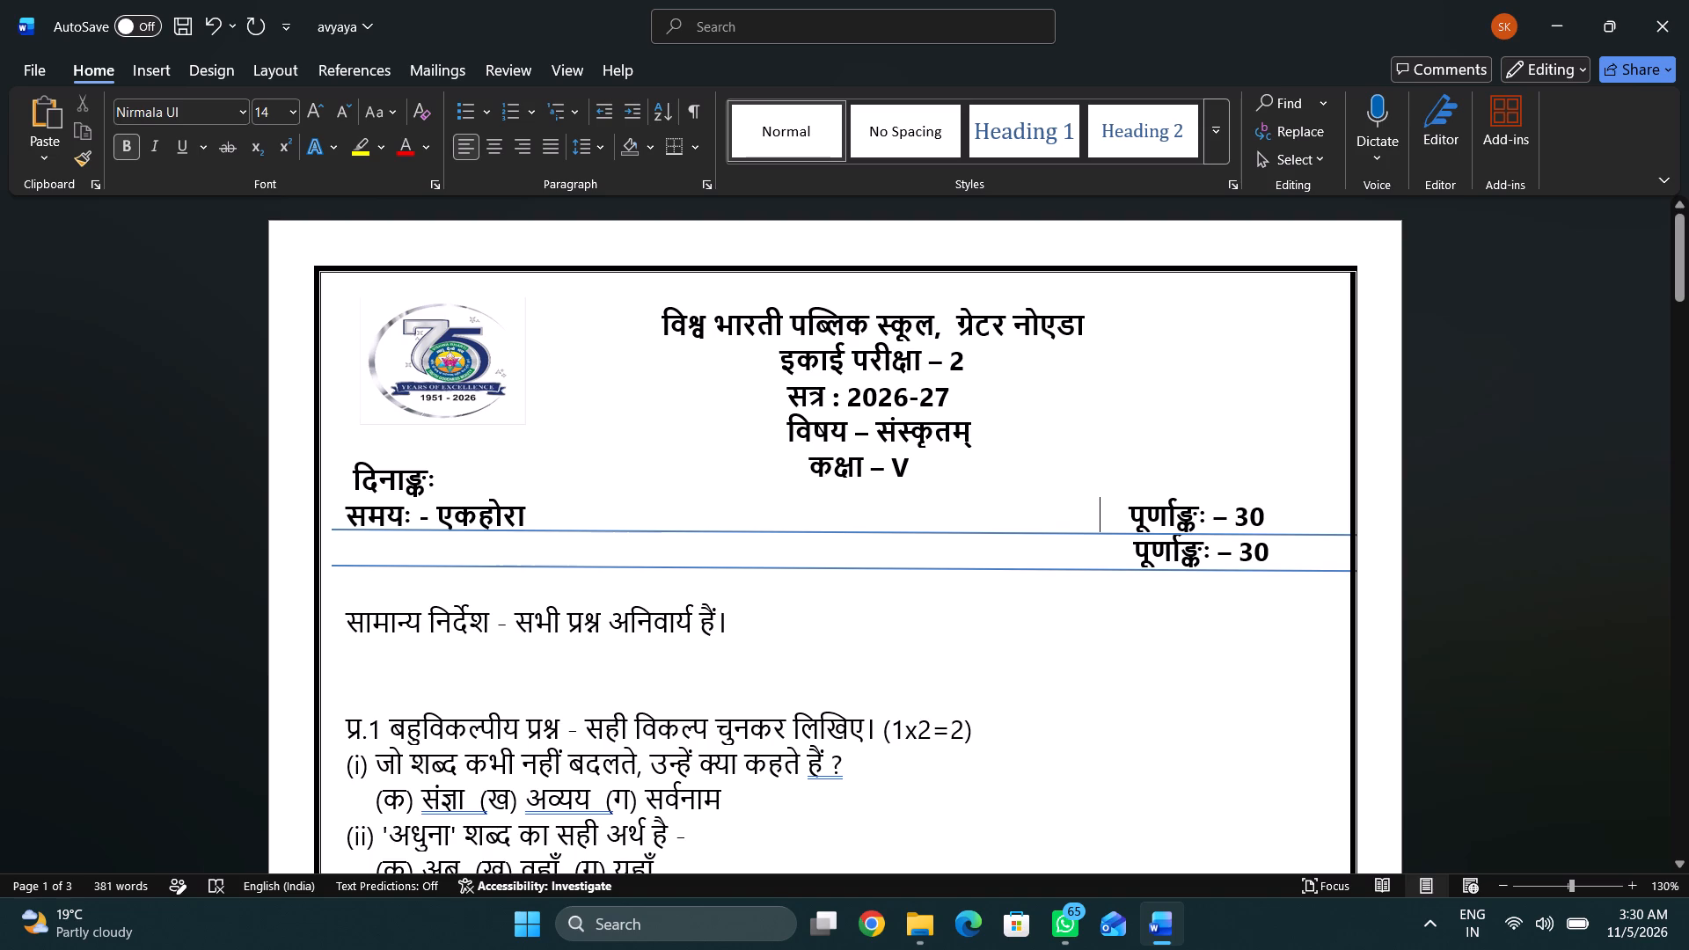
Delete the duplicate divider line directly under the समयः line.
{"action": "left_click", "coordinate": [340, 528]}
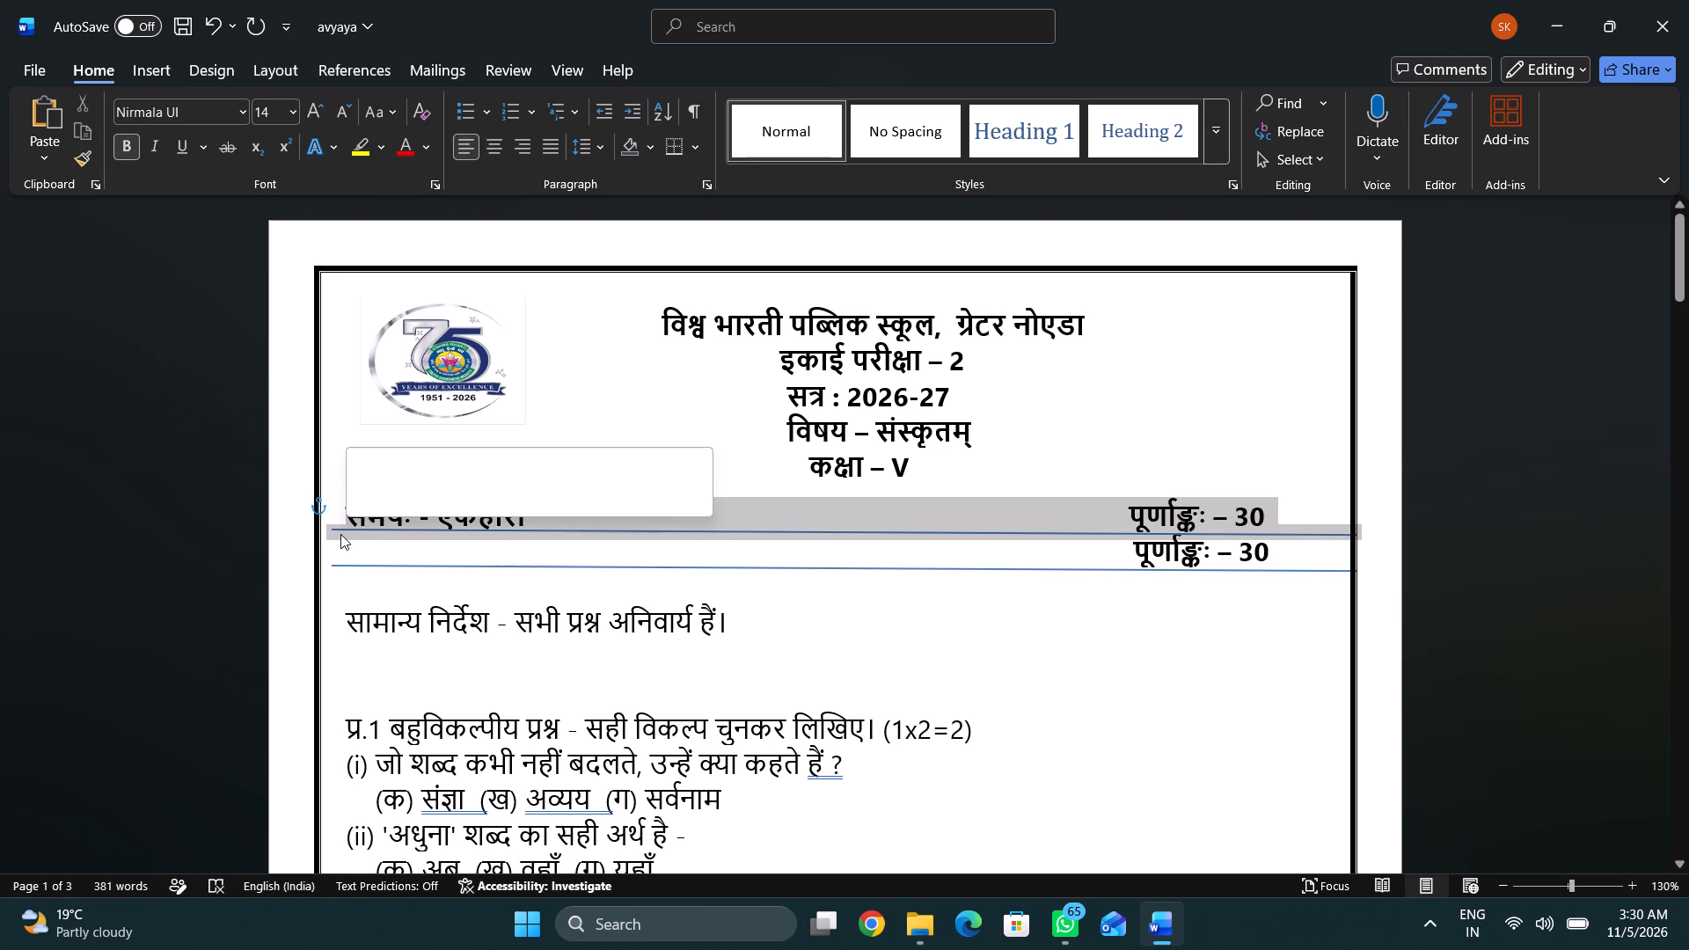
{"action": "right_click", "coordinate": [336, 522]}
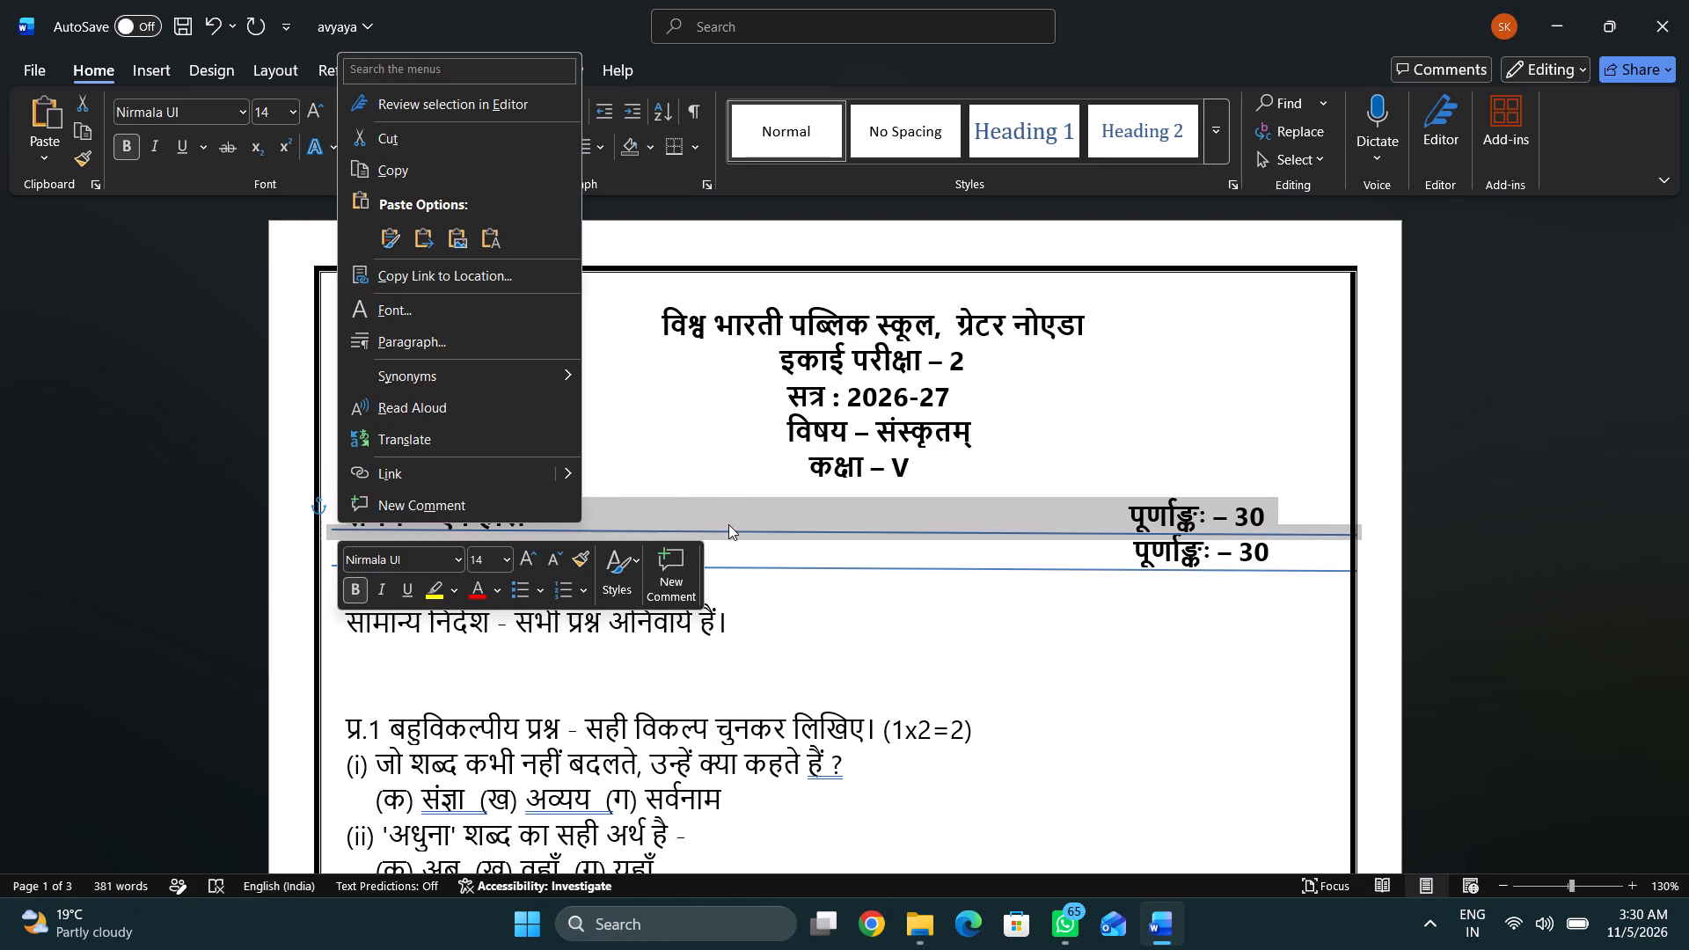
{"action": "left_click", "coordinate": [729, 524]}
{"action": "left_click", "coordinate": [732, 530]}
{"action": "left_click_drag", "start_coordinate": [732, 530], "coordinate": [724, 535]}
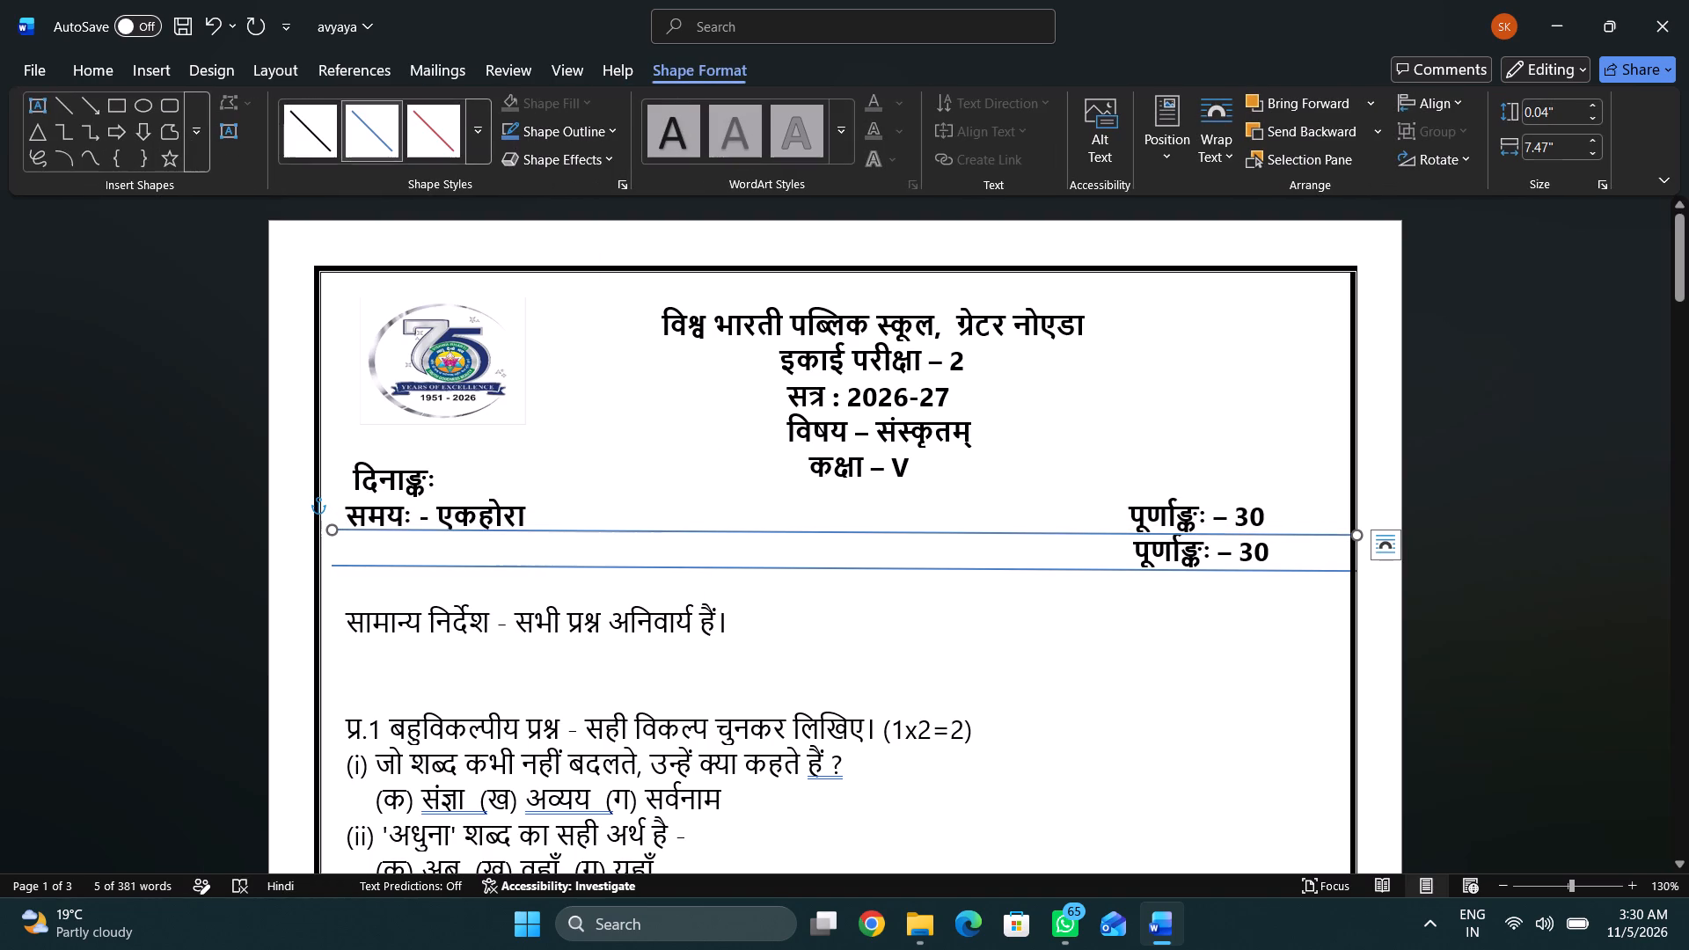
{"action": "left_click_drag", "start_coordinate": [724, 535], "coordinate": [691, 537]}
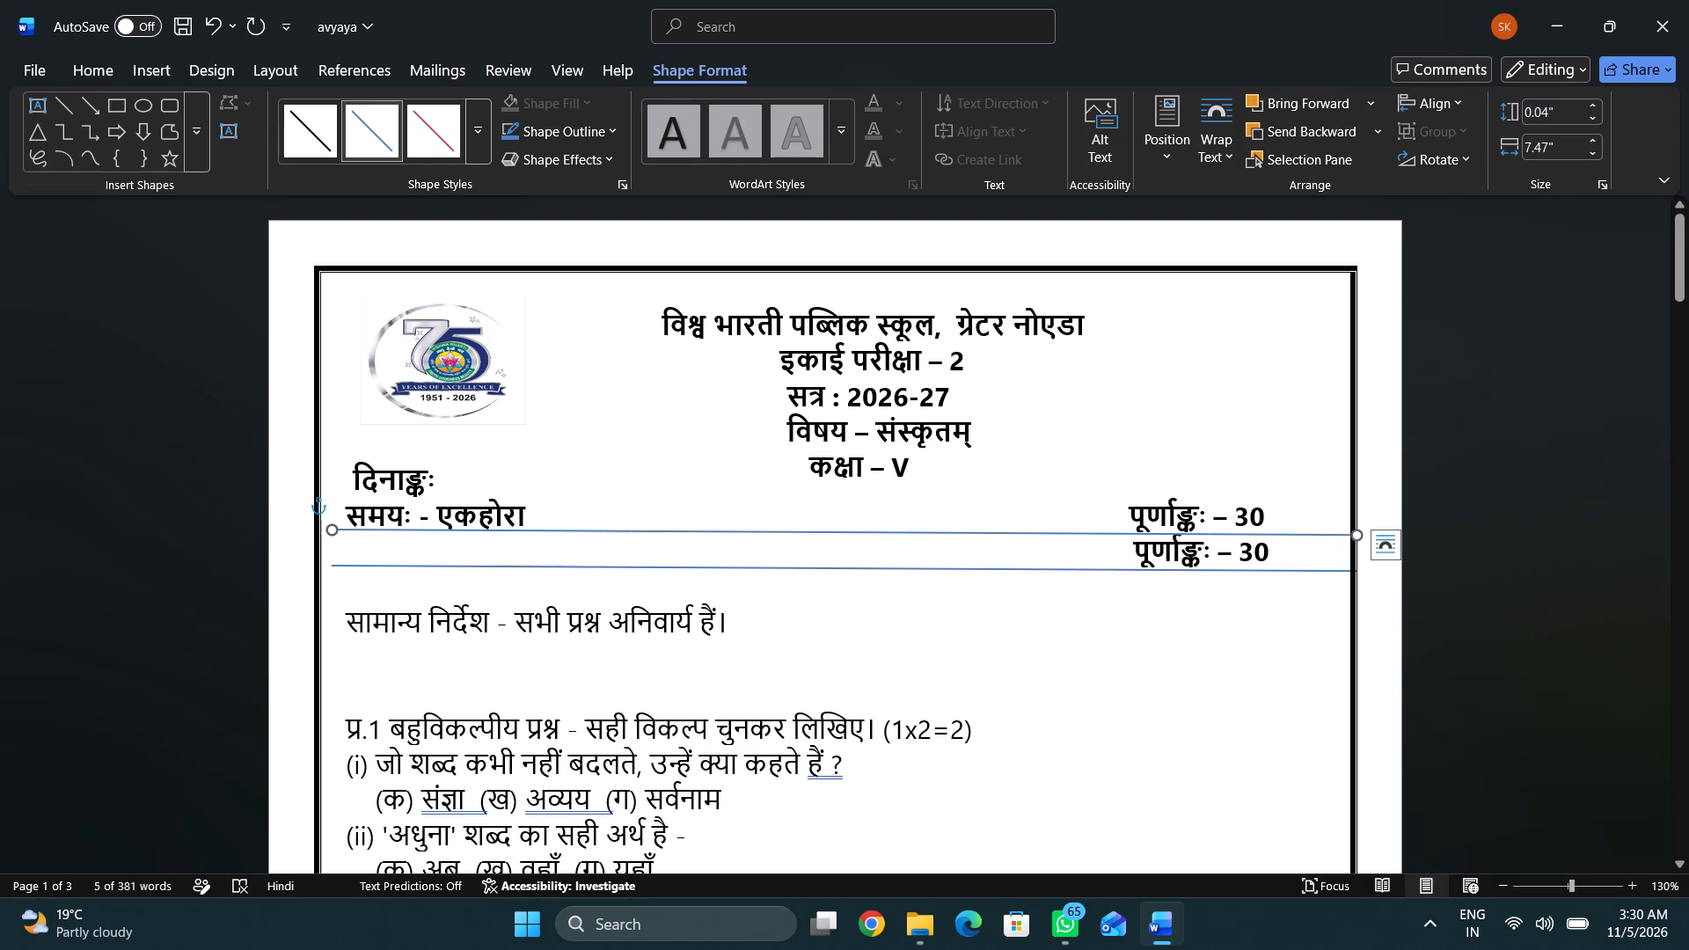
{"action": "triple_click", "coordinate": [691, 534]}
{"action": "key", "text": "BackSpace"}
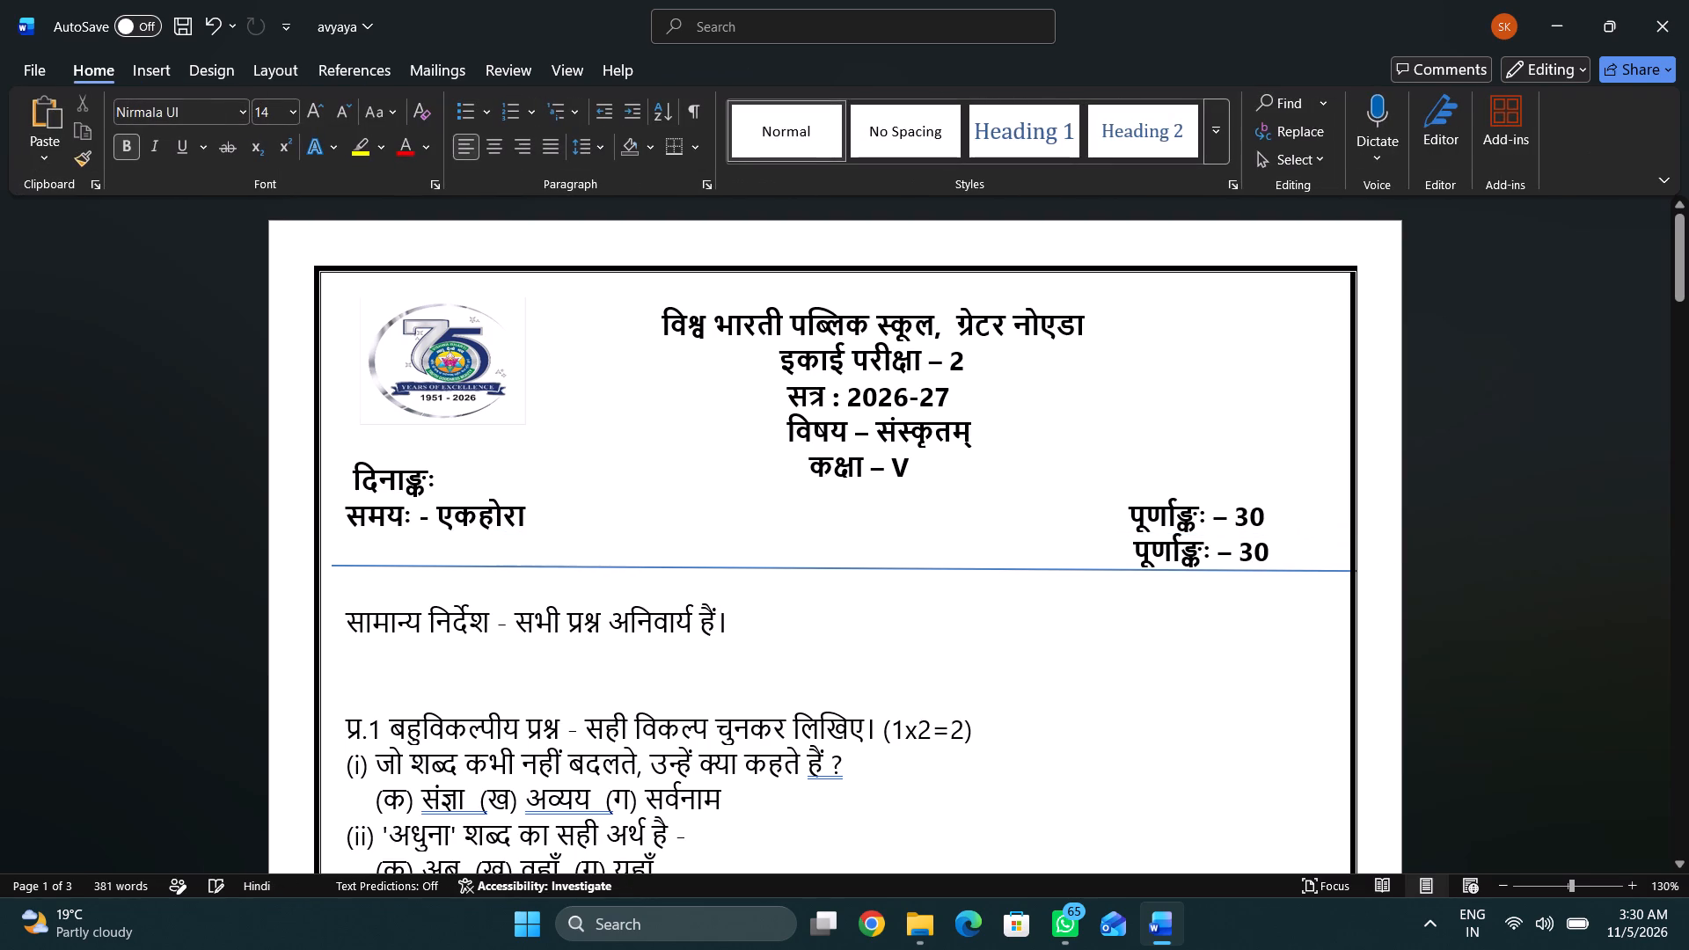
Extend the remaining divider line to the page border, making it 7.54" wide.
{"action": "left_click", "coordinate": [347, 569]}
{"action": "left_click", "coordinate": [327, 567]}
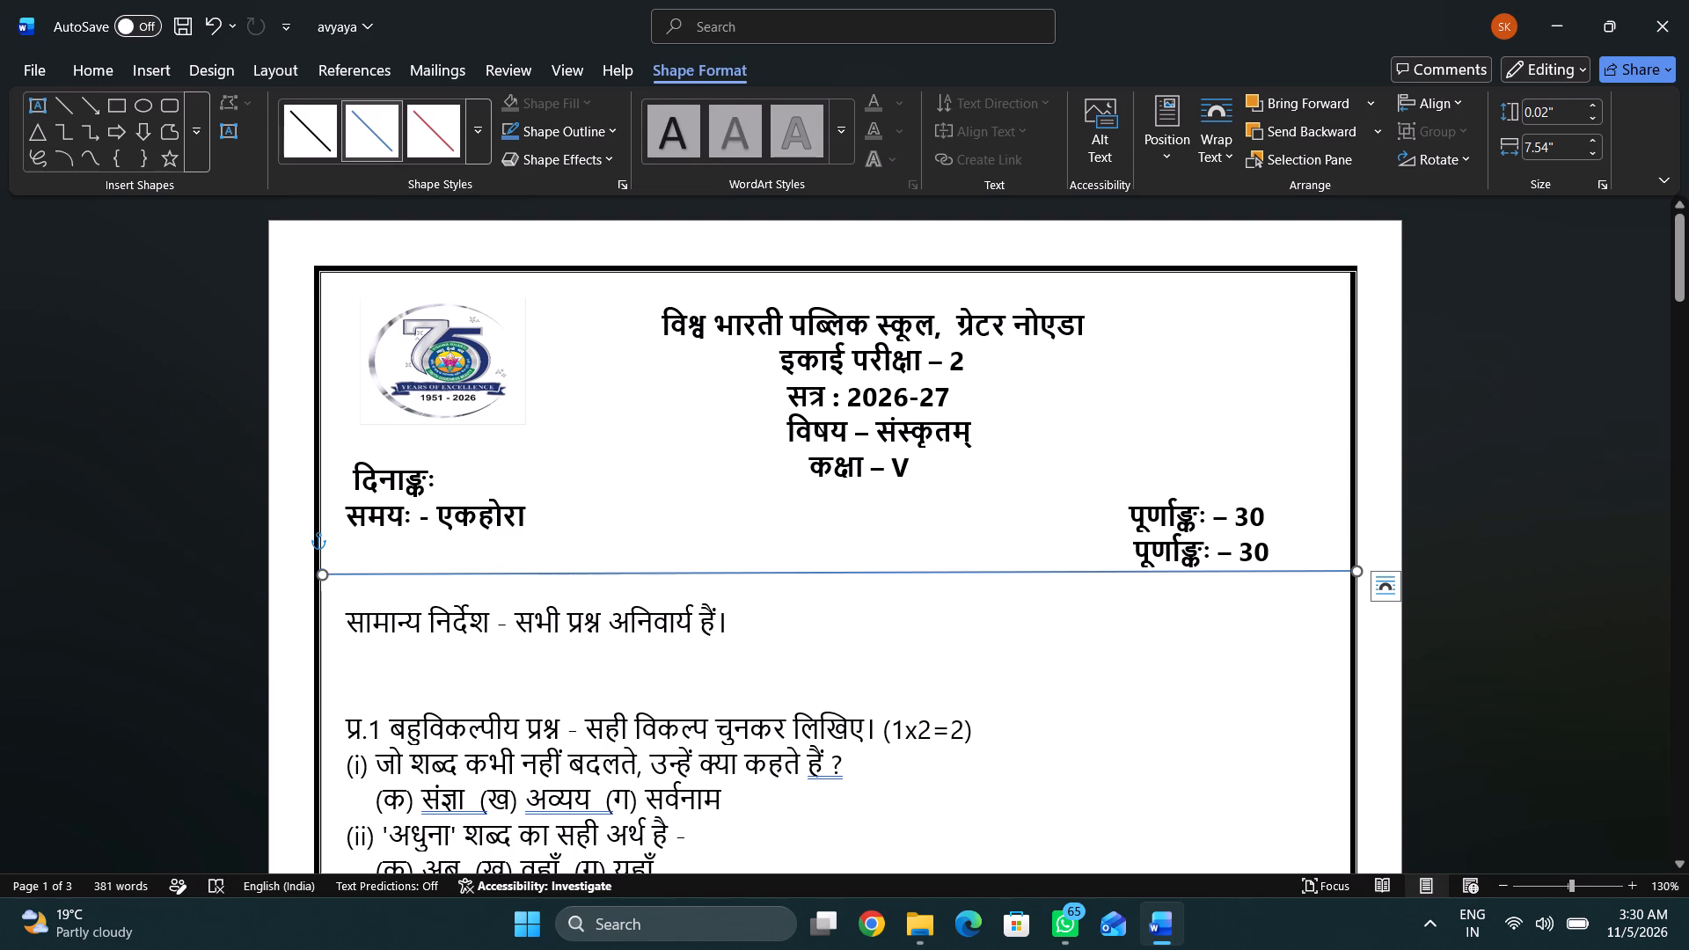
Delete the duplicate पूर्णाङ्कः – 30 label from the line just above the divider.
{"action": "left_click_drag", "start_coordinate": [1298, 550], "coordinate": [1115, 564]}
{"action": "left_click", "coordinate": [1298, 542]}
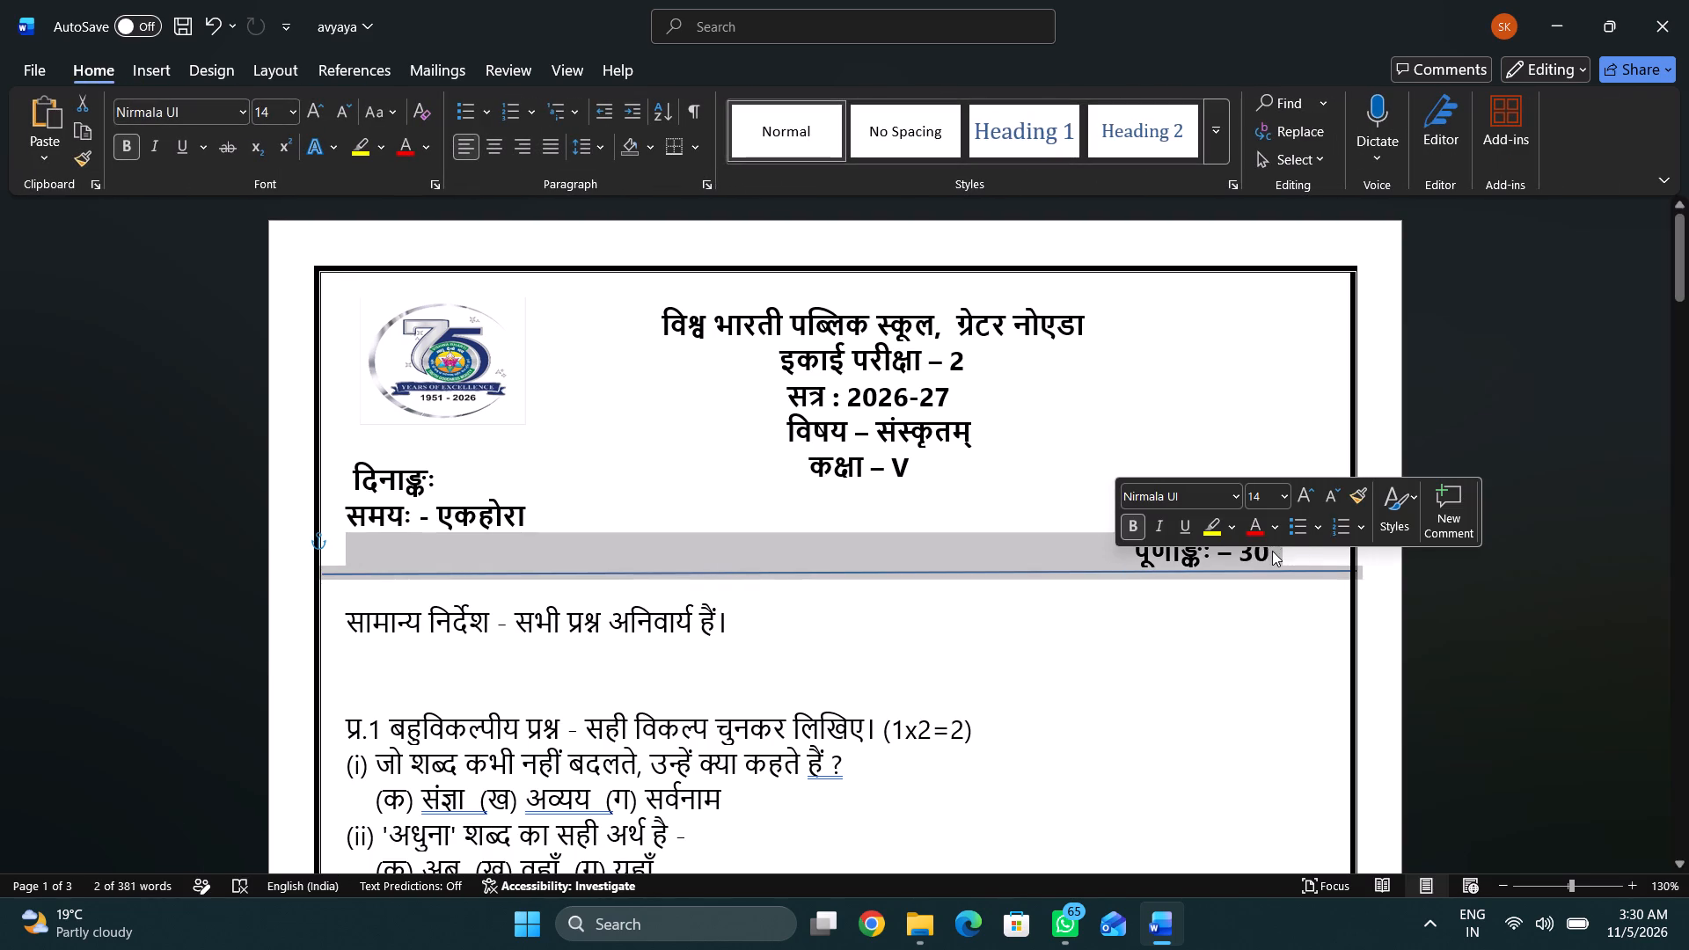
{"action": "left_click", "coordinate": [1108, 563]}
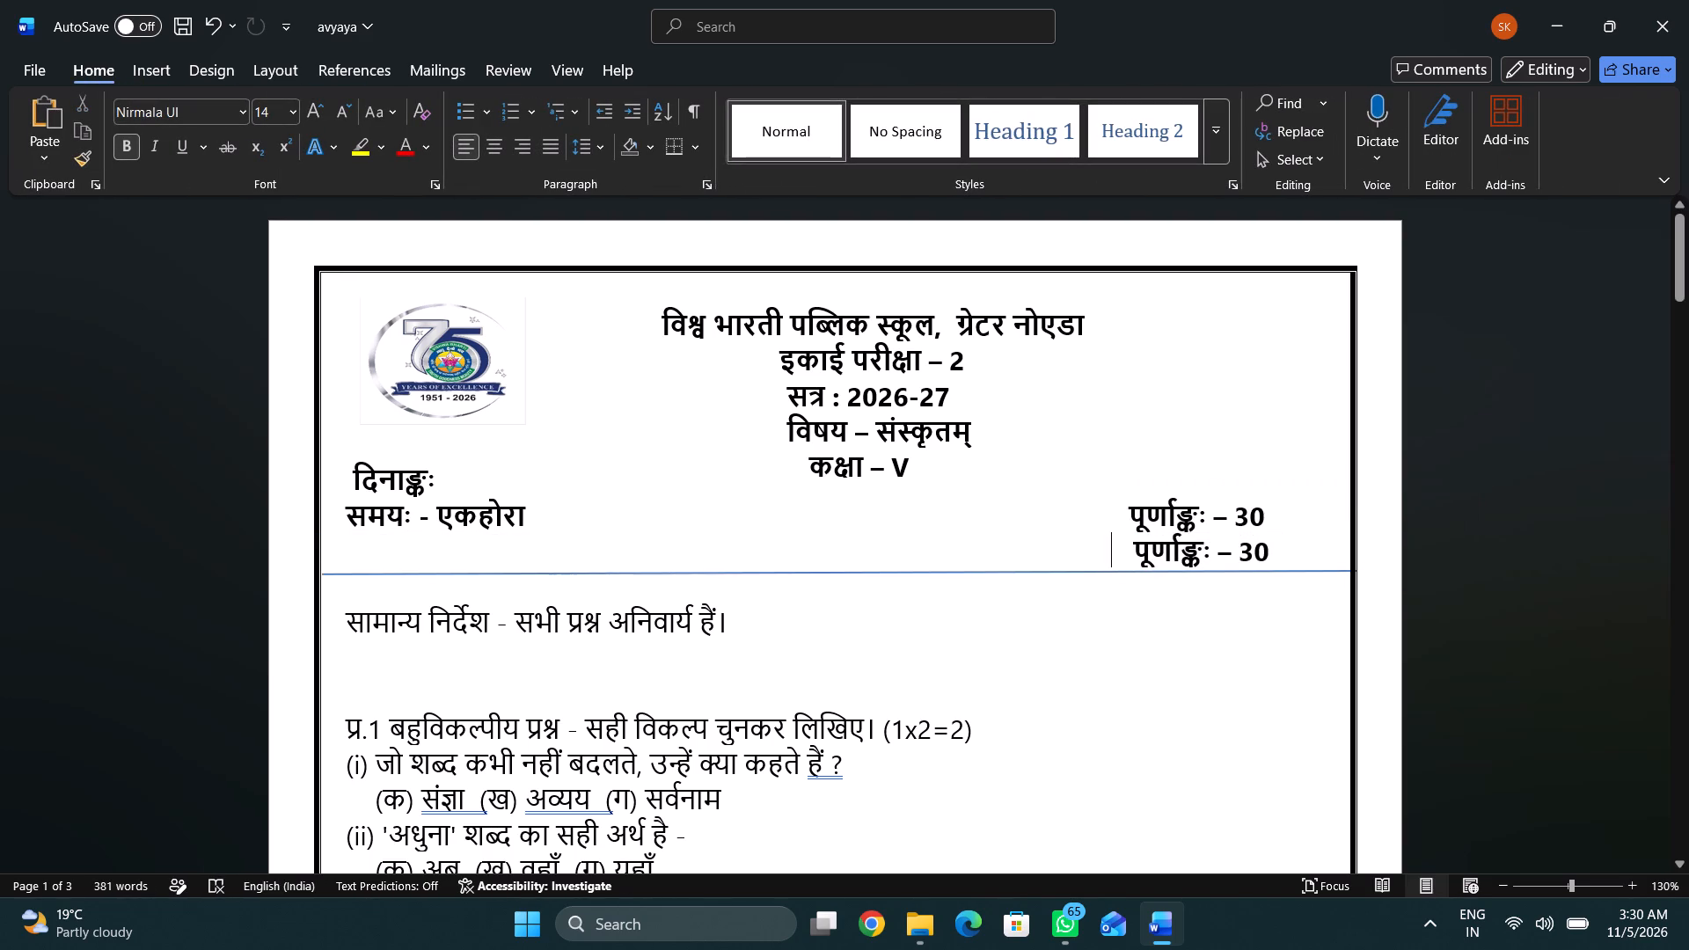
{"action": "left_click_drag", "start_coordinate": [1263, 551], "coordinate": [1210, 553]}
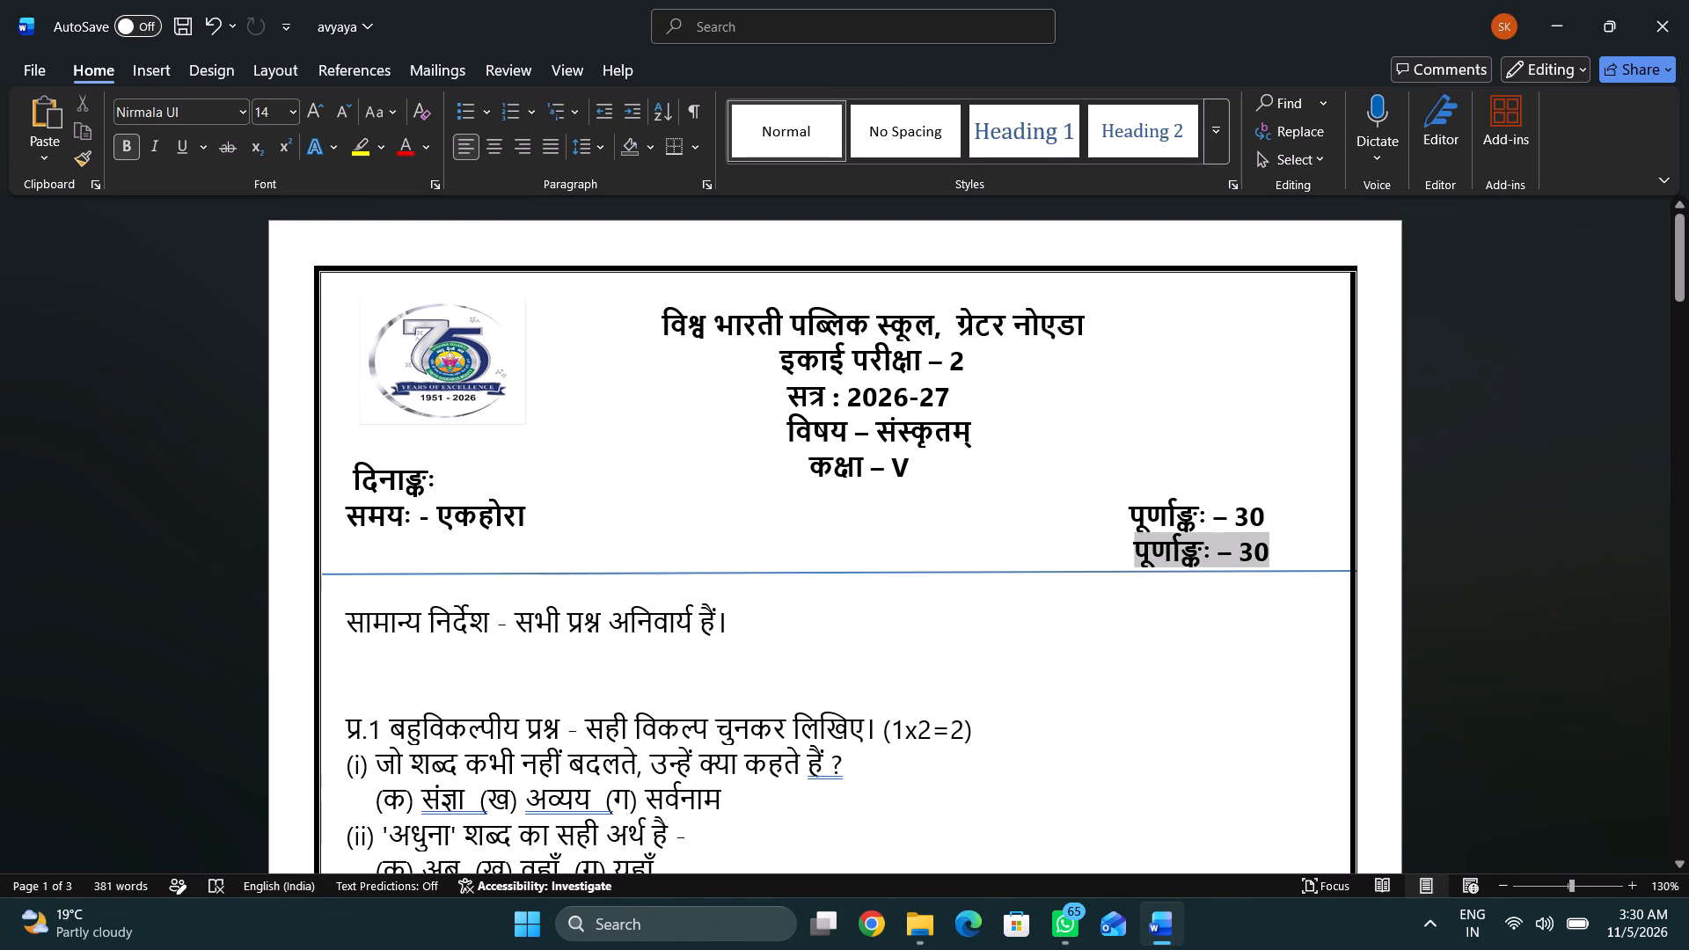
{"action": "left_click_drag", "start_coordinate": [1210, 553], "coordinate": [1200, 551]}
{"action": "key", "text": "BackSpace"}
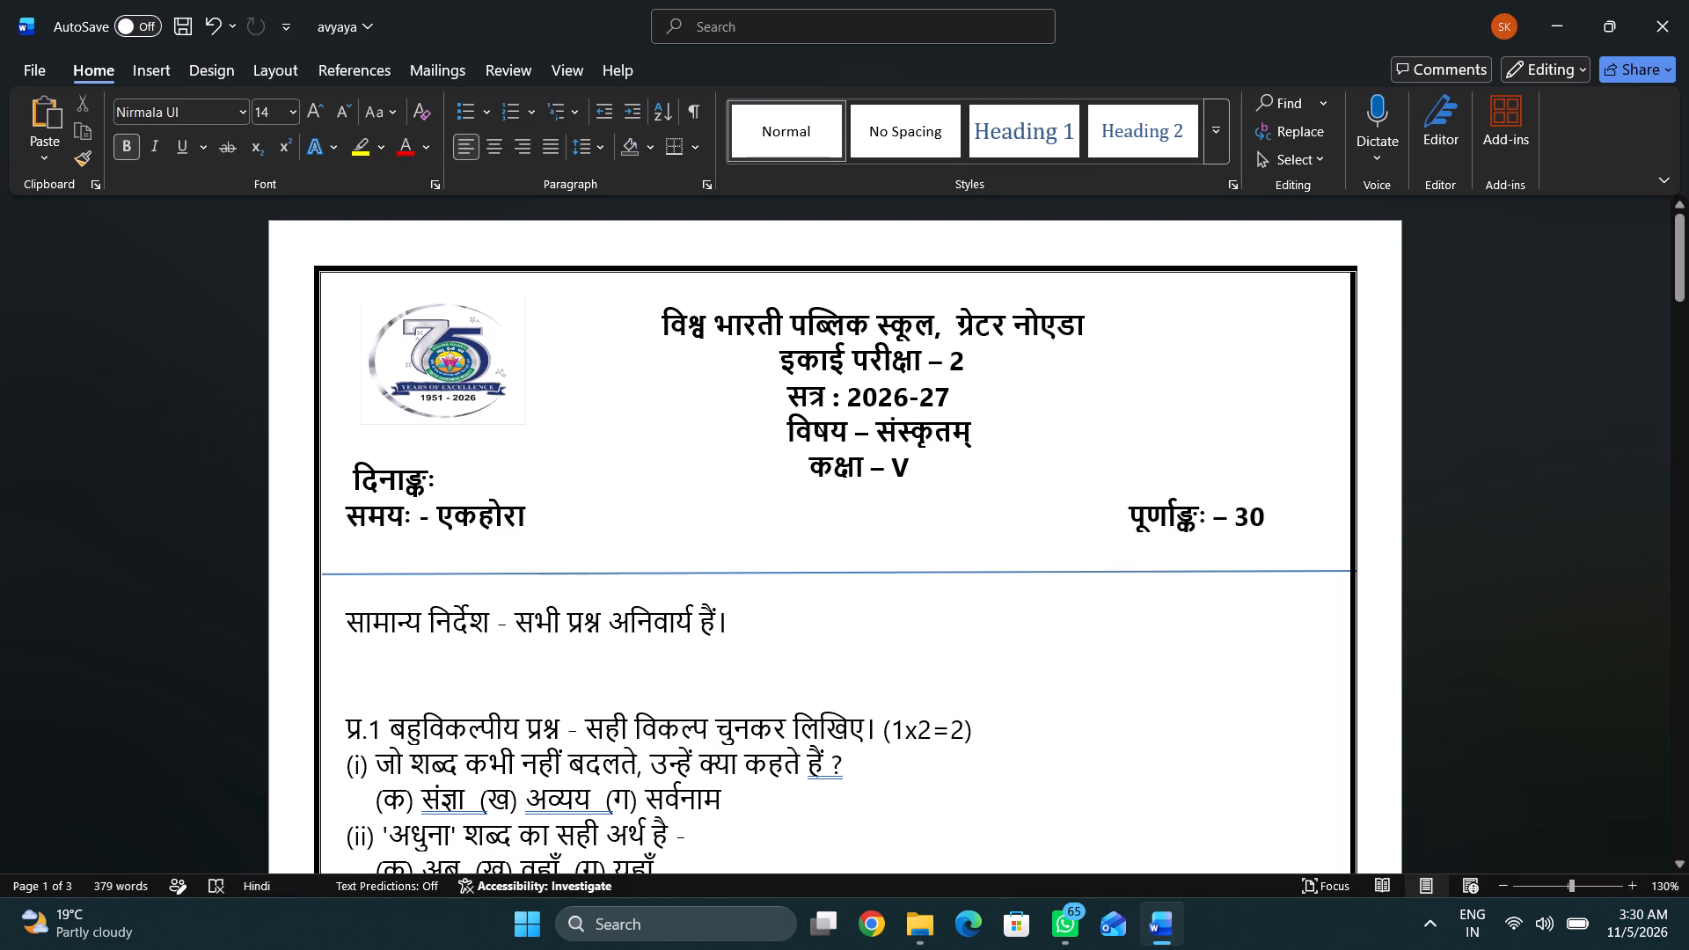
Move the divider line up to sit just below the समयः and पूर्णाङ्कः labels.
{"action": "left_click", "coordinate": [833, 574]}
{"action": "left_click_drag", "start_coordinate": [833, 574], "coordinate": [830, 557]}
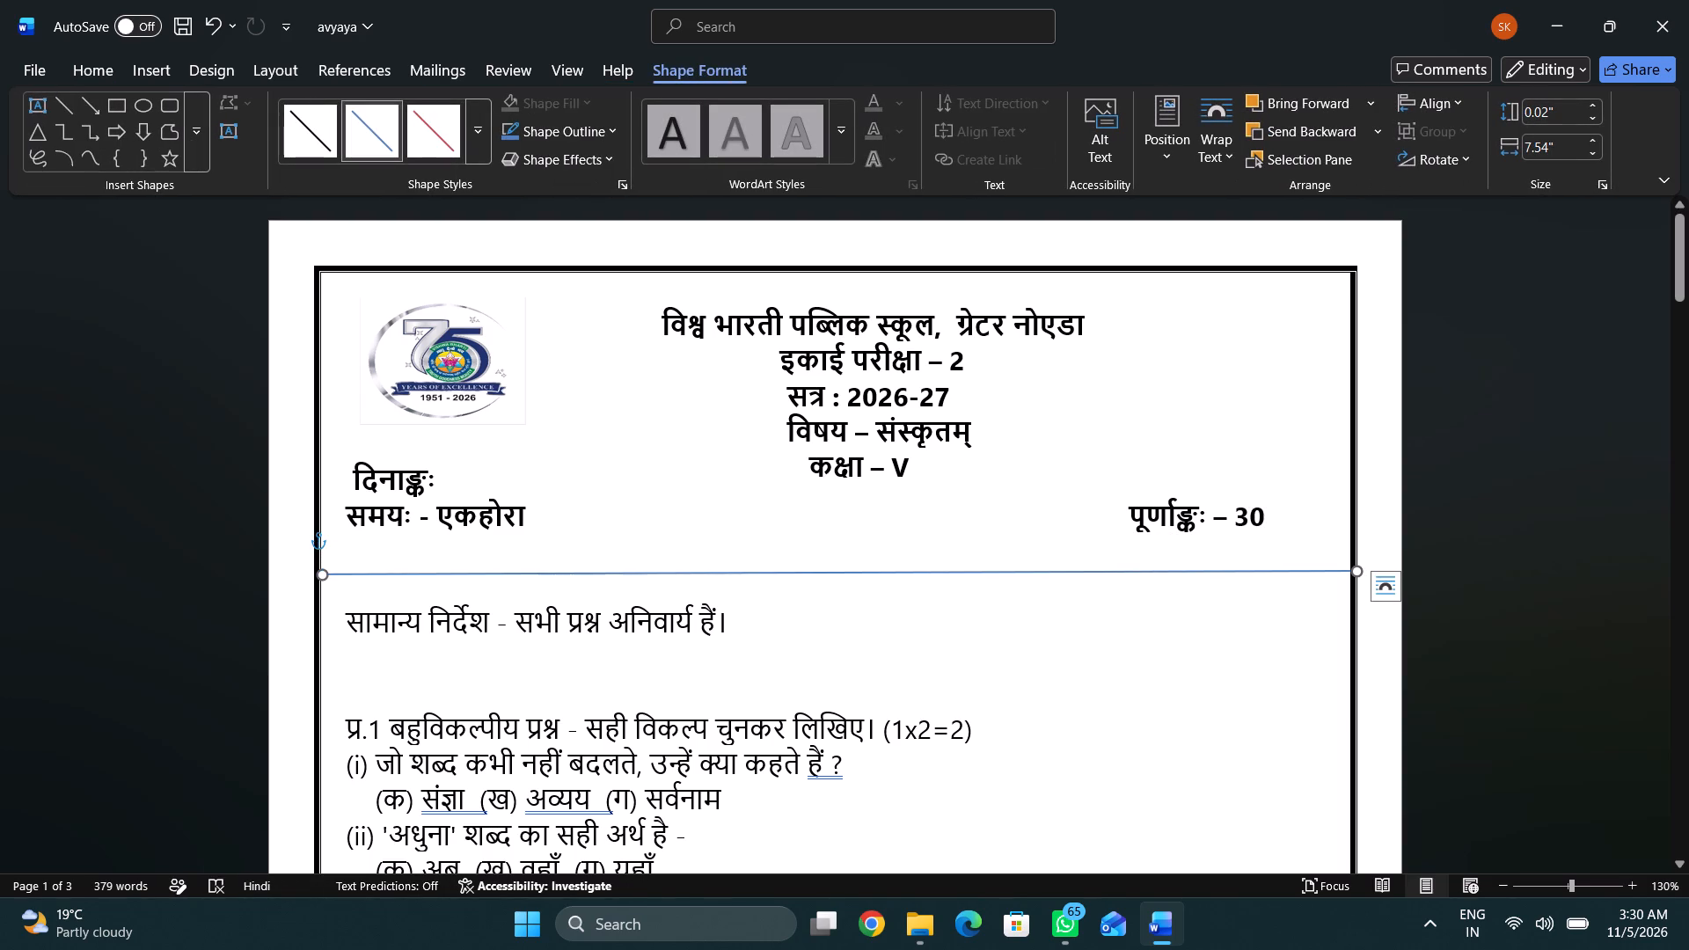
{"action": "left_click_drag", "start_coordinate": [830, 557], "coordinate": [861, 570]}
{"action": "left_click", "coordinate": [861, 570]}
{"action": "left_click_drag", "start_coordinate": [861, 570], "coordinate": [854, 555]}
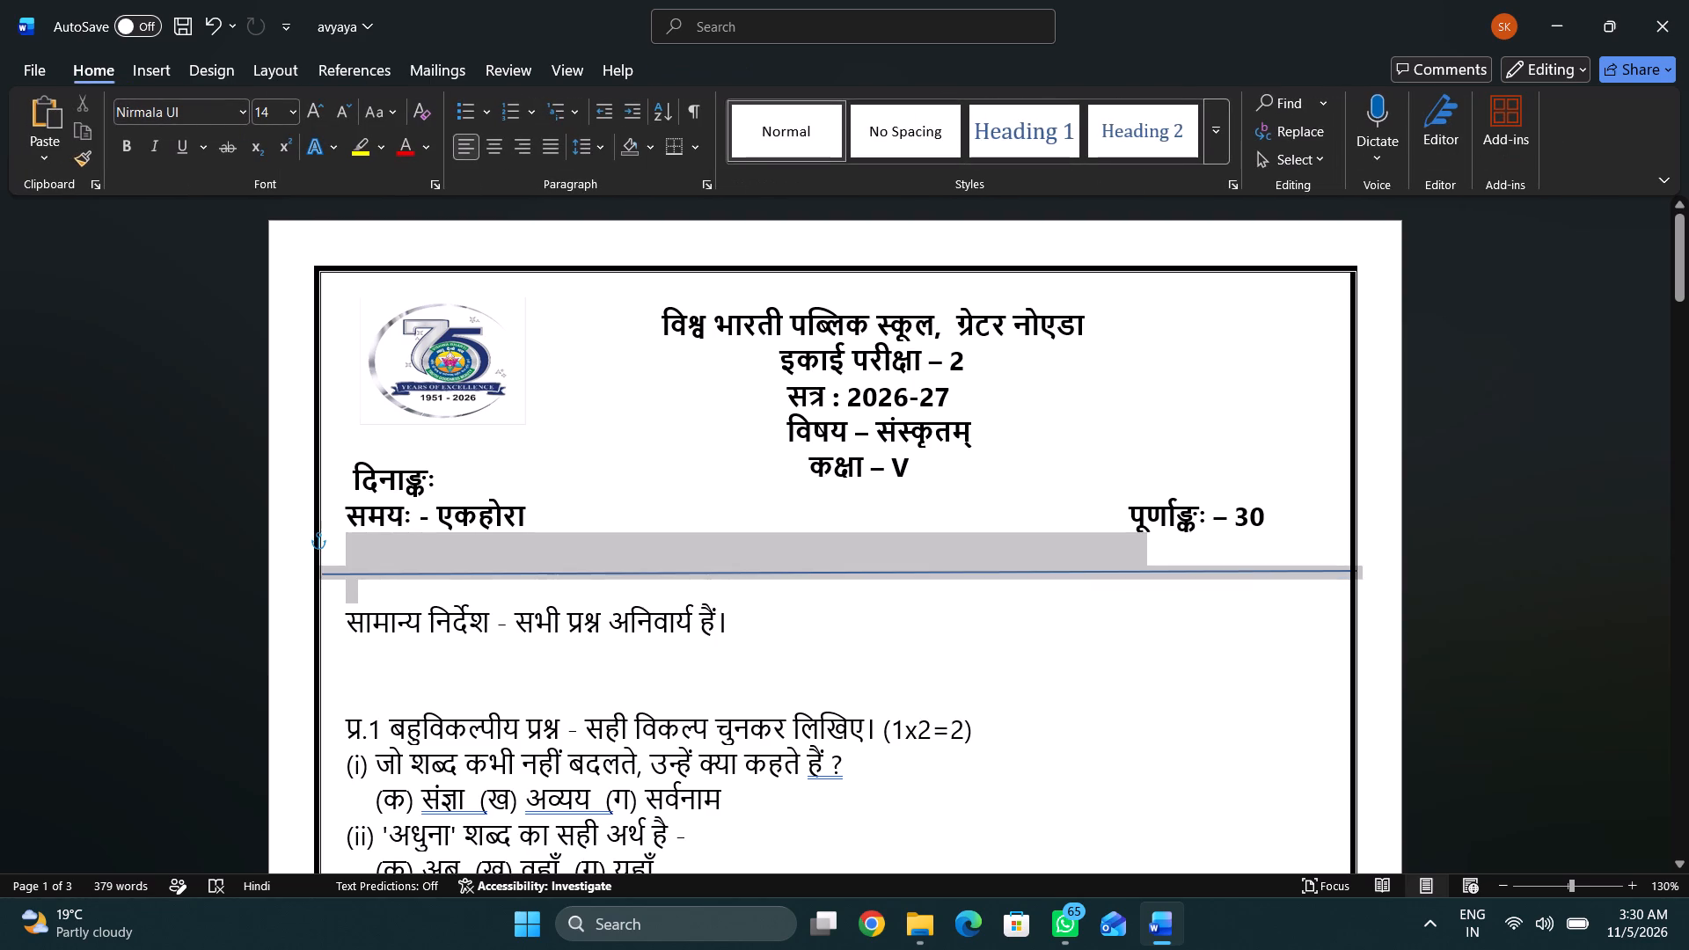
{"action": "left_click_drag", "start_coordinate": [854, 555], "coordinate": [882, 572]}
{"action": "left_click", "coordinate": [882, 572]}
{"action": "left_click_drag", "start_coordinate": [882, 572], "coordinate": [881, 559]}
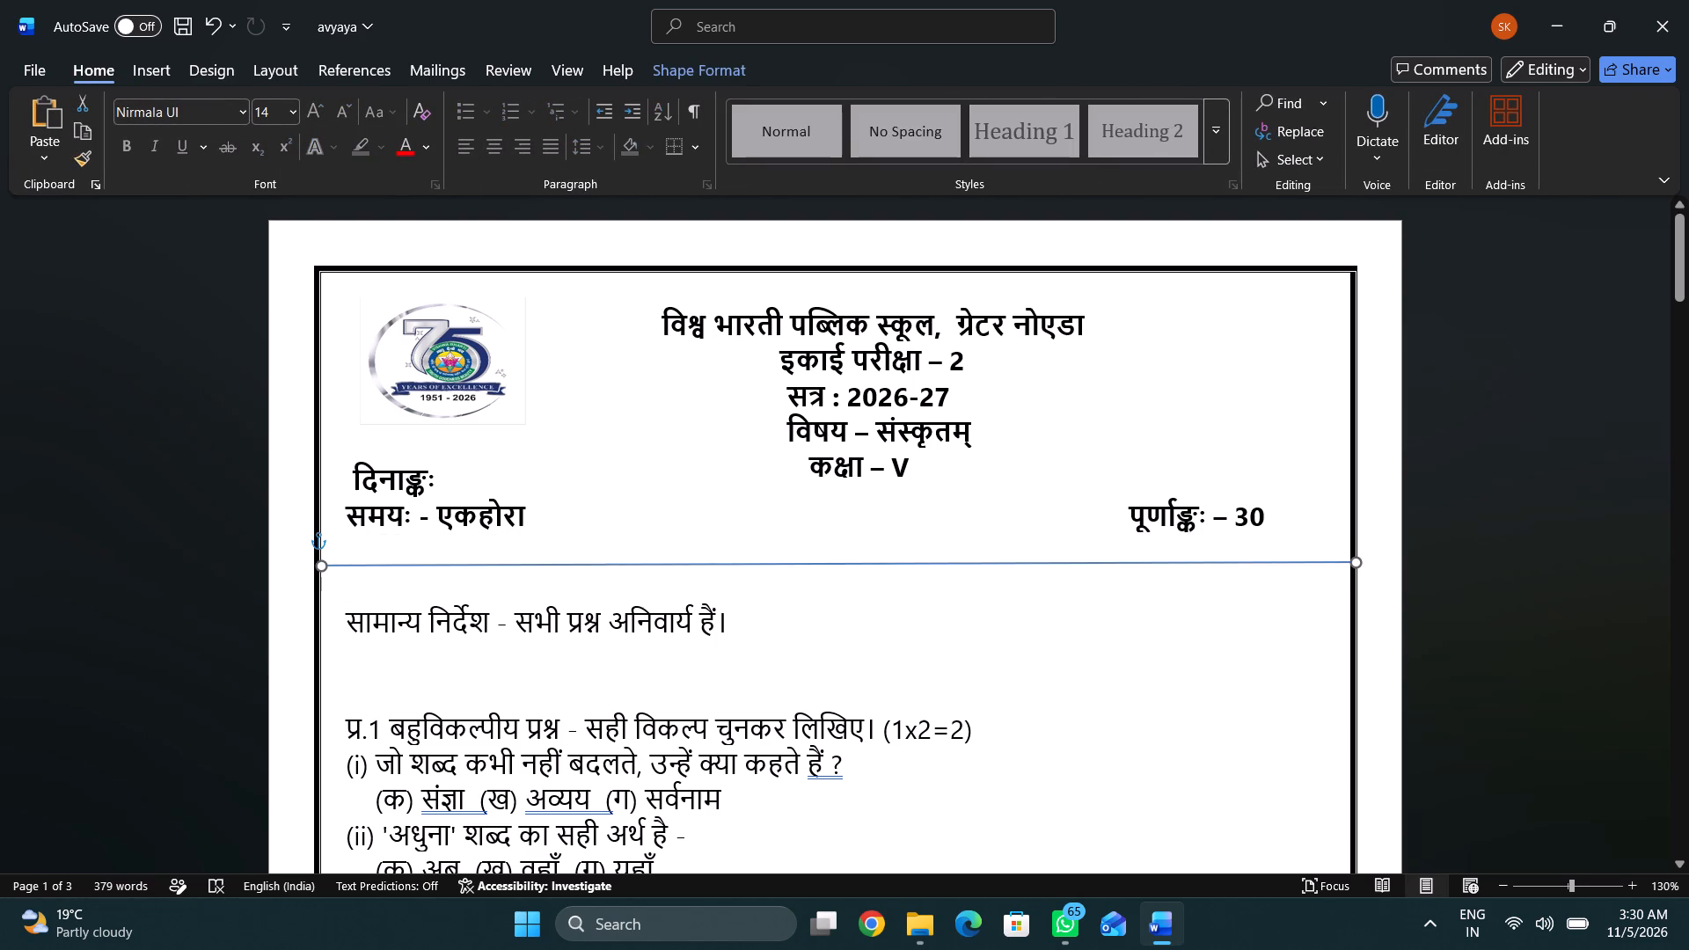
{"action": "left_click_drag", "start_coordinate": [881, 559], "coordinate": [881, 550]}
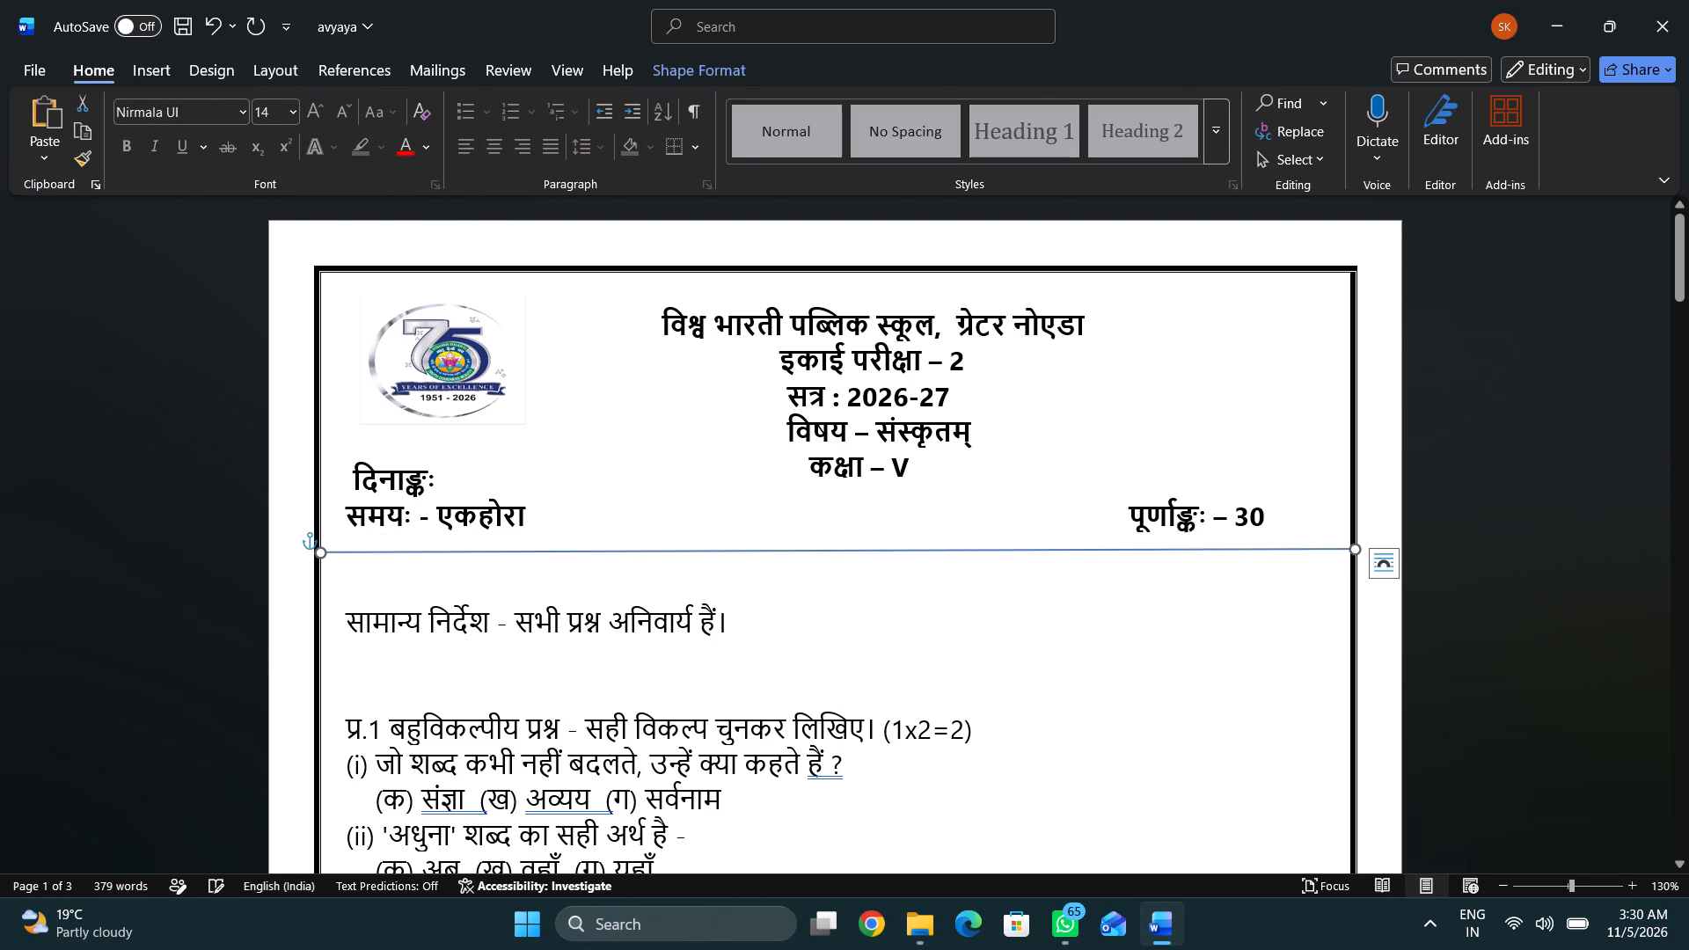
{"action": "left_click", "coordinate": [922, 493]}
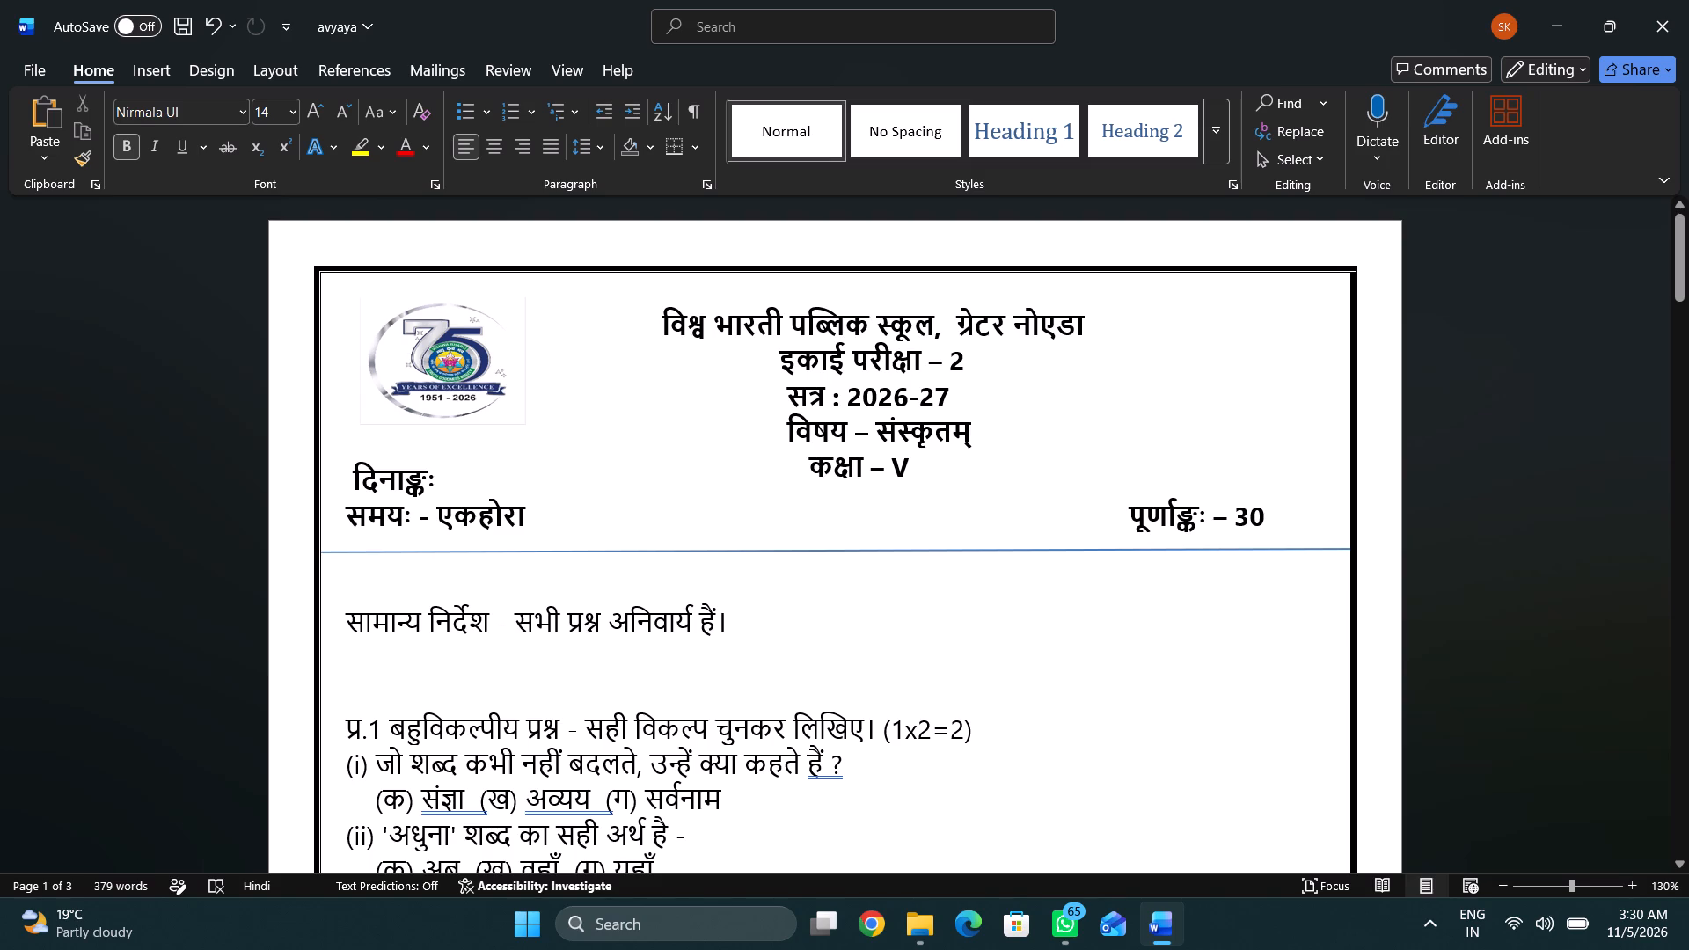
Select the blank space just after the दिनाङ्कः label.
{"action": "key", "text": "Insert"}
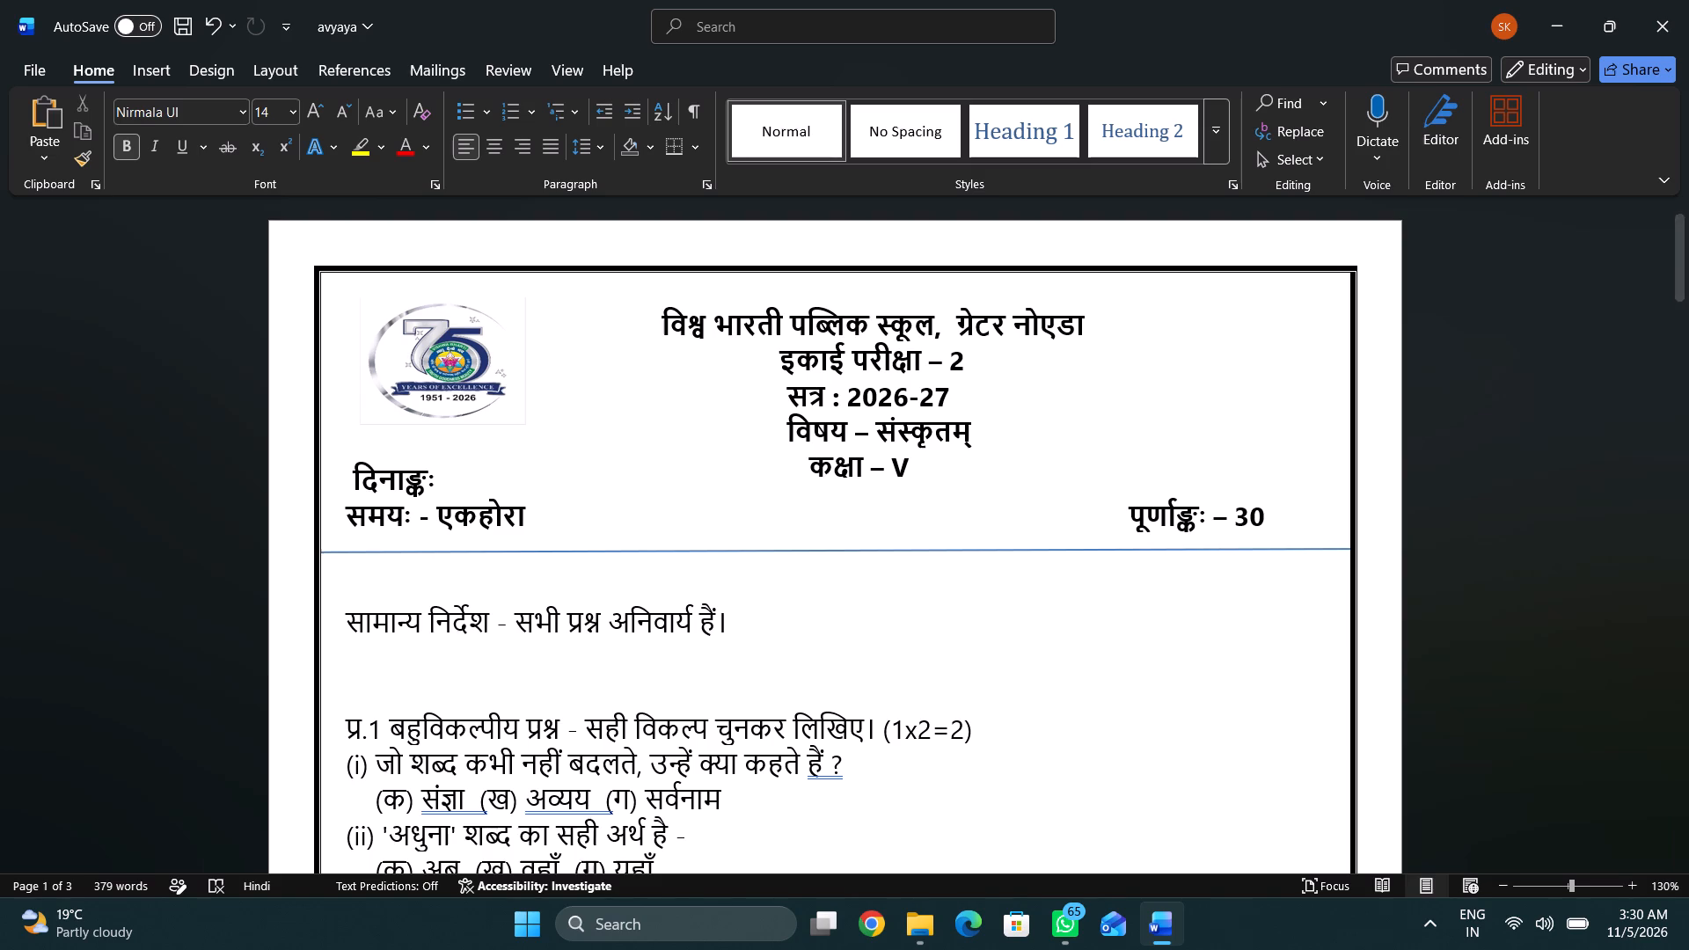
{"action": "key", "text": "Home"}
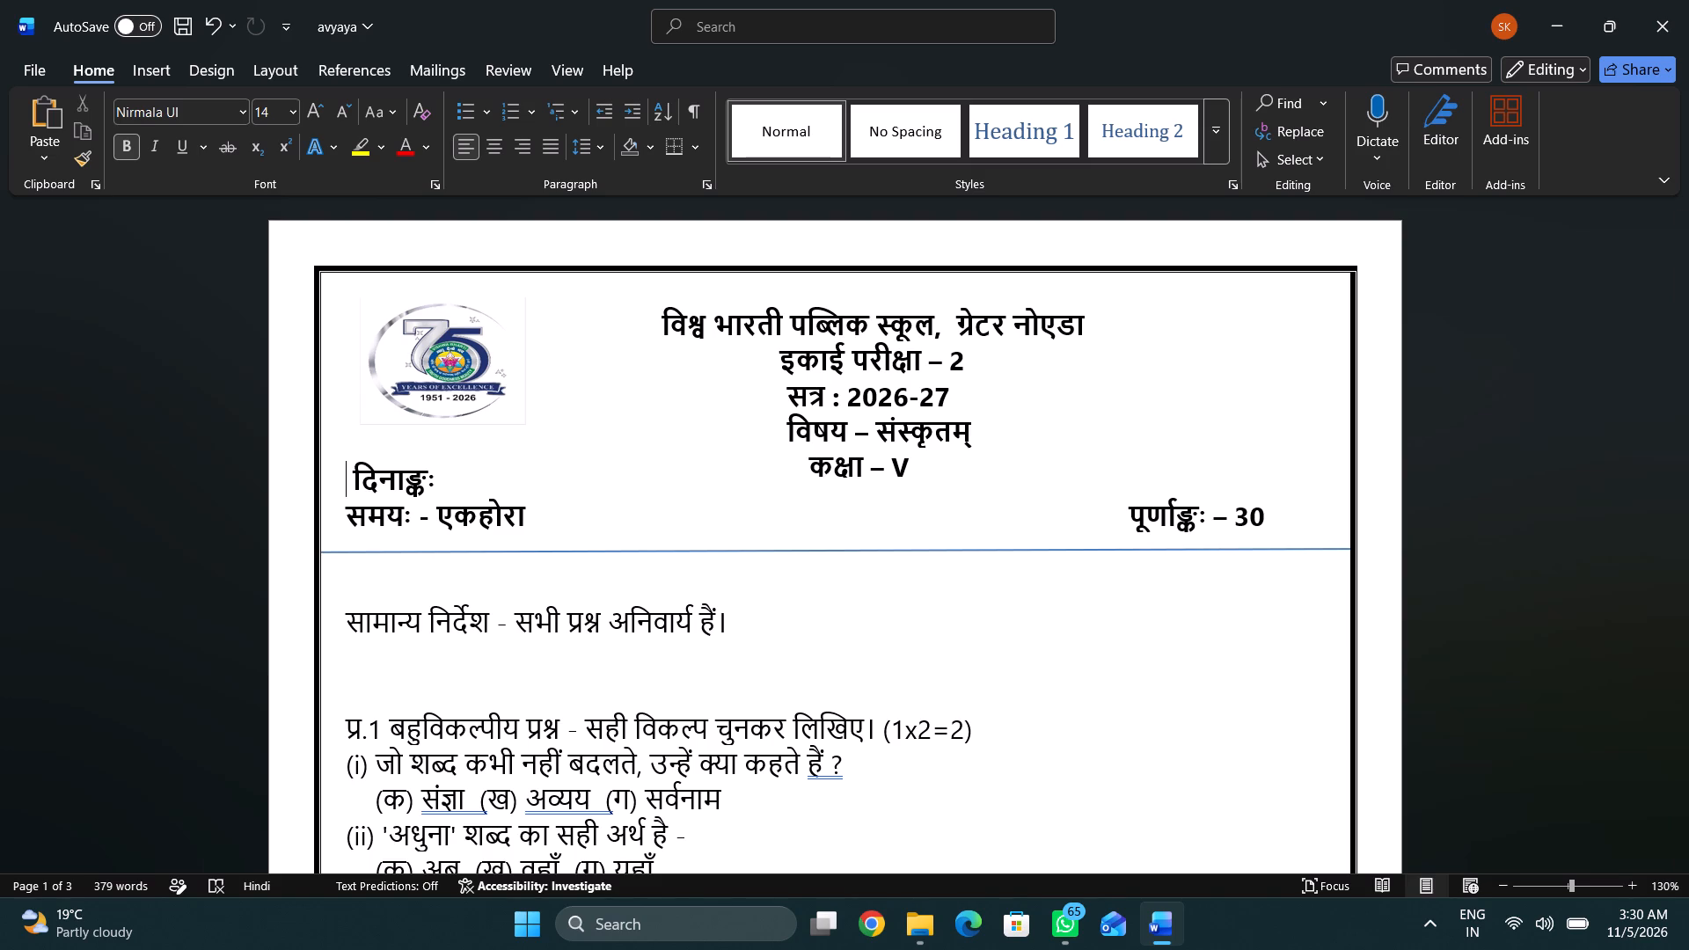
{"action": "double_click", "coordinate": [468, 467]}
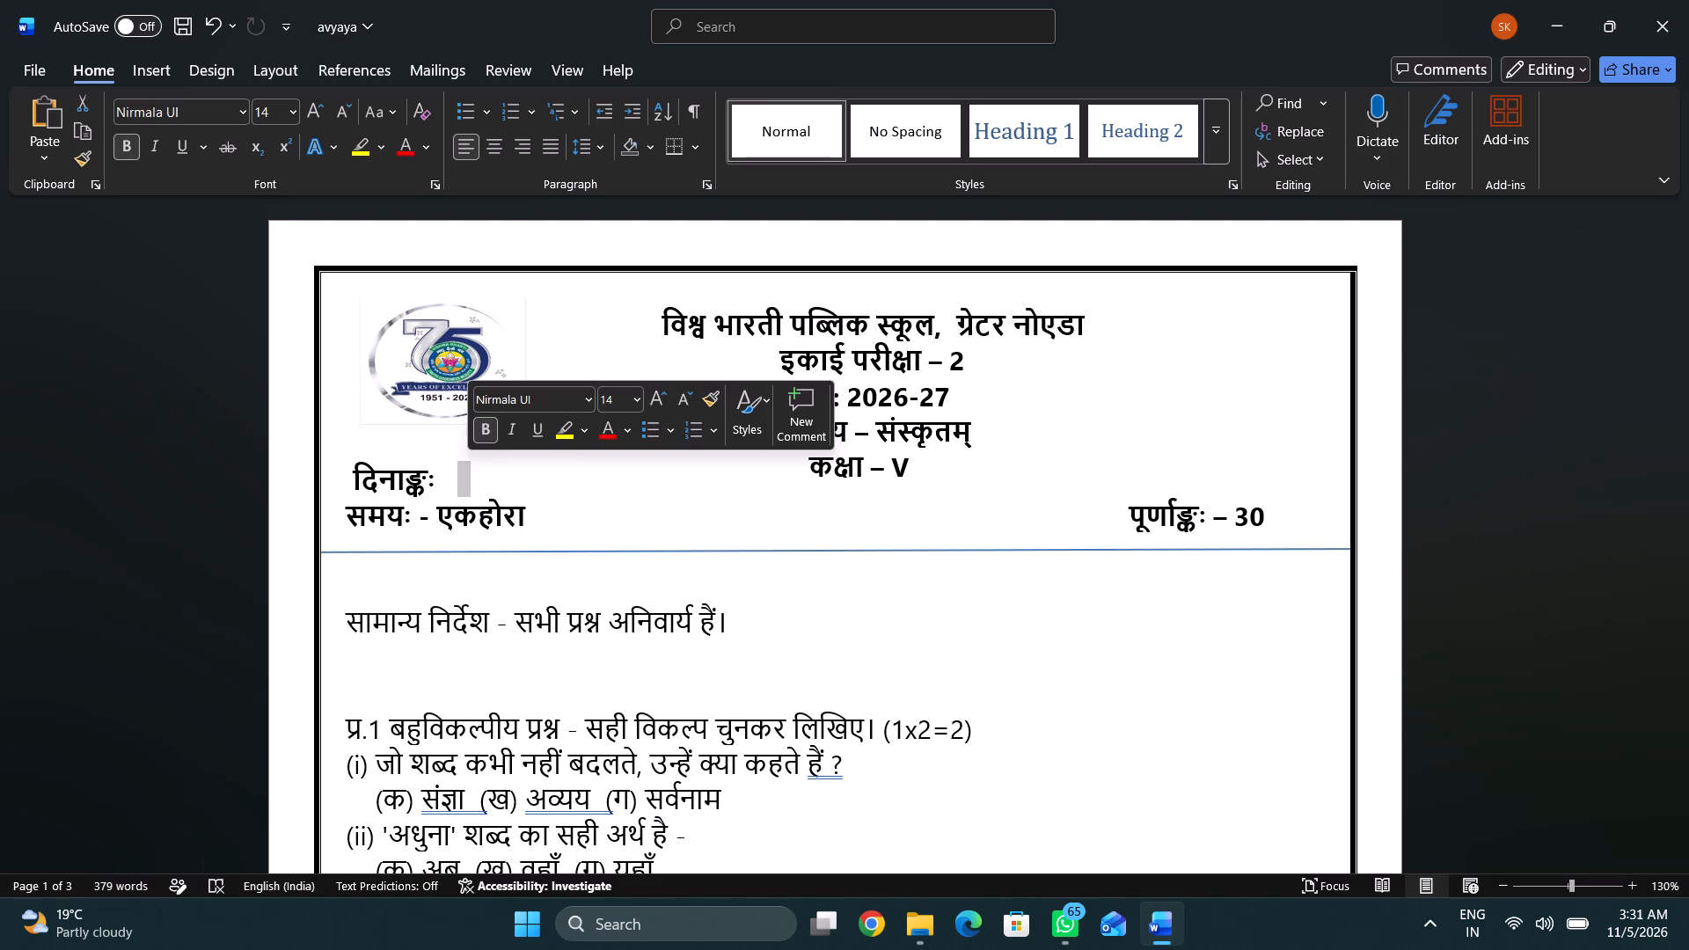
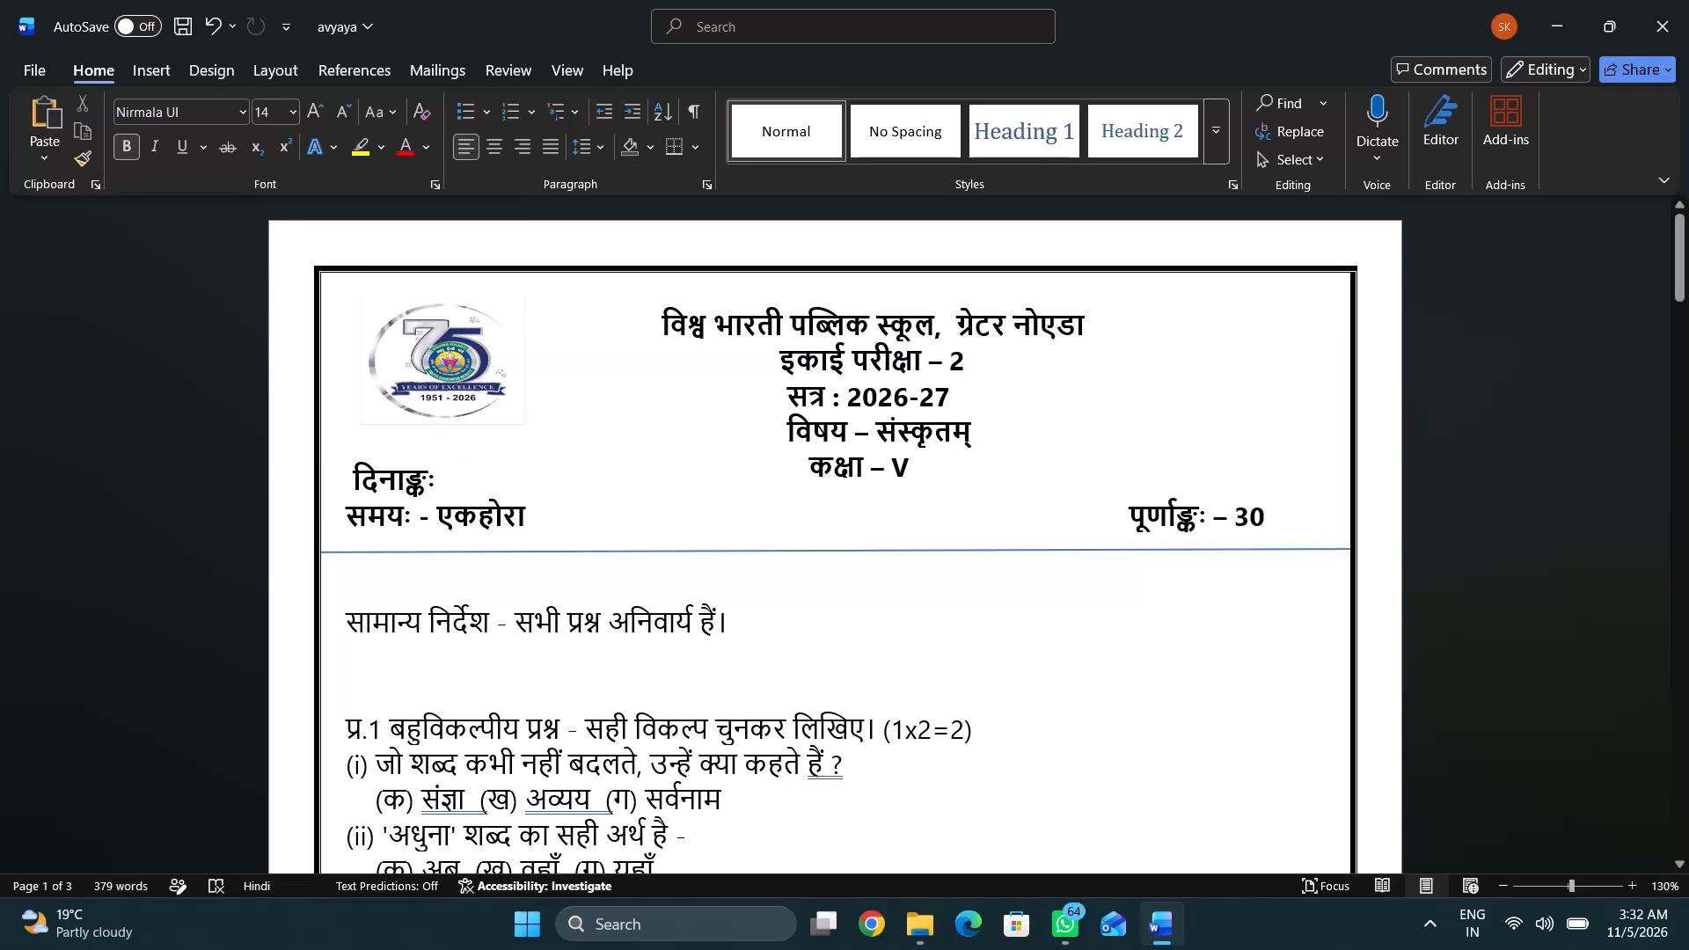
Enter the exam date 02.12.2026 after the दिनाङ्कः label in the worksheet header.
{"action": "left_click", "coordinate": [442, 472]}
{"action": "key", "text": "0"}
{"action": "key", "text": "2"}
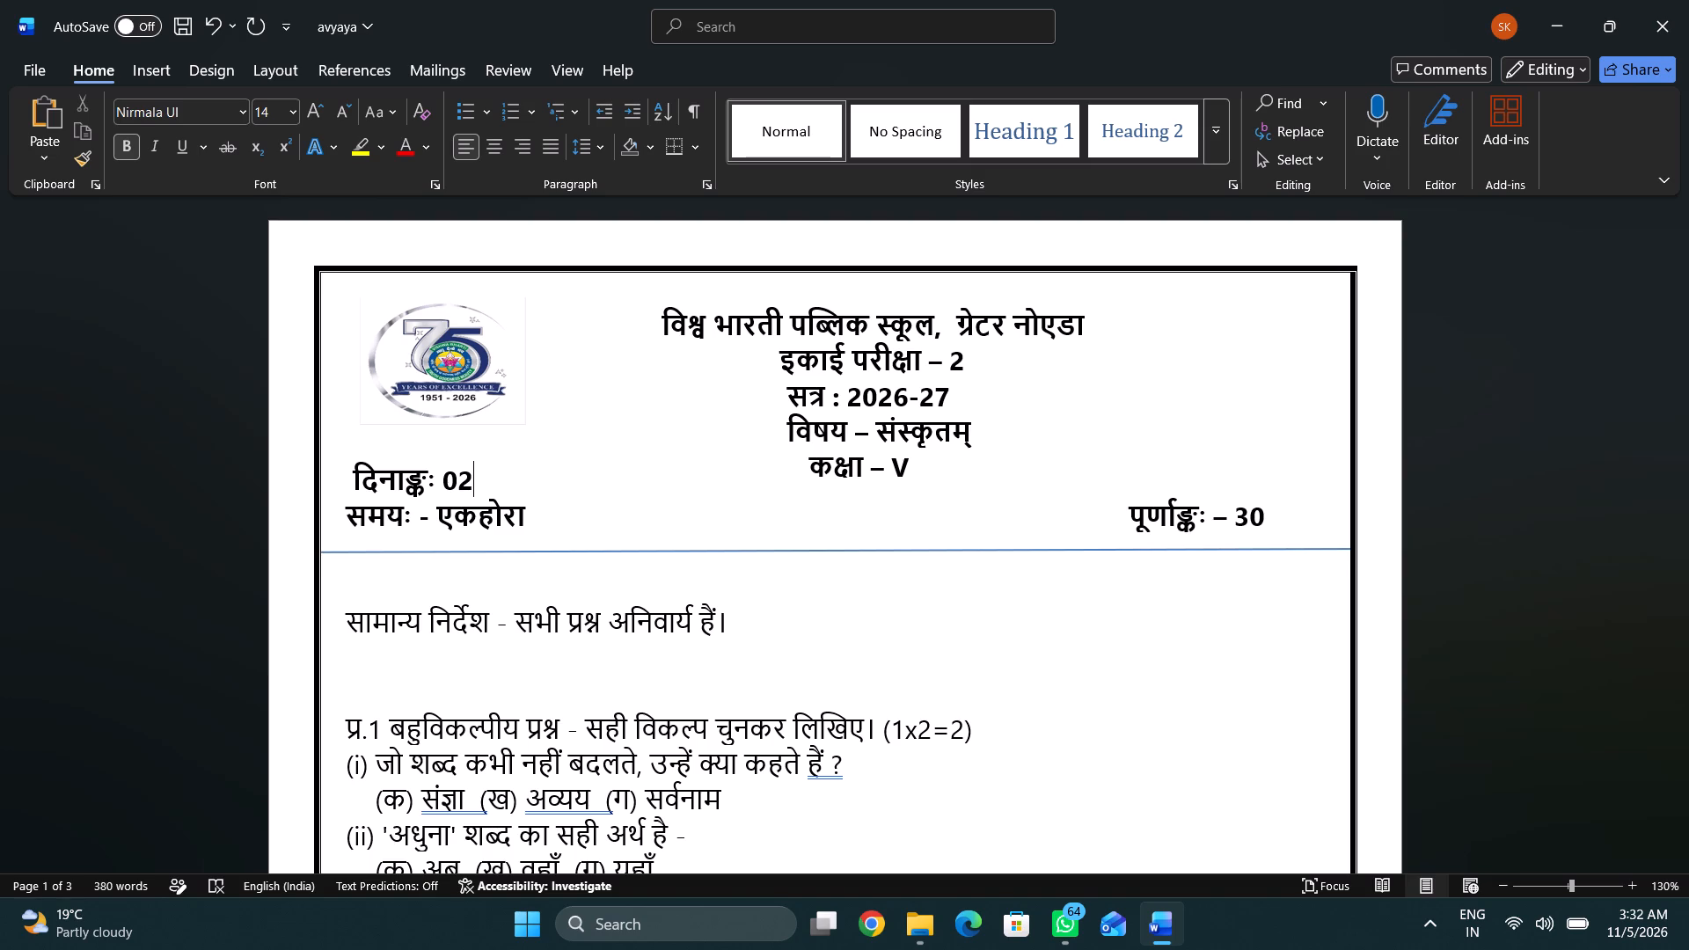
{"action": "key", "text": "period"}
{"action": "type", "text": "12"}
{"action": "key", "text": "period"}
{"action": "key", "text": "2"}
{"action": "type", "text": "026"}
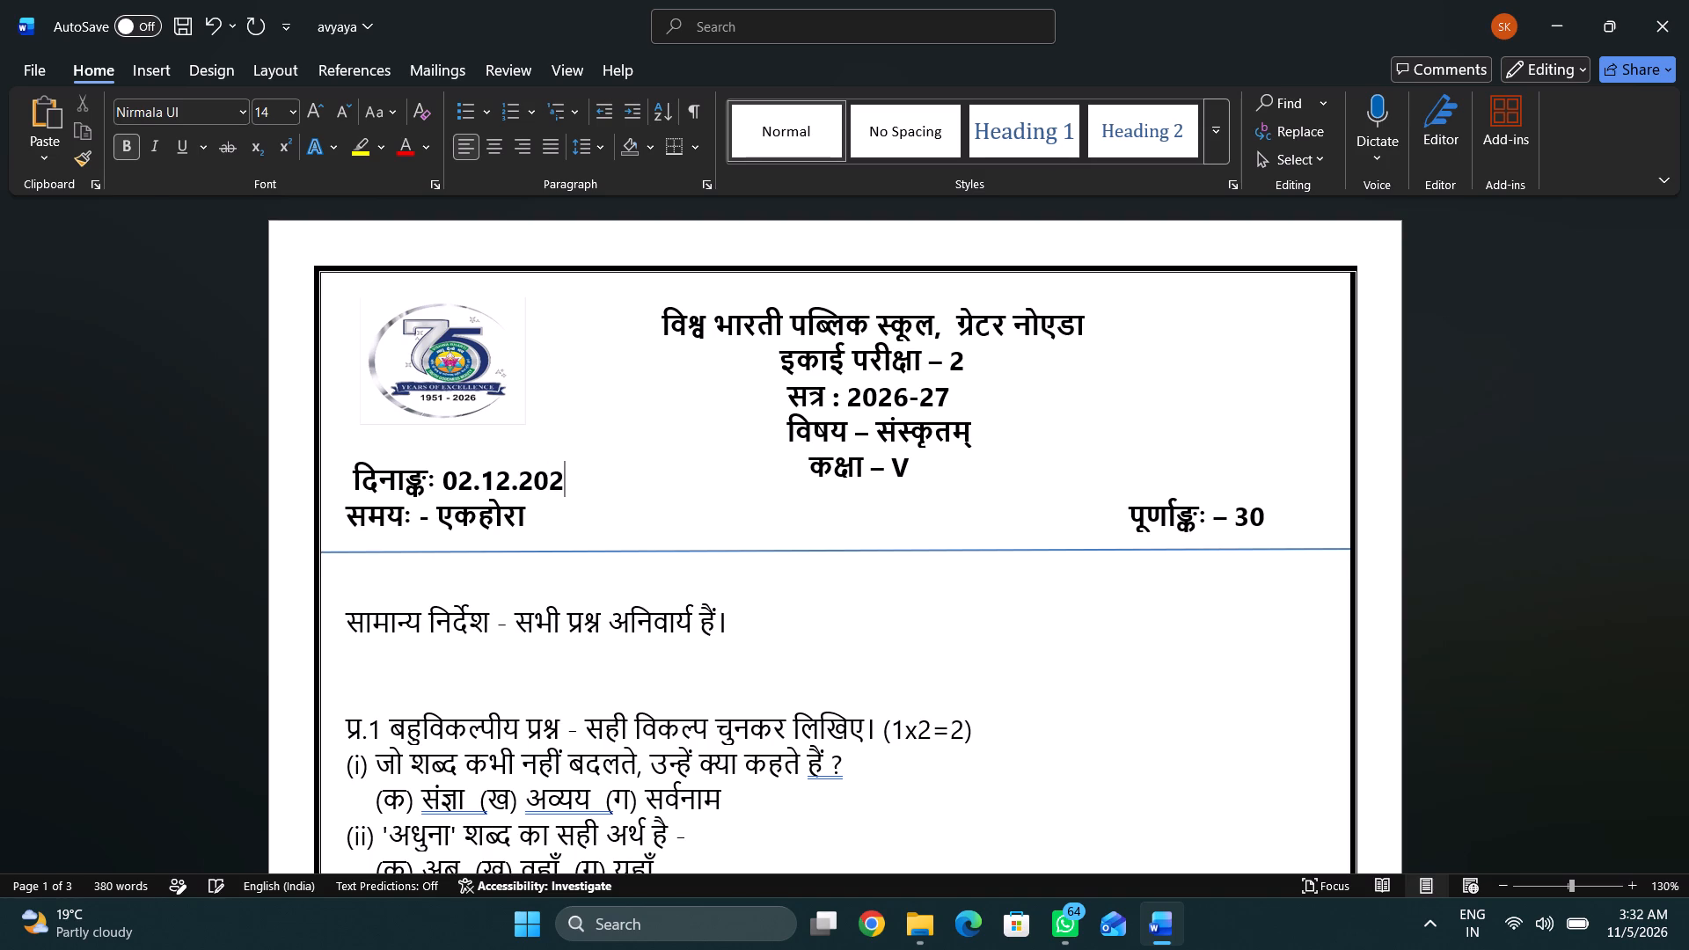
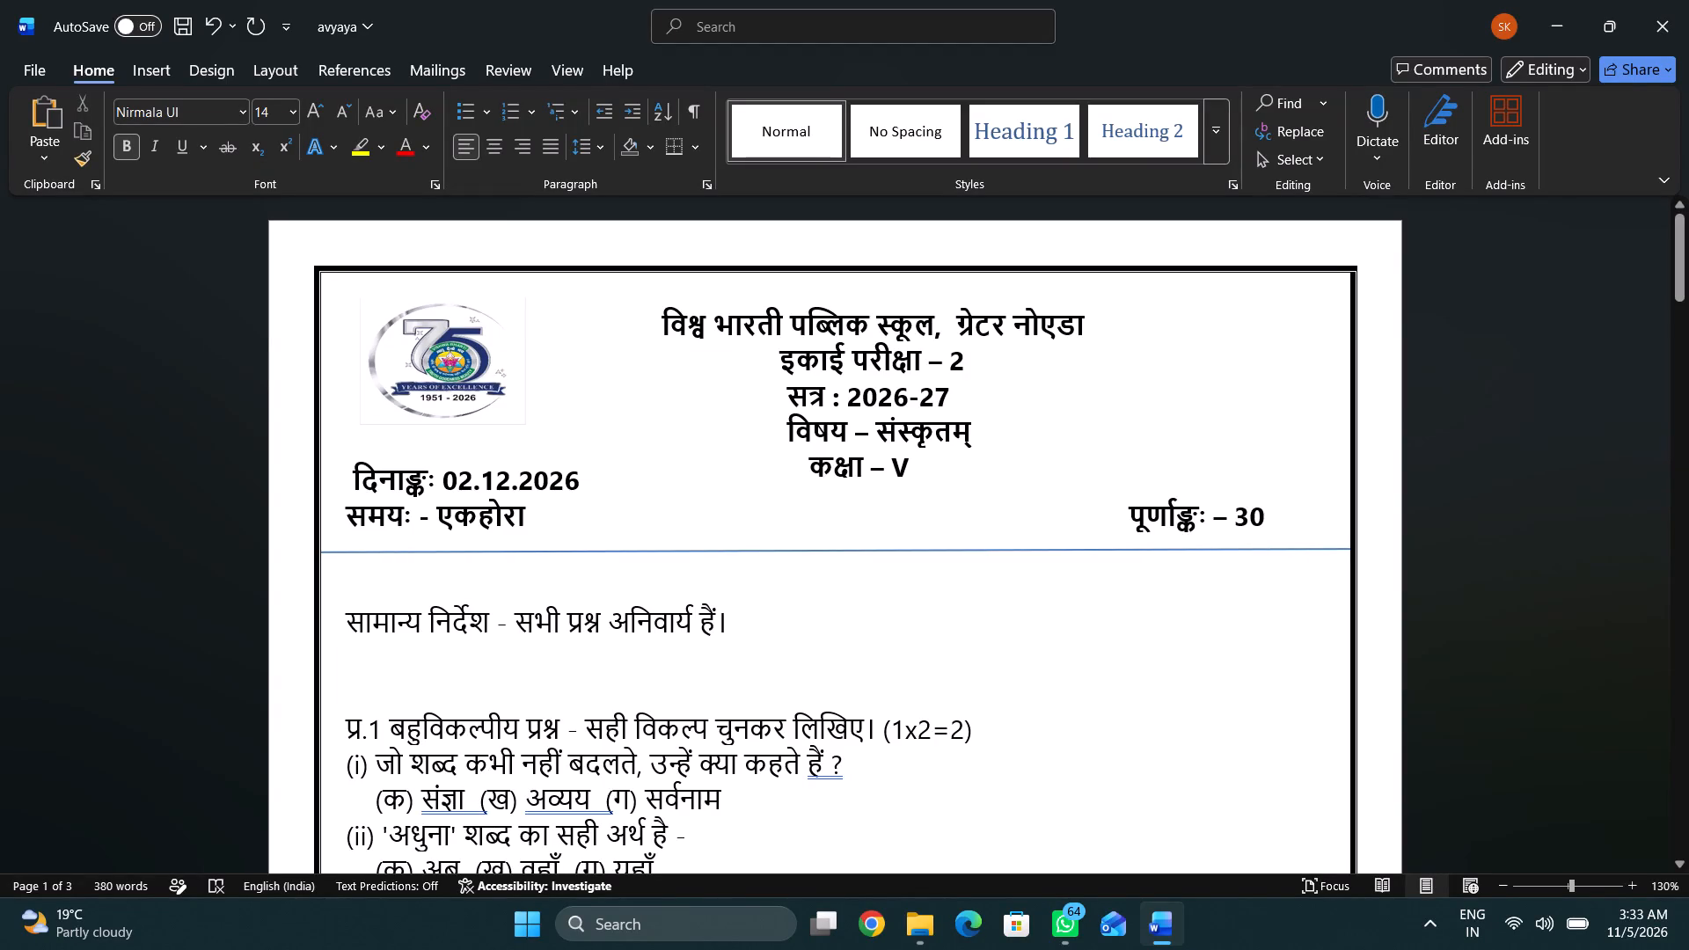
Remove the extra blank line above the प्र.1 heading so only one separates it from the general instructions.
{"action": "left_click", "coordinate": [344, 723]}
{"action": "key", "text": "BackSpace"}
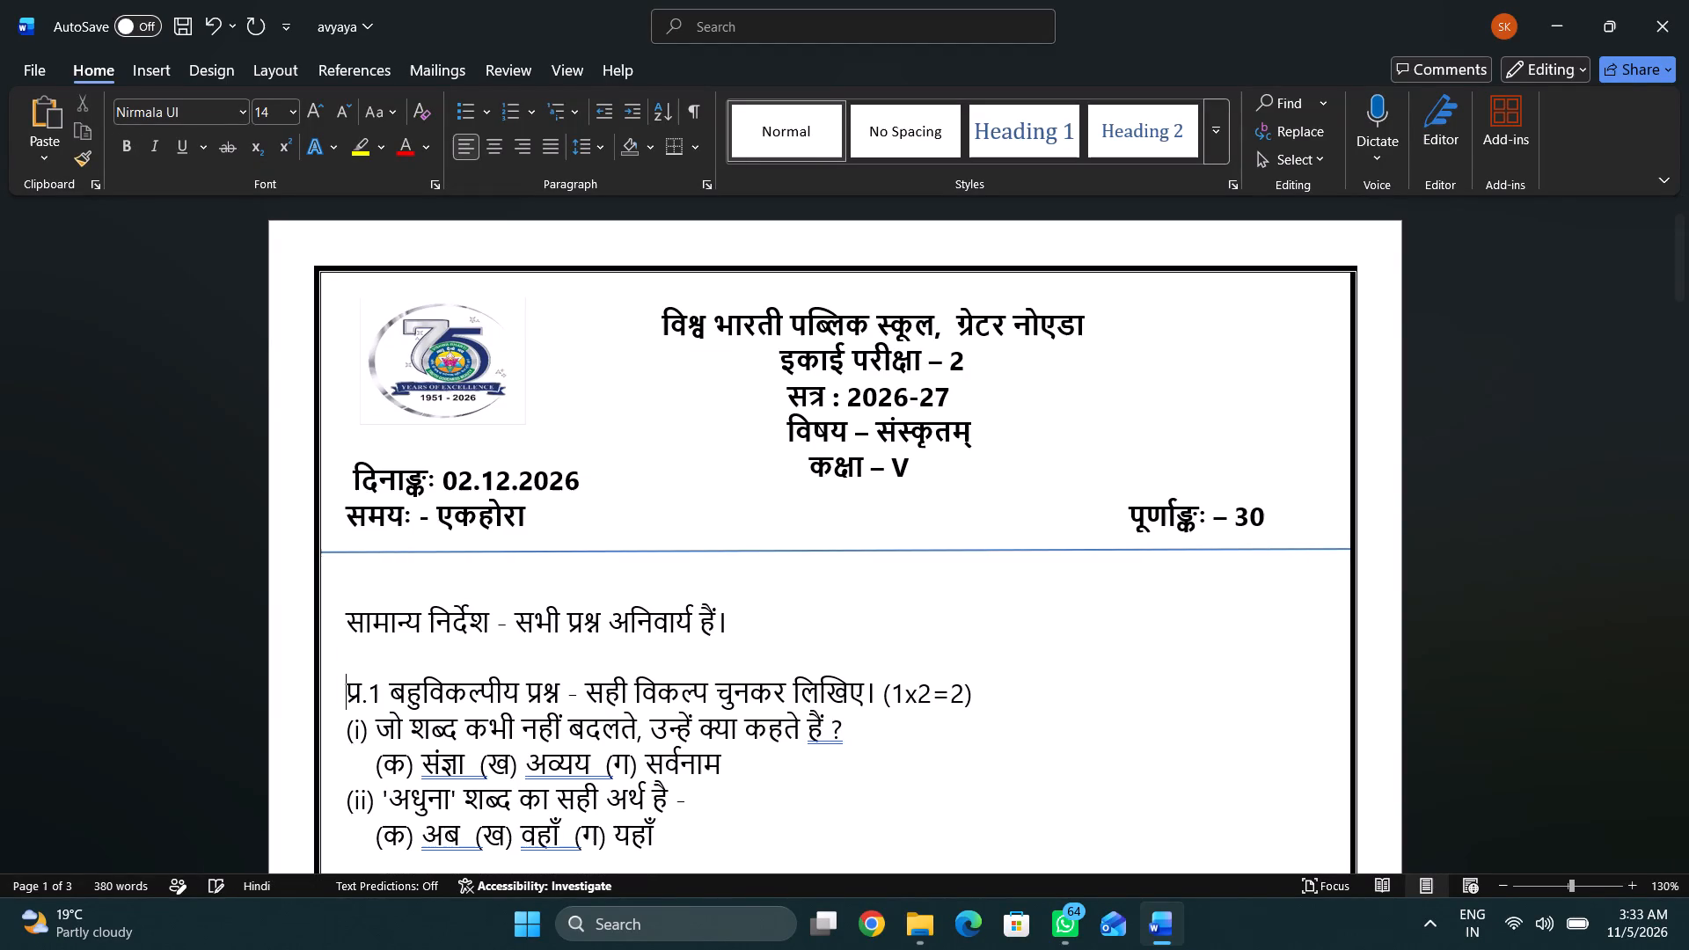
Push the (1x2=2) marks of the प्र.1 heading to the right end of its line using spaces.
{"action": "left_click", "coordinate": [881, 691]}
{"action": "key", "text": "space"}
{"action": "key", "text": "space"}
{"action": "key", "text": "space"}
{"action": "key", "text": "space"}
{"action": "key", "text": "space"}
{"action": "key", "text": "space"}
{"action": "key", "text": "space"}
{"action": "key", "text": "space"}
{"action": "key", "text": "space"}
{"action": "key", "text": "space"}
{"action": "key", "text": "space"}
{"action": "key", "text": "space"}
{"action": "key", "text": "space"}
{"action": "key", "text": "space"}
{"action": "key", "text": "space"}
{"action": "key", "text": "space"}
{"action": "key", "text": "space"}
{"action": "key", "text": "space"}
{"action": "key", "text": "space"}
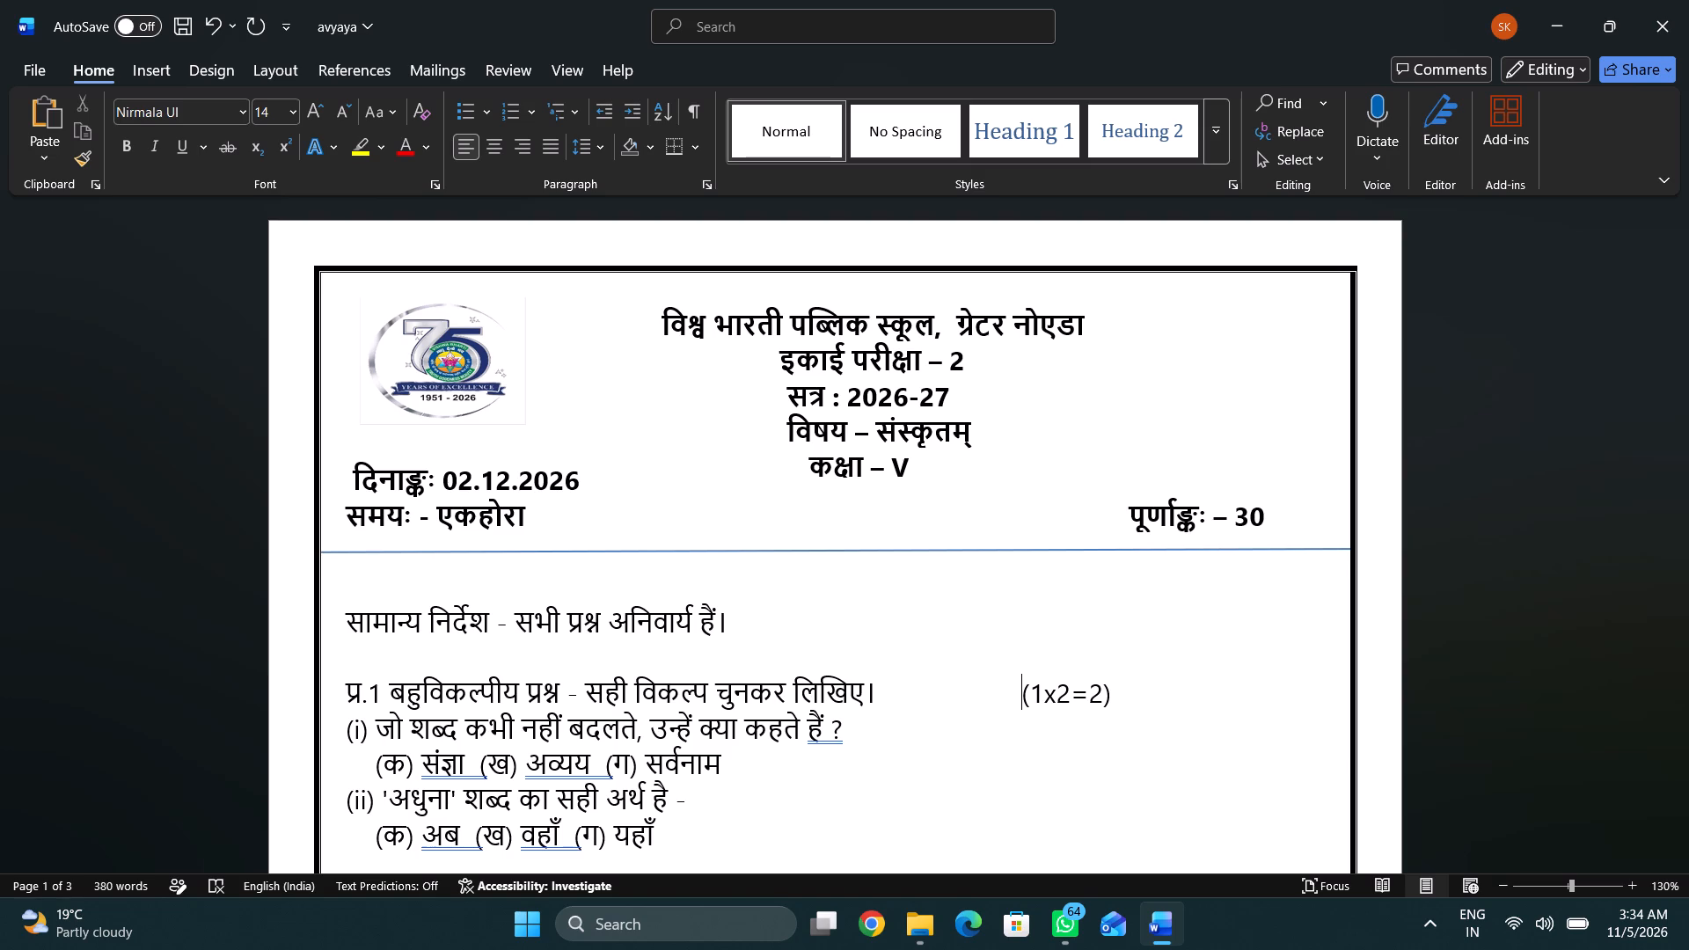
{"action": "key", "text": "space"}
{"action": "key", "text": "space"}
{"action": "key", "text": "space"}
{"action": "key", "text": "space"}
{"action": "key", "text": "space"}
{"action": "key", "text": "space"}
{"action": "key", "text": "space"}
{"action": "key", "text": "space"}
{"action": "key", "text": "space"}
{"action": "key", "text": "space"}
{"action": "key", "text": "space"}
{"action": "key", "text": "space"}
{"action": "key", "text": "space"}
{"action": "key", "text": "space"}
{"action": "key", "text": "space"}
{"action": "key", "text": "space"}
{"action": "key", "text": "space"}
{"action": "key", "text": "space"}
{"action": "key", "text": "space"}
{"action": "key", "text": "space"}
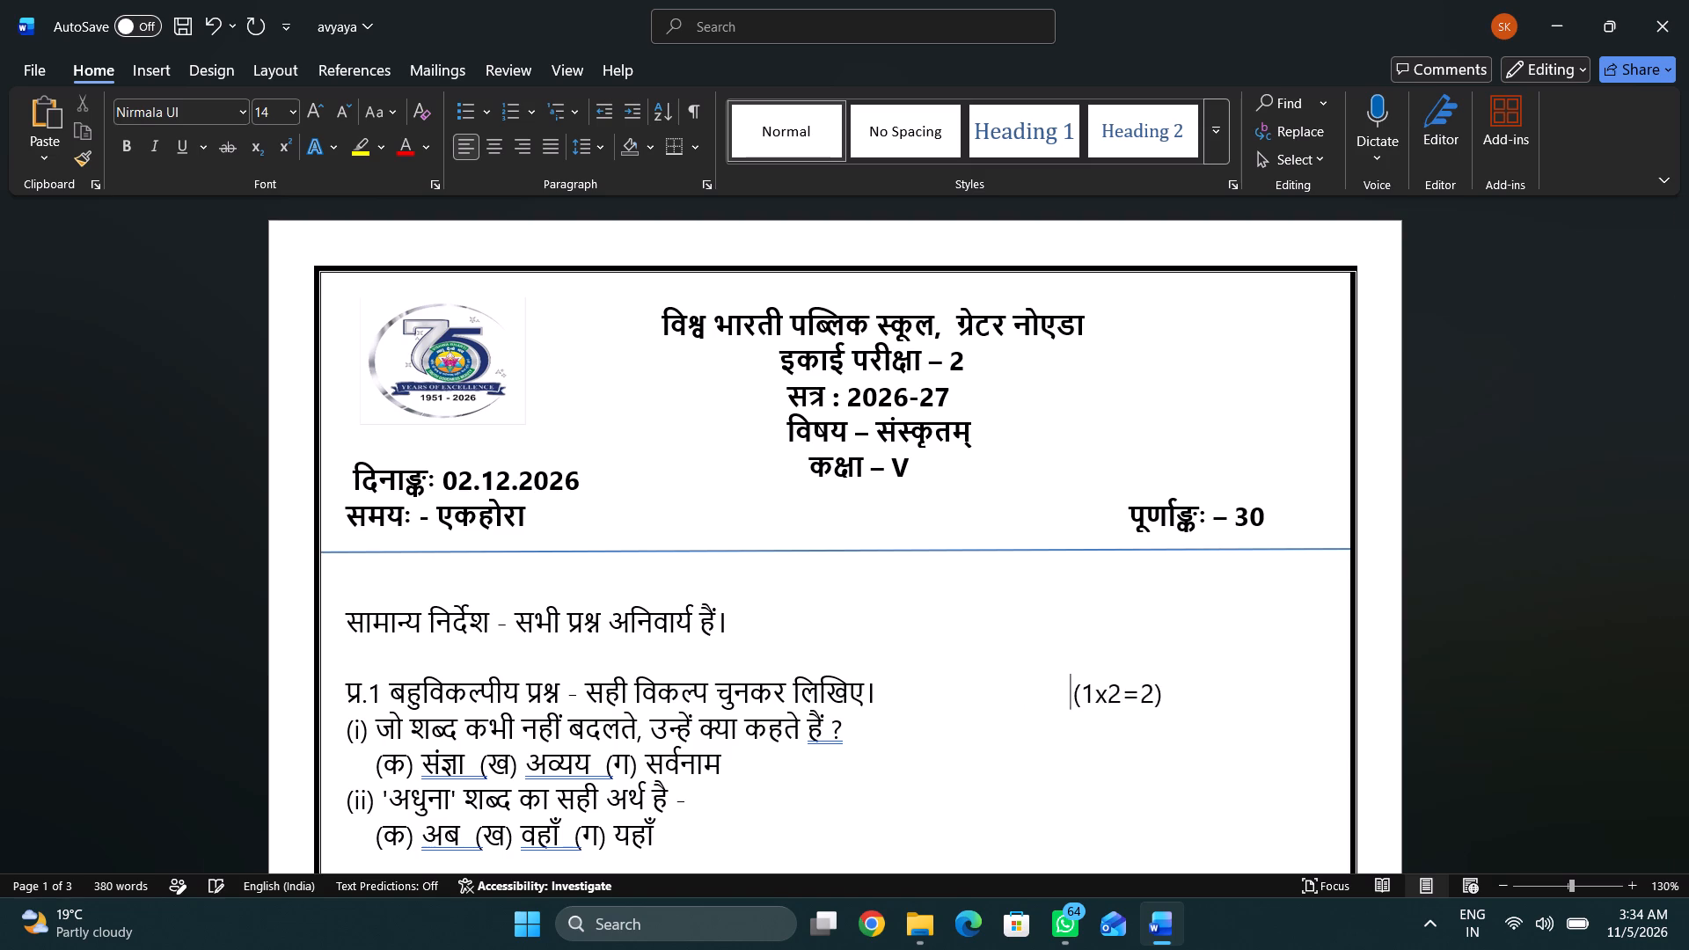
{"action": "key", "text": "space"}
{"action": "key", "text": "space"}
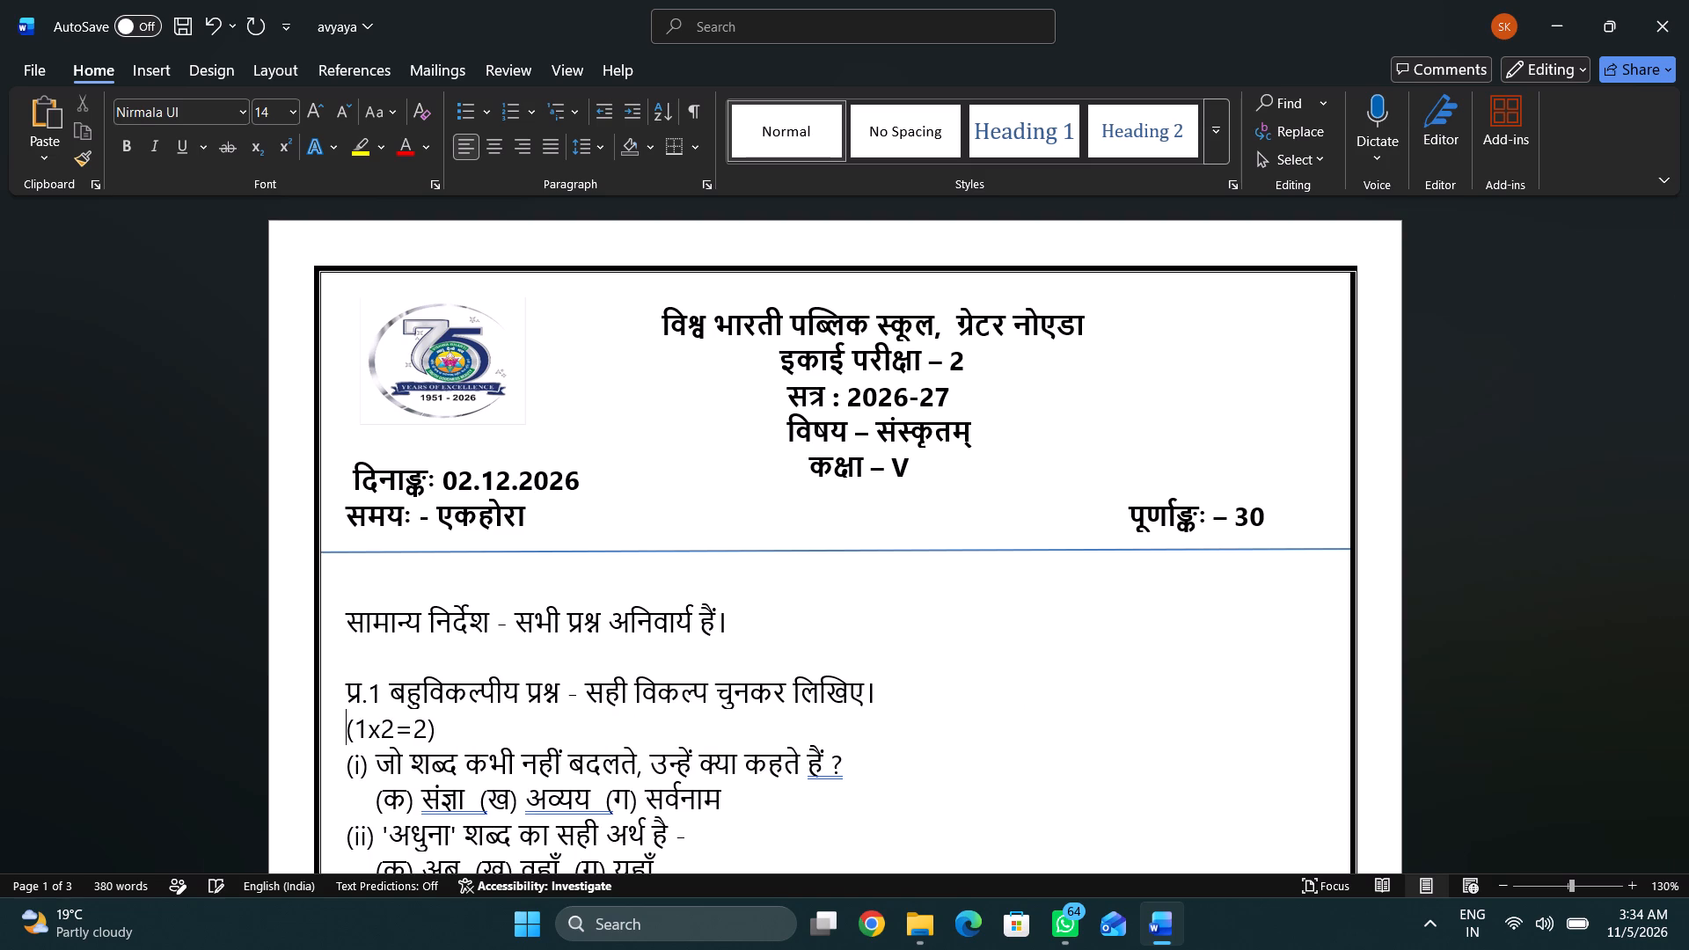
{"action": "key", "text": "BackSpace"}
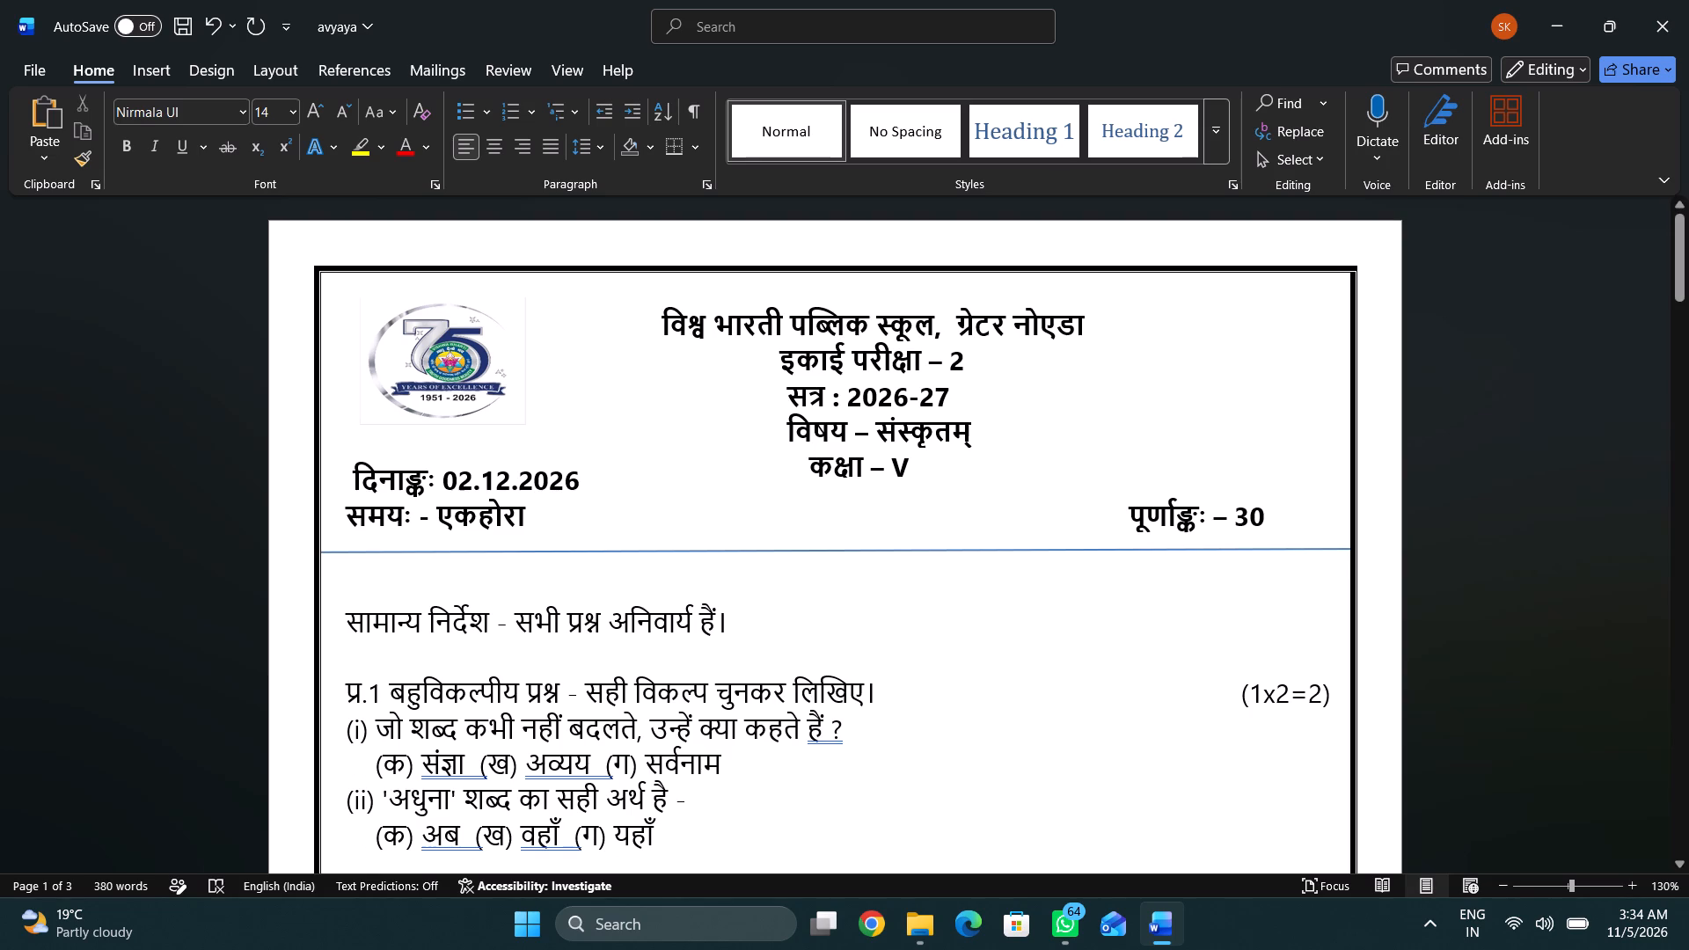
Insert a blank line between the प्र.1 heading and sub-question (i).
{"action": "left_click", "coordinate": [1343, 694]}
{"action": "key", "text": "Return"}
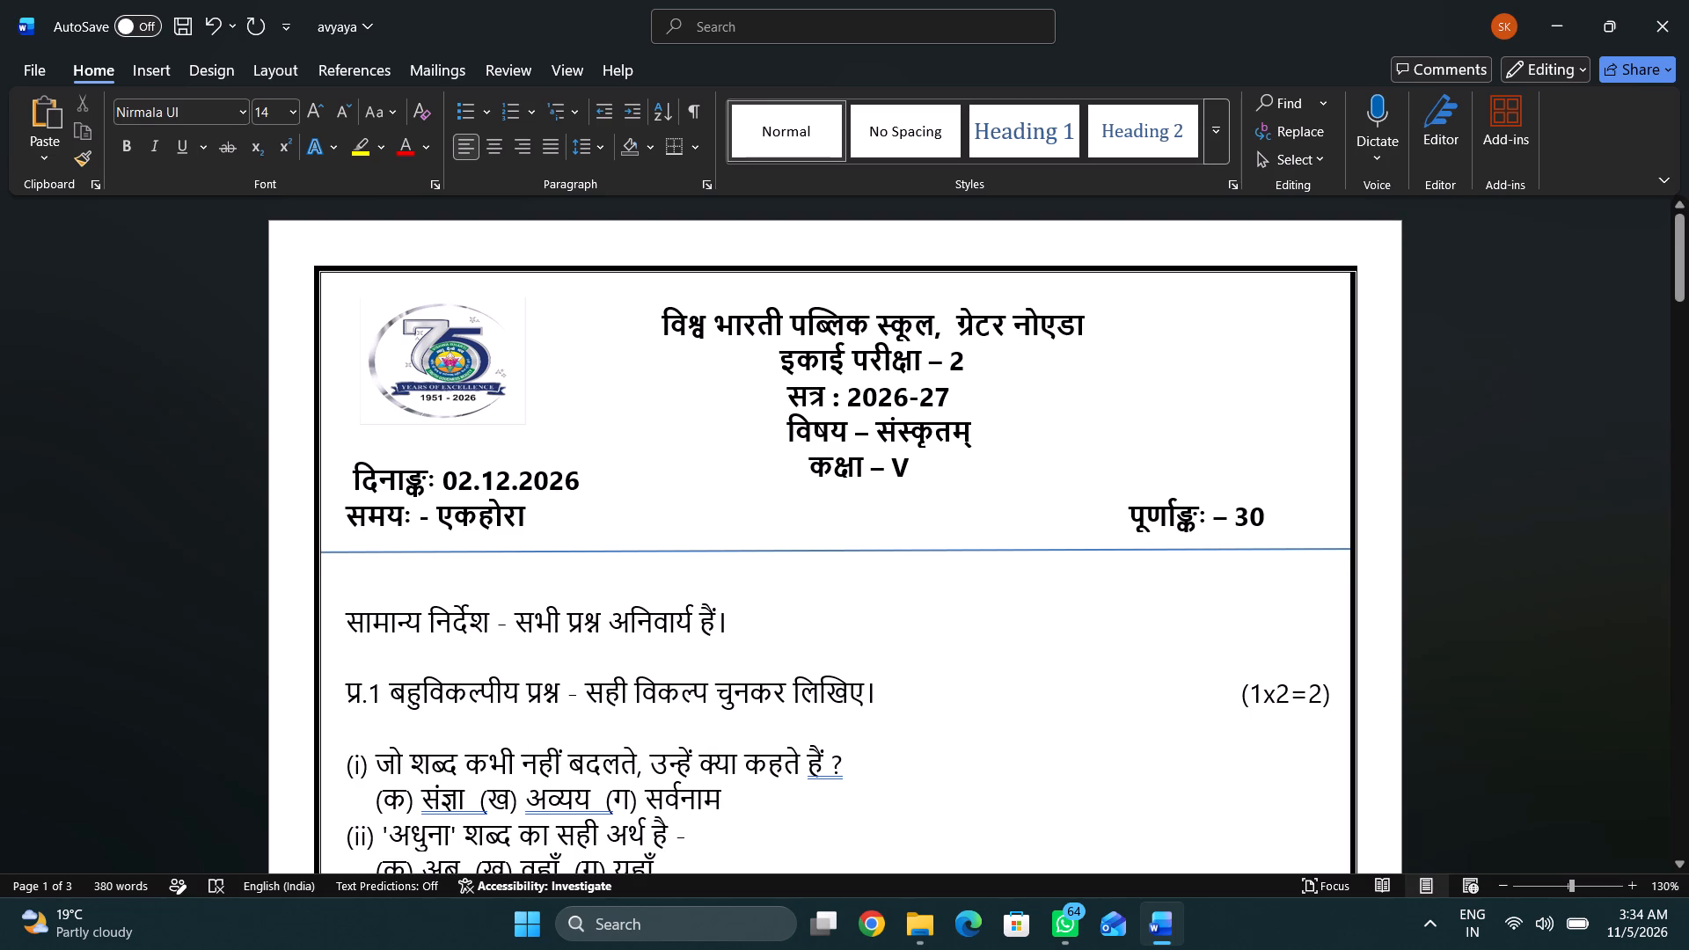
Make the प्र.1 heading text and its (1x2=2) marks bold.
{"action": "left_click_drag", "start_coordinate": [335, 689], "coordinate": [373, 691]}
{"action": "left_click_drag", "start_coordinate": [373, 691], "coordinate": [908, 687]}
{"action": "left_click", "coordinate": [923, 650]}
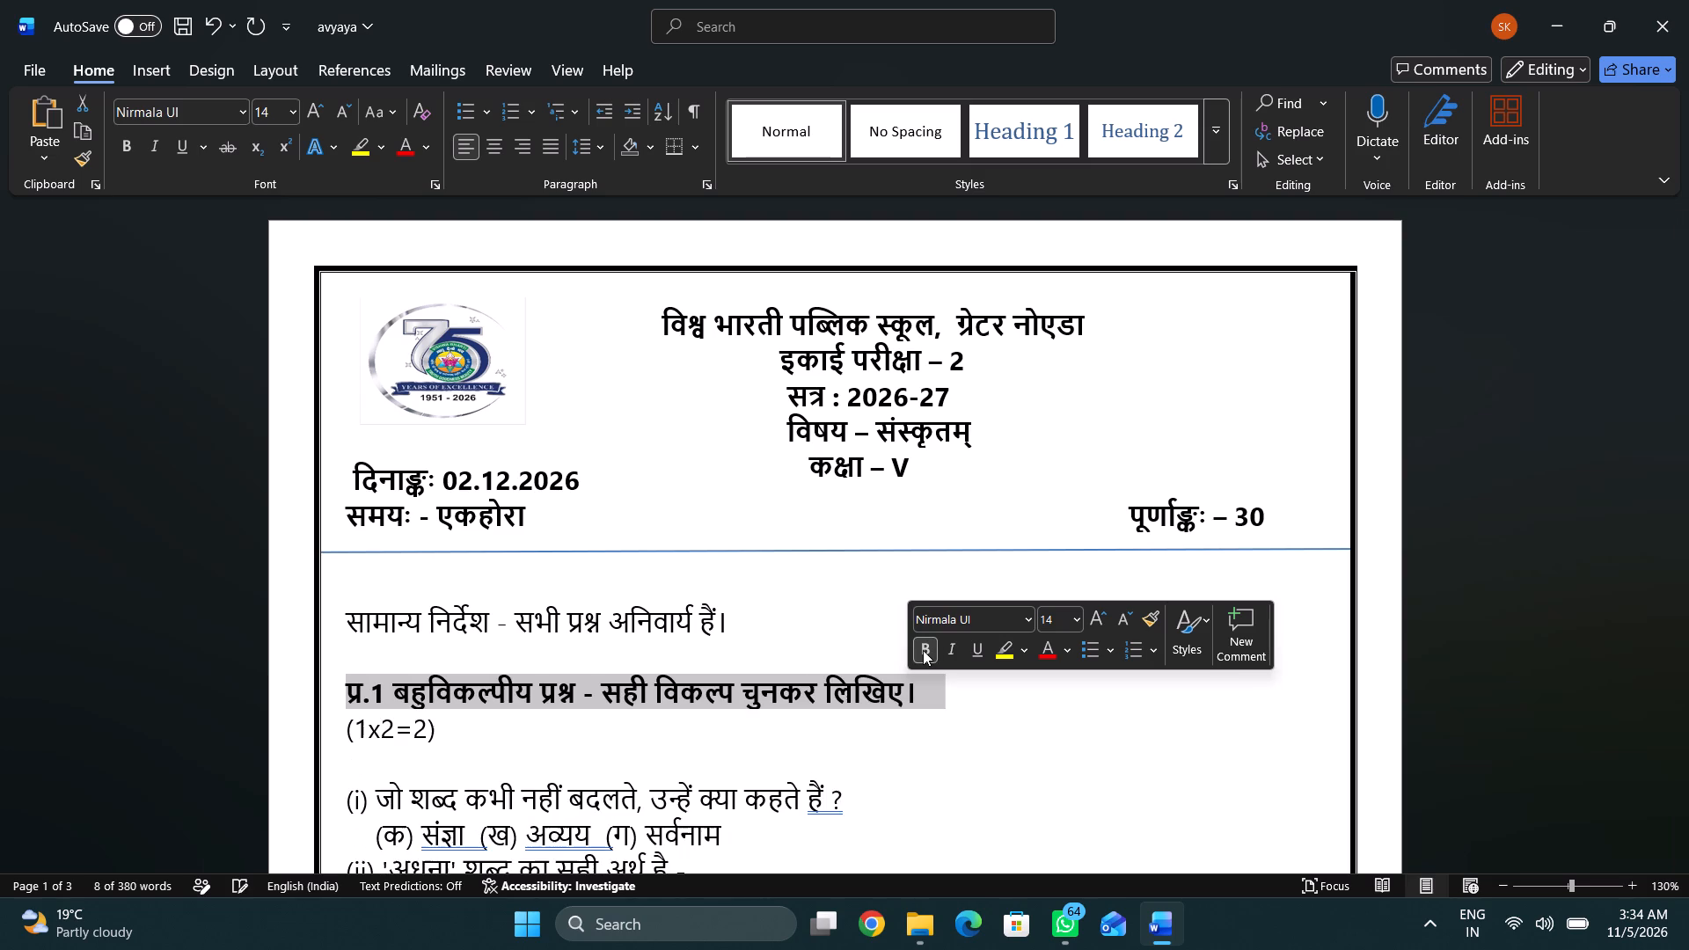
{"action": "left_click", "coordinate": [335, 729]}
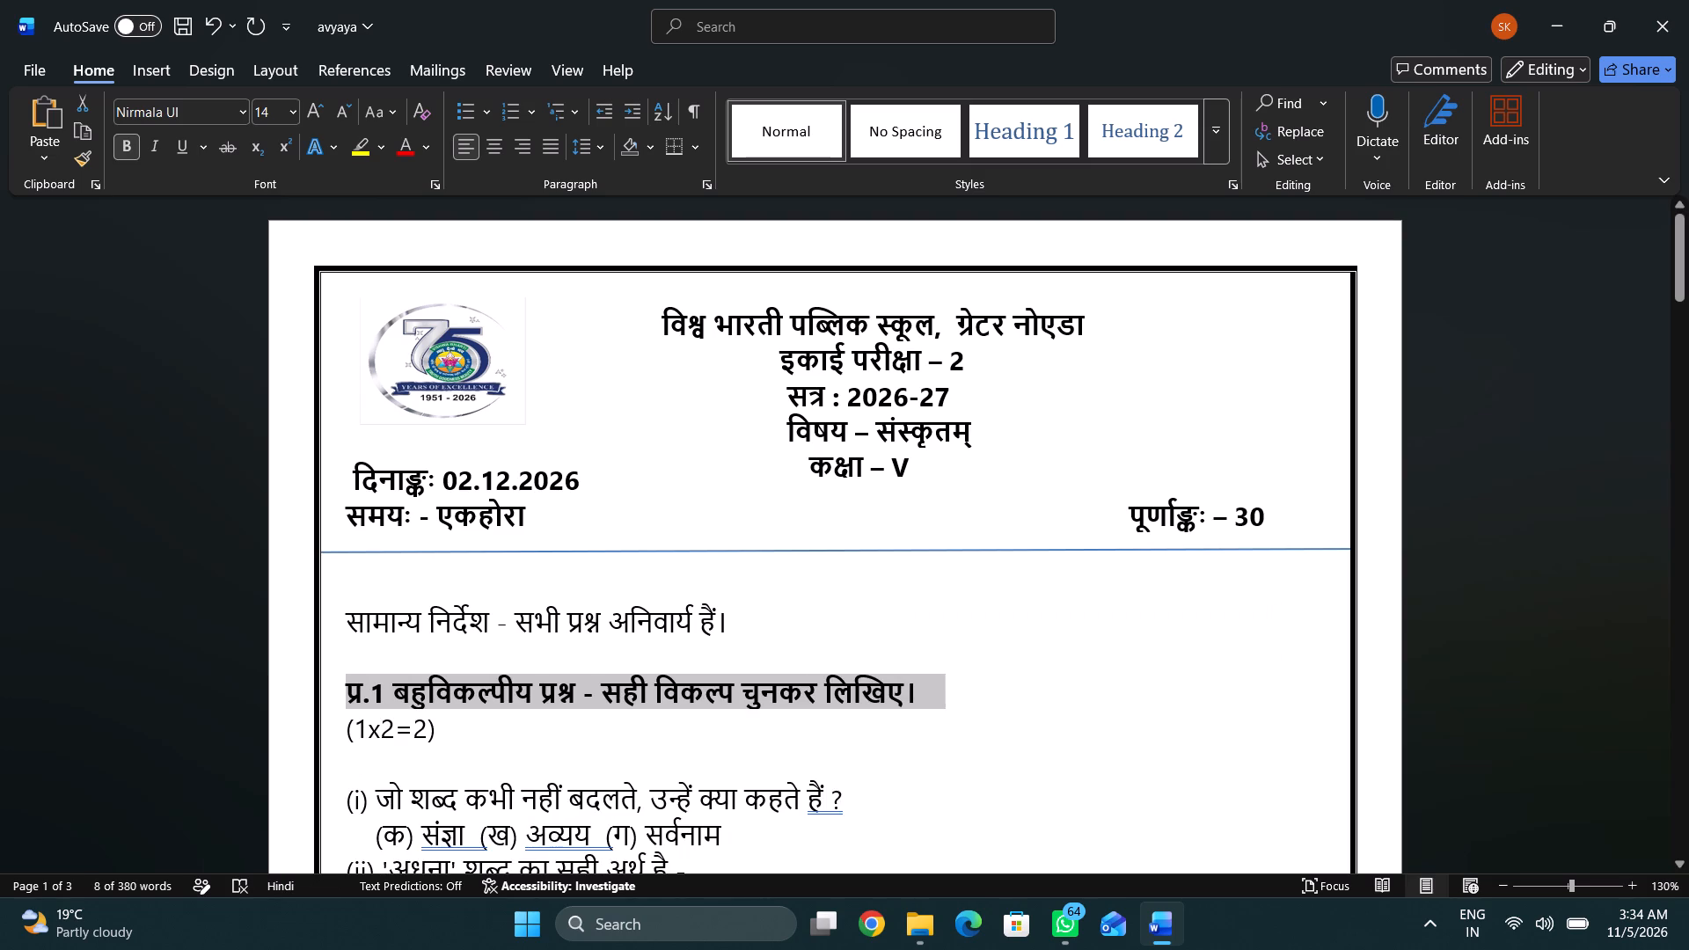
{"action": "left_click_drag", "start_coordinate": [342, 729], "coordinate": [463, 734]}
{"action": "left_click", "coordinate": [472, 691]}
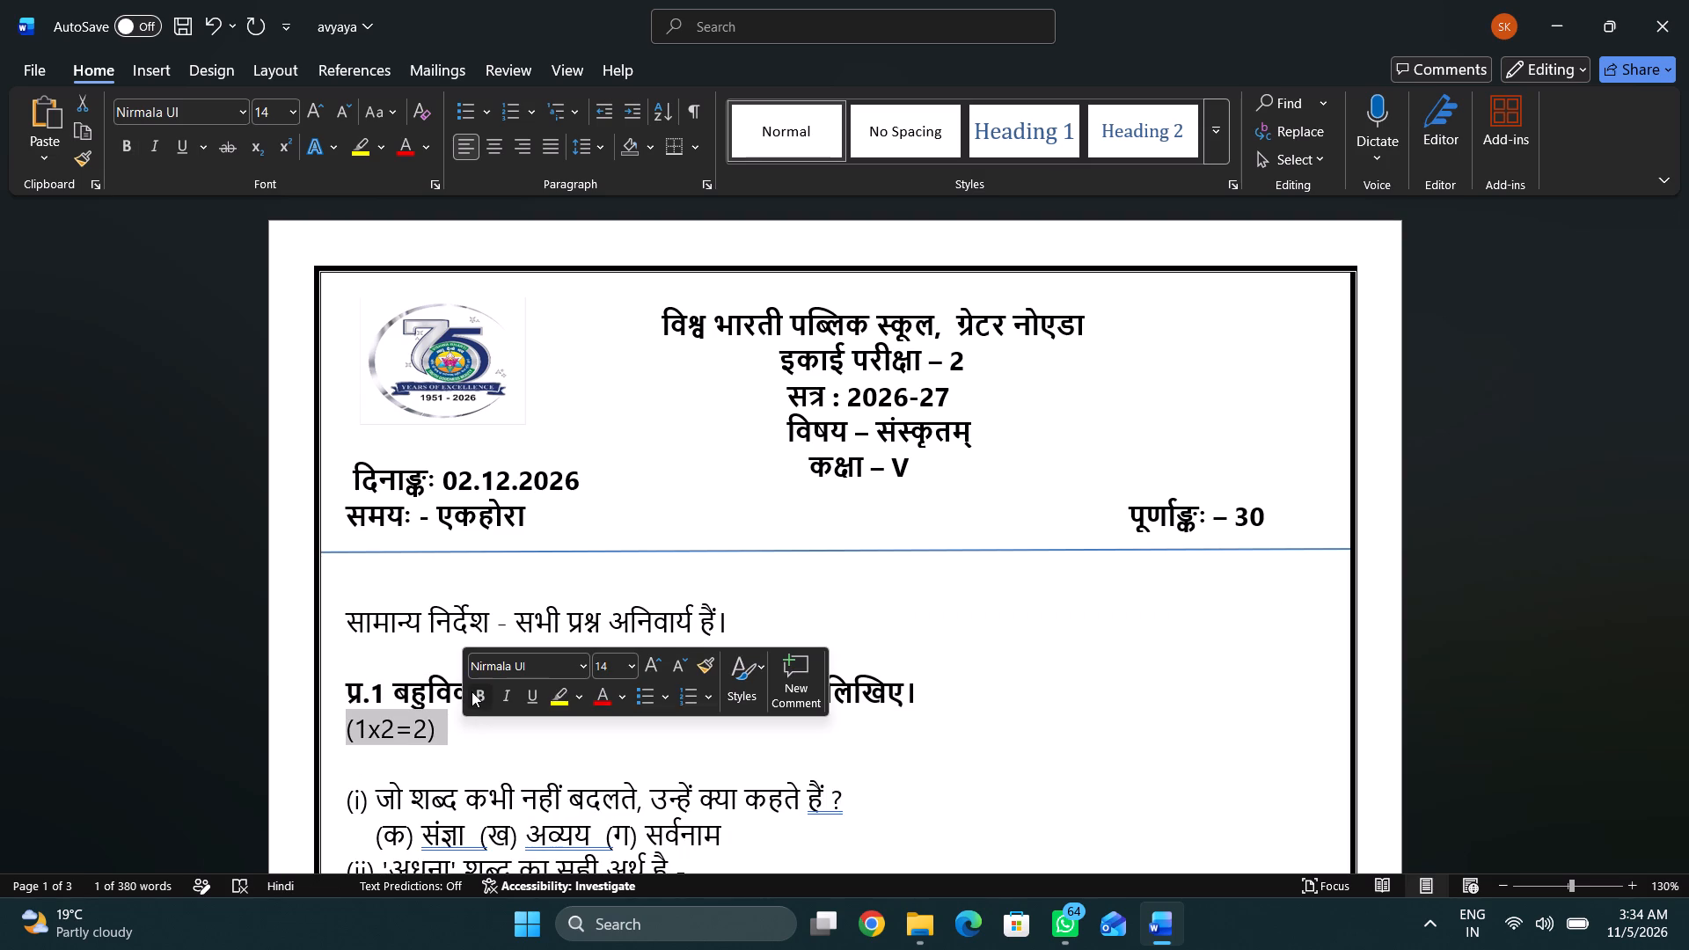
Bring the bold (1x2=2) marks back onto the प्र.1 heading line, adjusting the spaces so they end at the right margin.
{"action": "left_click", "coordinate": [333, 723]}
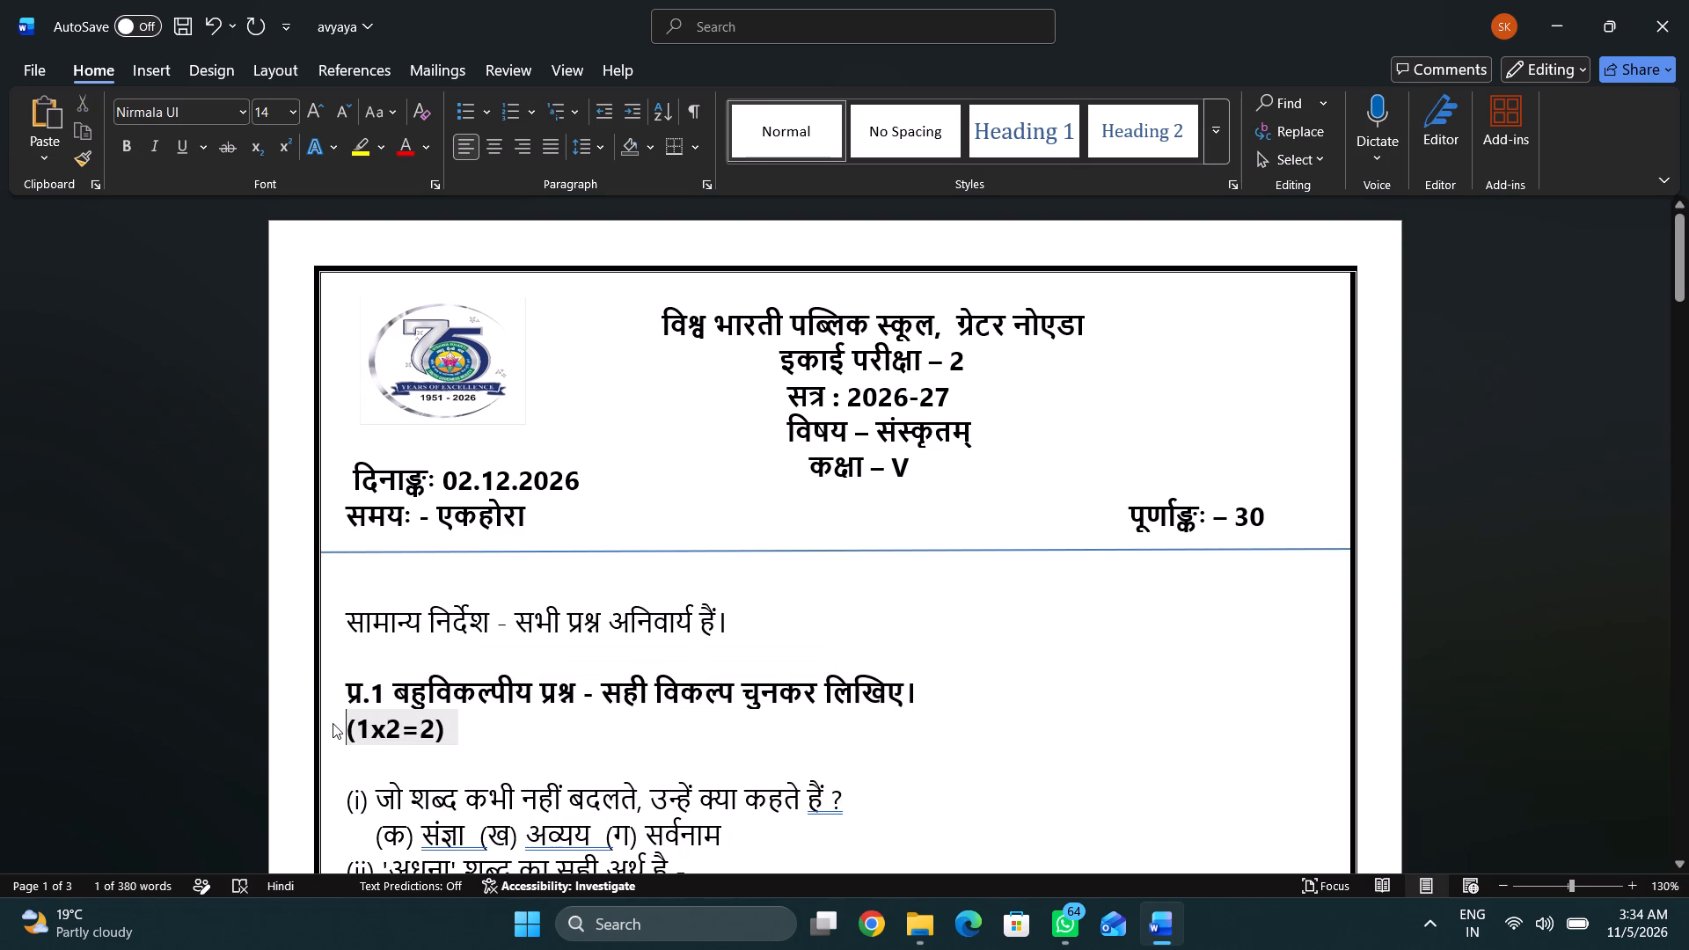
{"action": "left_click", "coordinate": [333, 723]}
{"action": "key", "text": "BackSpace"}
{"action": "key", "text": "BackSpace"}
{"action": "key", "text": "BackSpace"}
{"action": "key", "text": "BackSpace"}
{"action": "key", "text": "BackSpace"}
{"action": "key", "text": "BackSpace"}
{"action": "key", "text": "BackSpace"}
{"action": "key", "text": "BackSpace"}
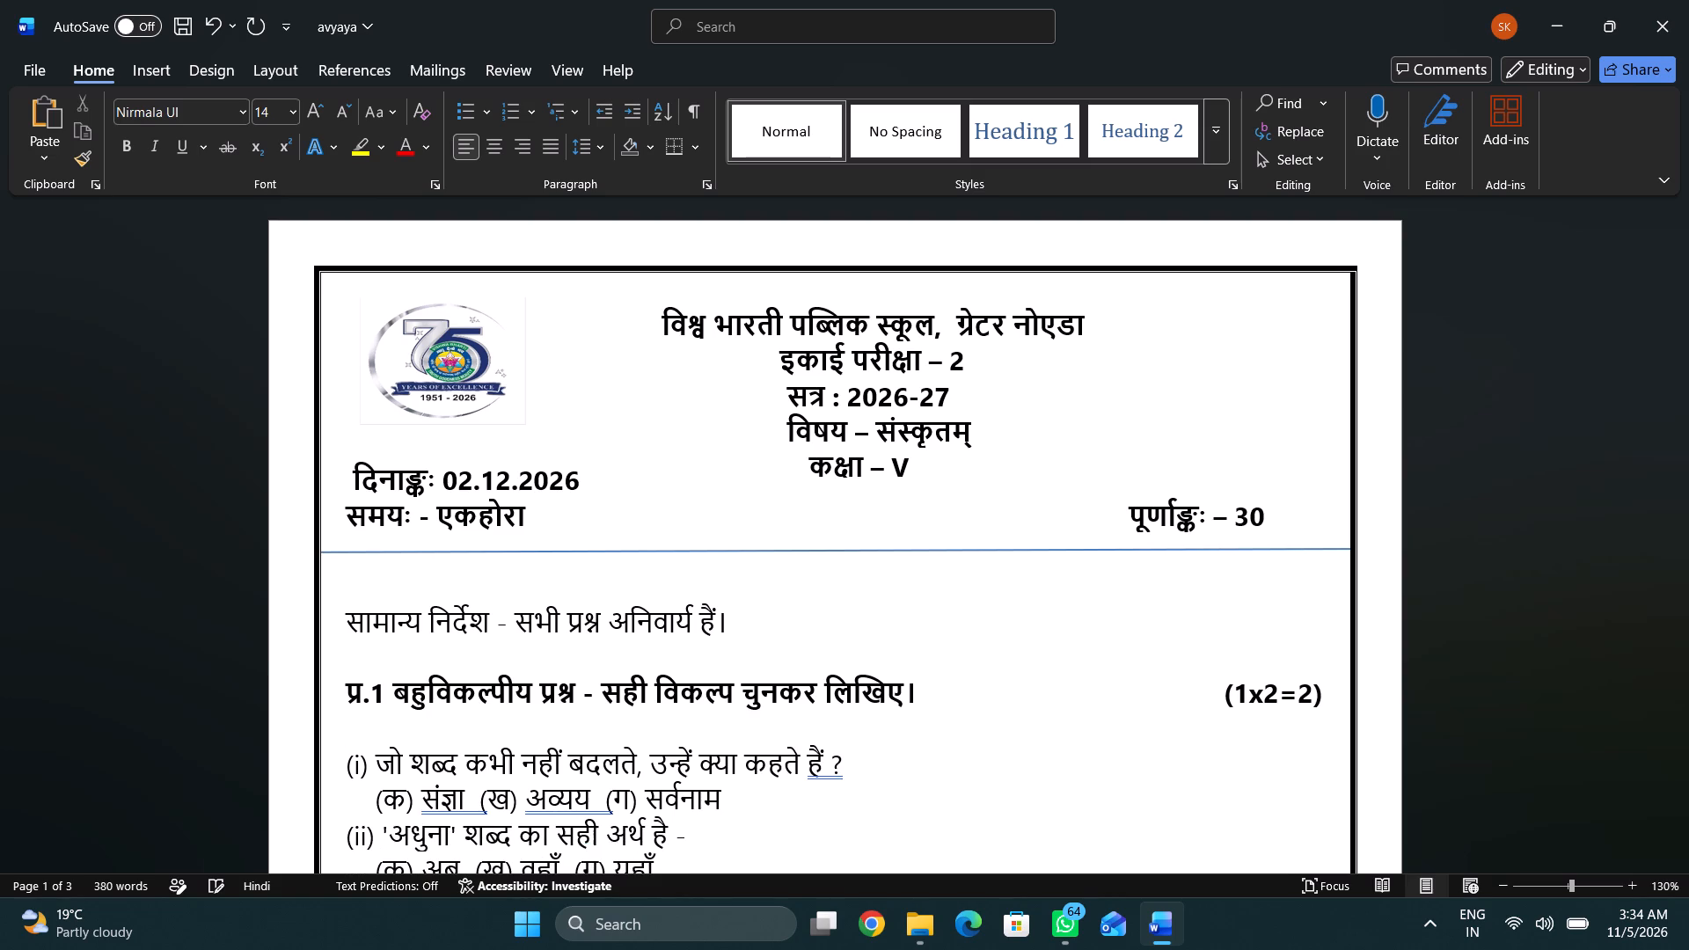
{"action": "key", "text": "space"}
{"action": "key", "text": "space"}
{"action": "key", "text": "BackSpace"}
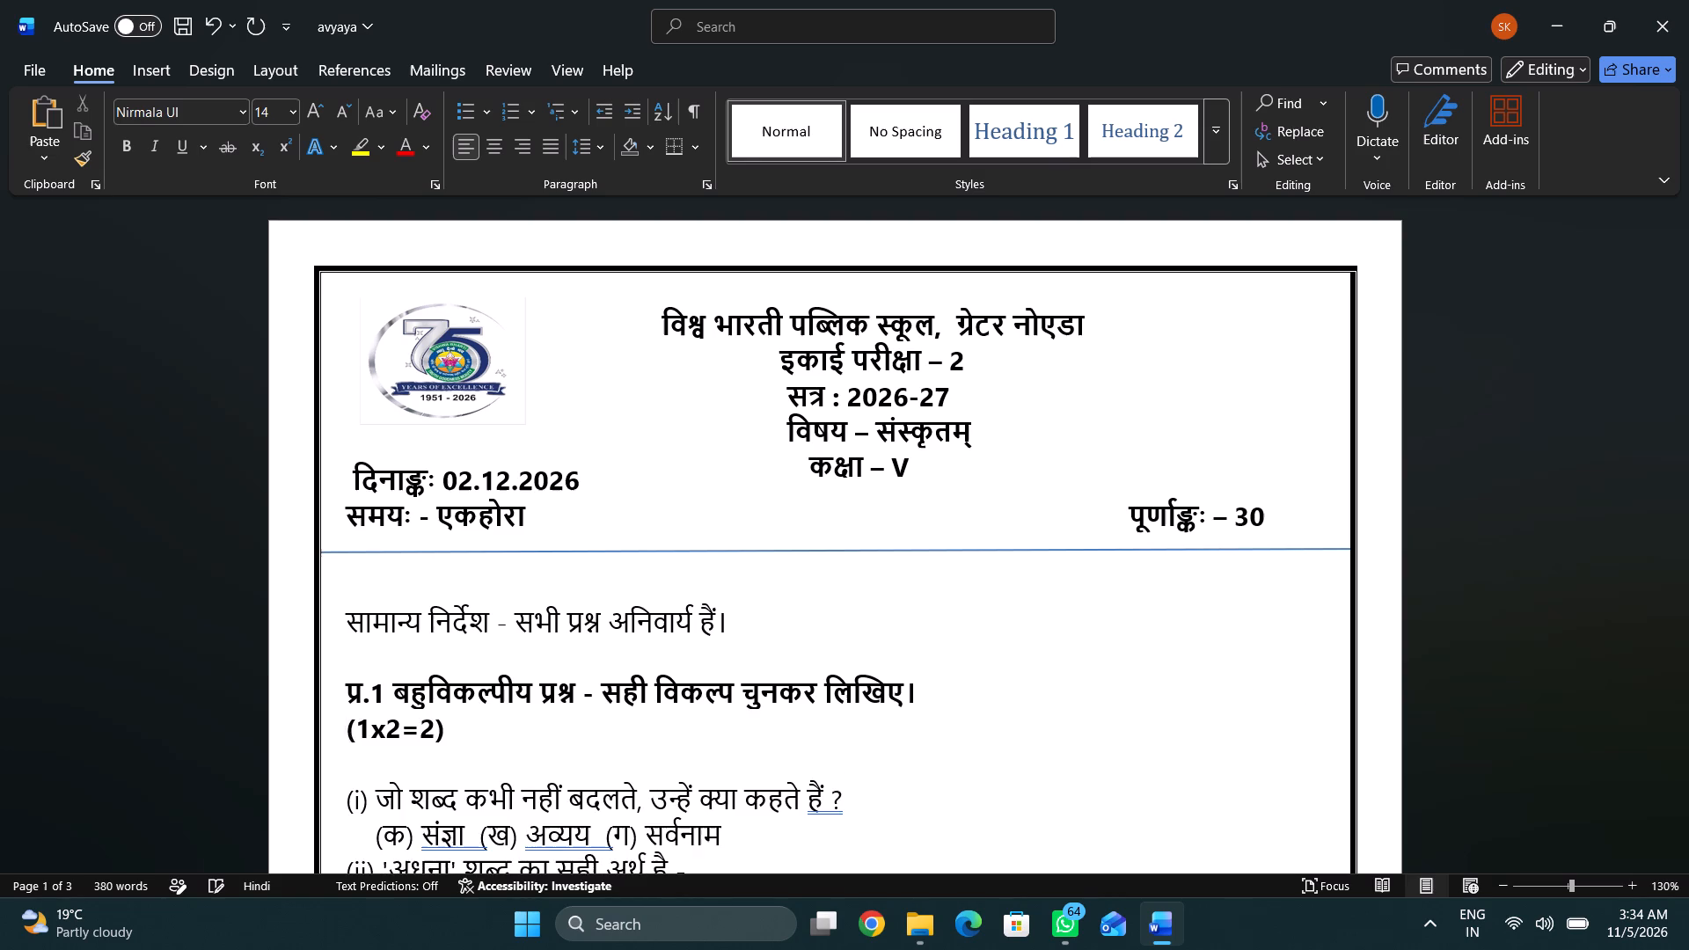
Spread the options (क) संज्ञा, (ख) अव्यय and (ग) सर्वनाम of sub-question (i) across the line with wide gaps of spaces.
{"action": "scroll", "coordinate": [333, 723], "scroll_direction": "down", "scroll_amount": 1}
{"action": "scroll", "coordinate": [333, 723], "scroll_direction": "left", "scroll_amount": 1}
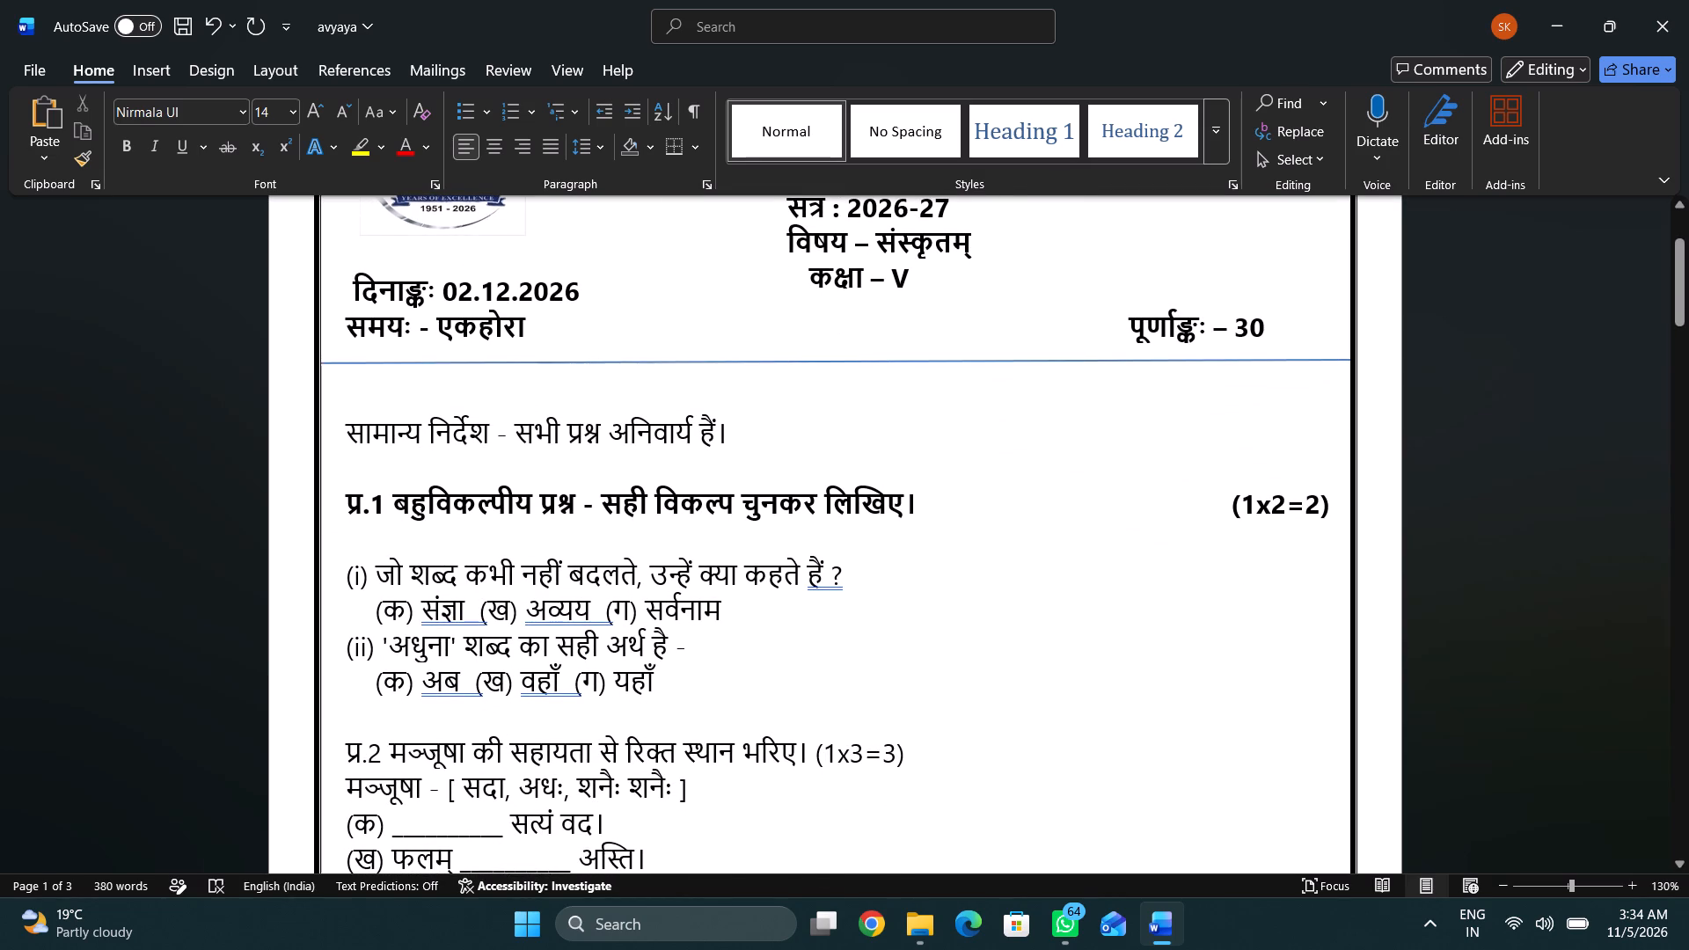
{"action": "left_click", "coordinate": [473, 602]}
{"action": "key", "text": "space"}
{"action": "key", "text": "space"}
{"action": "key", "text": "space"}
{"action": "key", "text": "space"}
{"action": "key", "text": "space"}
{"action": "key", "text": "space"}
{"action": "key", "text": "space"}
{"action": "key", "text": "space"}
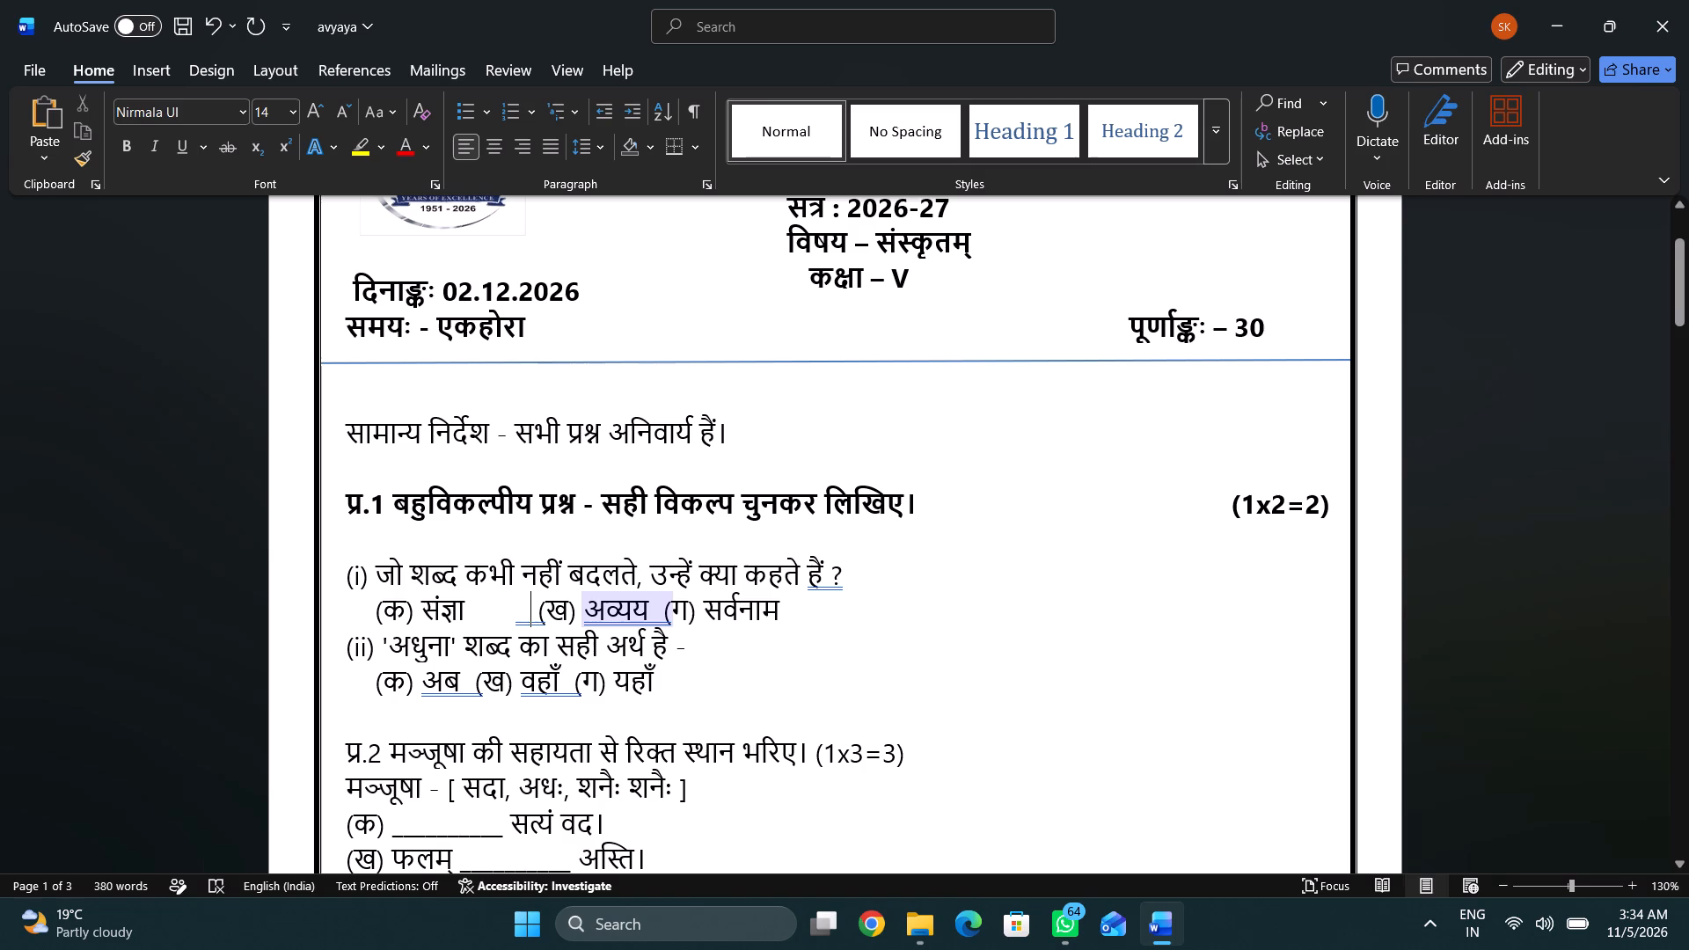
{"action": "left_click", "coordinate": [649, 603]}
{"action": "key", "text": "space"}
{"action": "key", "text": "space"}
{"action": "key", "text": "space"}
{"action": "key", "text": "space"}
{"action": "key", "text": "space"}
{"action": "key", "text": "space"}
{"action": "key", "text": "space"}
{"action": "key", "text": "space"}
{"action": "key", "text": "space"}
{"action": "key", "text": "space"}
{"action": "key", "text": "space"}
{"action": "key", "text": "space"}
{"action": "key", "text": "space"}
{"action": "key", "text": "space"}
{"action": "key", "text": "space"}
{"action": "key", "text": "space"}
{"action": "key", "text": "space"}
{"action": "key", "text": "space"}
{"action": "key", "text": "space"}
{"action": "key", "text": "space"}
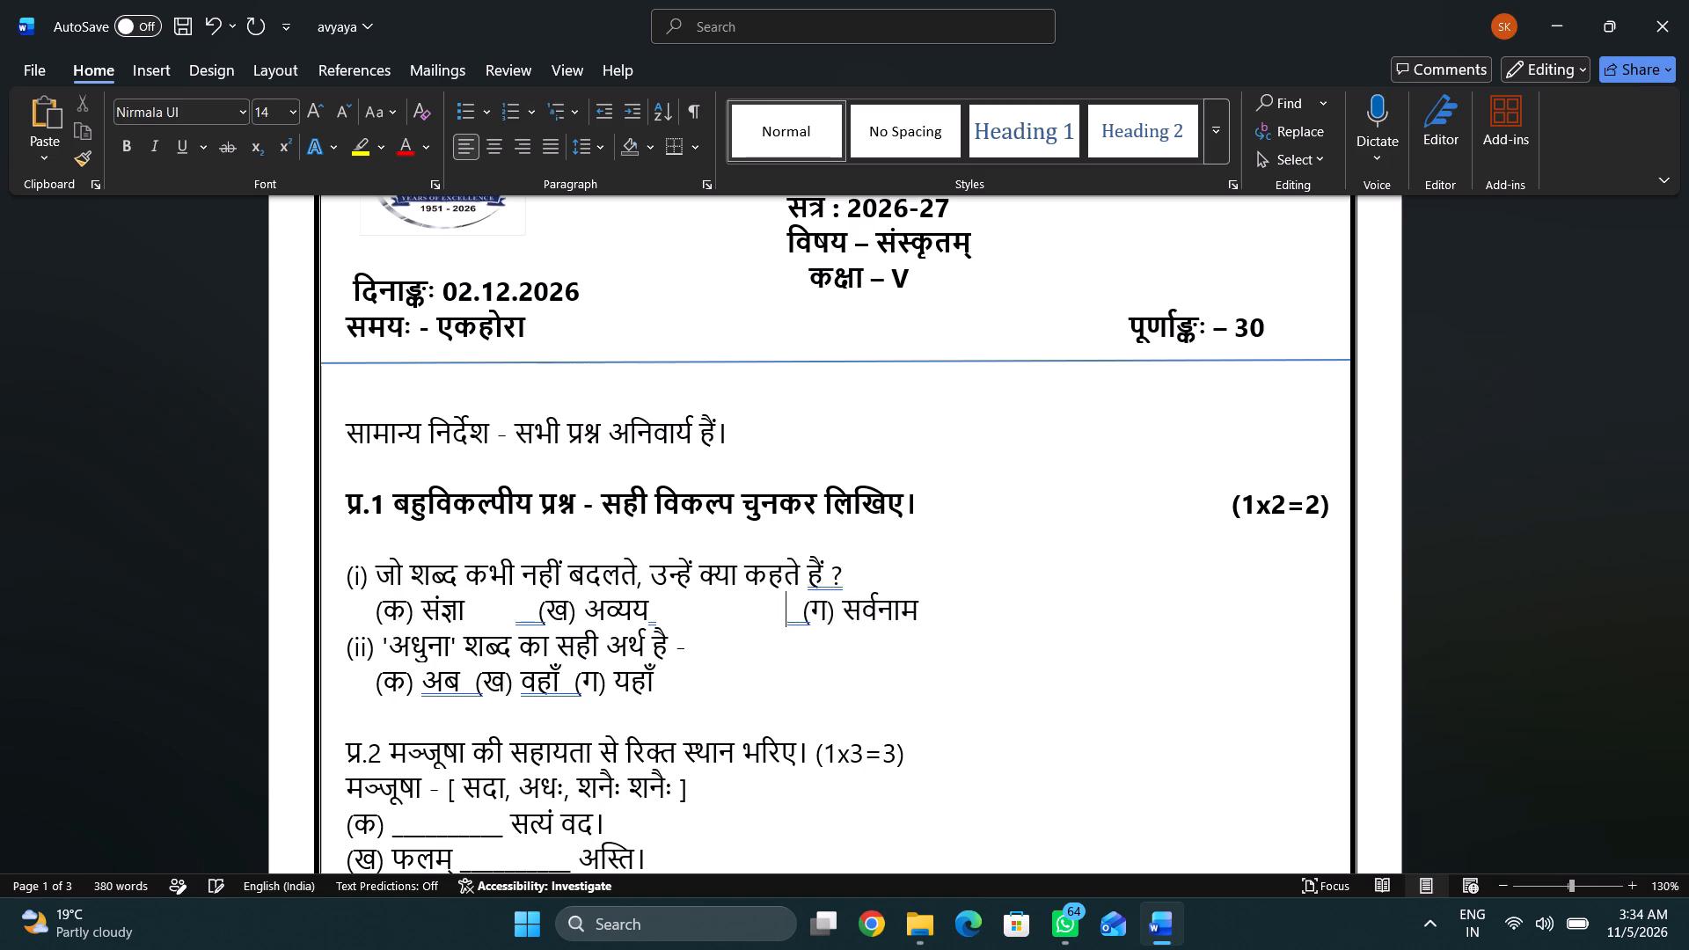
{"action": "left_click", "coordinate": [522, 600]}
{"action": "key", "text": "space"}
{"action": "key", "text": "space"}
{"action": "key", "text": "space"}
{"action": "key", "text": "space"}
{"action": "key", "text": "space"}
{"action": "key", "text": "space"}
{"action": "key", "text": "space"}
{"action": "key", "text": "space"}
{"action": "key", "text": "space"}
{"action": "key", "text": "space"}
{"action": "key", "text": "space"}
{"action": "key", "text": "space"}
{"action": "key", "text": "space"}
{"action": "key", "text": "space"}
{"action": "key", "text": "space"}
{"action": "key", "text": "space"}
{"action": "key", "text": "space"}
{"action": "key", "text": "space"}
{"action": "key", "text": "space"}
{"action": "key", "text": "space"}
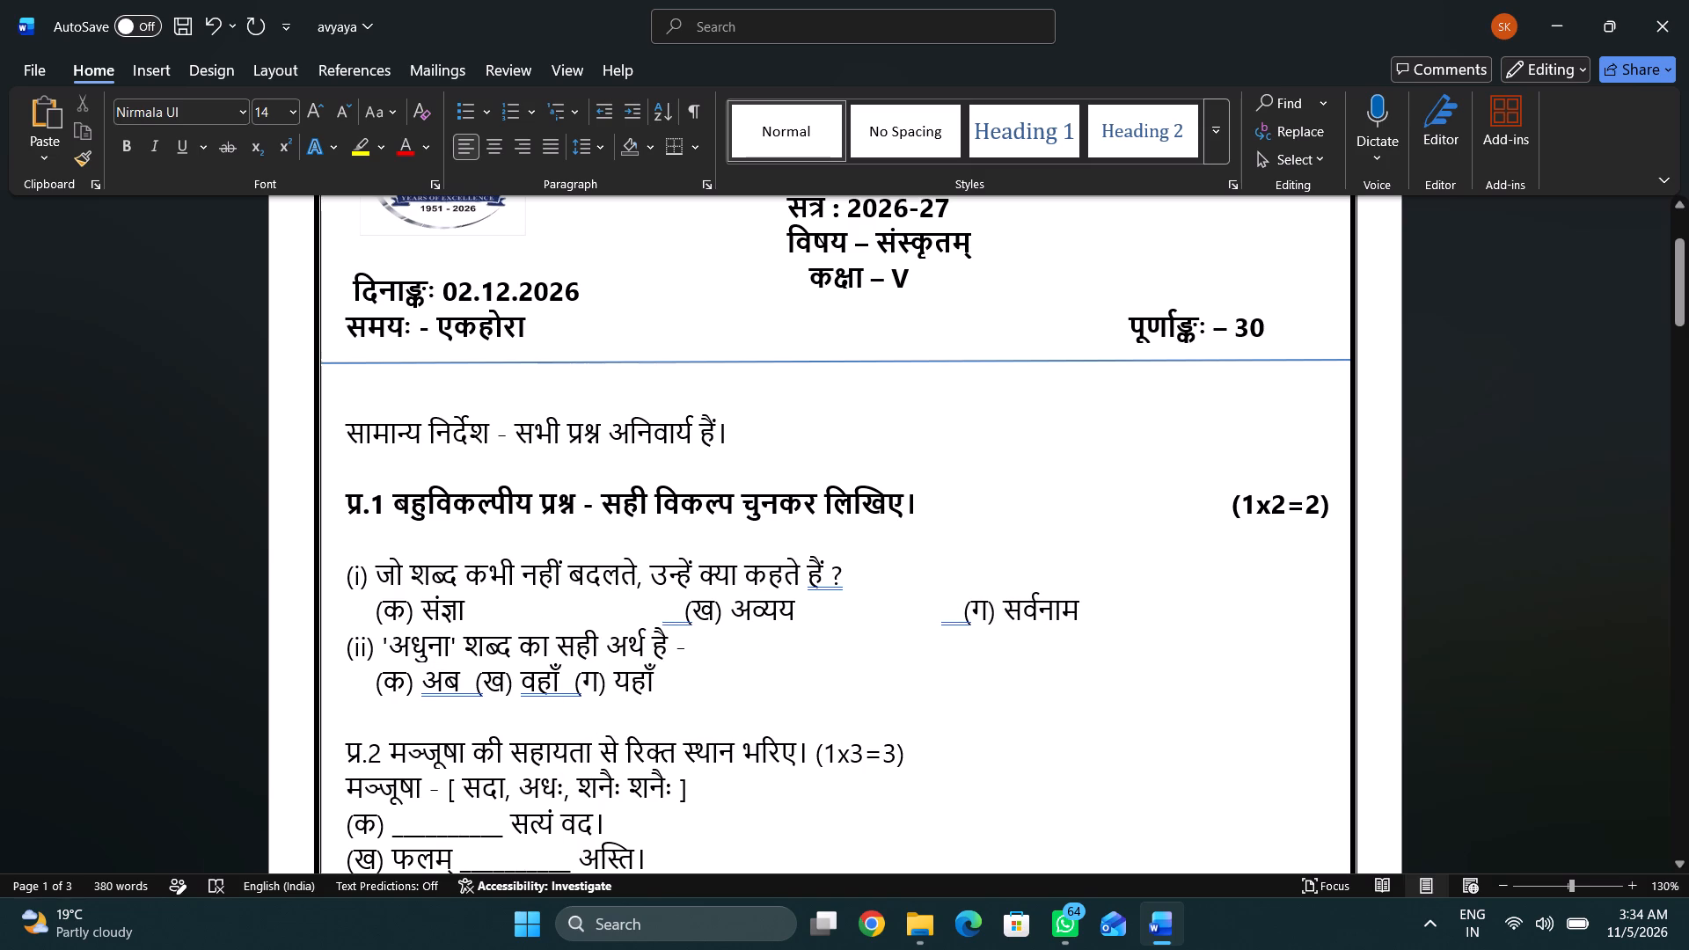
Insert a blank line between the options of sub-question (i) and sub-question (ii).
{"action": "left_click", "coordinate": [1080, 612]}
{"action": "key", "text": "Return"}
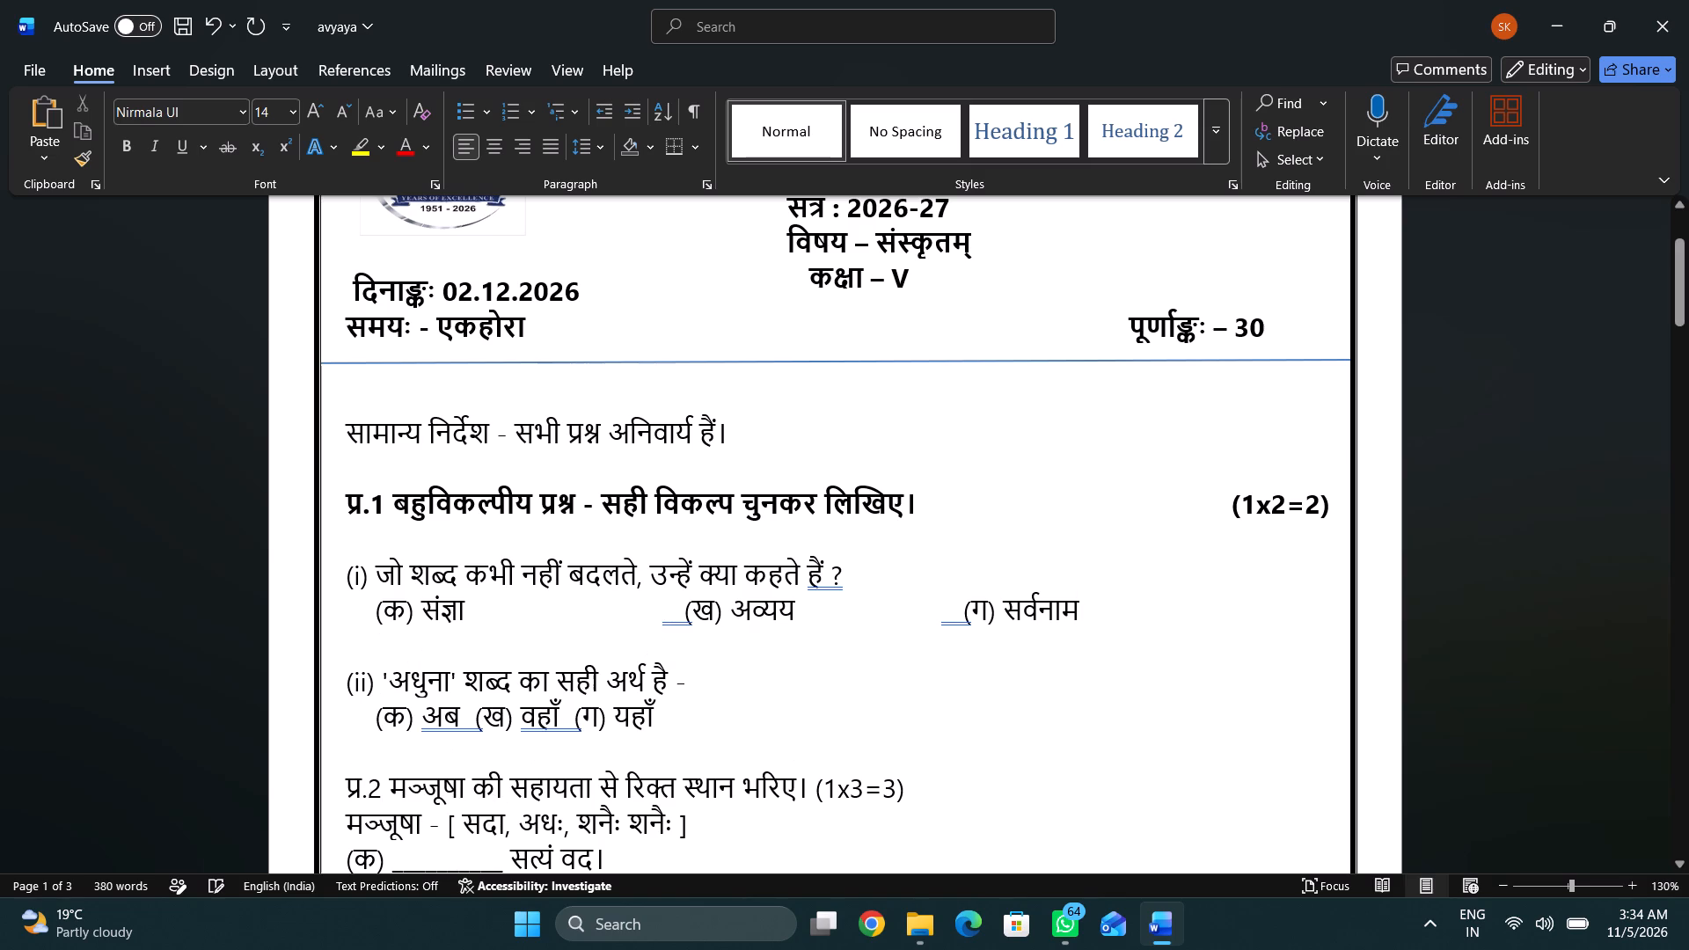
Spread the options (क) अब, (ख) वहाँ and (ग) यहाँ of sub-question (ii) across the line with wide gaps of spaces, matching sub-question (i).
{"action": "left_click", "coordinate": [465, 718]}
{"action": "key", "text": "space"}
{"action": "key", "text": "space"}
{"action": "key", "text": "space"}
{"action": "key", "text": "space"}
{"action": "key", "text": "space"}
{"action": "key", "text": "space"}
{"action": "key", "text": "space"}
{"action": "key", "text": "space"}
{"action": "key", "text": "space"}
{"action": "key", "text": "space"}
{"action": "key", "text": "space"}
{"action": "key", "text": "space"}
{"action": "key", "text": "space"}
{"action": "key", "text": "space"}
{"action": "key", "text": "space"}
{"action": "key", "text": "space"}
{"action": "key", "text": "space"}
{"action": "key", "text": "space"}
{"action": "key", "text": "space"}
{"action": "key", "text": "space"}
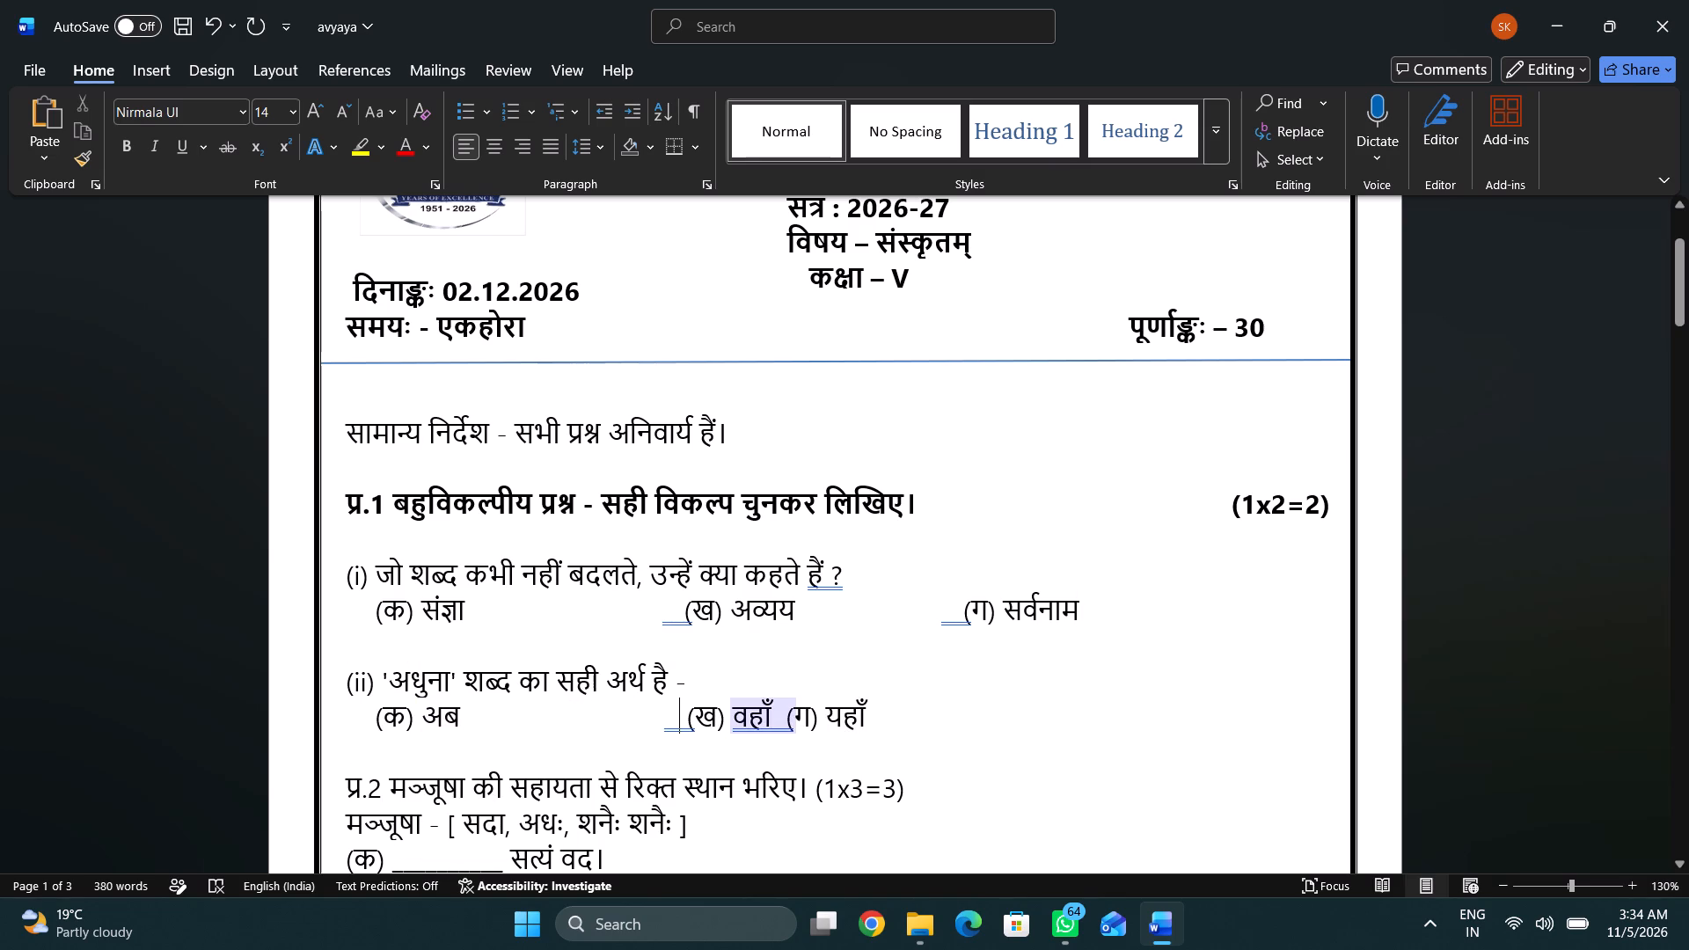
{"action": "left_click", "coordinate": [783, 718]}
{"action": "key", "text": "space"}
{"action": "key", "text": "space"}
{"action": "key", "text": "space"}
{"action": "key", "text": "space"}
{"action": "key", "text": "space"}
{"action": "key", "text": "space"}
{"action": "key", "text": "space"}
{"action": "key", "text": "space"}
{"action": "key", "text": "space"}
{"action": "key", "text": "space"}
{"action": "key", "text": "space"}
{"action": "key", "text": "space"}
{"action": "key", "text": "space"}
{"action": "key", "text": "space"}
{"action": "key", "text": "space"}
{"action": "key", "text": "space"}
{"action": "key", "text": "space"}
{"action": "key", "text": "space"}
{"action": "key", "text": "space"}
{"action": "key", "text": "space"}
{"action": "key", "text": "space"}
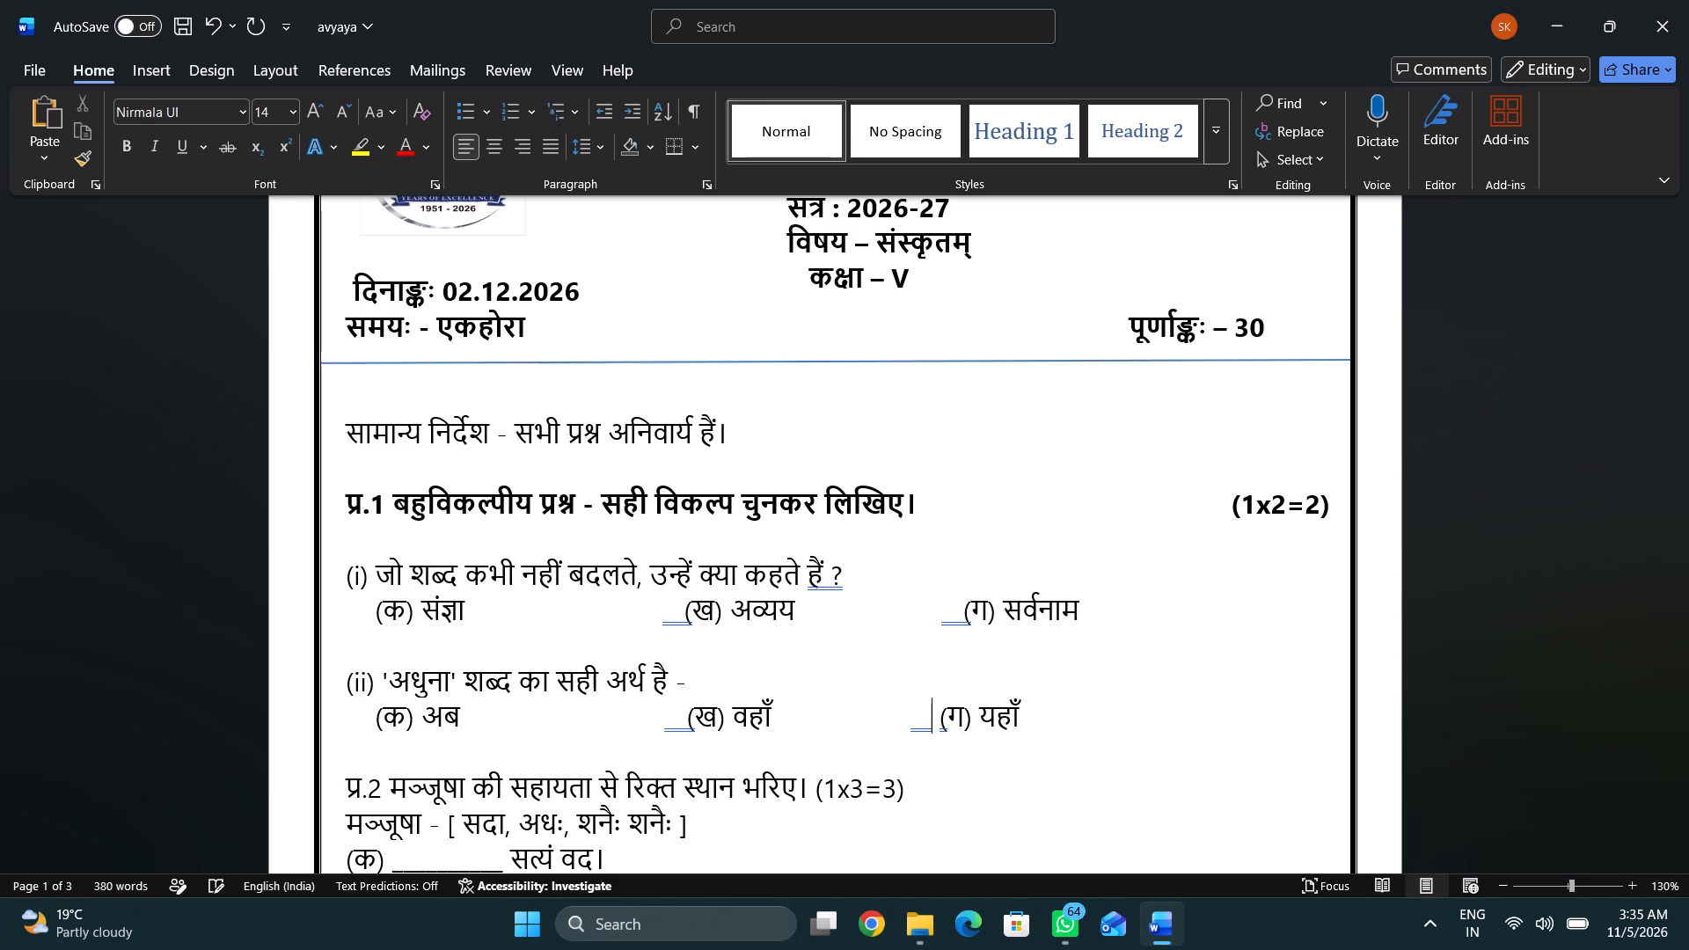
{"action": "key", "text": "space"}
{"action": "key", "text": "space"}
{"action": "key", "text": "space"}
{"action": "key", "text": "space"}
Push the (1x3=3) marks of the प्र.2 heading to the right margin with spaces.
{"action": "scroll", "coordinate": [783, 718], "scroll_direction": "down", "scroll_amount": 1}
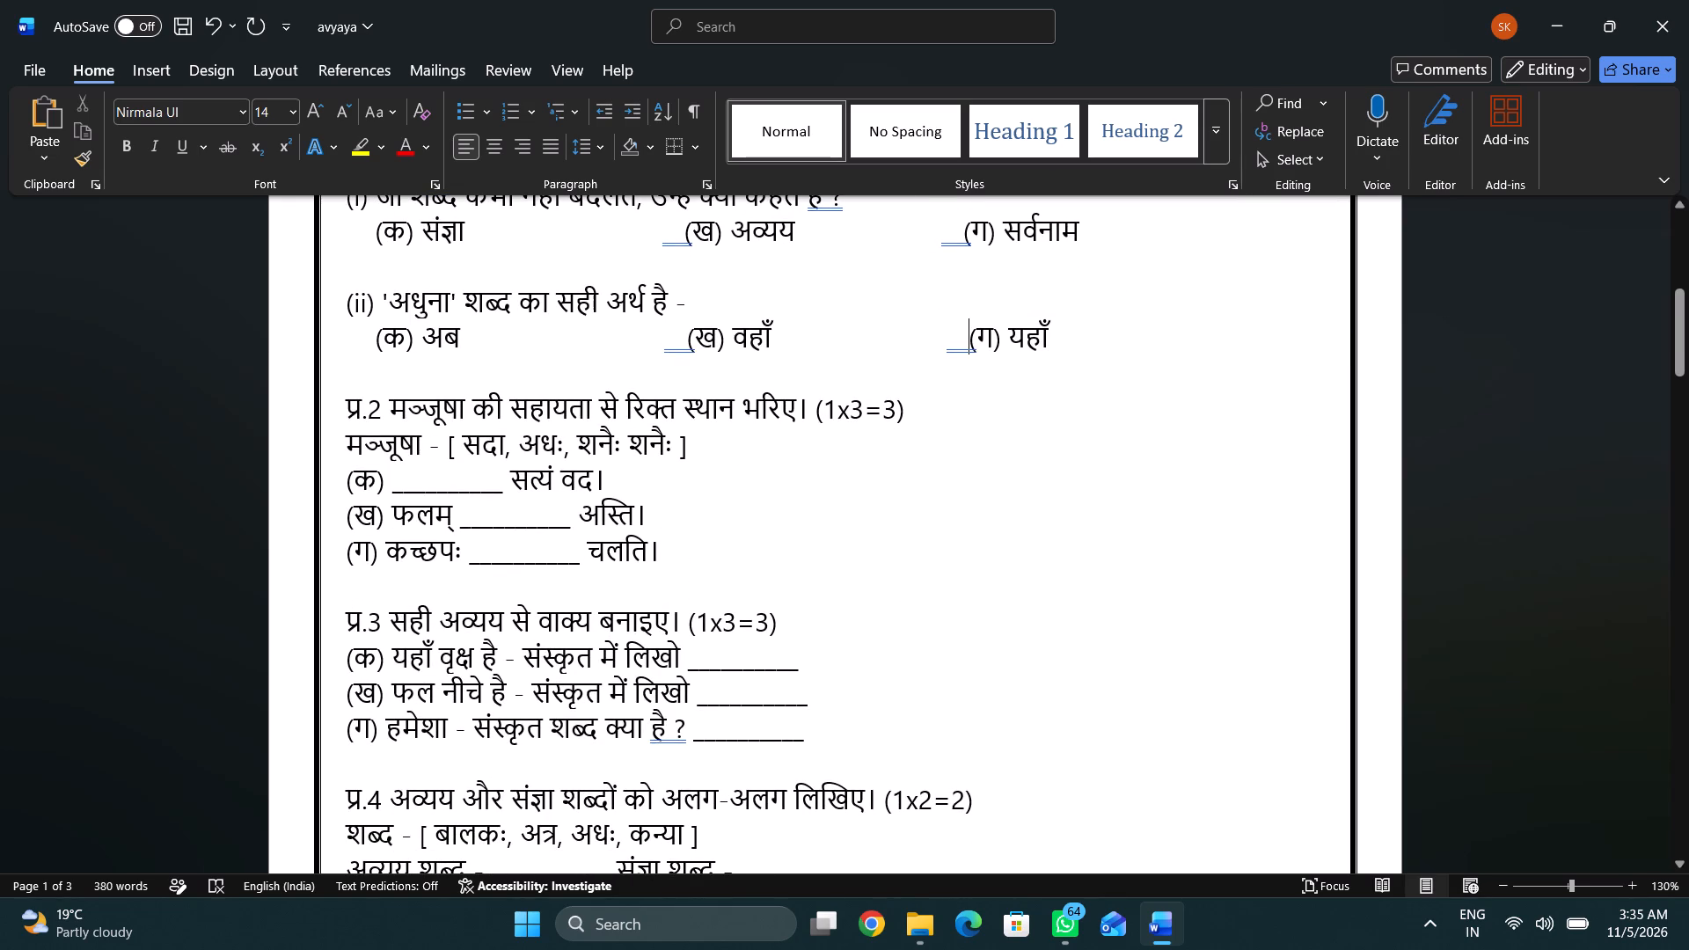
{"action": "left_click", "coordinate": [812, 408]}
{"action": "key", "text": "space"}
{"action": "key", "text": "space"}
{"action": "key", "text": "space"}
{"action": "key", "text": "space"}
{"action": "key", "text": "space"}
{"action": "key", "text": "space"}
{"action": "key", "text": "space"}
{"action": "key", "text": "space"}
{"action": "key", "text": "space"}
{"action": "key", "text": "space"}
{"action": "key", "text": "space"}
{"action": "key", "text": "space"}
{"action": "key", "text": "space"}
{"action": "key", "text": "space"}
{"action": "key", "text": "space"}
{"action": "key", "text": "space"}
{"action": "key", "text": "space"}
{"action": "key", "text": "space"}
{"action": "key", "text": "space"}
{"action": "key", "text": "space"}
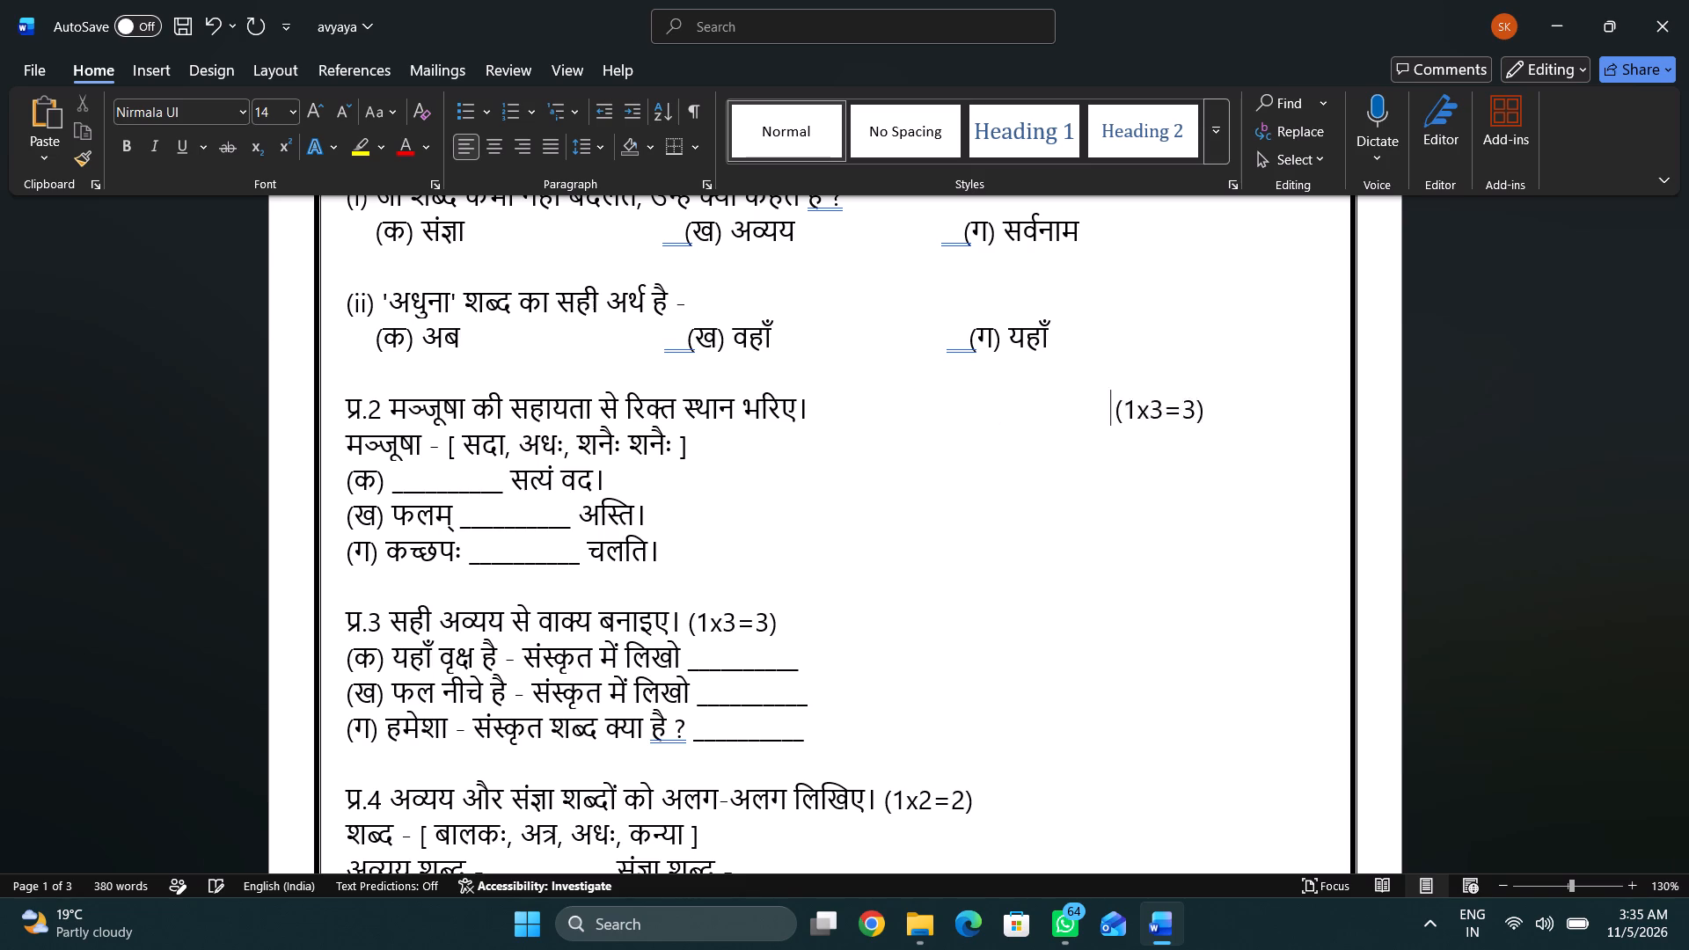
{"action": "key", "text": "space"}
{"action": "key", "text": "space"}
{"action": "key", "text": "space"}
{"action": "key", "text": "space"}
{"action": "key", "text": "space"}
{"action": "key", "text": "space"}
{"action": "key", "text": "space"}
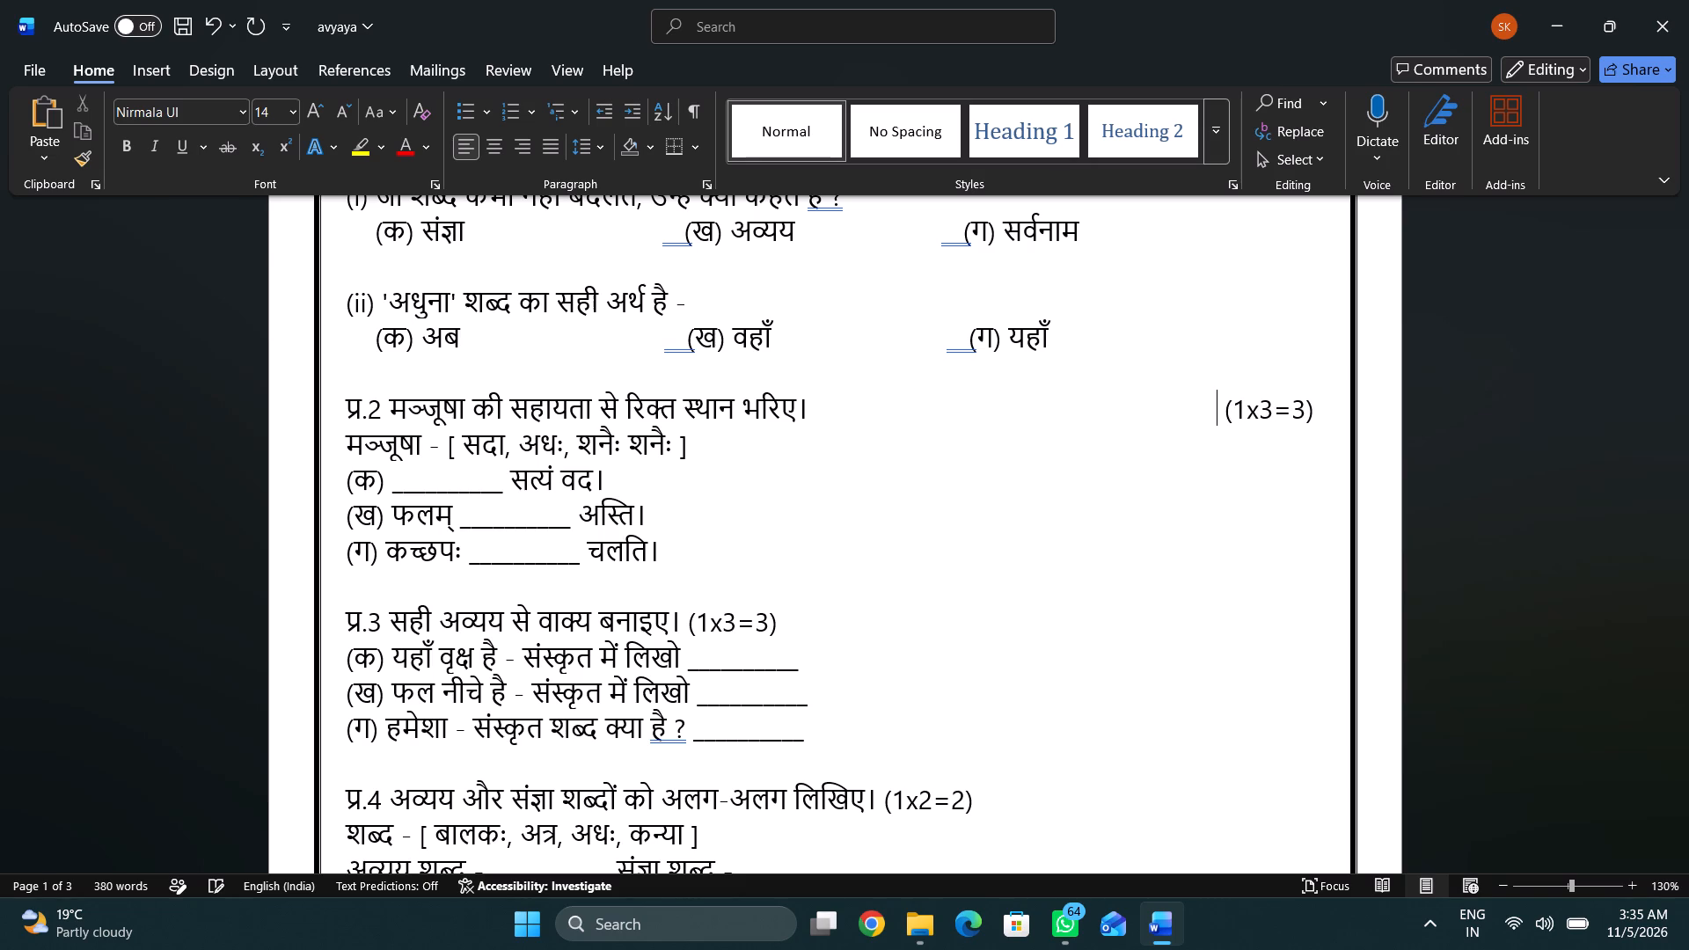
{"action": "key", "text": "space"}
{"action": "key", "text": "space"}
{"action": "key", "text": "space"}
{"action": "key", "text": "BackSpace"}
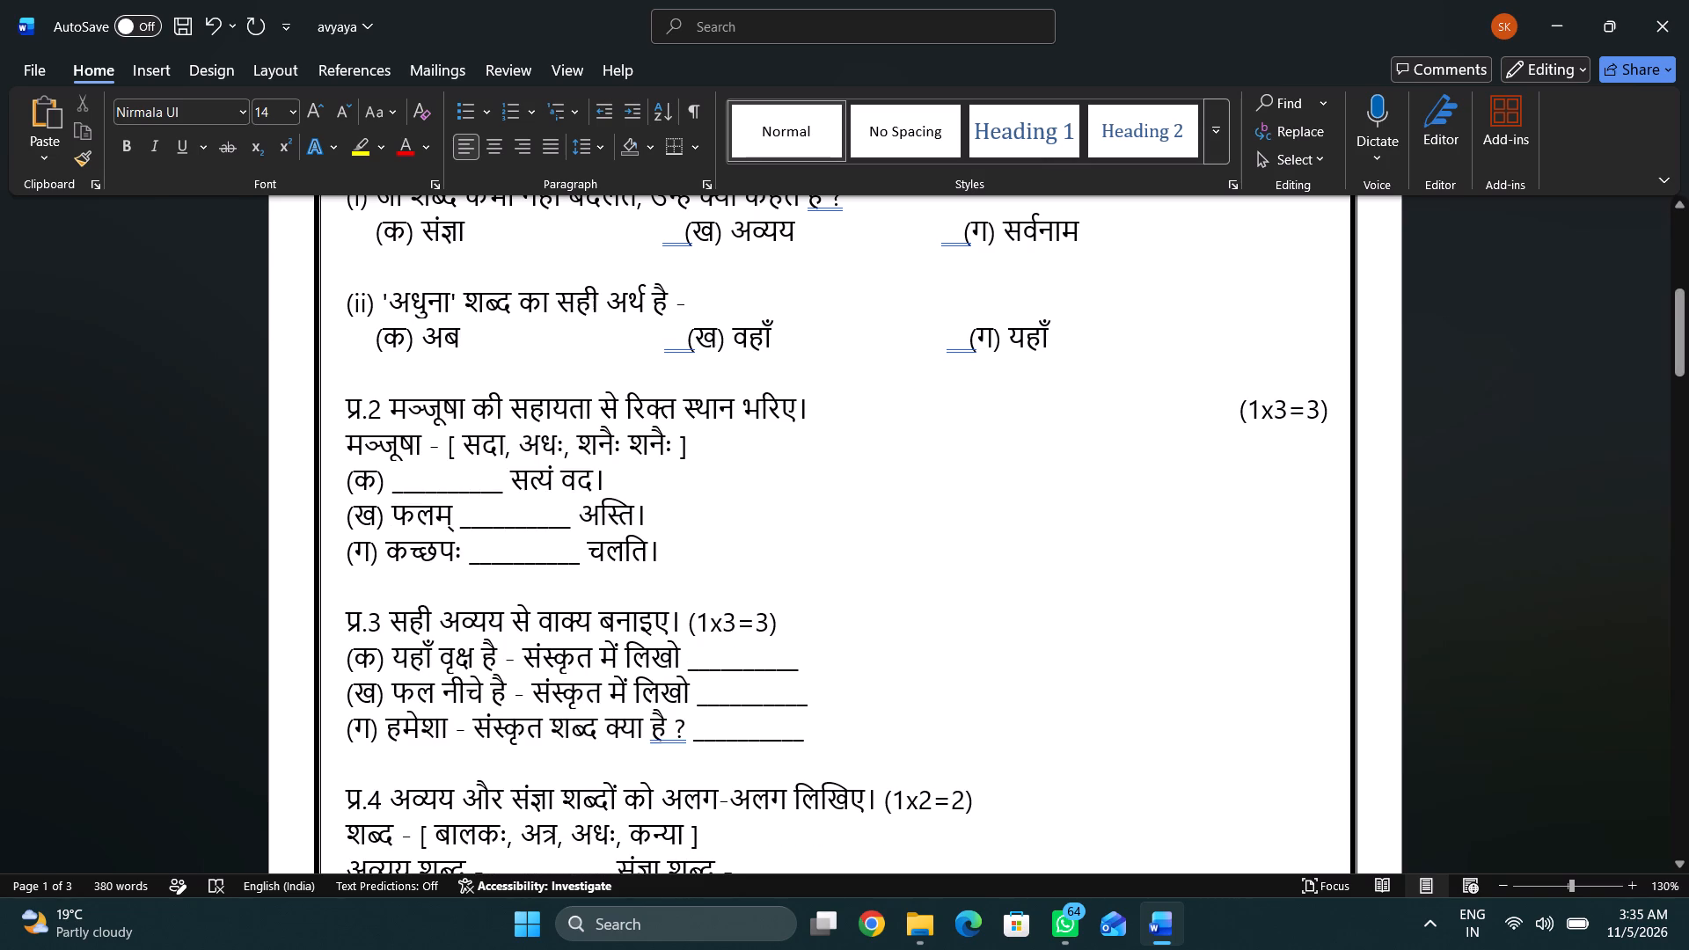
Make the प्र.2 heading line with its marks and the मञ्जूषा word-box line below it bold.
{"action": "left_click_drag", "start_coordinate": [350, 408], "coordinate": [677, 442]}
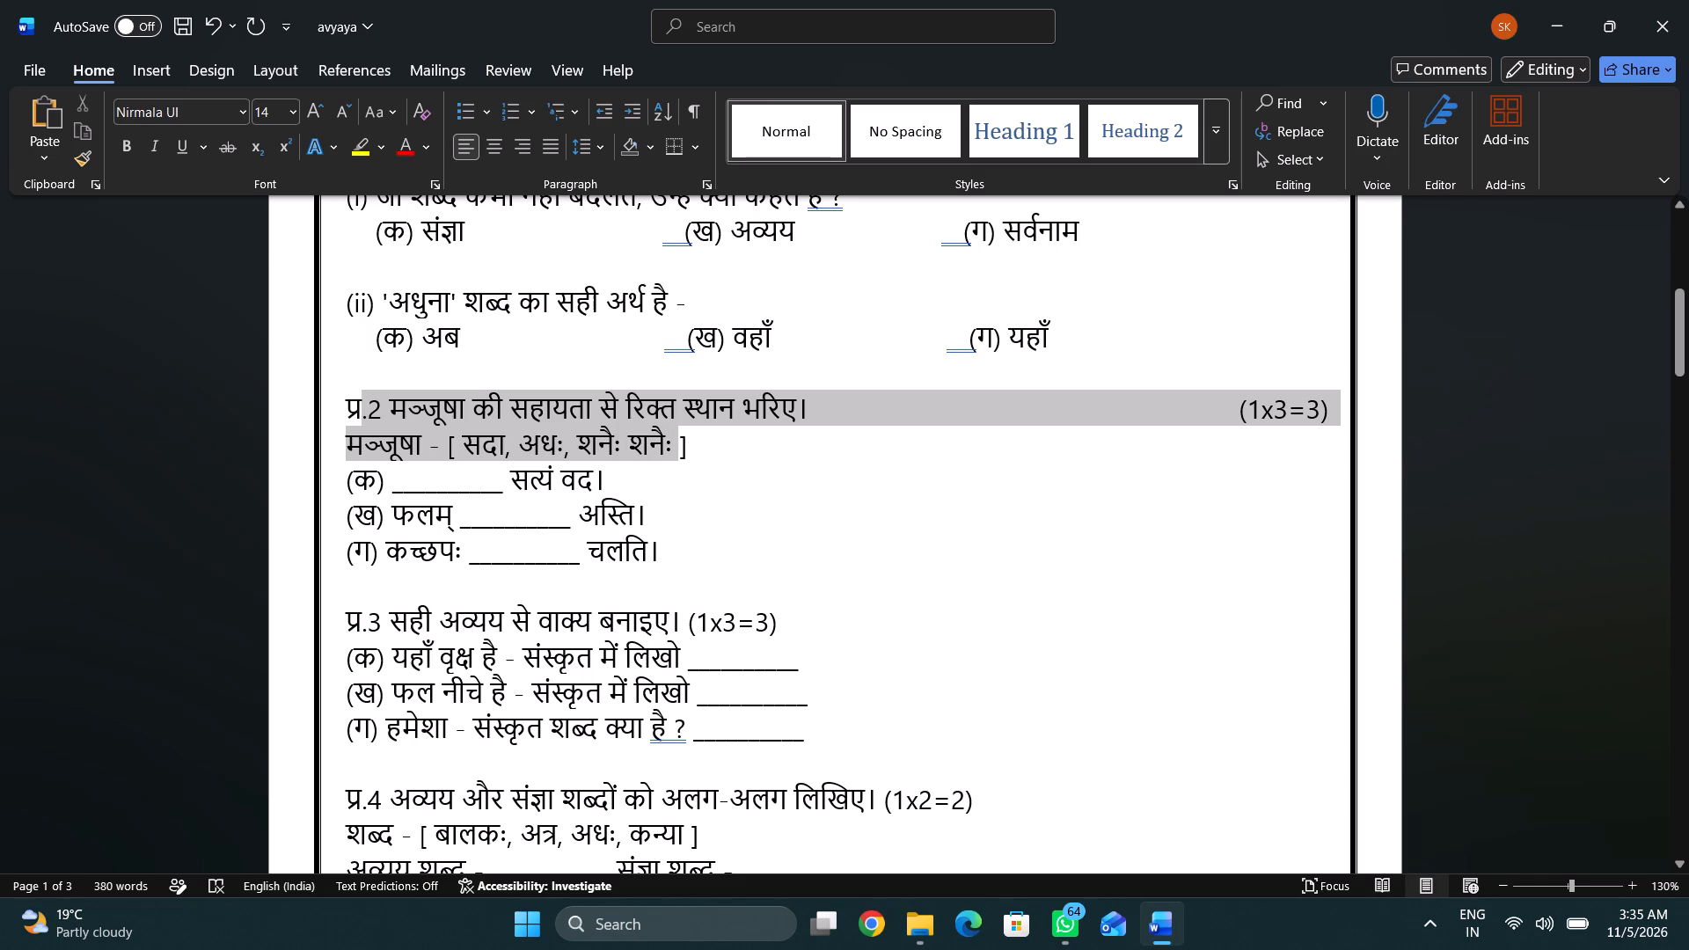
{"action": "left_click_drag", "start_coordinate": [677, 442], "coordinate": [507, 434]}
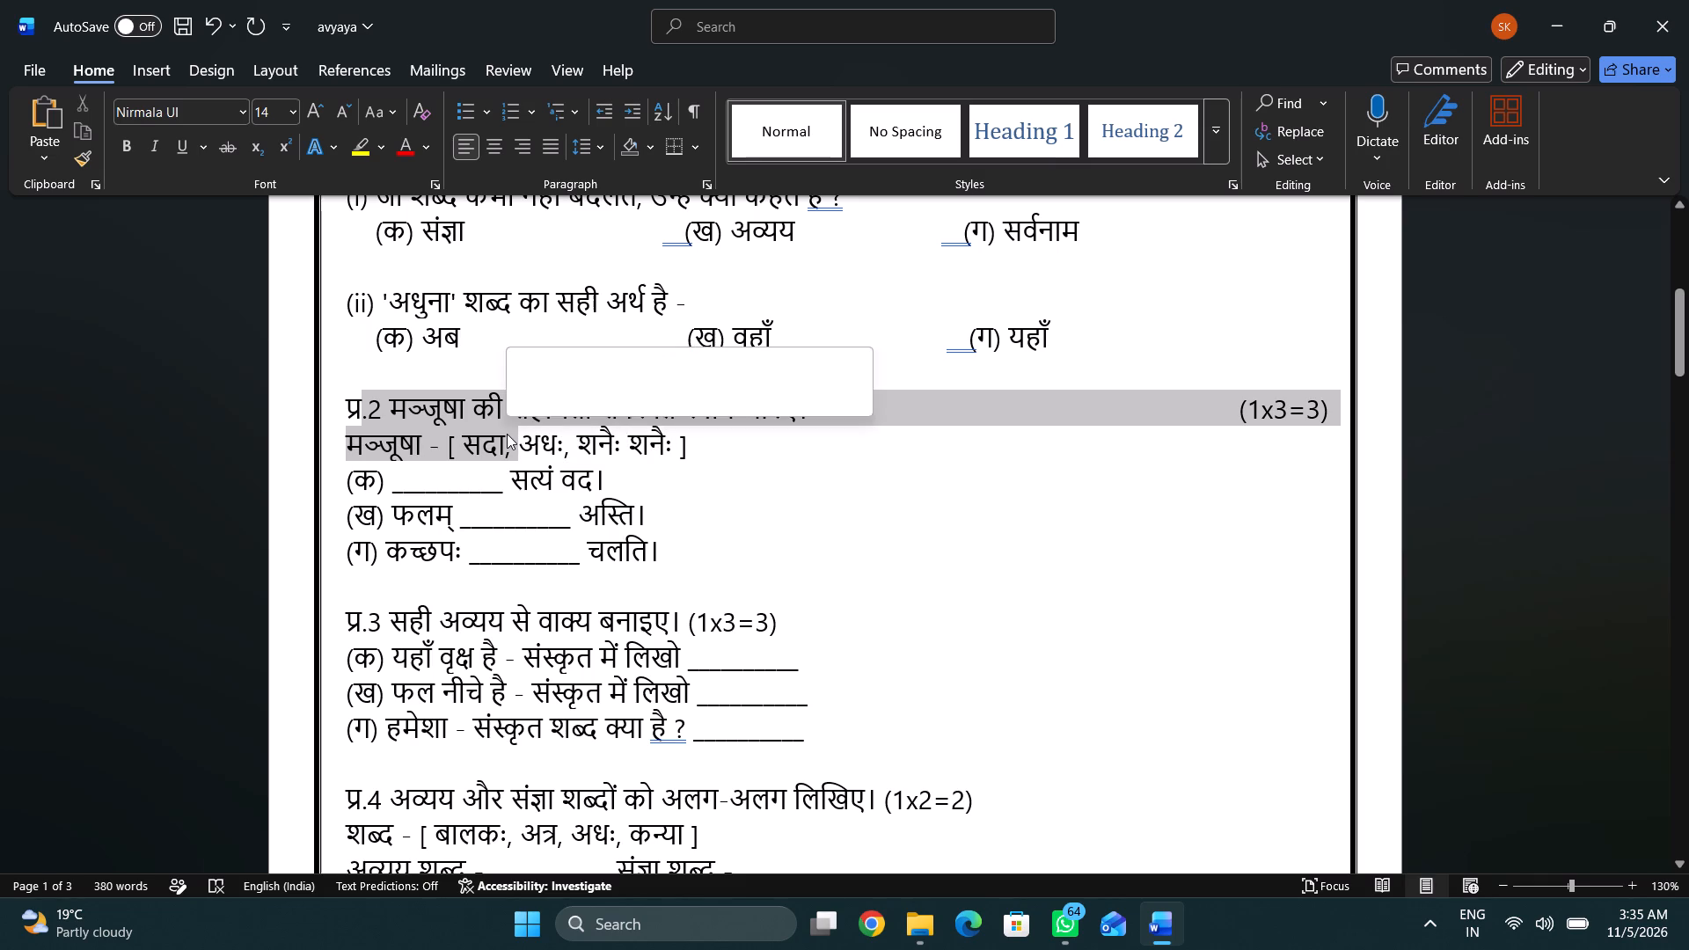
{"action": "left_click", "coordinate": [366, 376]}
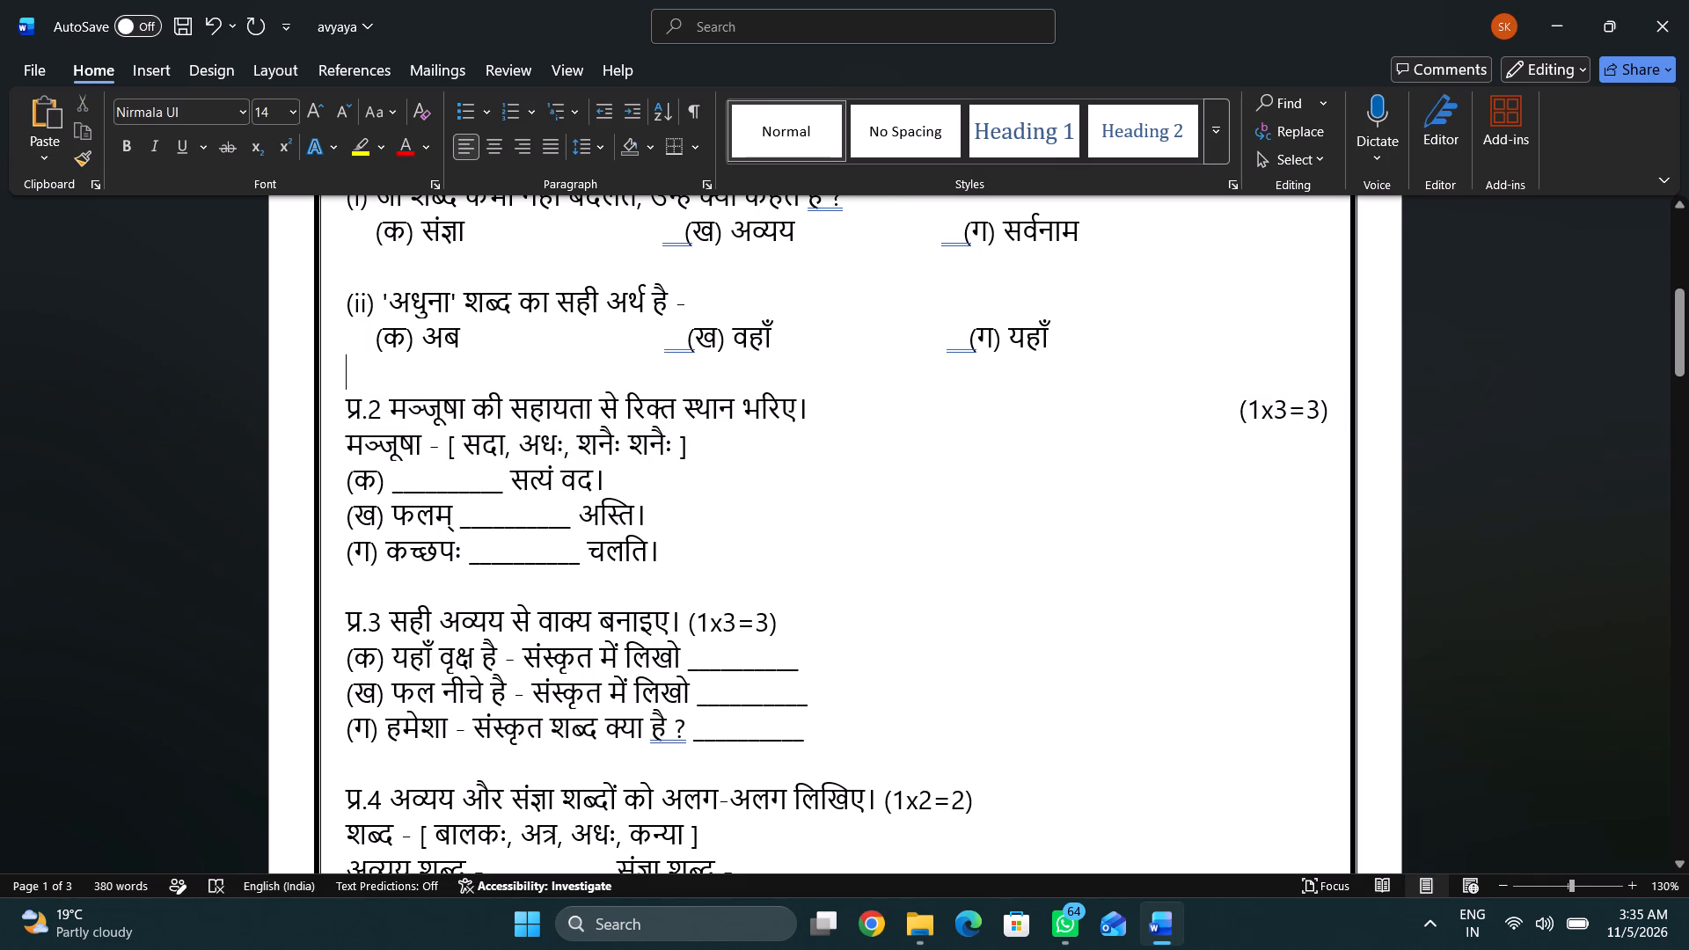
{"action": "left_click_drag", "start_coordinate": [342, 401], "coordinate": [835, 430]}
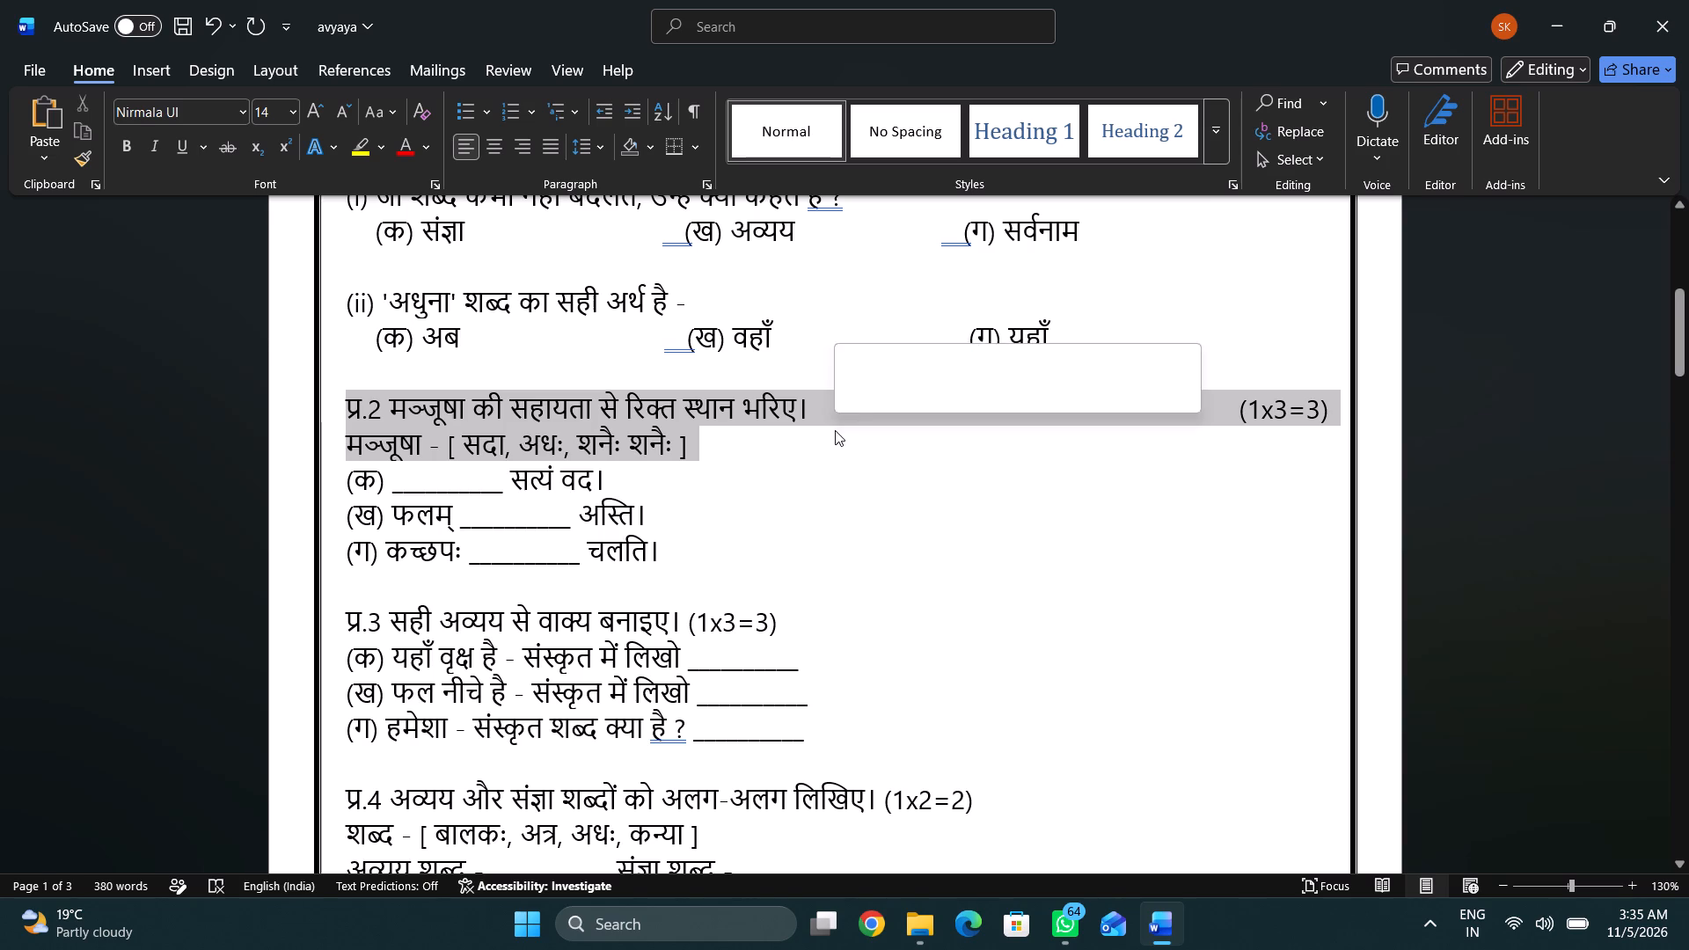
{"action": "left_click", "coordinate": [864, 387]}
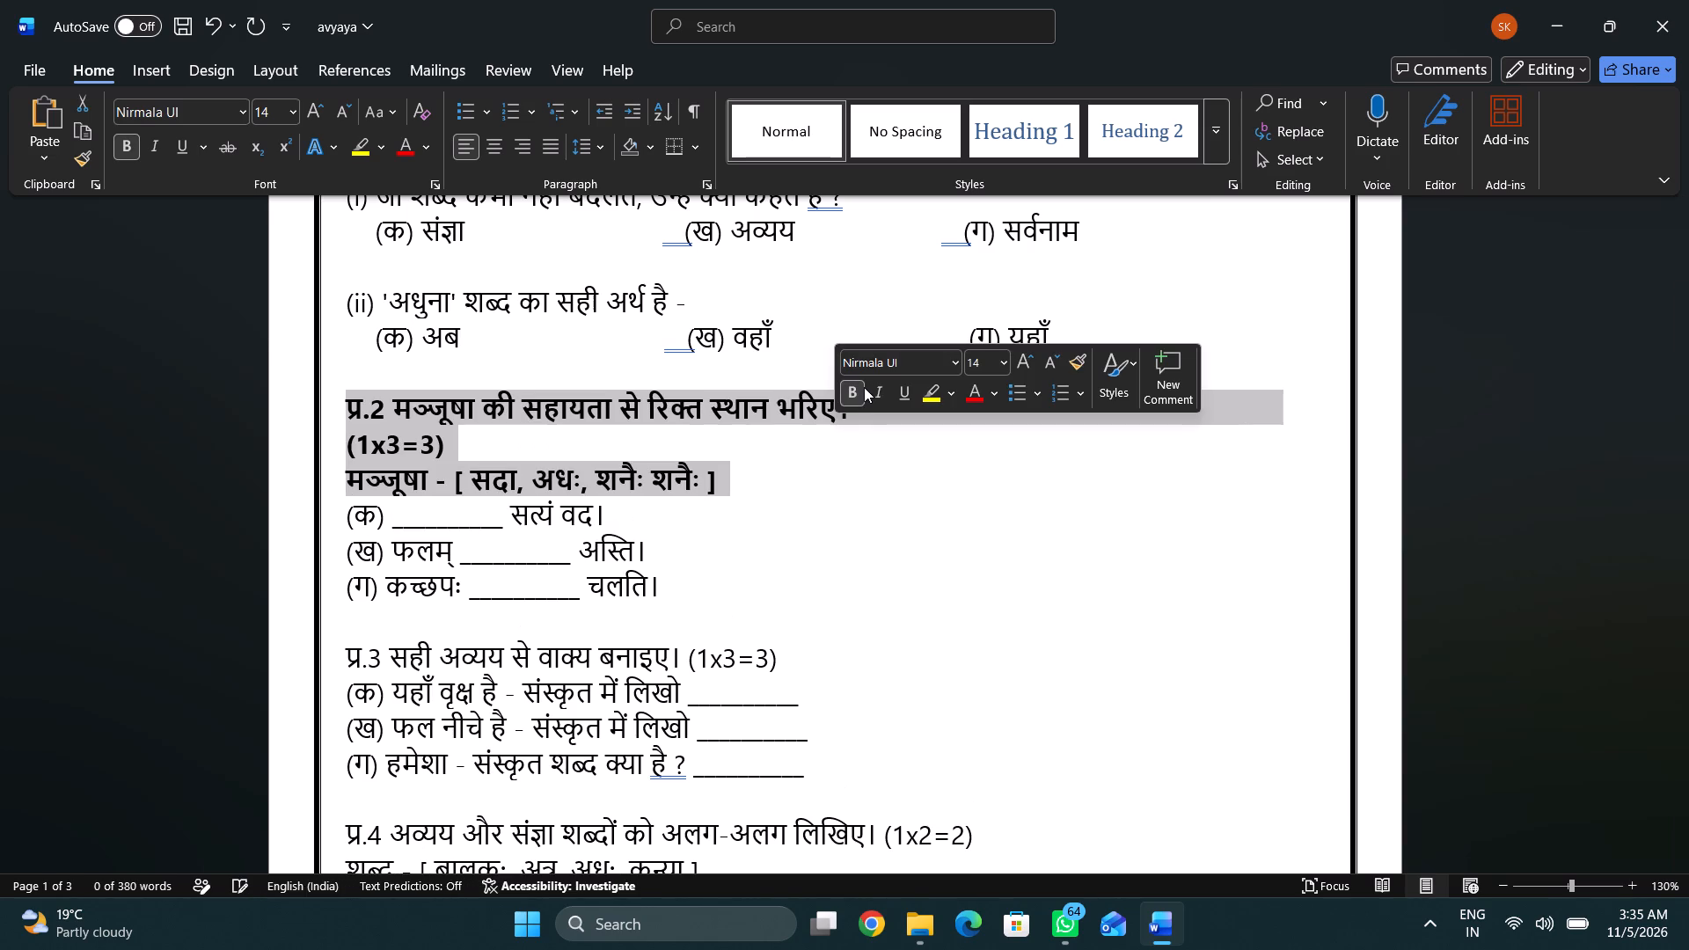
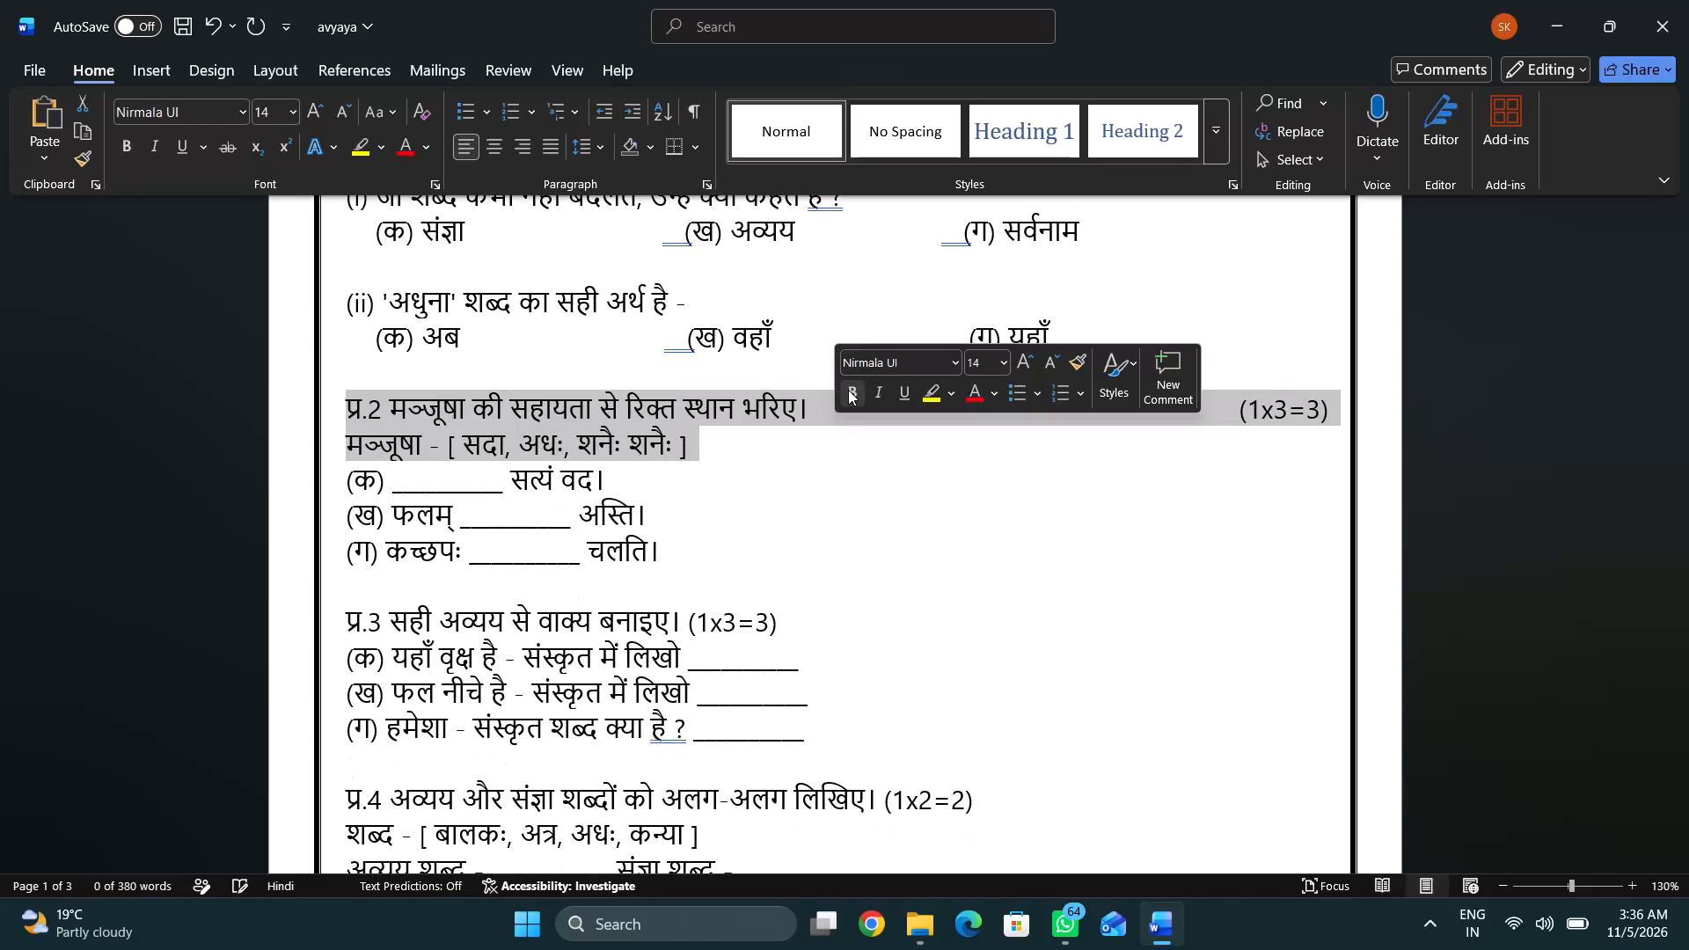
Make the selected प्र.2 heading with its marks and the मञ्जूषा word-box line bold.
{"action": "left_click", "coordinate": [848, 390]}
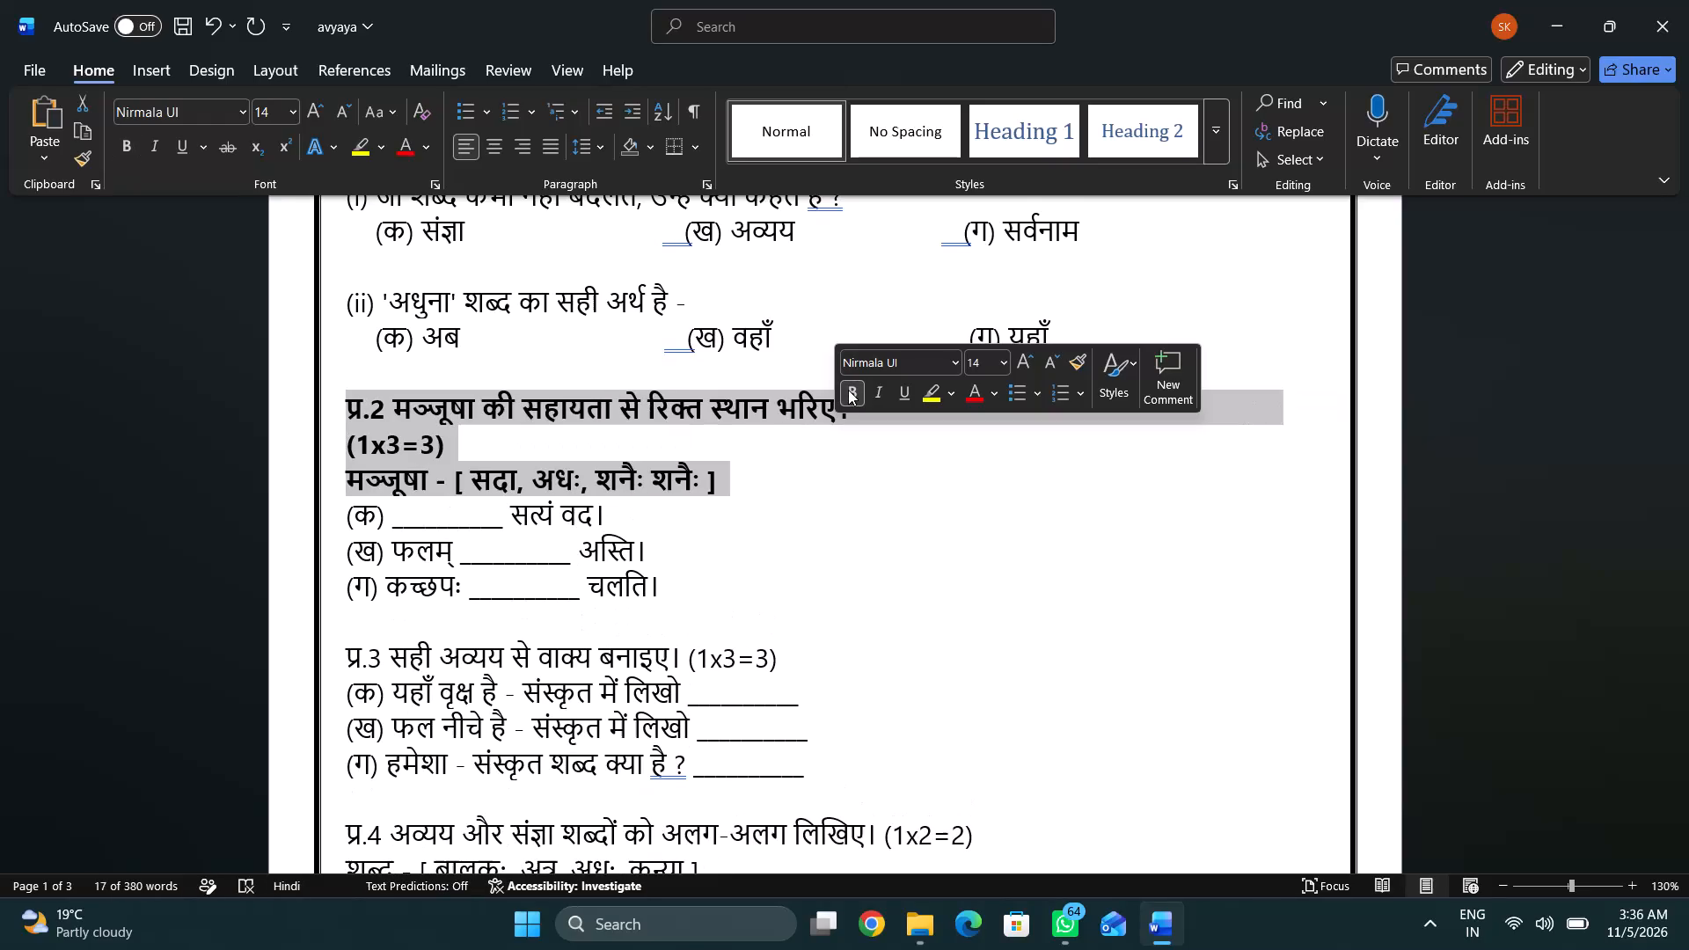
Remove surplus spaces before the (1x3=3) marks of प्र.2 so they sit at the right margin of the heading line.
{"action": "left_click", "coordinate": [344, 448]}
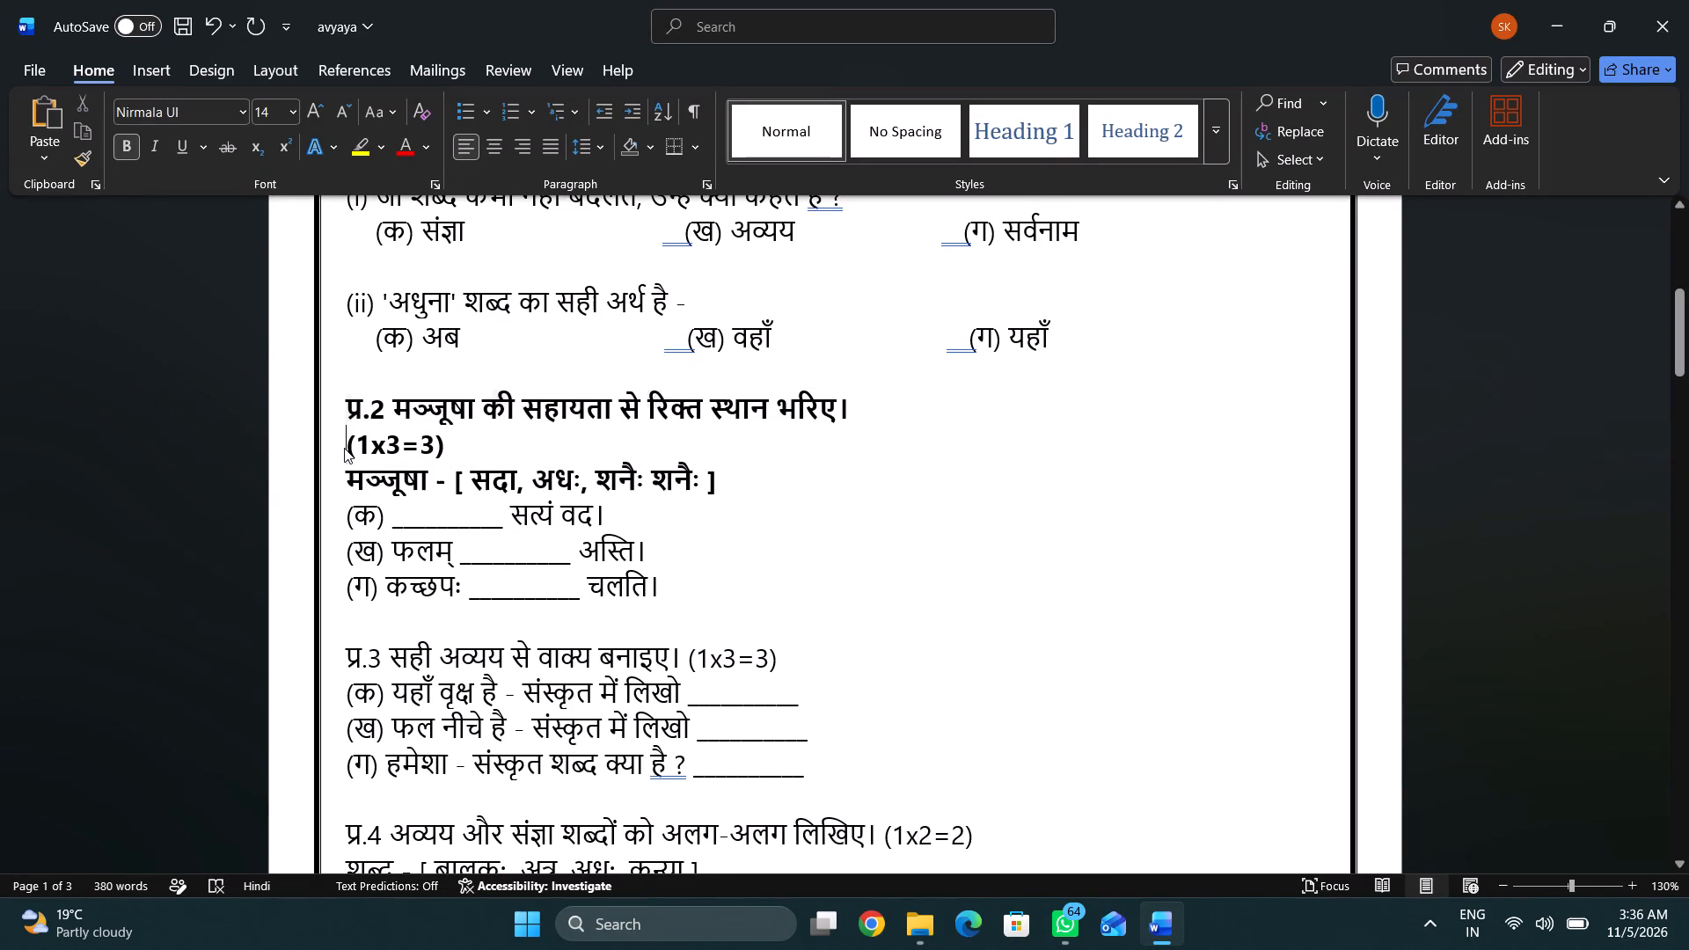
{"action": "key", "text": "BackSpace"}
{"action": "key", "text": "BackSpace"}
{"action": "key", "text": "BackSpace"}
{"action": "key", "text": "BackSpace"}
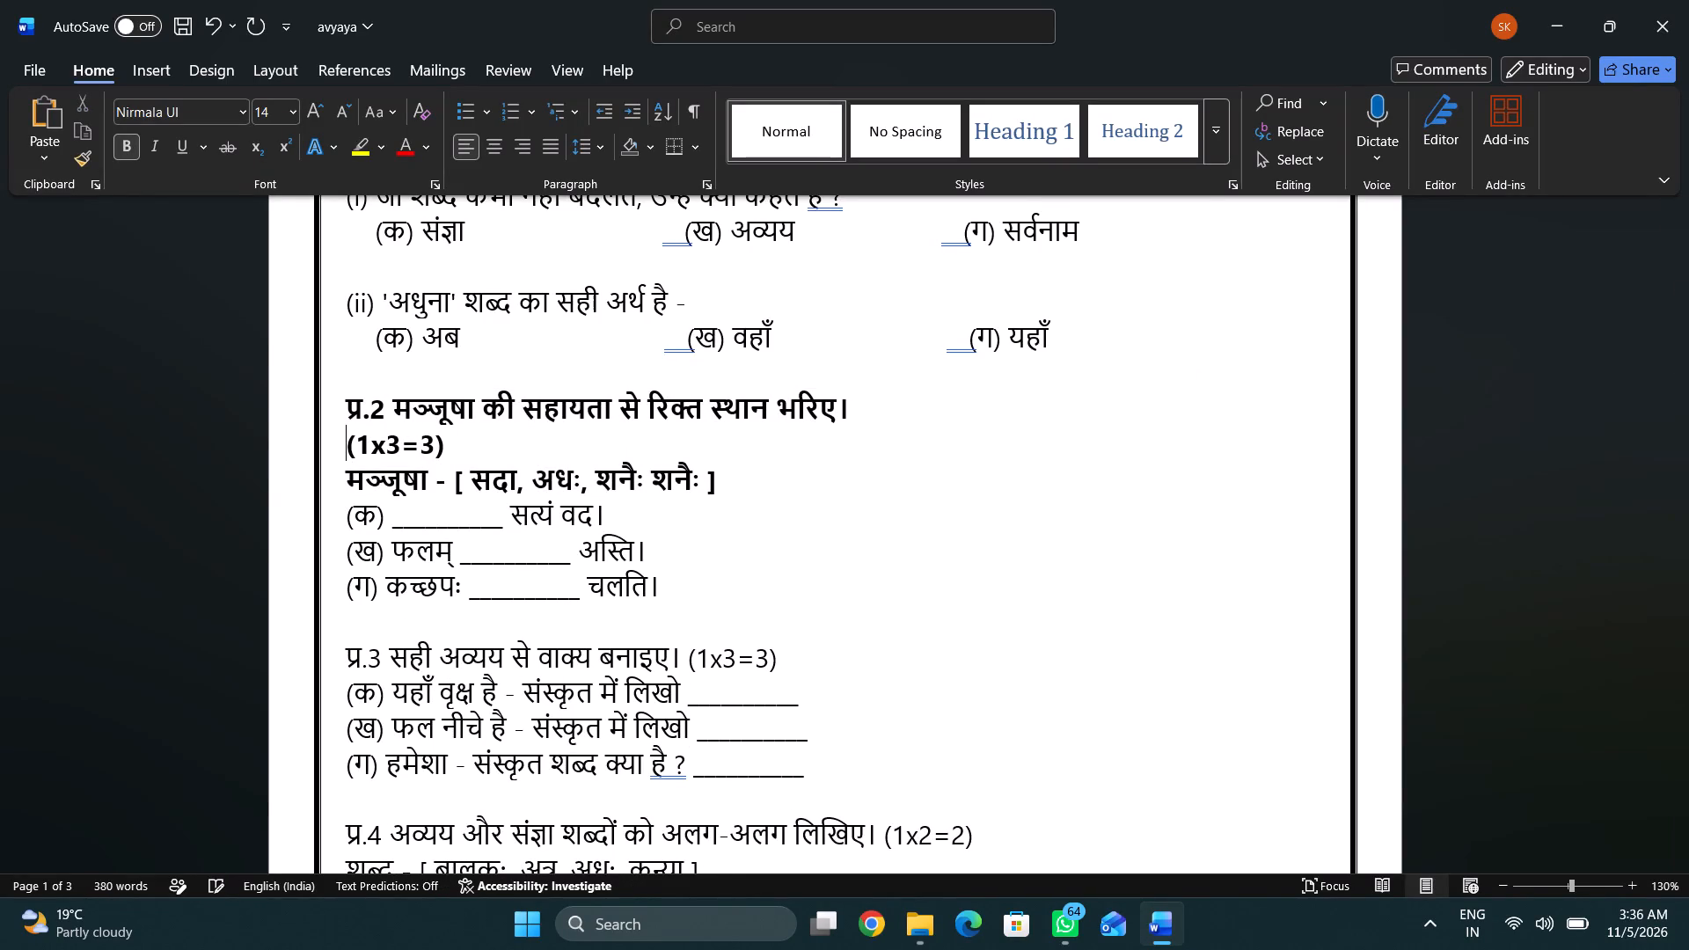
{"action": "key", "text": "BackSpace"}
{"action": "key", "text": "BackSpace"}
{"action": "key", "text": "BackSpace"}
{"action": "key", "text": "BackSpace"}
{"action": "key", "text": "space"}
{"action": "key", "text": "space"}
{"action": "key", "text": "BackSpace"}
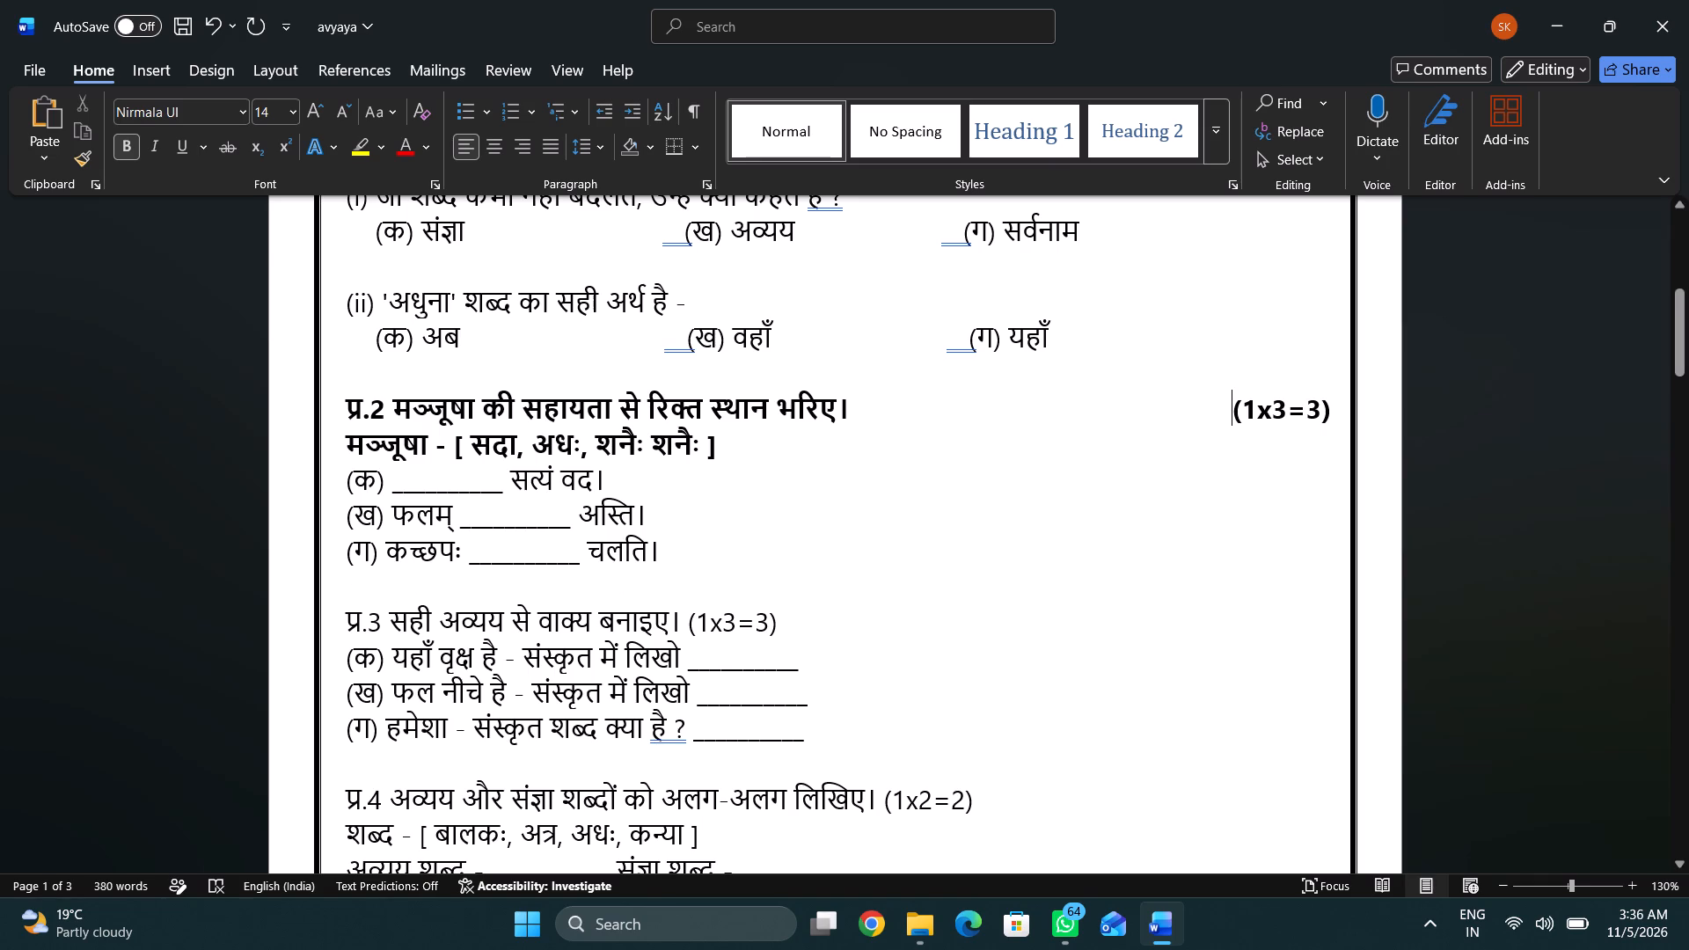
Make the प्र.3 heading line with its (1x3=3) marks bold.
{"action": "left_click", "coordinate": [338, 624]}
{"action": "left_click_drag", "start_coordinate": [338, 624], "coordinate": [850, 628]}
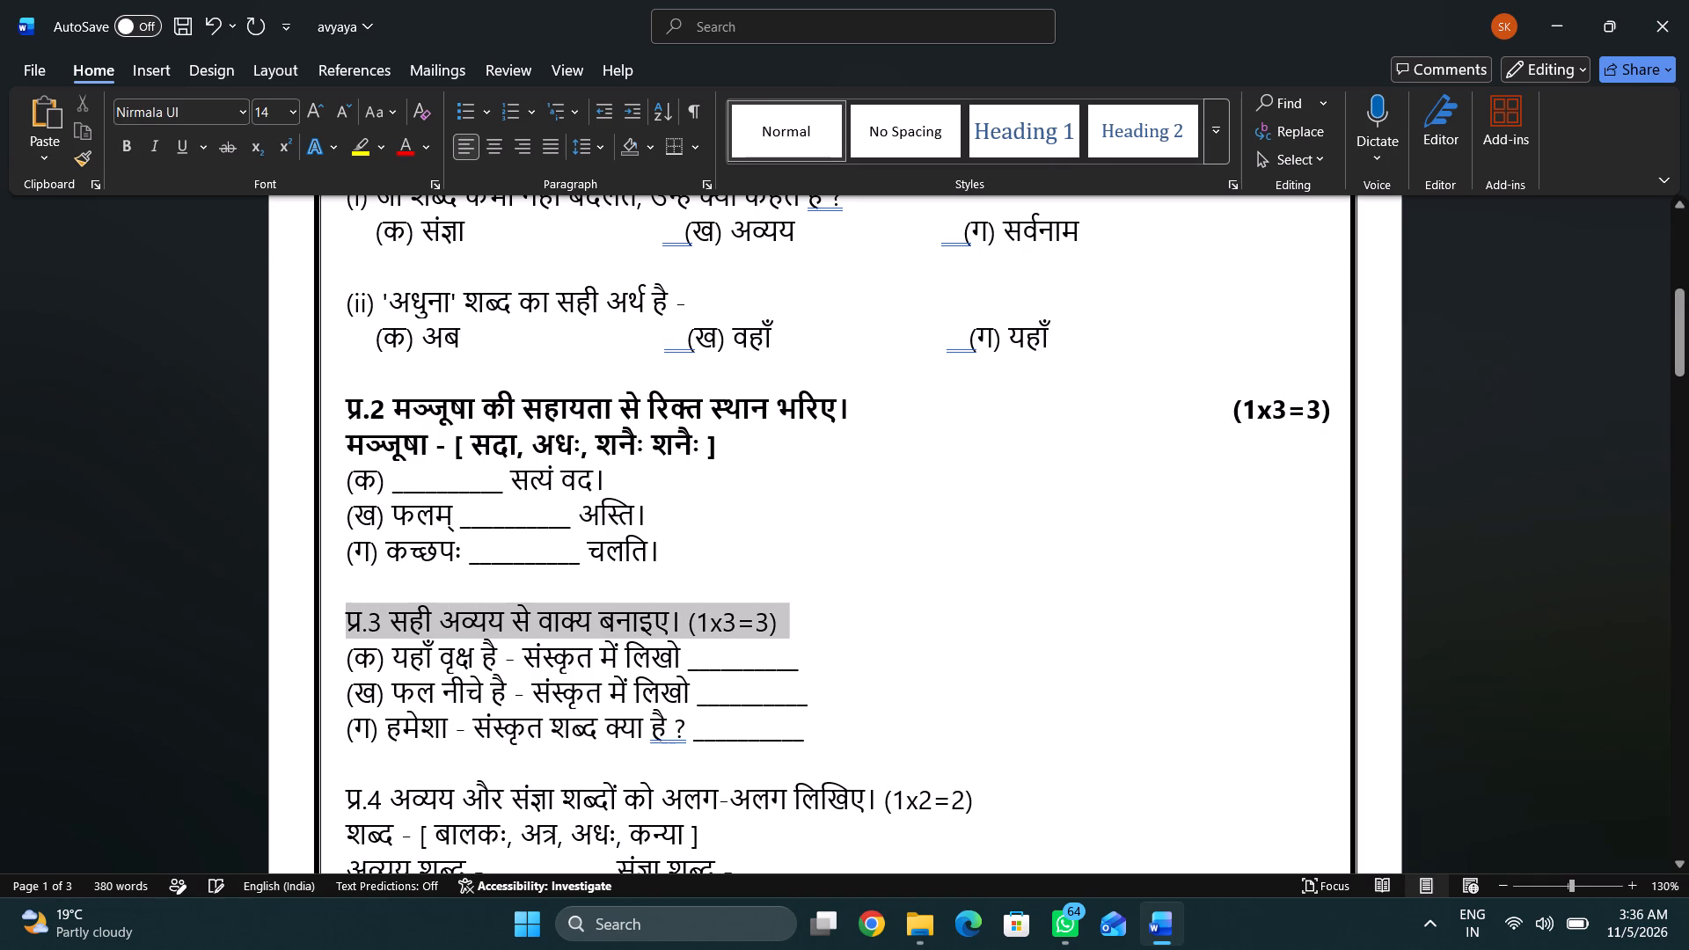
{"action": "left_click_drag", "start_coordinate": [850, 628], "coordinate": [904, 627]}
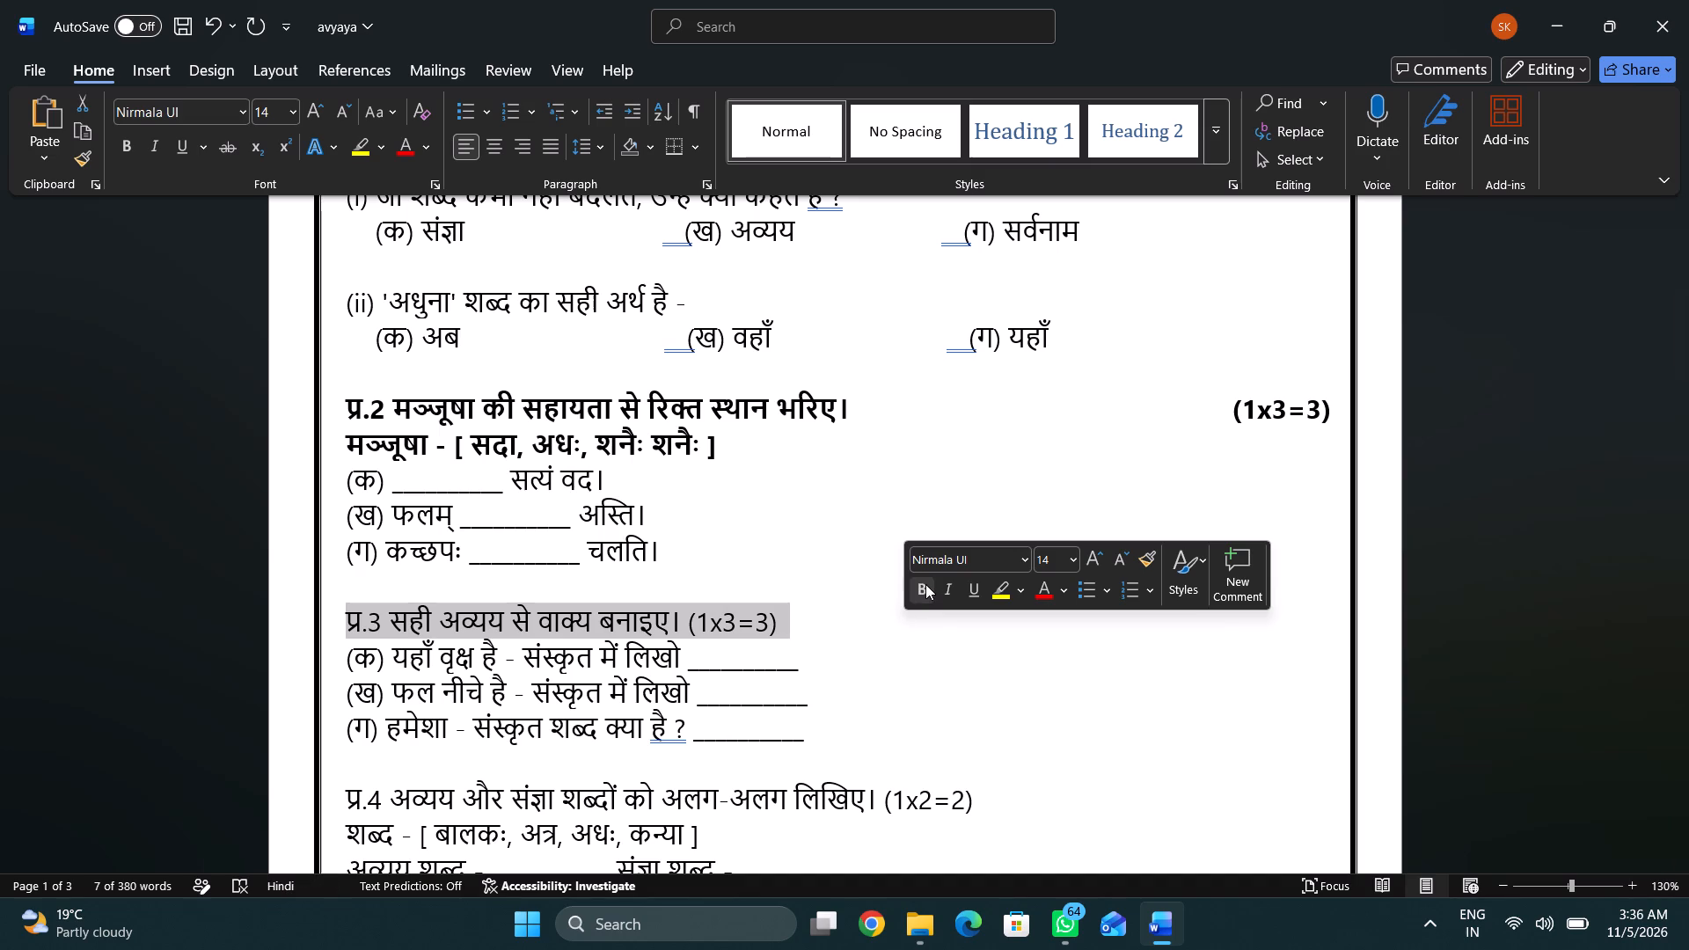
{"action": "left_click", "coordinate": [925, 584]}
{"action": "left_click", "coordinate": [830, 601]}
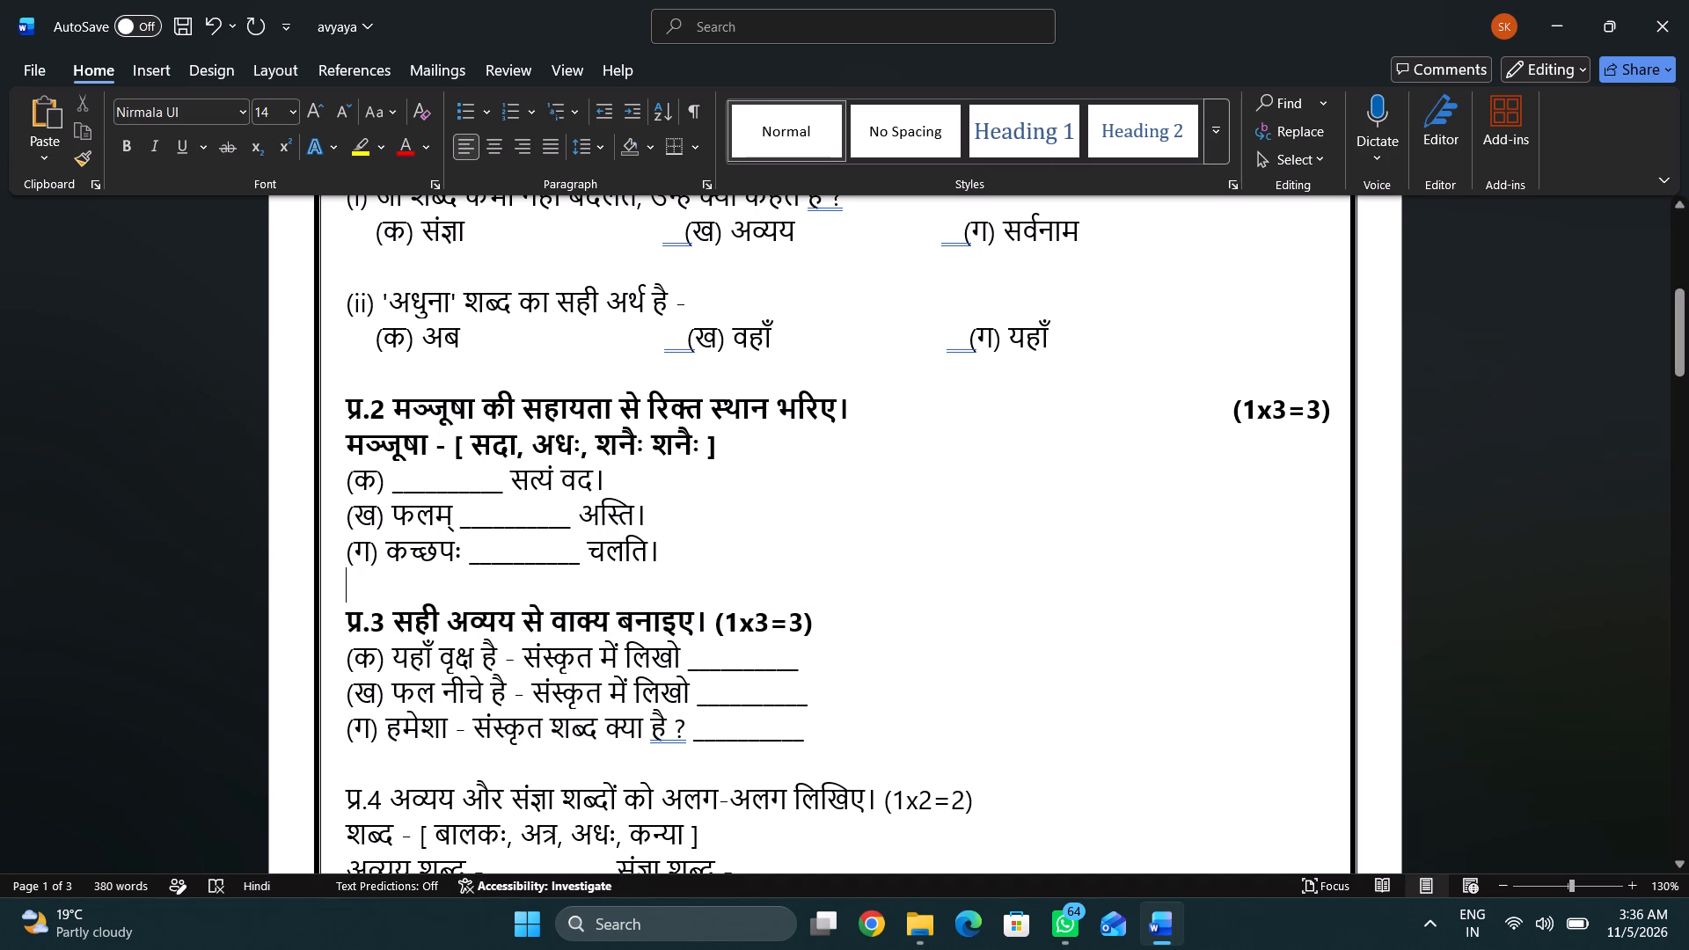
Push the (1x3=3) marks of the प्र.3 heading to the right margin with spaces, in line with the प्र.2 marks.
{"action": "left_click", "coordinate": [714, 627]}
{"action": "key", "text": "space"}
{"action": "key", "text": "space"}
{"action": "key", "text": "space"}
{"action": "key", "text": "space"}
{"action": "key", "text": "space"}
{"action": "key", "text": "space"}
{"action": "key", "text": "space"}
{"action": "key", "text": "space"}
{"action": "key", "text": "space"}
{"action": "key", "text": "space"}
{"action": "key", "text": "space"}
{"action": "key", "text": "space"}
{"action": "key", "text": "space"}
{"action": "key", "text": "space"}
{"action": "key", "text": "space"}
{"action": "key", "text": "space"}
{"action": "key", "text": "space"}
{"action": "key", "text": "space"}
{"action": "key", "text": "space"}
{"action": "key", "text": "space"}
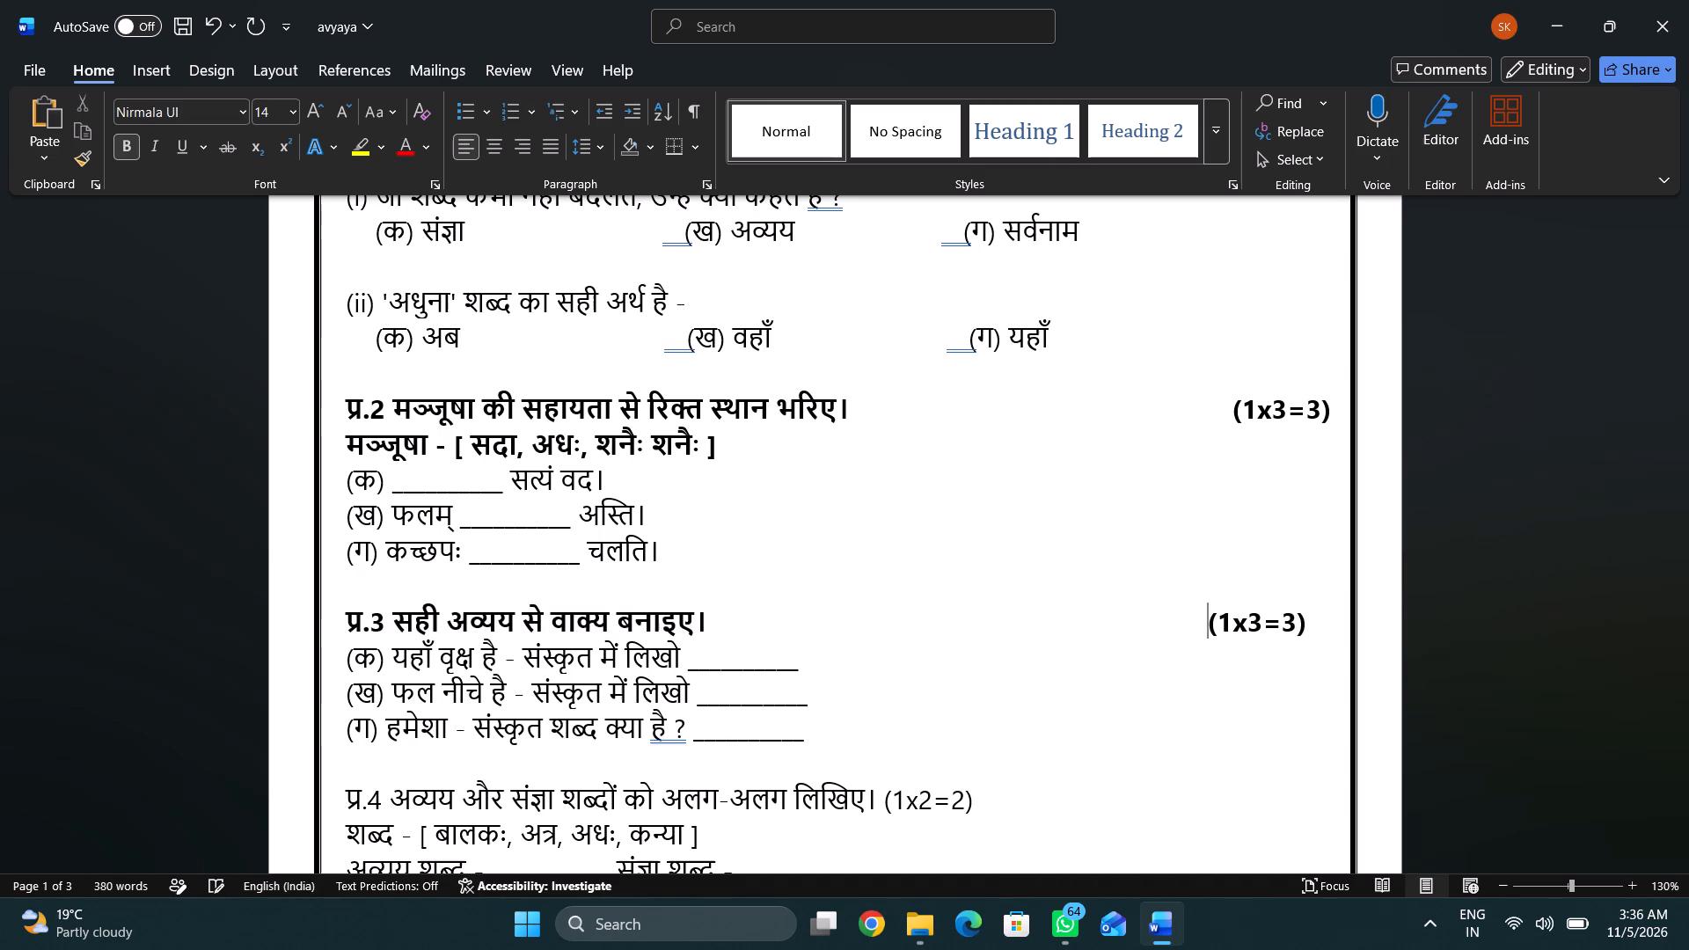
{"action": "key", "text": "space"}
{"action": "key", "text": "space"}
{"action": "key", "text": "space"}
{"action": "key", "text": "space"}
{"action": "key", "text": "BackSpace"}
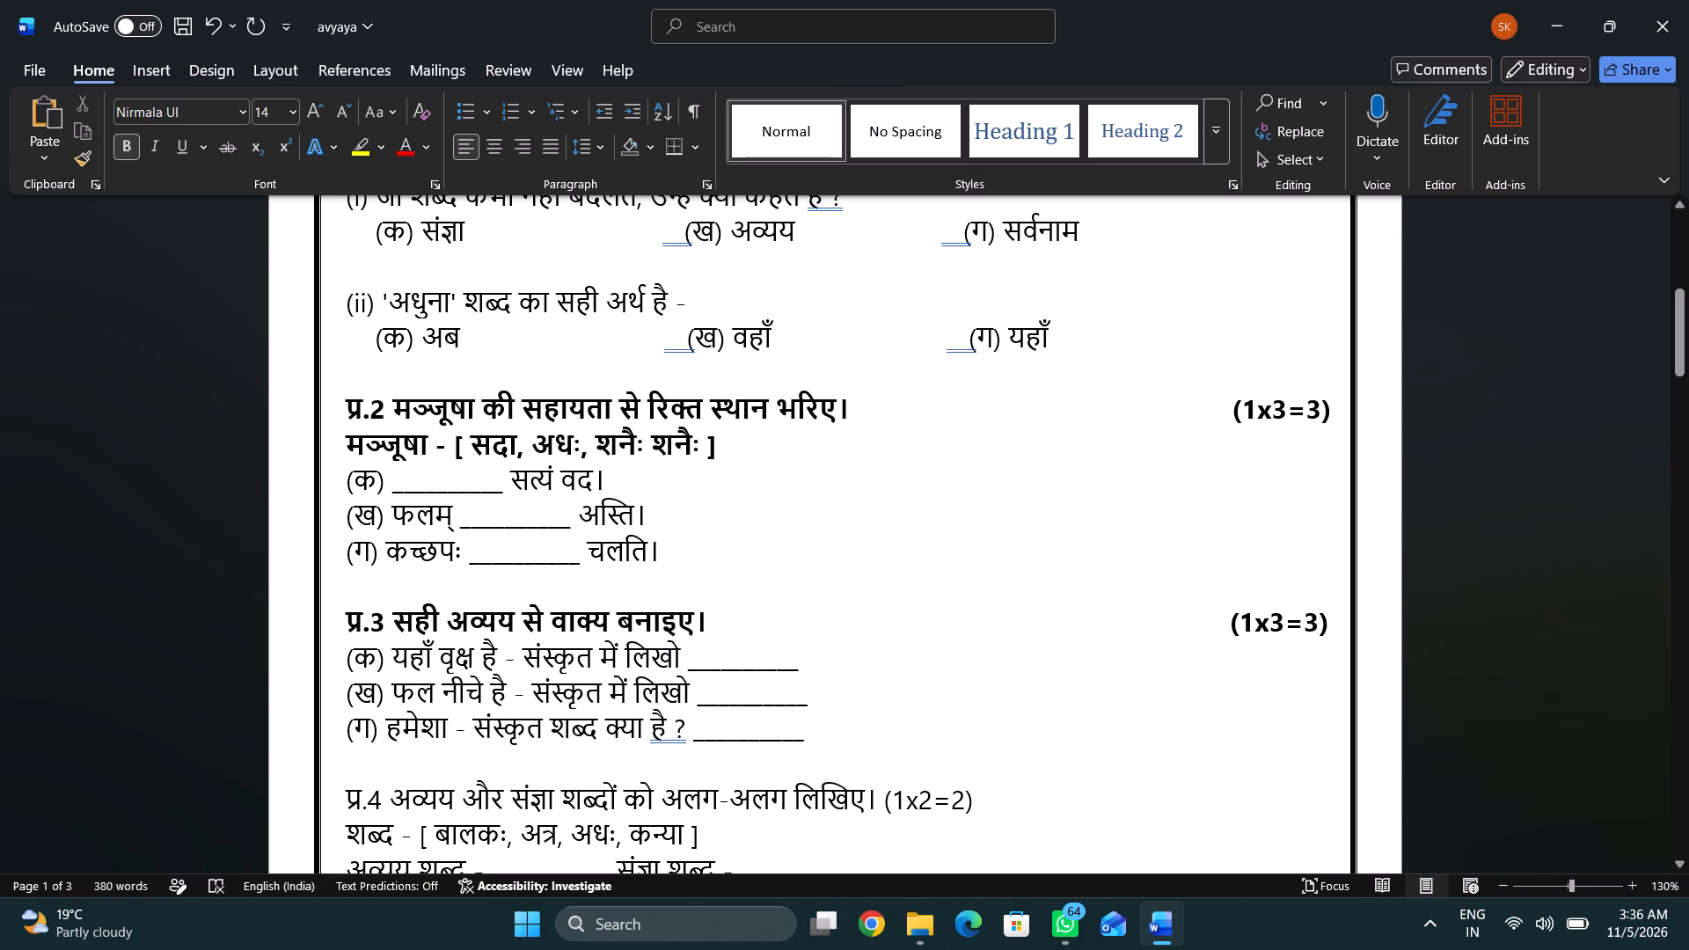
{"action": "left_click", "coordinate": [721, 614]}
Insert a blank line between the प्र.3 heading and its sub-question (क).
{"action": "left_click", "coordinate": [1327, 628]}
{"action": "key", "text": "Return"}
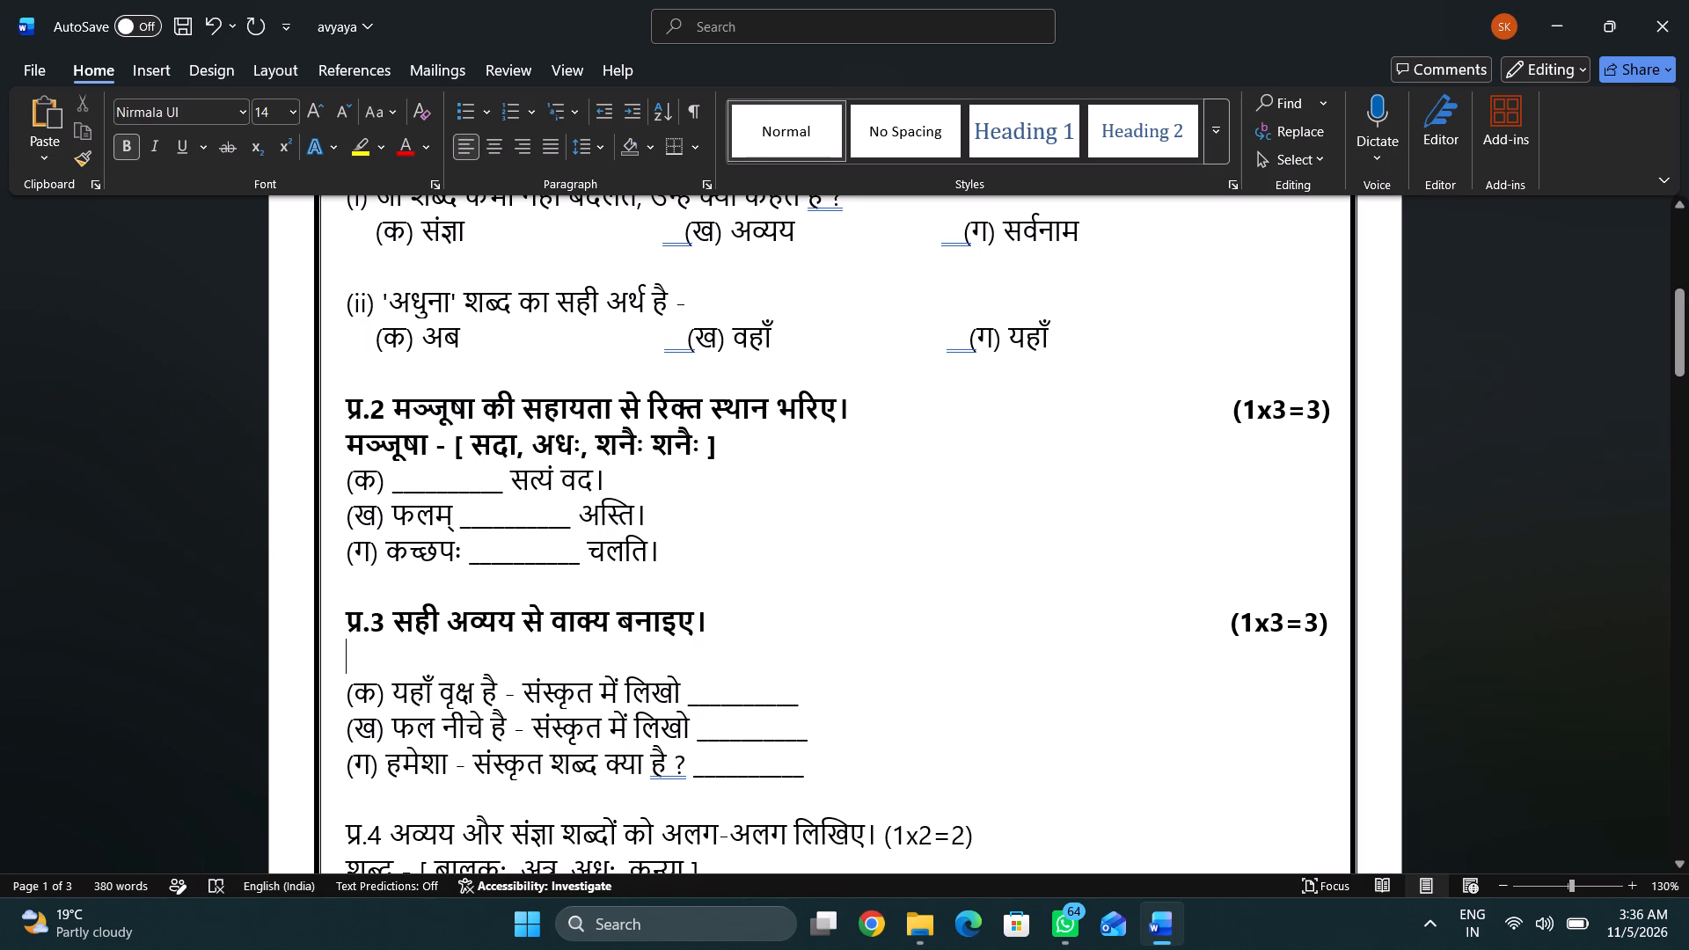
Push the (1x2=2) marks of the प्र.4 heading to the right margin with spaces, keeping them on the heading line.
{"action": "scroll", "coordinate": [603, 781], "scroll_direction": "down", "scroll_amount": 1}
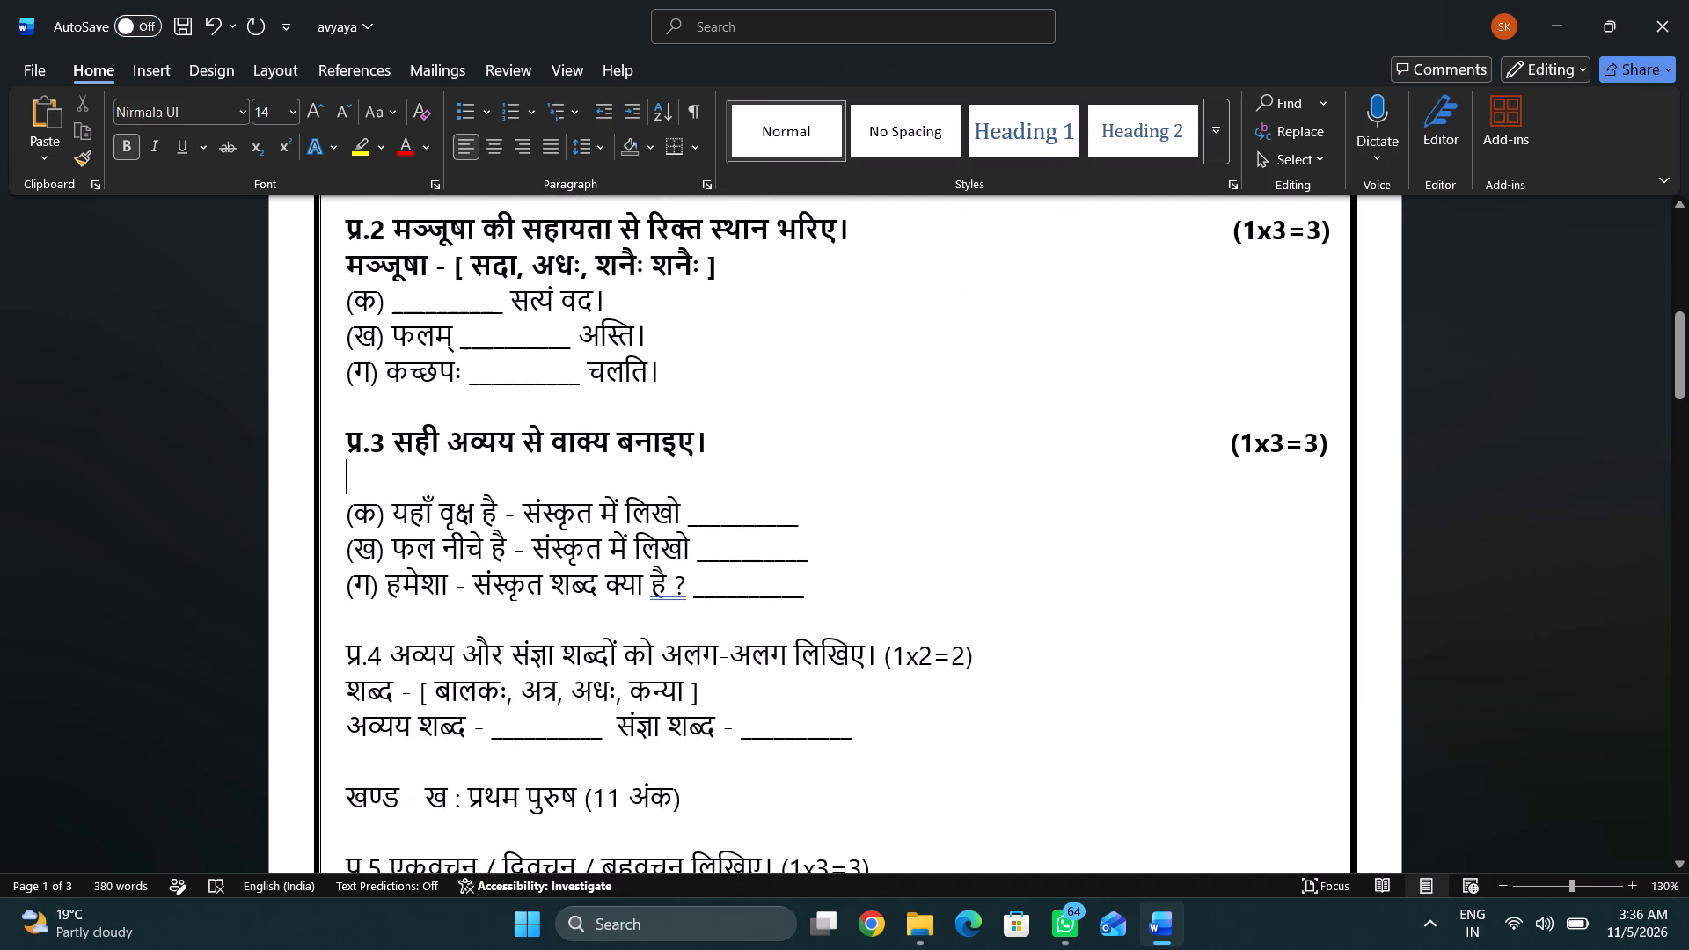
{"action": "scroll", "coordinate": [603, 781], "scroll_direction": "down", "scroll_amount": 1}
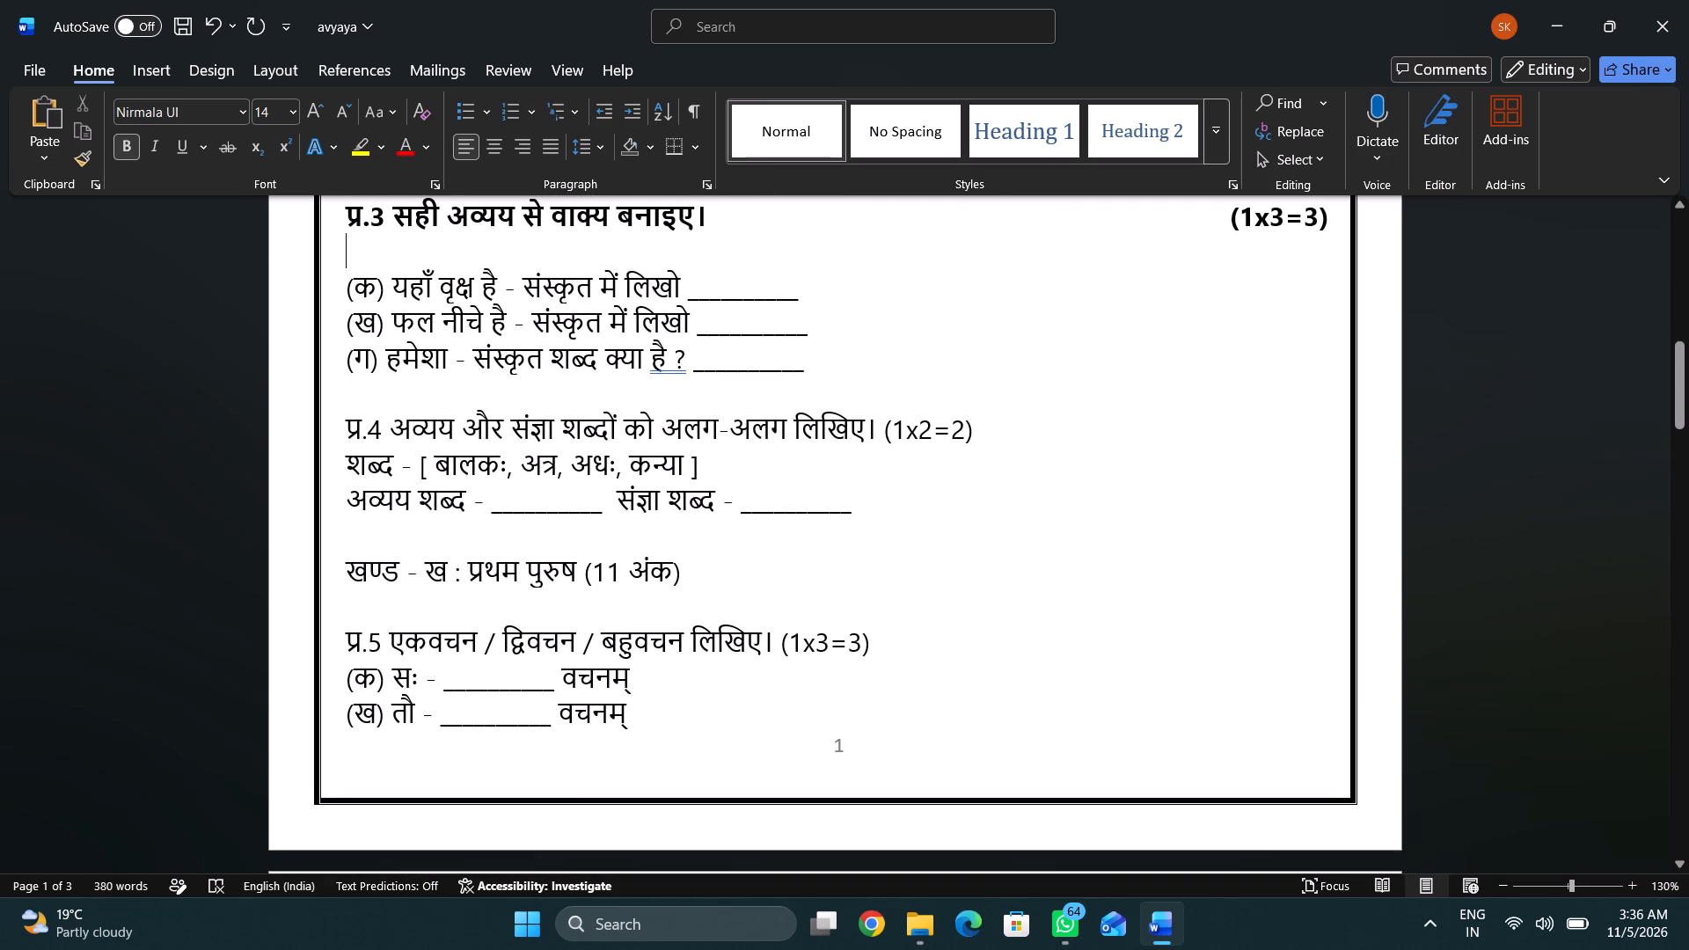
{"action": "left_click", "coordinate": [879, 429]}
{"action": "key", "text": "space"}
{"action": "key", "text": "space"}
{"action": "key", "text": "space"}
{"action": "key", "text": "space"}
{"action": "key", "text": "space"}
{"action": "key", "text": "space"}
{"action": "key", "text": "space"}
{"action": "key", "text": "space"}
{"action": "key", "text": "space"}
{"action": "key", "text": "space"}
{"action": "key", "text": "space"}
{"action": "key", "text": "space"}
{"action": "key", "text": "space"}
{"action": "key", "text": "space"}
{"action": "key", "text": "space"}
{"action": "key", "text": "space"}
{"action": "key", "text": "space"}
{"action": "key", "text": "space"}
{"action": "key", "text": "space"}
{"action": "key", "text": "space"}
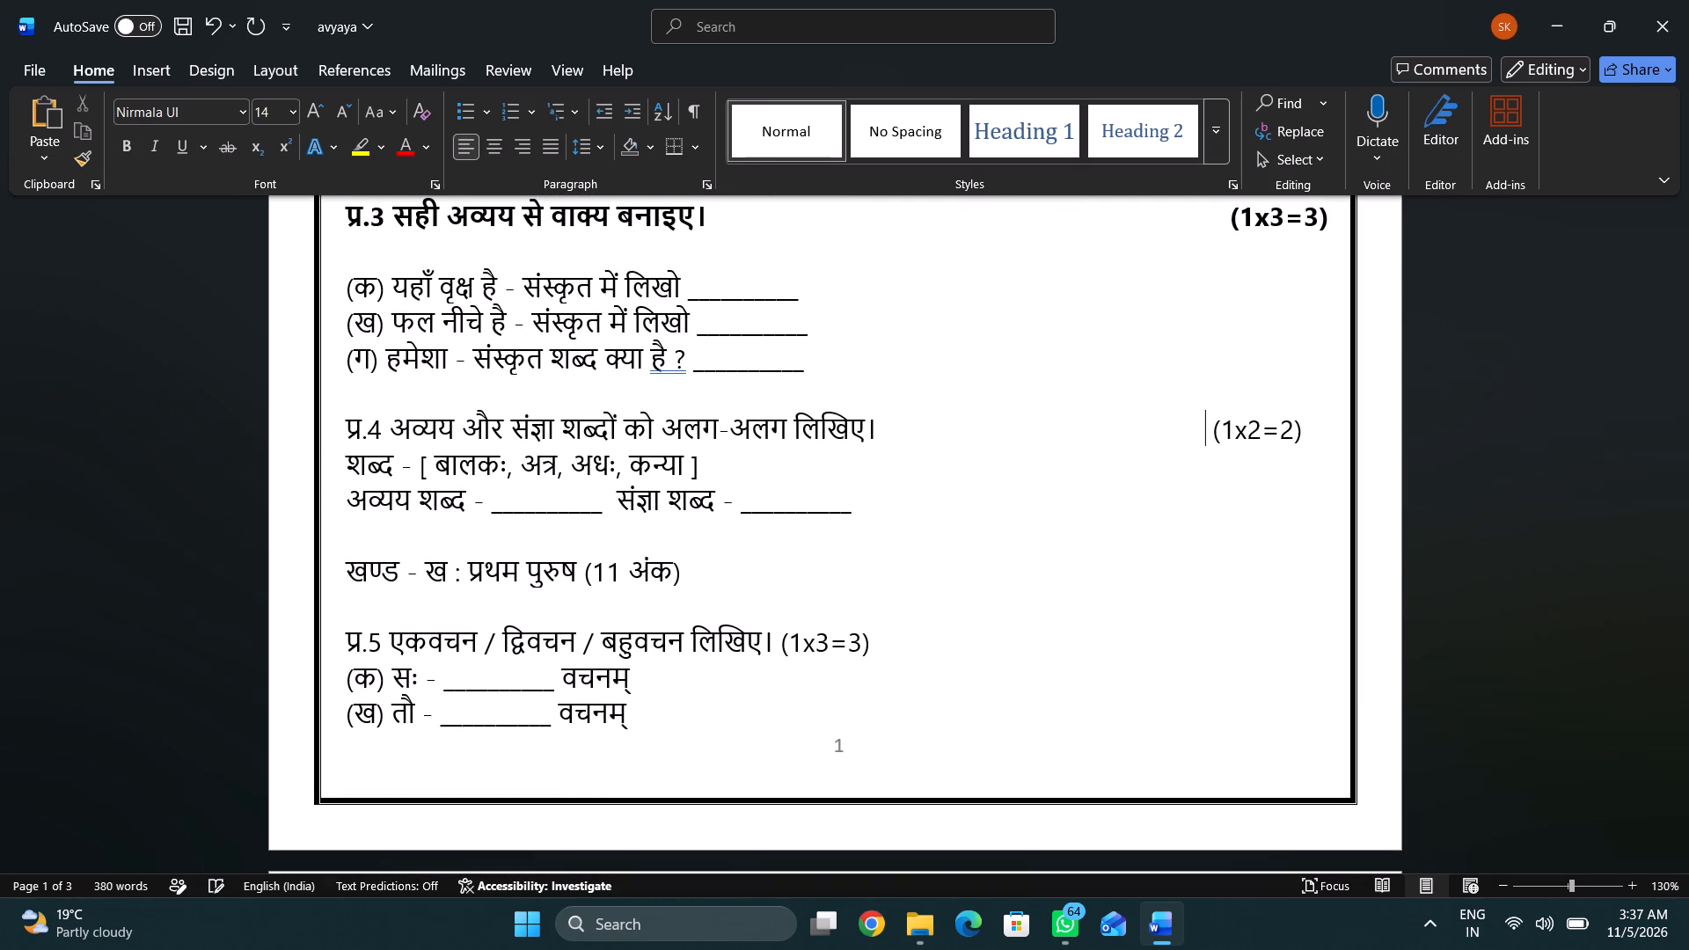
{"action": "key", "text": "space"}
{"action": "key", "text": "space"}
{"action": "key", "text": "space"}
{"action": "key", "text": "space"}
{"action": "key", "text": "space"}
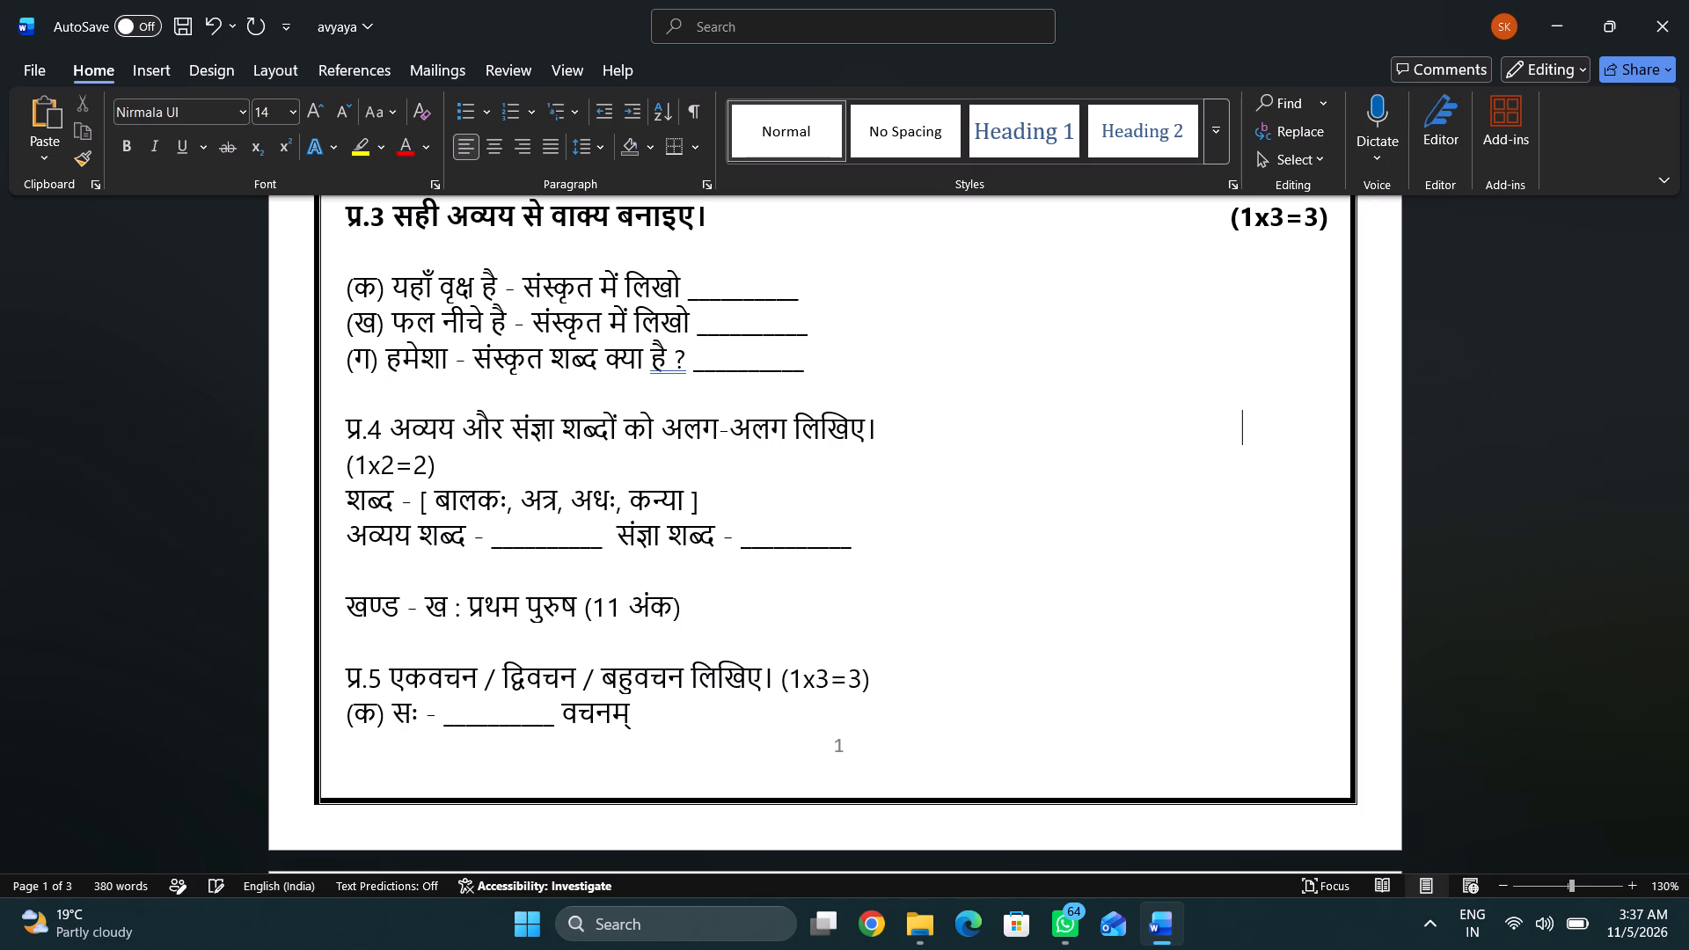
{"action": "key", "text": "BackSpace"}
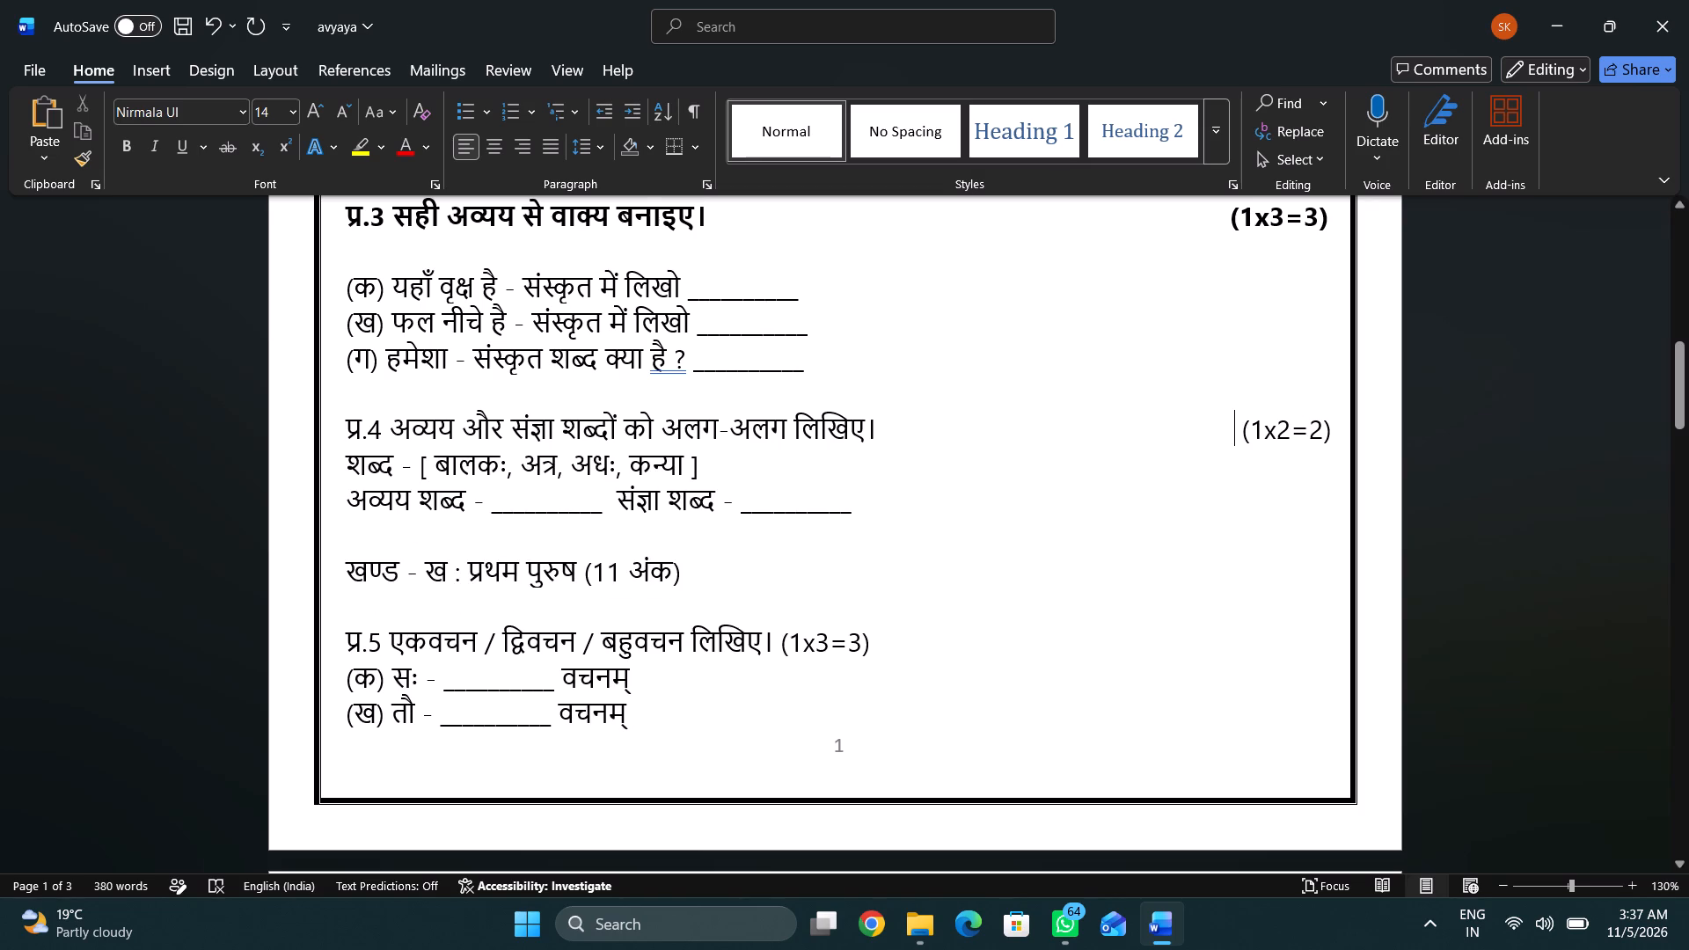
Make the प्र.4 heading line with its marks and the शब्द word-list line below it bold.
{"action": "left_click_drag", "start_coordinate": [347, 416], "coordinate": [762, 468]}
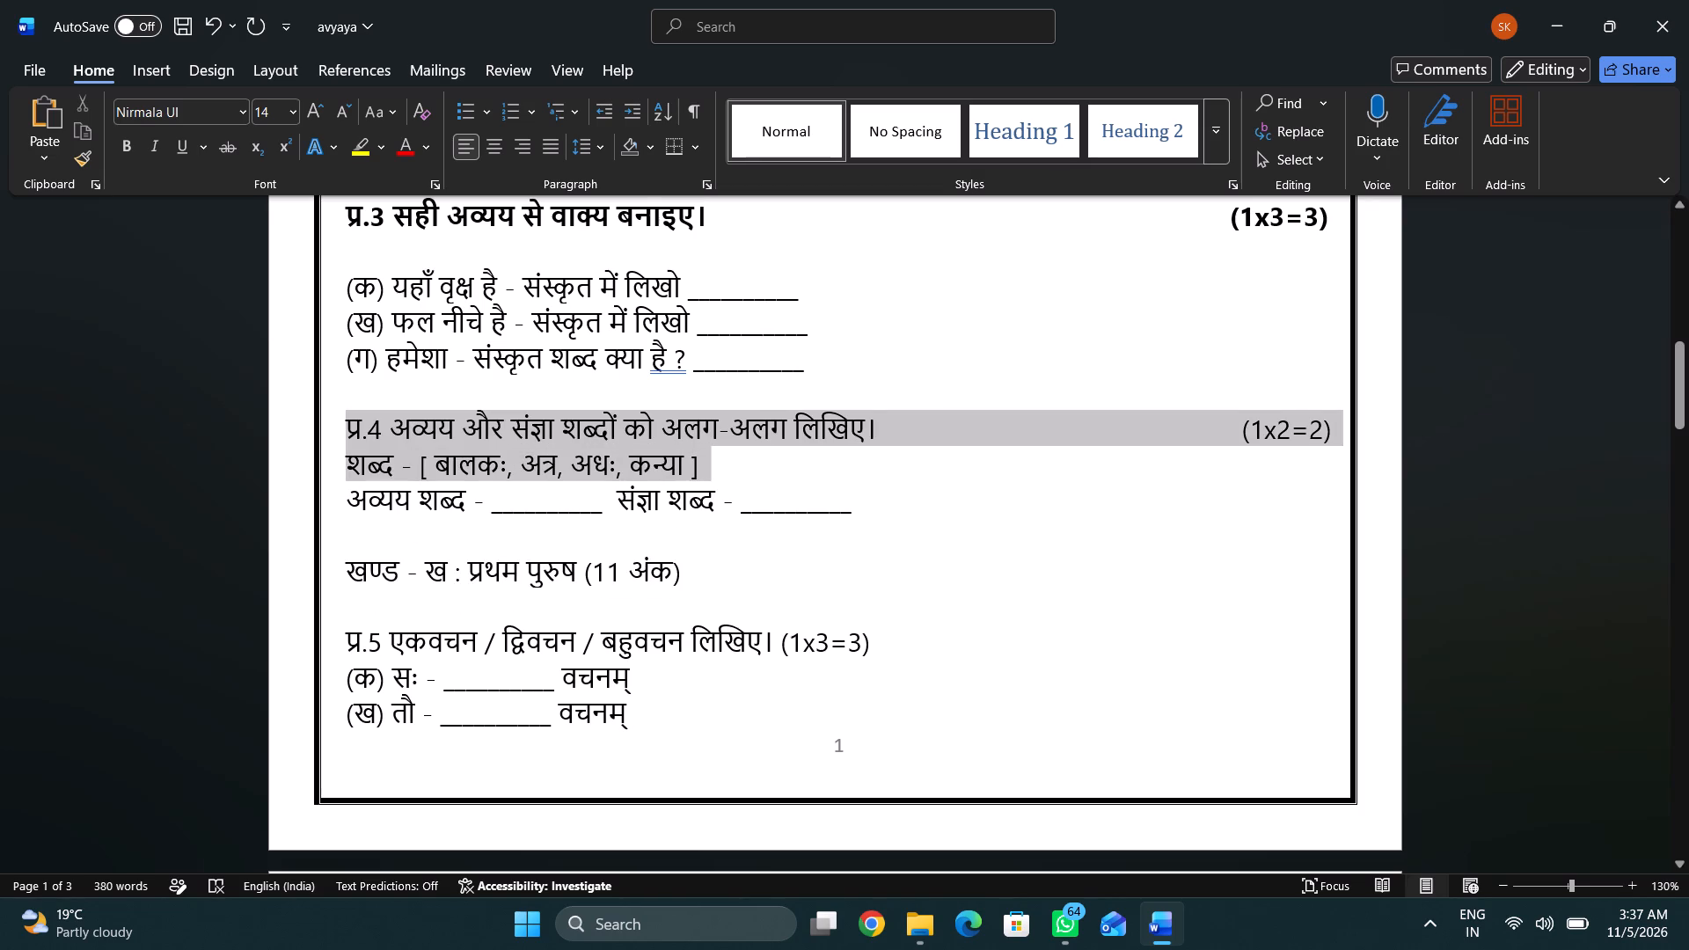
{"action": "left_click_drag", "start_coordinate": [762, 468], "coordinate": [815, 468]}
{"action": "left_click", "coordinate": [836, 440]}
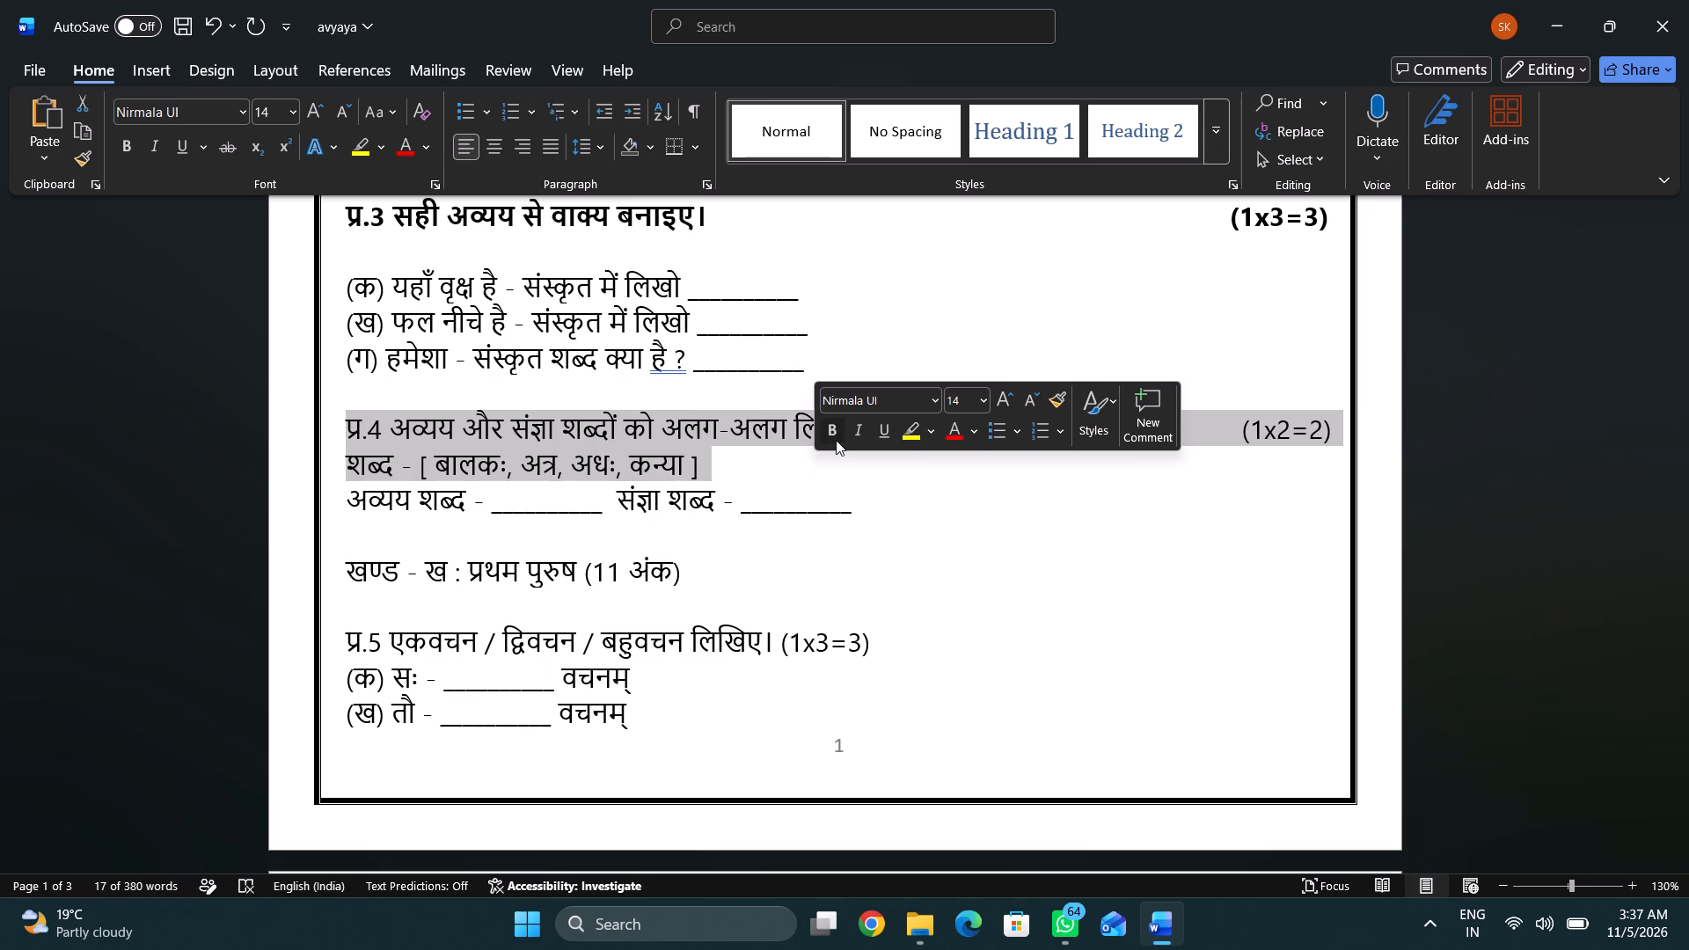
{"action": "left_click", "coordinate": [825, 484]}
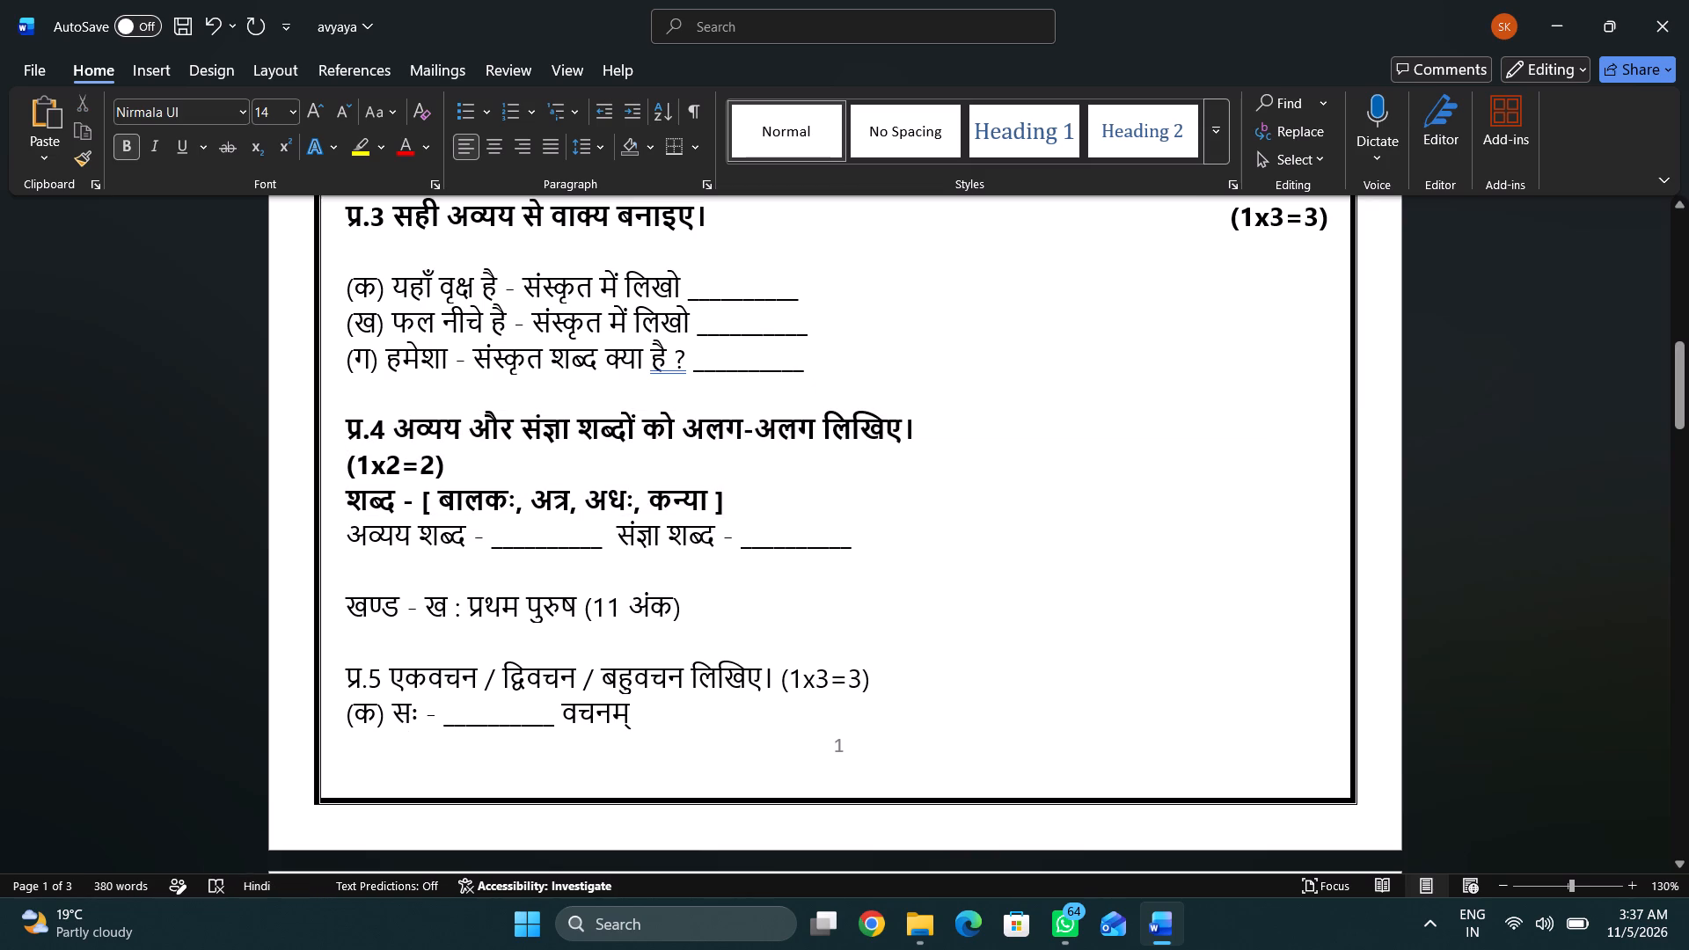
Remove surplus spaces before the (1x2=2) marks of प्र.4 so they sit at the right margin of the heading line.
{"action": "left_click", "coordinate": [345, 464]}
{"action": "key", "text": "BackSpace"}
{"action": "key", "text": "BackSpace"}
{"action": "key", "text": "BackSpace"}
{"action": "key", "text": "BackSpace"}
{"action": "key", "text": "BackSpace"}
{"action": "key", "text": "BackSpace"}
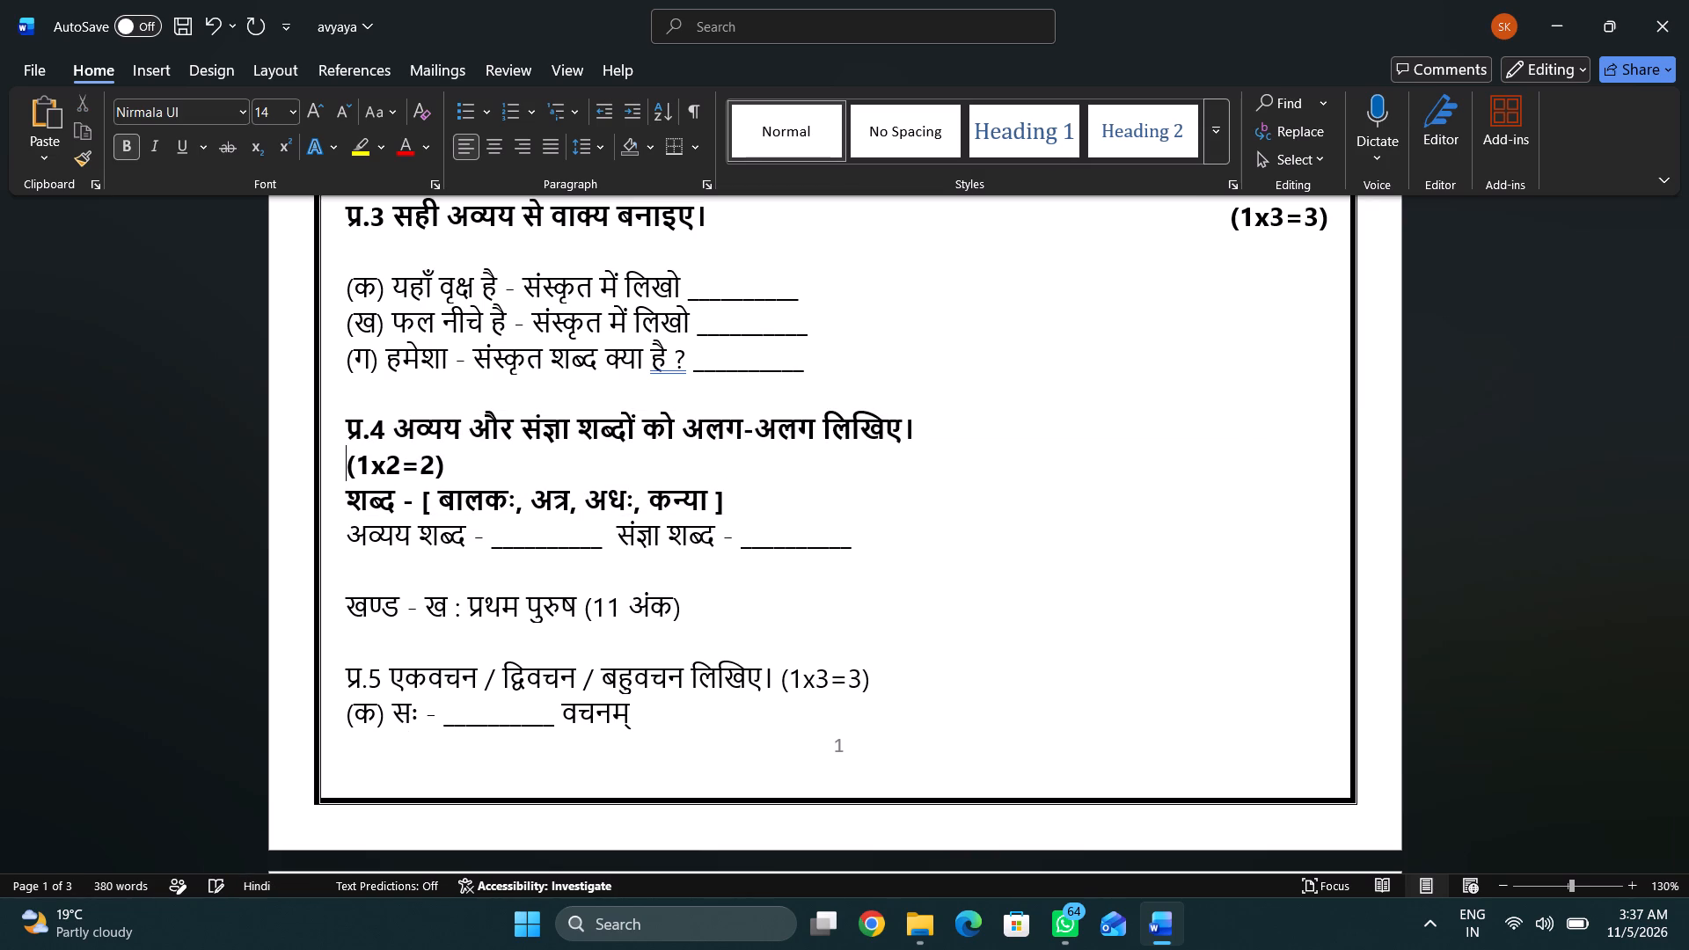
{"action": "key", "text": "BackSpace"}
{"action": "key", "text": "space"}
{"action": "key", "text": "BackSpace"}
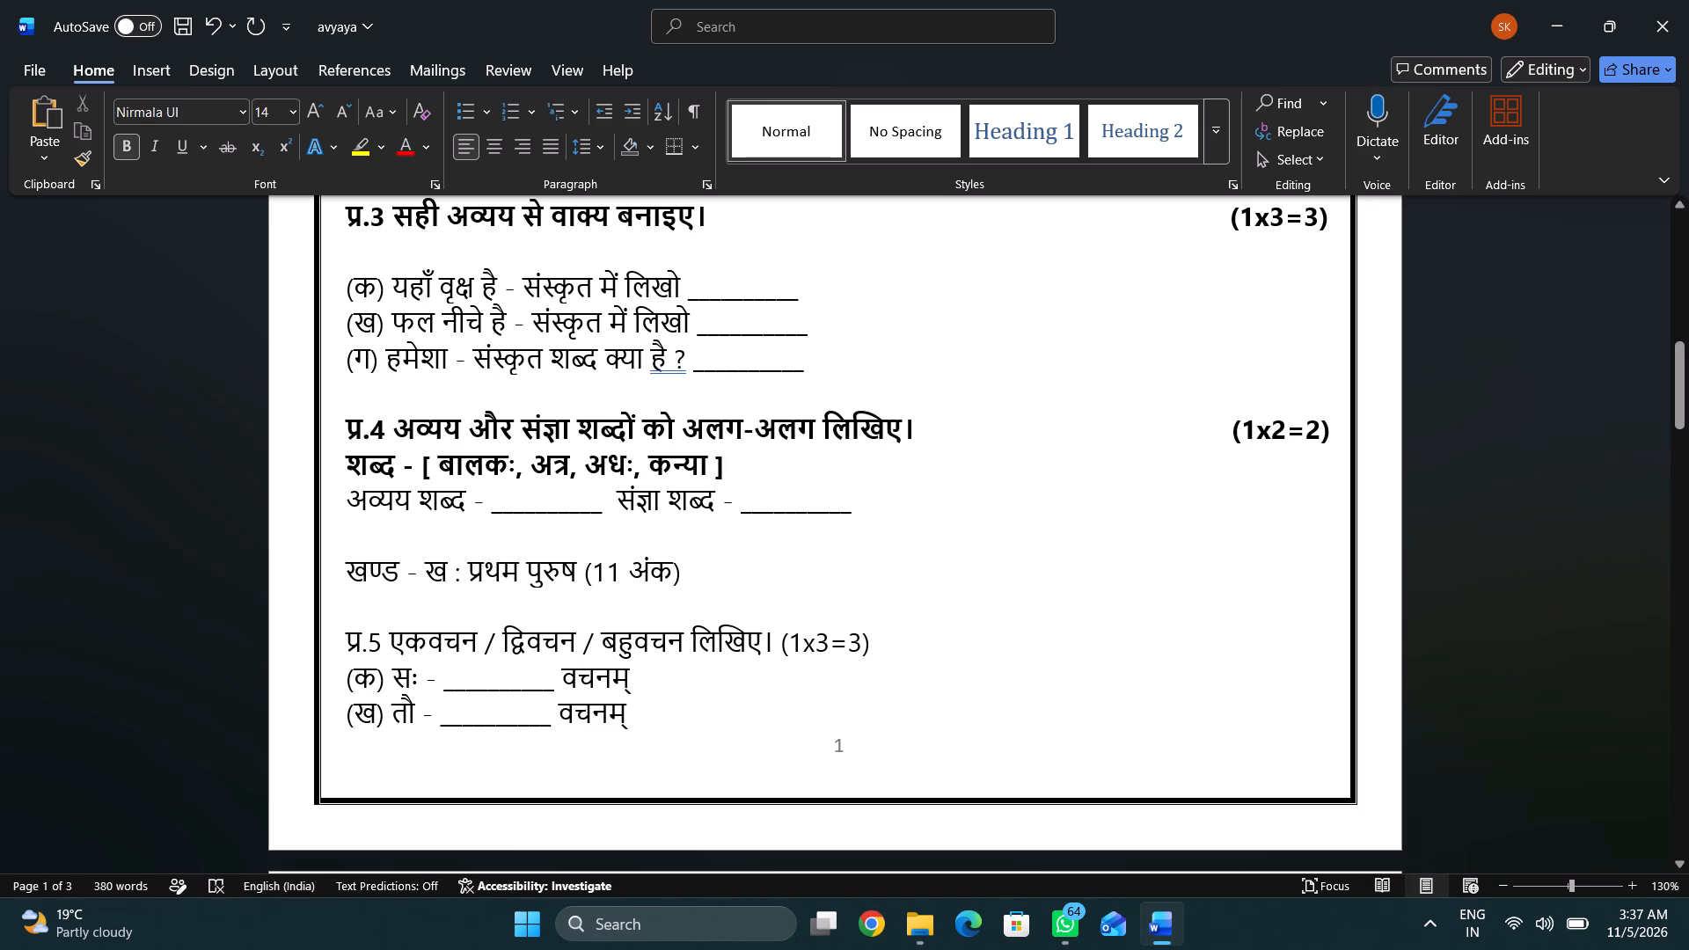
Insert a blank line between the शब्द word list of प्र.4 and the answer blanks.
{"action": "left_click", "coordinate": [751, 464]}
{"action": "key", "text": "Return"}
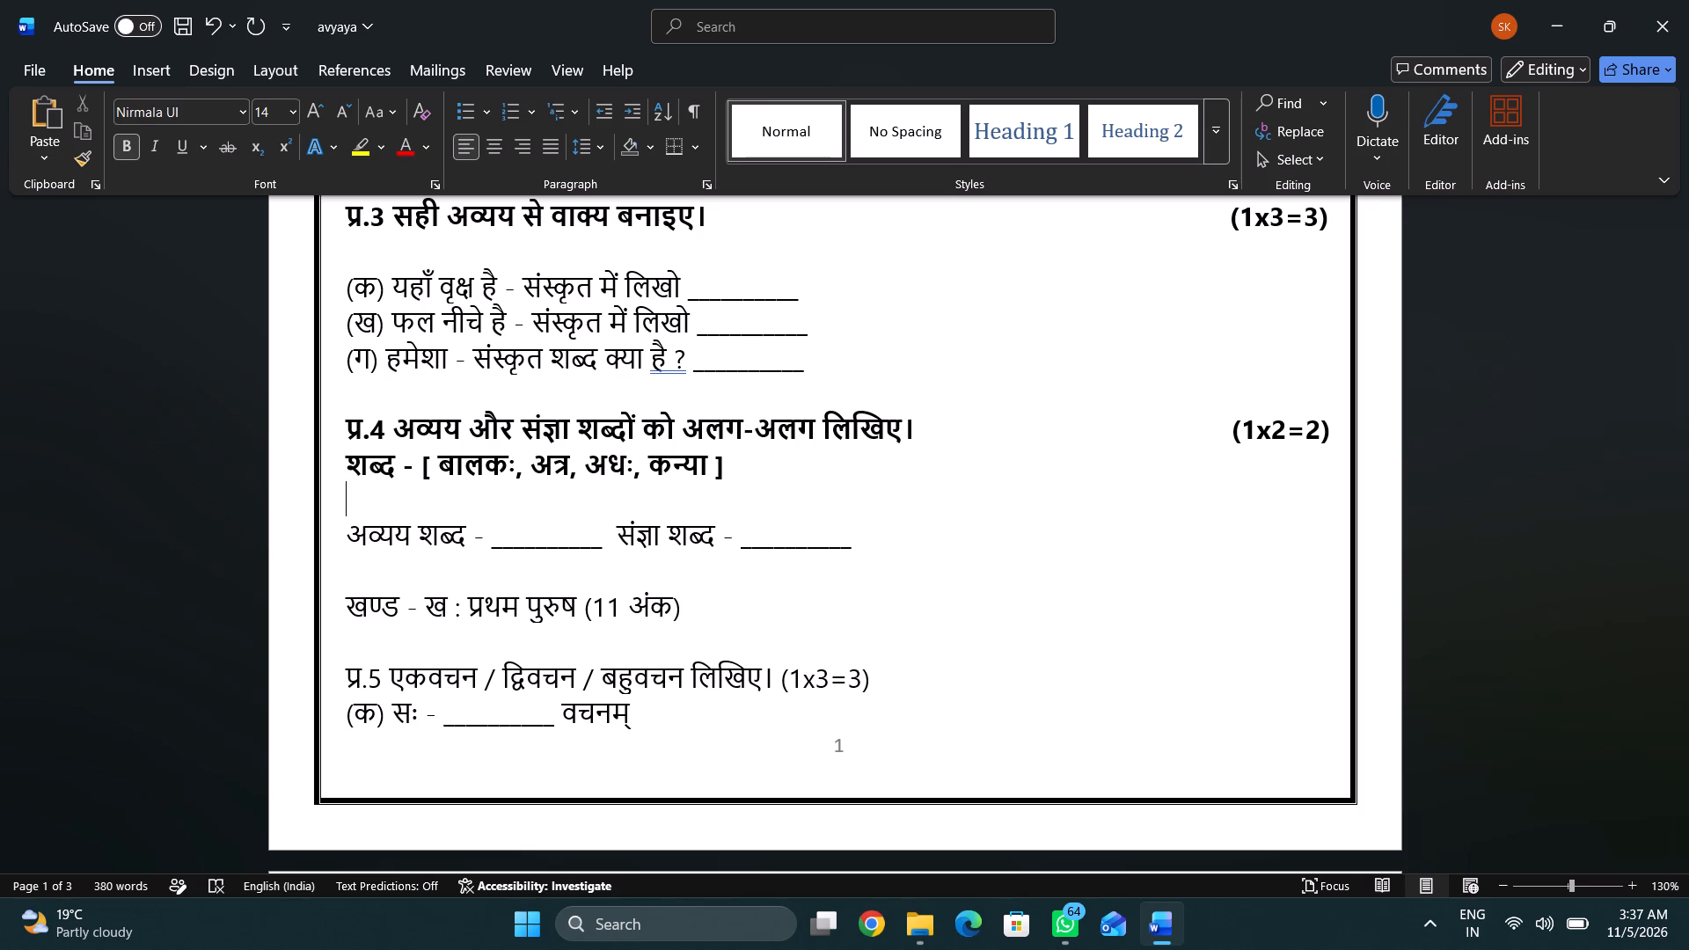
Move the संज्ञा शब्द blank of प्र.4 well away from the अव्यय शब्द blank with a wide gap of spaces.
{"action": "left_click", "coordinate": [616, 535]}
{"action": "key", "text": "space"}
{"action": "key", "text": "space"}
{"action": "key", "text": "space"}
{"action": "key", "text": "space"}
{"action": "key", "text": "space"}
{"action": "key", "text": "space"}
{"action": "key", "text": "space"}
{"action": "key", "text": "space"}
{"action": "key", "text": "space"}
{"action": "key", "text": "space"}
{"action": "key", "text": "space"}
{"action": "key", "text": "space"}
{"action": "key", "text": "space"}
{"action": "key", "text": "space"}
{"action": "key", "text": "space"}
{"action": "key", "text": "space"}
{"action": "key", "text": "space"}
{"action": "key", "text": "space"}
{"action": "key", "text": "space"}
{"action": "key", "text": "space"}
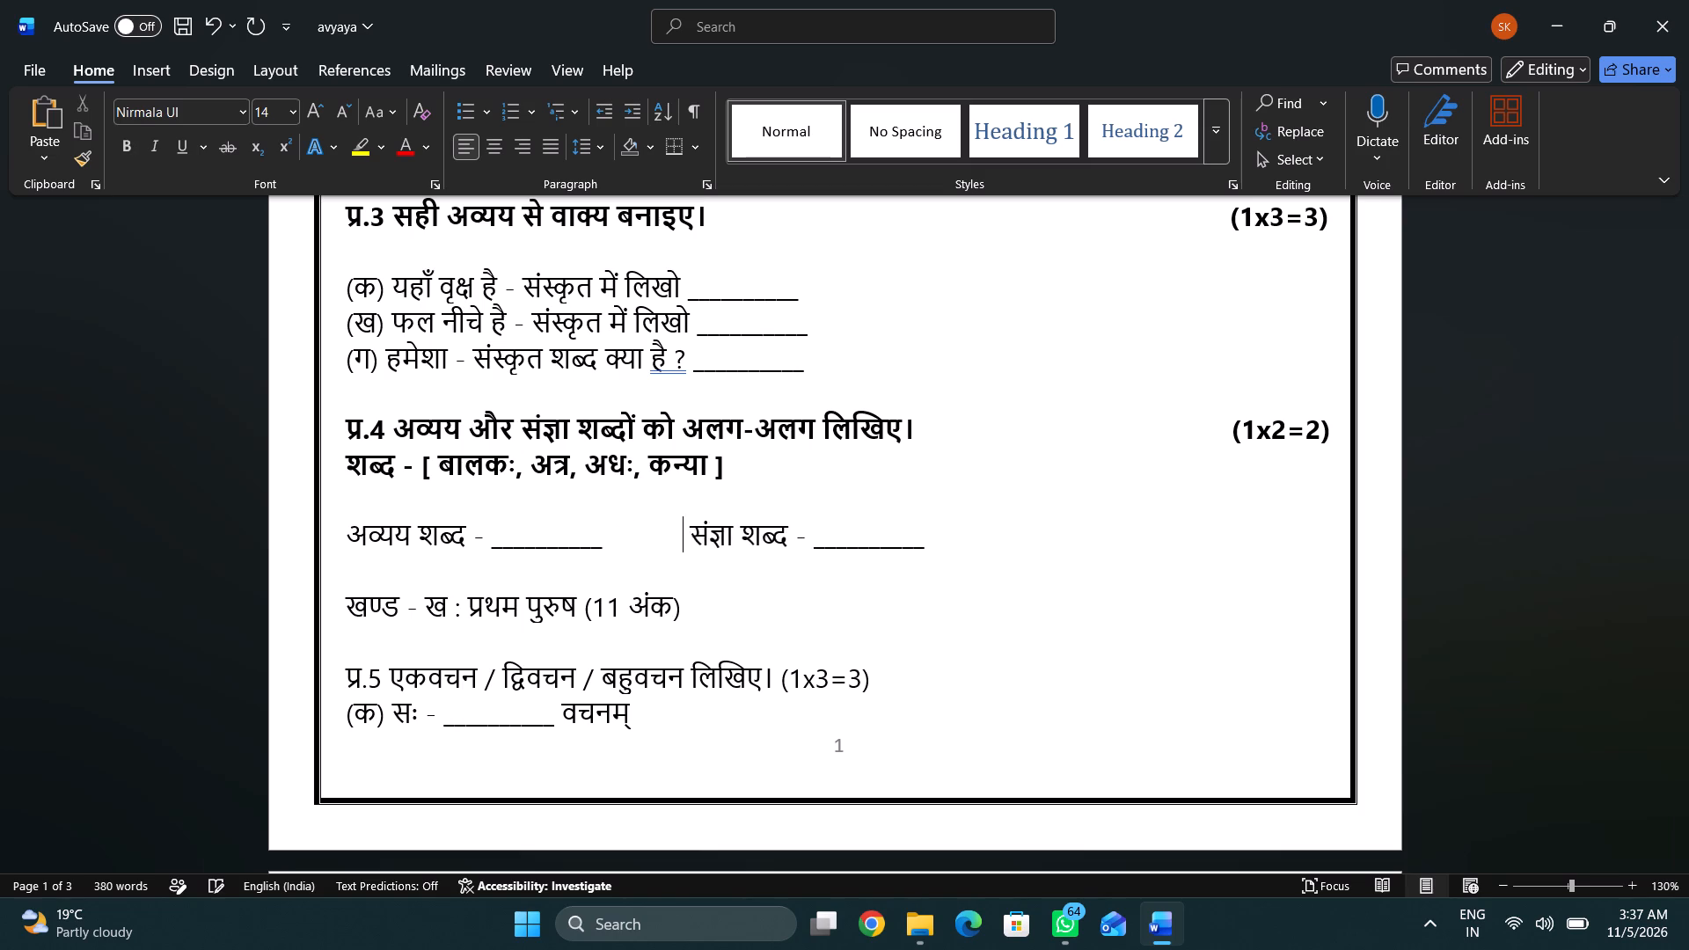
{"action": "key", "text": "space"}
{"action": "key", "text": "space"}
{"action": "key", "text": "space"}
{"action": "key", "text": "space"}
{"action": "key", "text": "space"}
{"action": "key", "text": "space"}
{"action": "key", "text": "space"}
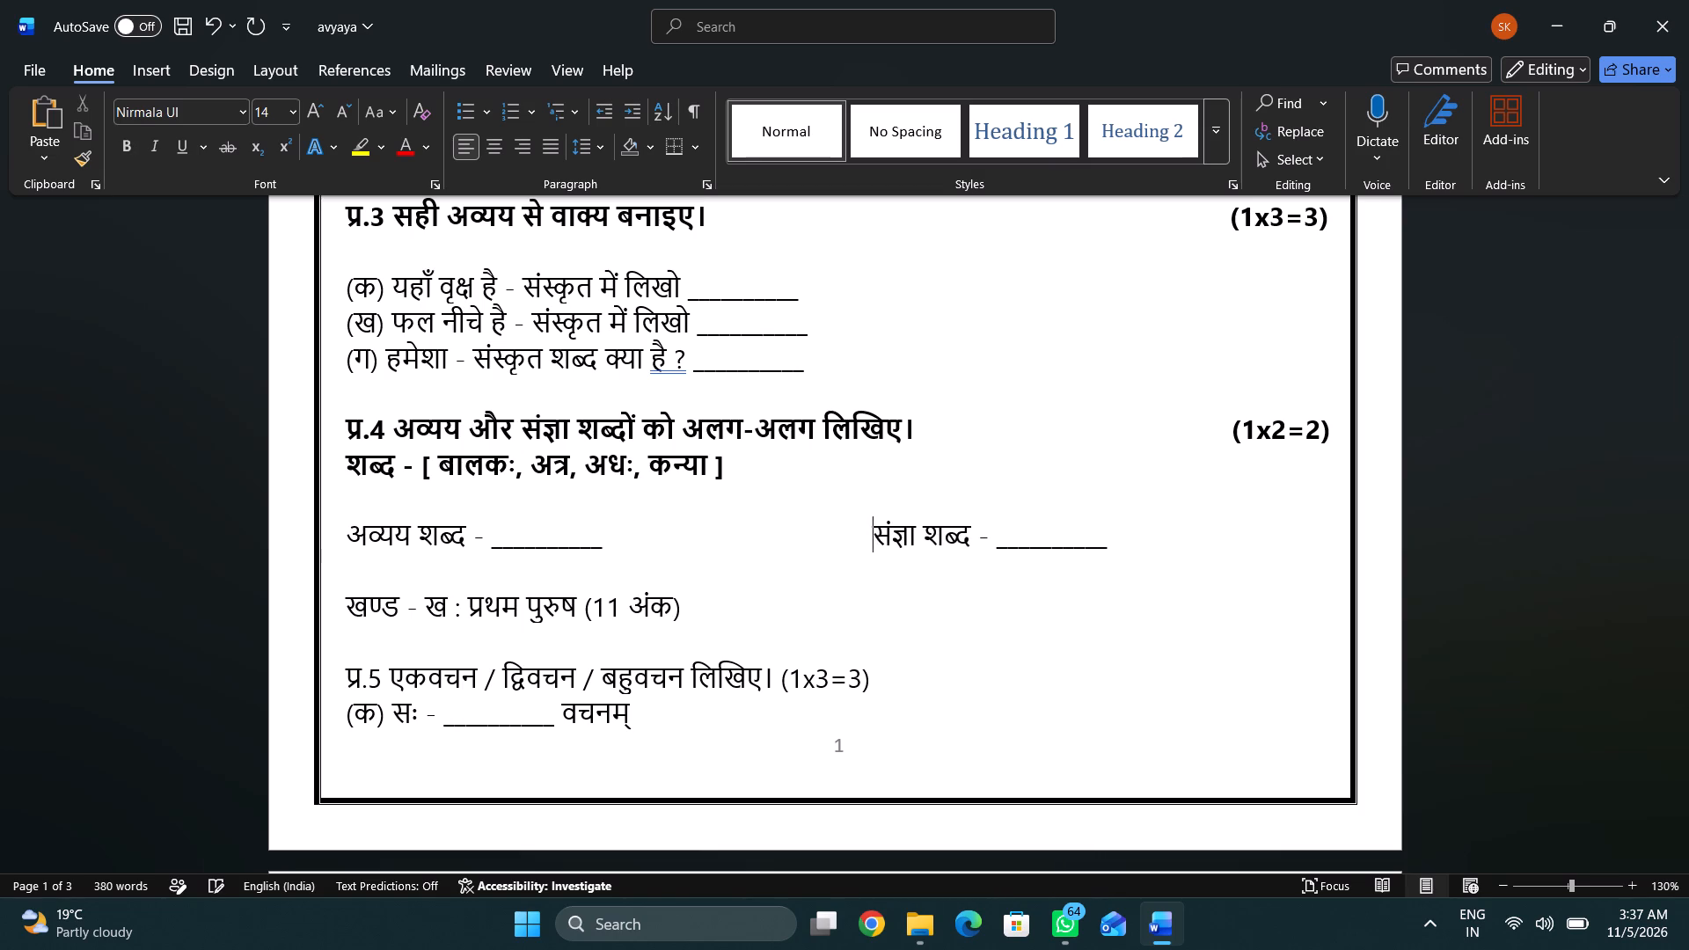
{"action": "key", "text": "space"}
{"action": "key", "text": "space"}
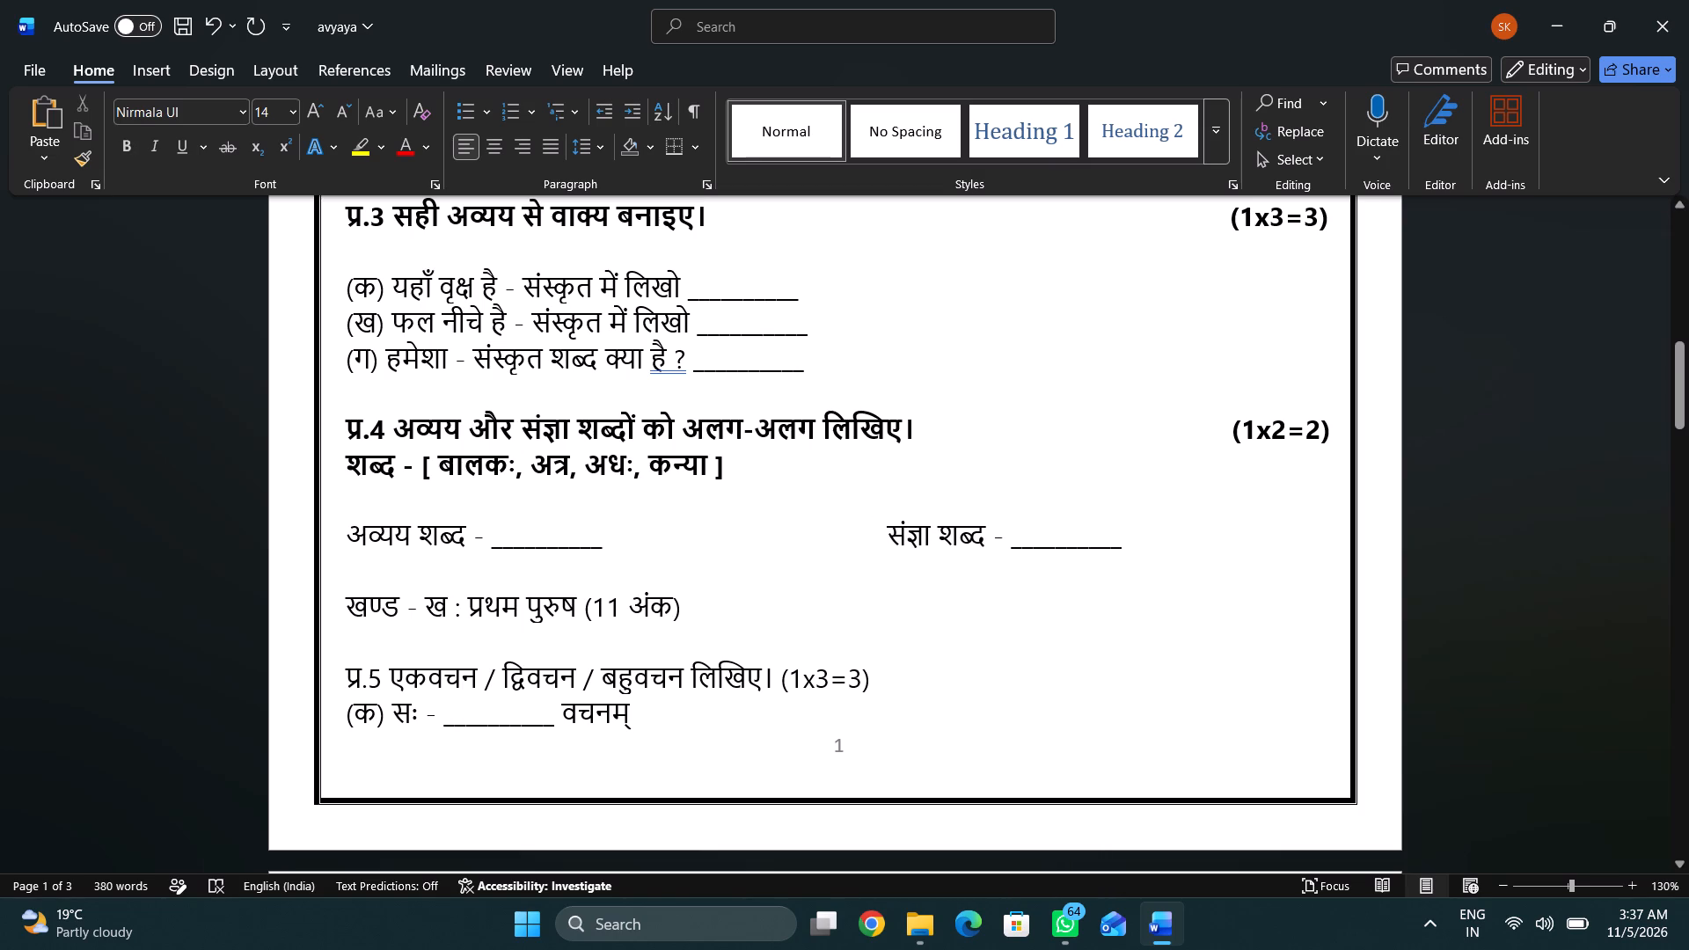
Indent the अव्यय शब्द and संज्ञा शब्द answer line of प्र.4 by four spaces.
{"action": "left_click", "coordinate": [333, 530]}
{"action": "key", "text": "space"}
{"action": "key", "text": "space"}
{"action": "key", "text": "space"}
{"action": "key", "text": "space"}
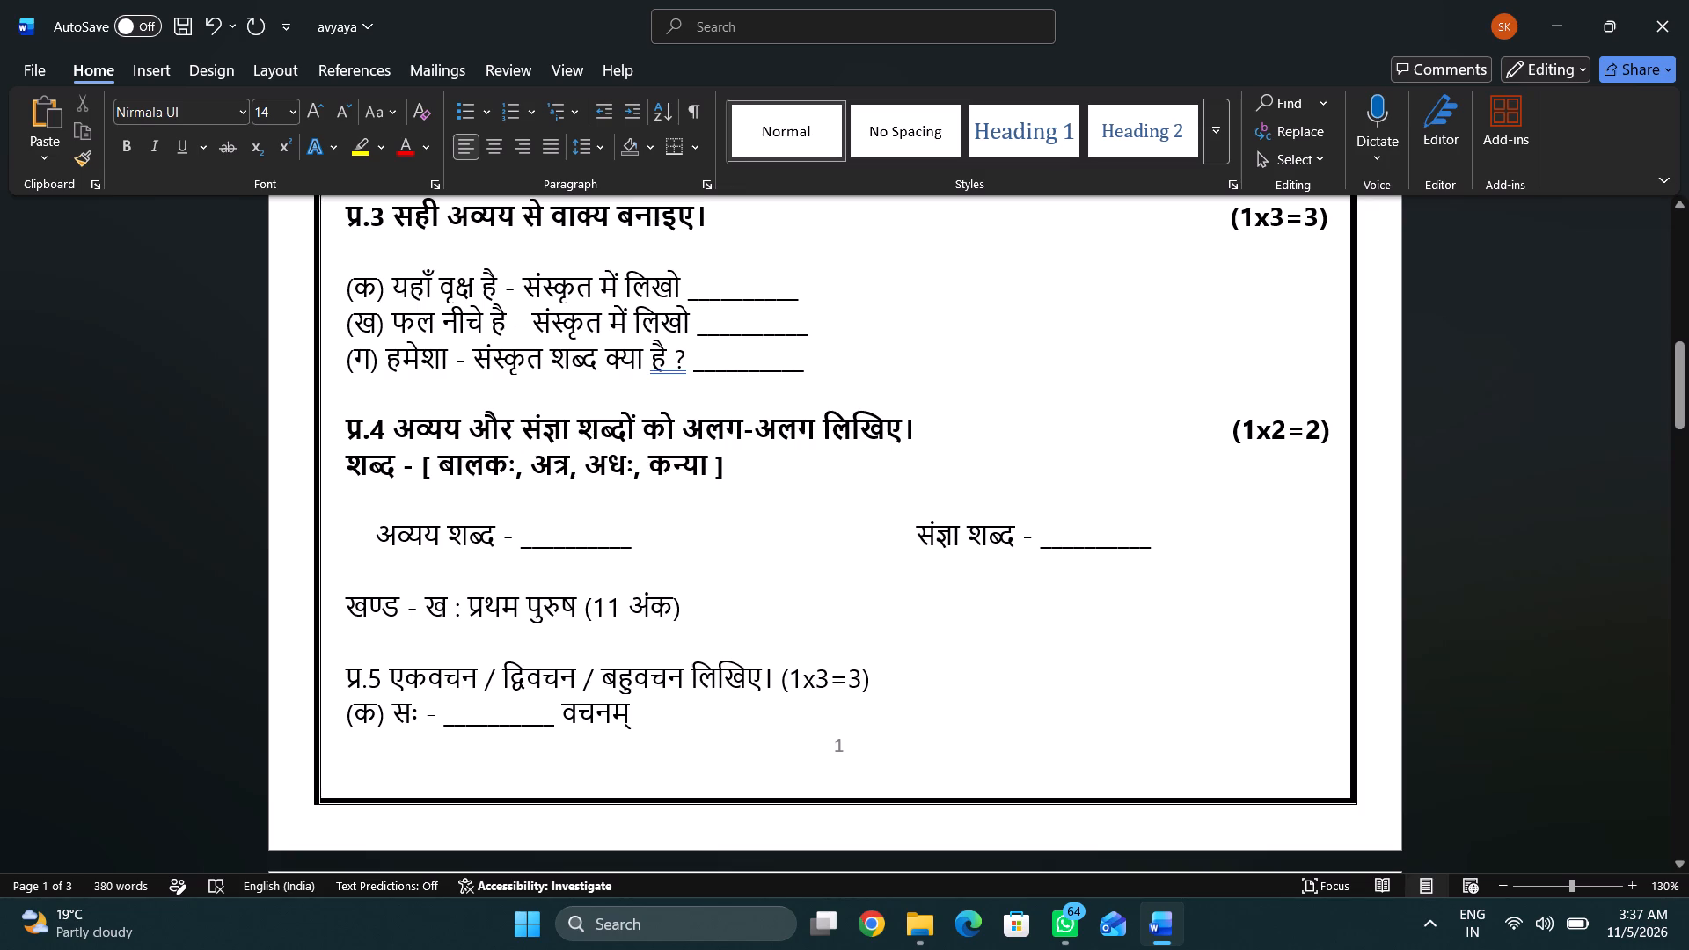
Delete the section heading खण्ड - ख : प्रथम पुरुष (11 अंक) above प्र.5, including its line.
{"action": "left_click_drag", "start_coordinate": [466, 607], "coordinate": [688, 609]}
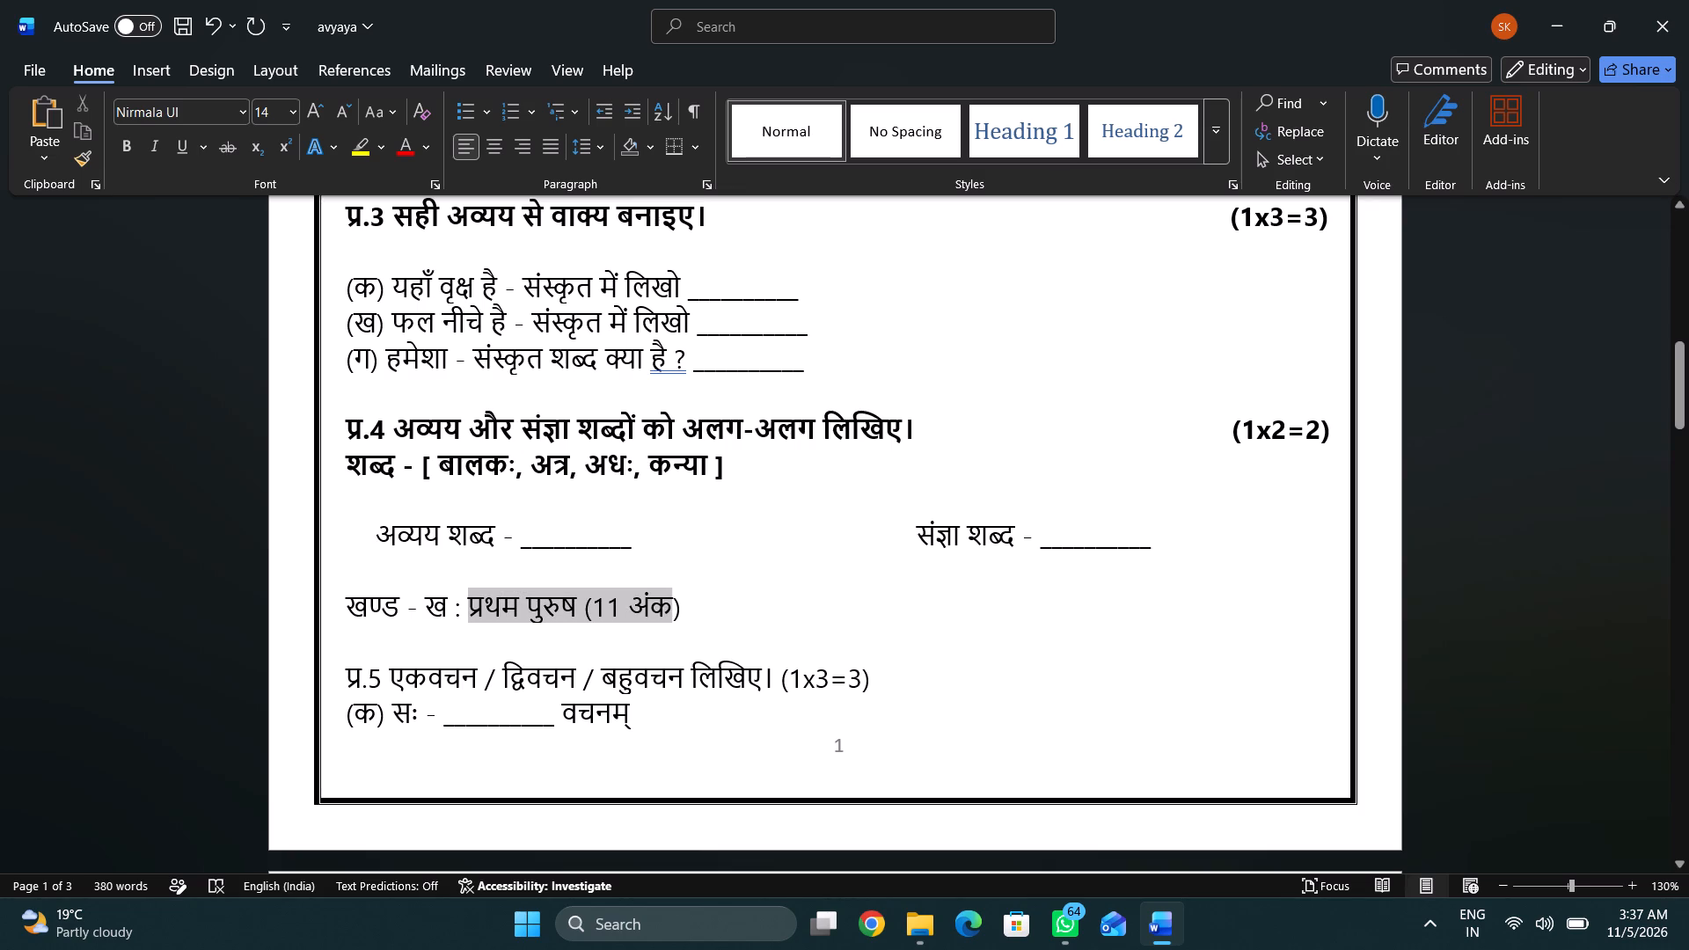
{"action": "left_click_drag", "start_coordinate": [688, 609], "coordinate": [786, 609]}
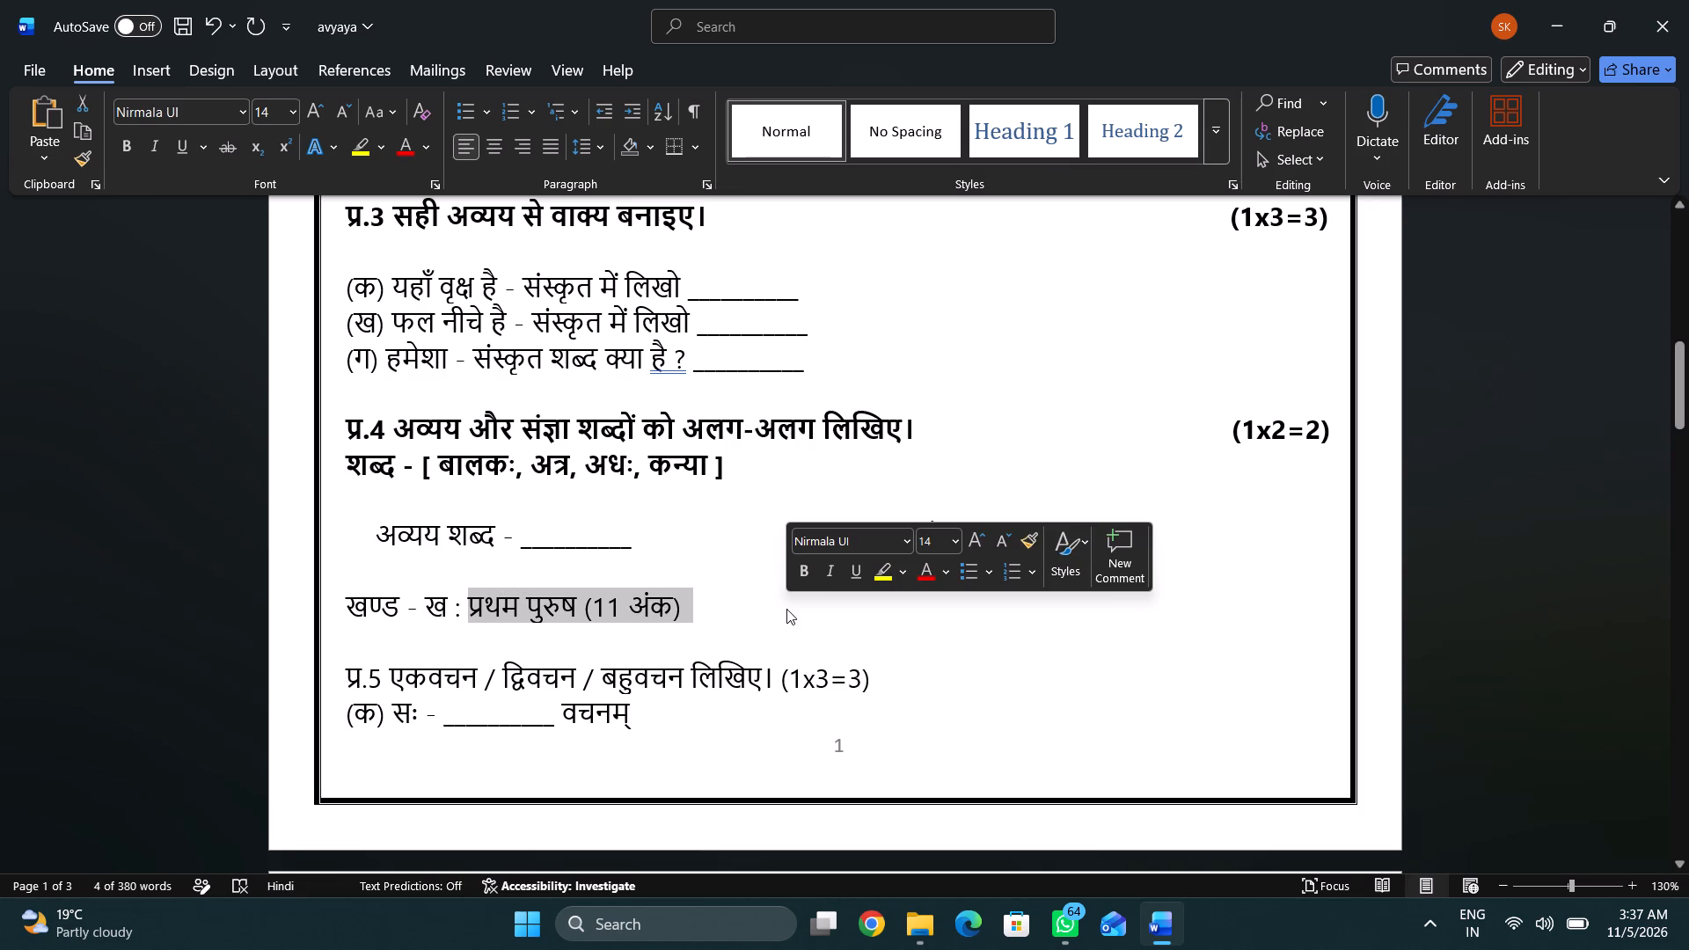
{"action": "key", "text": "BackSpace"}
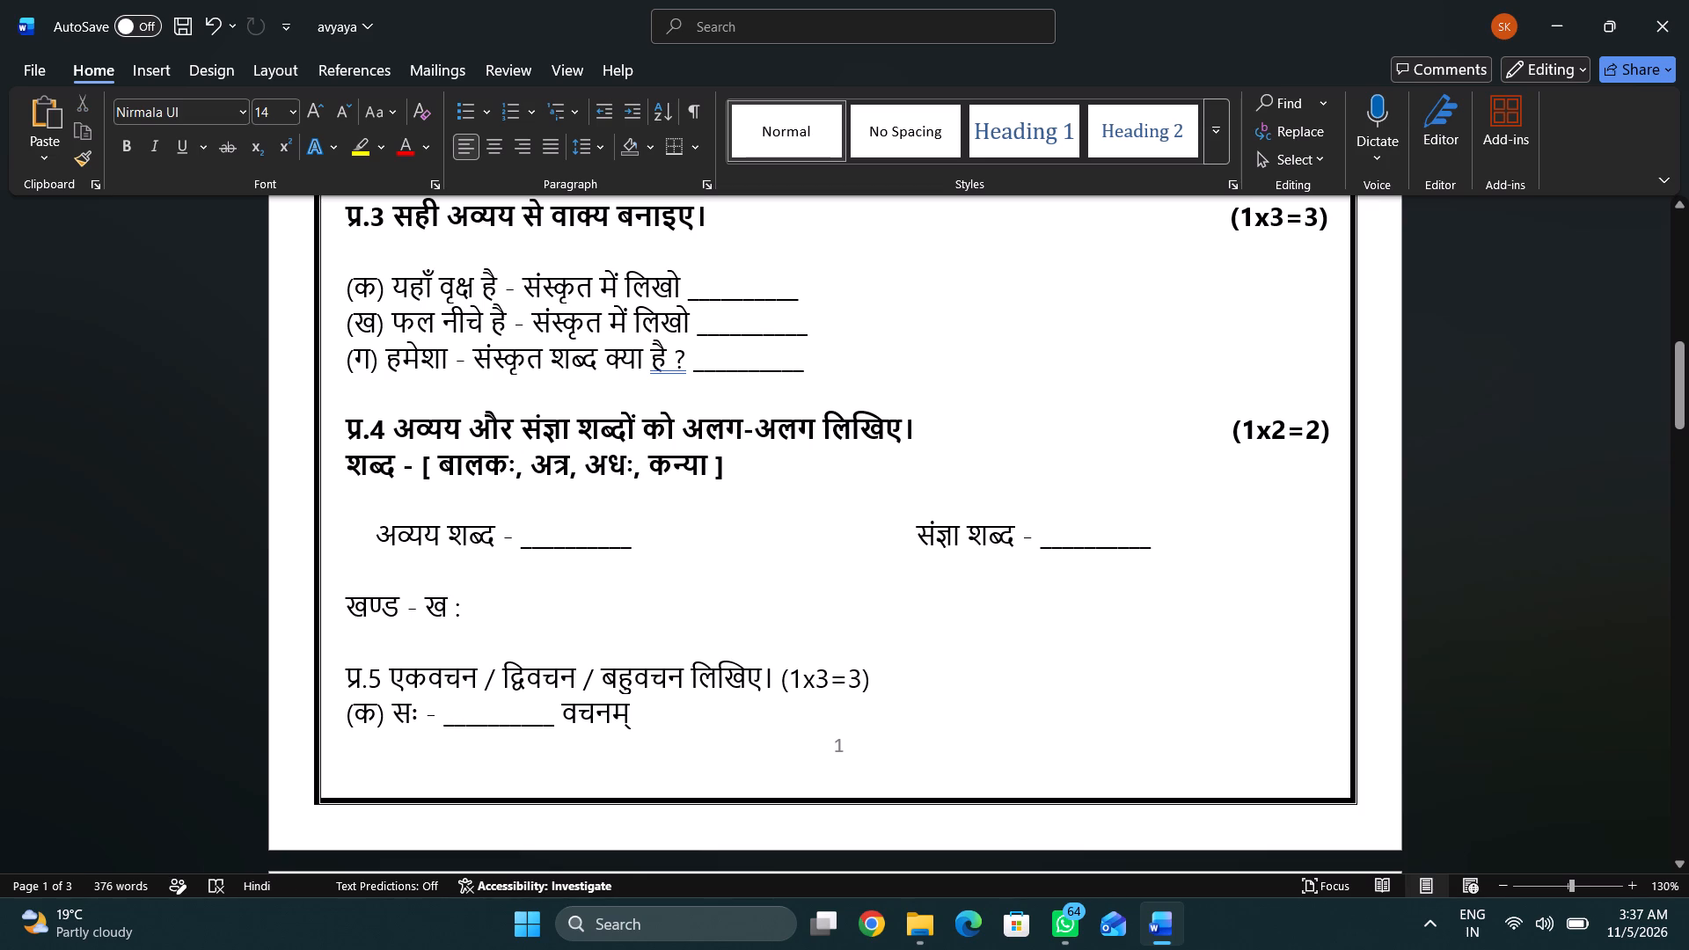
{"action": "left_click", "coordinate": [347, 599]}
{"action": "left_click_drag", "start_coordinate": [347, 599], "coordinate": [480, 609]}
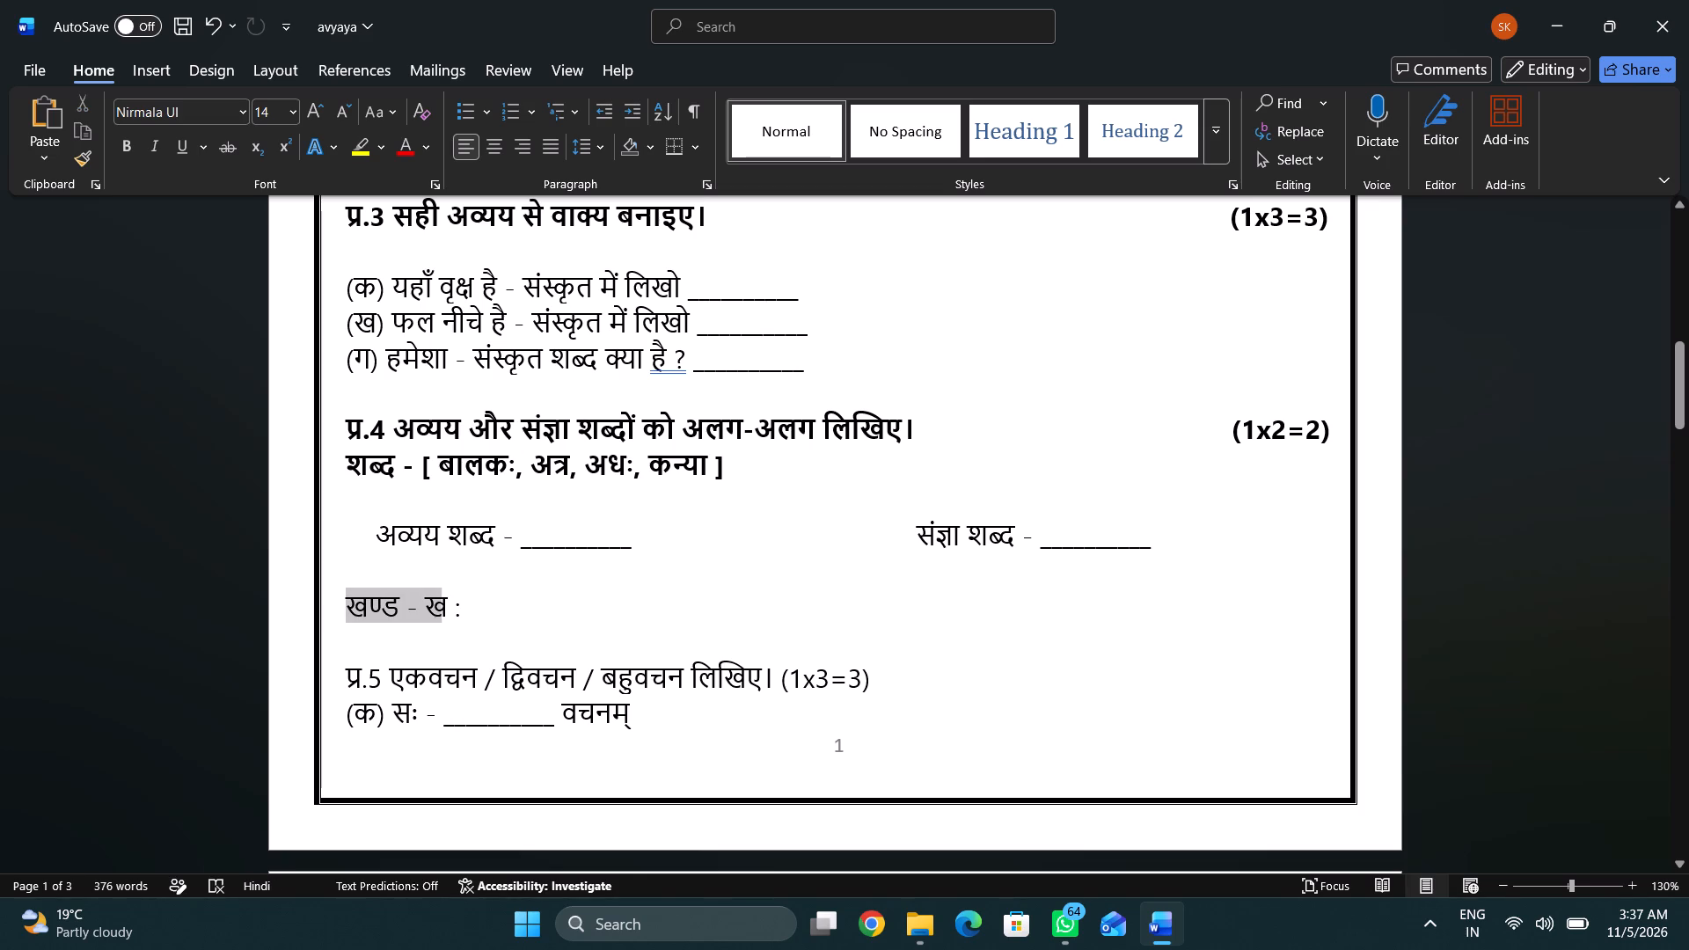
{"action": "left_click_drag", "start_coordinate": [480, 609], "coordinate": [507, 610]}
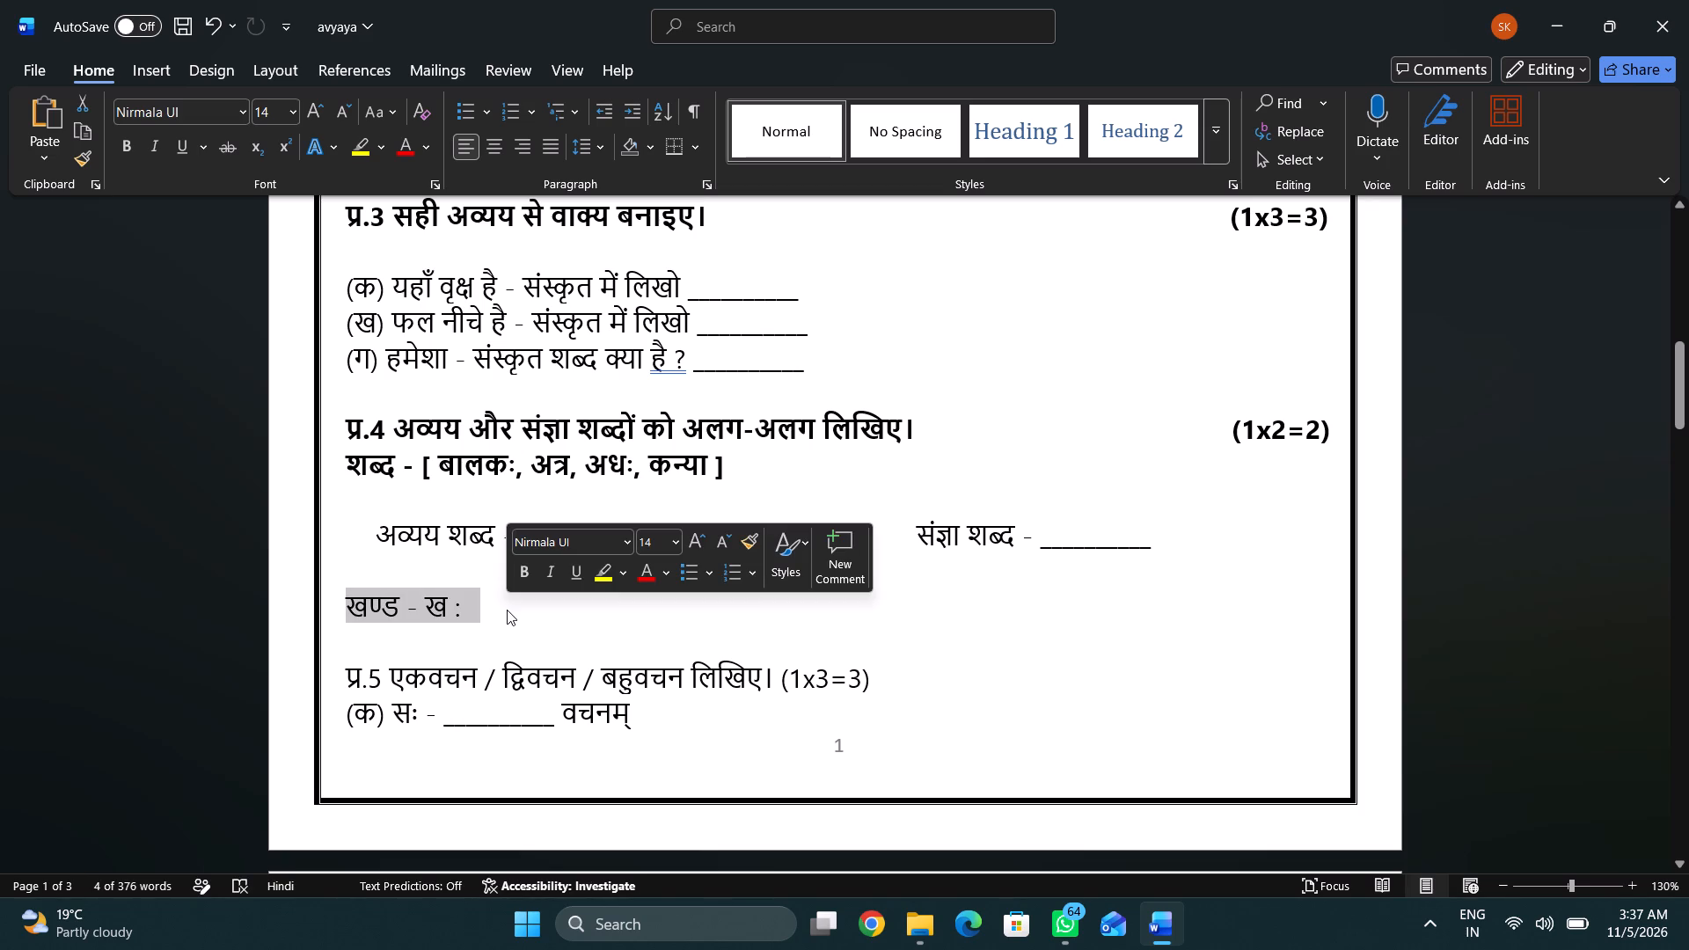
{"action": "key", "text": "BackSpace"}
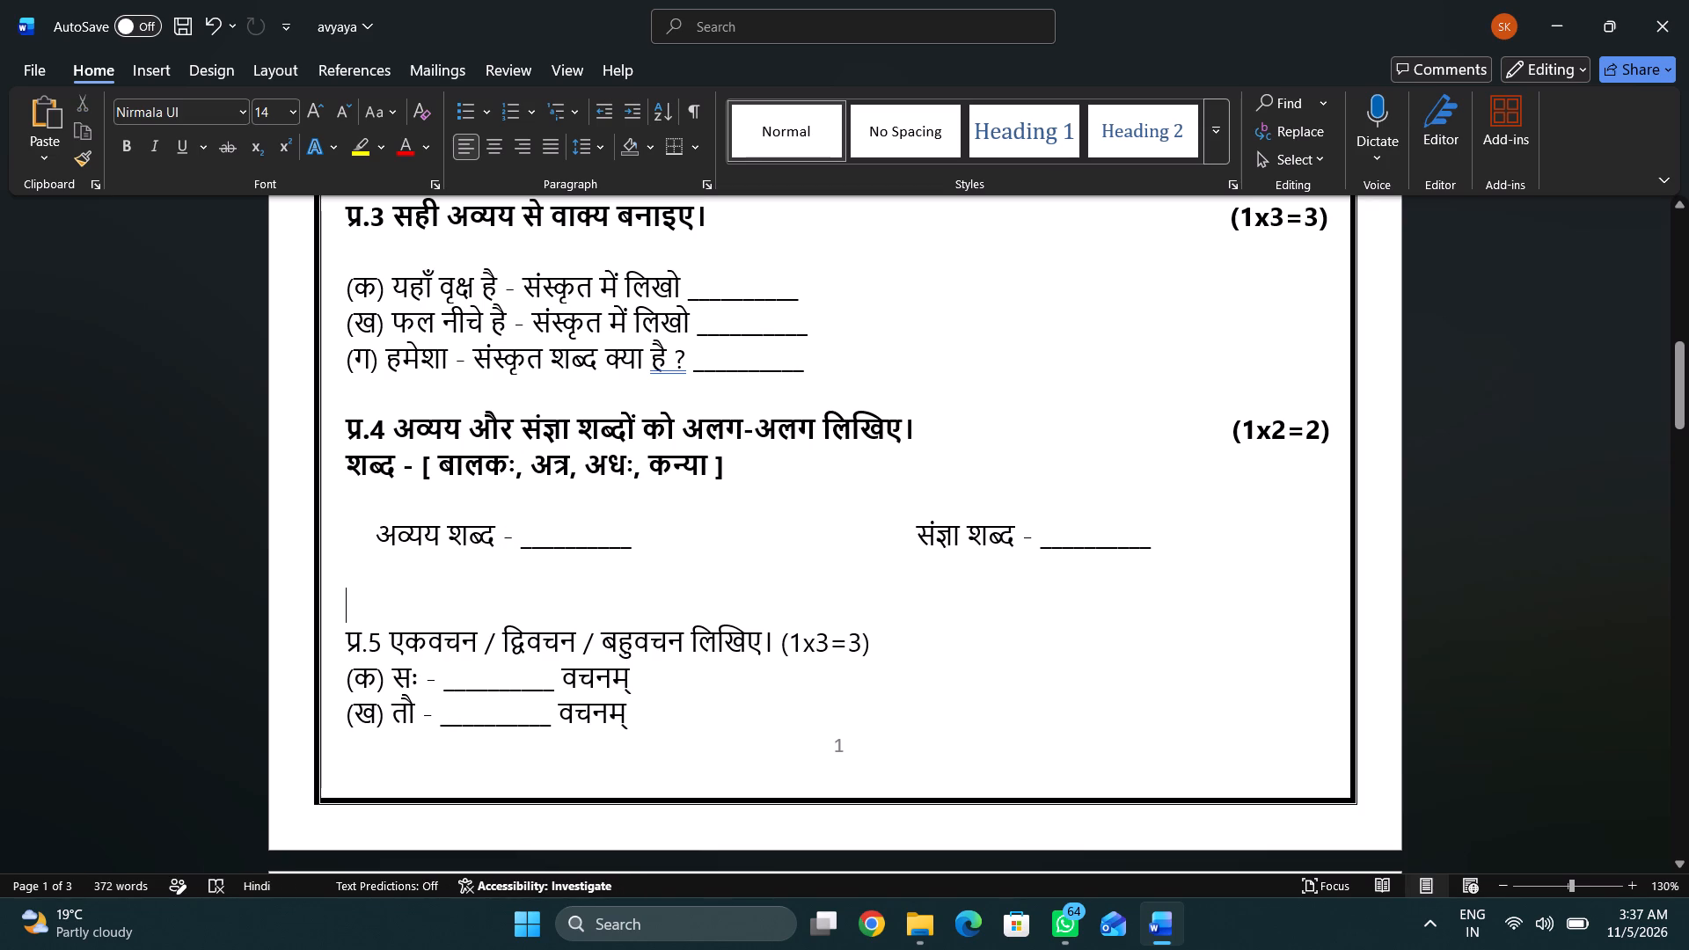
Remove the extra blank line directly above the प्र.5 heading.
{"action": "left_click", "coordinate": [348, 640]}
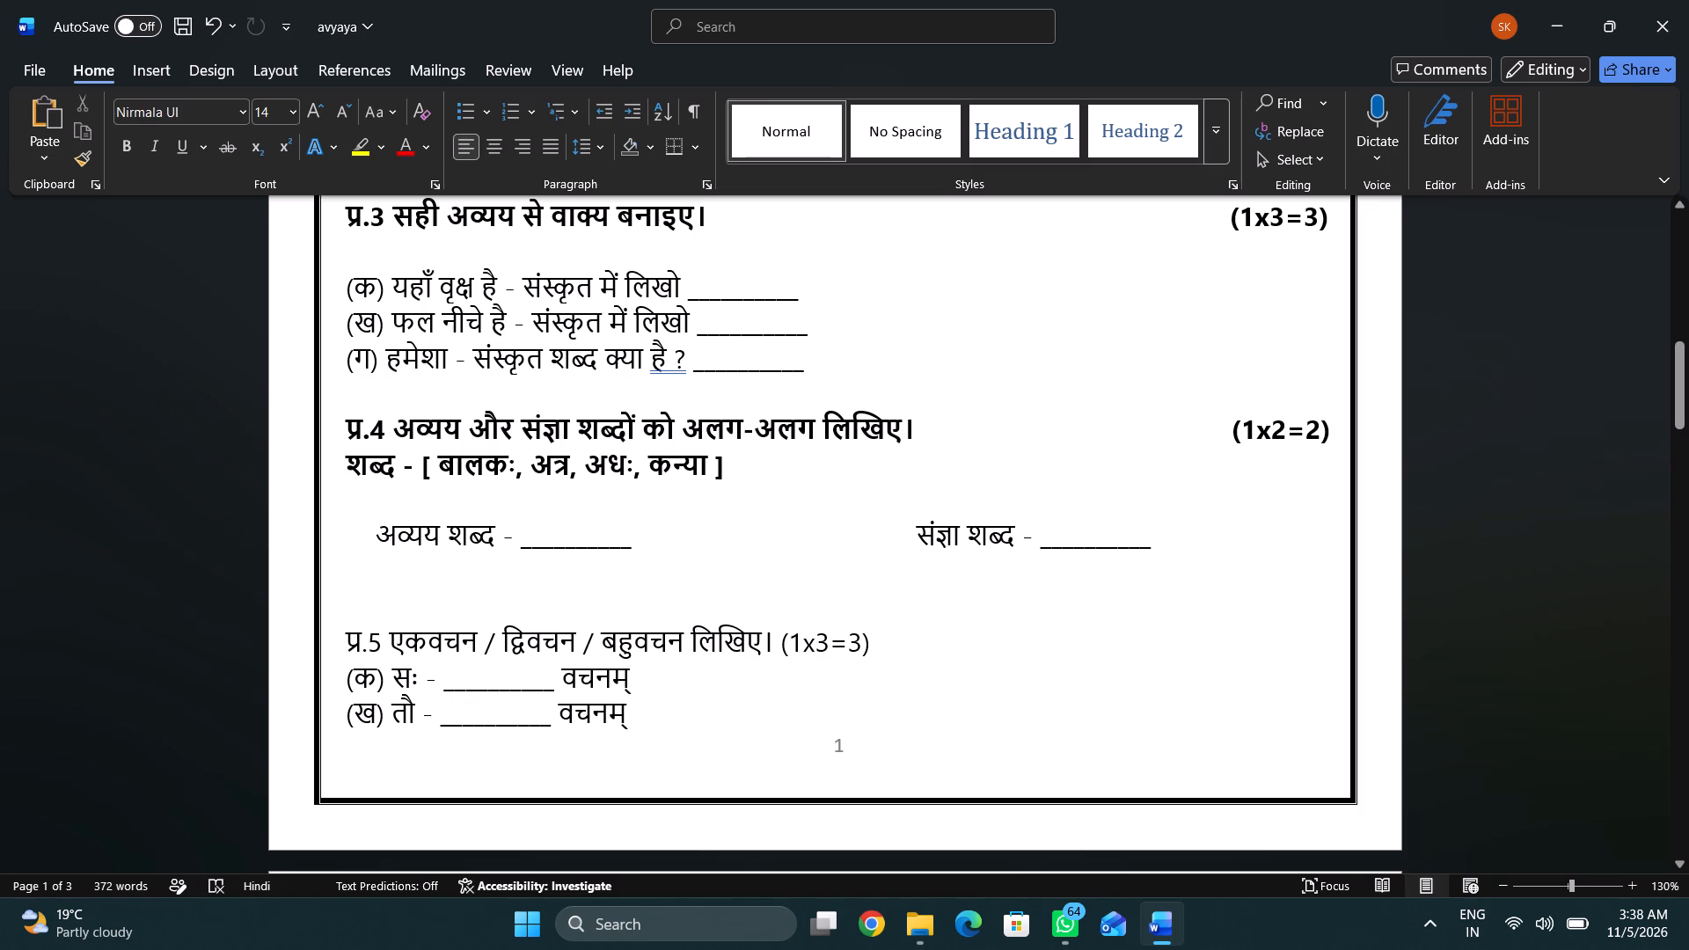
{"action": "left_click", "coordinate": [346, 640]}
{"action": "key", "text": "BackSpace"}
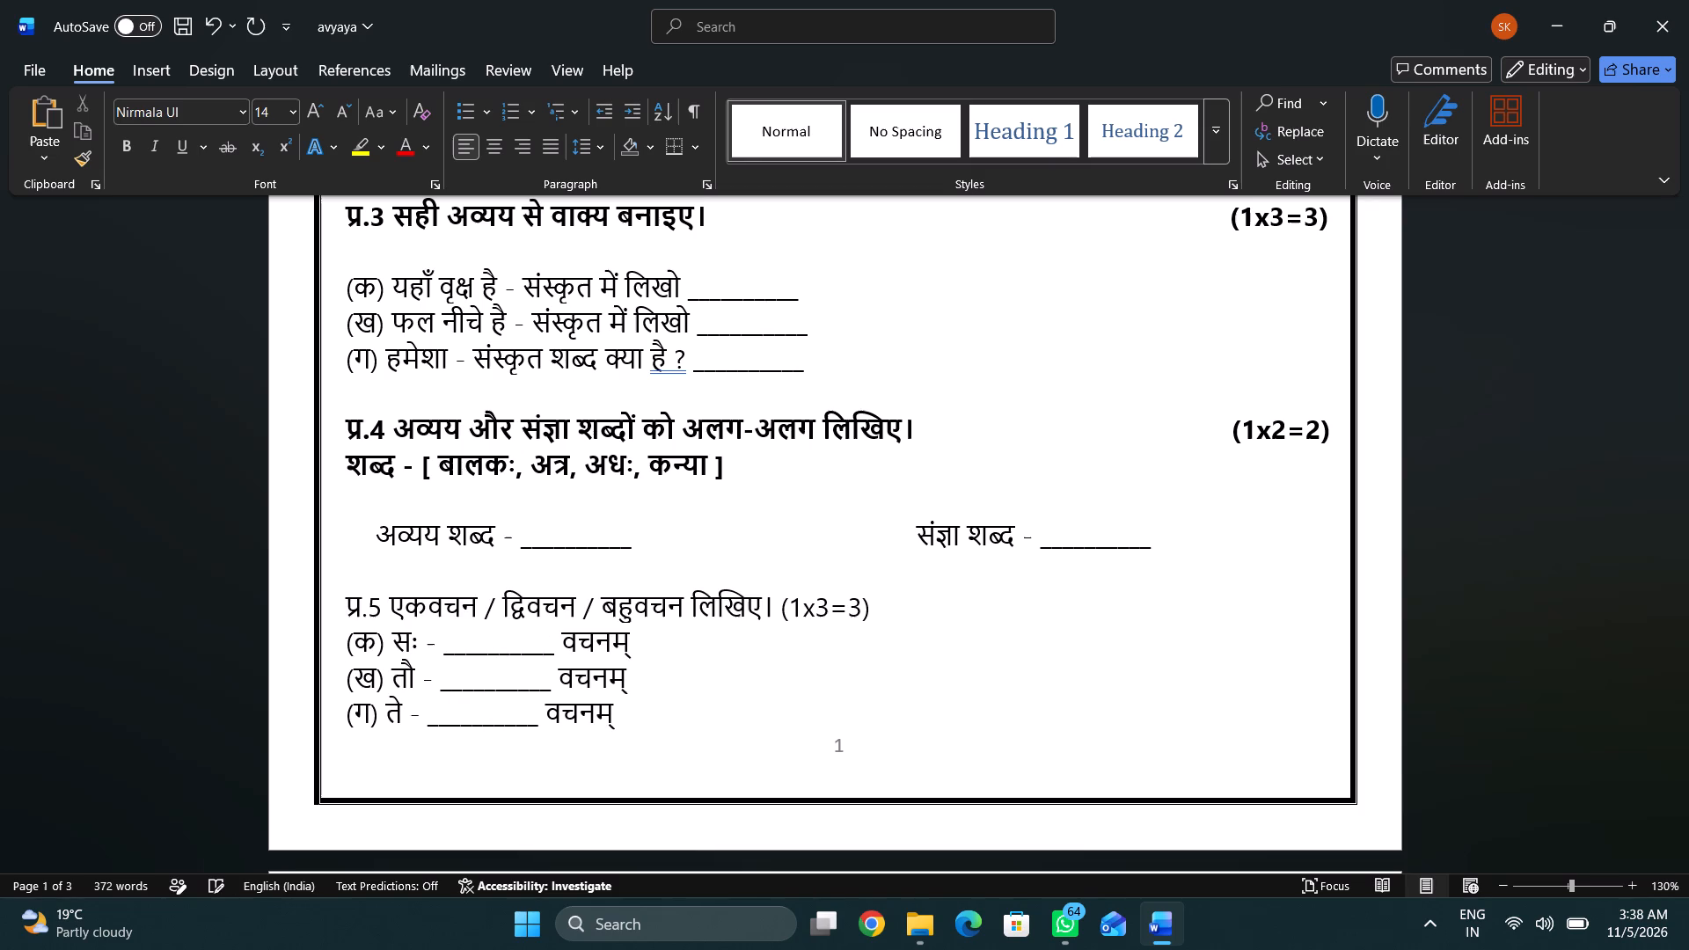
Bold the whole प्र.5 heading एकवचन / द्विवचन / बहुवचन लिखिए। including its marks (1x3=3).
{"action": "left_click_drag", "start_coordinate": [346, 640], "coordinate": [712, 640]}
{"action": "left_click", "coordinate": [712, 640]}
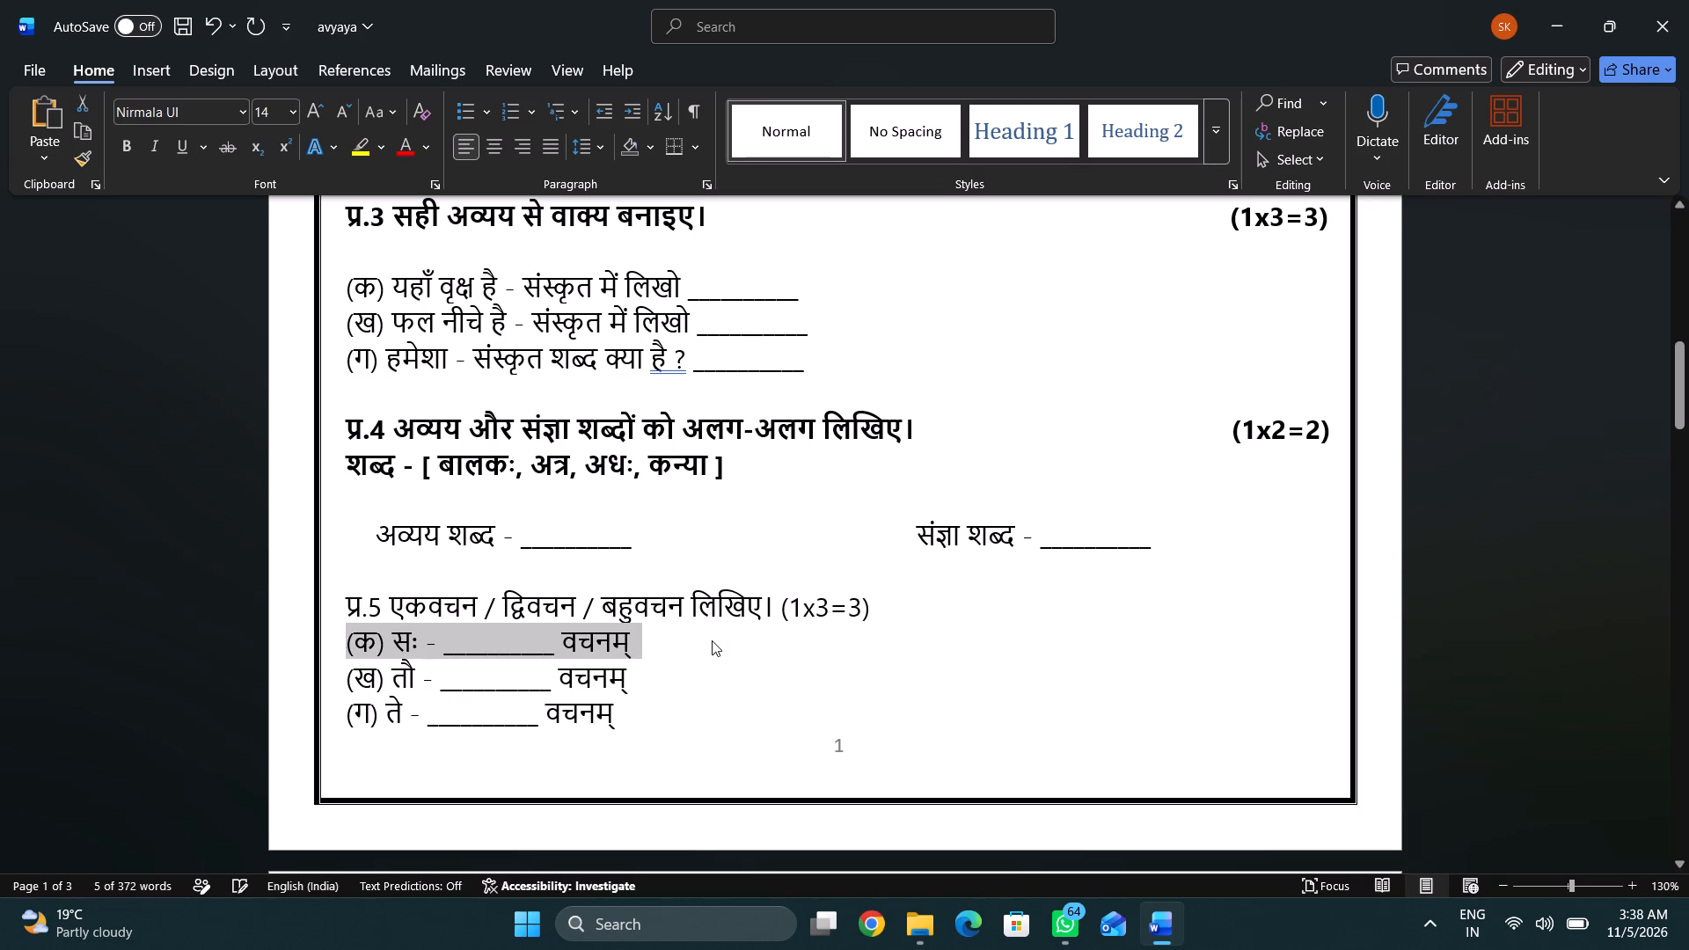
{"action": "left_click_drag", "start_coordinate": [355, 603], "coordinate": [621, 608]}
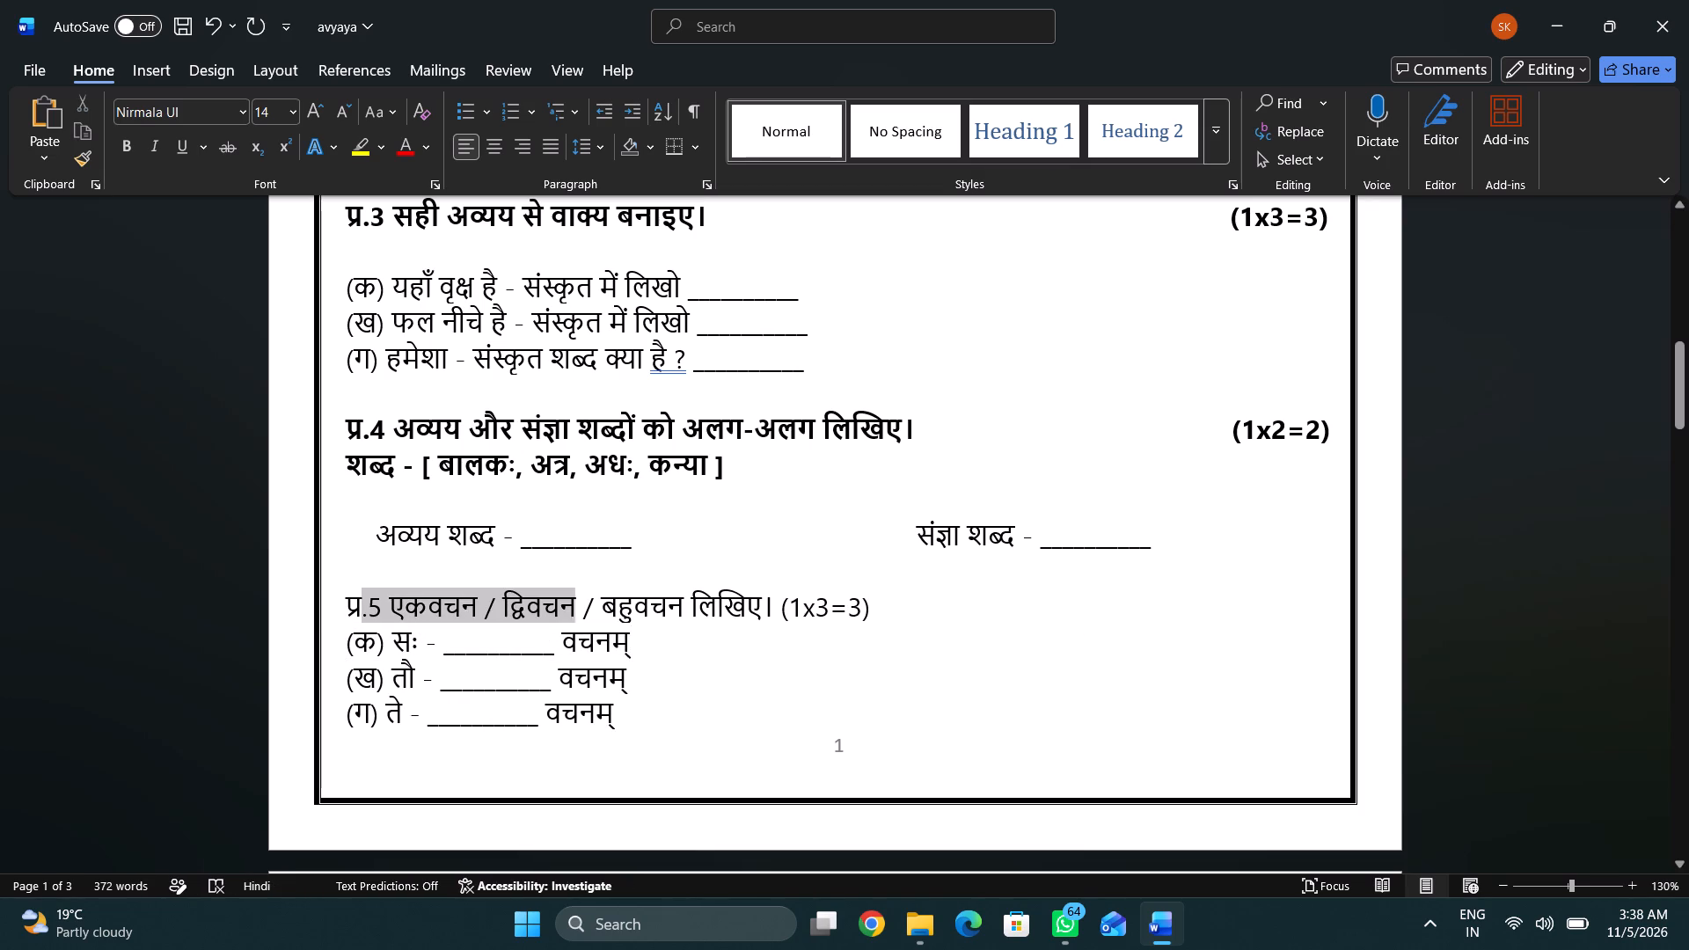
{"action": "left_click_drag", "start_coordinate": [621, 608], "coordinate": [910, 605]}
{"action": "left_click", "coordinate": [788, 655]}
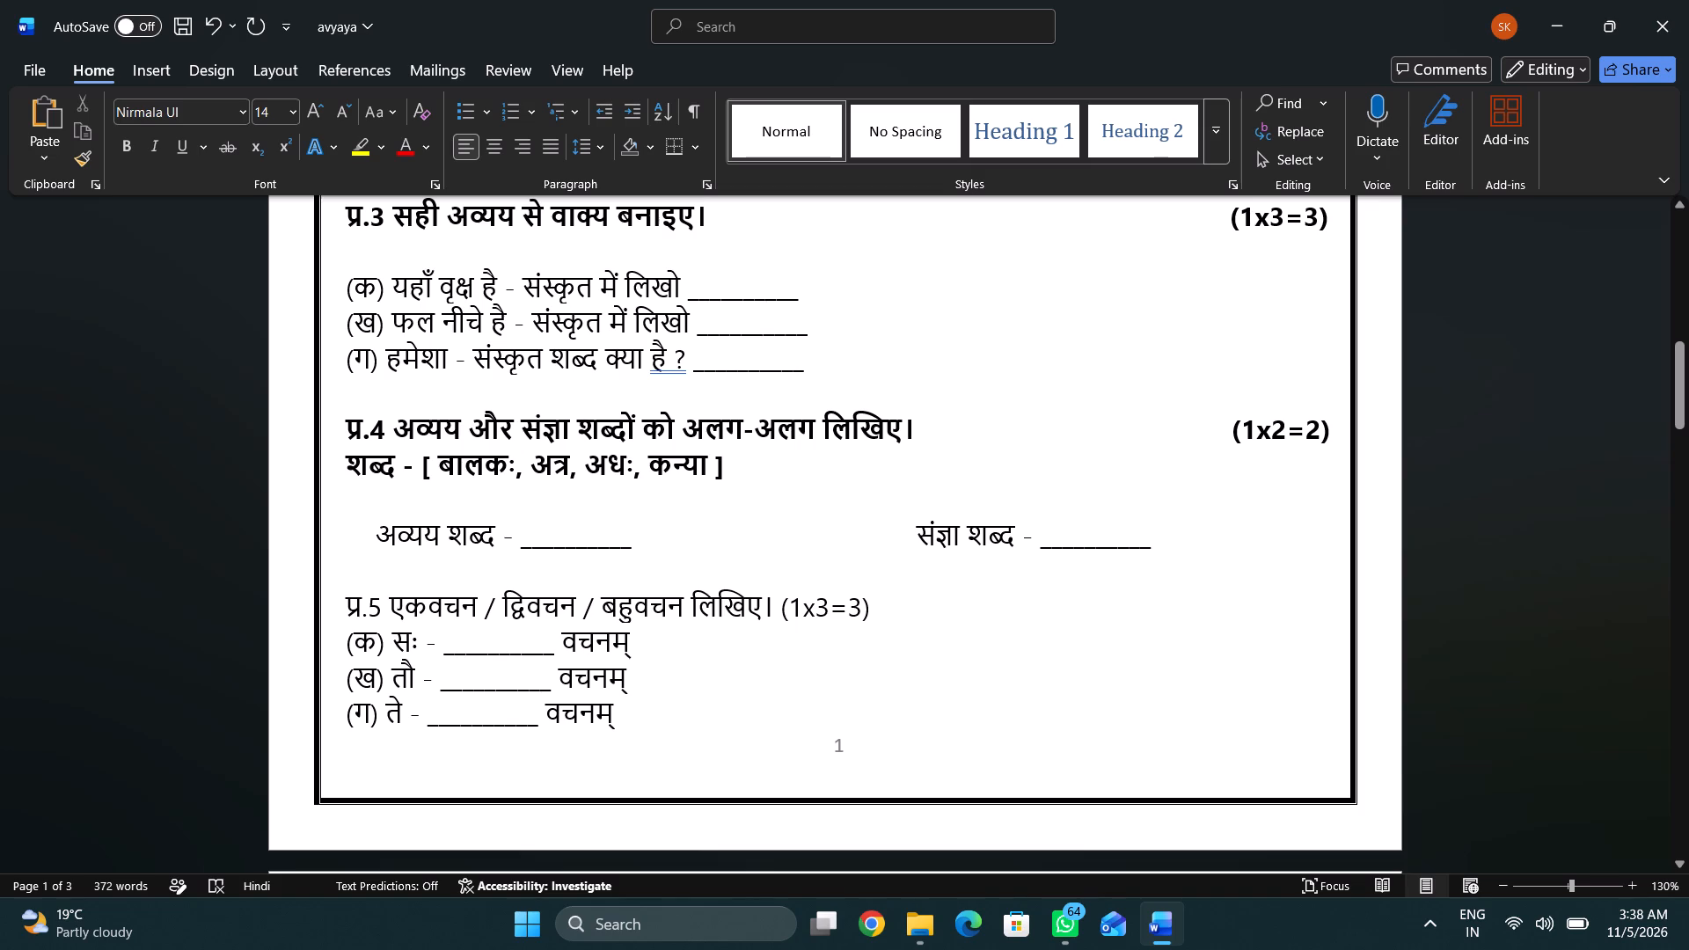
{"action": "left_click_drag", "start_coordinate": [342, 604], "coordinate": [816, 611]}
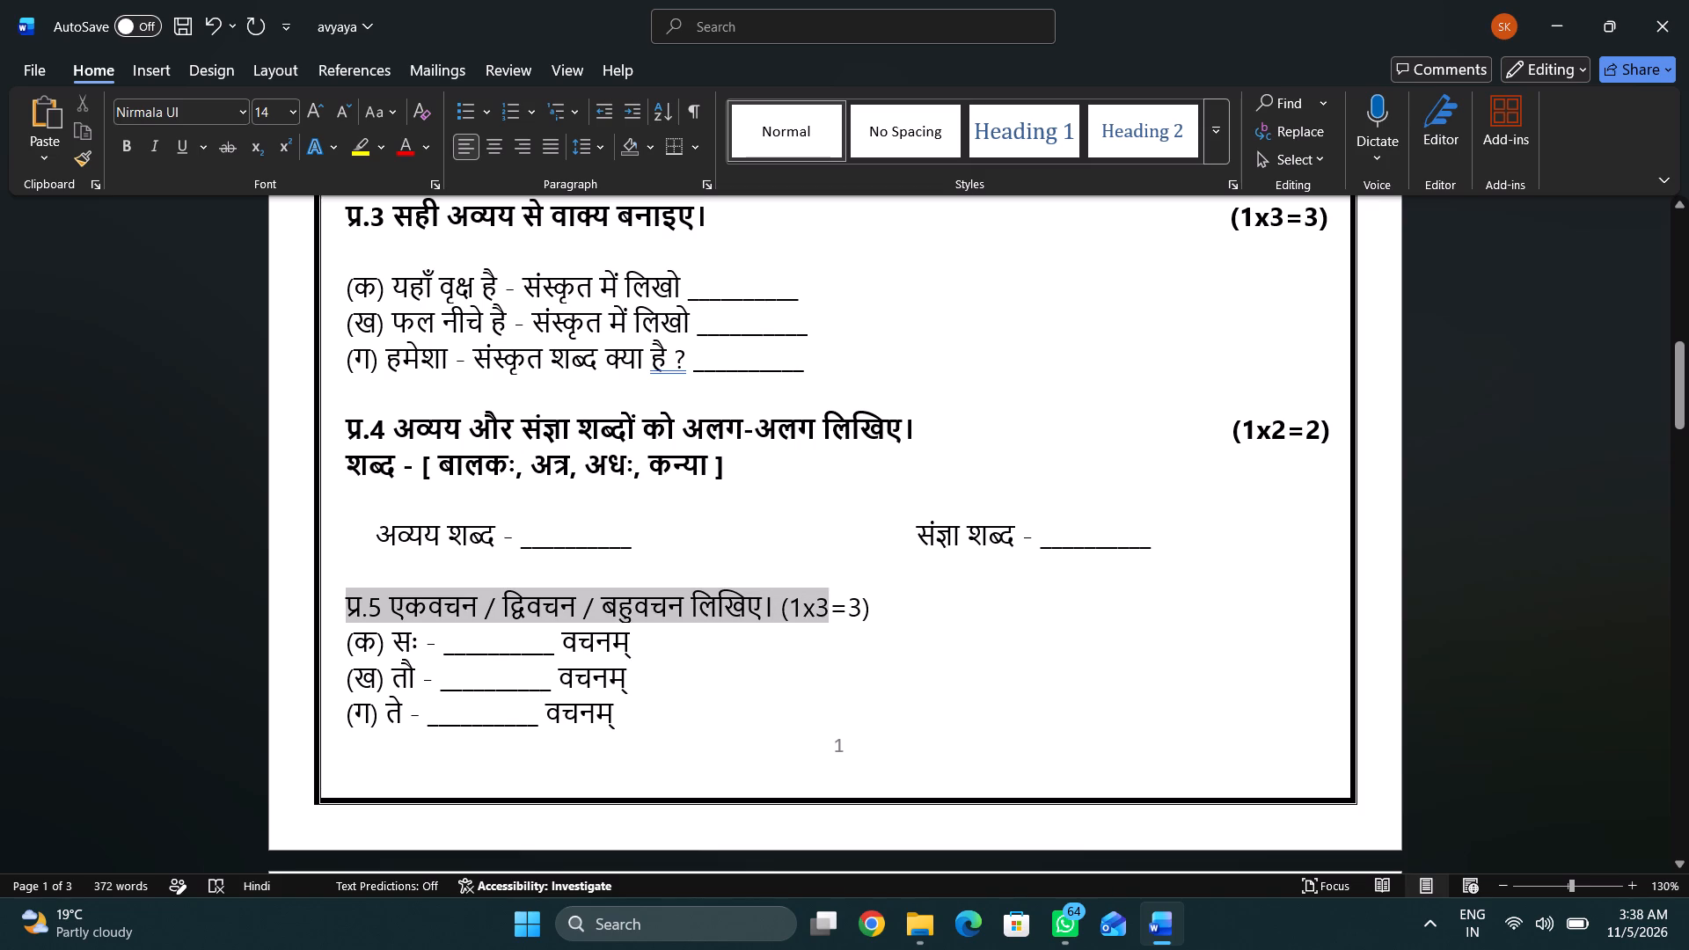
{"action": "left_click_drag", "start_coordinate": [816, 611], "coordinate": [883, 616]}
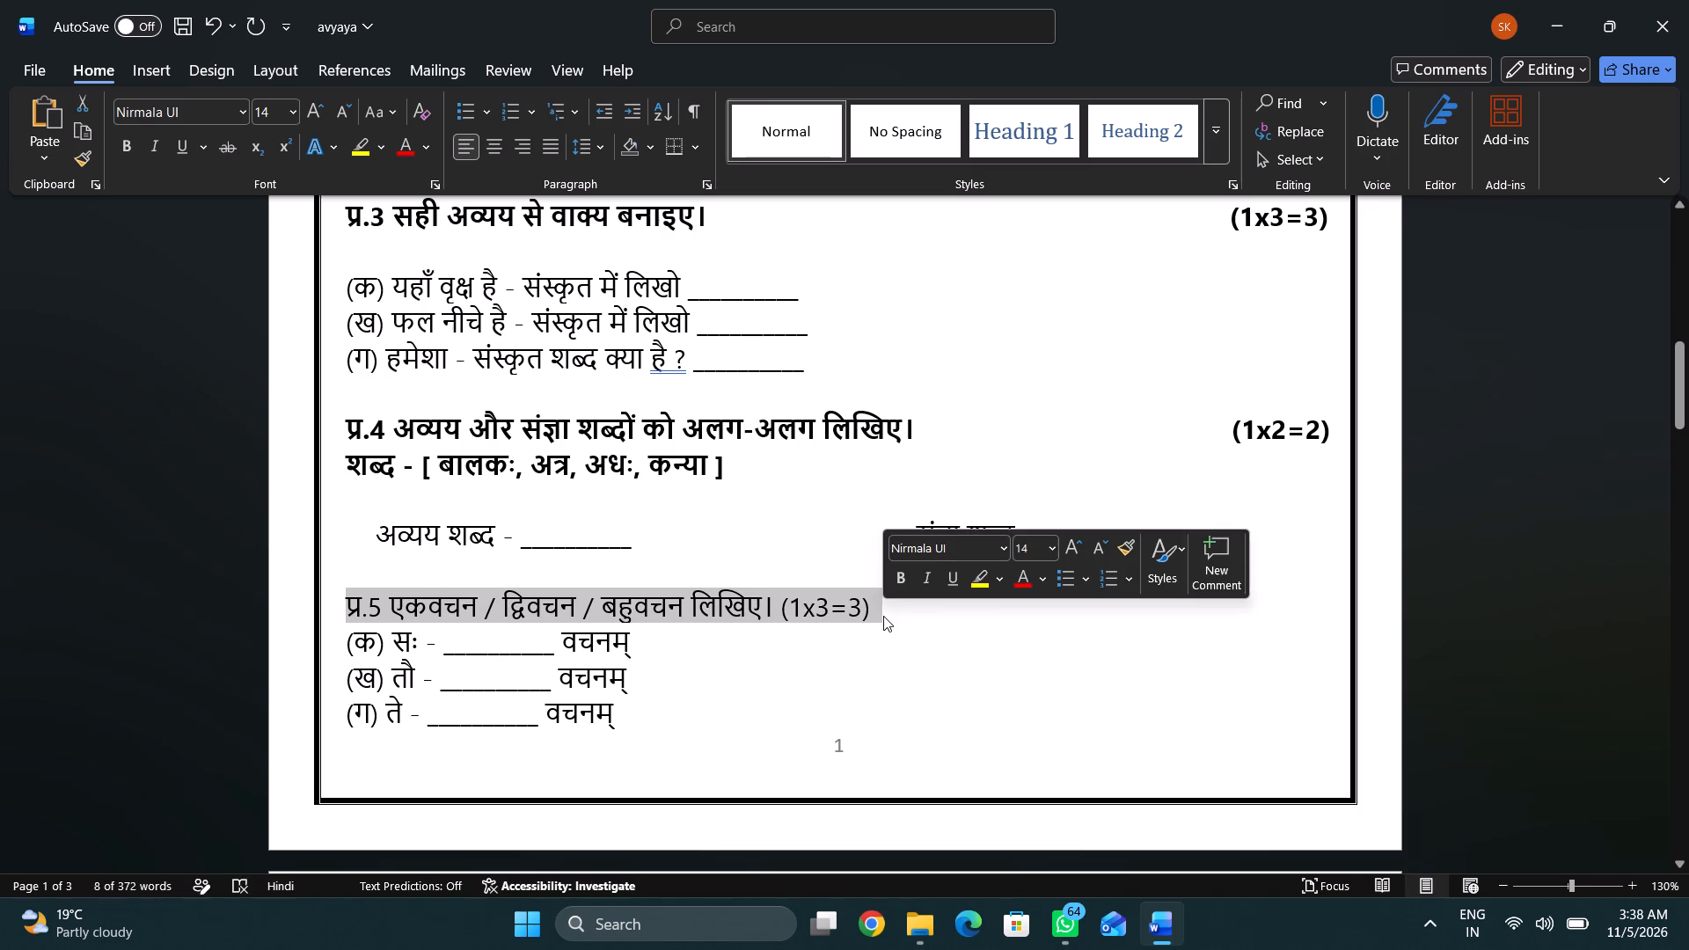
{"action": "left_click", "coordinate": [892, 574]}
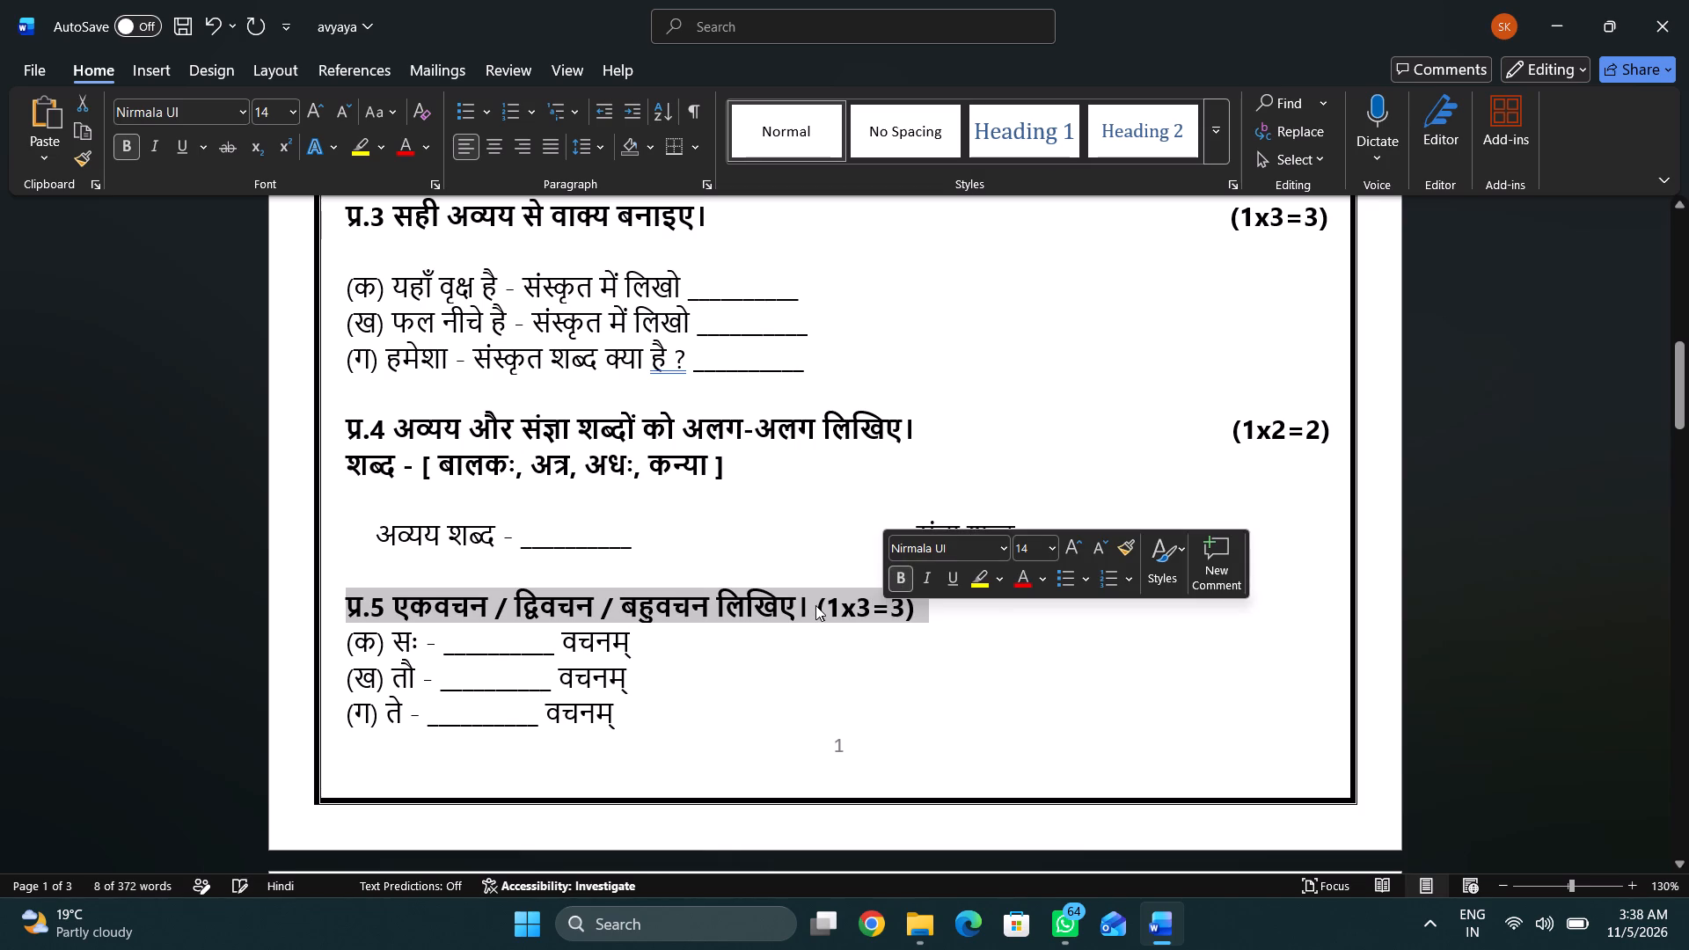
Push the marks (1x3=3) of प्र.5 out to the page's right margin with spaces, roughly level with the marks of प्र.4.
{"action": "left_click", "coordinate": [815, 606]}
{"action": "key", "text": "space"}
{"action": "key", "text": "space"}
{"action": "key", "text": "space"}
{"action": "key", "text": "space"}
{"action": "key", "text": "space"}
{"action": "key", "text": "space"}
{"action": "key", "text": "space"}
{"action": "key", "text": "space"}
{"action": "key", "text": "space"}
{"action": "key", "text": "space"}
{"action": "key", "text": "space"}
{"action": "key", "text": "space"}
{"action": "key", "text": "space"}
{"action": "key", "text": "space"}
{"action": "key", "text": "space"}
{"action": "key", "text": "space"}
{"action": "key", "text": "space"}
{"action": "key", "text": "space"}
{"action": "key", "text": "space"}
{"action": "key", "text": "space"}
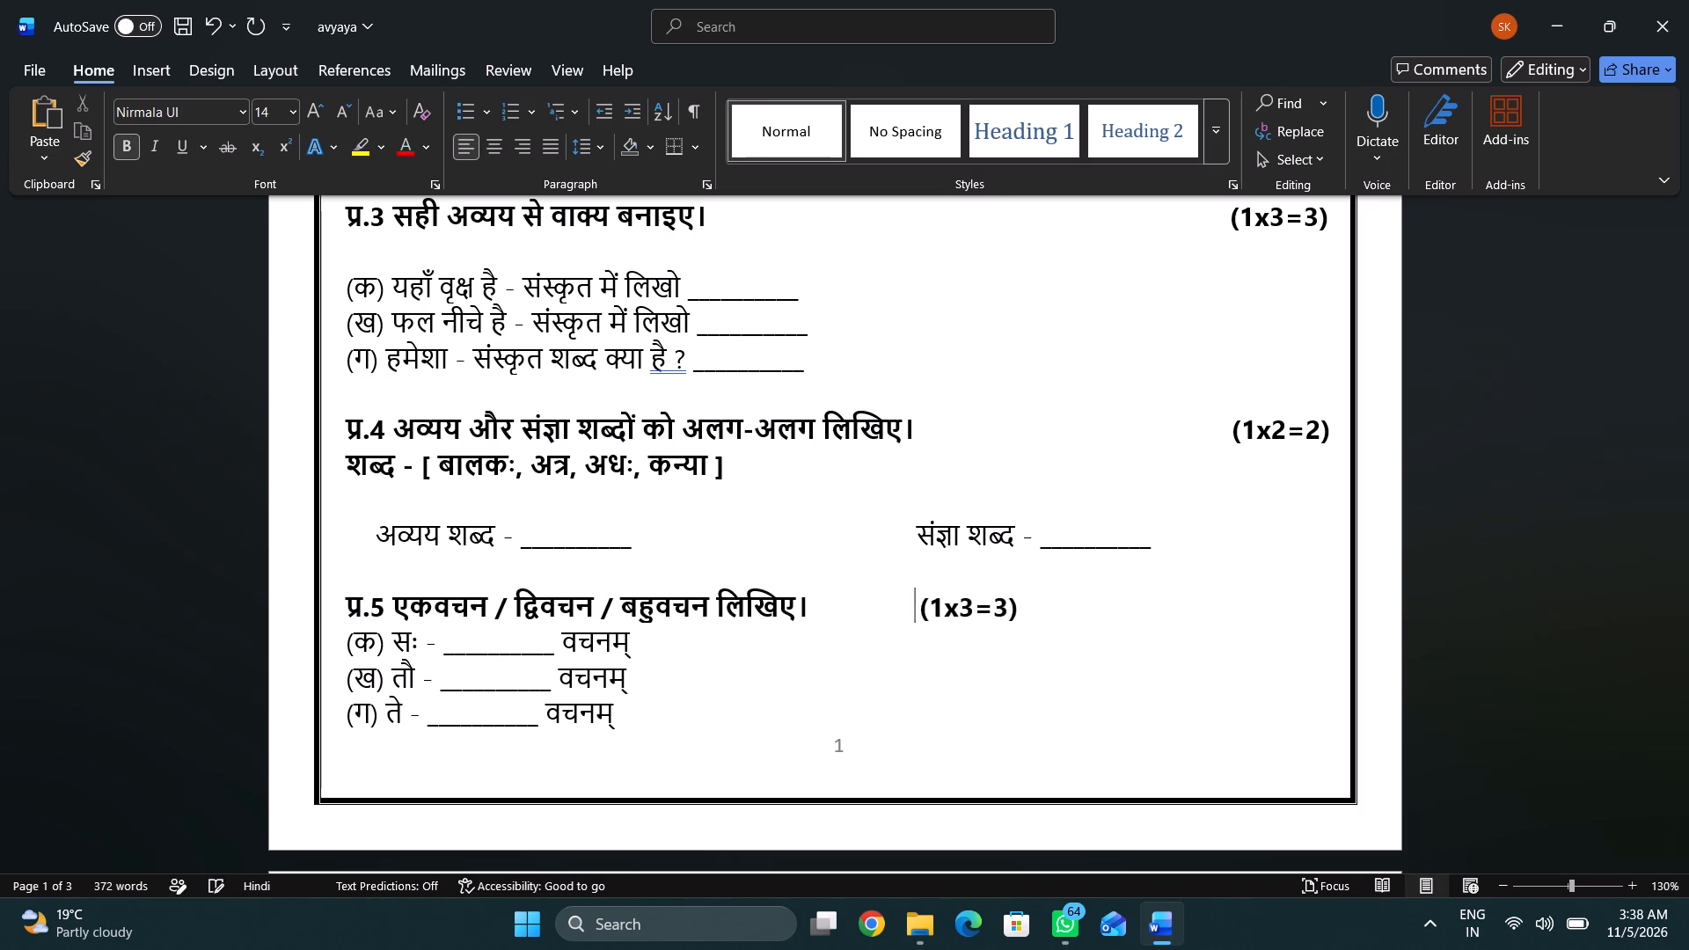
{"action": "key", "text": "space"}
{"action": "key", "text": "space"}
{"action": "key", "text": "space"}
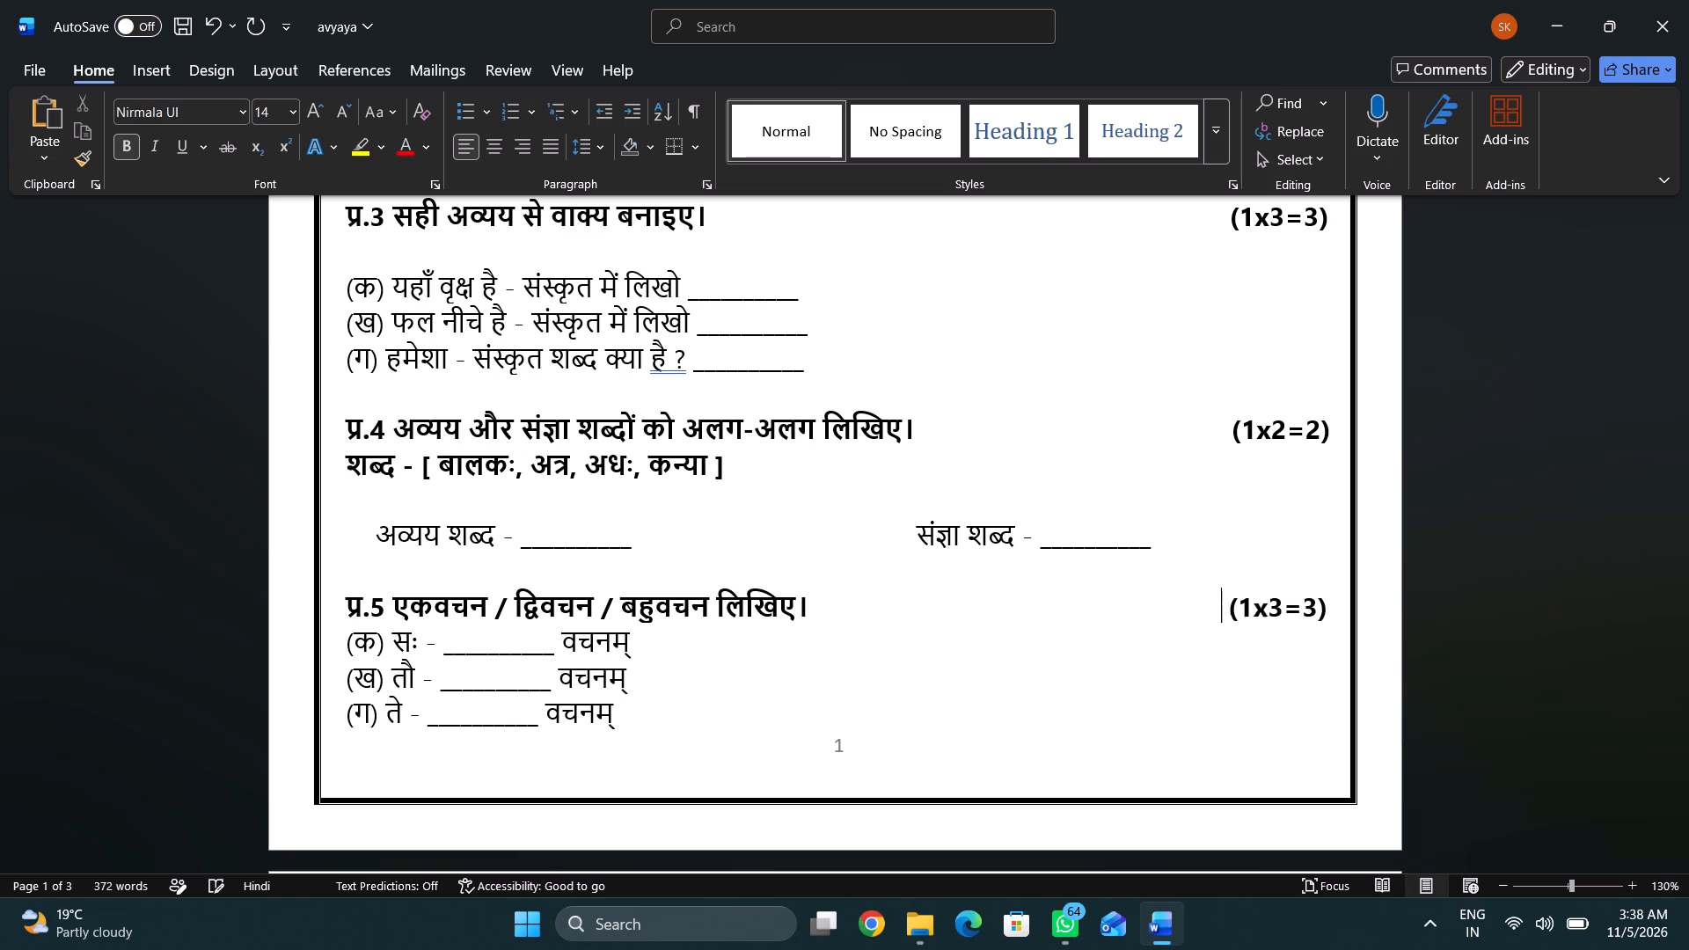
{"action": "key", "text": "space"}
{"action": "key", "text": "BackSpace"}
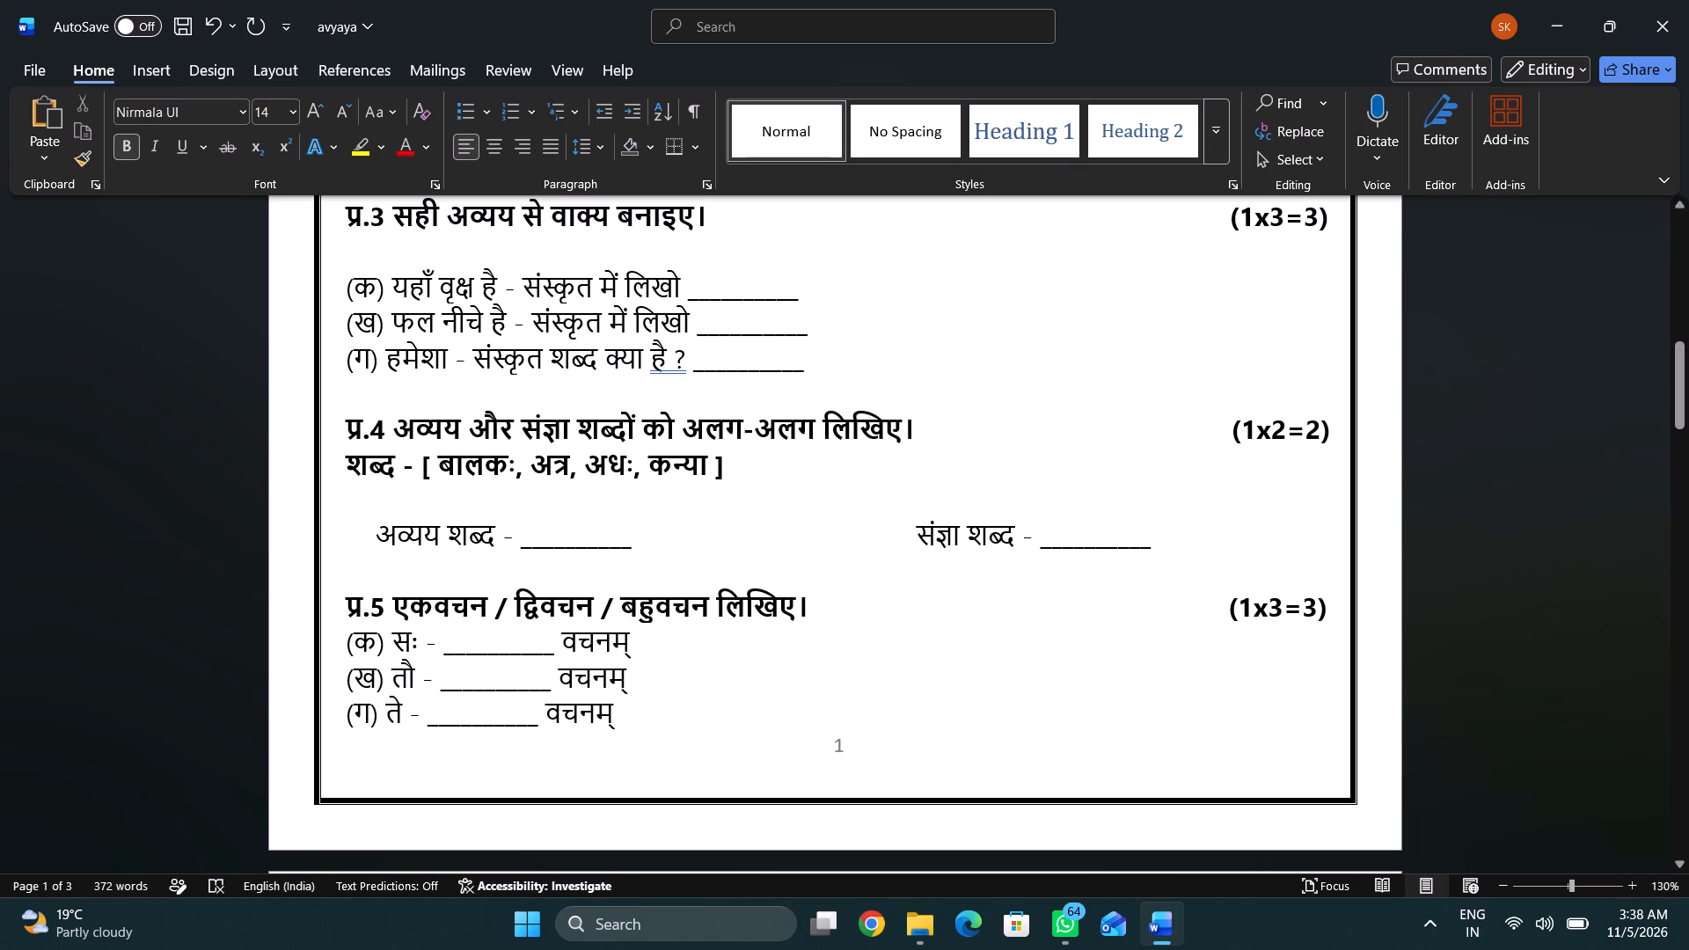
Copy the (ख) तौ item of प्र.5 onto a new line below the (ग) ते item.
{"action": "left_click_drag", "start_coordinate": [342, 678], "coordinate": [632, 667]}
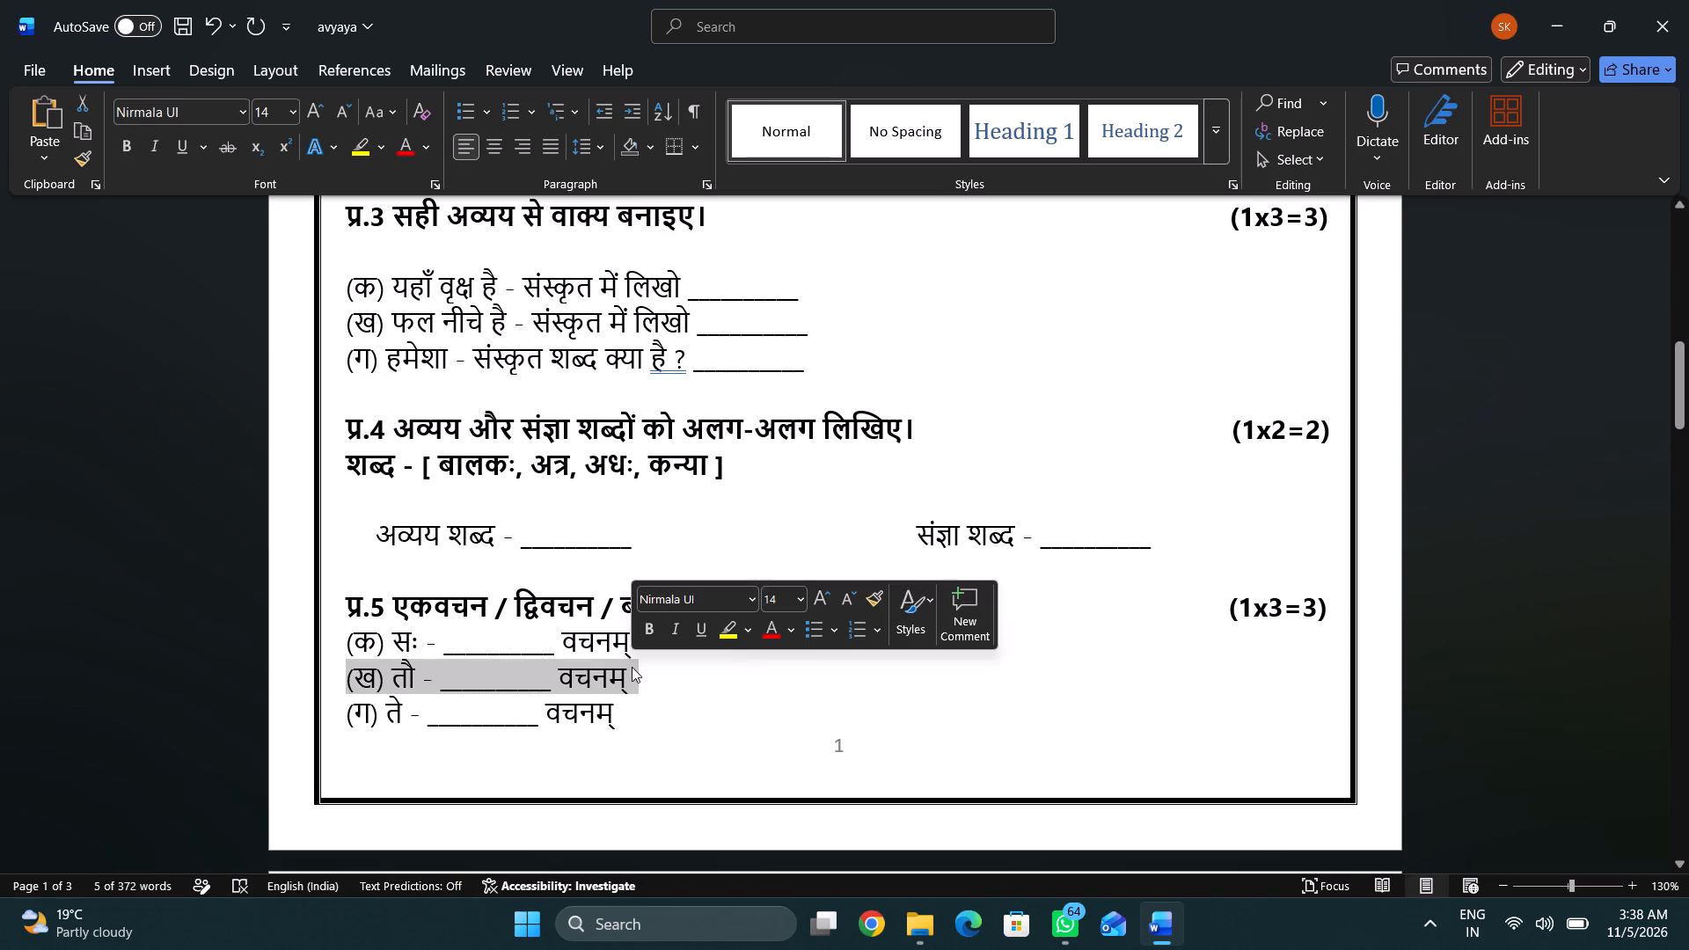
{"action": "key", "text": "ctrl+c"}
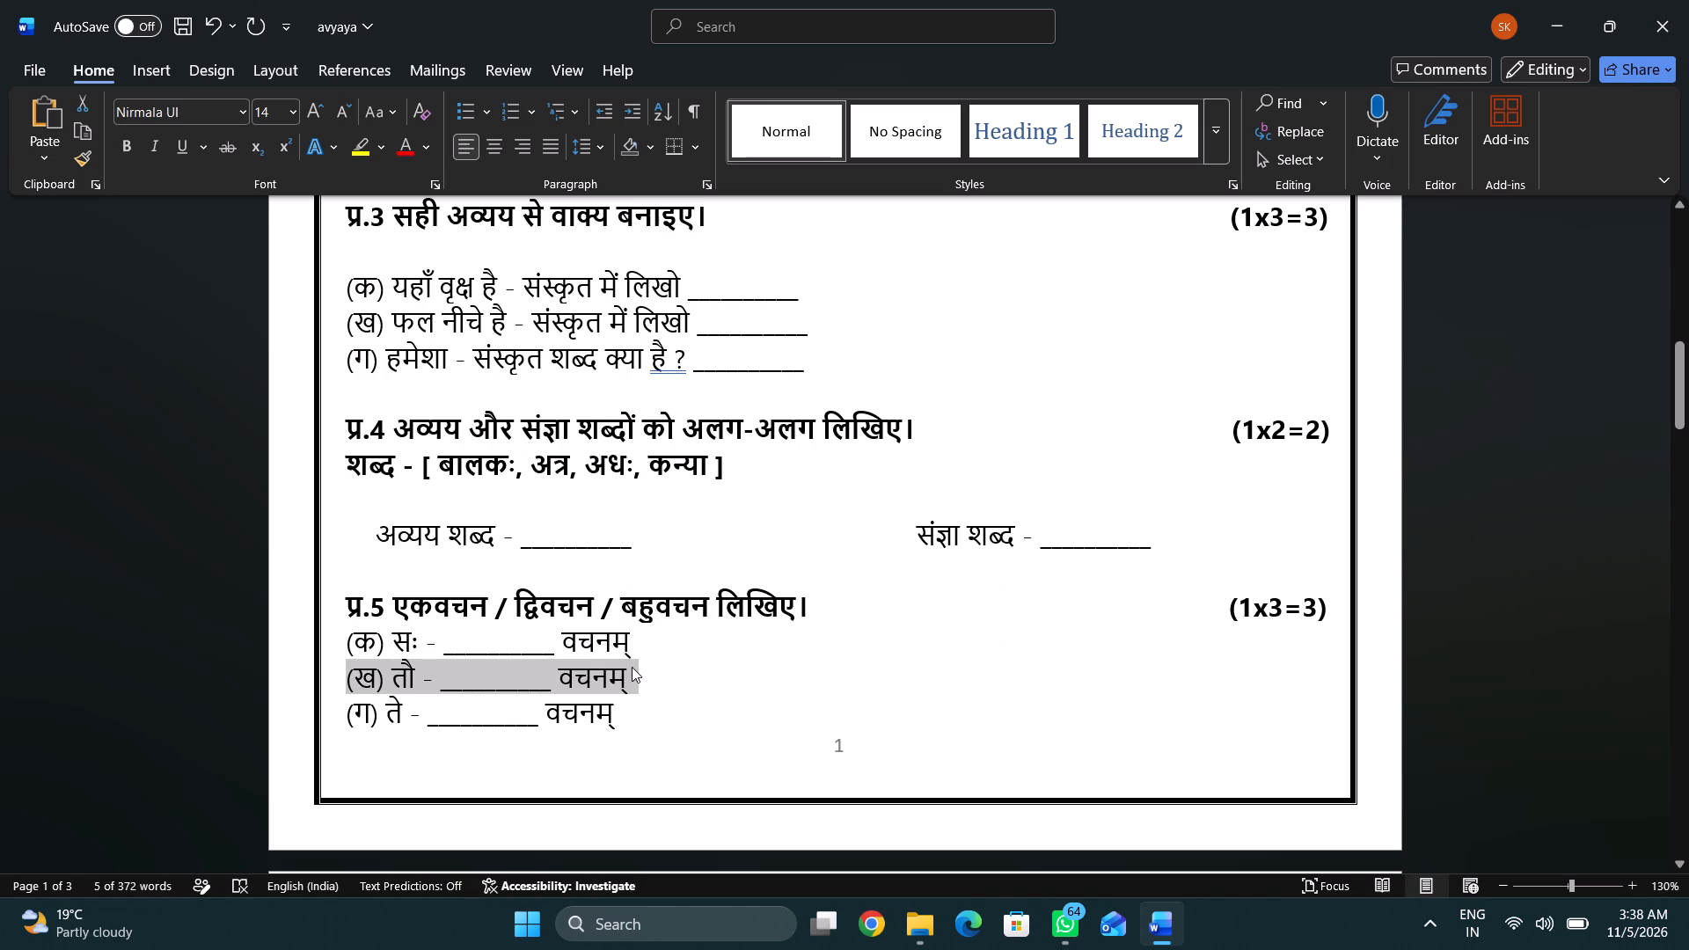
{"action": "left_click", "coordinate": [622, 713]}
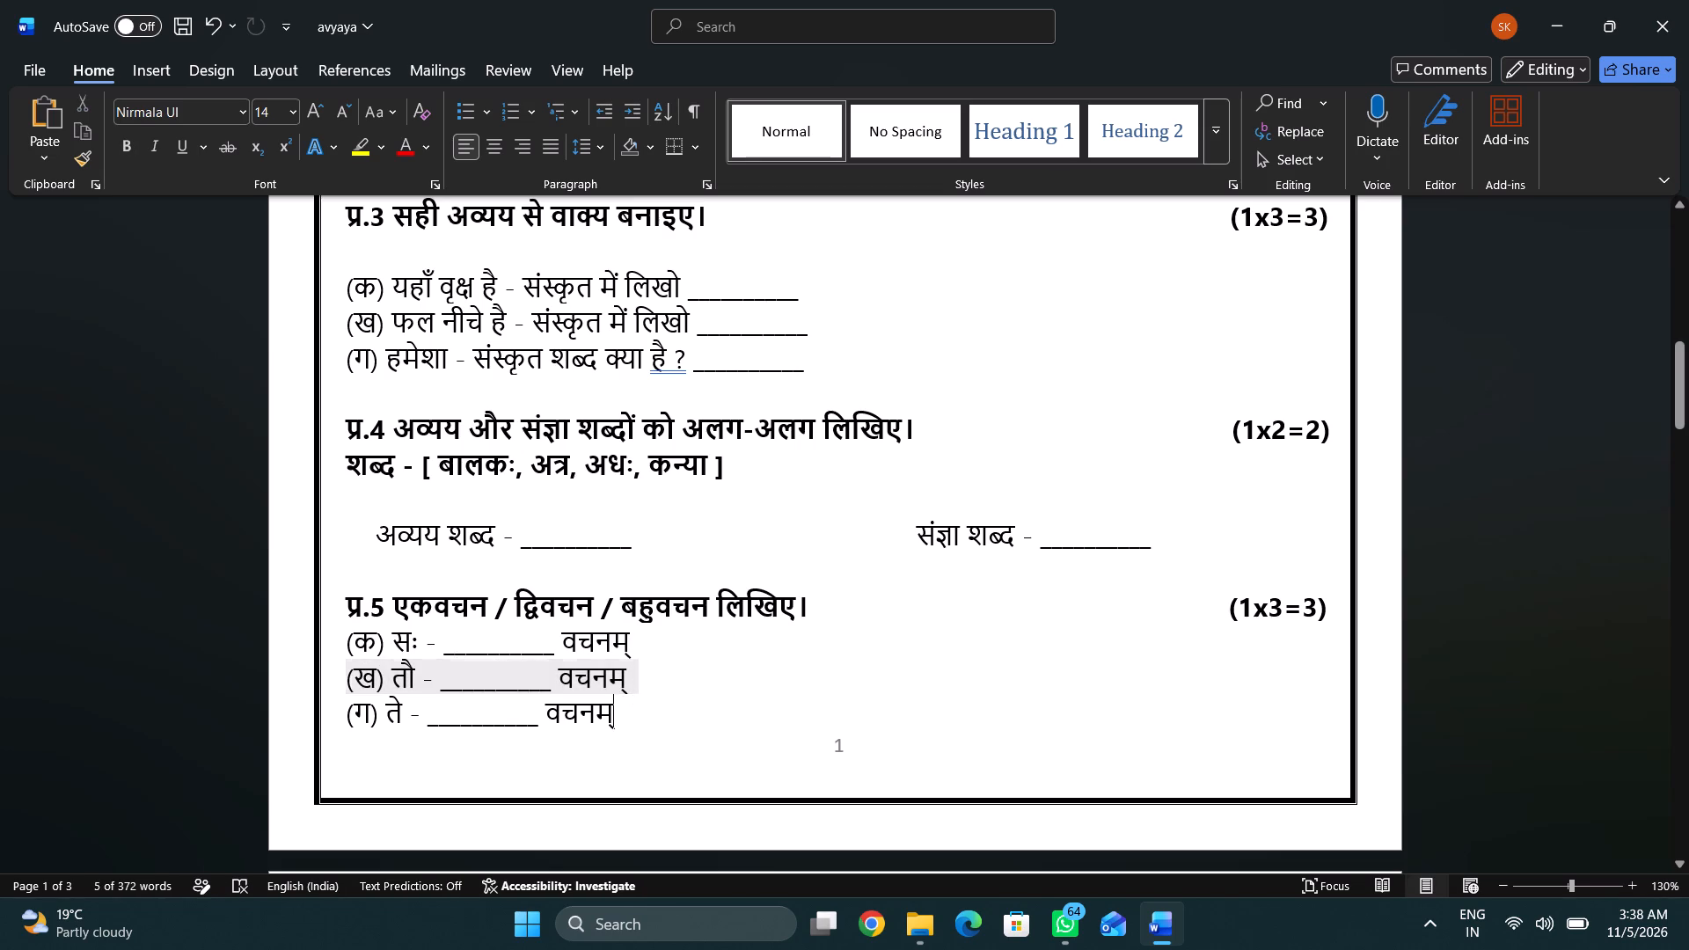
{"action": "key", "text": "Return"}
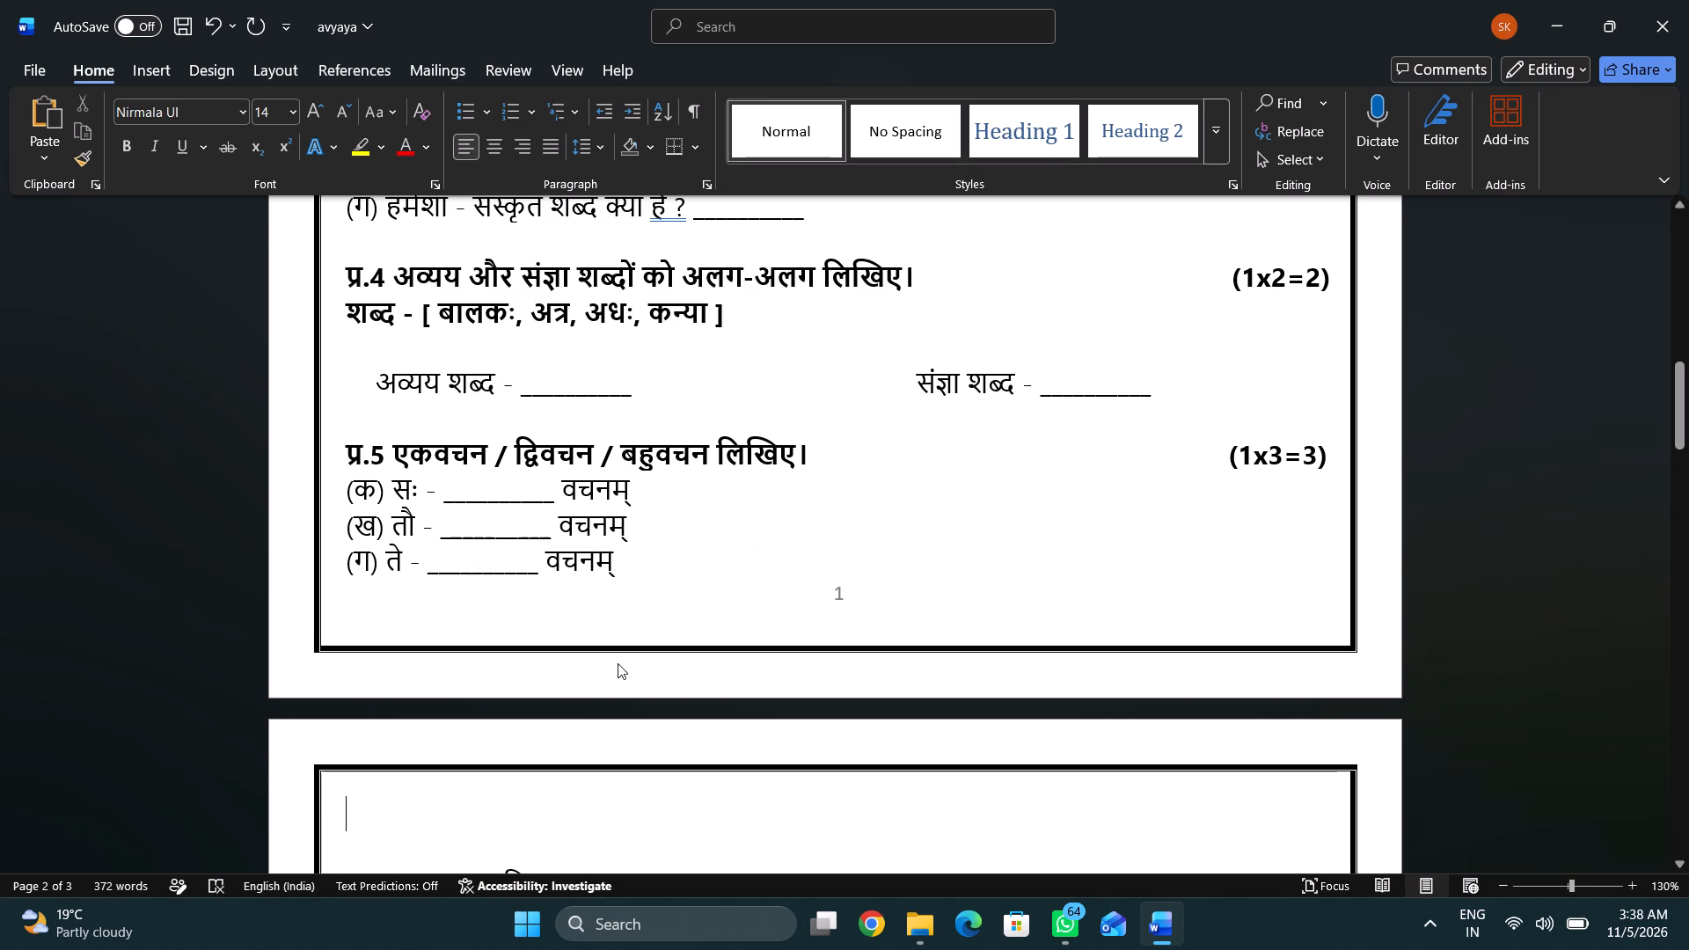
{"action": "key", "text": "ctrl+v"}
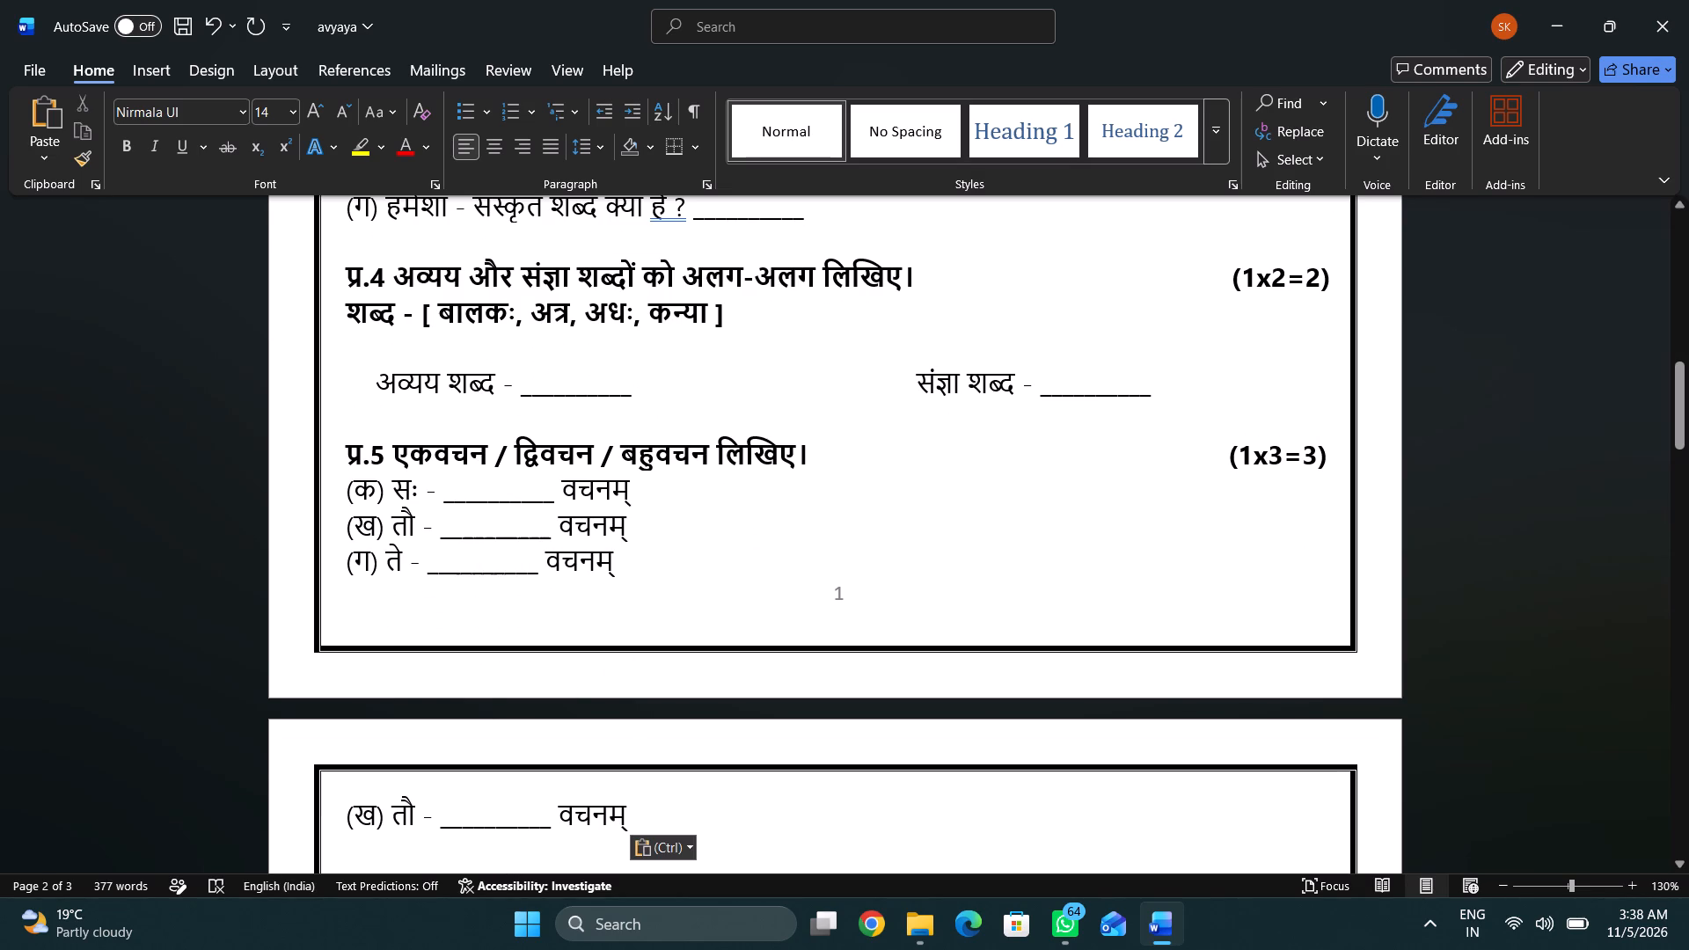
Move the label (ग) from the ते item of प्र.5 to the copied तौ item, replacing its label (ख).
{"action": "left_click_drag", "start_coordinate": [377, 560], "coordinate": [347, 559]}
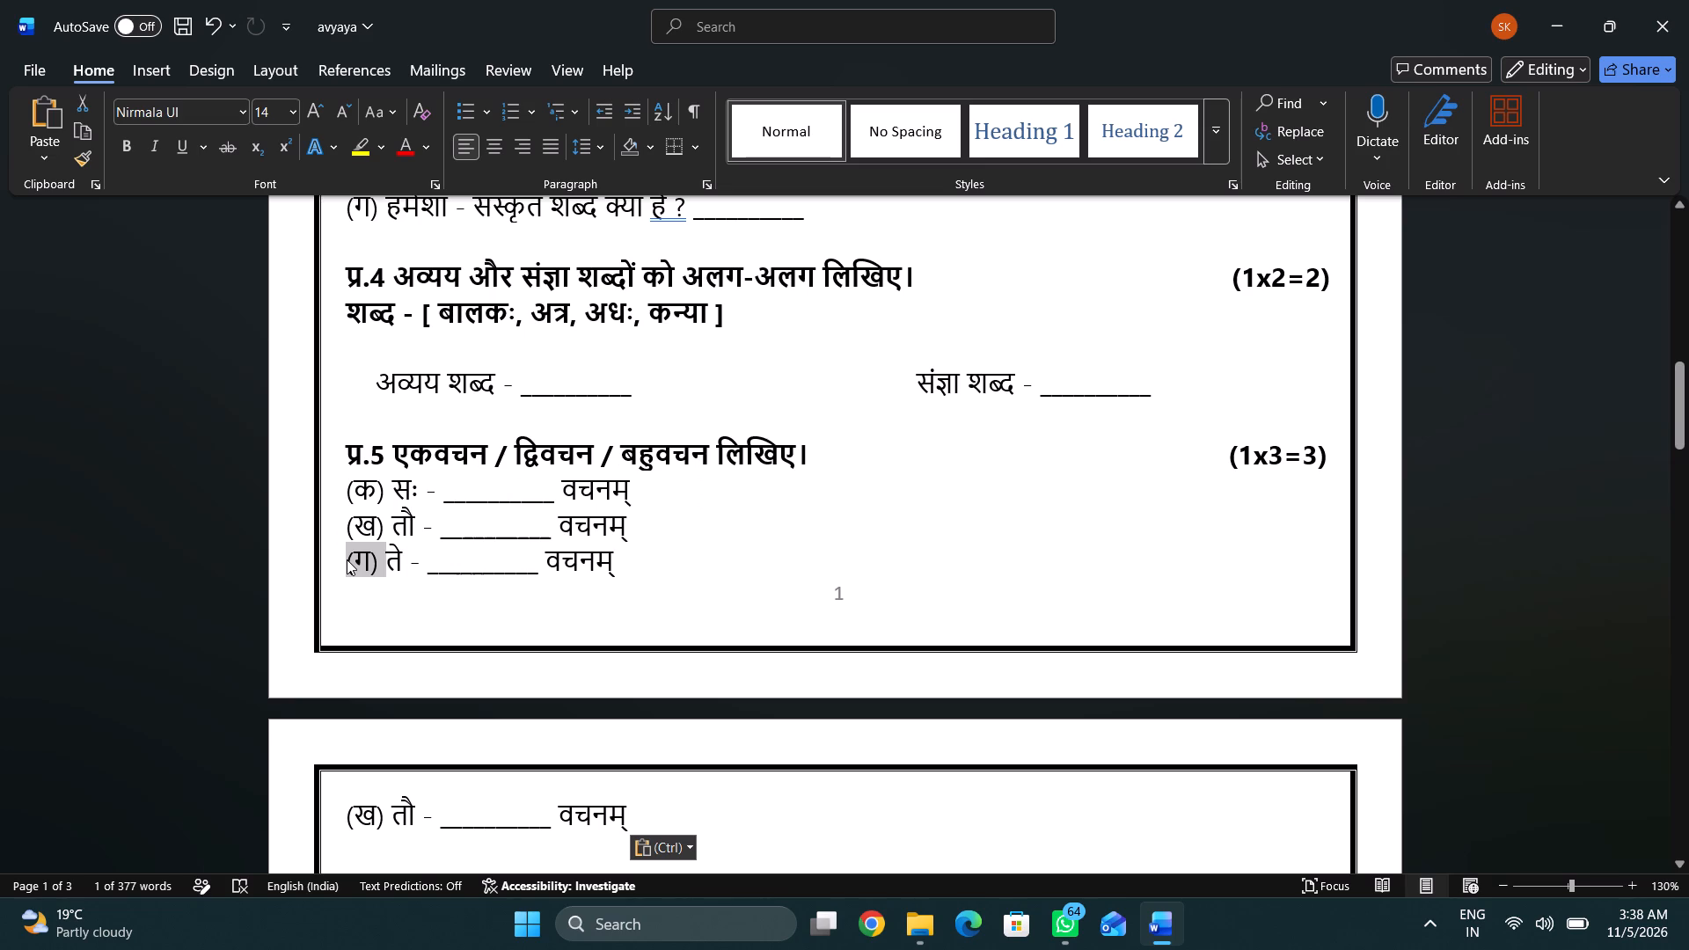
{"action": "key", "text": "ctrl+c"}
{"action": "key", "text": "BackSpace"}
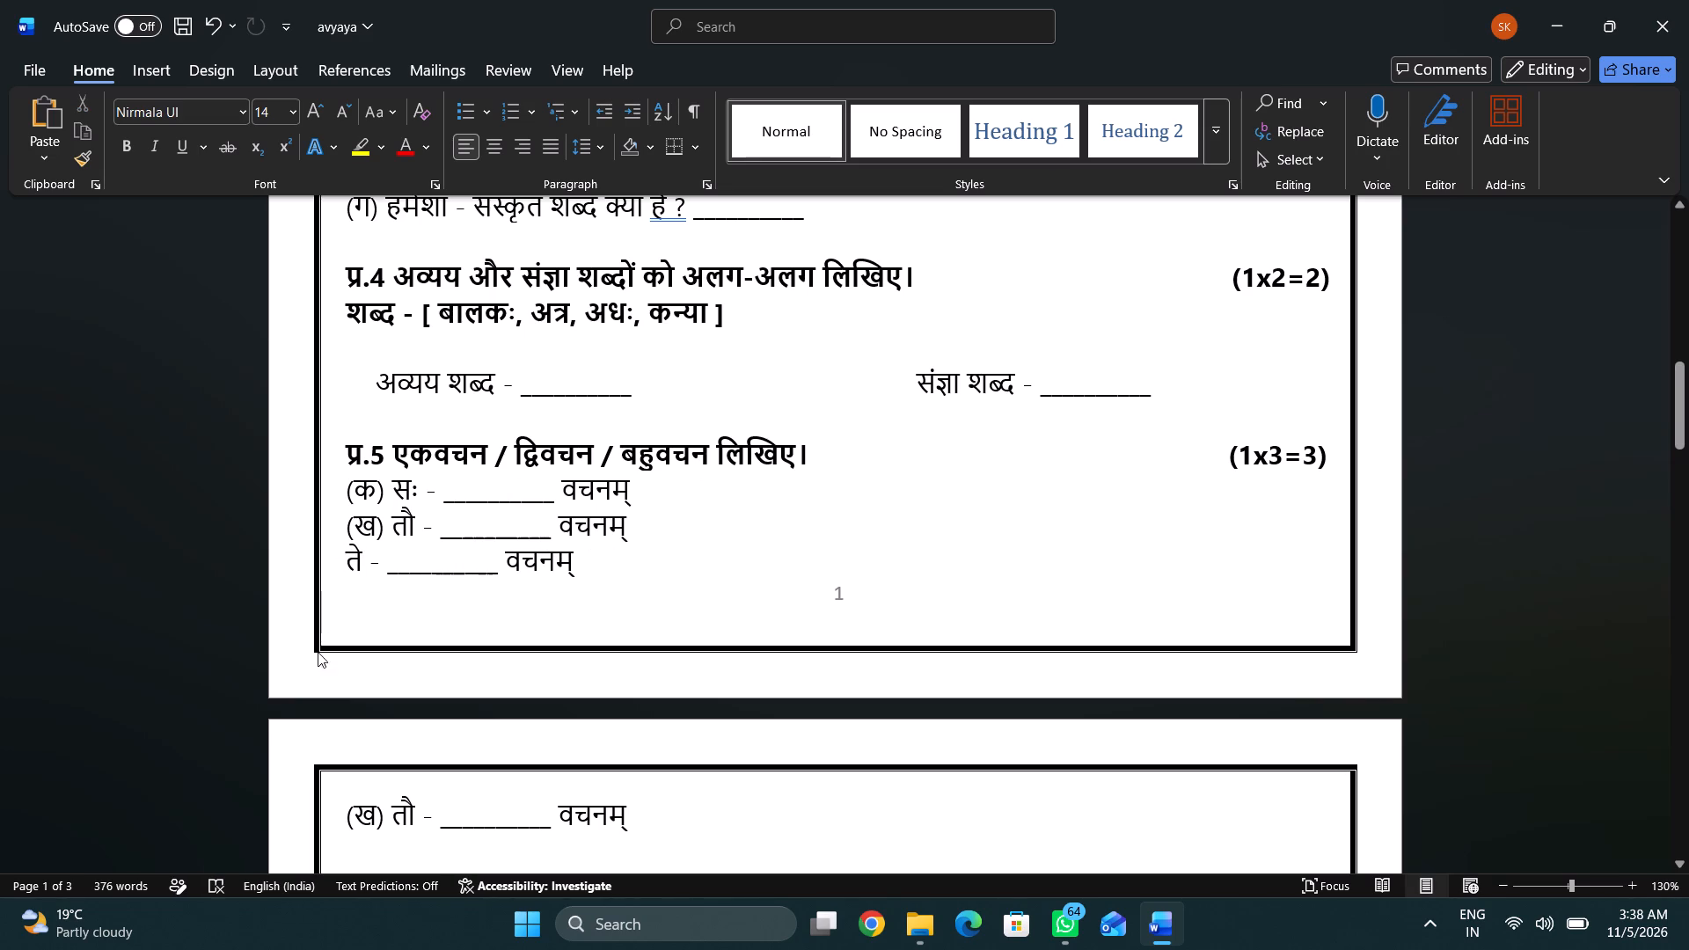
{"action": "left_click", "coordinate": [384, 820]}
{"action": "key", "text": "BackSpace"}
{"action": "key", "text": "BackSpace"}
{"action": "key", "text": "BackSpace"}
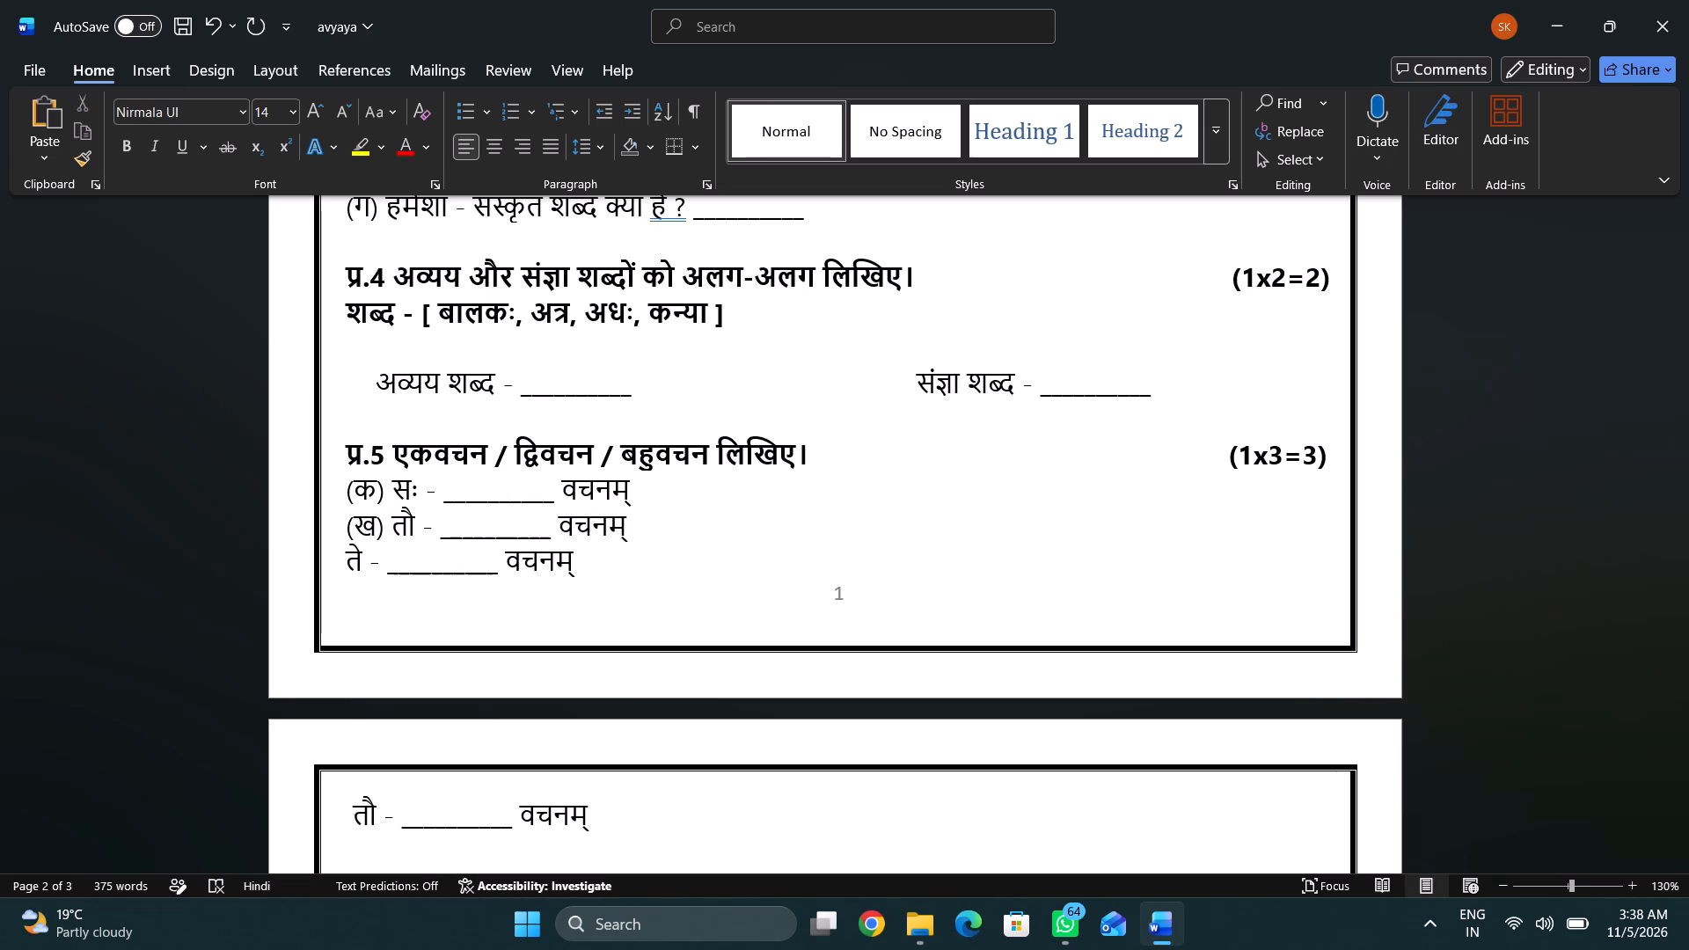
{"action": "key", "text": "ctrl+c"}
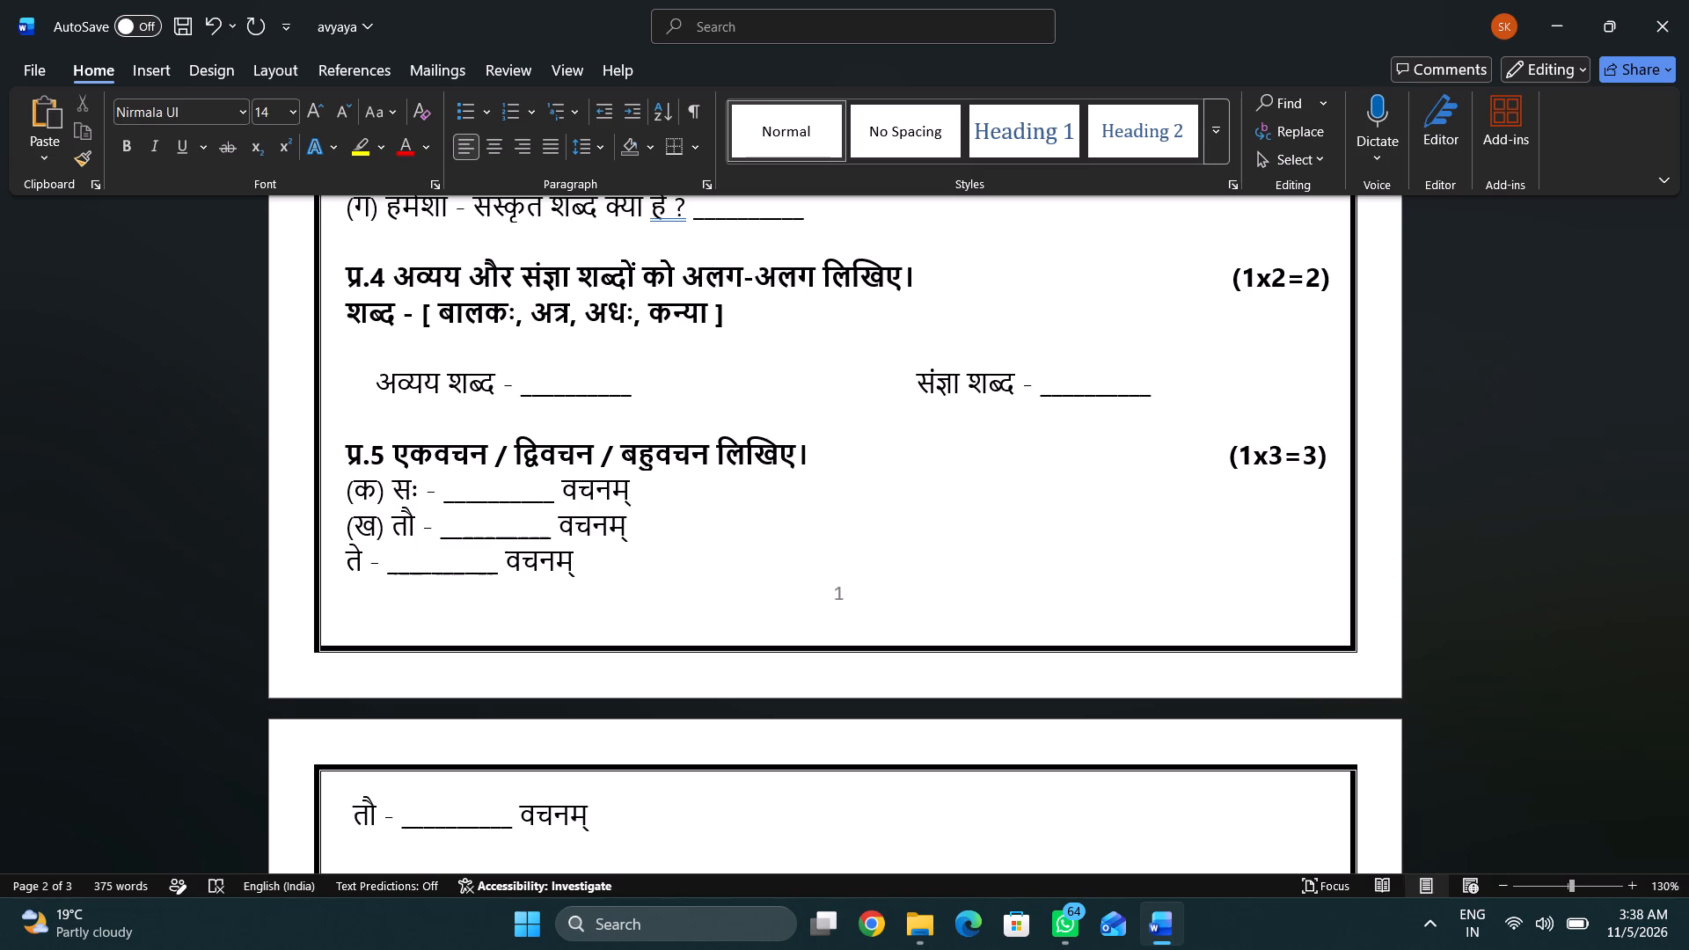
{"action": "key", "text": "ctrl+v"}
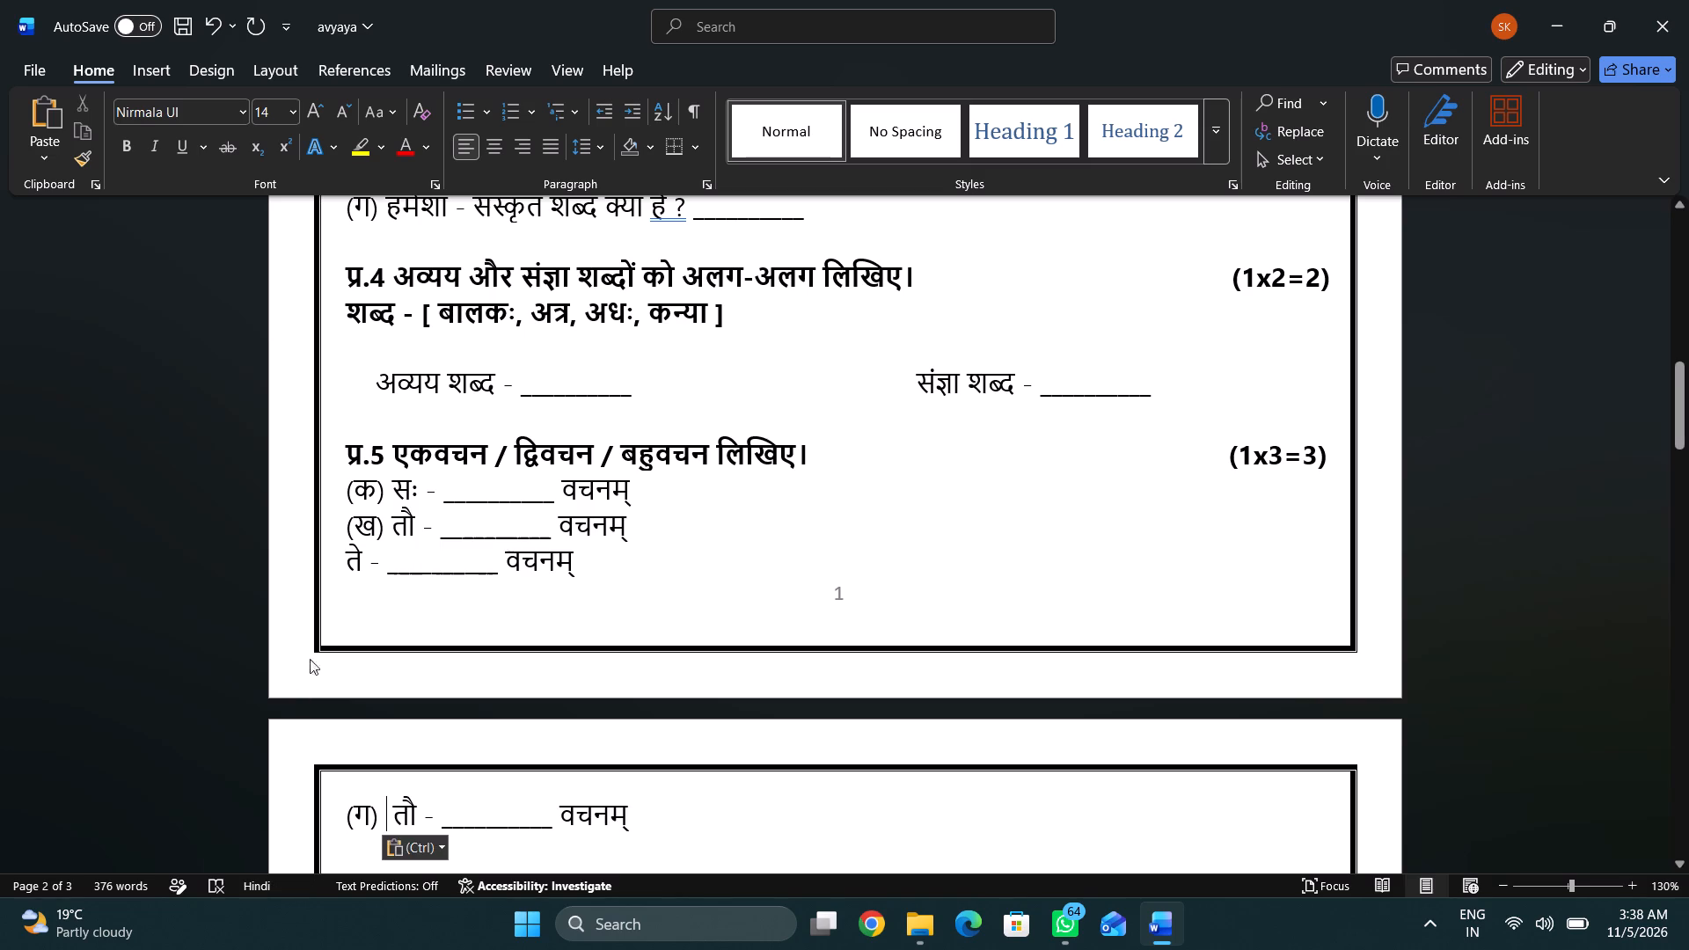
Delete the original तौ text after label (ख) in प्र.5 and join the ते item to that label, separated by a space.
{"action": "left_click", "coordinate": [342, 559]}
{"action": "key", "text": "BackSpace"}
{"action": "key", "text": "BackSpace"}
{"action": "key", "text": "BackSpace"}
{"action": "key", "text": "BackSpace"}
{"action": "key", "text": "BackSpace"}
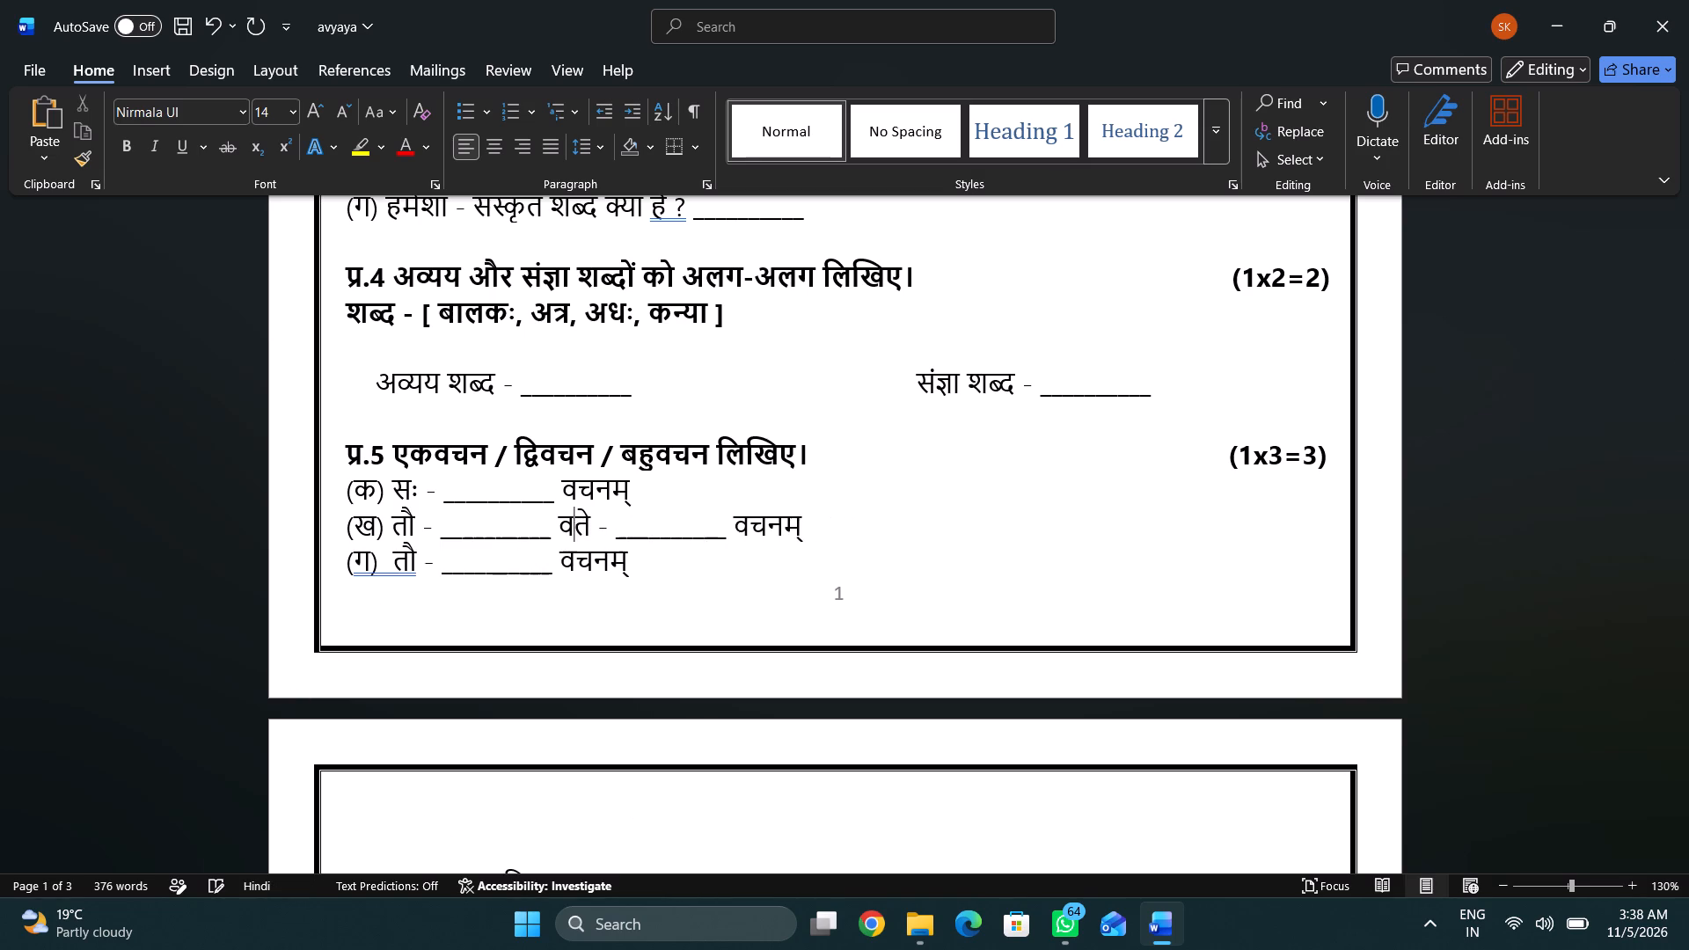
{"action": "key", "text": "BackSpace"}
{"action": "key", "text": "BackSpace"}
{"action": "key", "text": "BackSpace"}
{"action": "key", "text": "BackSpace"}
{"action": "key", "text": "BackSpace"}
{"action": "key", "text": "BackSpace"}
{"action": "key", "text": "BackSpace"}
{"action": "key", "text": "BackSpace"}
{"action": "key", "text": "BackSpace"}
{"action": "key", "text": "BackSpace"}
{"action": "key", "text": "BackSpace"}
{"action": "key", "text": "BackSpace"}
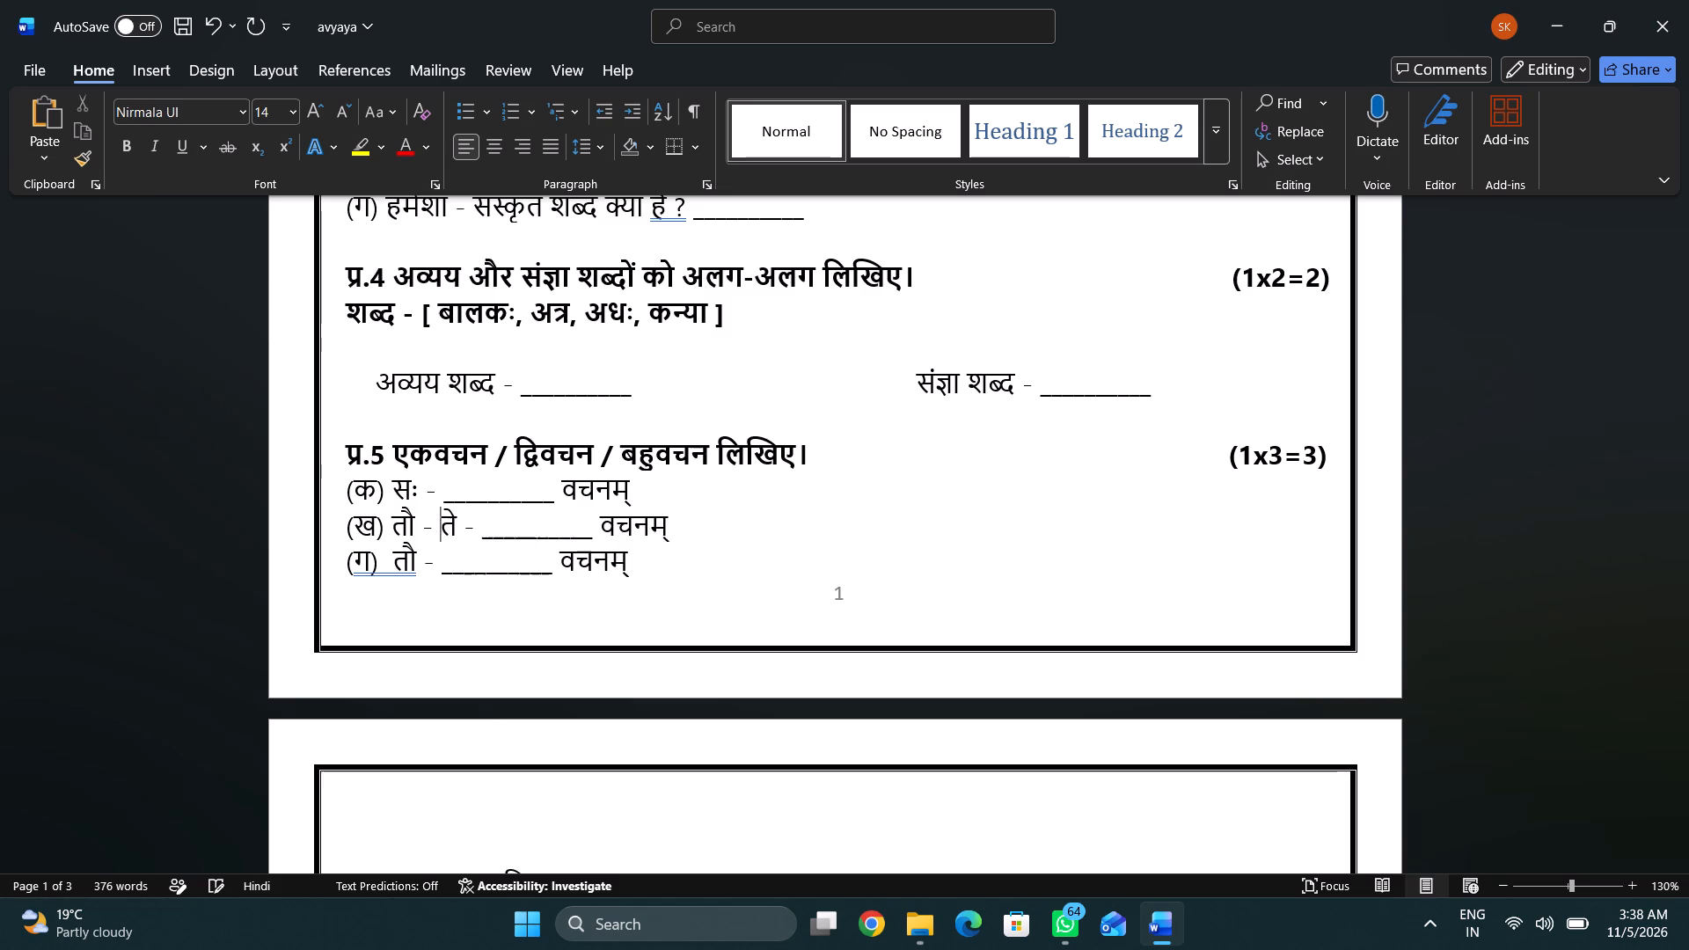
{"action": "key", "text": "BackSpace"}
{"action": "key", "text": "BackSpace"}
{"action": "key", "text": "BackSpace"}
{"action": "key", "text": "BackSpace"}
{"action": "key", "text": "BackSpace"}
{"action": "key", "text": "BackSpace"}
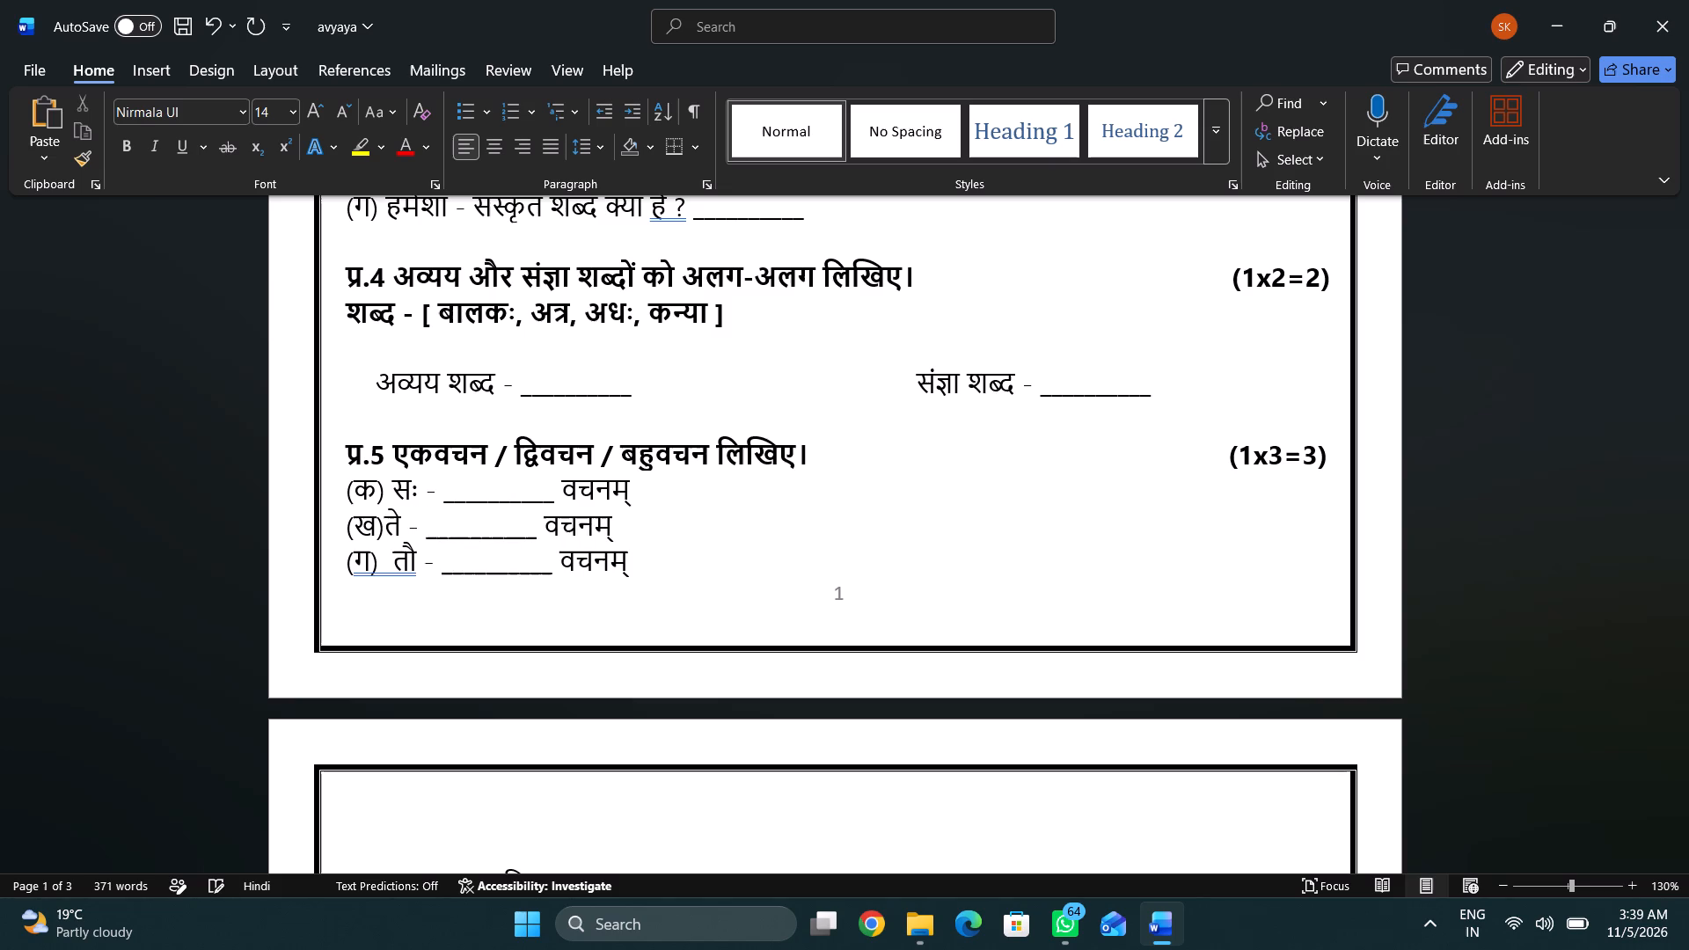
{"action": "key", "text": "space"}
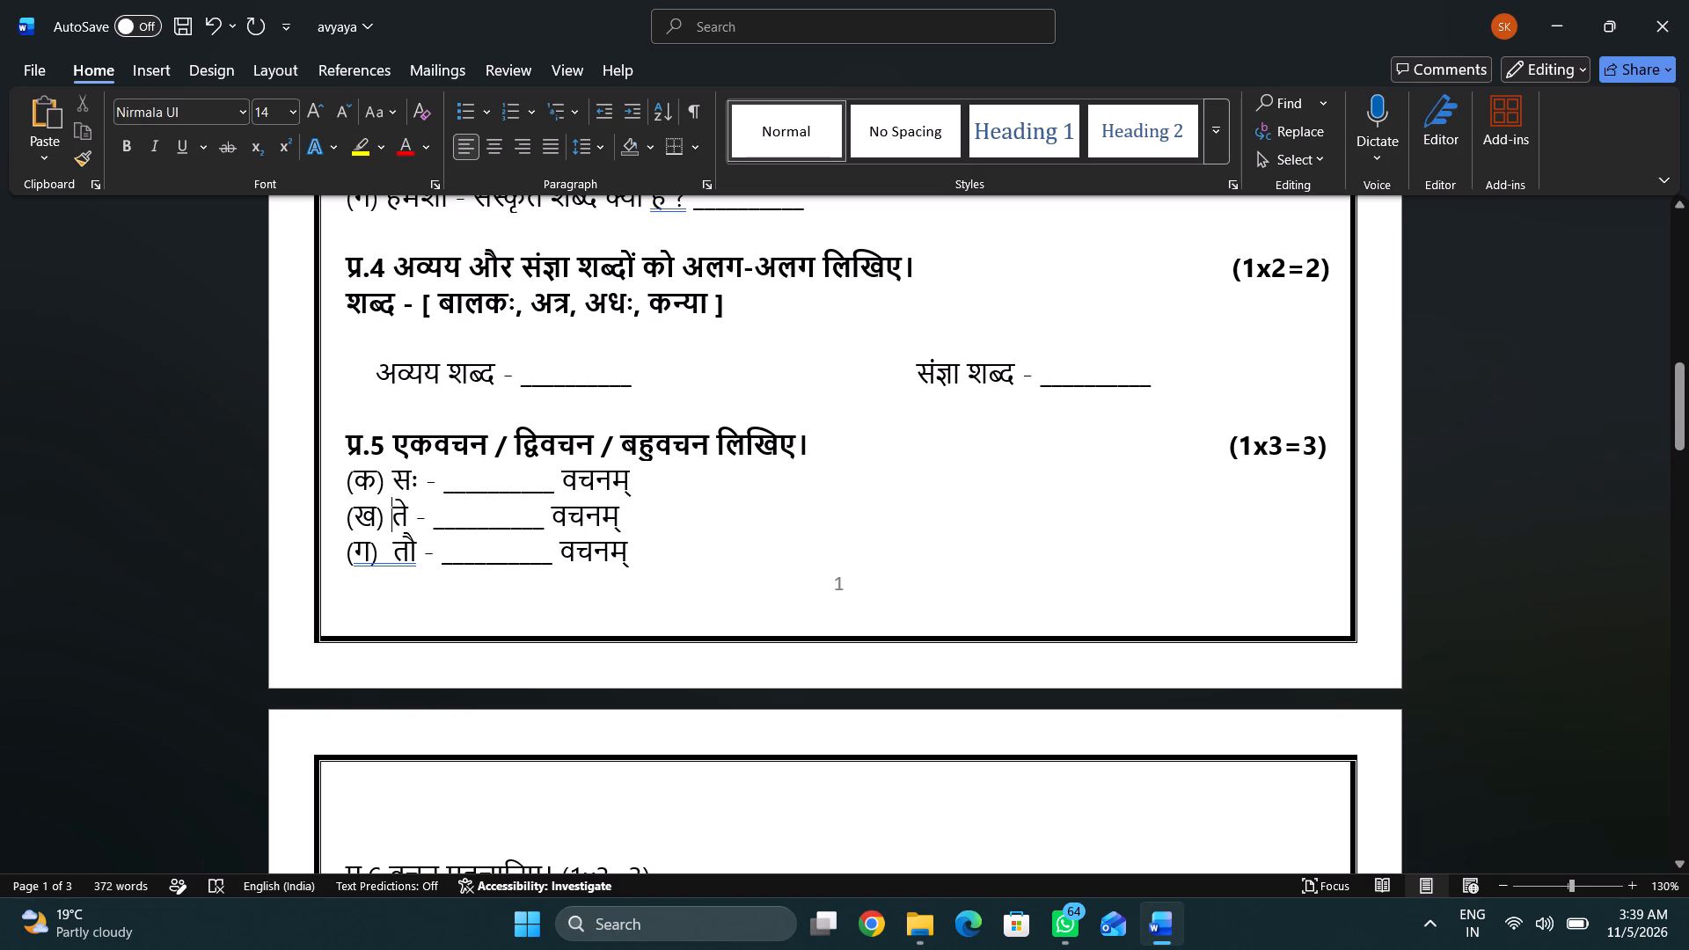
Copy the (क) सः item of प्र.5 onto a new line below the (ग) तौ item.
{"action": "left_click_drag", "start_coordinate": [346, 470], "coordinate": [501, 463]}
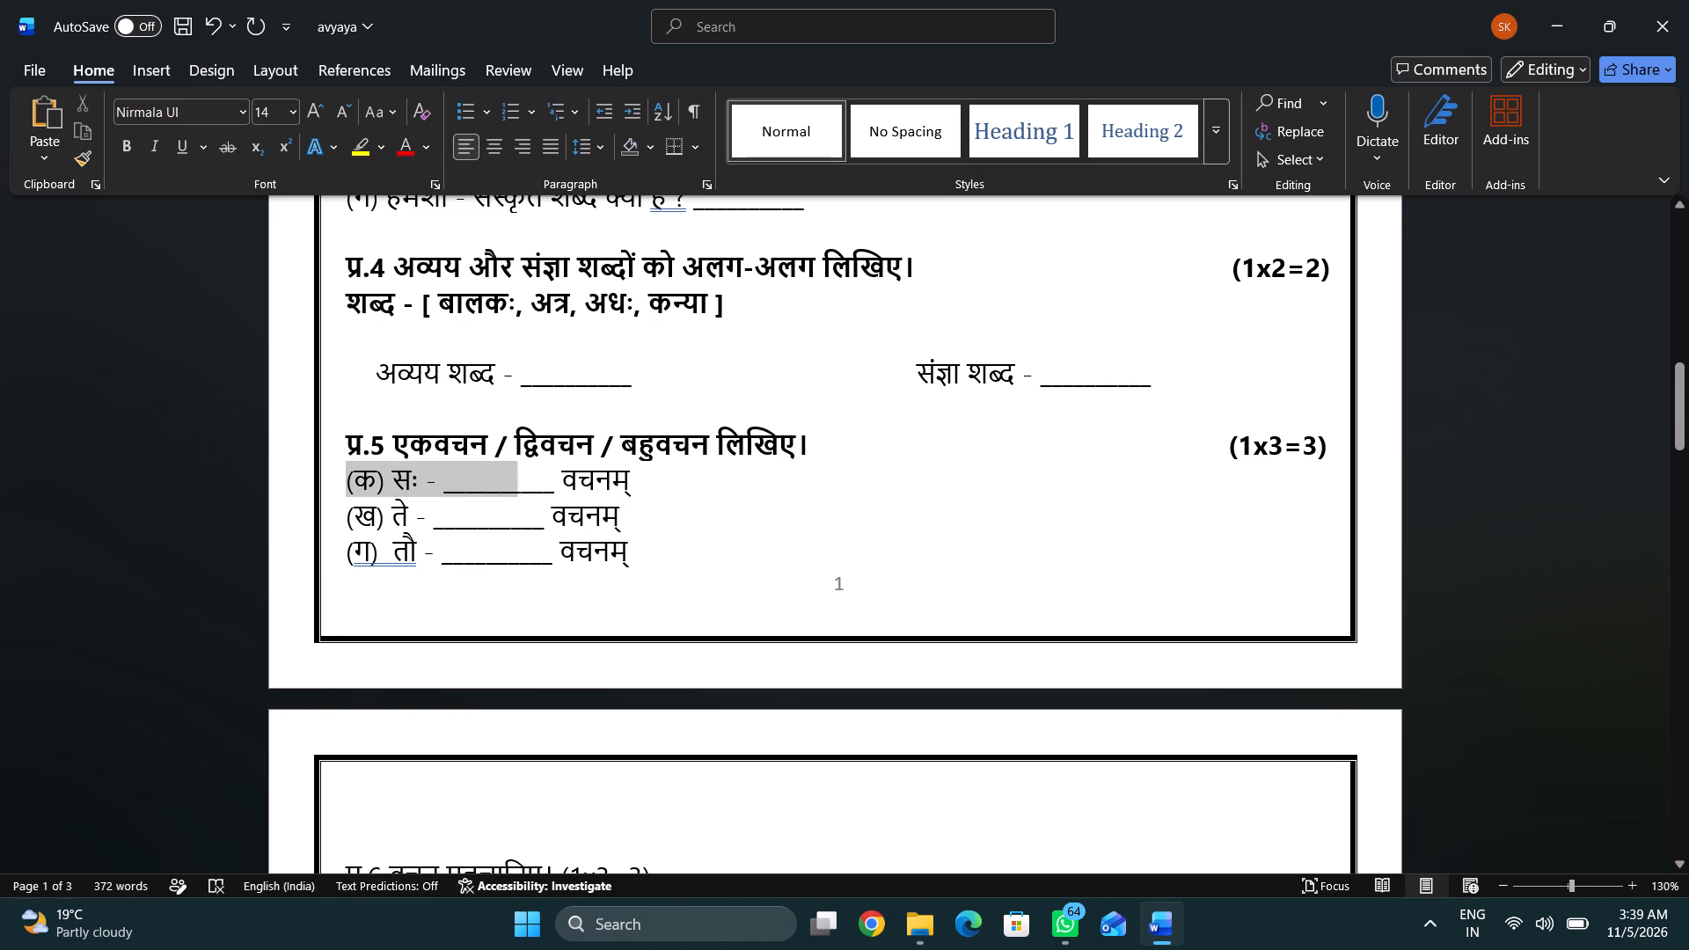
{"action": "left_click_drag", "start_coordinate": [501, 463], "coordinate": [587, 470]}
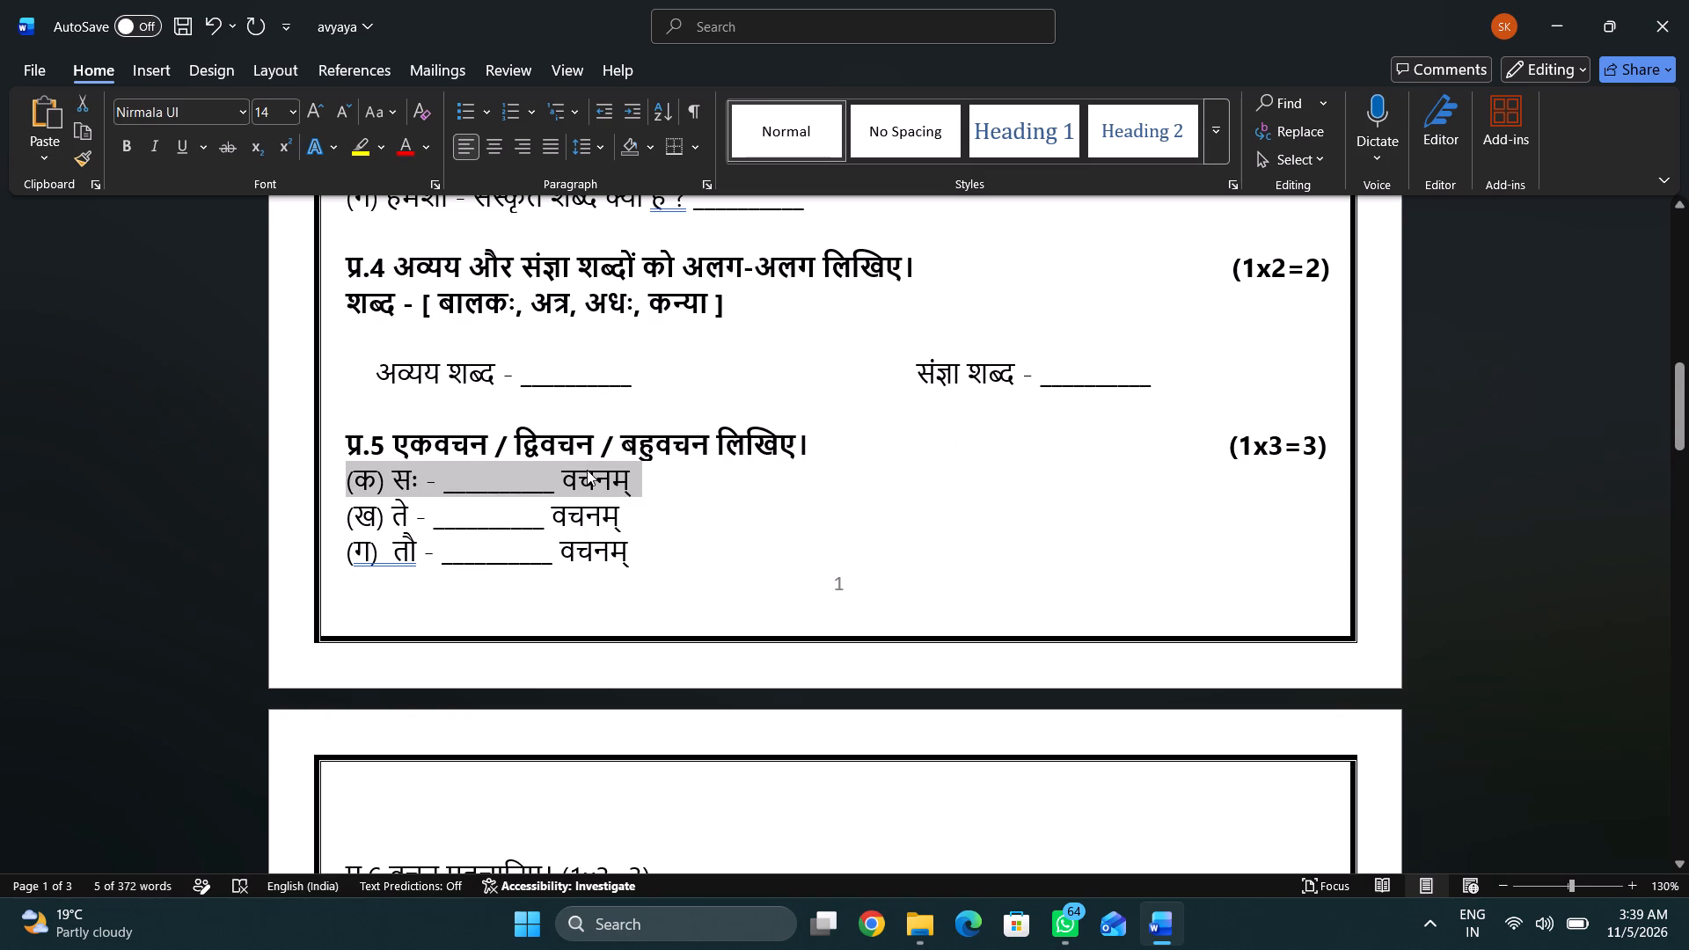
{"action": "key", "text": "ctrl+c"}
{"action": "left_click", "coordinate": [641, 542]}
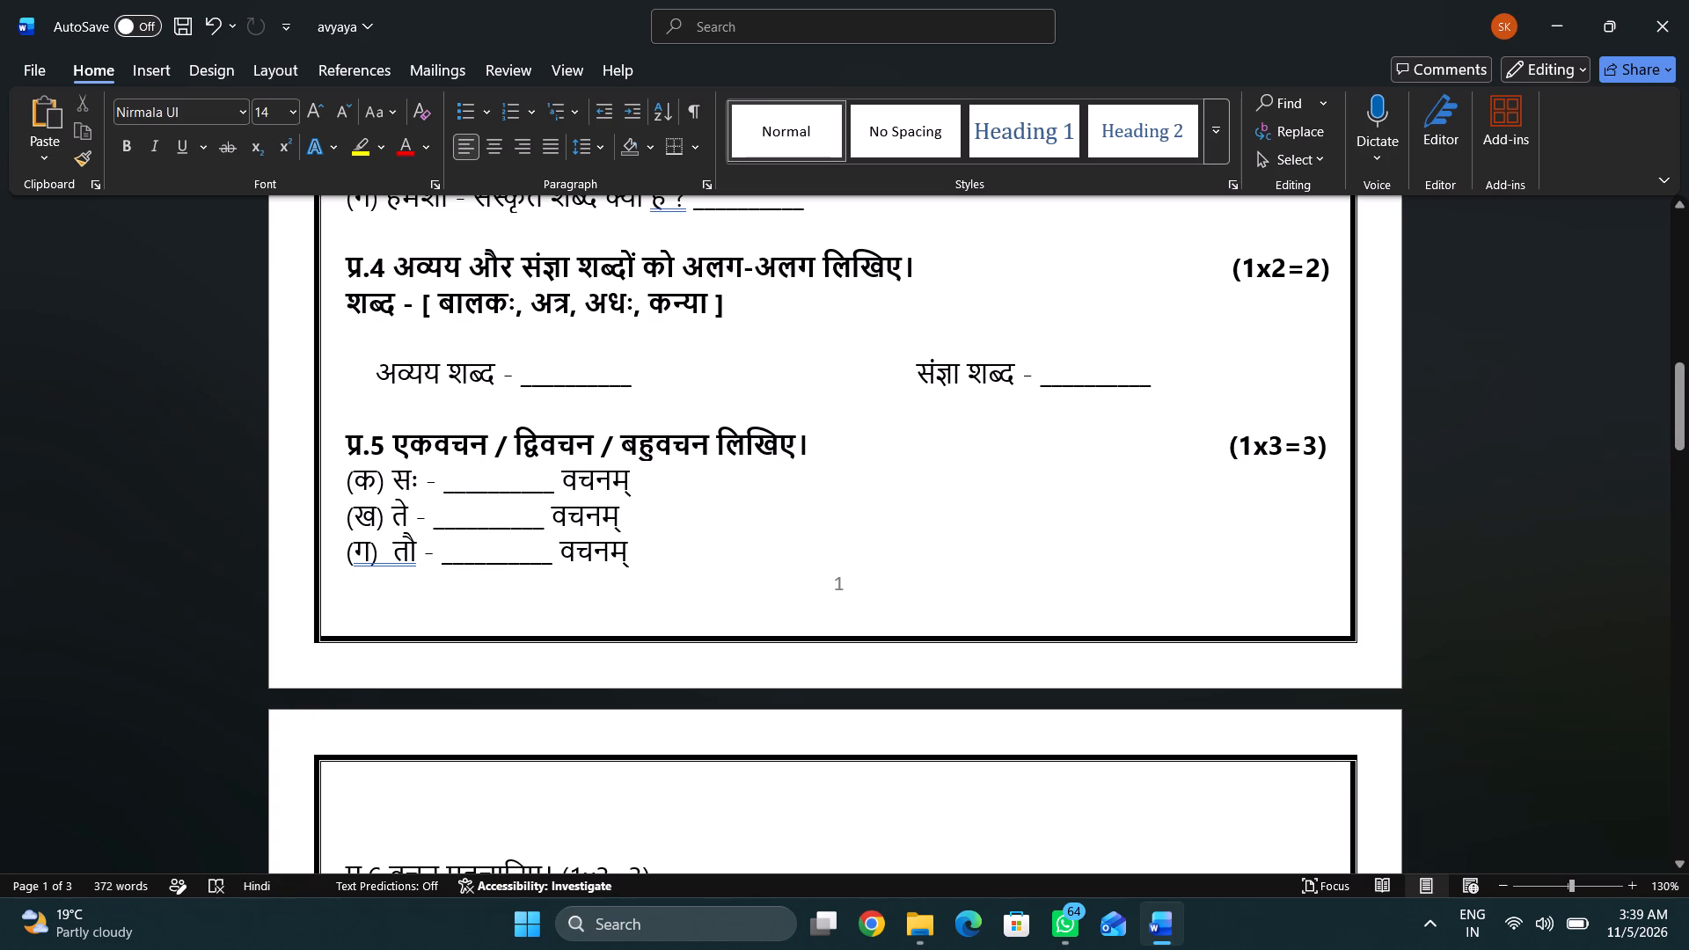
{"action": "key", "text": "Return"}
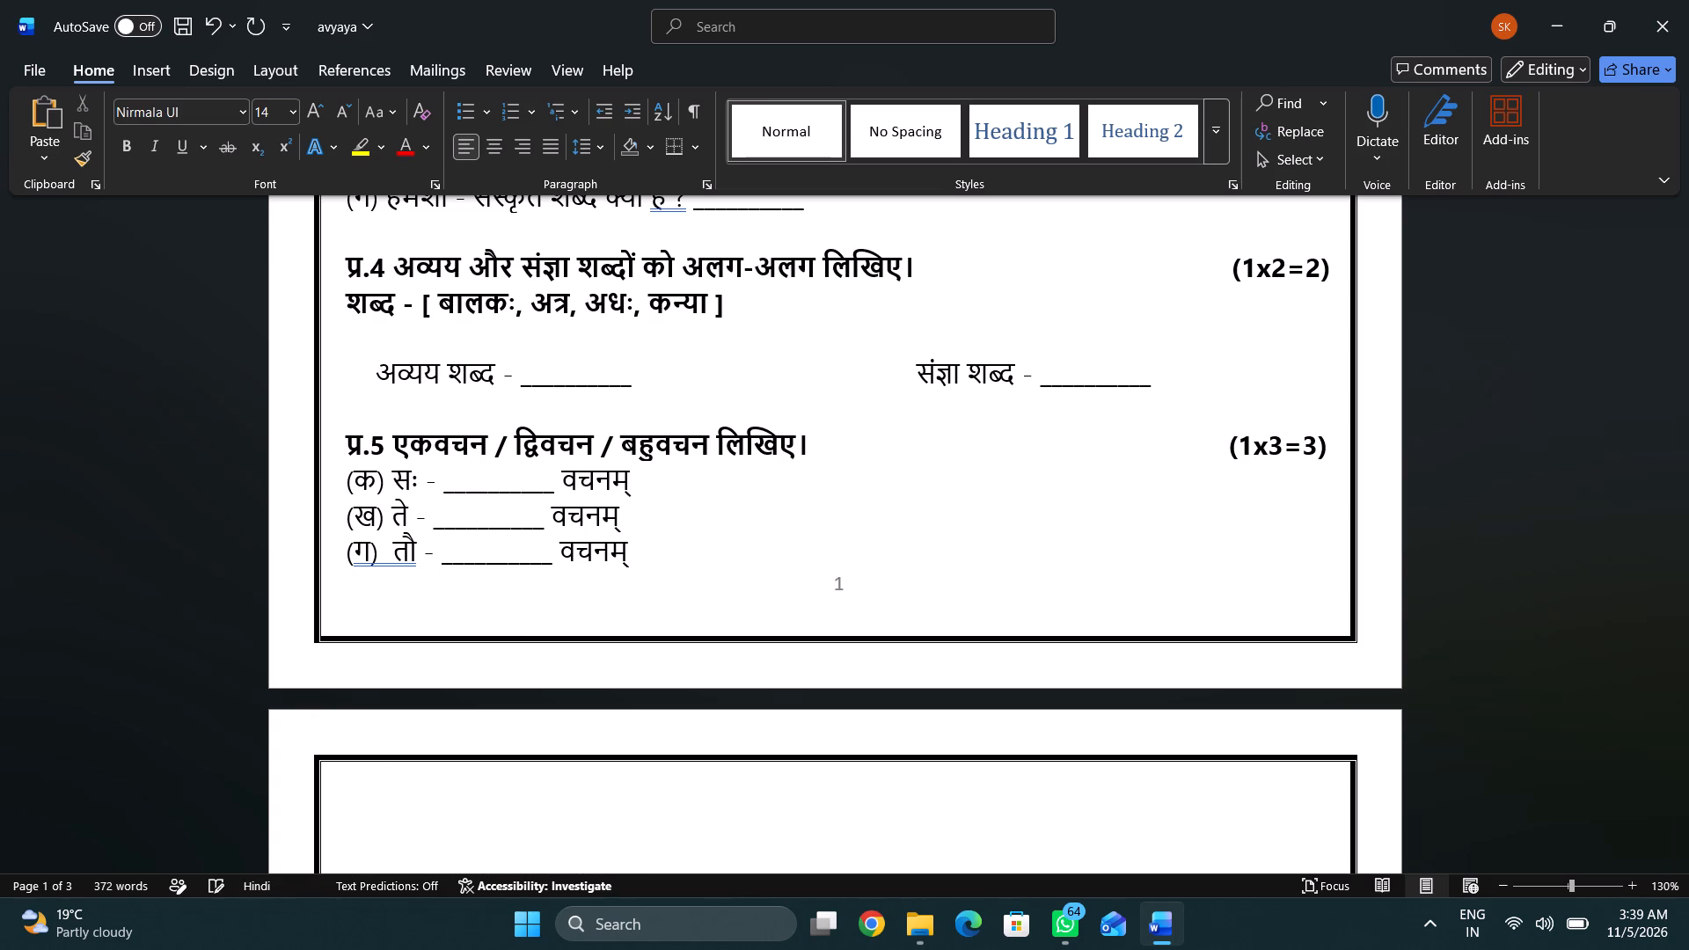
{"action": "key", "text": "ctrl+v"}
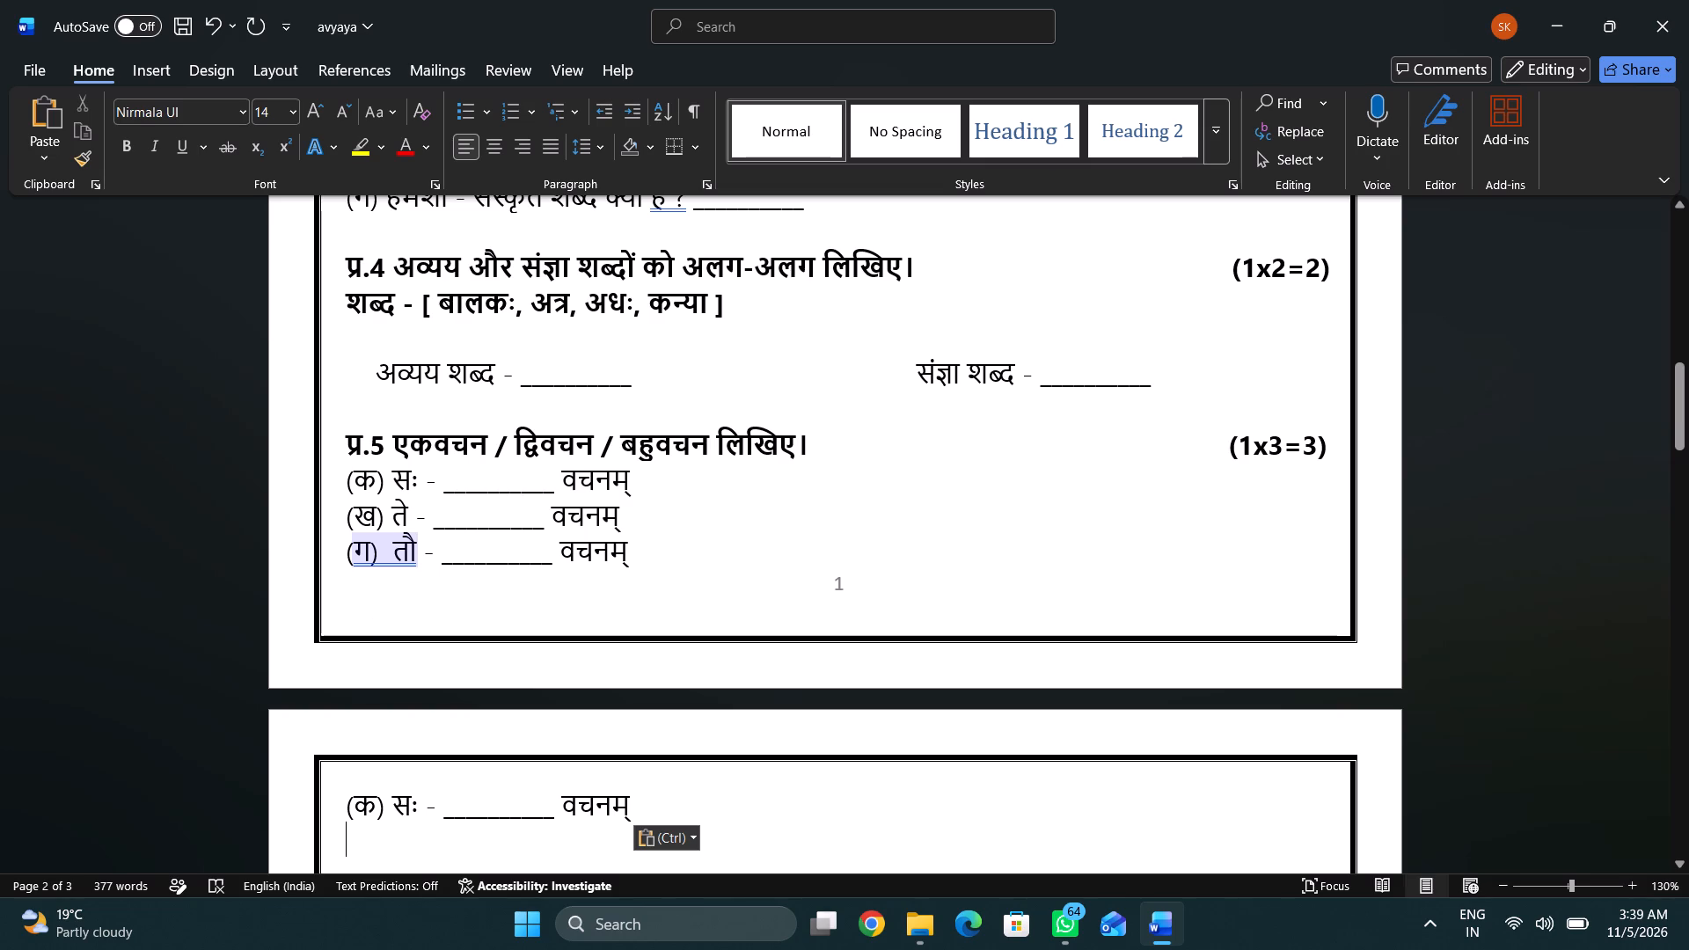
Copy the label (ग) from the तौ item of प्र.5 to the copied सः item, replacing its label (क).
{"action": "left_click_drag", "start_coordinate": [383, 552], "coordinate": [363, 554]}
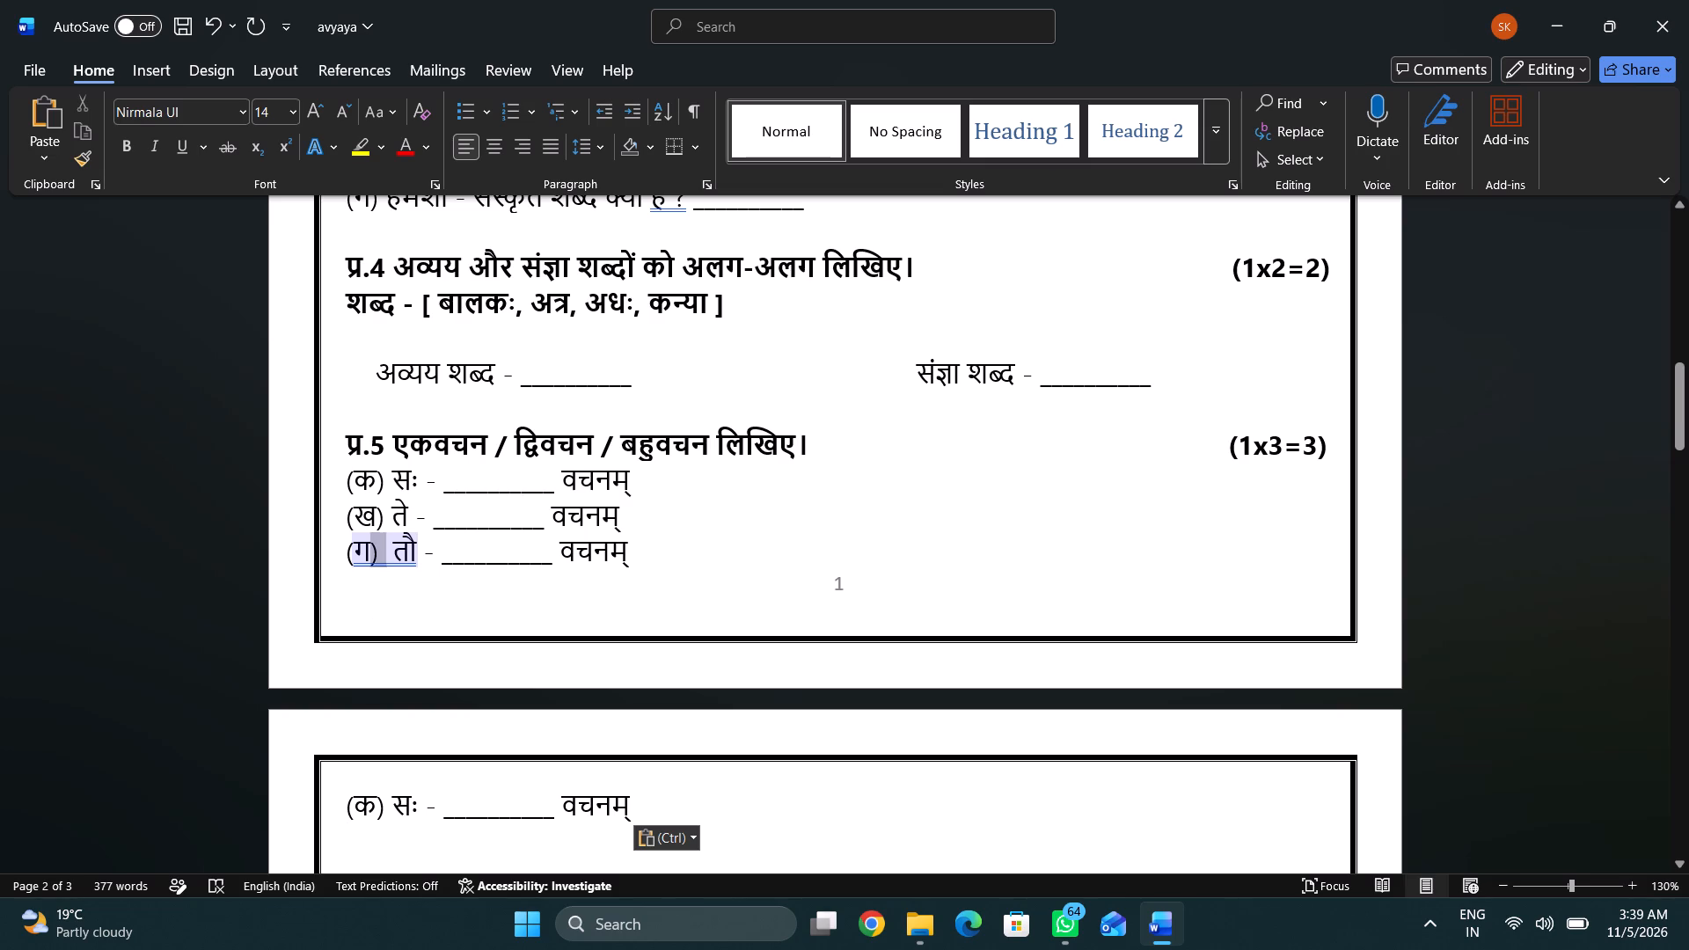
{"action": "left_click_drag", "start_coordinate": [363, 554], "coordinate": [347, 559]}
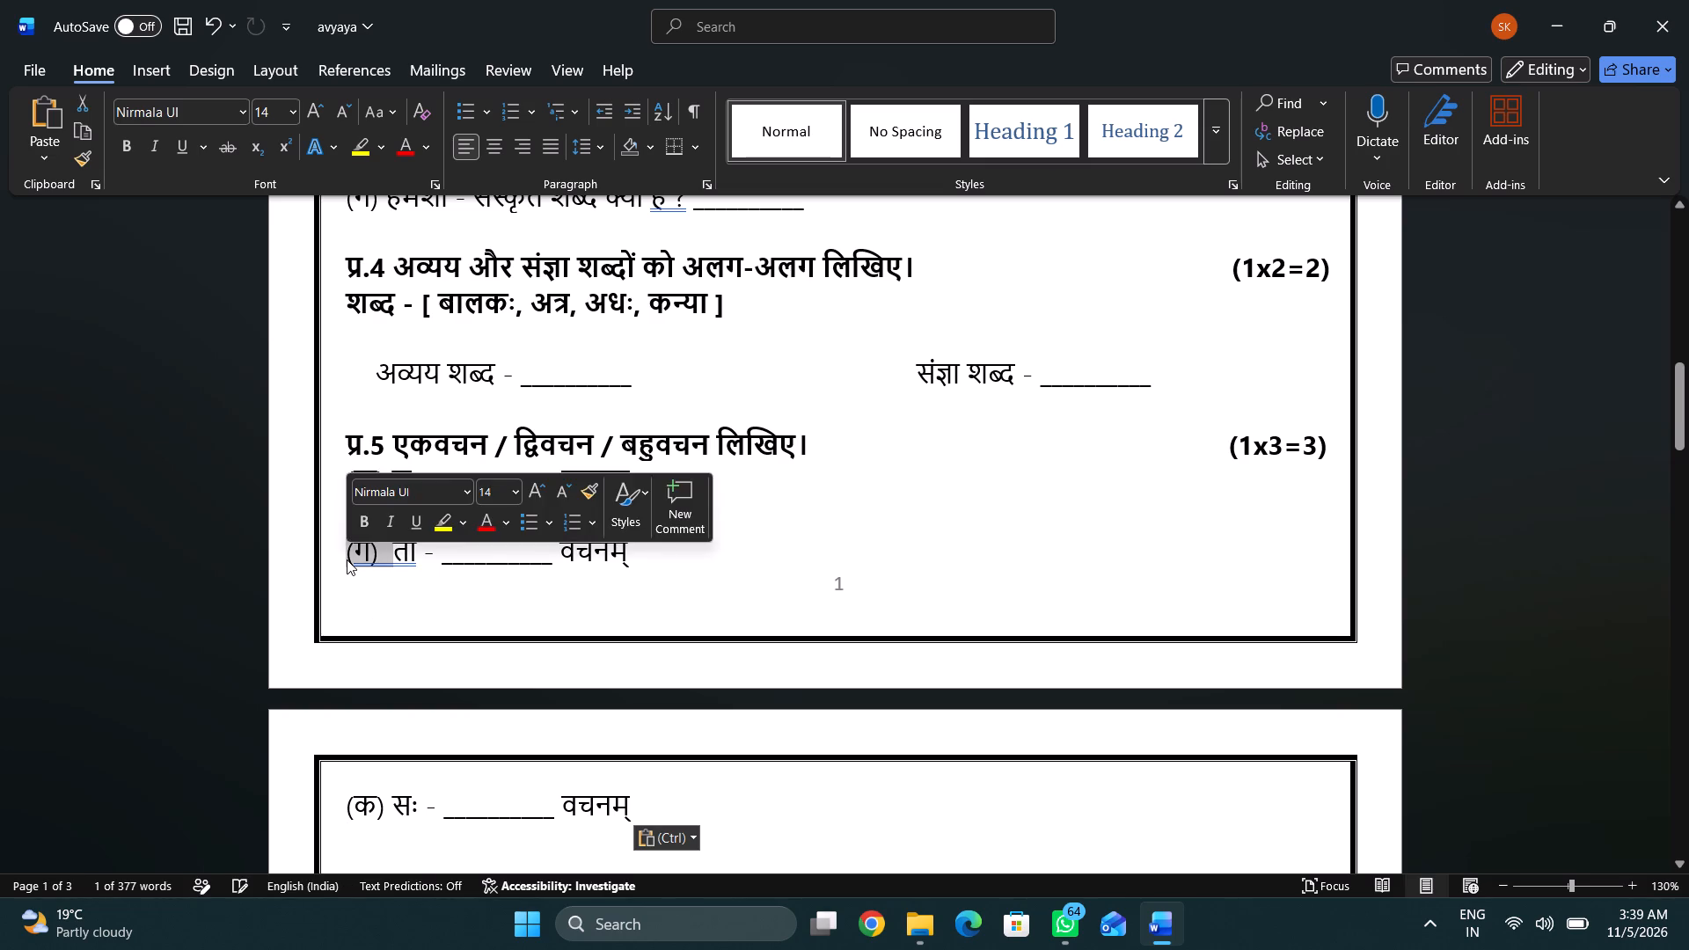
{"action": "key", "text": "ctrl+c"}
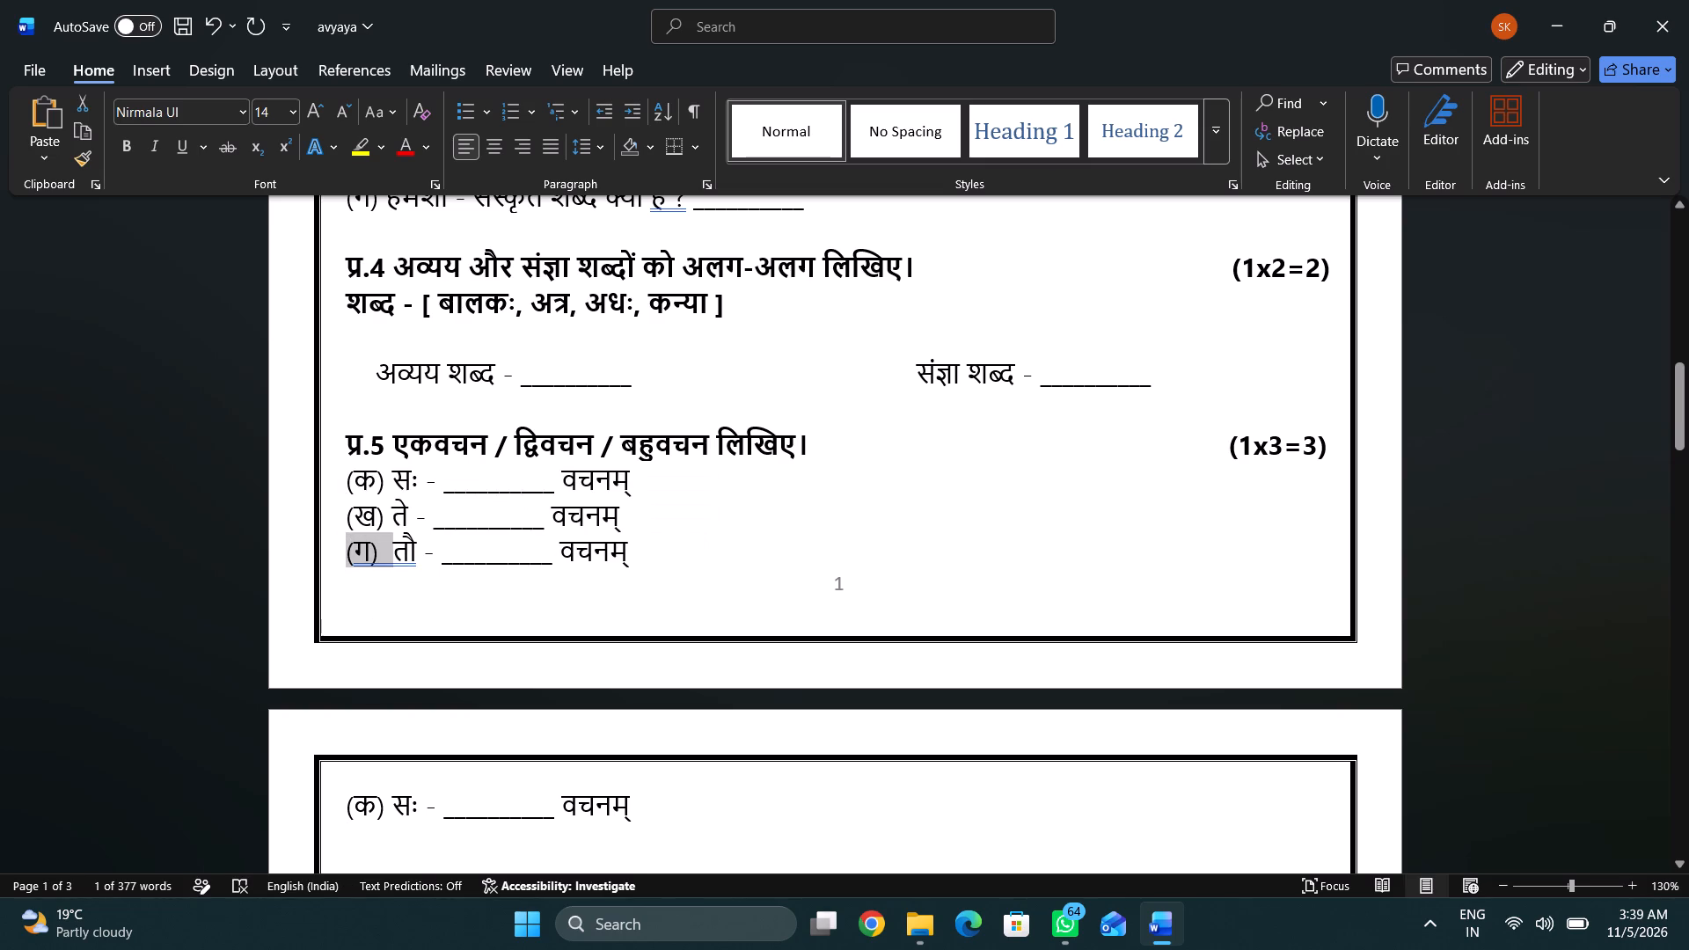
{"action": "left_click", "coordinate": [386, 806]}
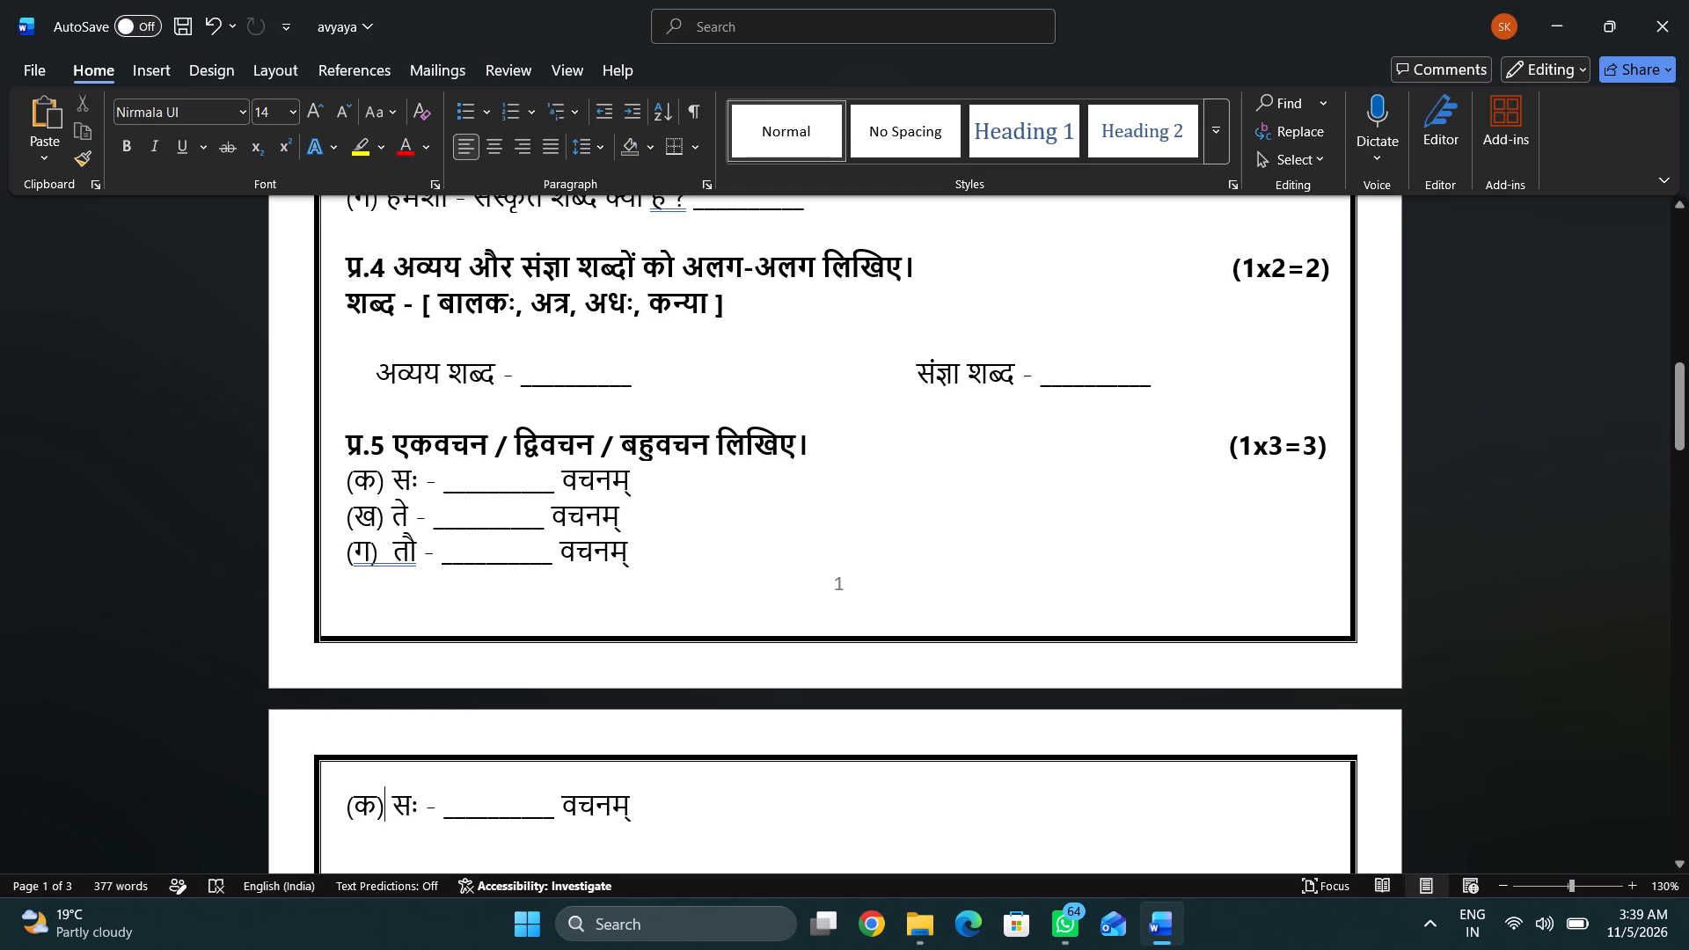
{"action": "key", "text": "ctrl+v"}
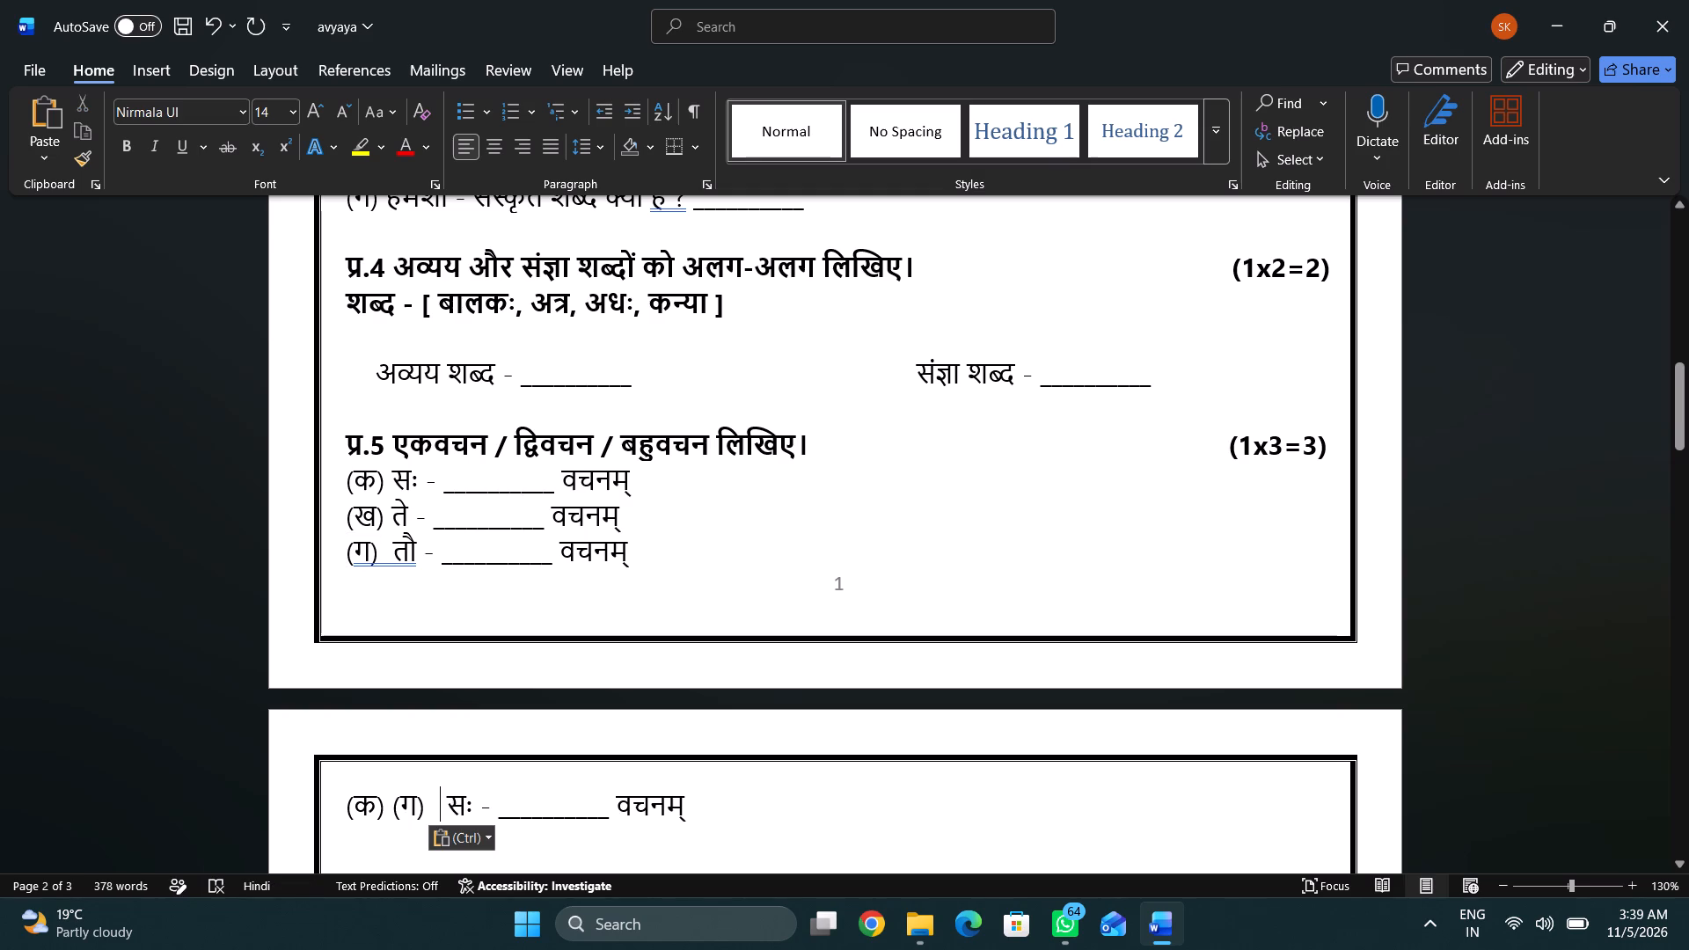
{"action": "left_click", "coordinate": [390, 806]}
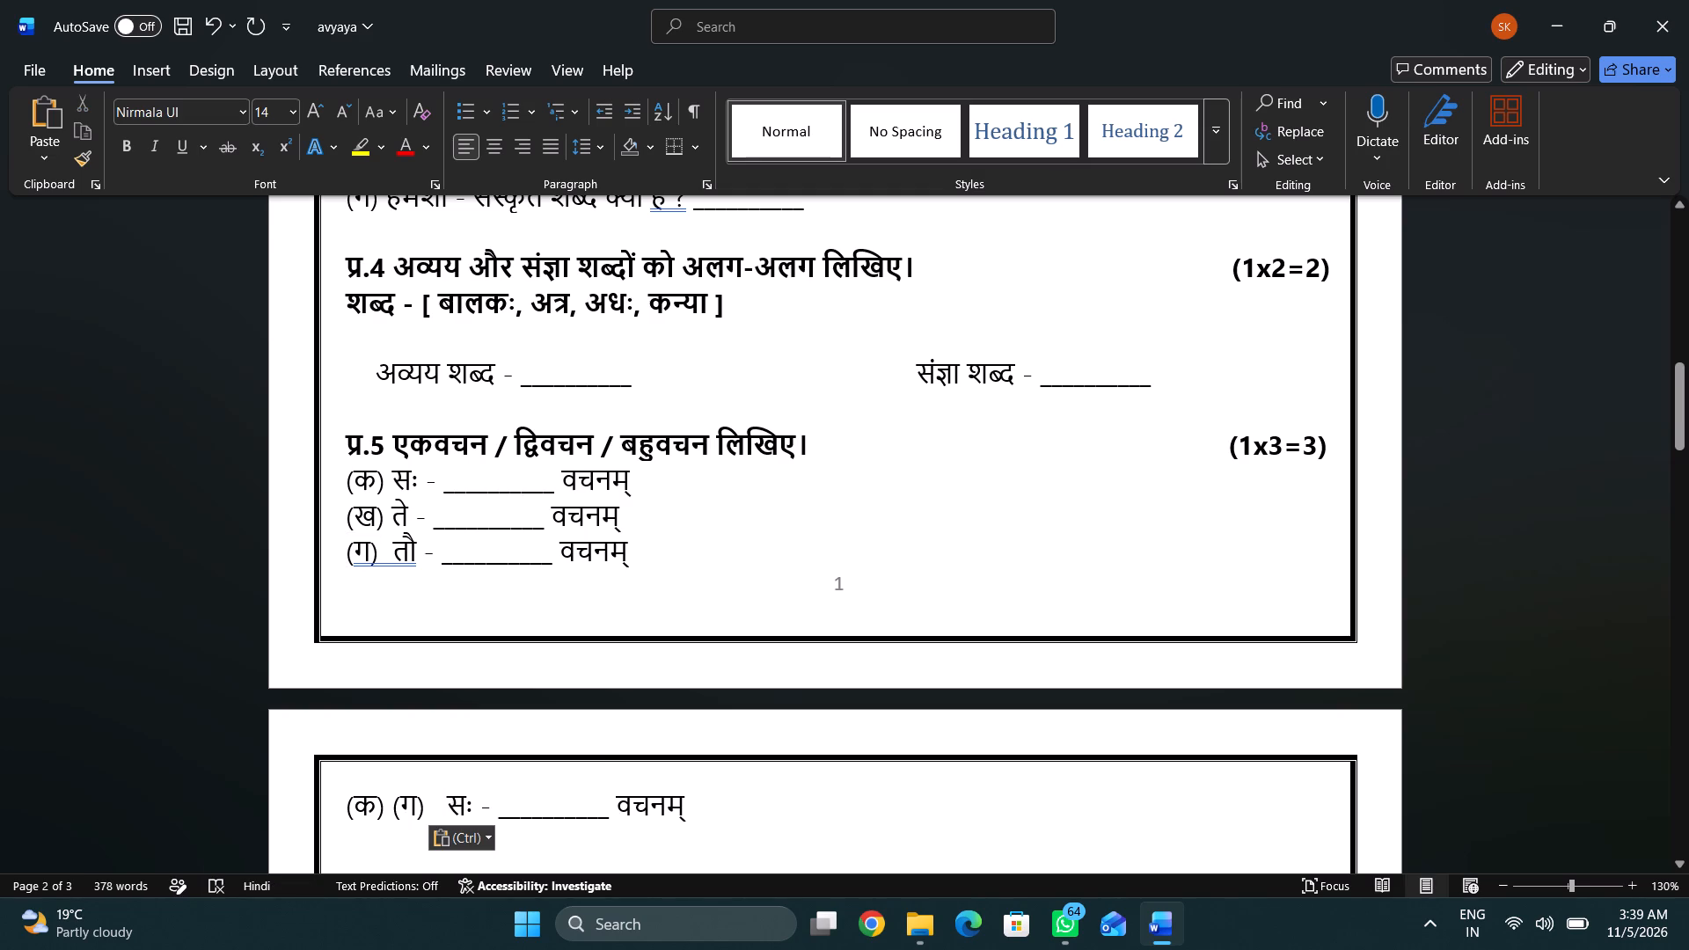
{"action": "left_click", "coordinate": [390, 806]}
{"action": "left_click_drag", "start_coordinate": [384, 809], "coordinate": [351, 809]}
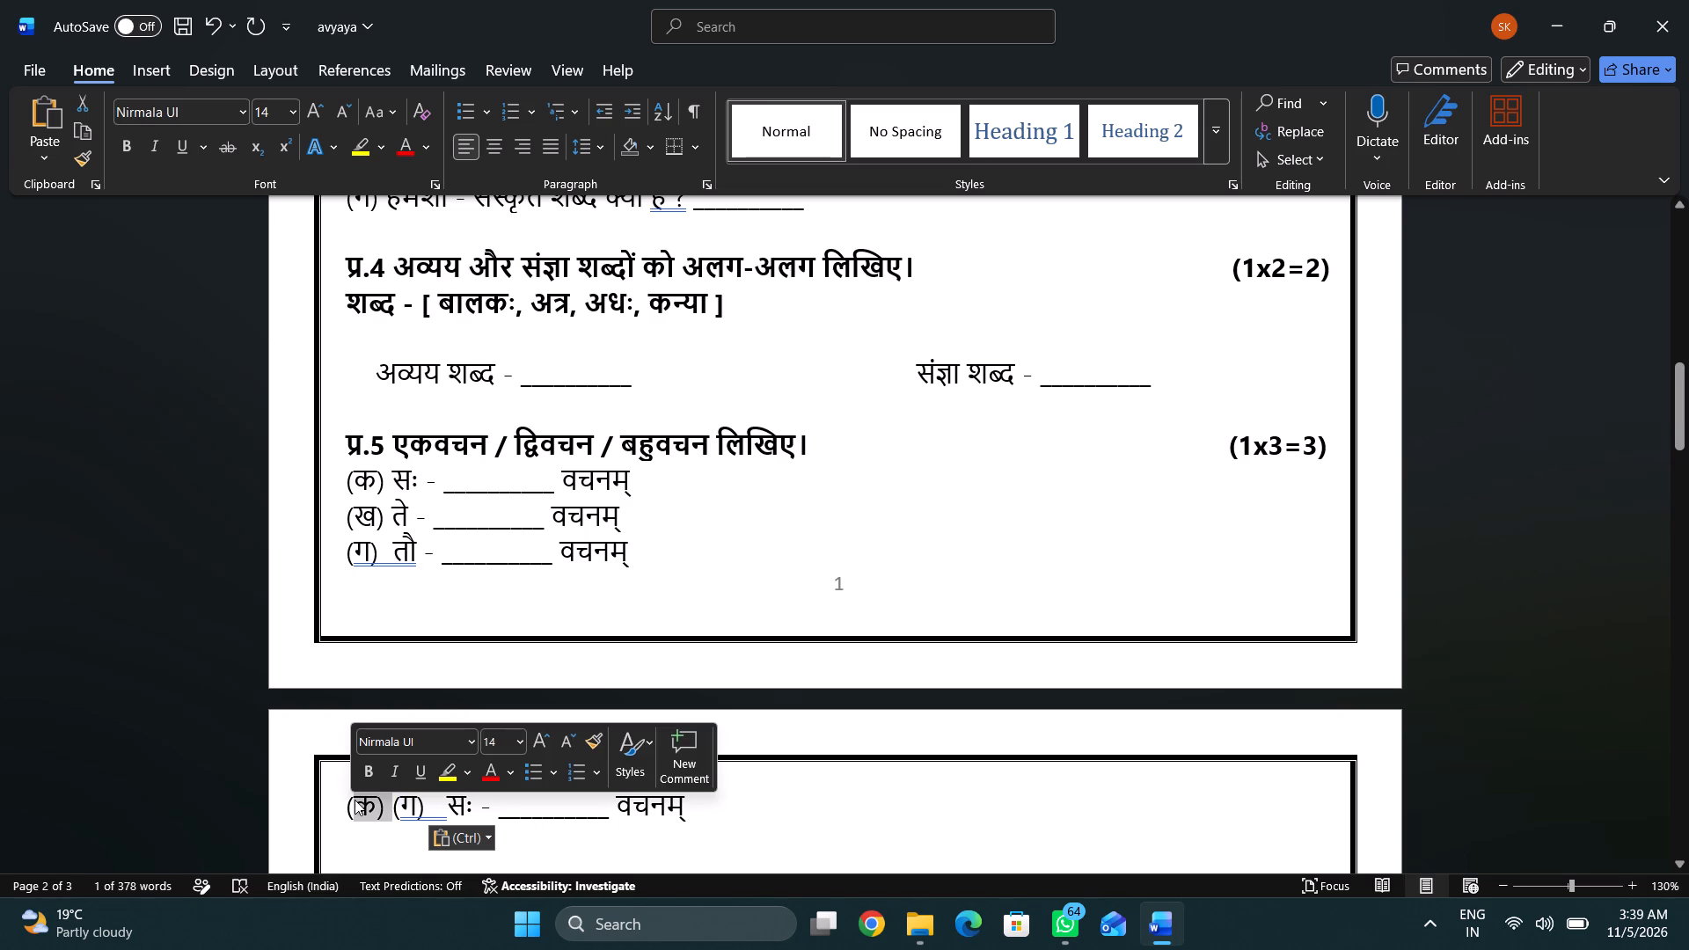
{"action": "left_click", "coordinate": [389, 807]}
{"action": "left_click", "coordinate": [389, 807]}
{"action": "left_click_drag", "start_coordinate": [389, 807], "coordinate": [373, 803]}
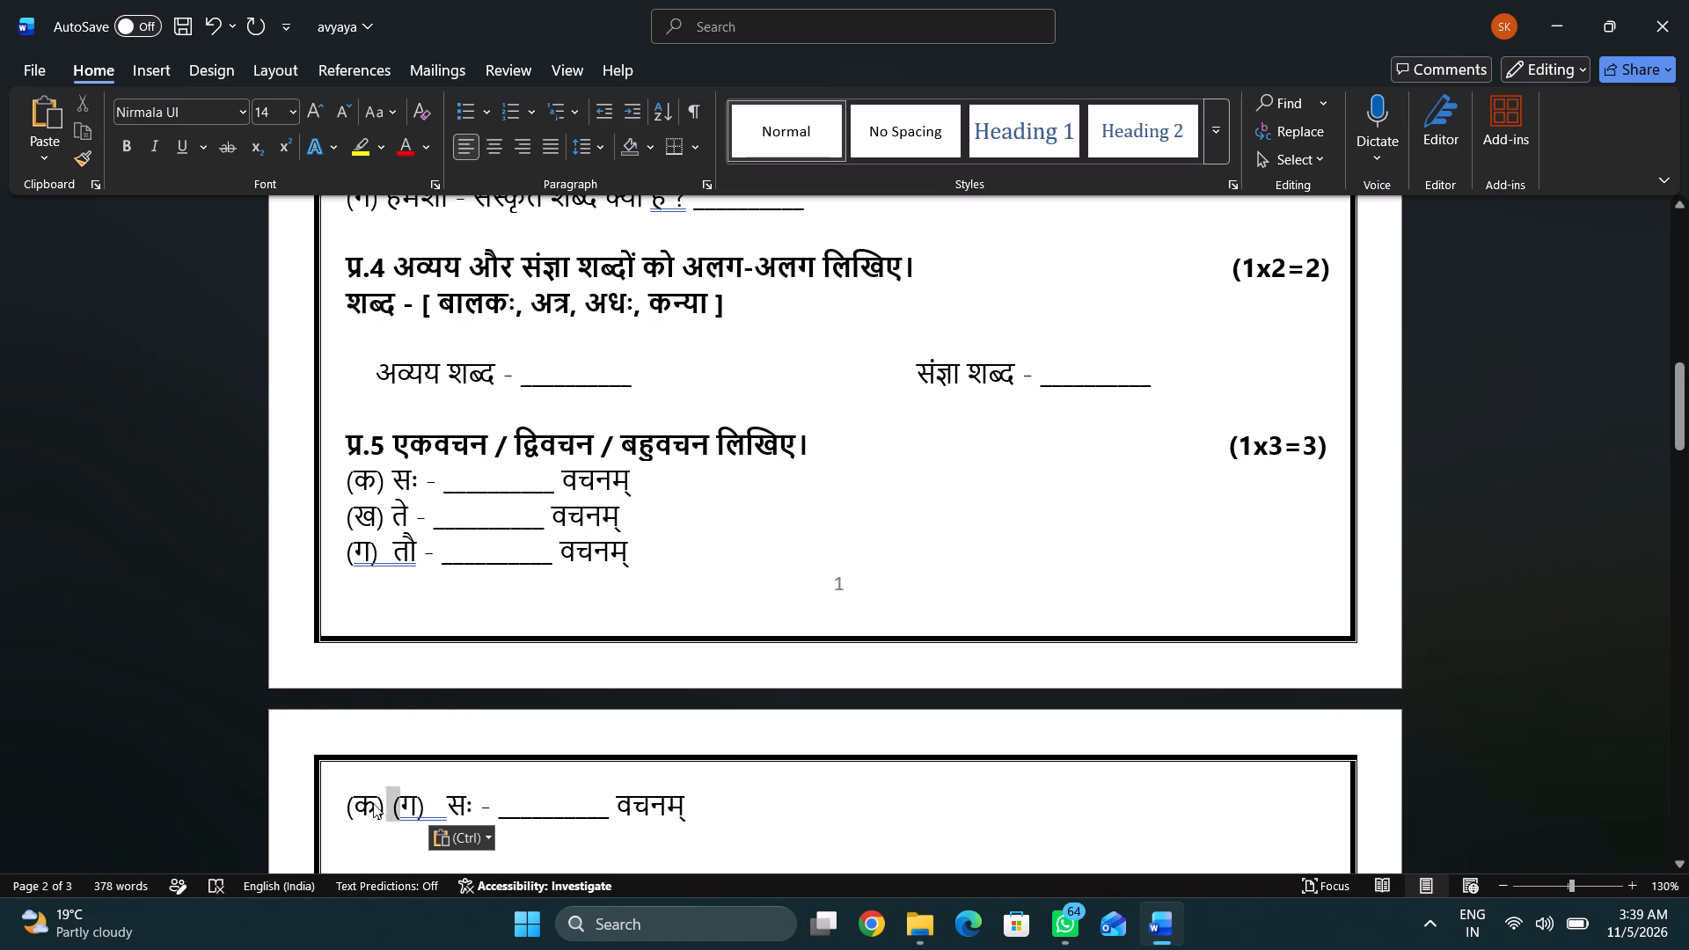
{"action": "left_click_drag", "start_coordinate": [373, 803], "coordinate": [347, 802]}
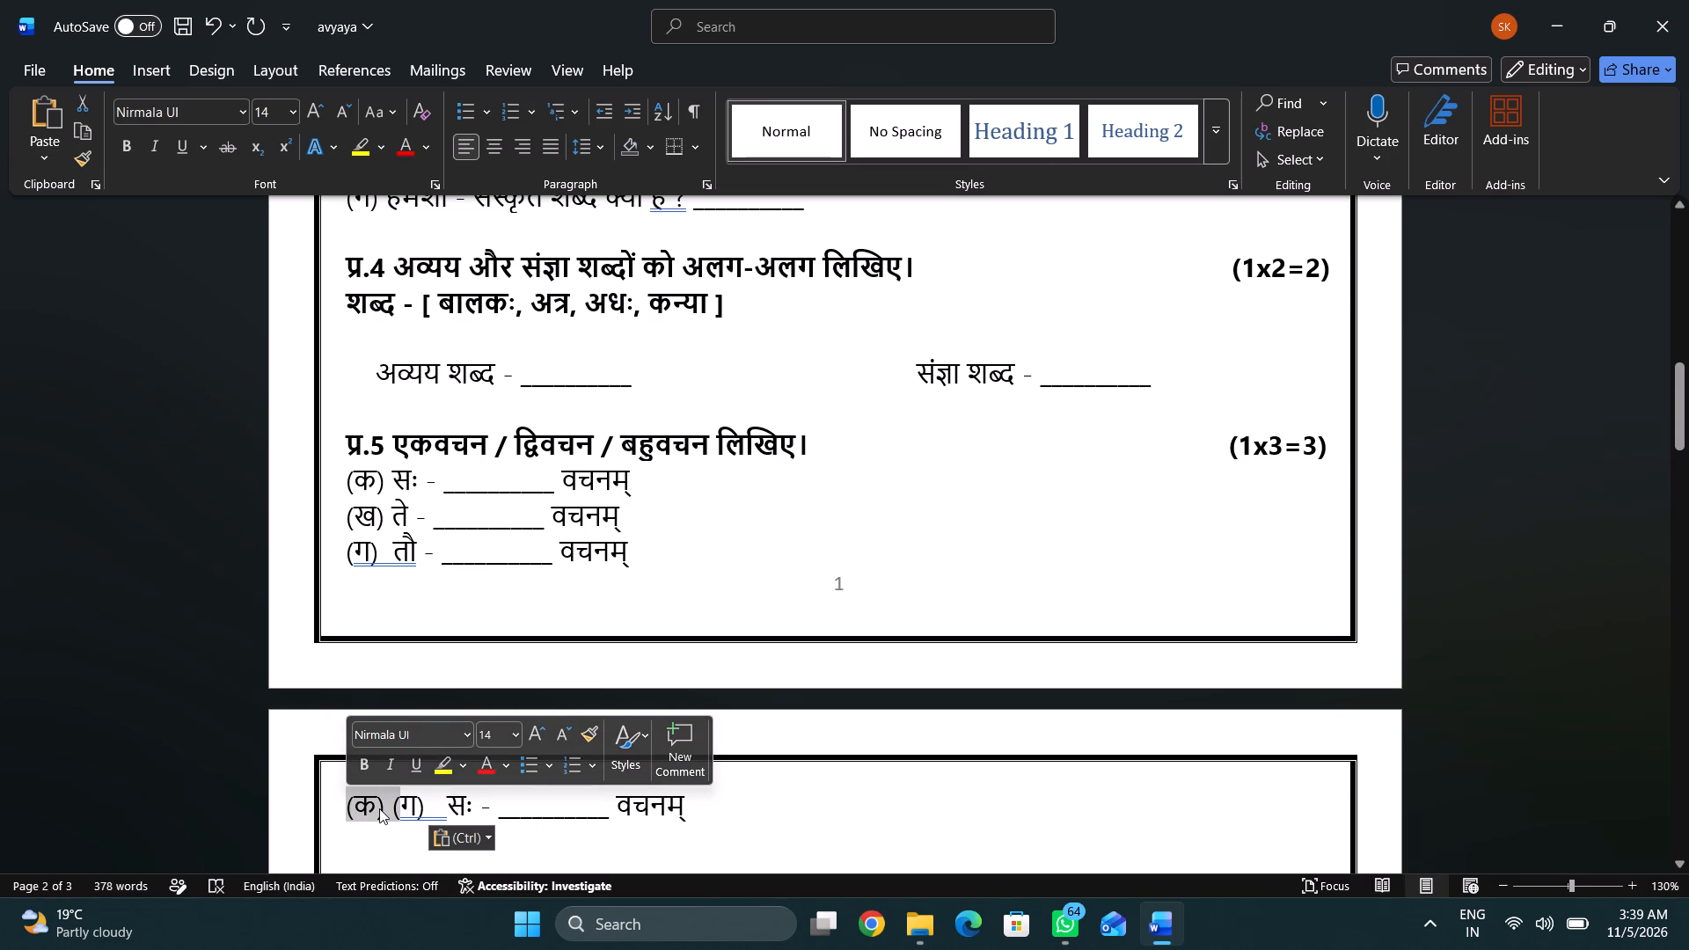
{"action": "left_click", "coordinate": [384, 810]}
{"action": "left_click_drag", "start_coordinate": [384, 810], "coordinate": [342, 814]}
{"action": "key", "text": "ctrl+c"}
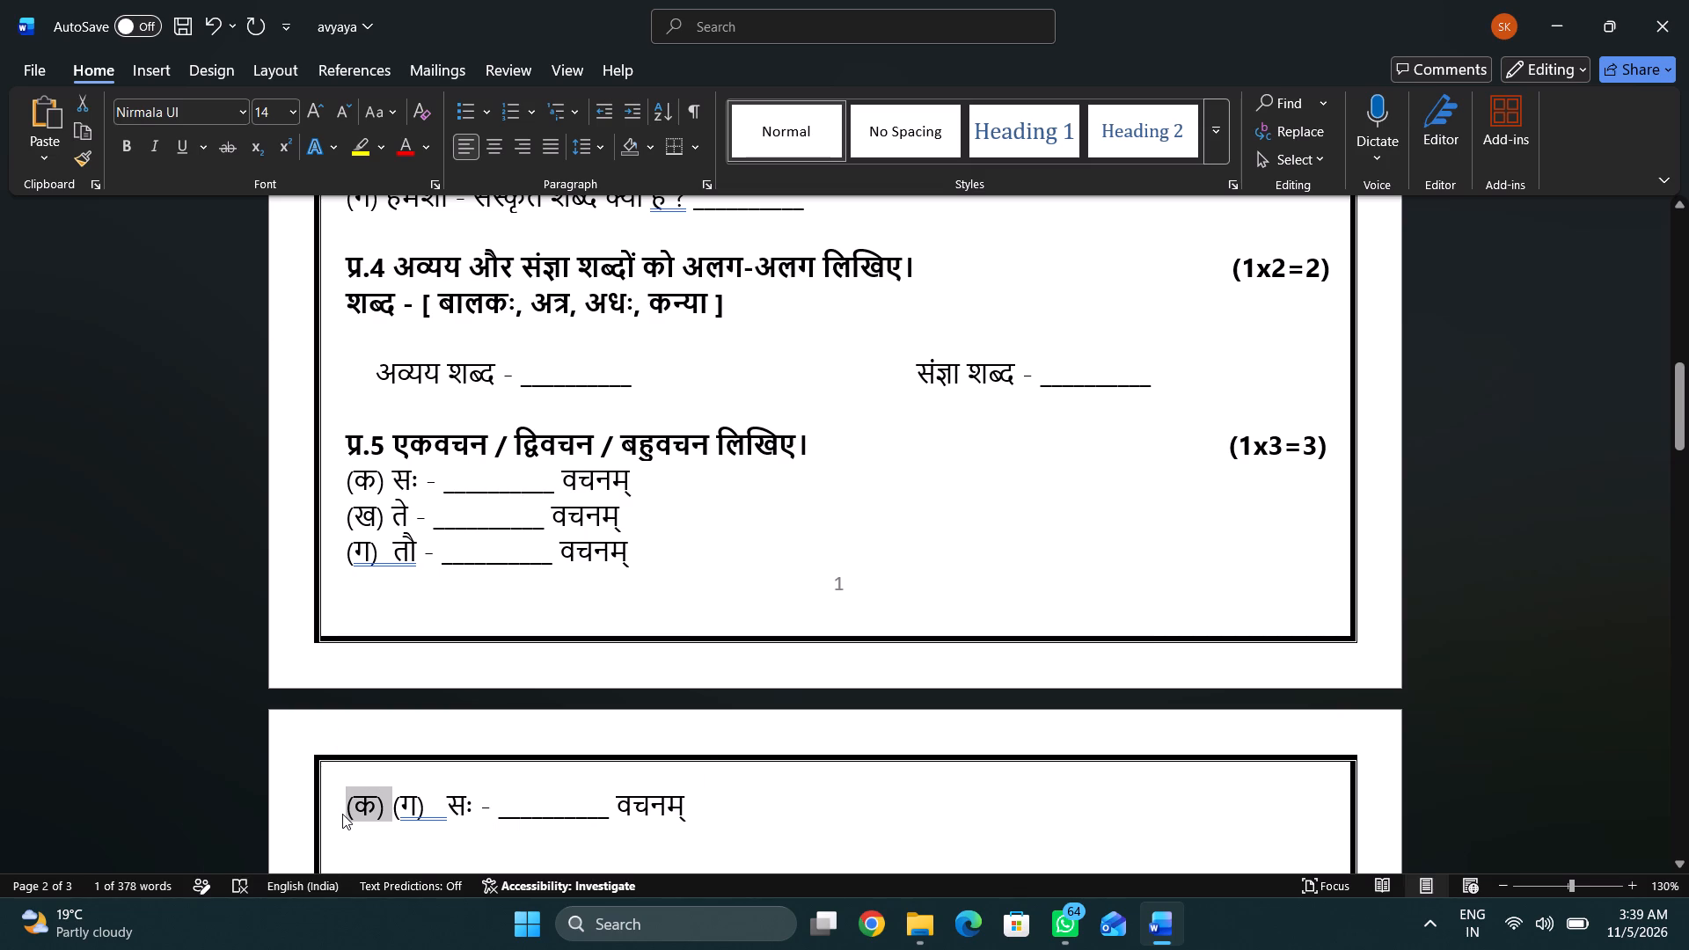
{"action": "key", "text": "BackSpace"}
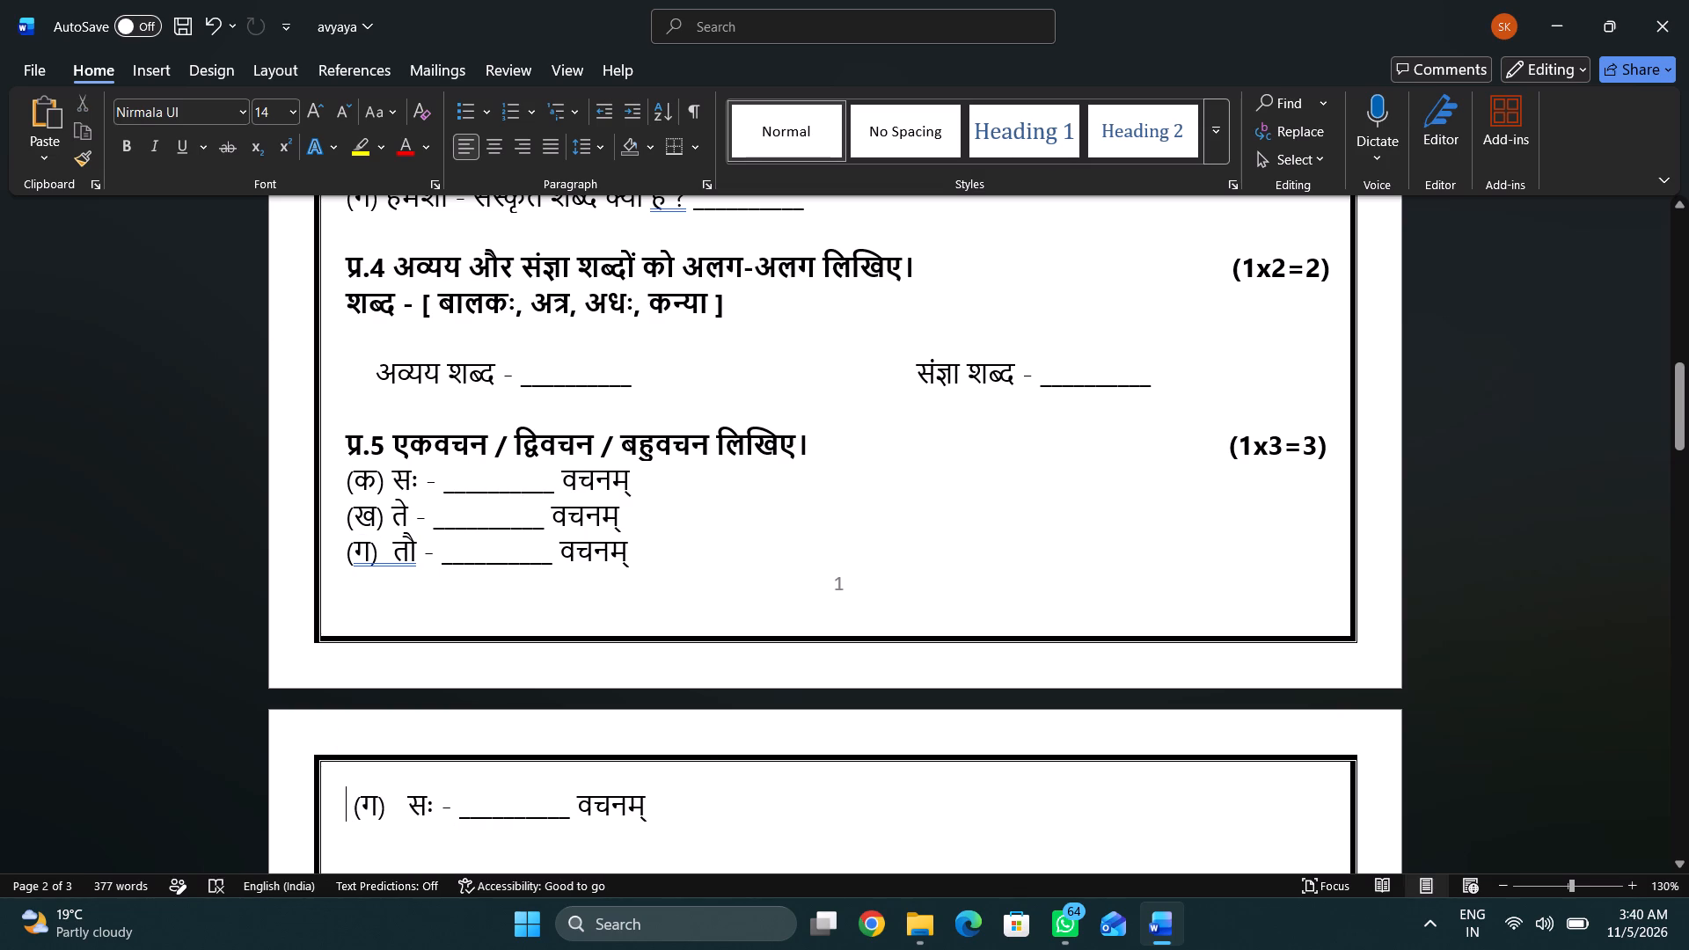
Delete the original सः text after label (क) in प्र.5 and join the ते item to that label, removing its label (ख).
{"action": "left_click_drag", "start_coordinate": [393, 476], "coordinate": [616, 488]}
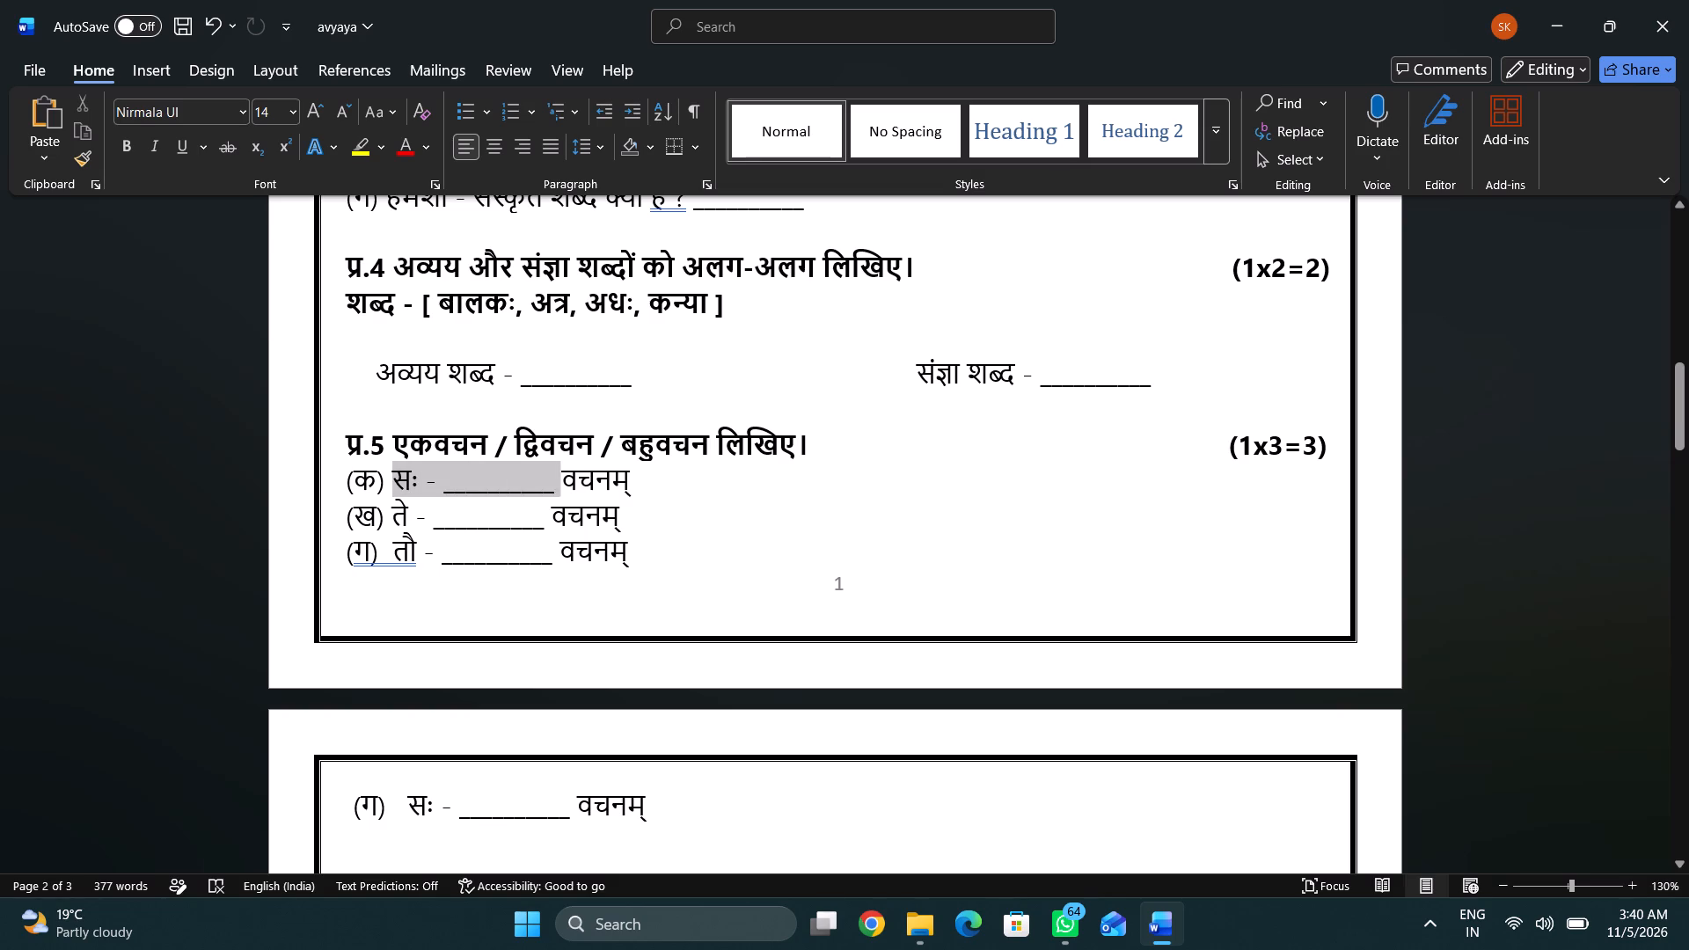
{"action": "left_click_drag", "start_coordinate": [616, 488], "coordinate": [726, 486]}
{"action": "key", "text": "BackSpace"}
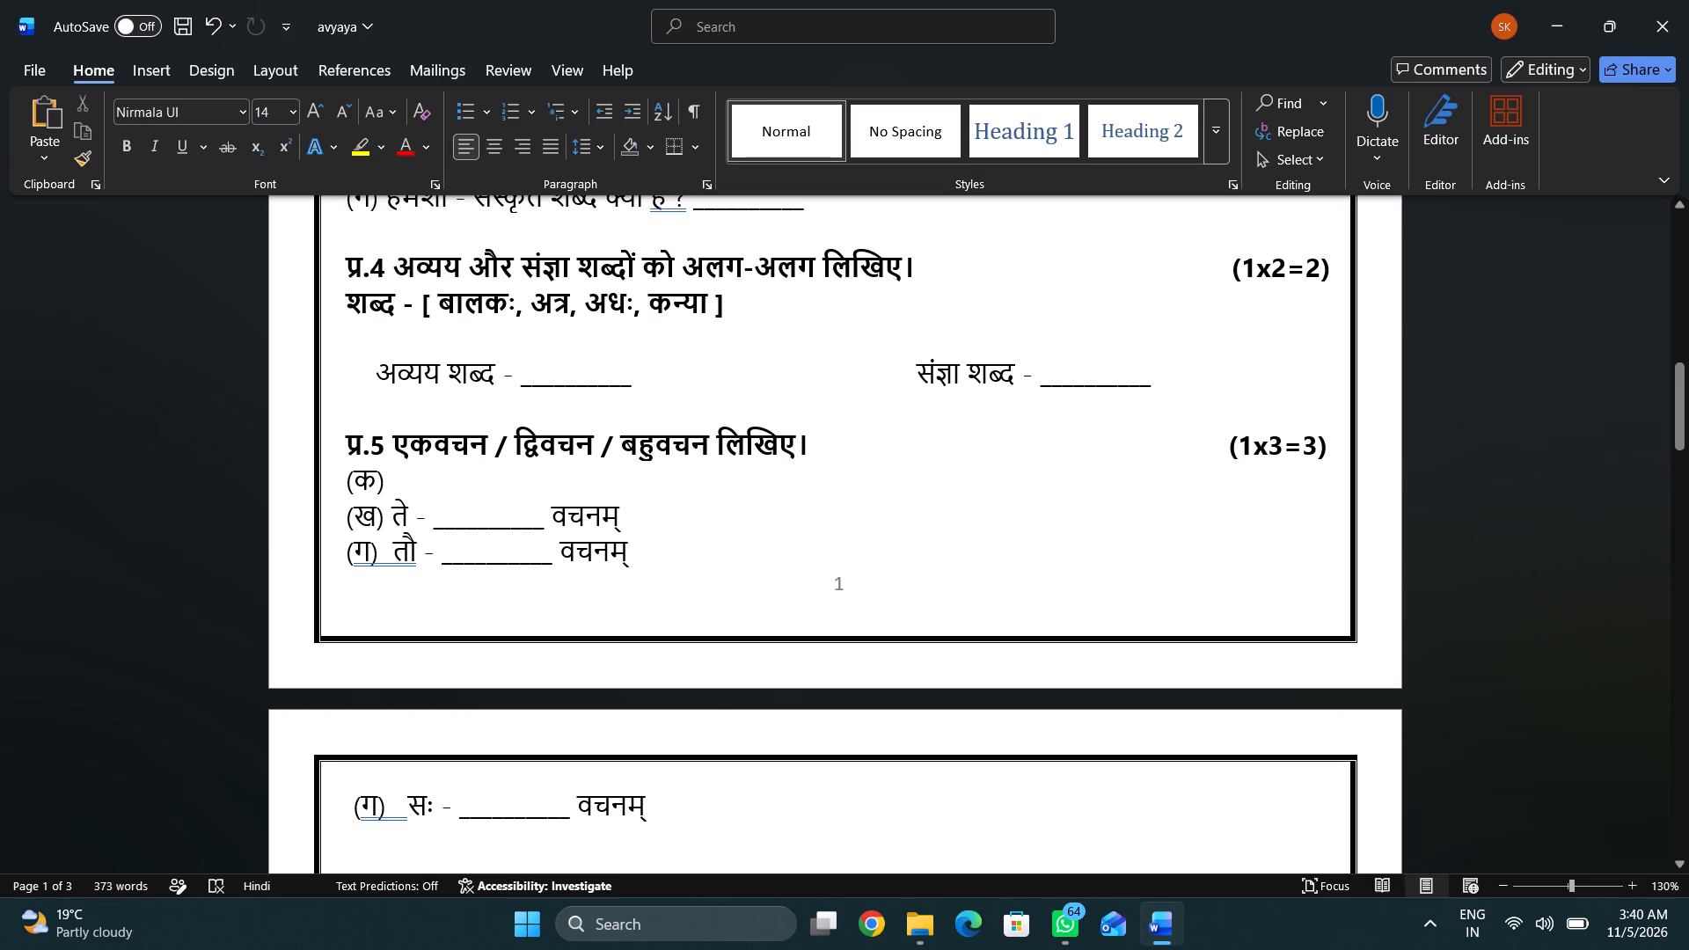
{"action": "left_click", "coordinate": [387, 515]}
{"action": "key", "text": "BackSpace"}
{"action": "key", "text": "BackSpace"}
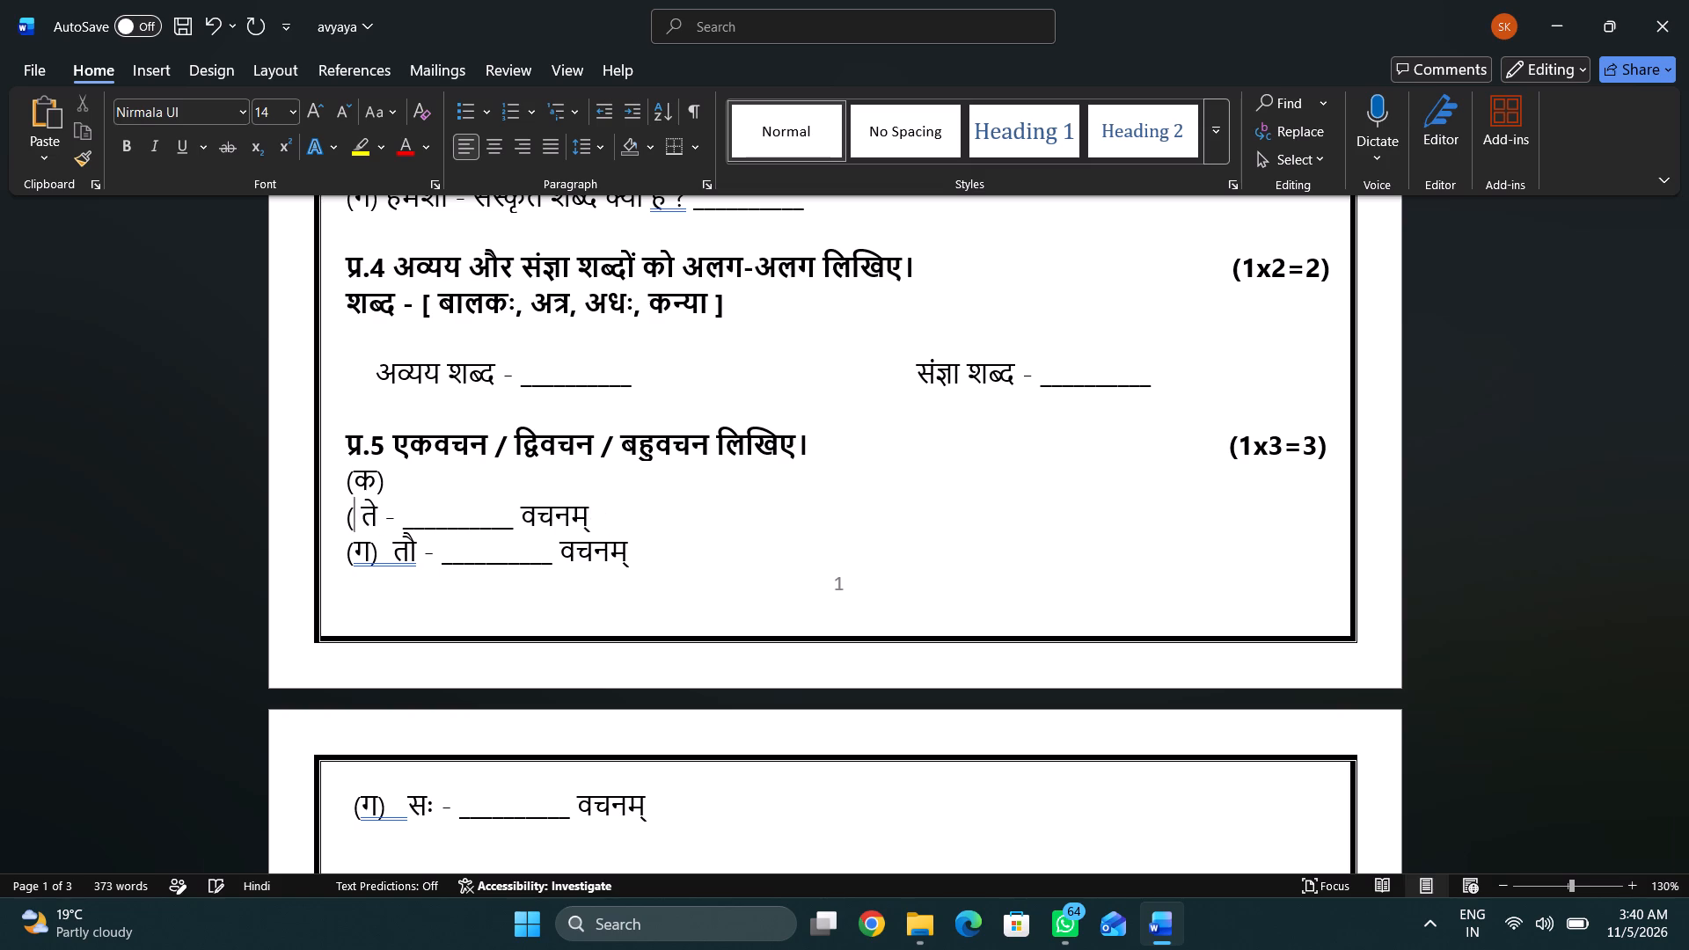
{"action": "key", "text": "BackSpace"}
{"action": "key", "text": "BackSpace"}
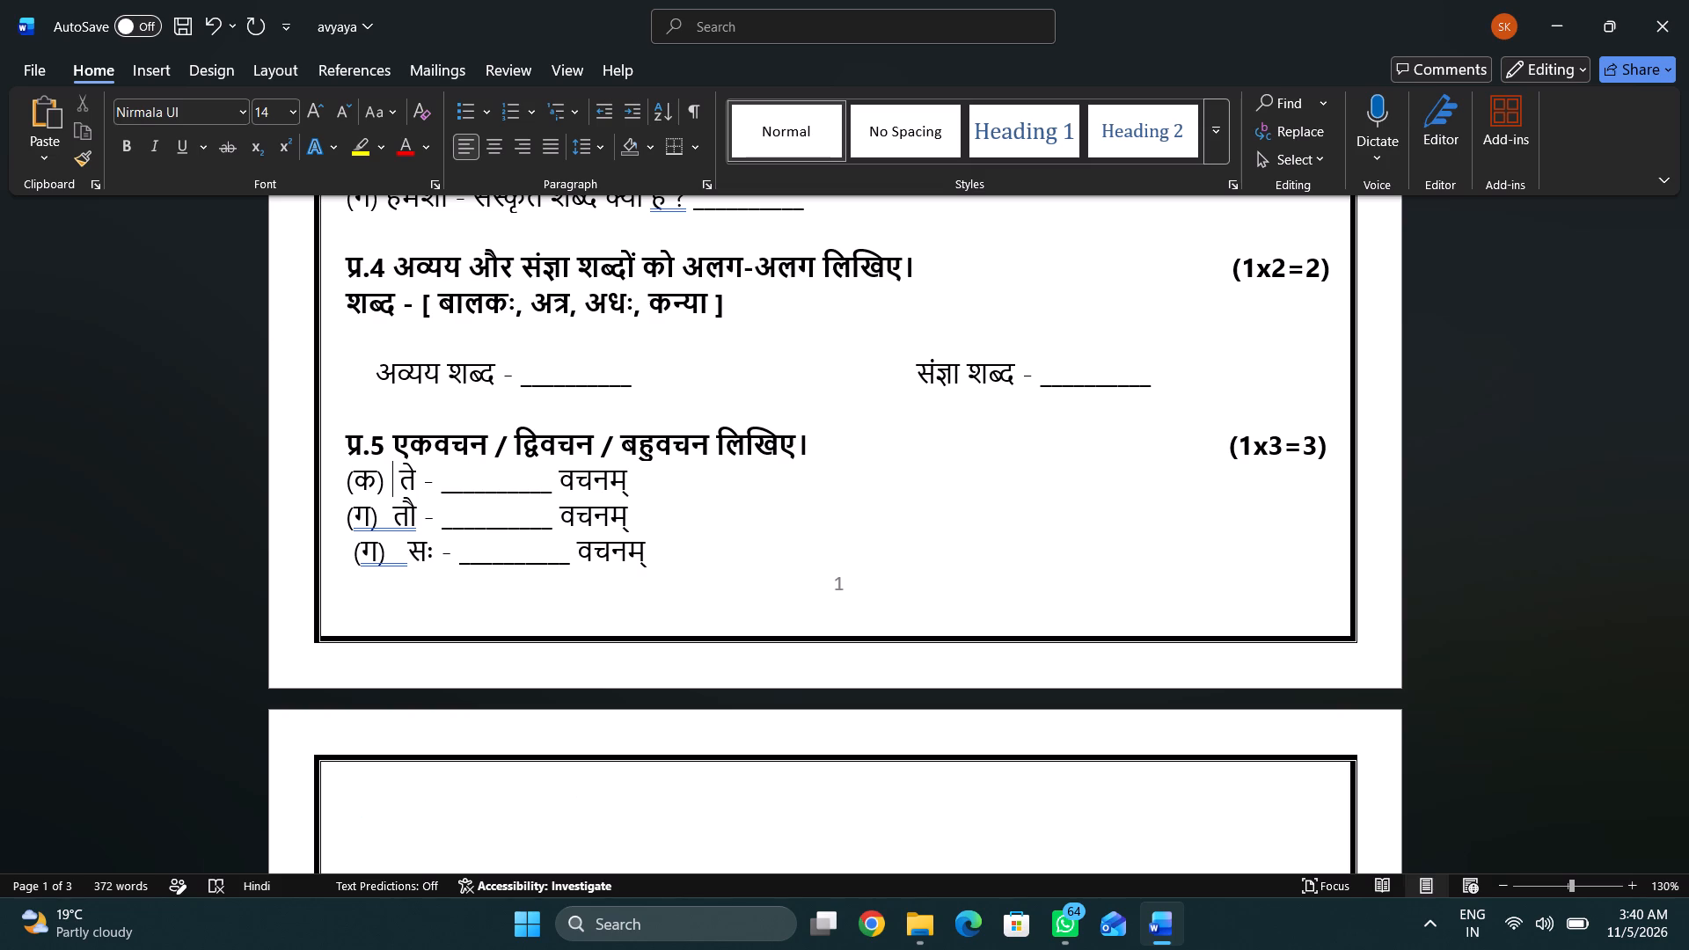
{"action": "key", "text": "BackSpace"}
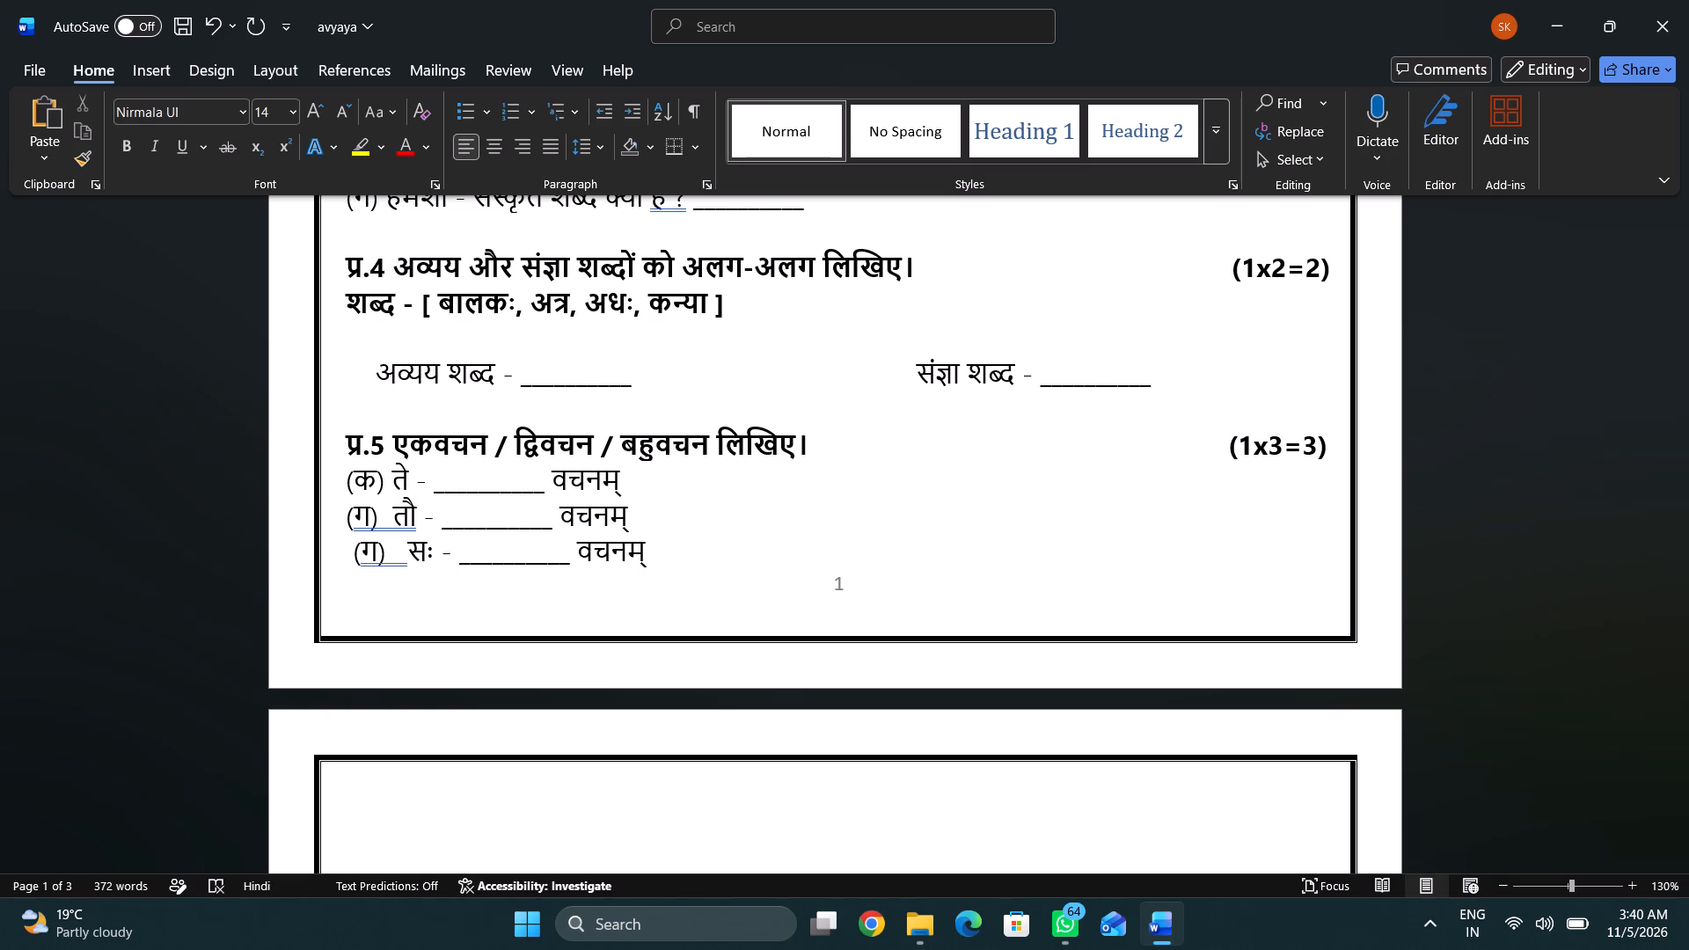
Replace the label (ग) of the तौ item in प्र.5 with the label (ख) copied from प्र.3.
{"action": "scroll", "coordinate": [387, 515], "scroll_direction": "up", "scroll_amount": 1}
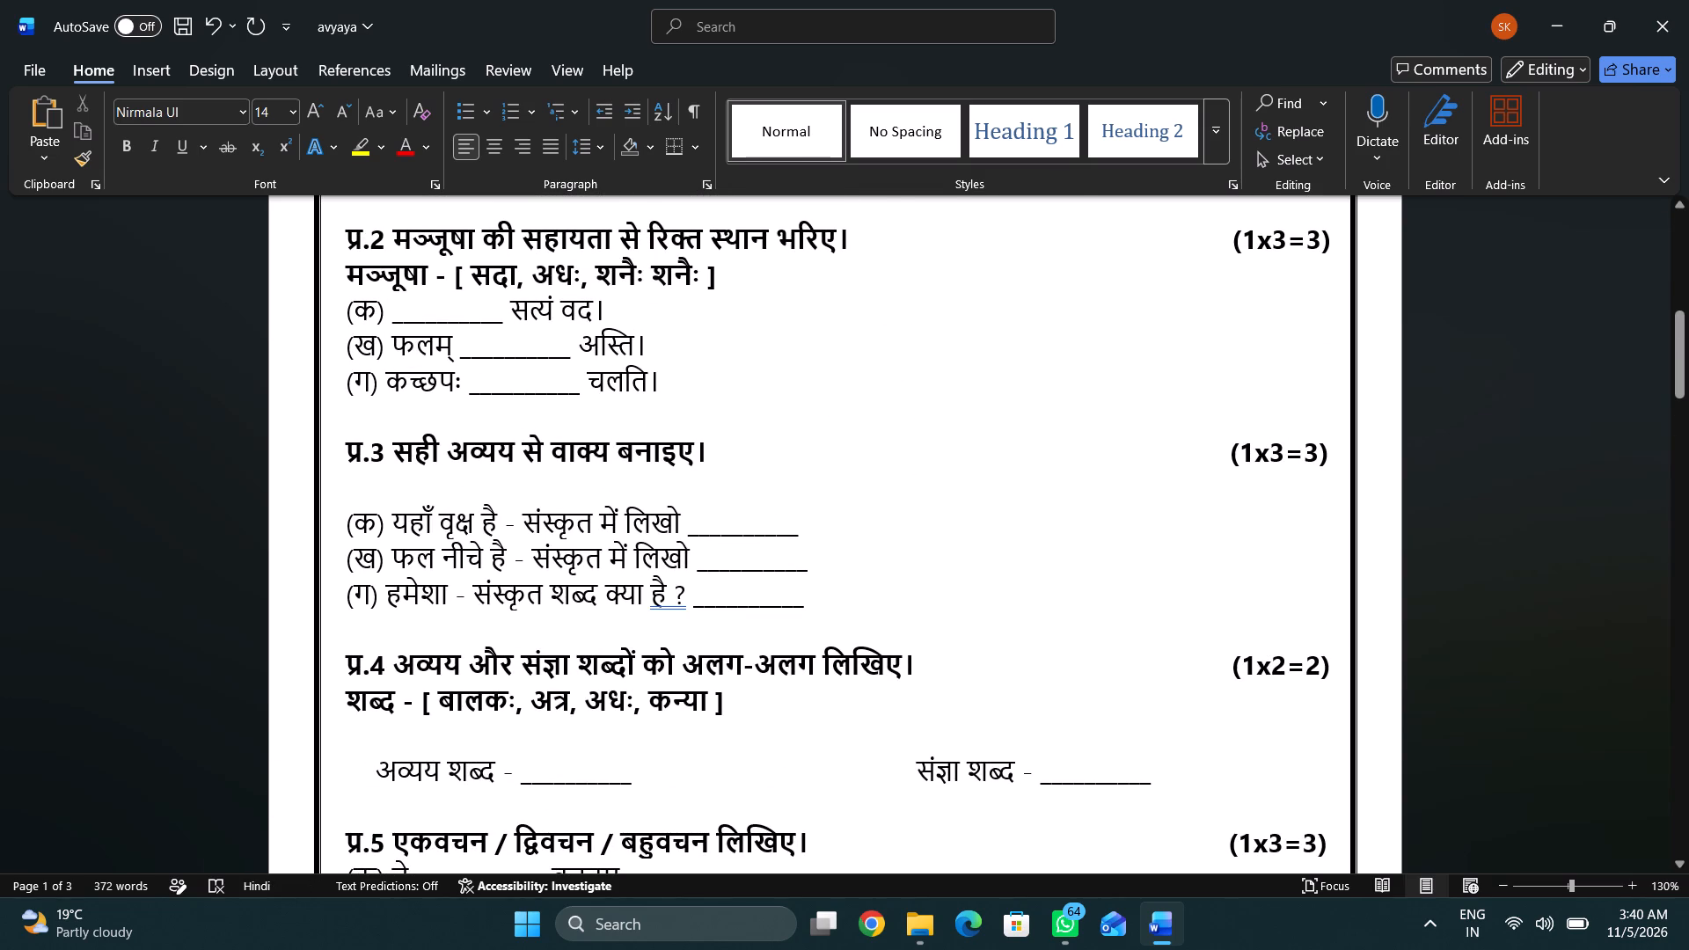
{"action": "double_click", "coordinate": [383, 558]}
{"action": "left_click_drag", "start_coordinate": [383, 558], "coordinate": [394, 552]}
{"action": "left_click", "coordinate": [394, 552]}
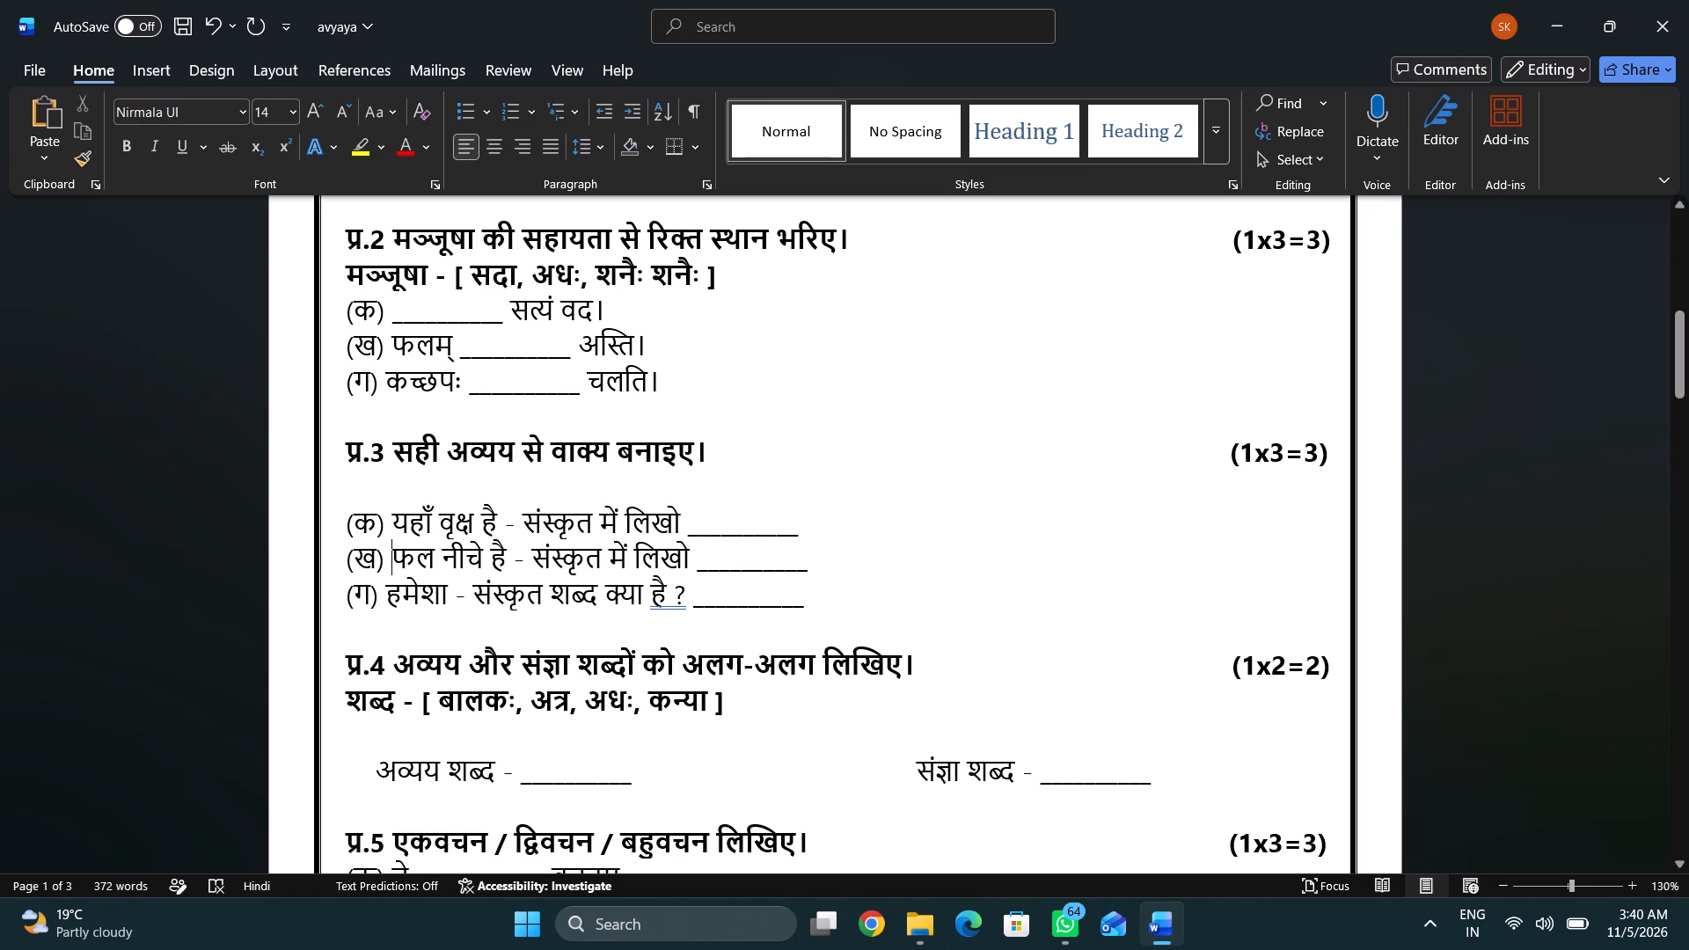
{"action": "left_click", "coordinate": [381, 559]}
{"action": "left_click_drag", "start_coordinate": [381, 559], "coordinate": [348, 566]}
{"action": "left_click_drag", "start_coordinate": [348, 566], "coordinate": [347, 566]}
{"action": "key", "text": "ctrl+c"}
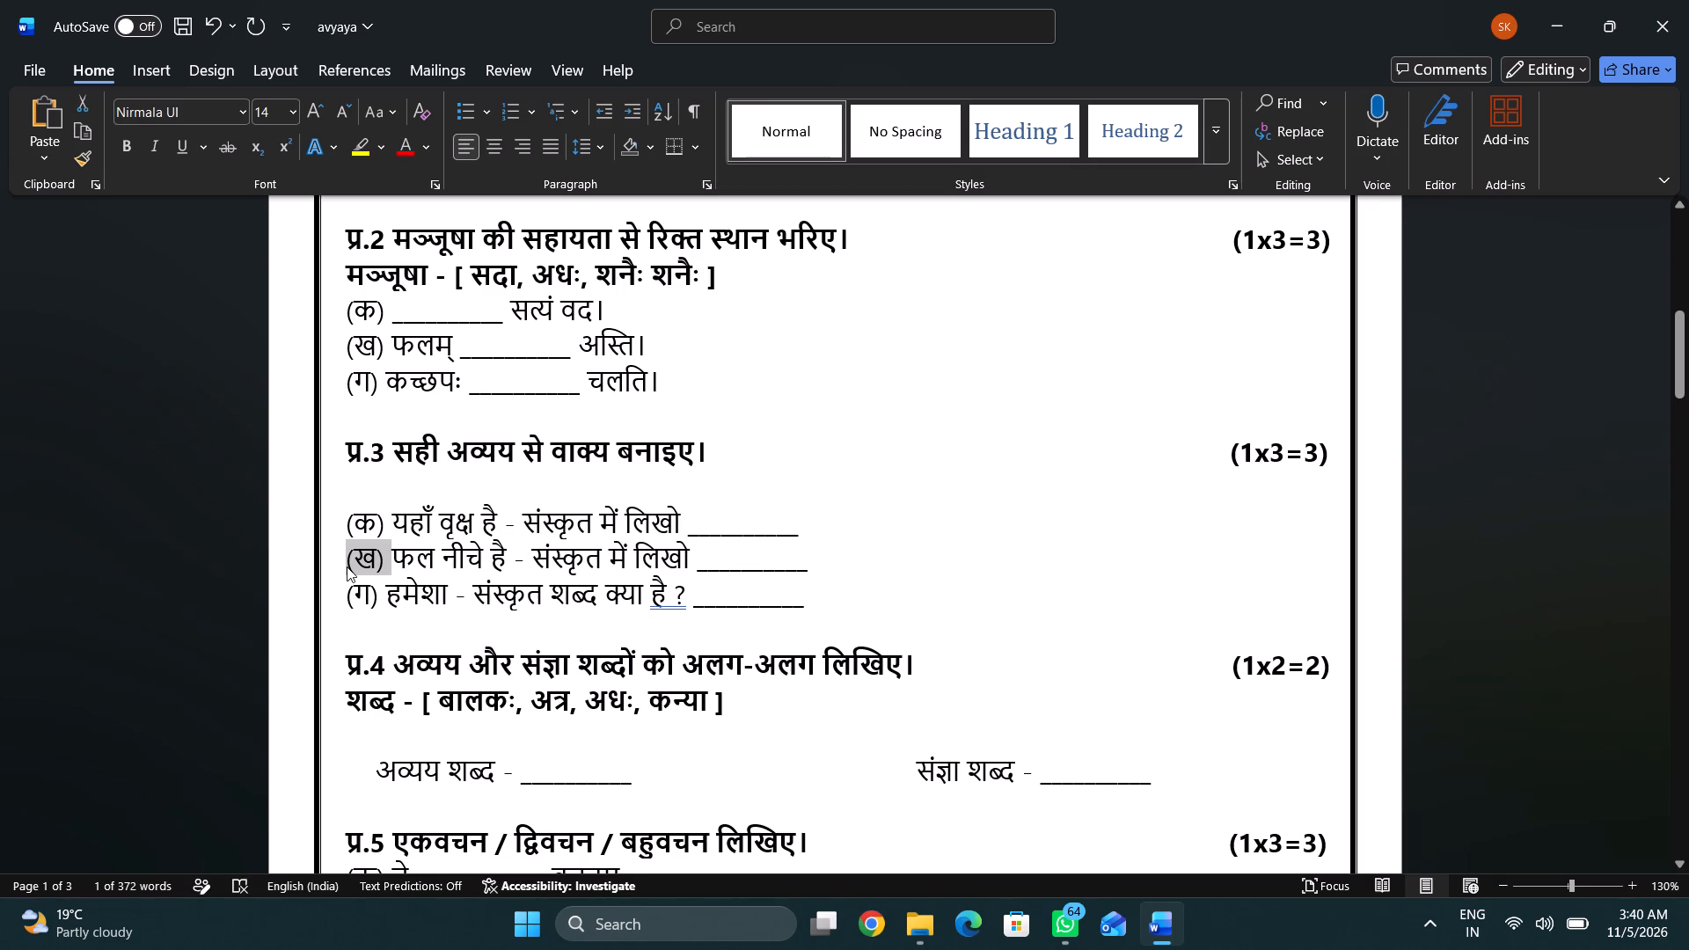
{"action": "scroll", "coordinate": [347, 566], "scroll_direction": "down", "scroll_amount": 3}
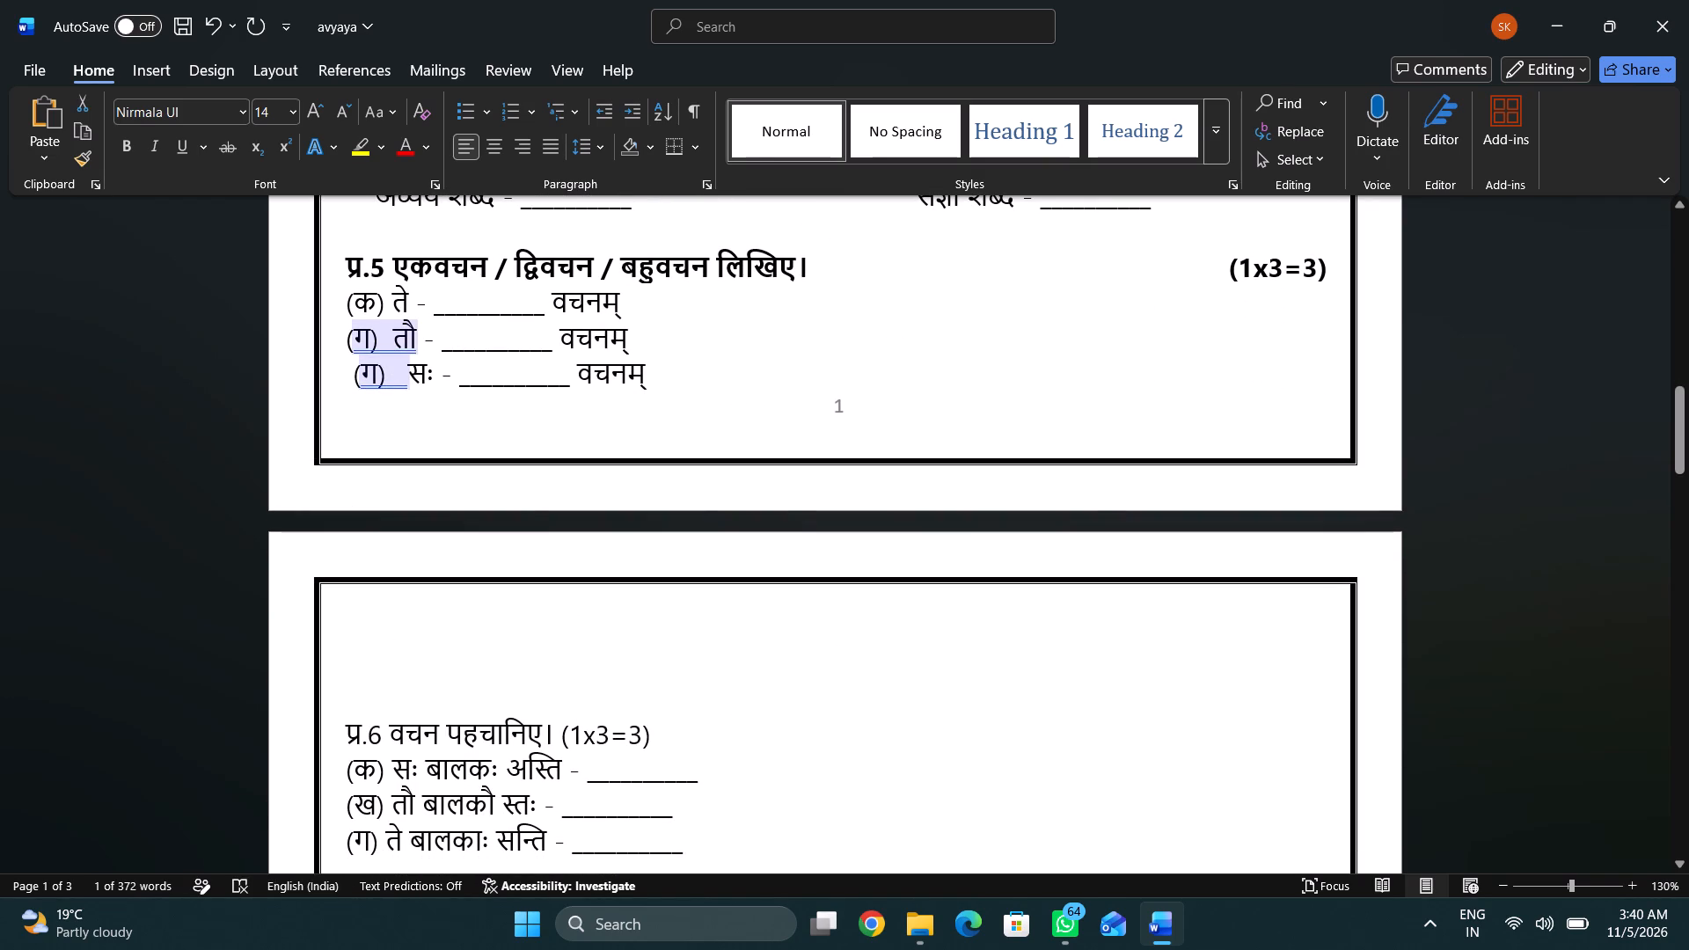
{"action": "left_click", "coordinate": [376, 335]}
{"action": "key", "text": "BackSpace"}
{"action": "key", "text": "BackSpace"}
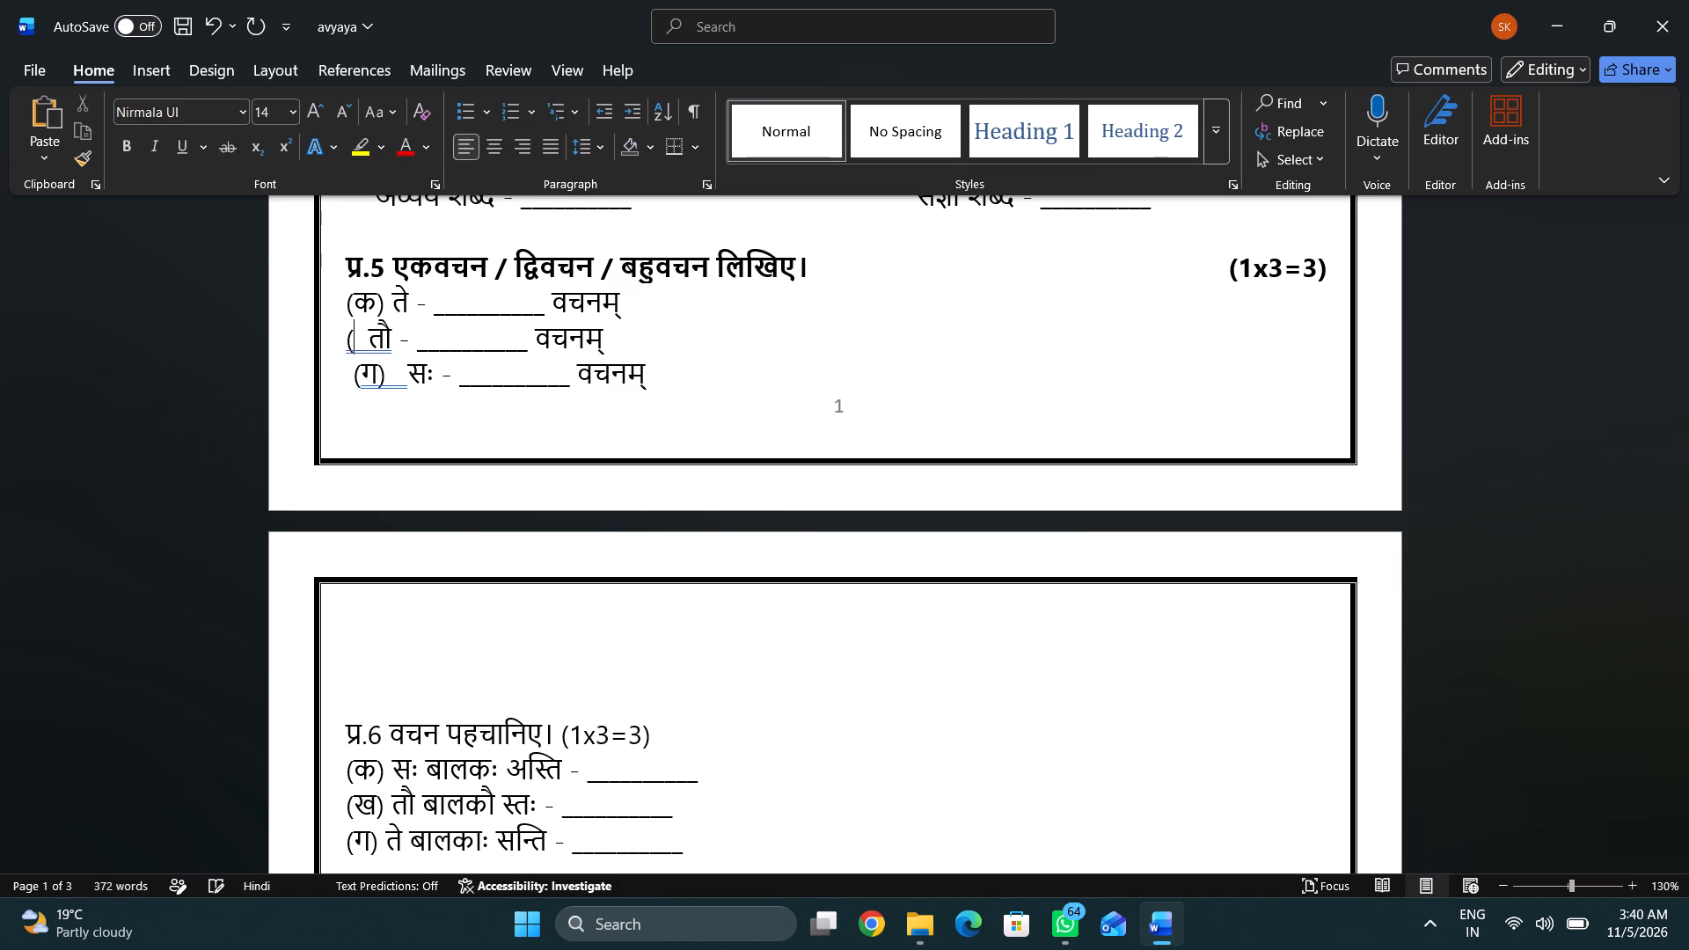
{"action": "key", "text": "BackSpace"}
{"action": "key", "text": "ctrl+v"}
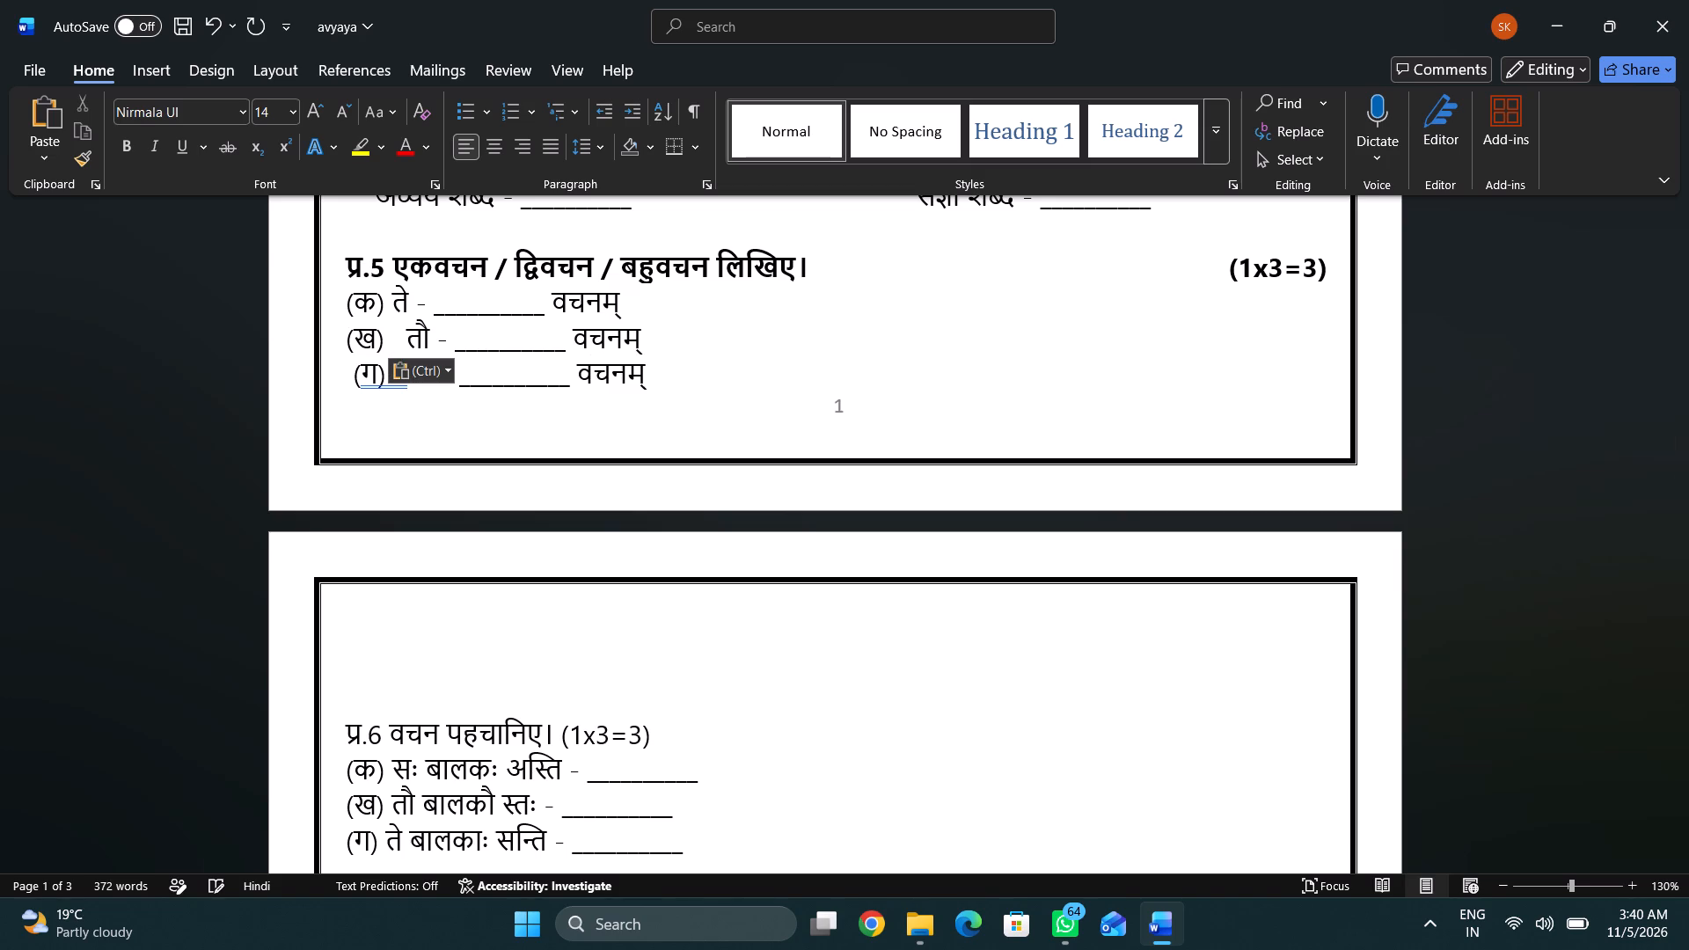
Indent the ते, तौ and सः items of प्र.5 with leading spaces before their labels.
{"action": "left_click", "coordinate": [348, 336]}
{"action": "key", "text": "space"}
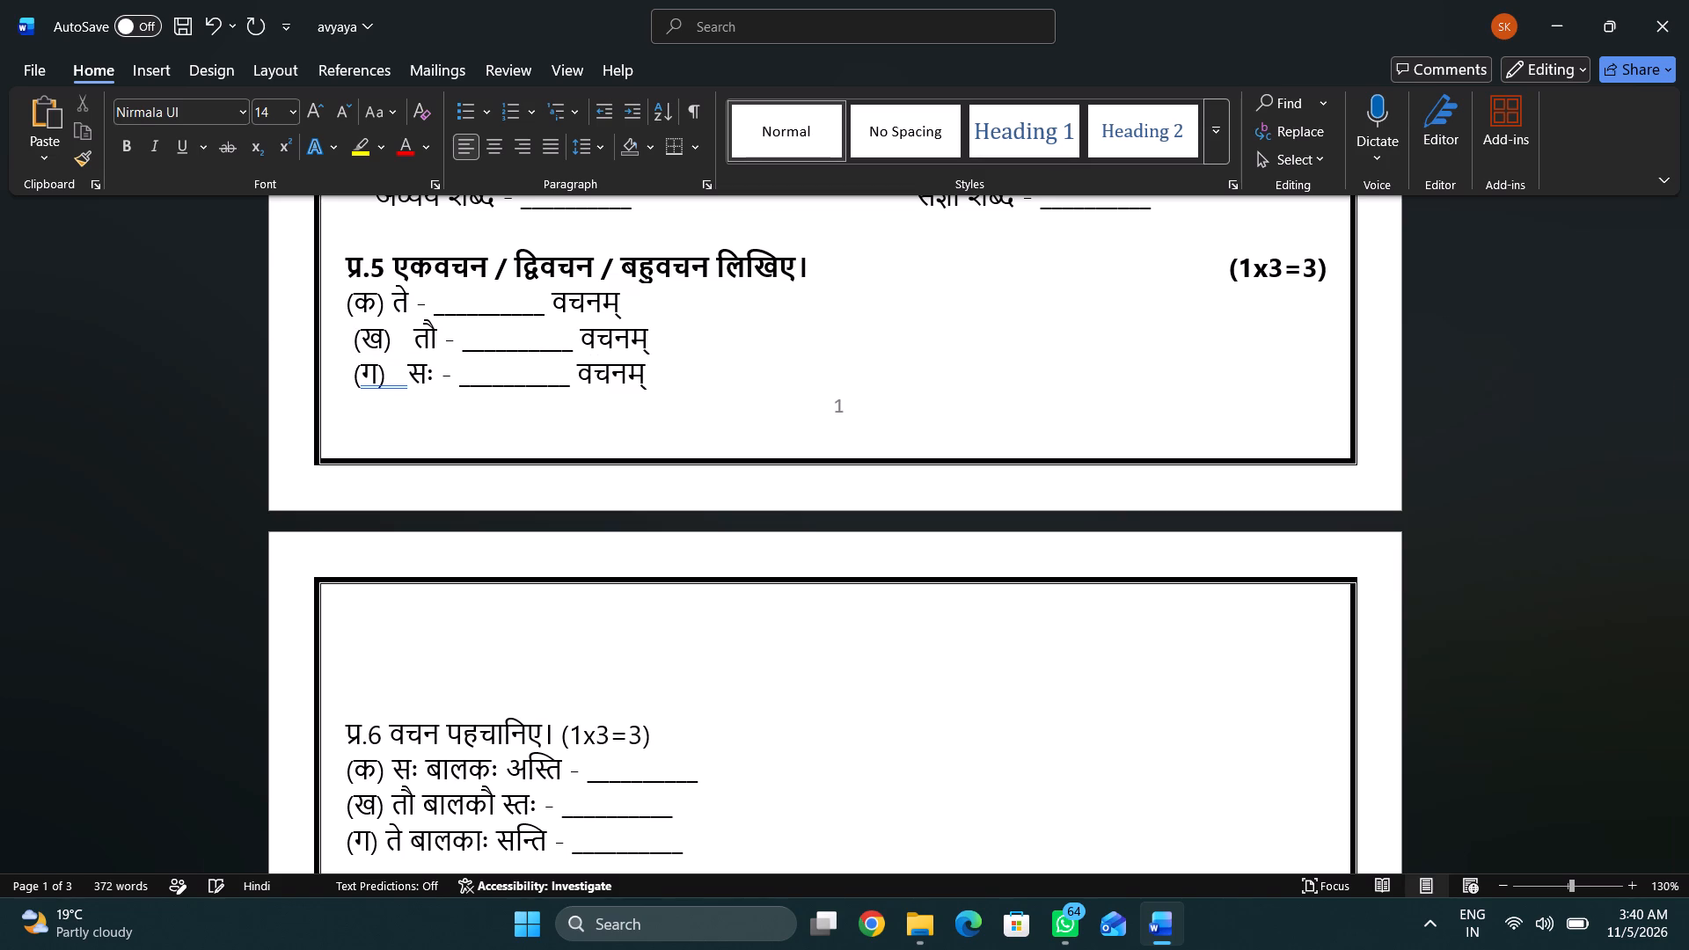
{"action": "double_click", "coordinate": [344, 293]}
{"action": "key", "text": "space"}
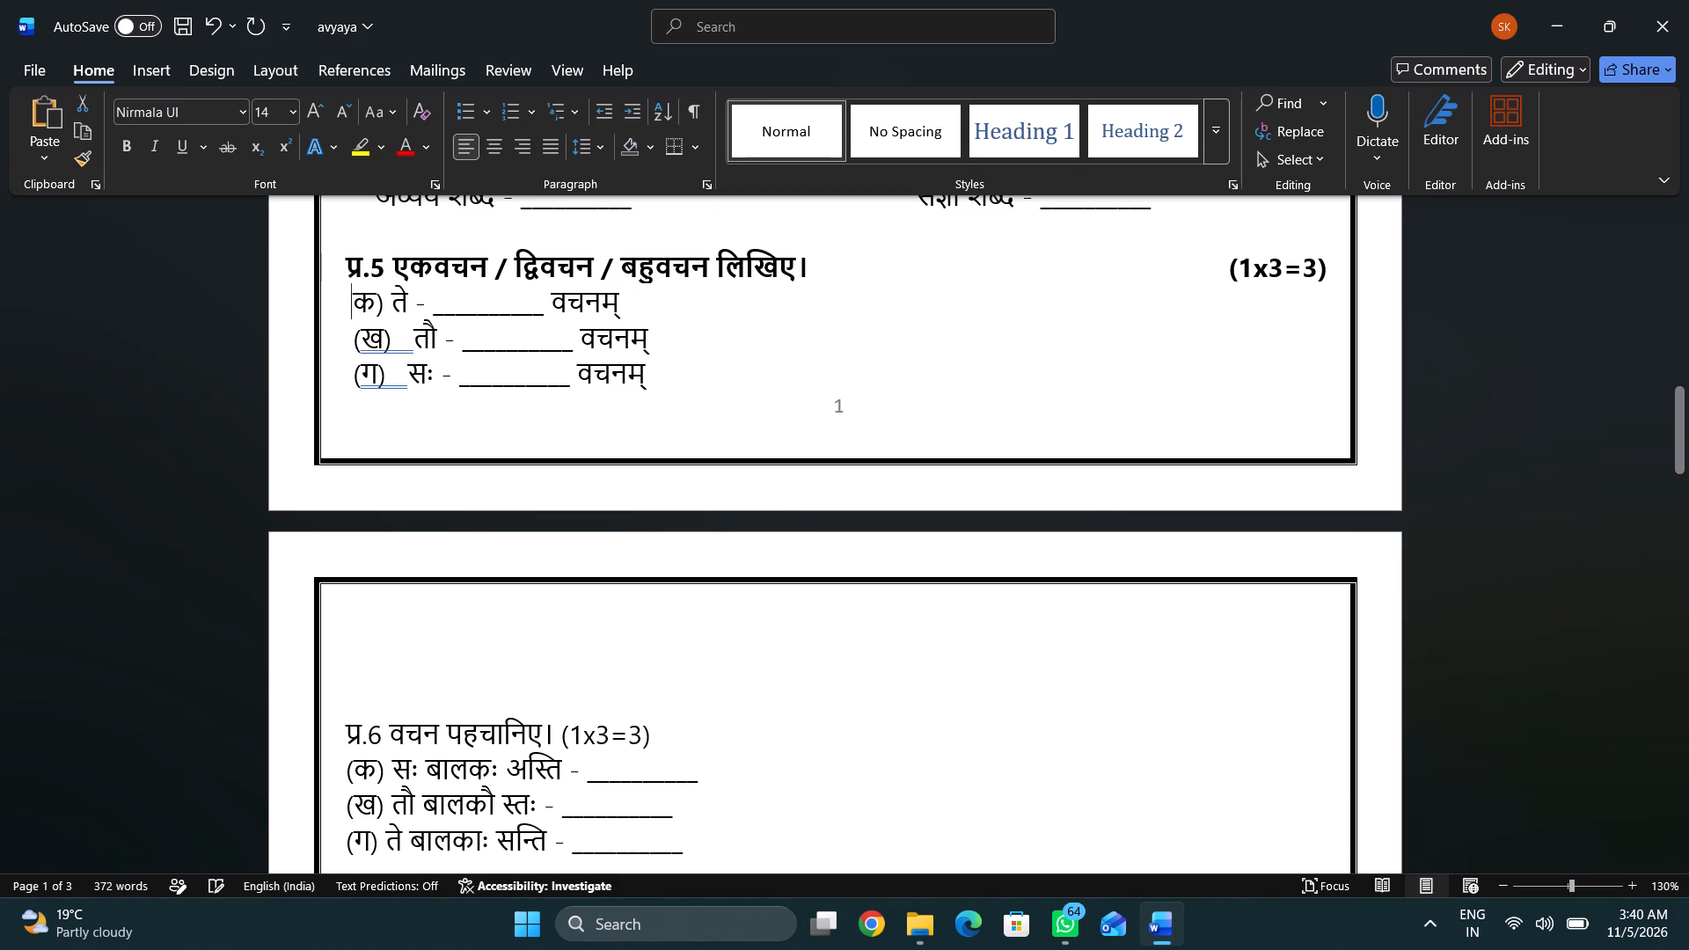
{"action": "left_click", "coordinate": [351, 362]}
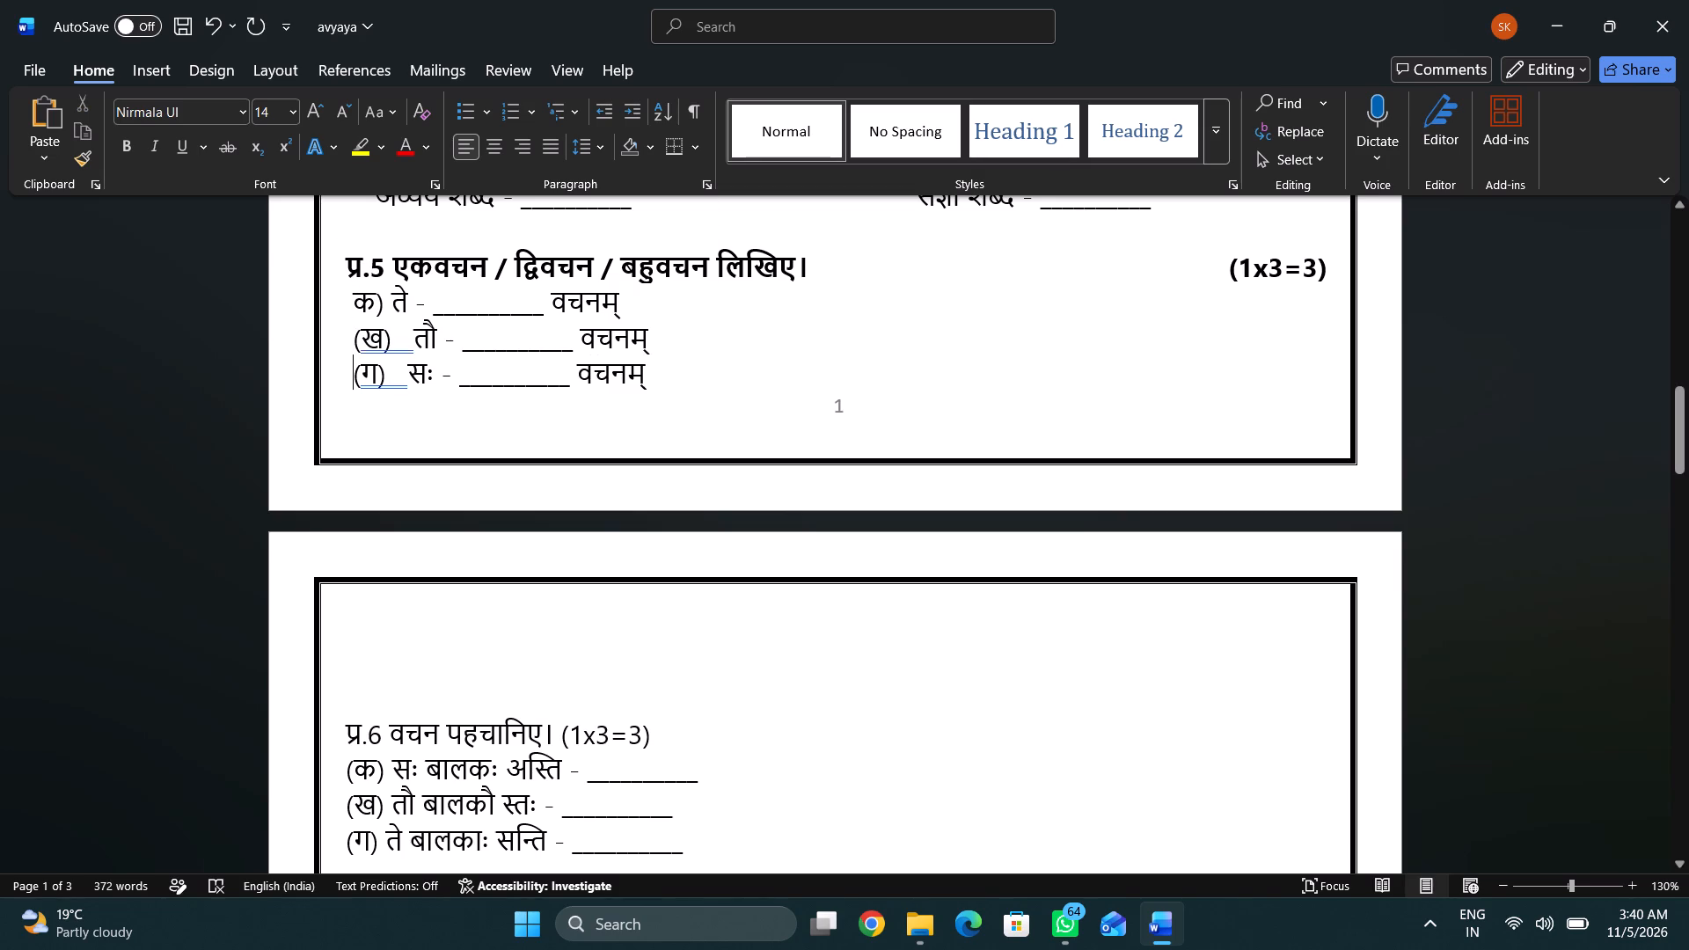
{"action": "key", "text": "space"}
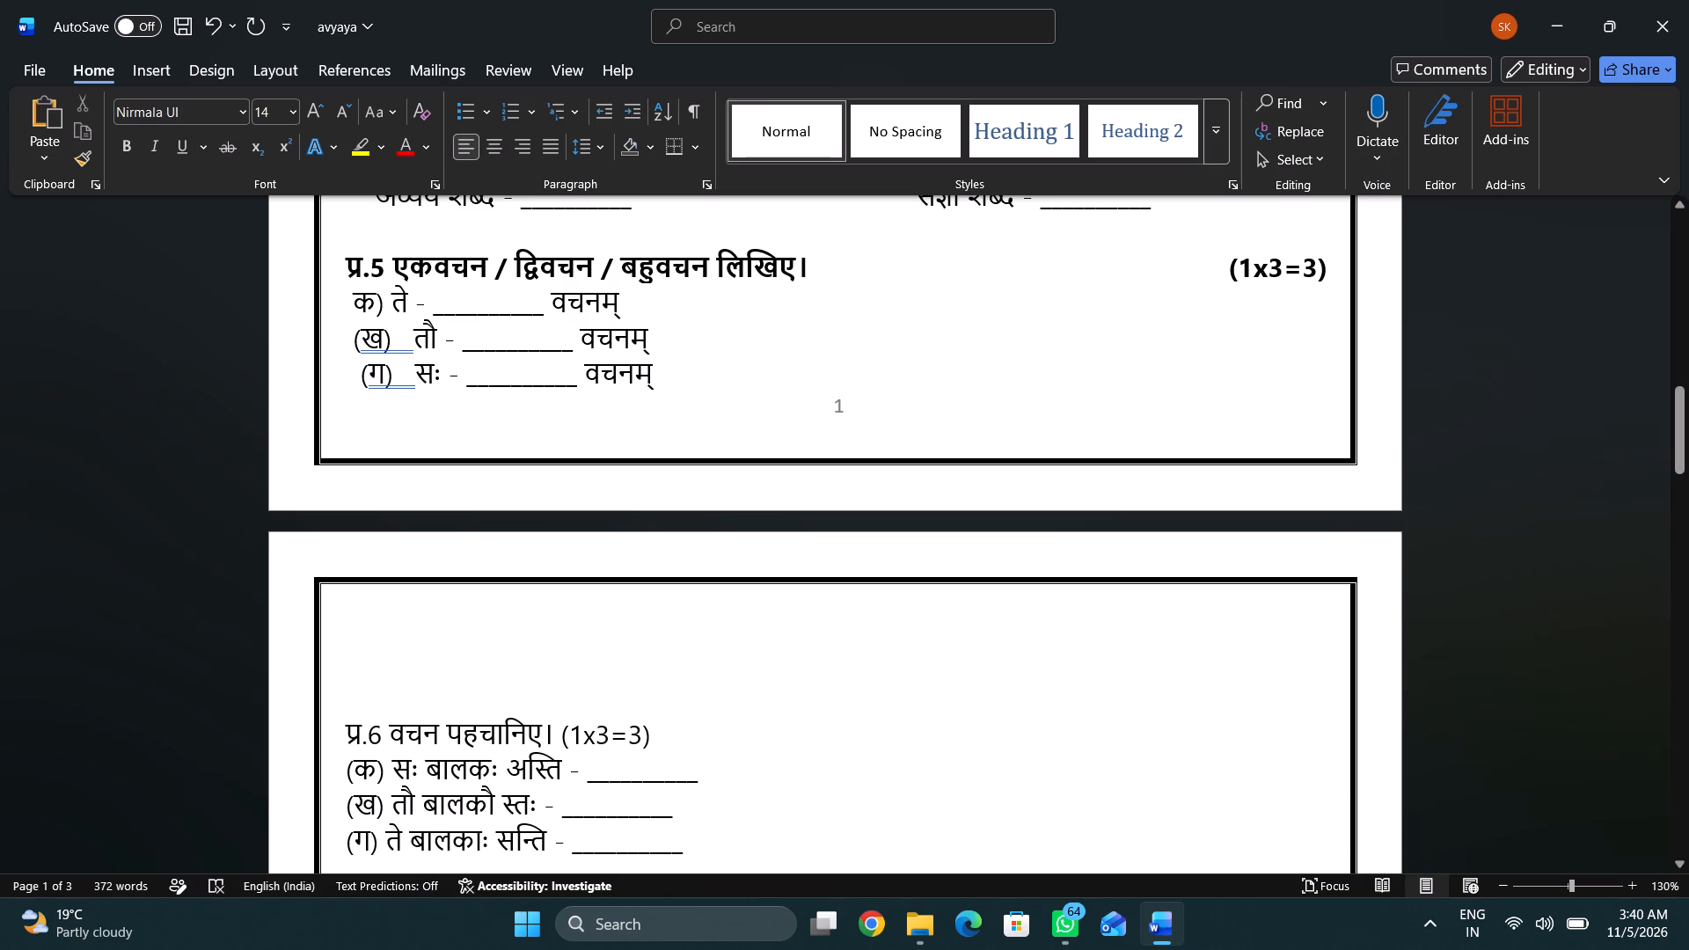
{"action": "left_click", "coordinate": [342, 308]}
{"action": "key", "text": "space"}
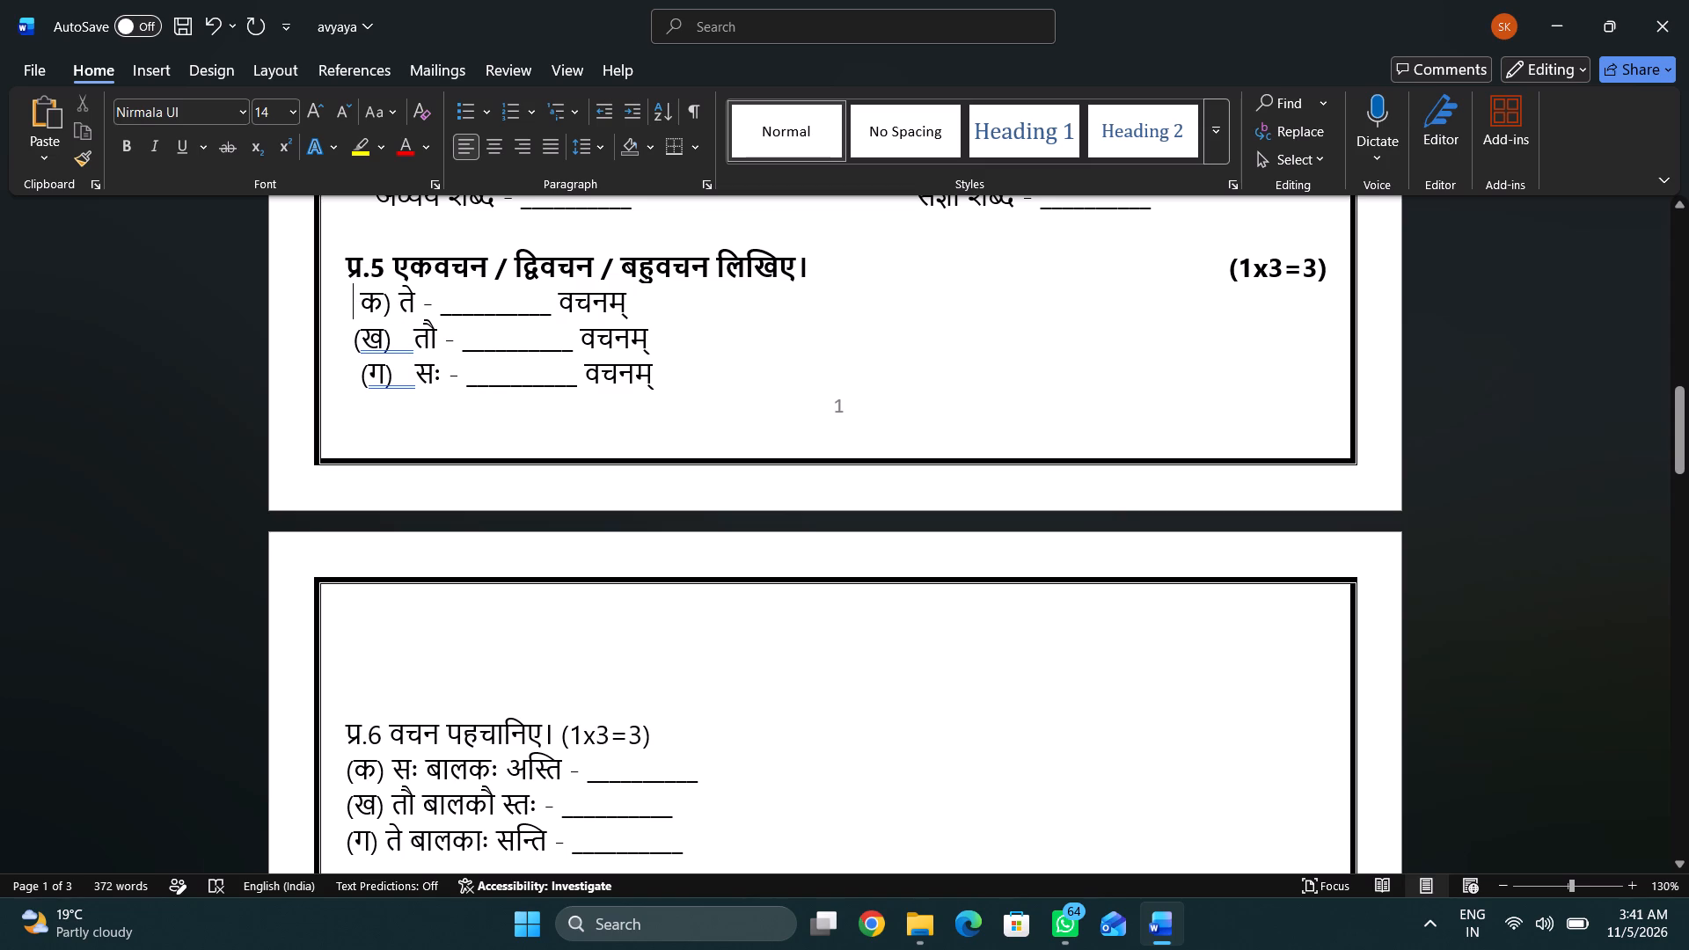
Replace the label क) of the ते item in प्र.5 with the label (क) copied from प्र.6.
{"action": "scroll", "coordinate": [361, 370], "scroll_direction": "up", "scroll_amount": 1}
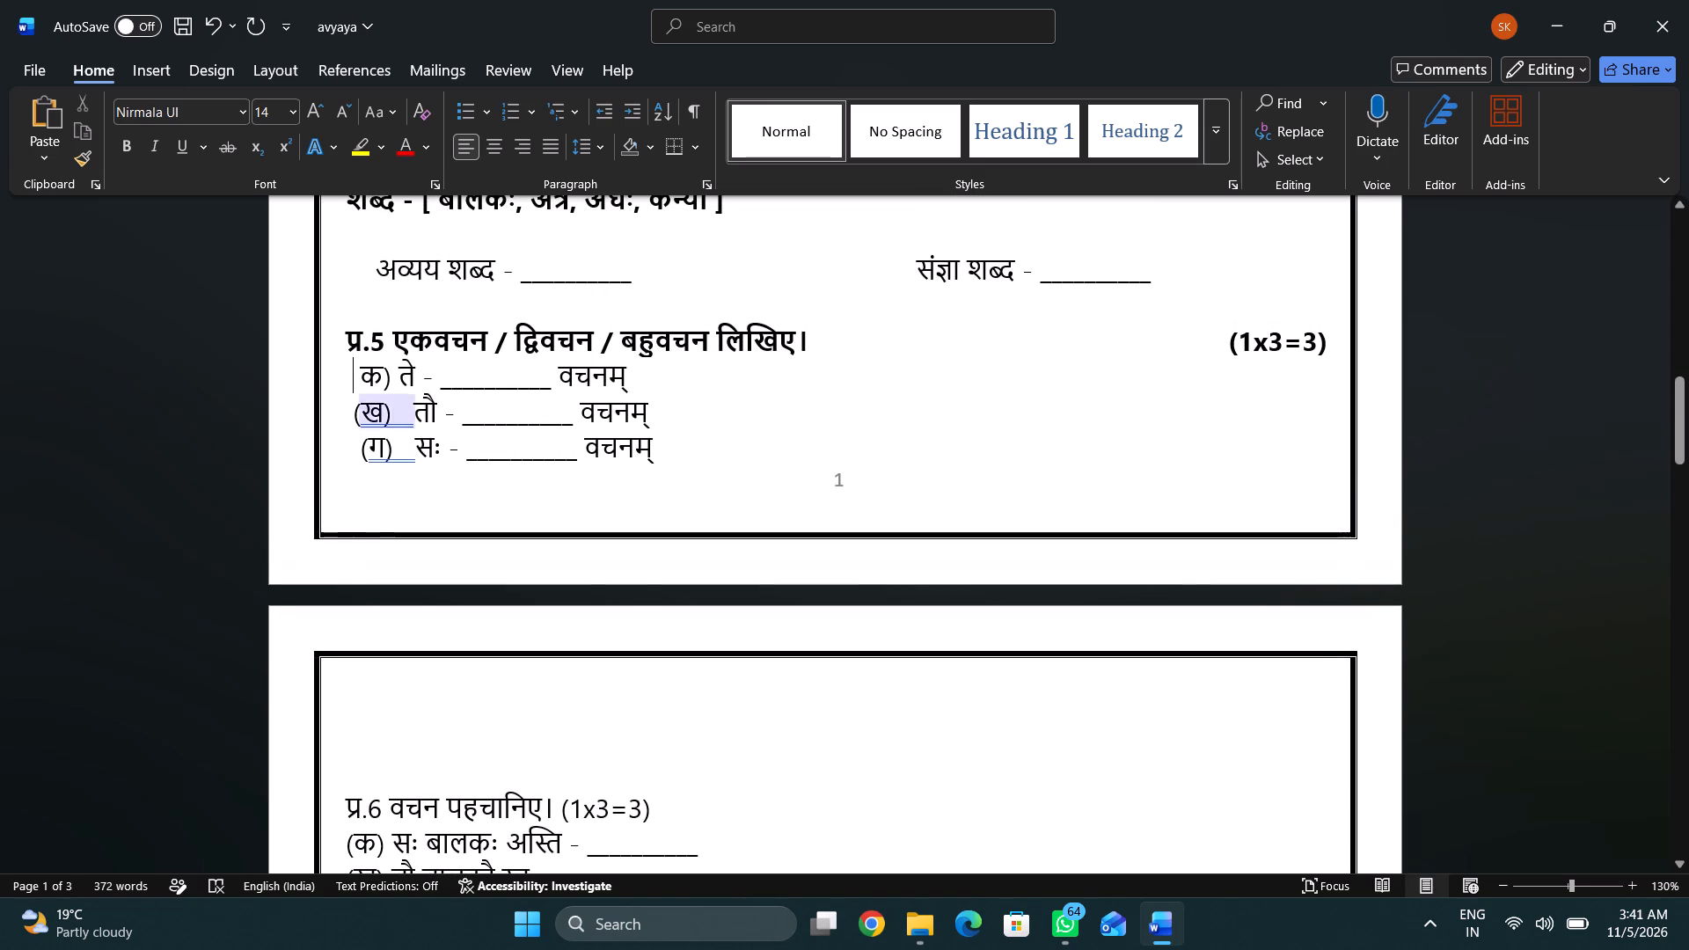
{"action": "left_click", "coordinate": [383, 844]}
{"action": "left_click_drag", "start_coordinate": [383, 844], "coordinate": [363, 842]}
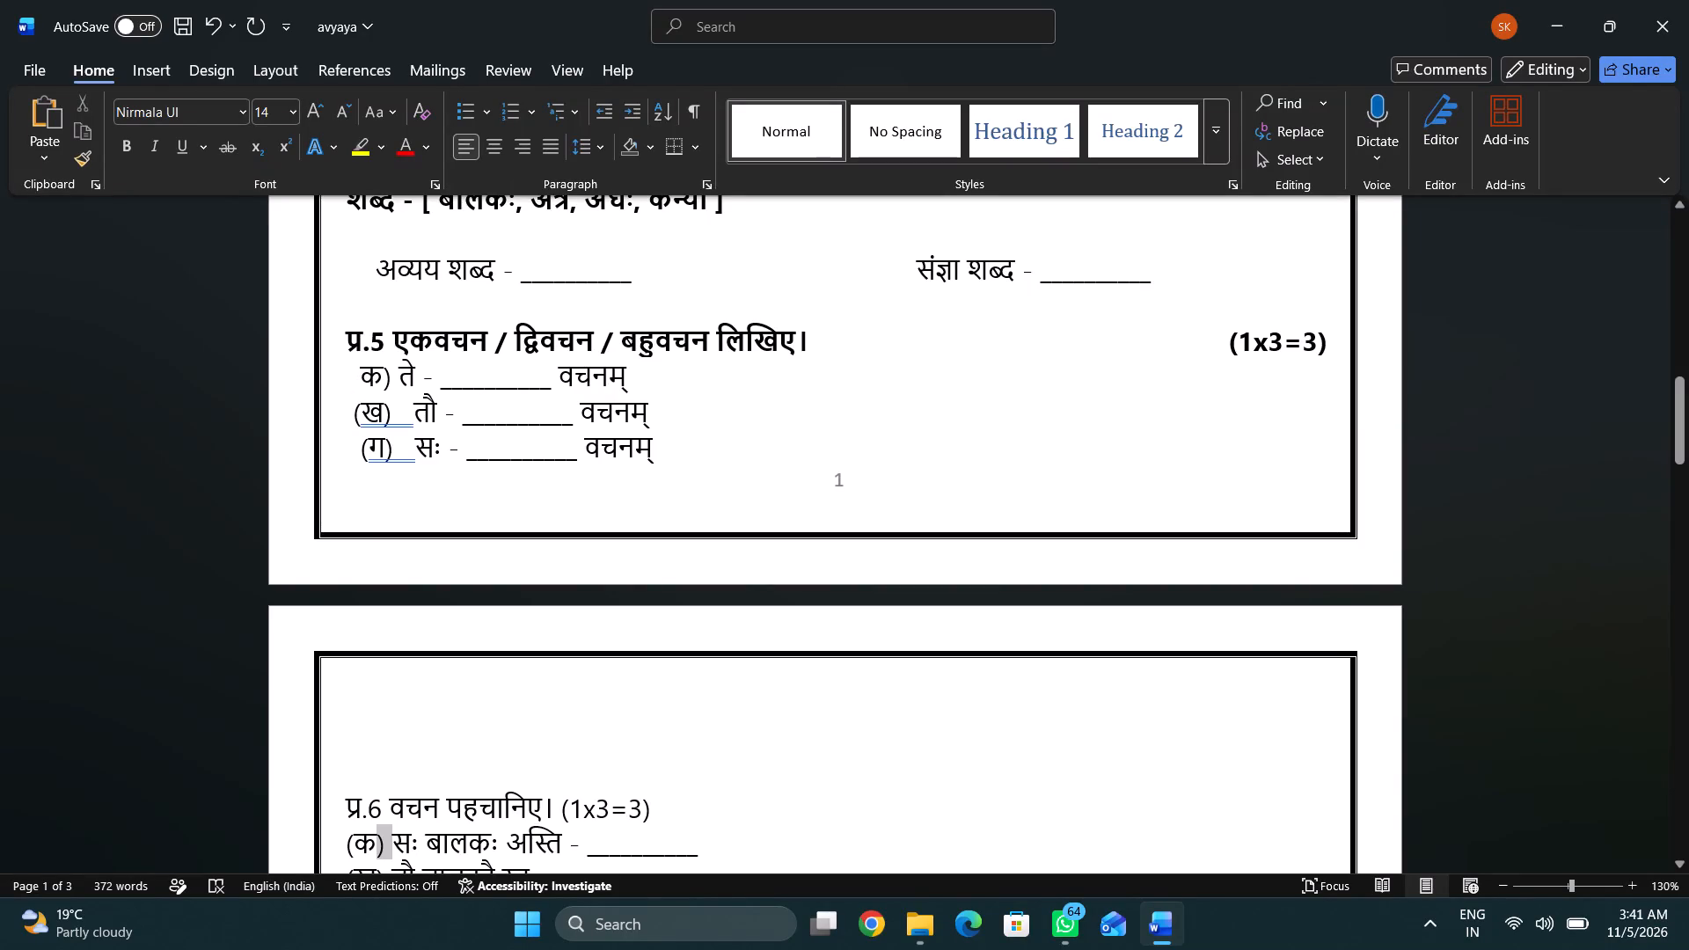
{"action": "left_click_drag", "start_coordinate": [363, 842], "coordinate": [344, 851]}
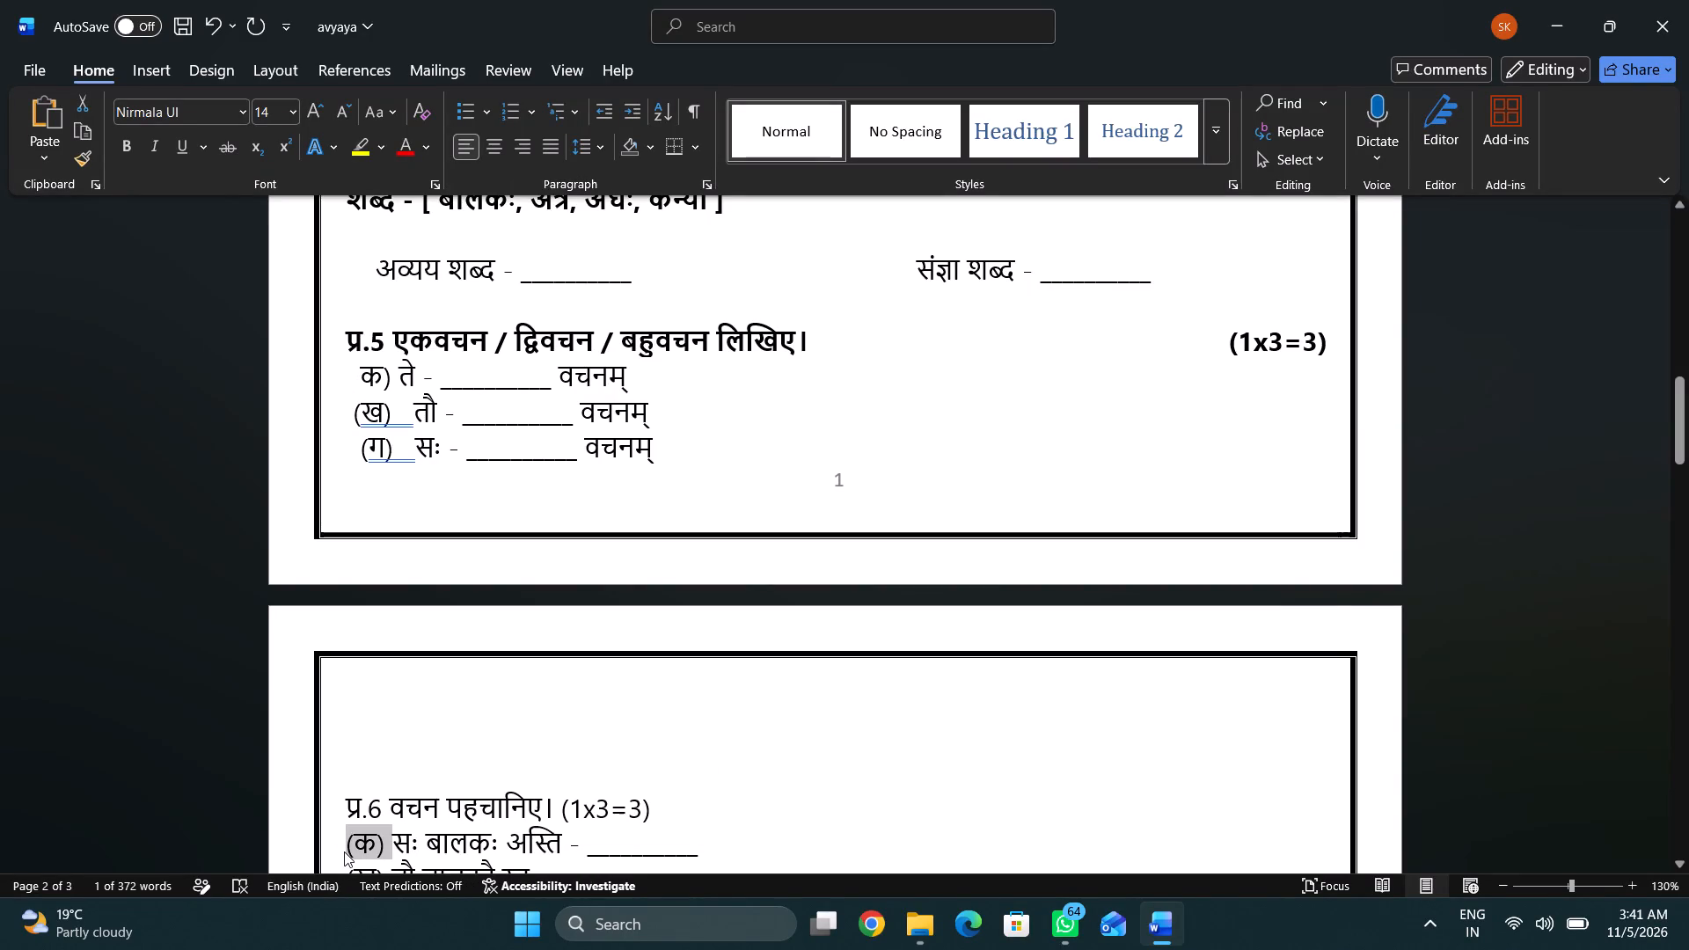
{"action": "key", "text": "ctrl+c"}
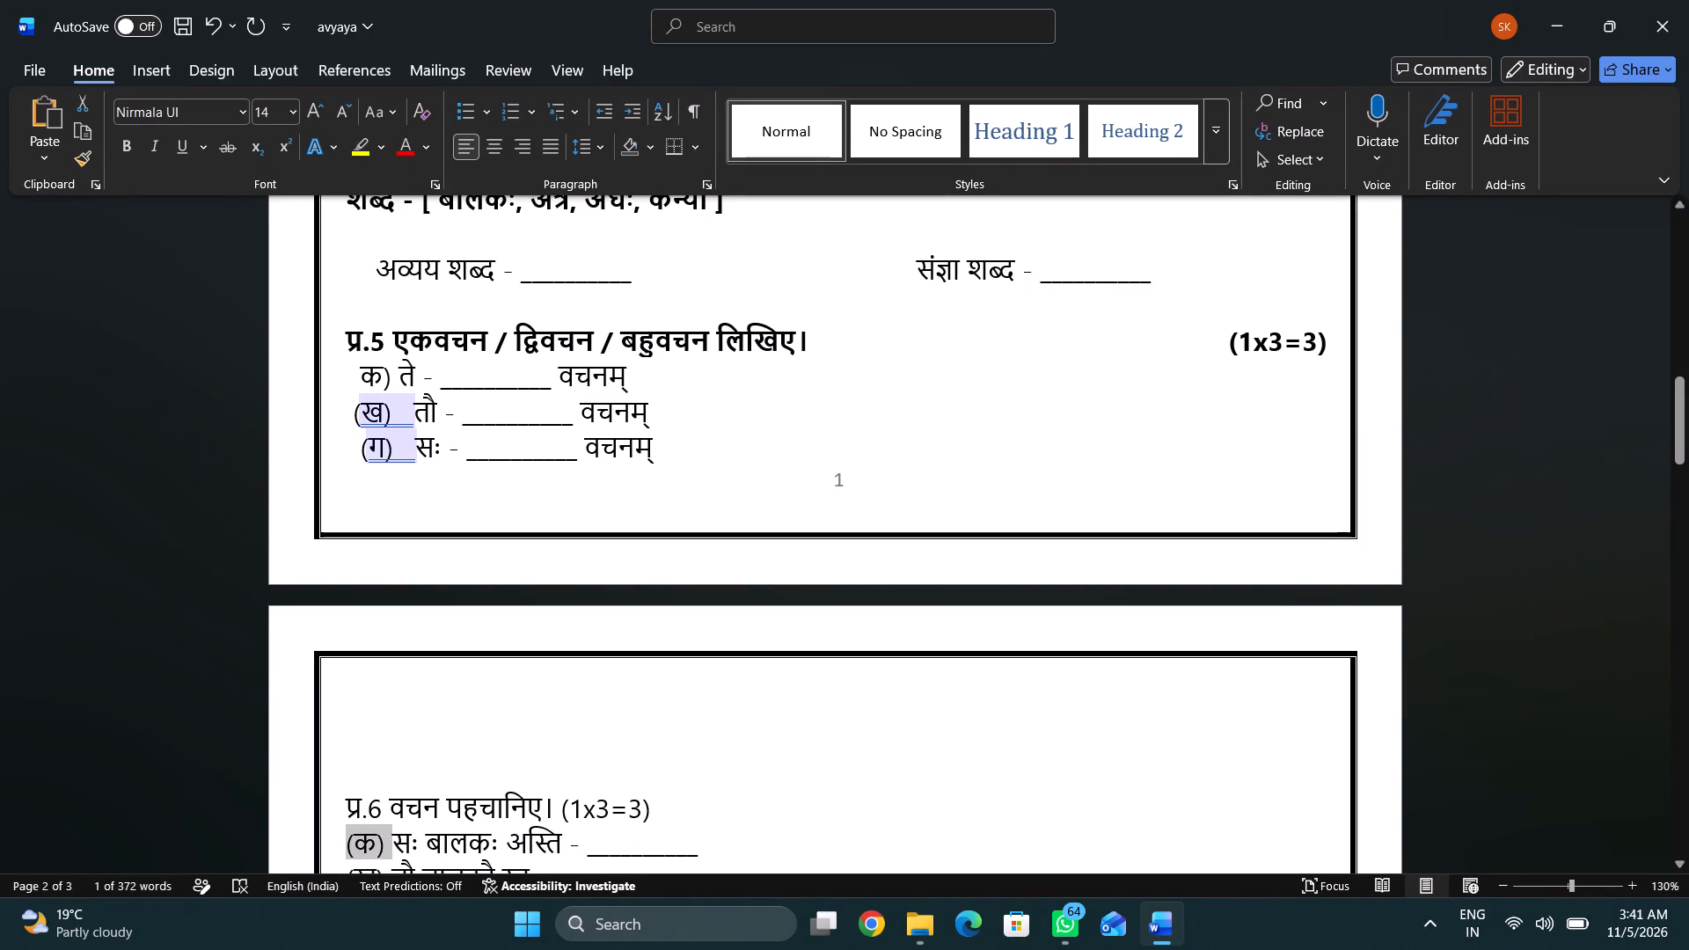
{"action": "left_click", "coordinate": [393, 375]}
{"action": "key", "text": "ctrl+v"}
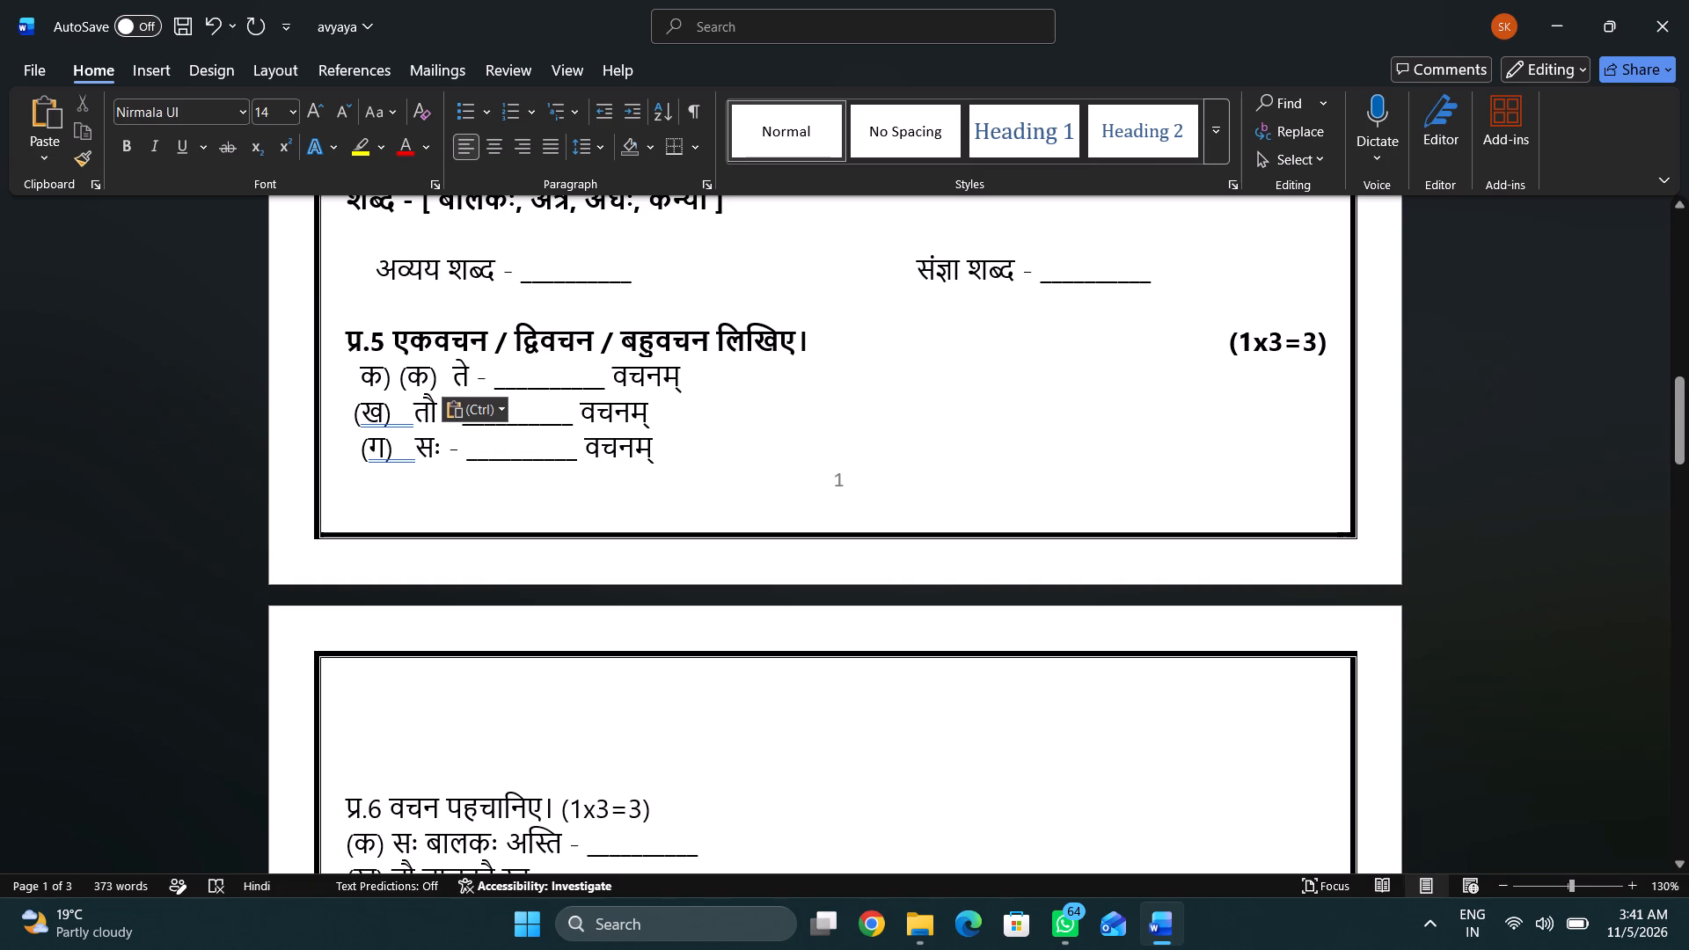
{"action": "left_click", "coordinate": [399, 374]}
{"action": "key", "text": "BackSpace"}
{"action": "key", "text": "BackSpace"}
{"action": "key", "text": "BackSpace"}
{"action": "key", "text": "BackSpace"}
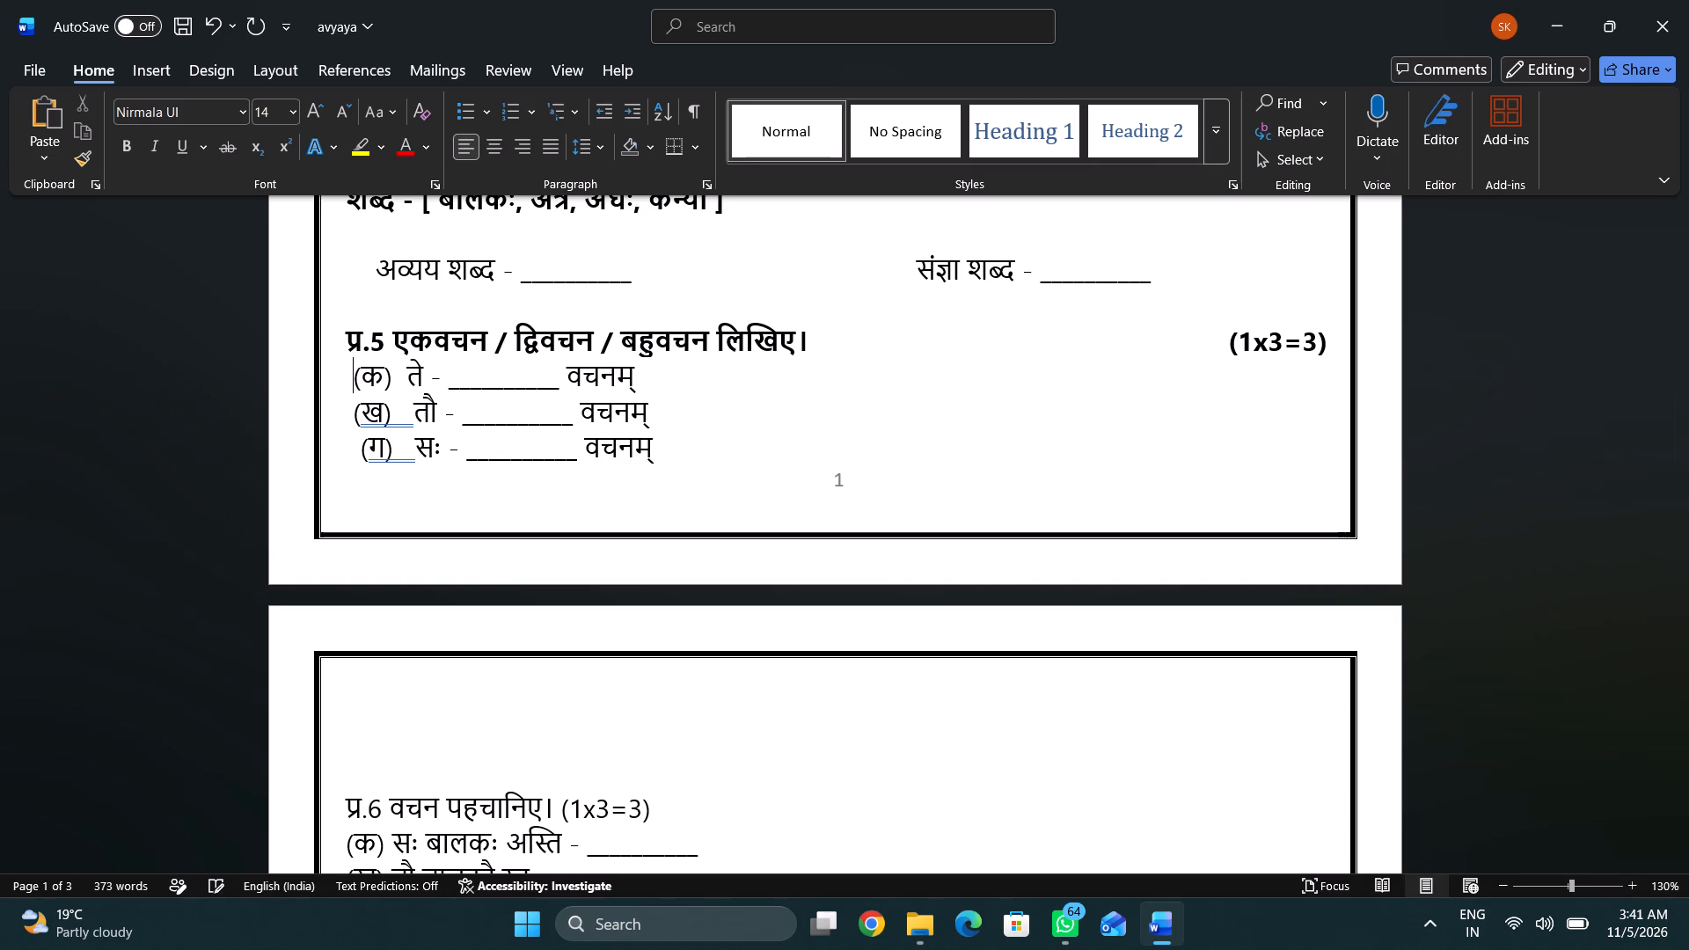
Move the marks (1x3=3) of the प्र.6 heading to the right margin by inserting spaces before them.
{"action": "scroll", "coordinate": [399, 374], "scroll_direction": "down", "scroll_amount": 3}
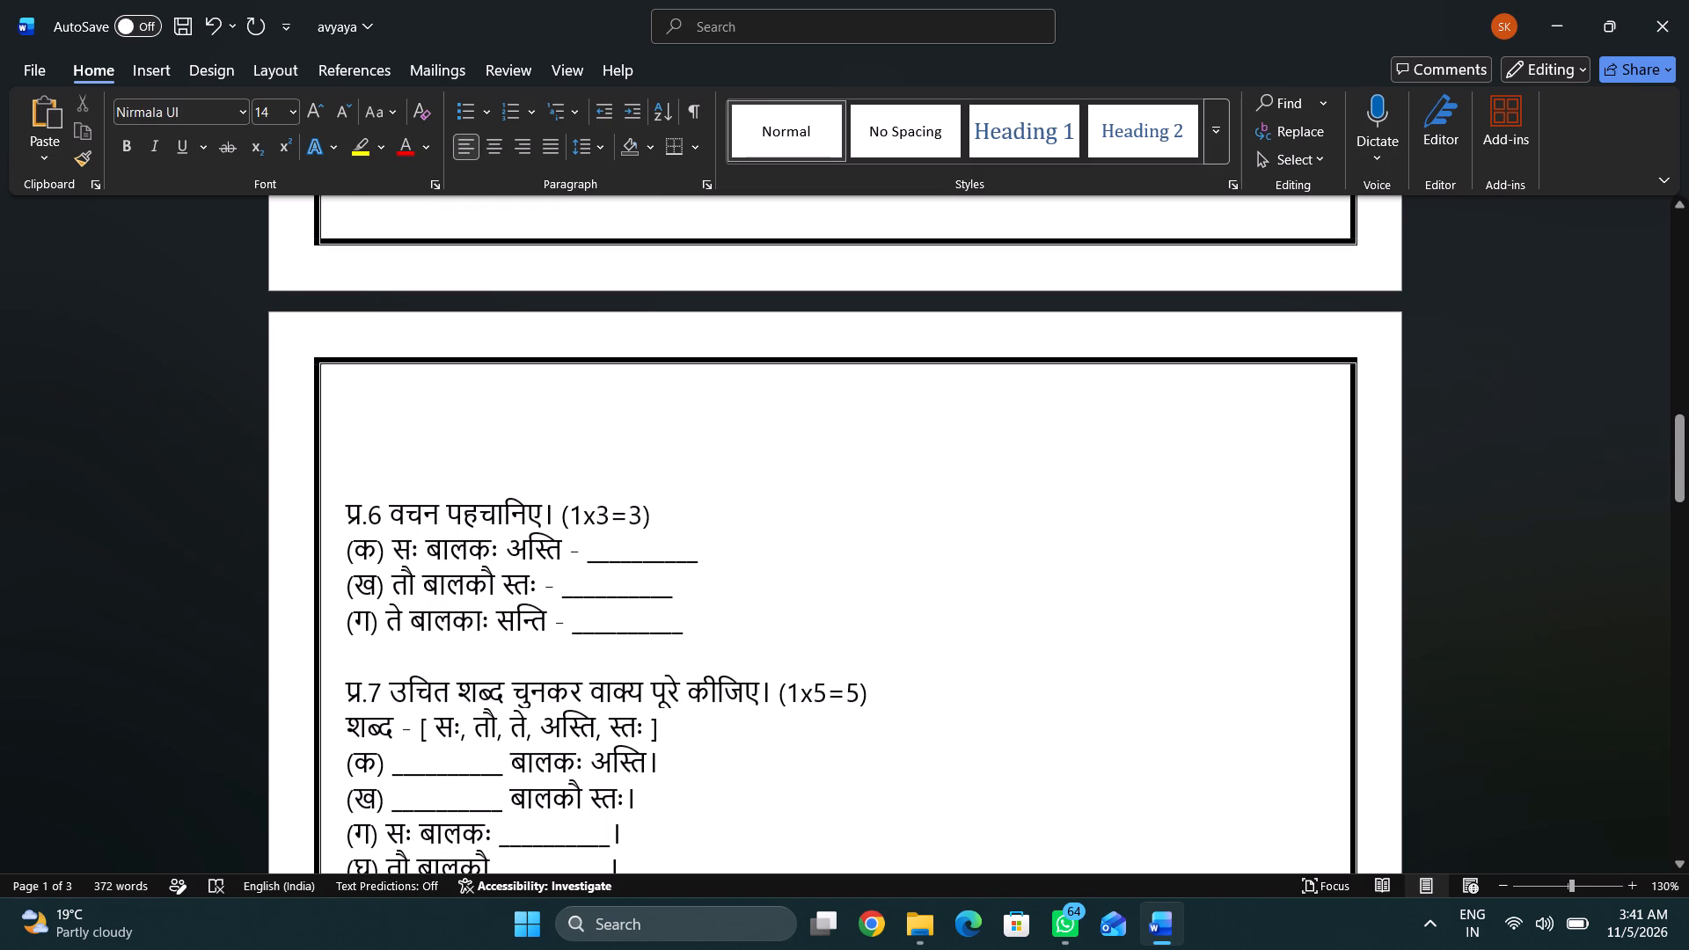
{"action": "left_click", "coordinate": [558, 511]}
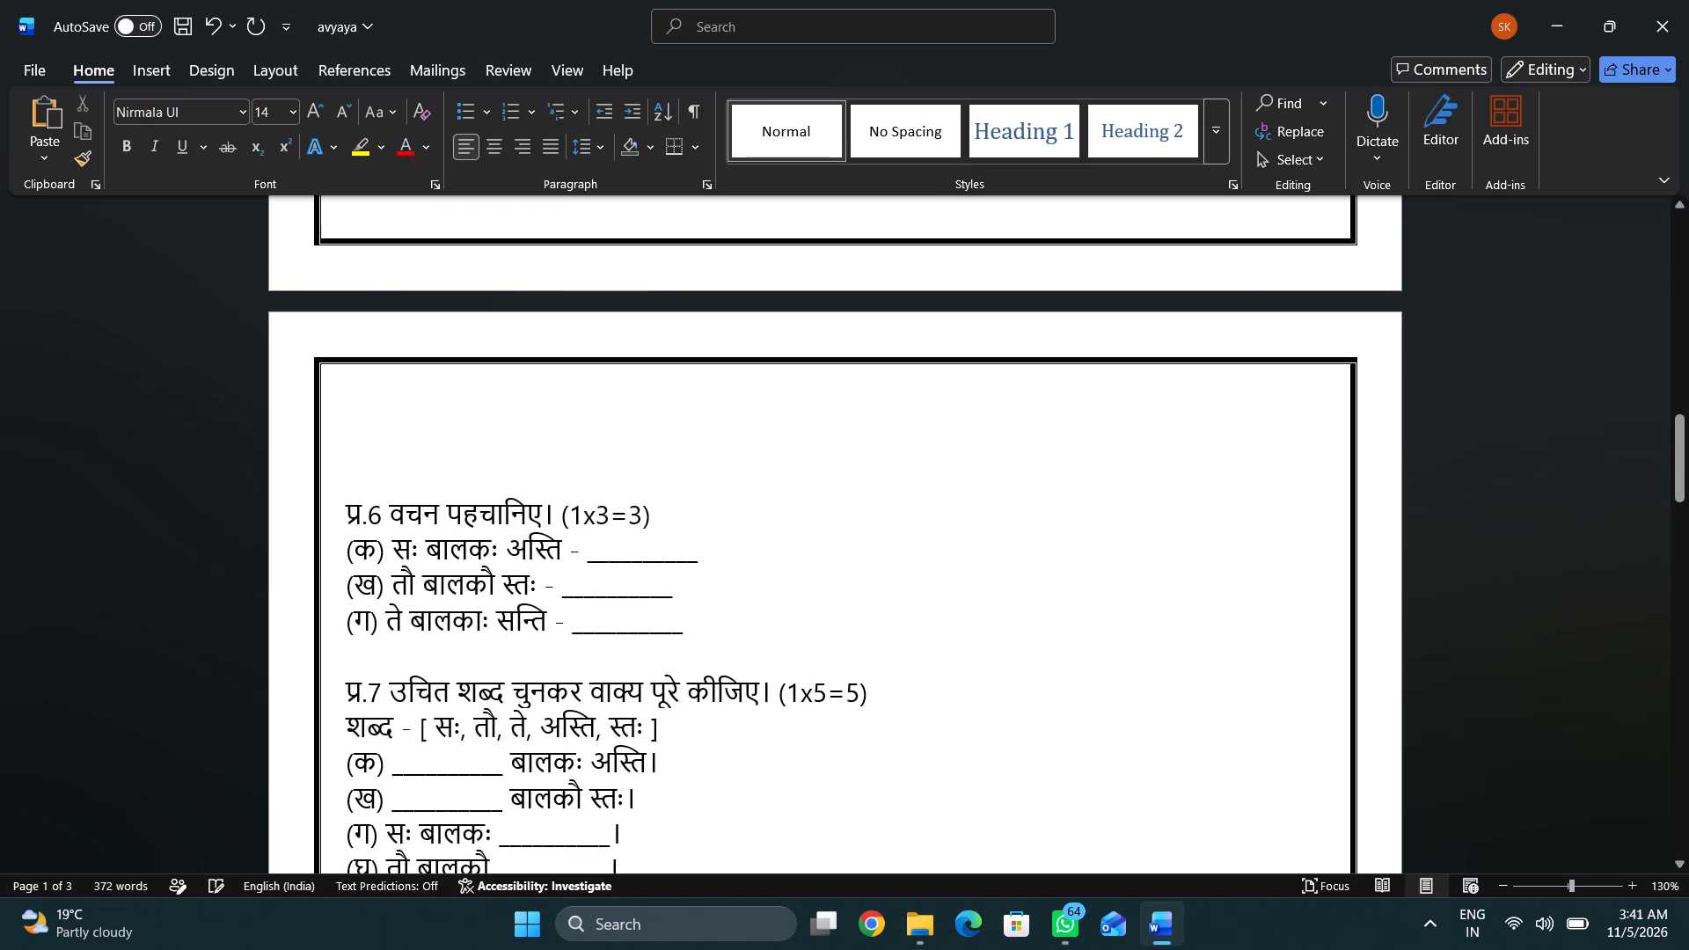
{"action": "key", "text": "space"}
{"action": "key", "text": "space"}
{"action": "key", "text": "space"}
{"action": "key", "text": "space"}
{"action": "key", "text": "space"}
{"action": "key", "text": "space"}
{"action": "key", "text": "space"}
{"action": "key", "text": "space"}
{"action": "key", "text": "space"}
{"action": "key", "text": "space"}
{"action": "key", "text": "space"}
{"action": "key", "text": "space"}
{"action": "key", "text": "space"}
{"action": "key", "text": "space"}
{"action": "key", "text": "space"}
{"action": "key", "text": "space"}
{"action": "key", "text": "space"}
{"action": "key", "text": "space"}
{"action": "key", "text": "space"}
{"action": "key", "text": "space"}
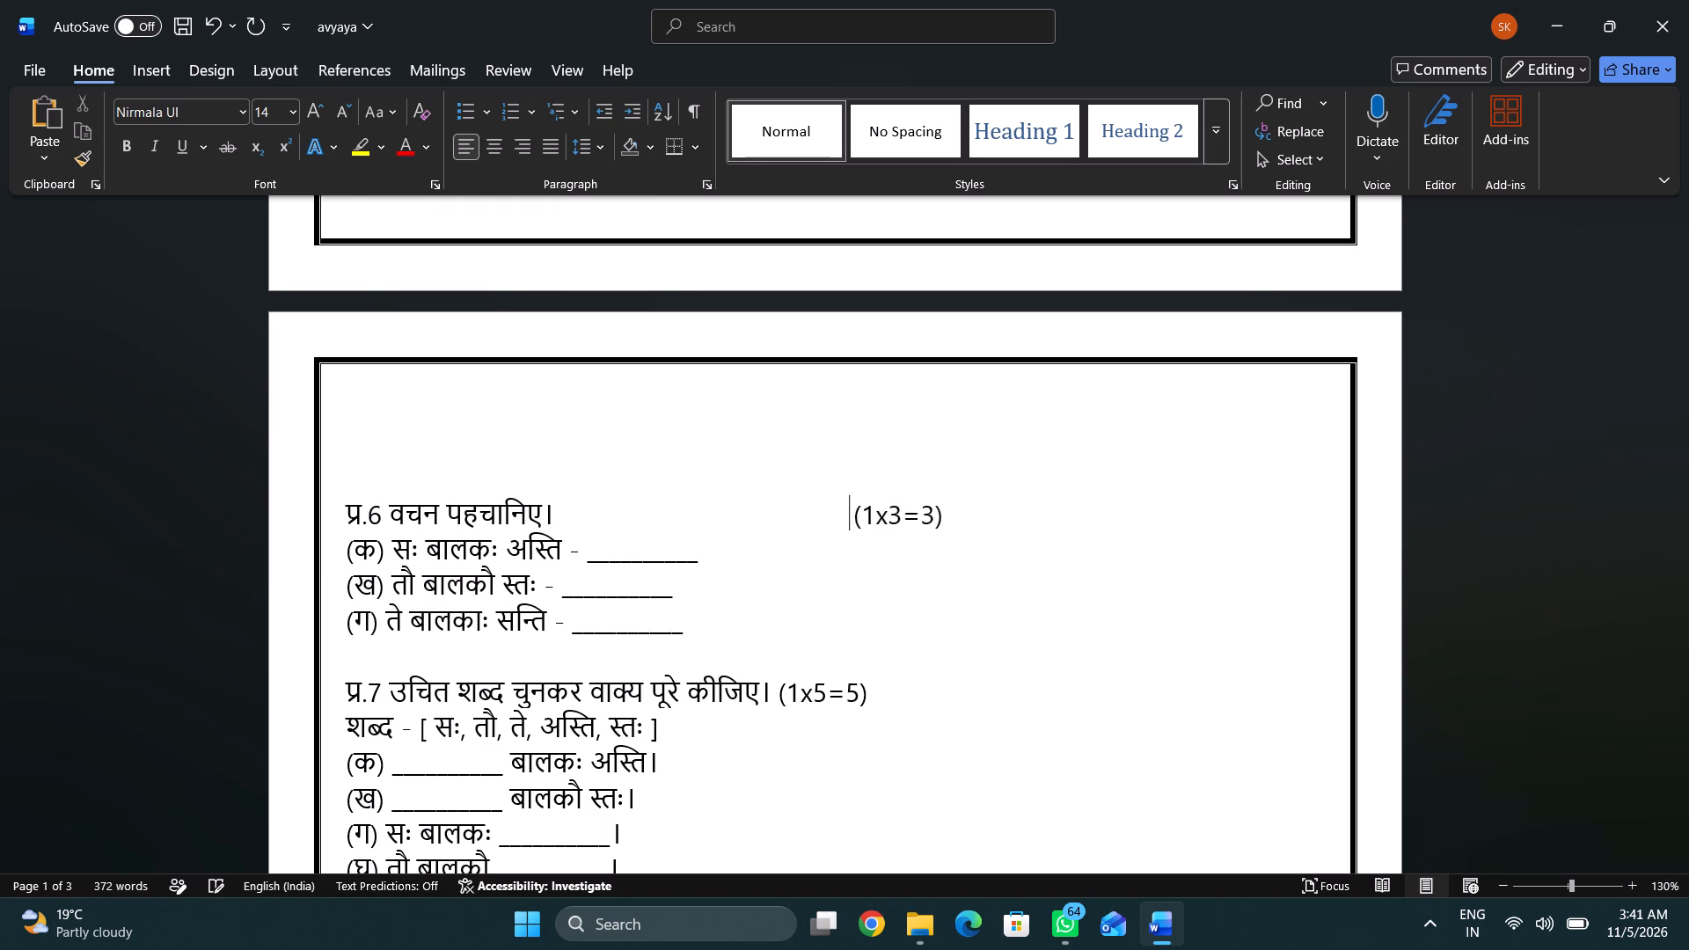
{"action": "key", "text": "space"}
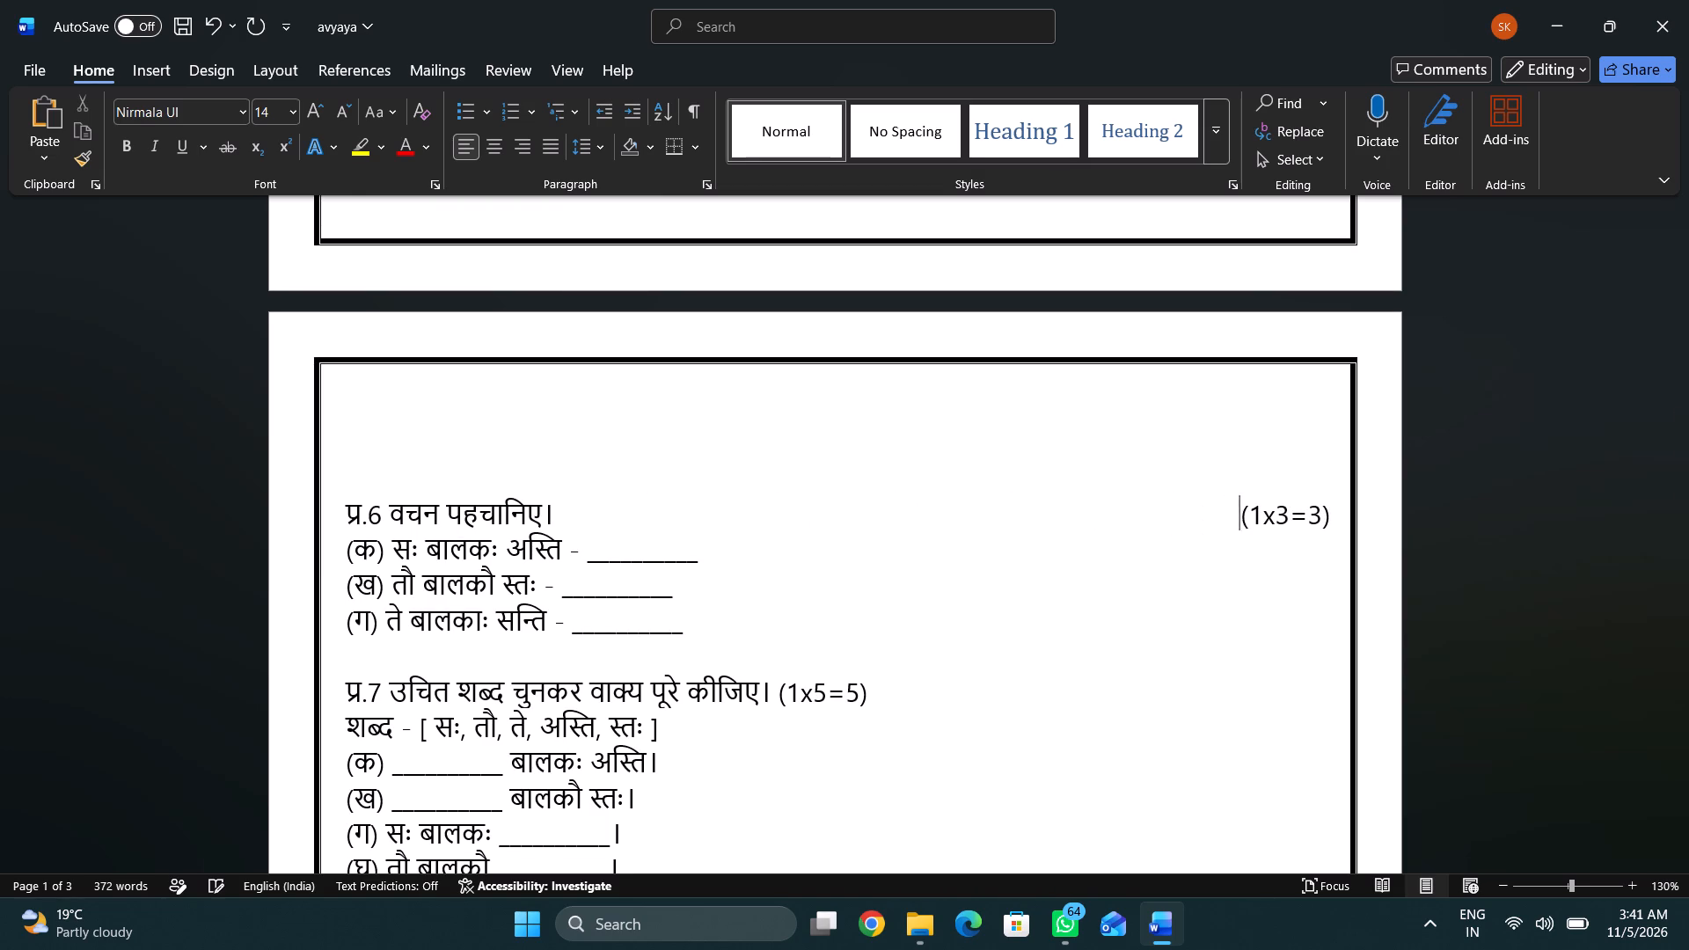
{"action": "key", "text": "space"}
{"action": "key", "text": "BackSpace"}
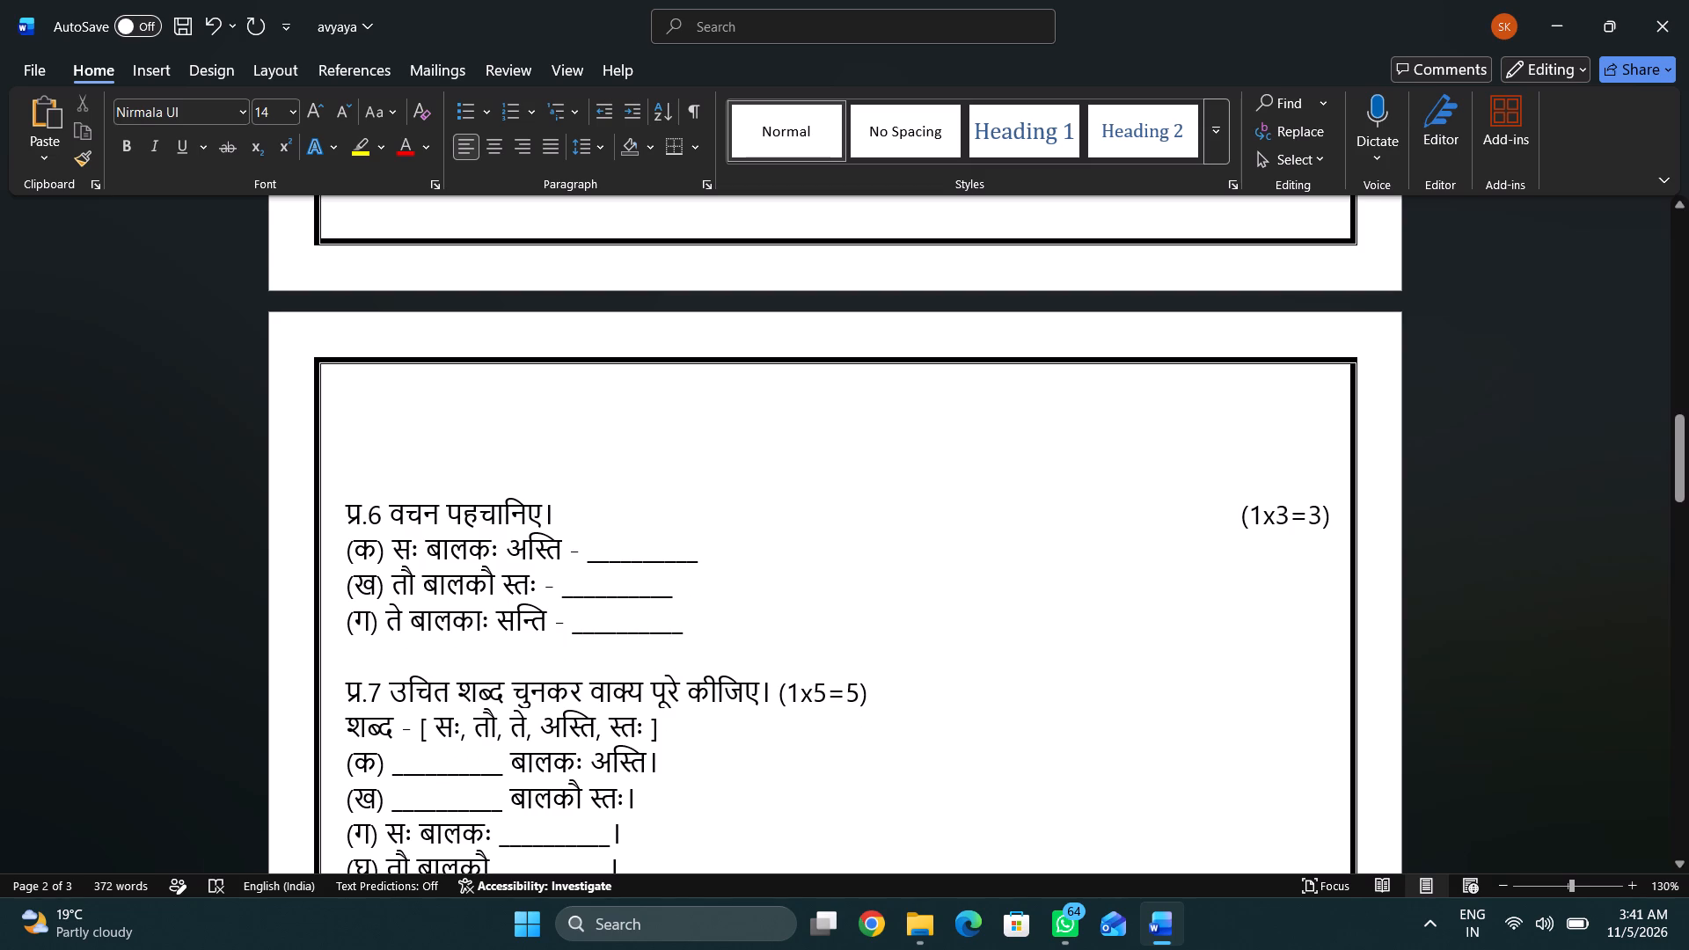
Insert a blank line between the प्र.6 heading and its item (क).
{"action": "left_click", "coordinate": [1337, 509]}
{"action": "key", "text": "Return"}
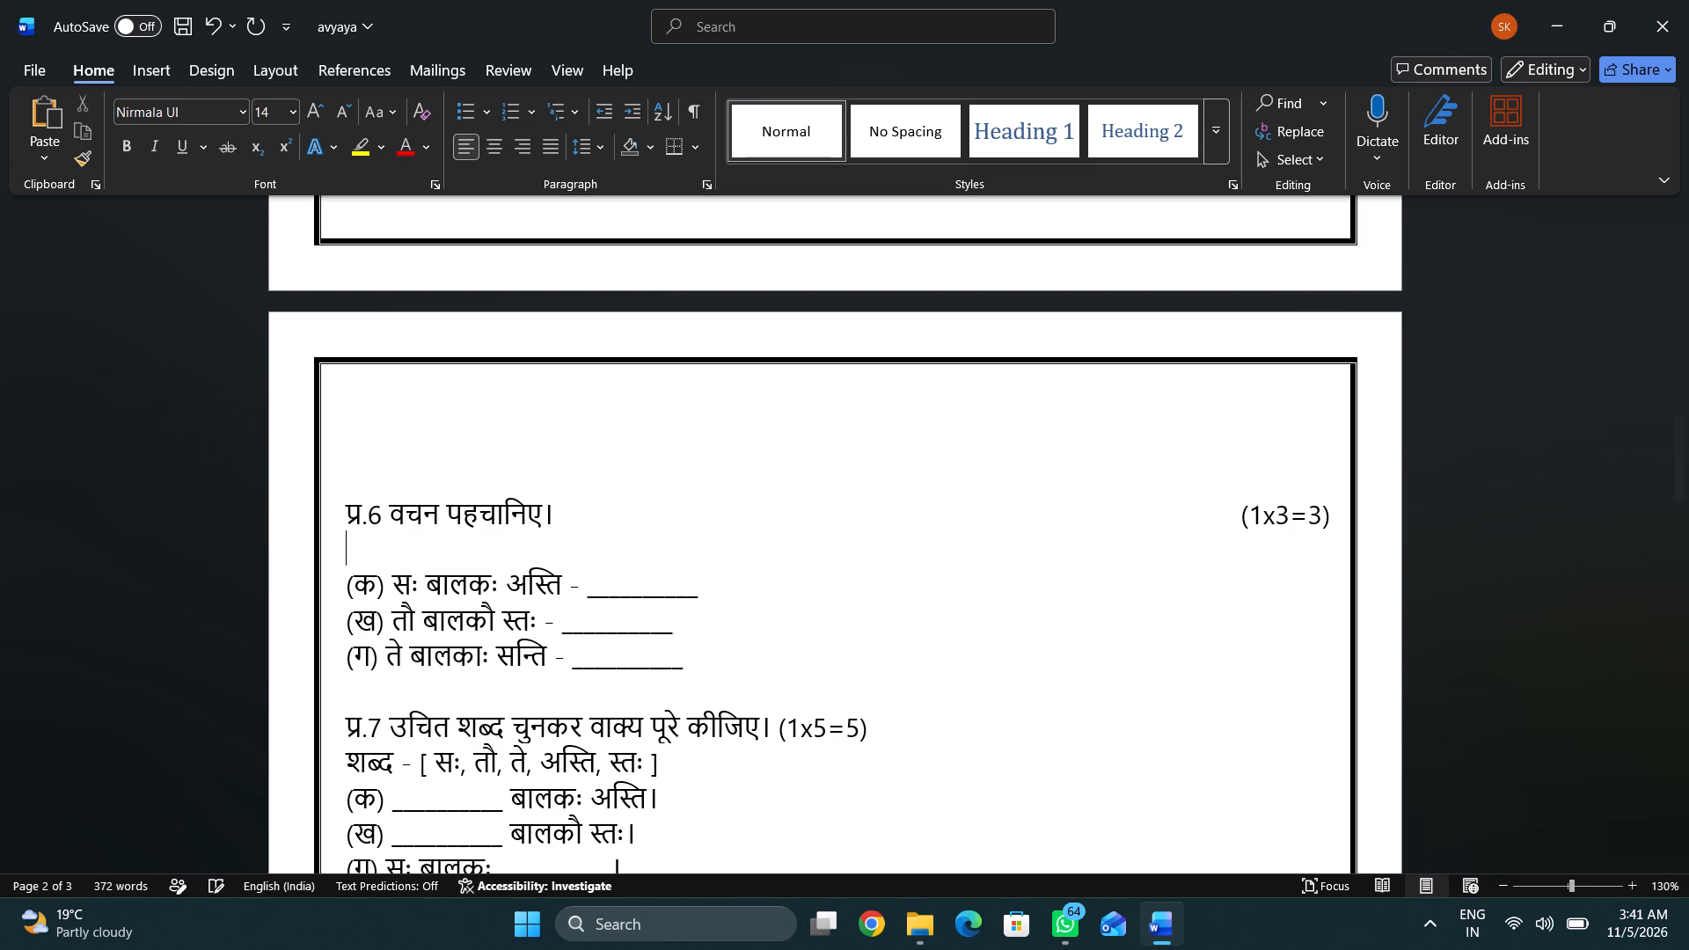
Delete the blank lines above the प्र.6 heading so it starts at the top of page 2.
{"action": "left_click", "coordinate": [340, 516]}
{"action": "key", "text": "BackSpace"}
{"action": "key", "text": "BackSpace"}
{"action": "key", "text": "BackSpace"}
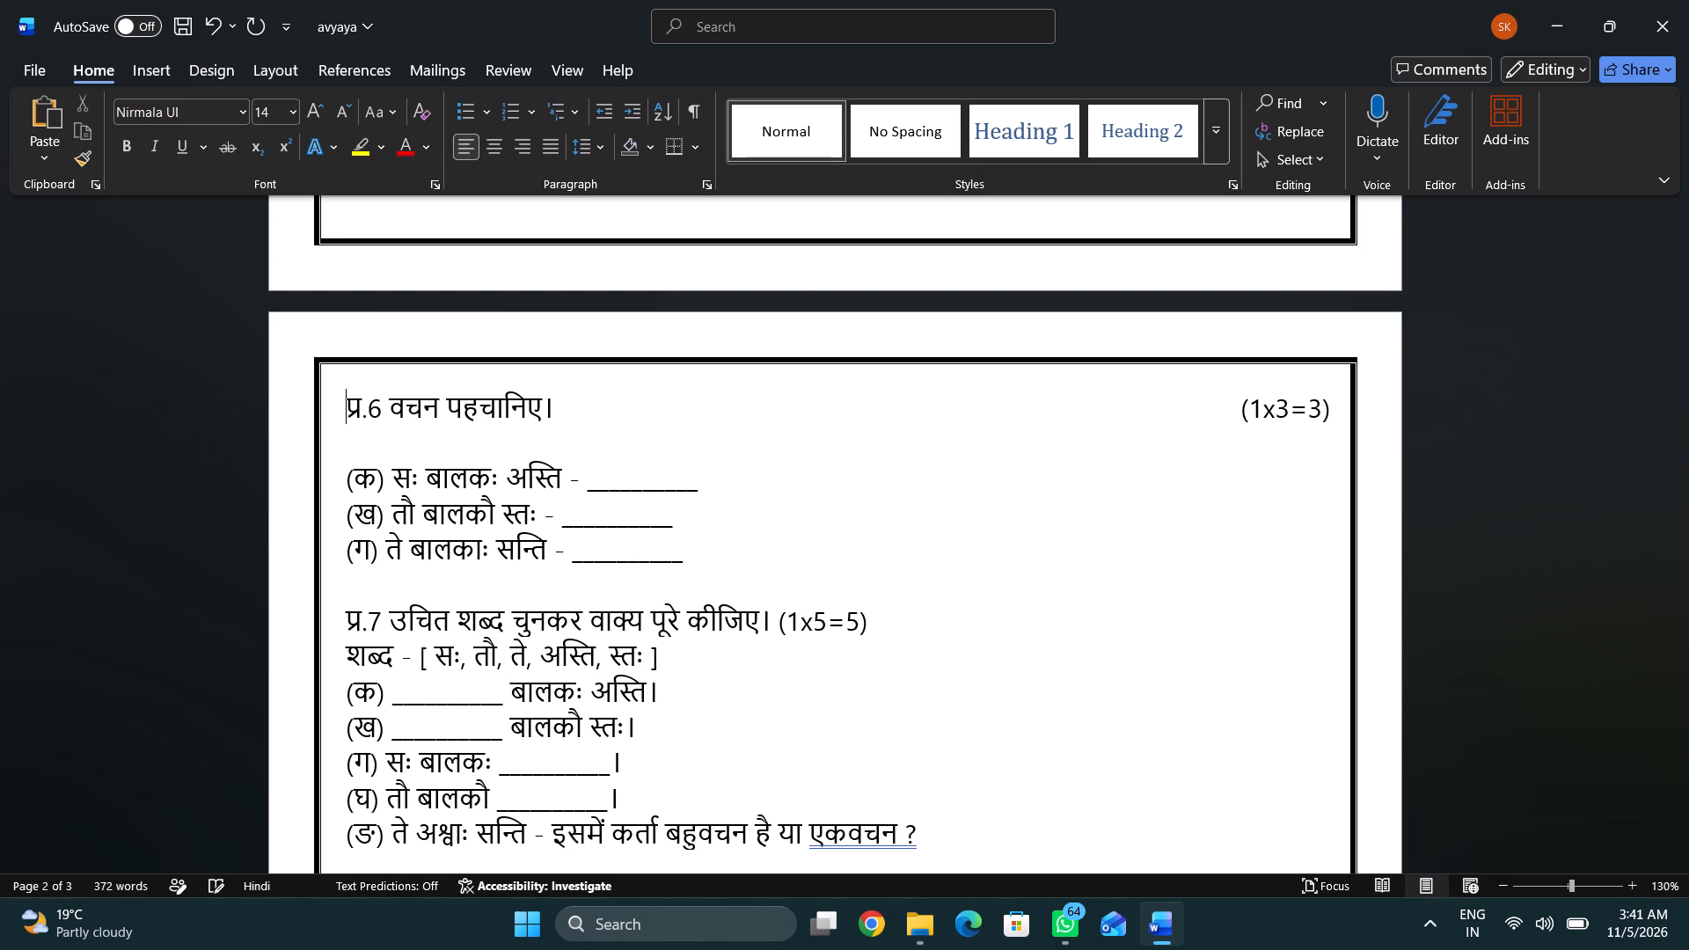
{"action": "key", "text": "BackSpace"}
{"action": "key", "text": "Return"}
Make the whole प्र.6 heading line bold, including its marks (1x3=3).
{"action": "left_click_drag", "start_coordinate": [348, 404], "coordinate": [790, 391]}
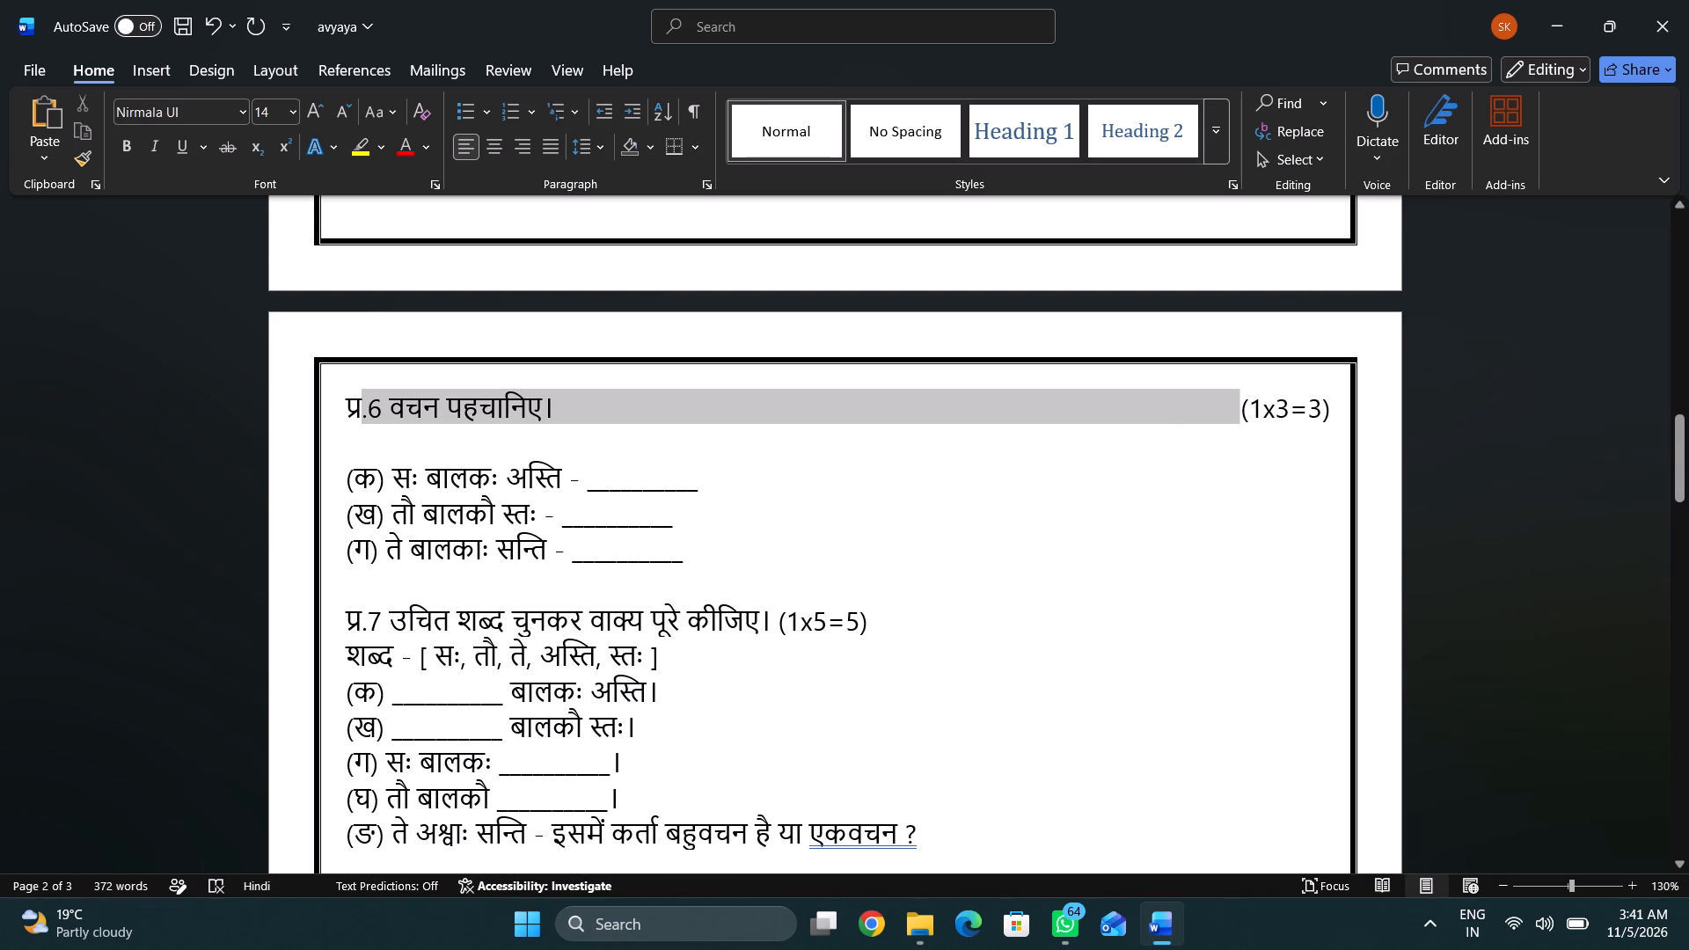
{"action": "left_click_drag", "start_coordinate": [790, 391], "coordinate": [1063, 384]}
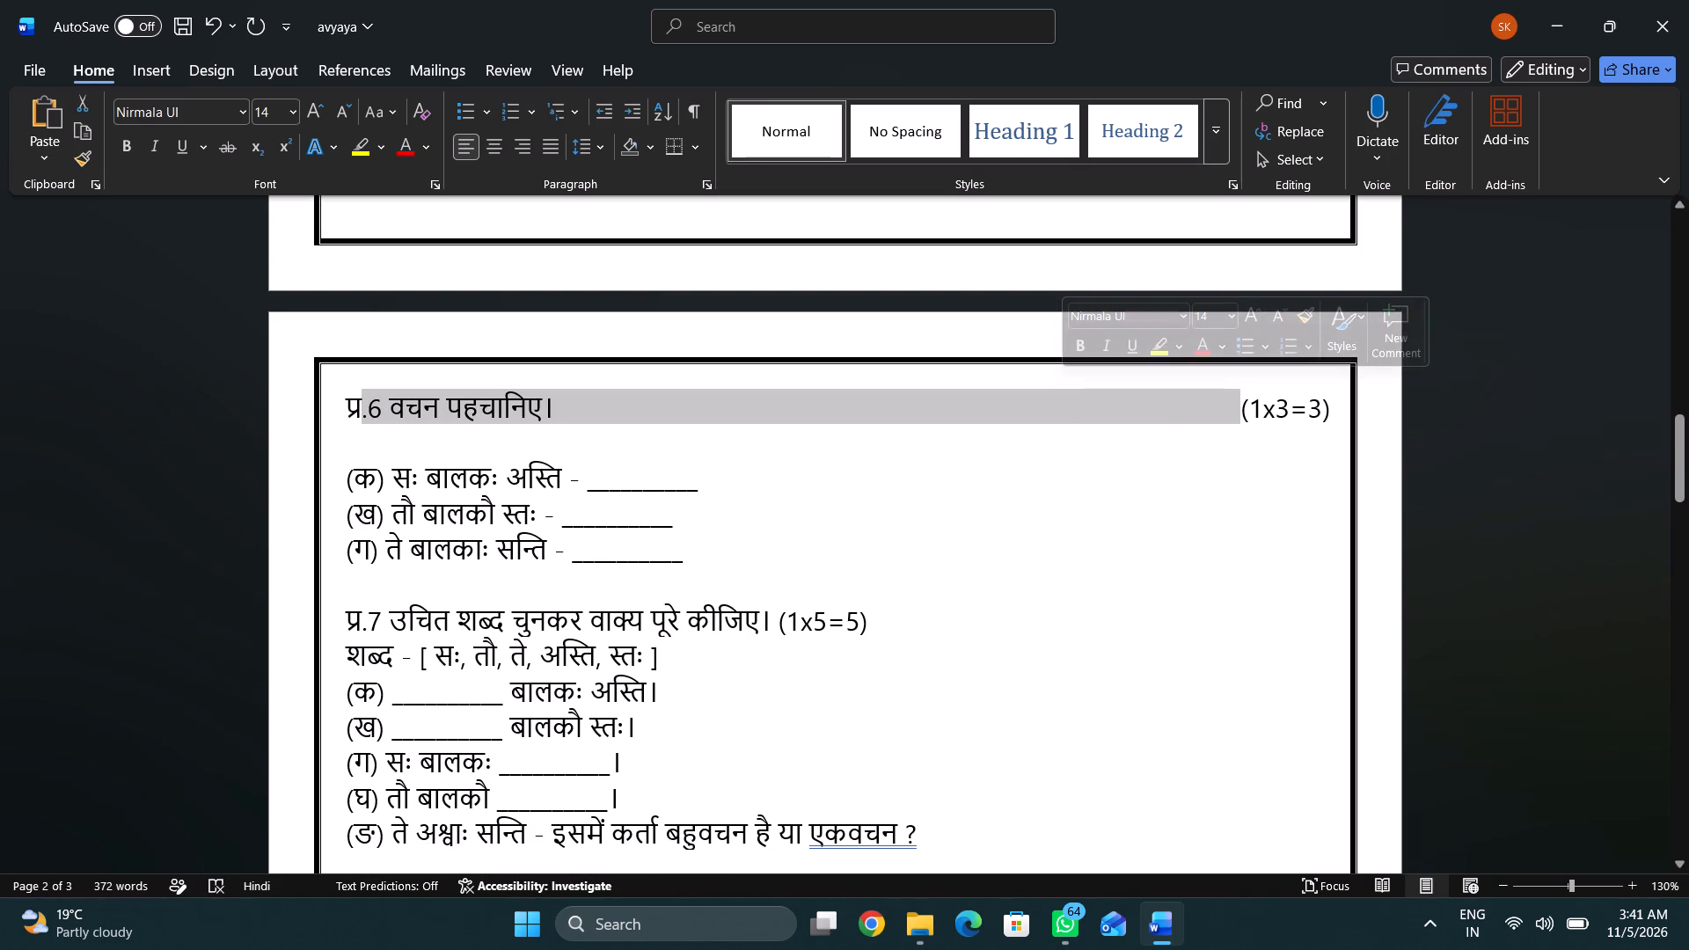
{"action": "left_click", "coordinate": [1332, 404]}
{"action": "left_click_drag", "start_coordinate": [1332, 404], "coordinate": [956, 383]}
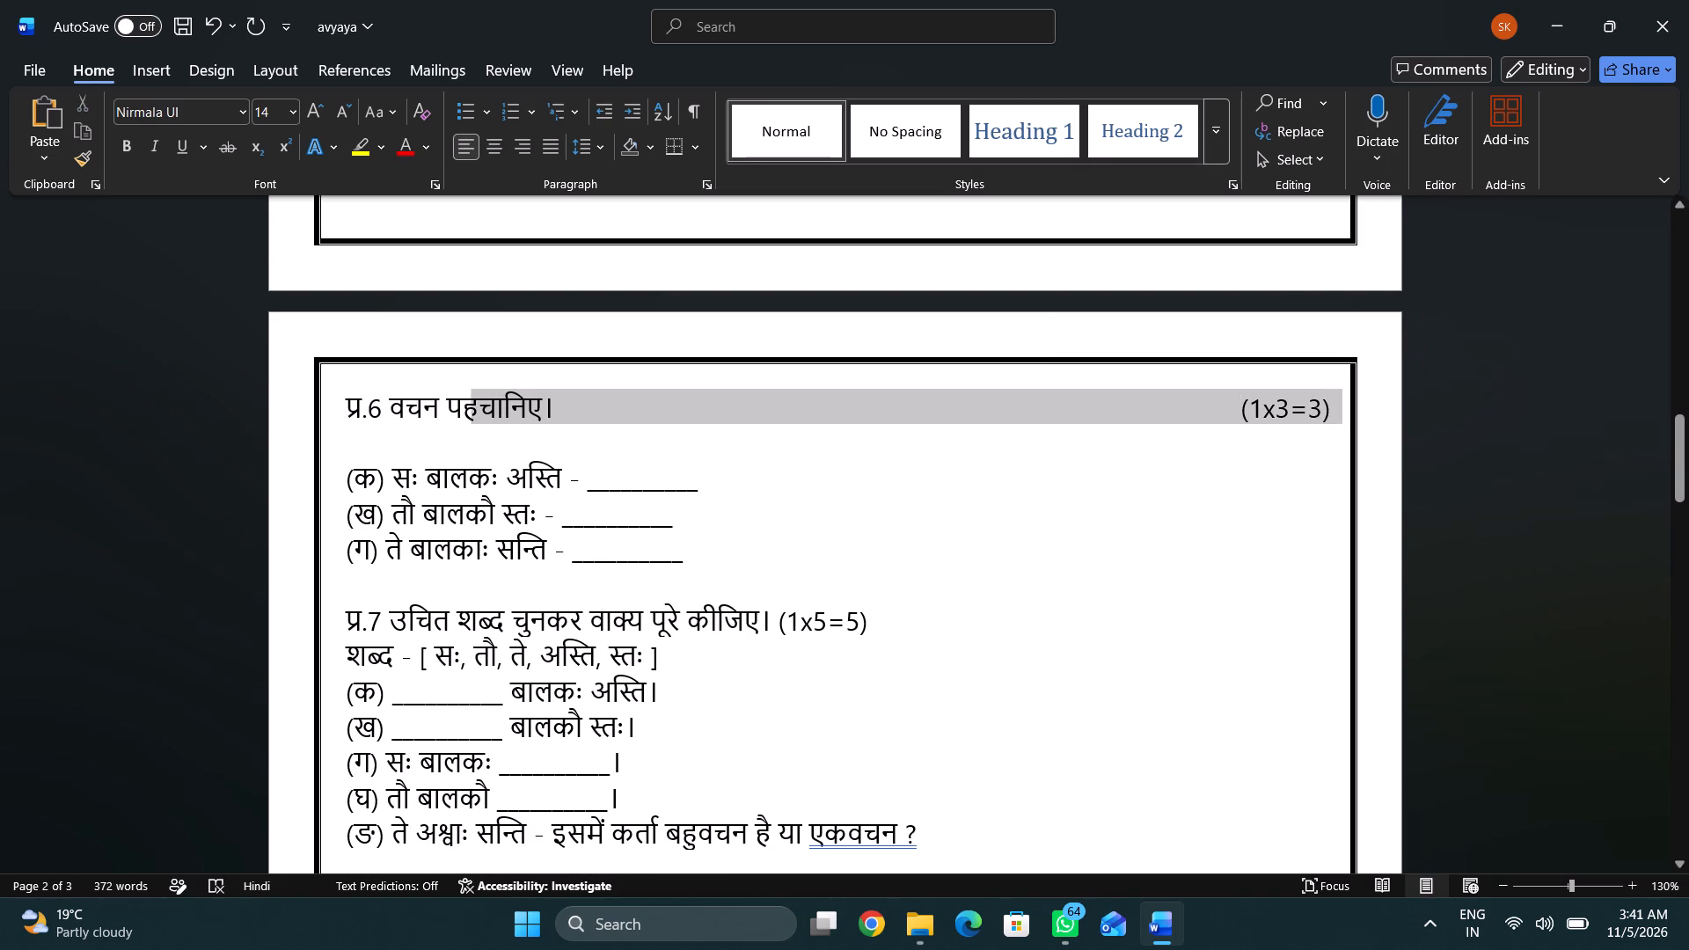
{"action": "left_click_drag", "start_coordinate": [956, 383], "coordinate": [409, 398]}
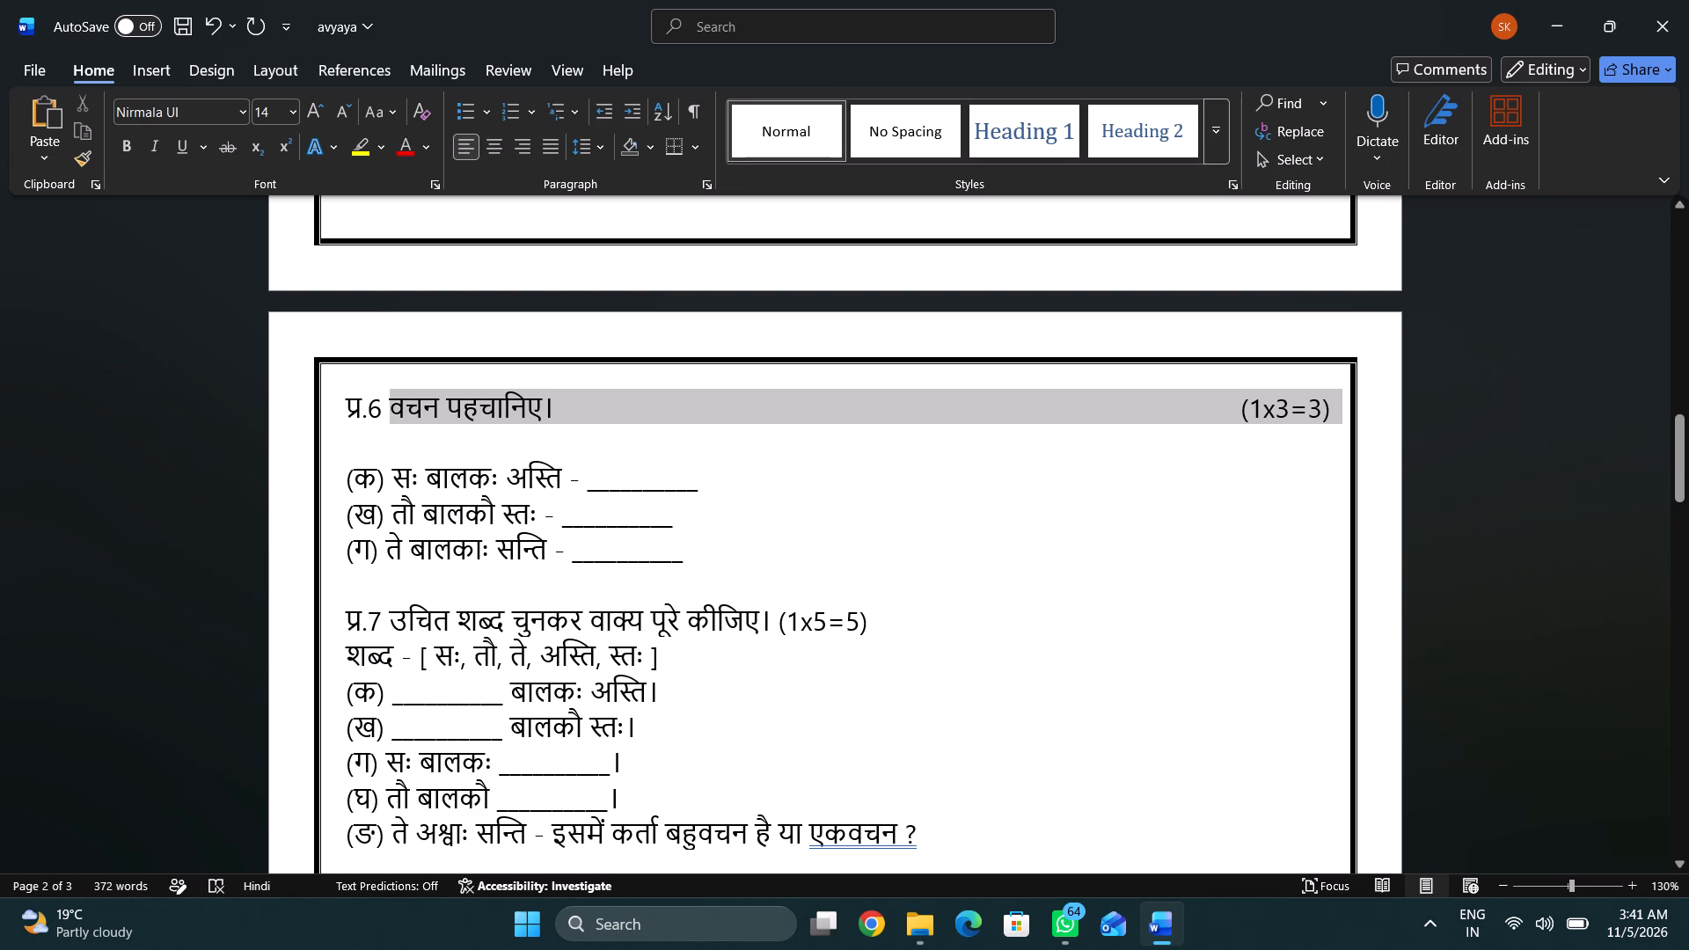
{"action": "left_click_drag", "start_coordinate": [409, 398], "coordinate": [258, 402]}
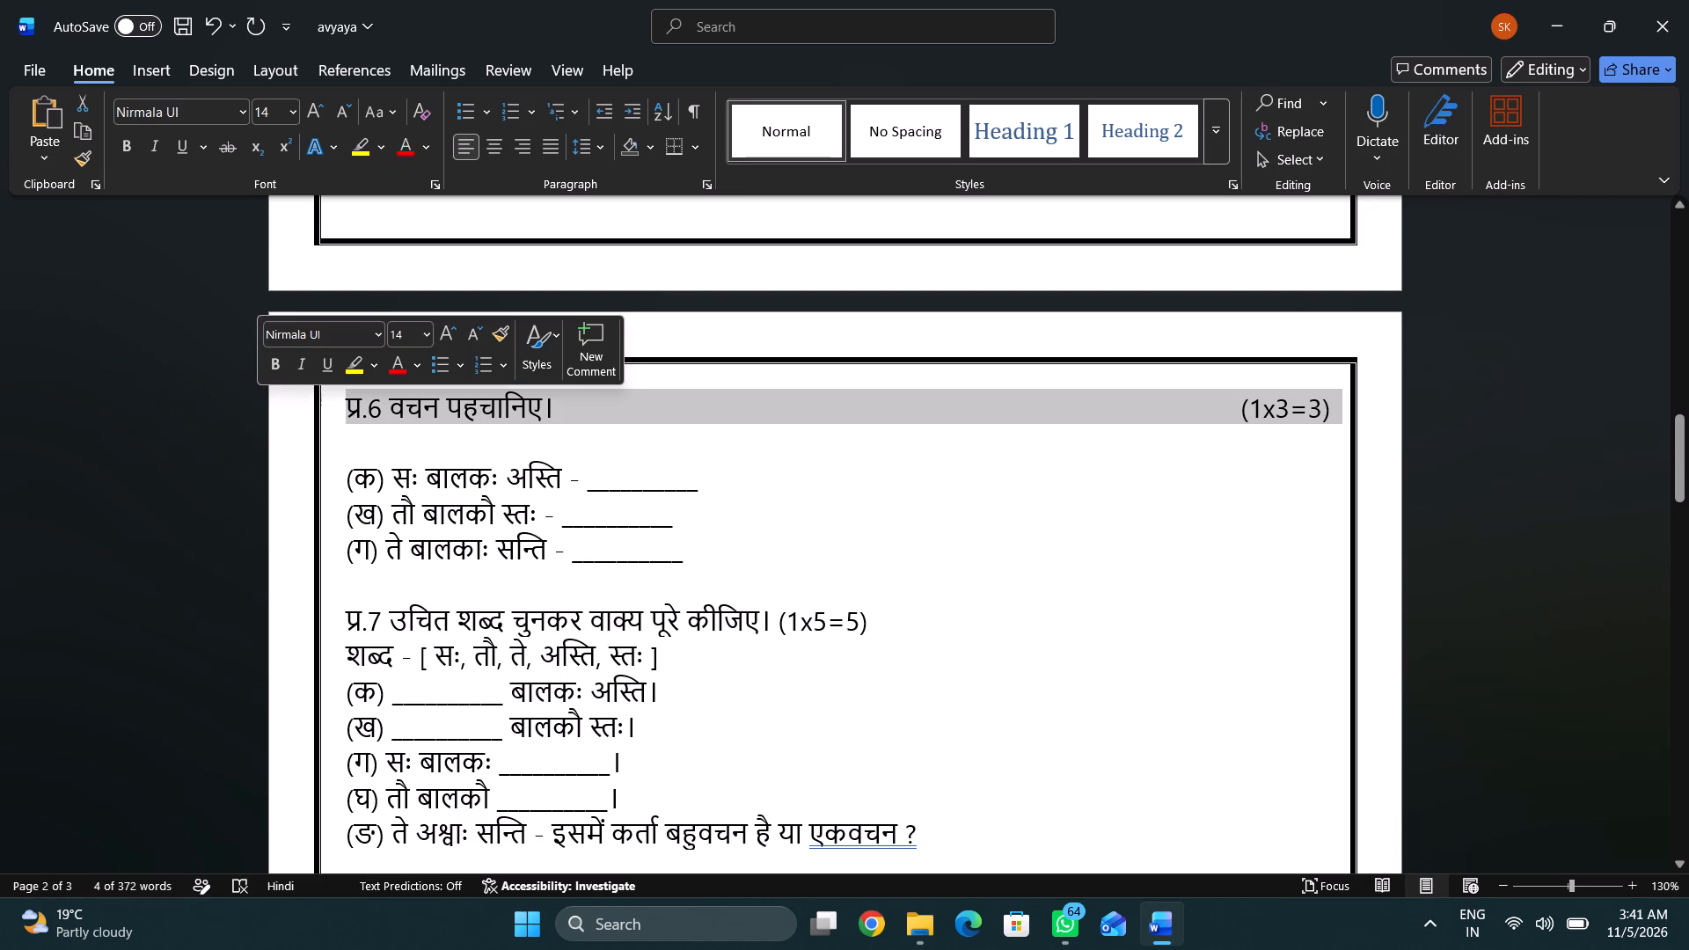
{"action": "left_click", "coordinate": [270, 364]}
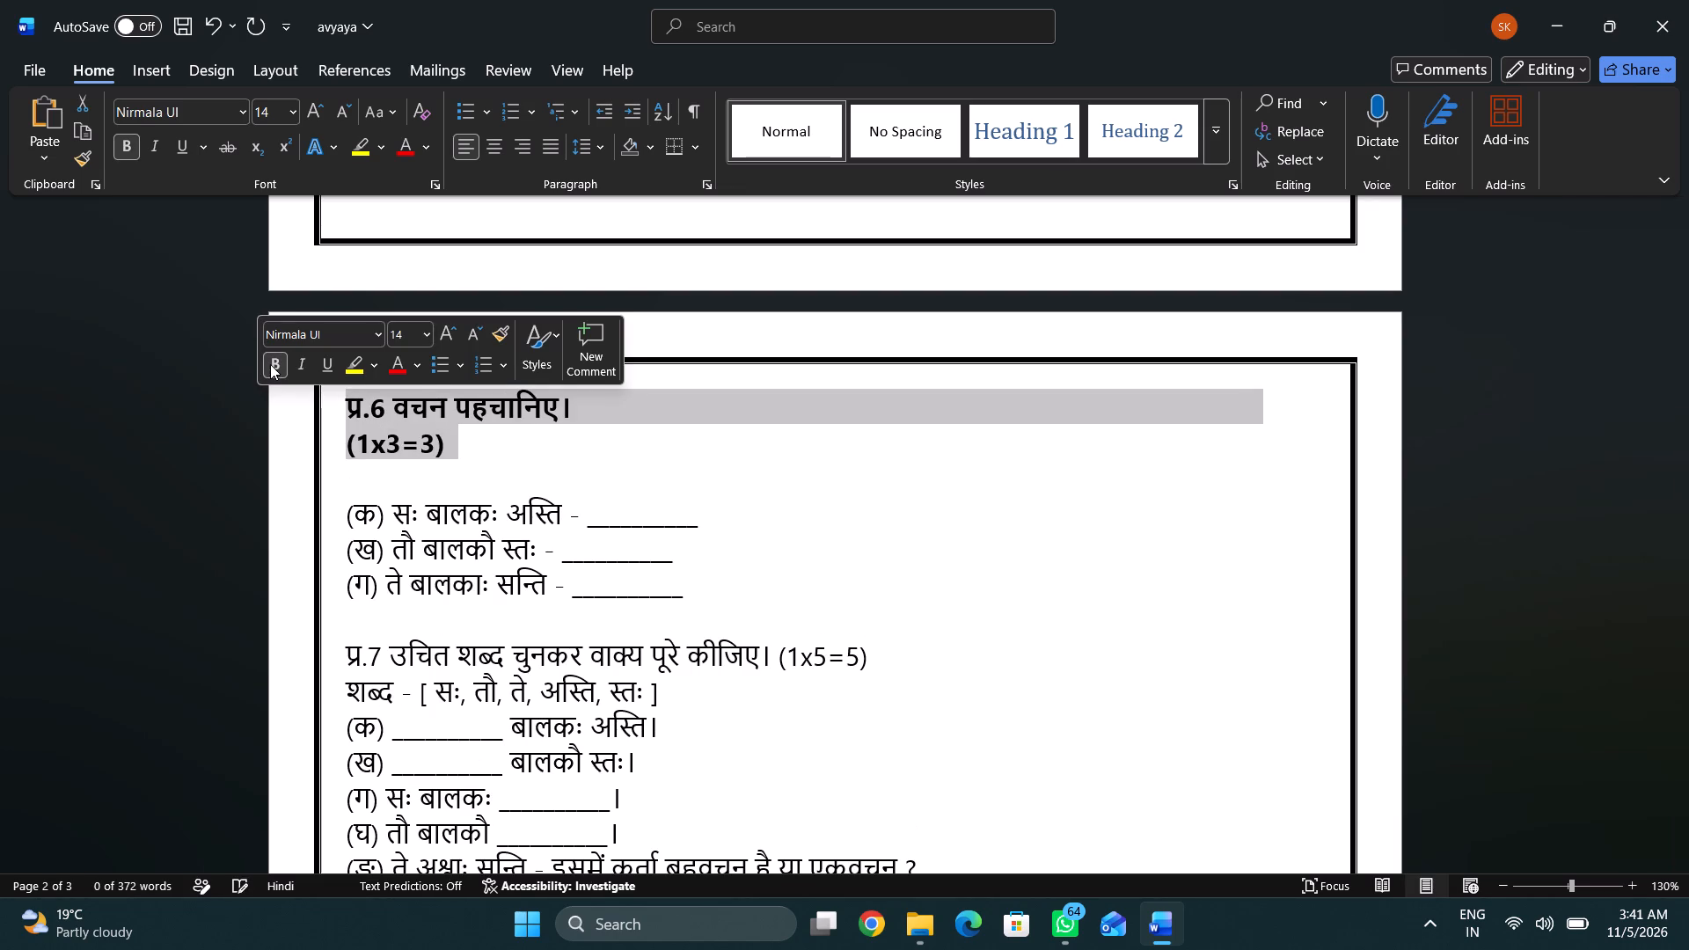
Remove surplus spaces before the marks (1x3=3) so they sit at the right end of the प्र.6 heading line.
{"action": "left_click", "coordinate": [340, 454]}
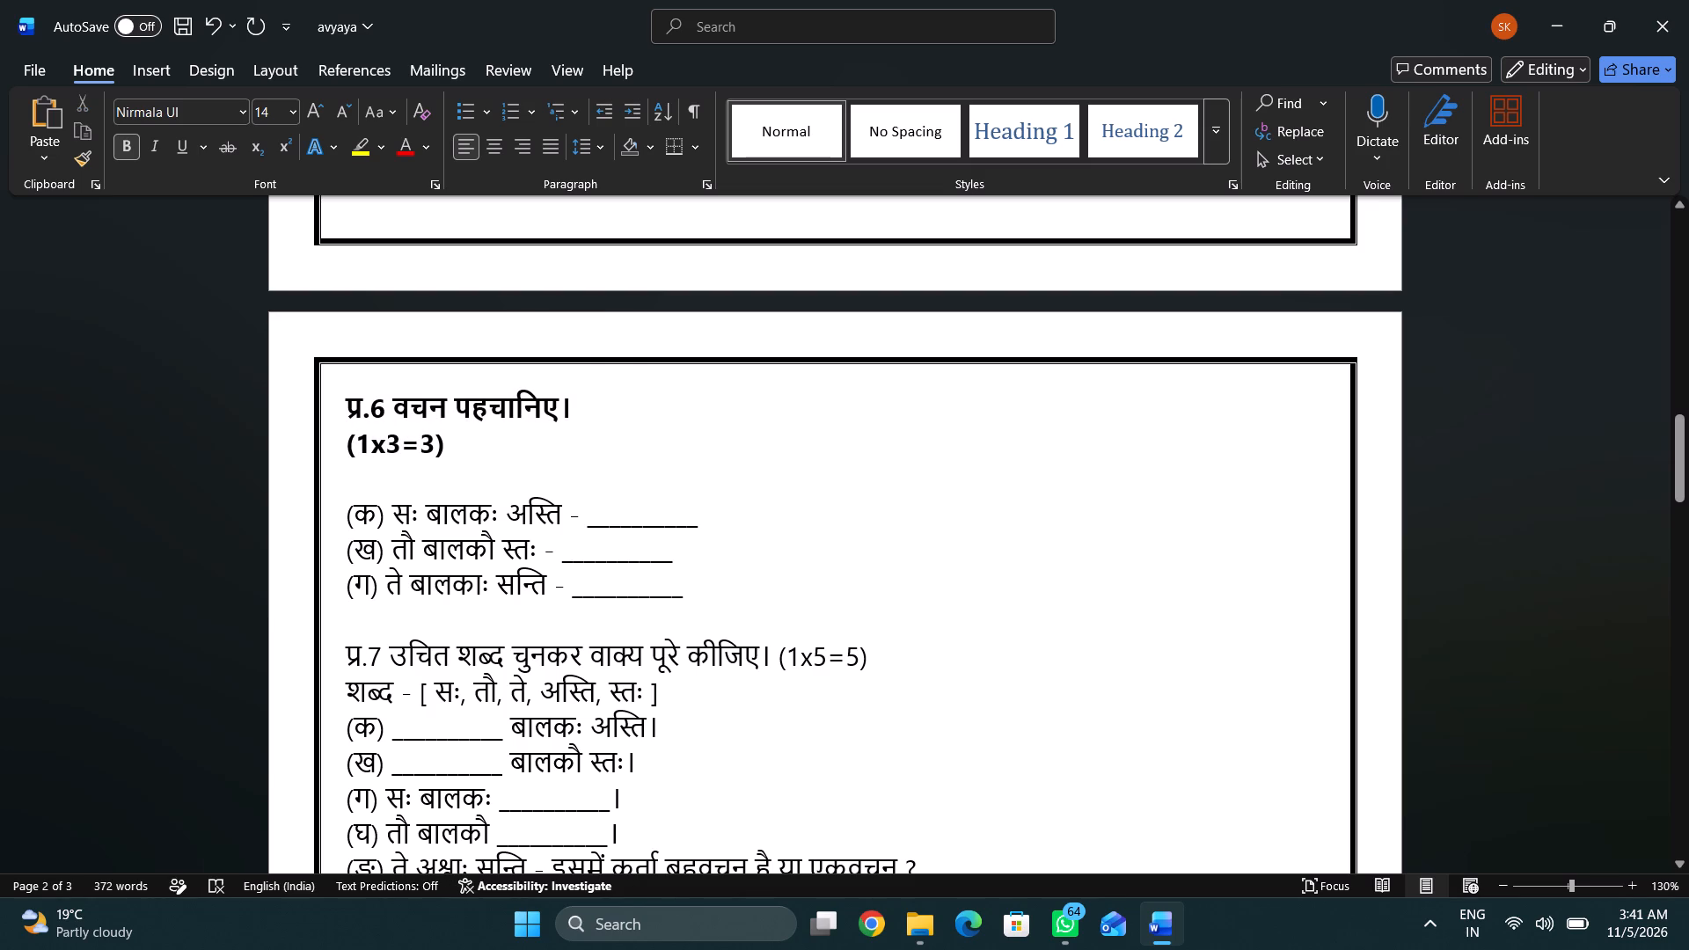
{"action": "key", "text": "BackSpace"}
{"action": "key", "text": "BackSpace"}
{"action": "key", "text": "BackSpace"}
{"action": "key", "text": "BackSpace"}
{"action": "key", "text": "BackSpace"}
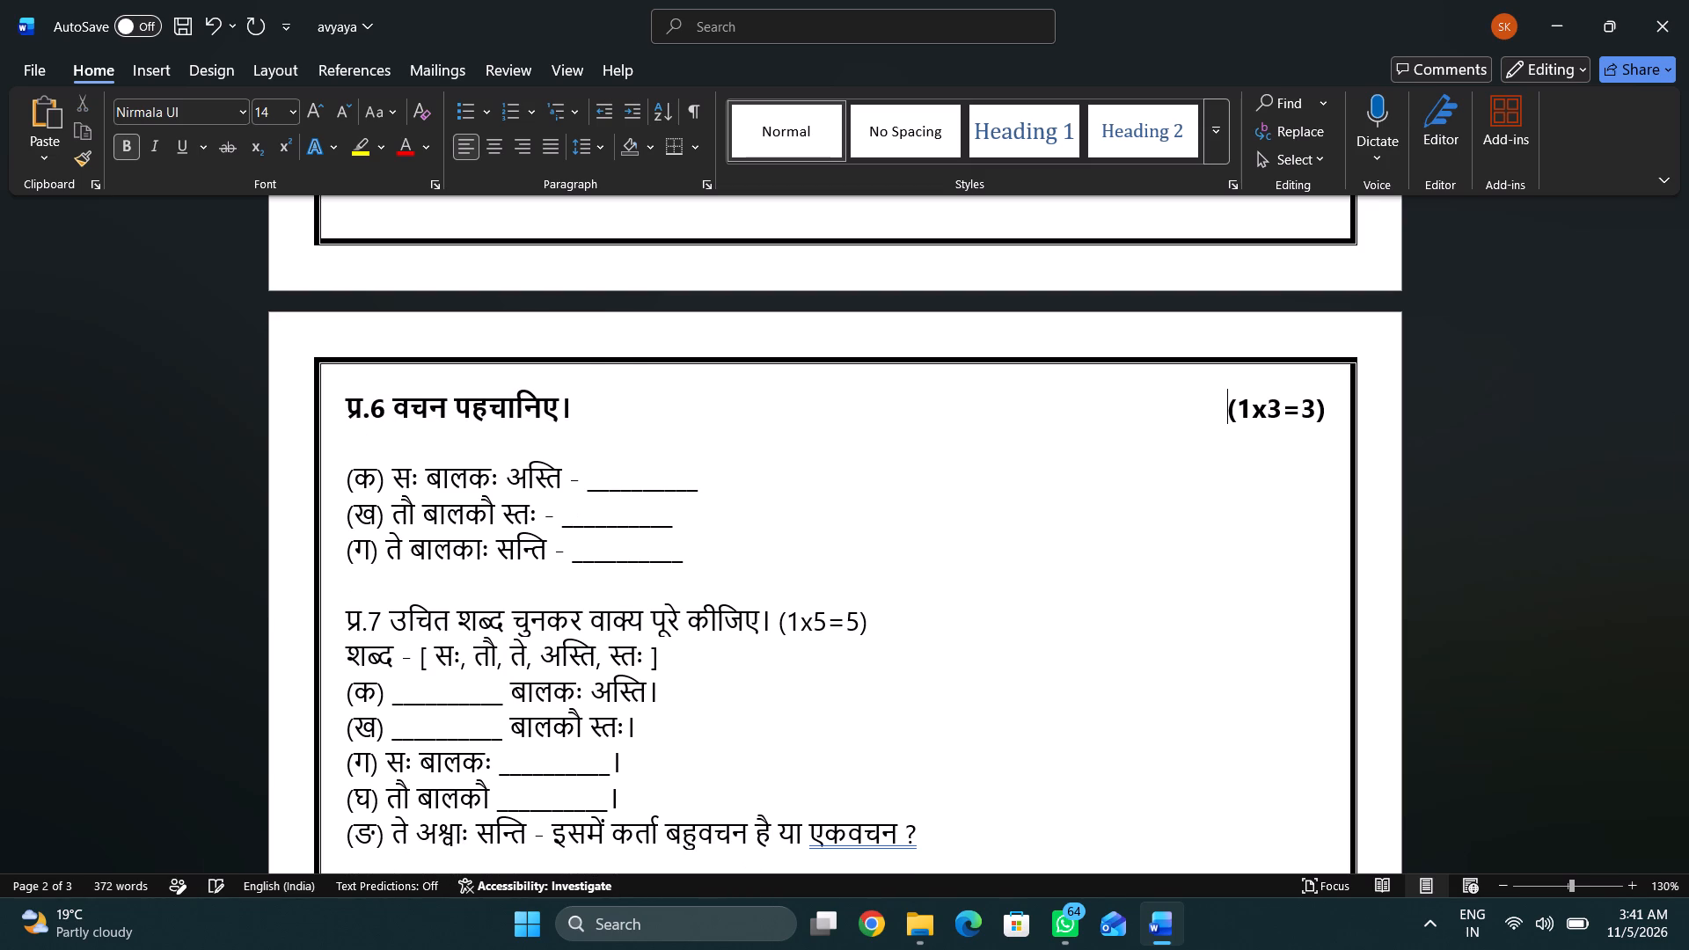
{"action": "key", "text": "space"}
{"action": "key", "text": "BackSpace"}
{"action": "scroll", "coordinate": [345, 449], "scroll_direction": "down", "scroll_amount": 1}
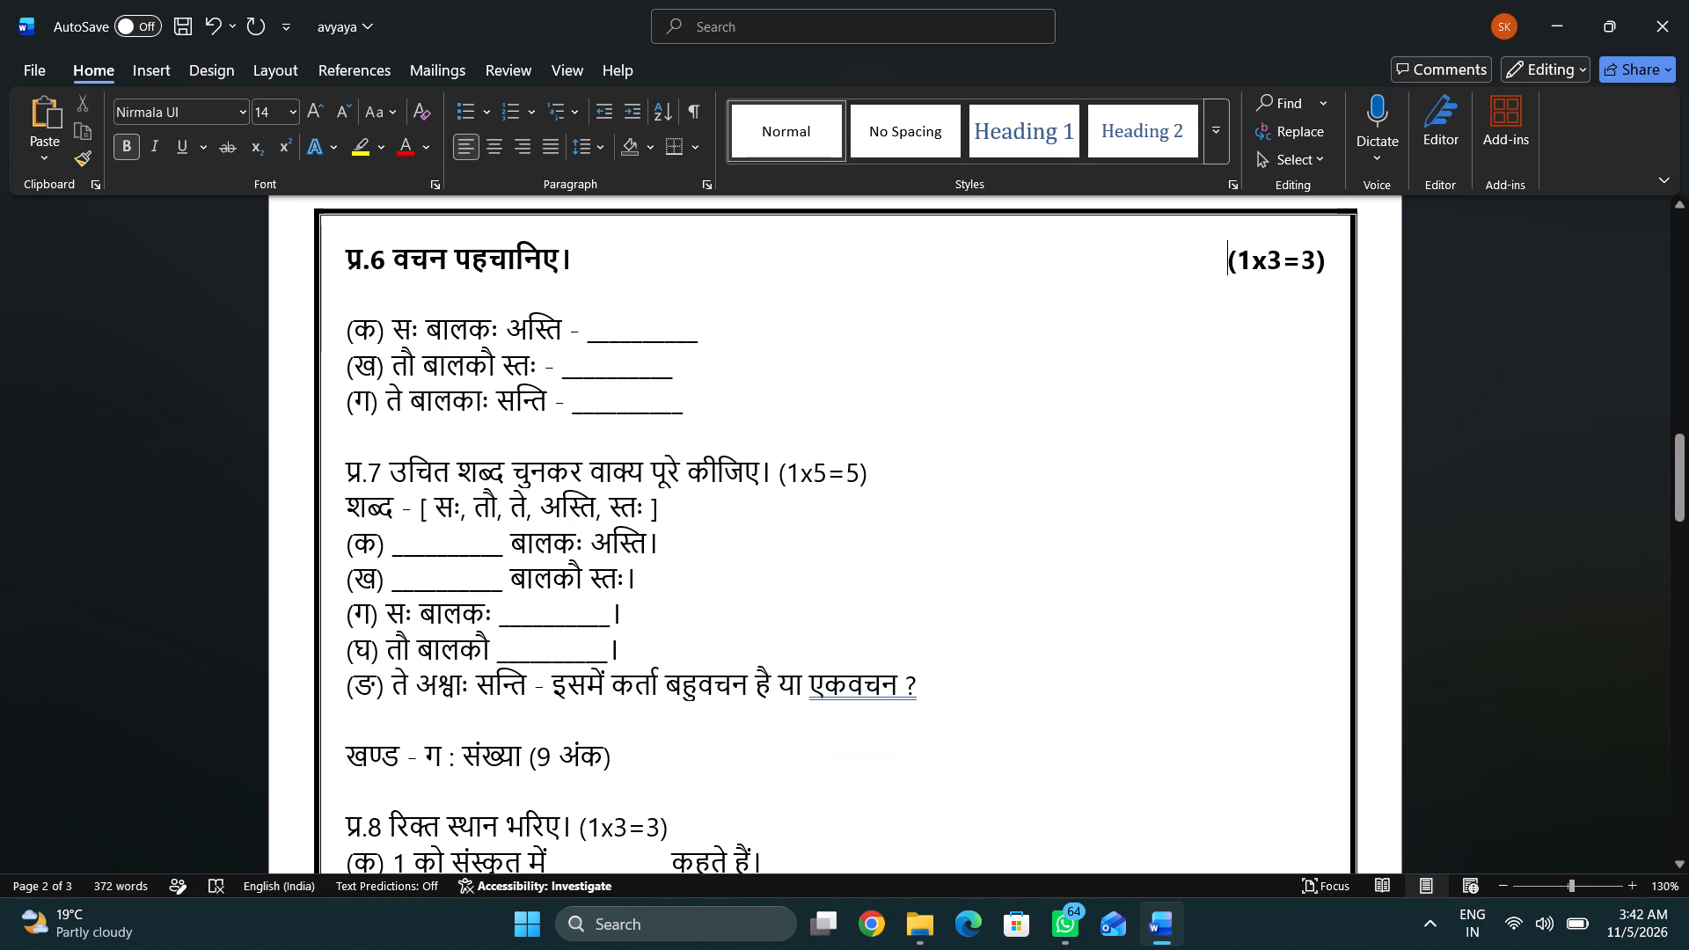
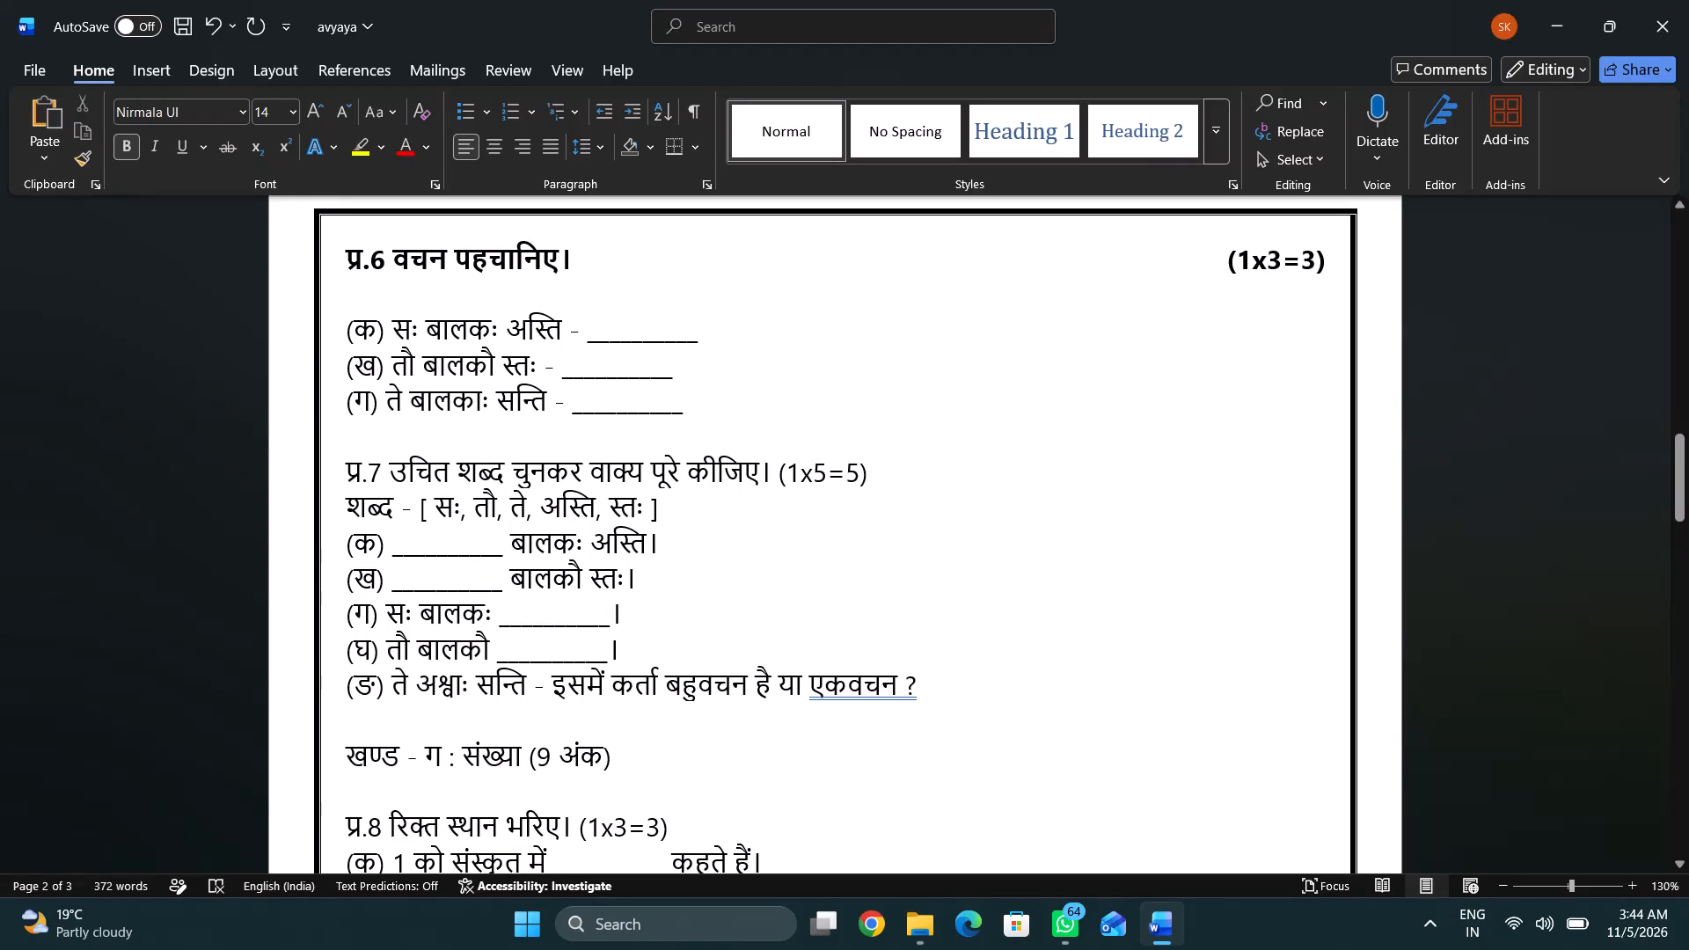
Reword the प्र.6 heading by replacing पहचानिए with the copied phrase पहचानकर लिखिए, ending in a single danda.
{"action": "left_click", "coordinate": [558, 264]}
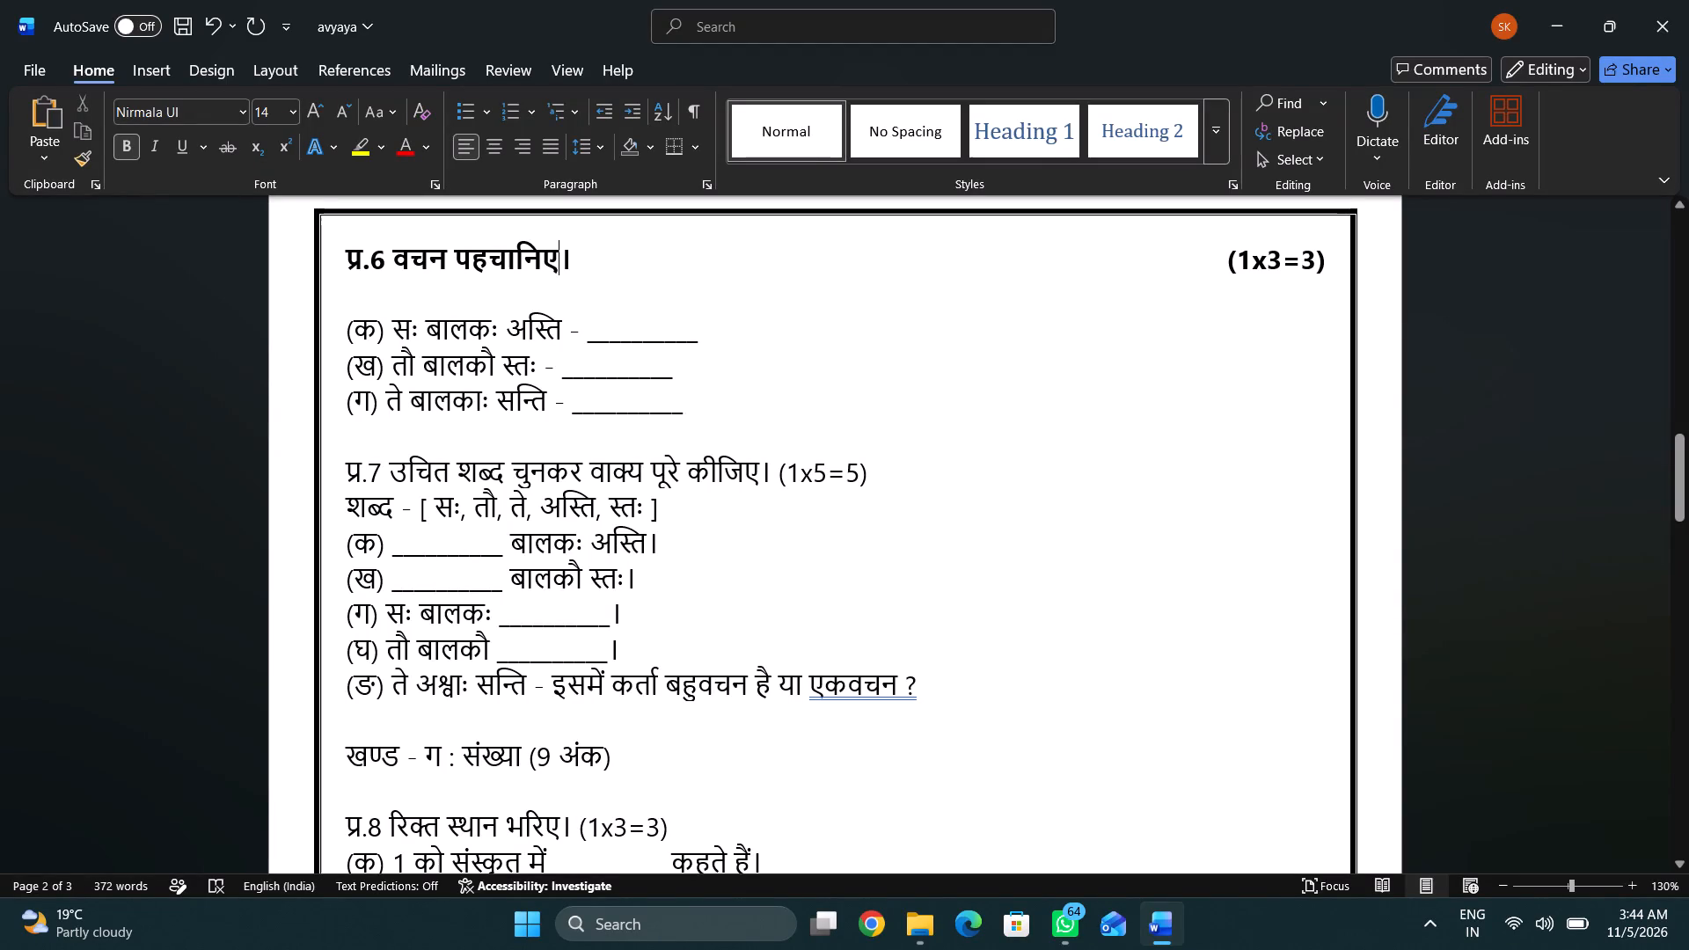
{"action": "key", "text": "BackSpace"}
{"action": "key", "text": "BackSpace"}
{"action": "key", "text": "BackSpace"}
{"action": "key", "text": "BackSpace"}
{"action": "key", "text": "BackSpace"}
{"action": "key", "text": "BackSpace"}
{"action": "key", "text": "BackSpace"}
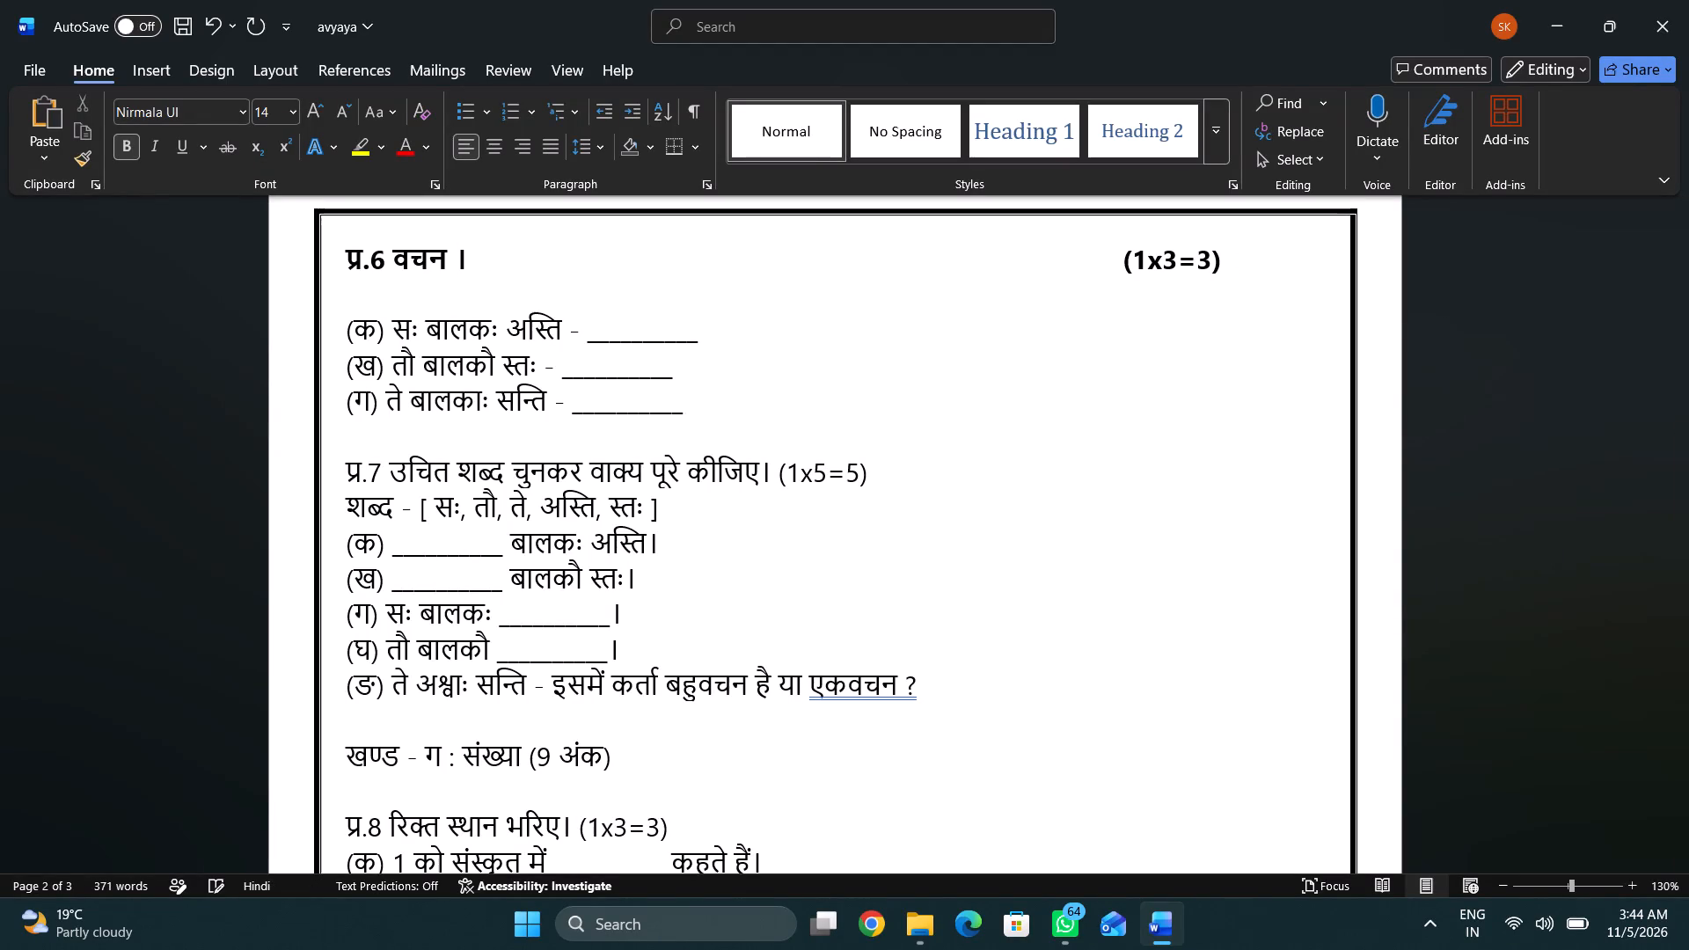
{"action": "key", "text": "ctrl+v"}
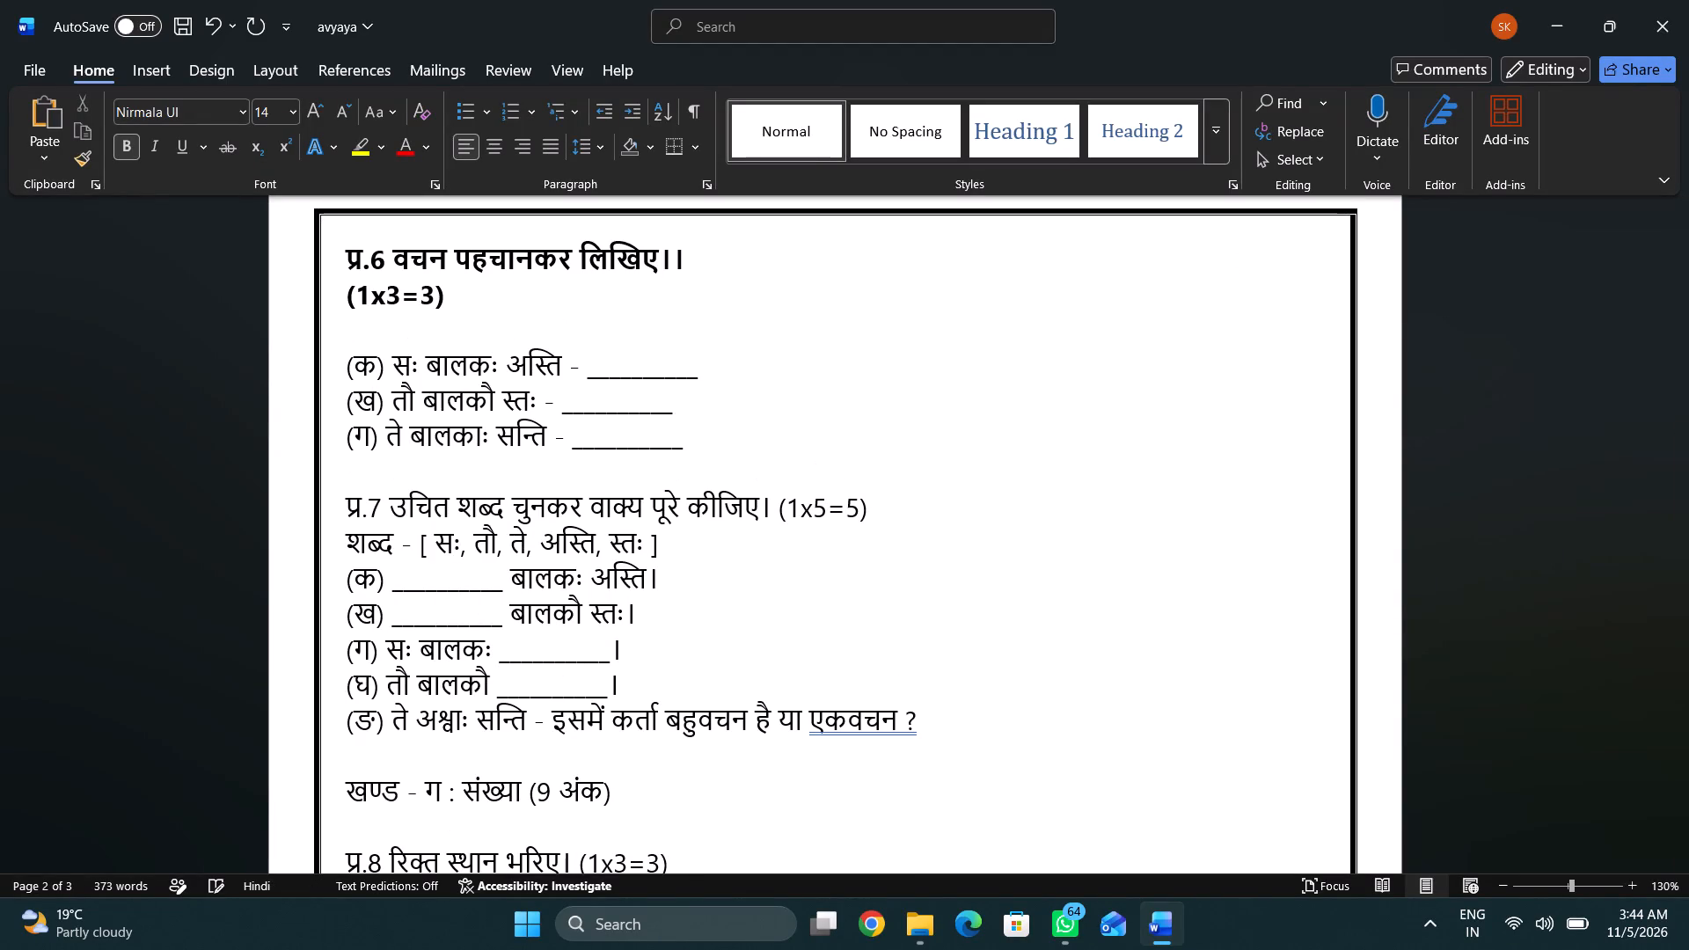
{"action": "key", "text": "BackSpace"}
Adjust the spaces before the marks (1x3=3) so they sit at the right end of the प्र.6 heading line.
{"action": "left_click", "coordinate": [343, 282]}
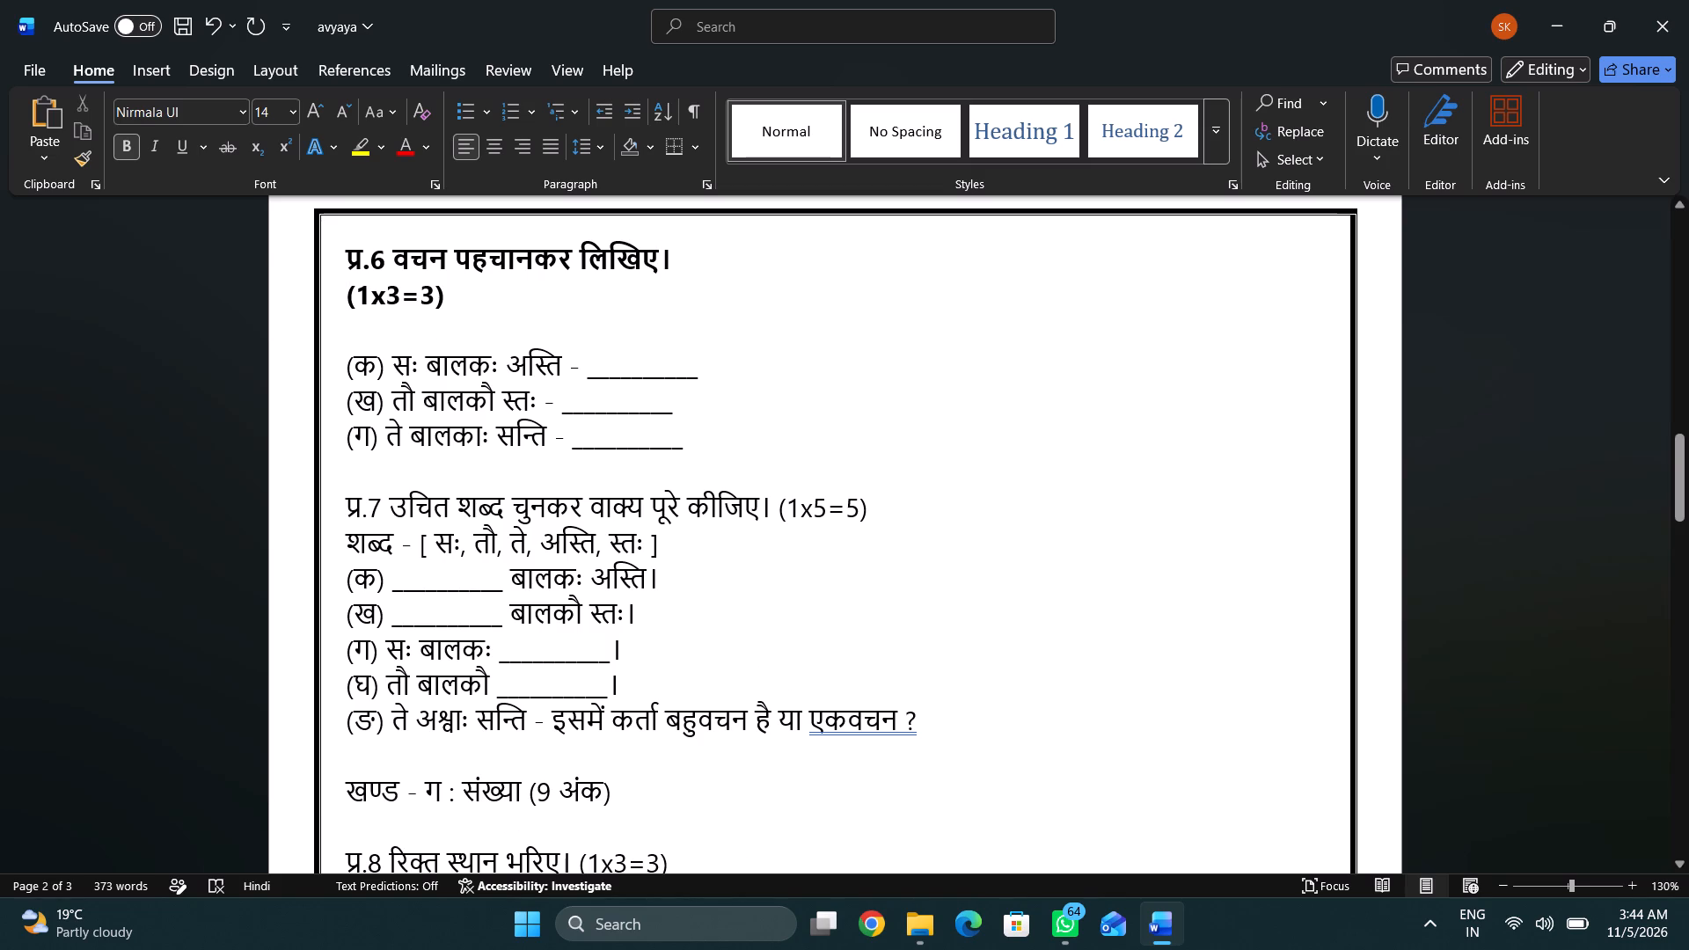
{"action": "key", "text": "BackSpace"}
{"action": "key", "text": "BackSpace"}
{"action": "key", "text": "BackSpace"}
{"action": "key", "text": "BackSpace"}
{"action": "key", "text": "BackSpace"}
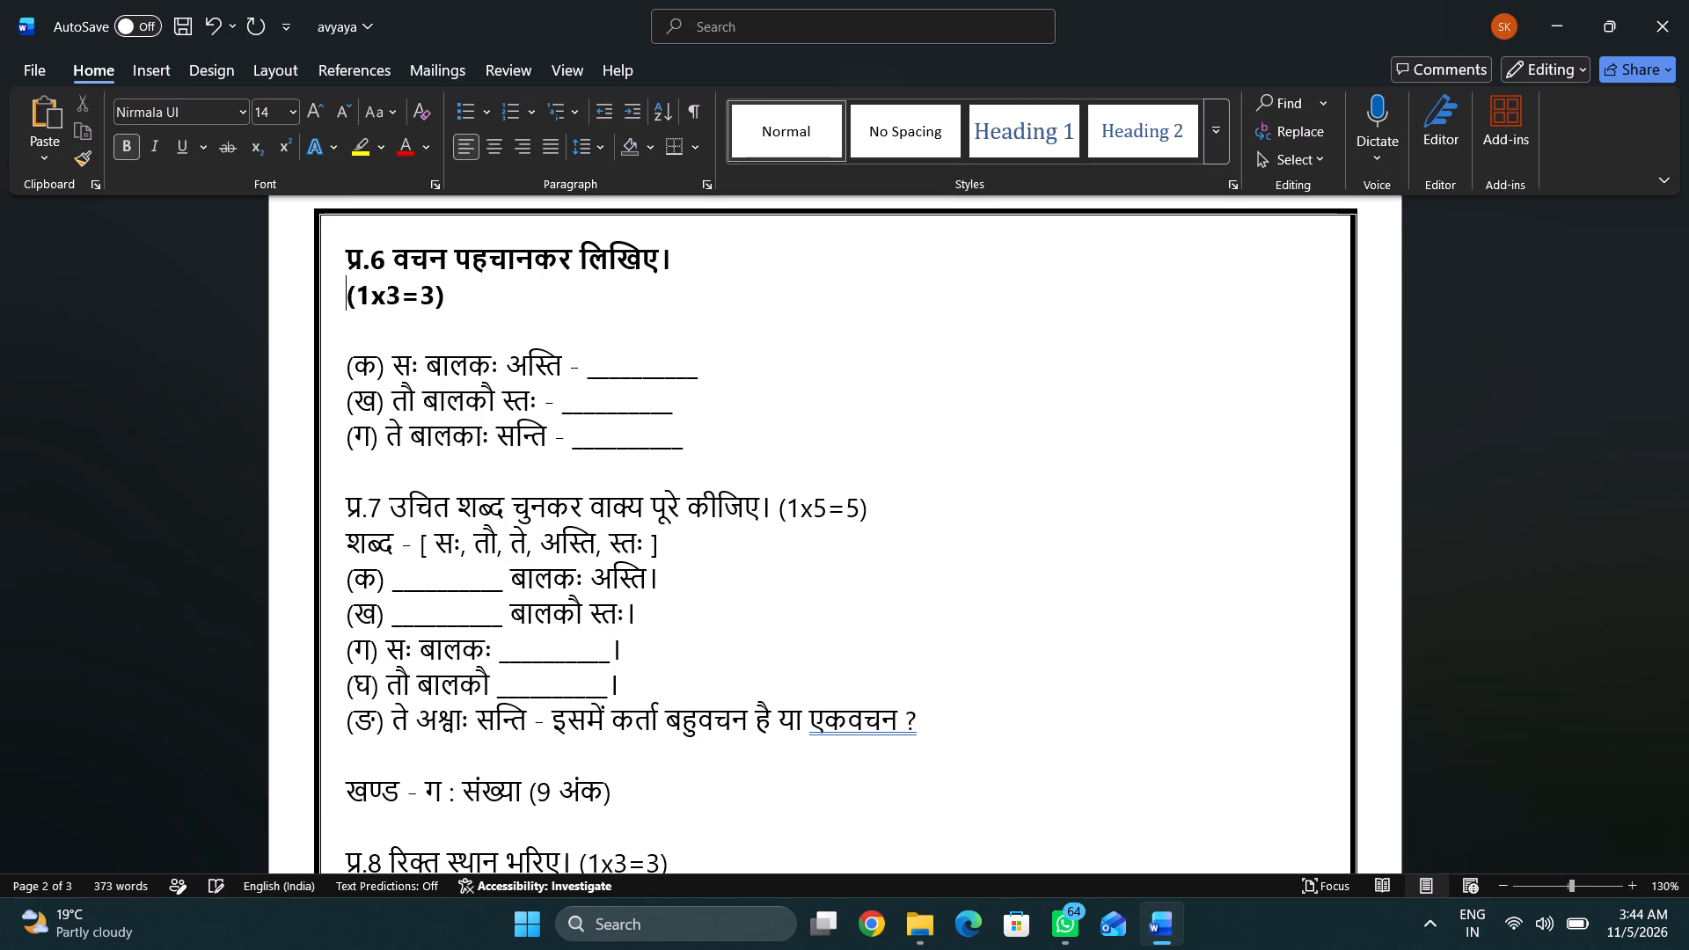
{"action": "key", "text": "BackSpace"}
{"action": "key", "text": "BackSpace"}
{"action": "key", "text": "BackSpace"}
{"action": "key", "text": "BackSpace"}
{"action": "key", "text": "BackSpace"}
{"action": "key", "text": "BackSpace"}
{"action": "key", "text": "BackSpace"}
{"action": "key", "text": "BackSpace"}
{"action": "key", "text": "BackSpace"}
{"action": "key", "text": "BackSpace"}
{"action": "key", "text": "BackSpace"}
{"action": "key", "text": "BackSpace"}
{"action": "key", "text": "BackSpace"}
{"action": "key", "text": "BackSpace"}
{"action": "key", "text": "BackSpace"}
{"action": "key", "text": "BackSpace"}
{"action": "key", "text": "BackSpace"}
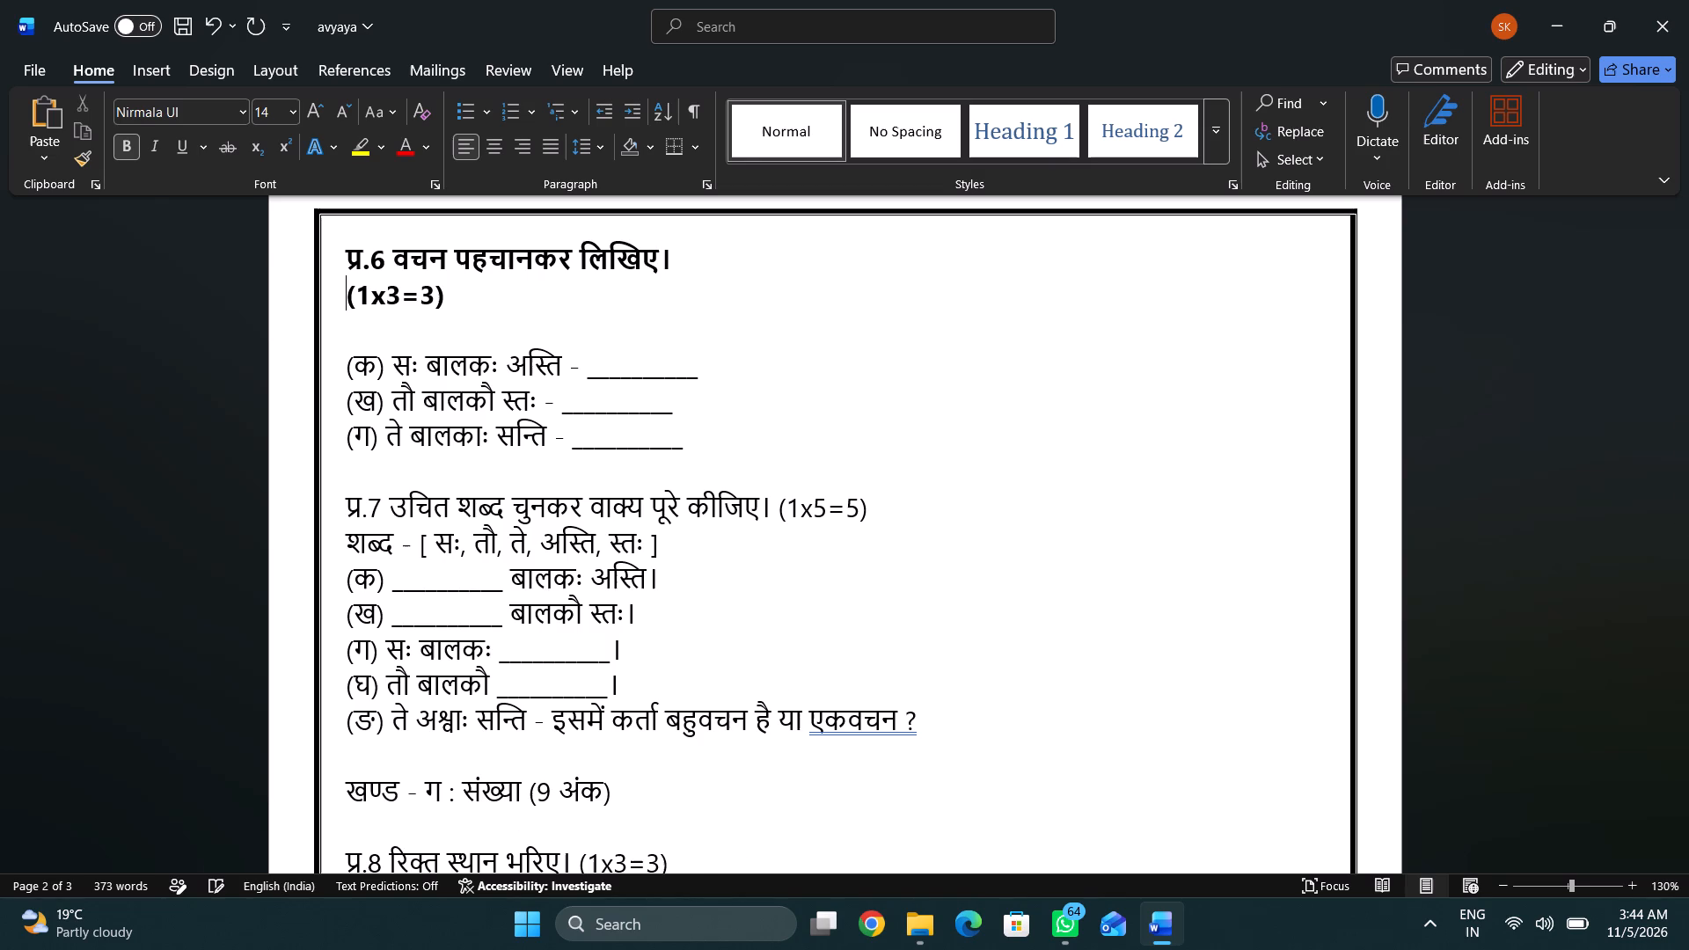
{"action": "key", "text": "space"}
{"action": "key", "text": "space"}
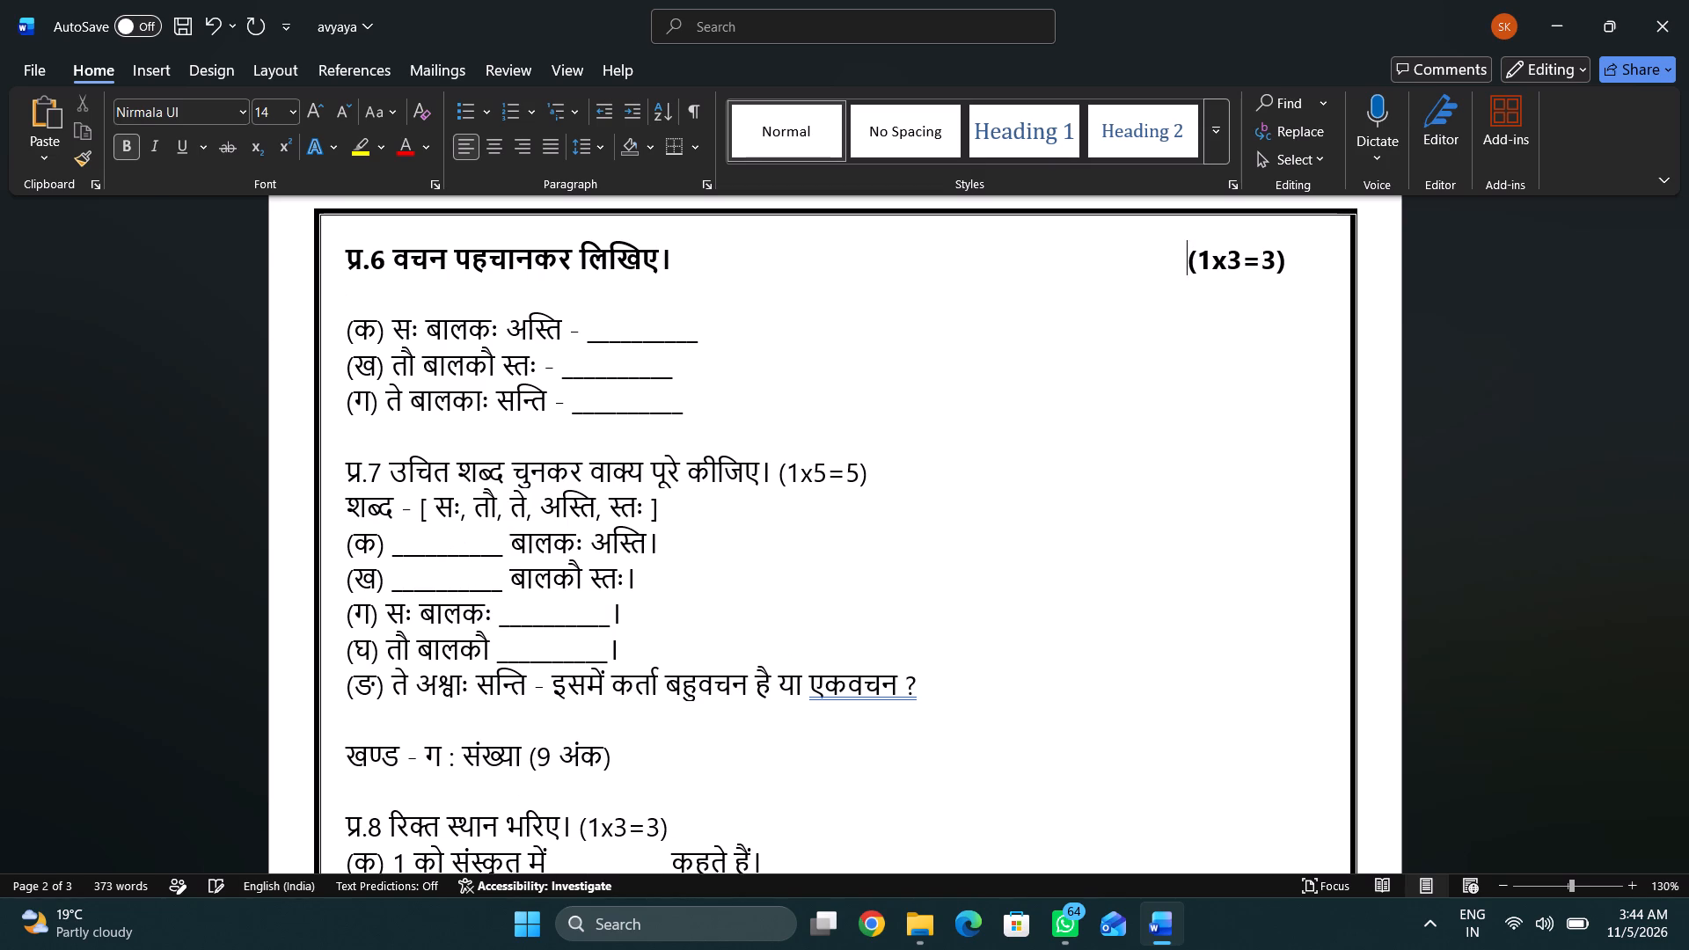
{"action": "key", "text": "space"}
{"action": "key", "text": "space"}
{"action": "key", "text": "space"}
{"action": "key", "text": "space"}
{"action": "key", "text": "space"}
{"action": "key", "text": "space"}
{"action": "key", "text": "space"}
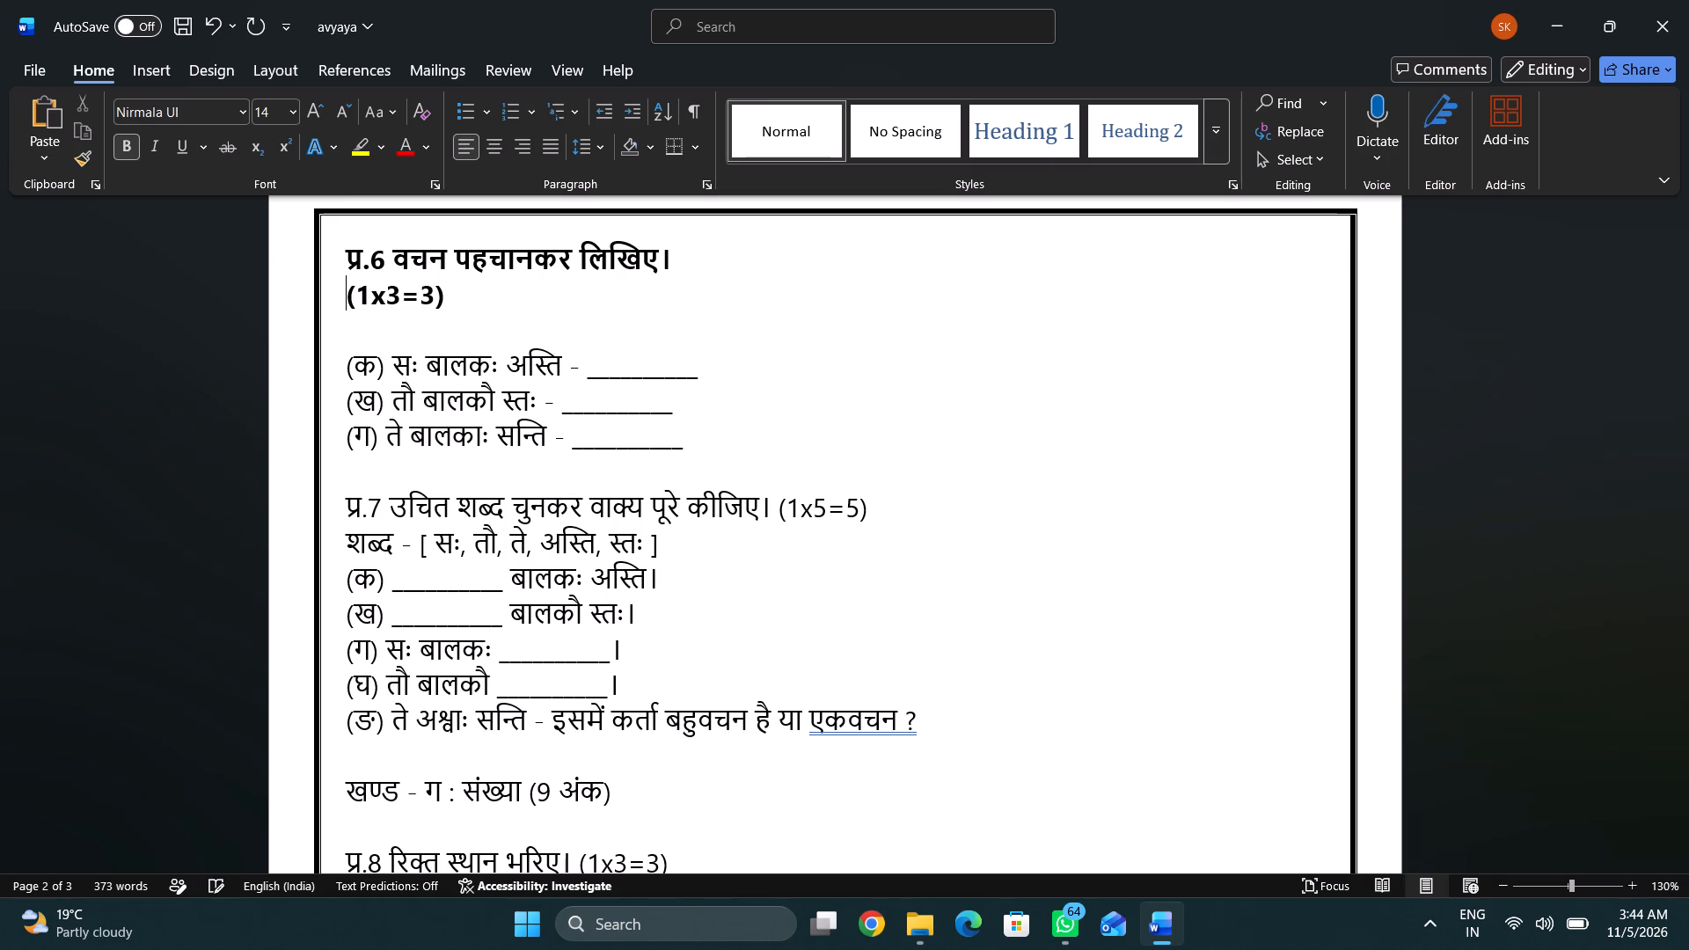
{"action": "key", "text": "BackSpace"}
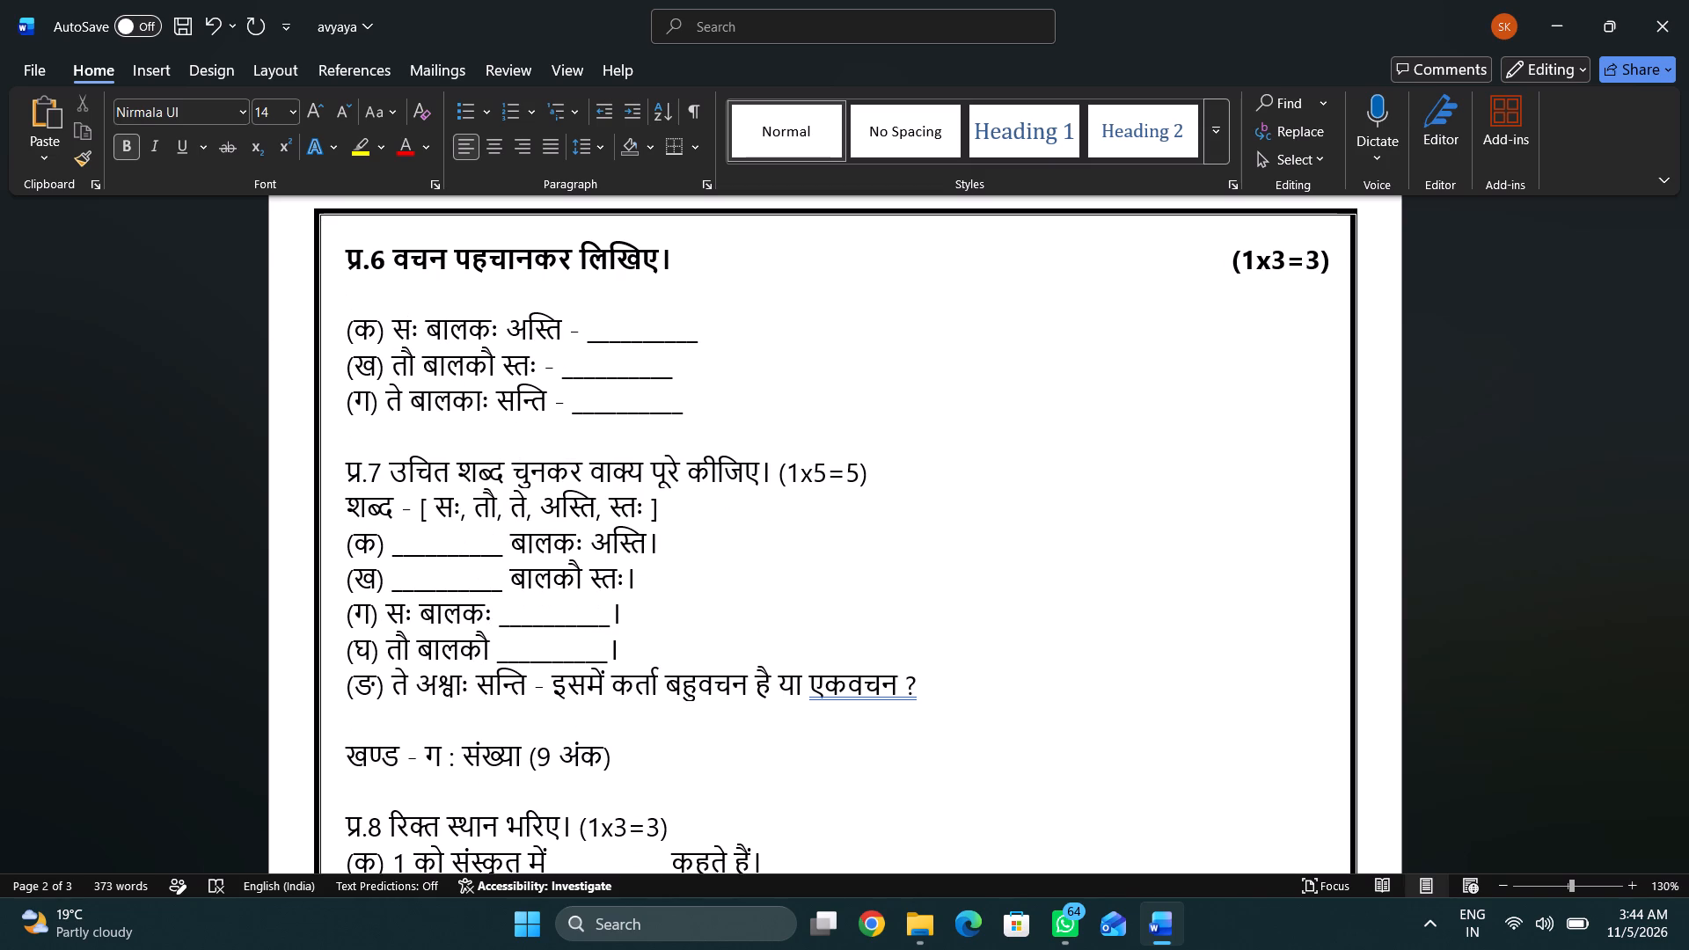
Make the whole प्र.7 heading line bold, including its marks (1x5=5).
{"action": "left_click", "coordinate": [340, 464]}
{"action": "left_click_drag", "start_coordinate": [340, 464], "coordinate": [351, 464]}
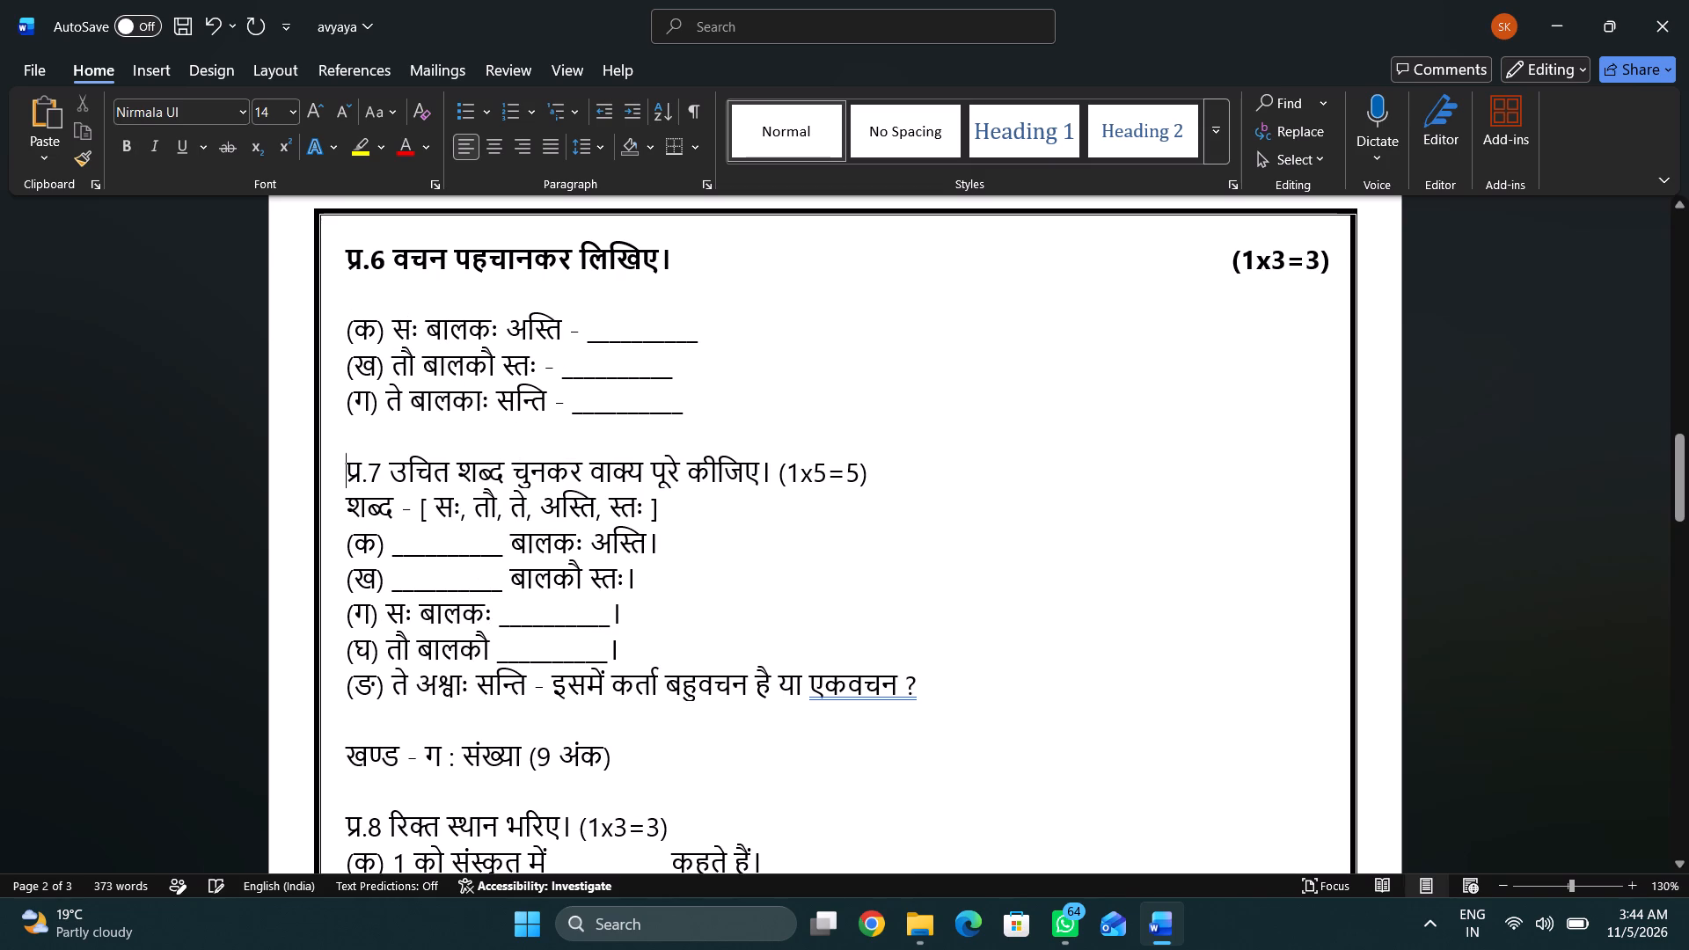
{"action": "left_click_drag", "start_coordinate": [351, 464], "coordinate": [932, 481]}
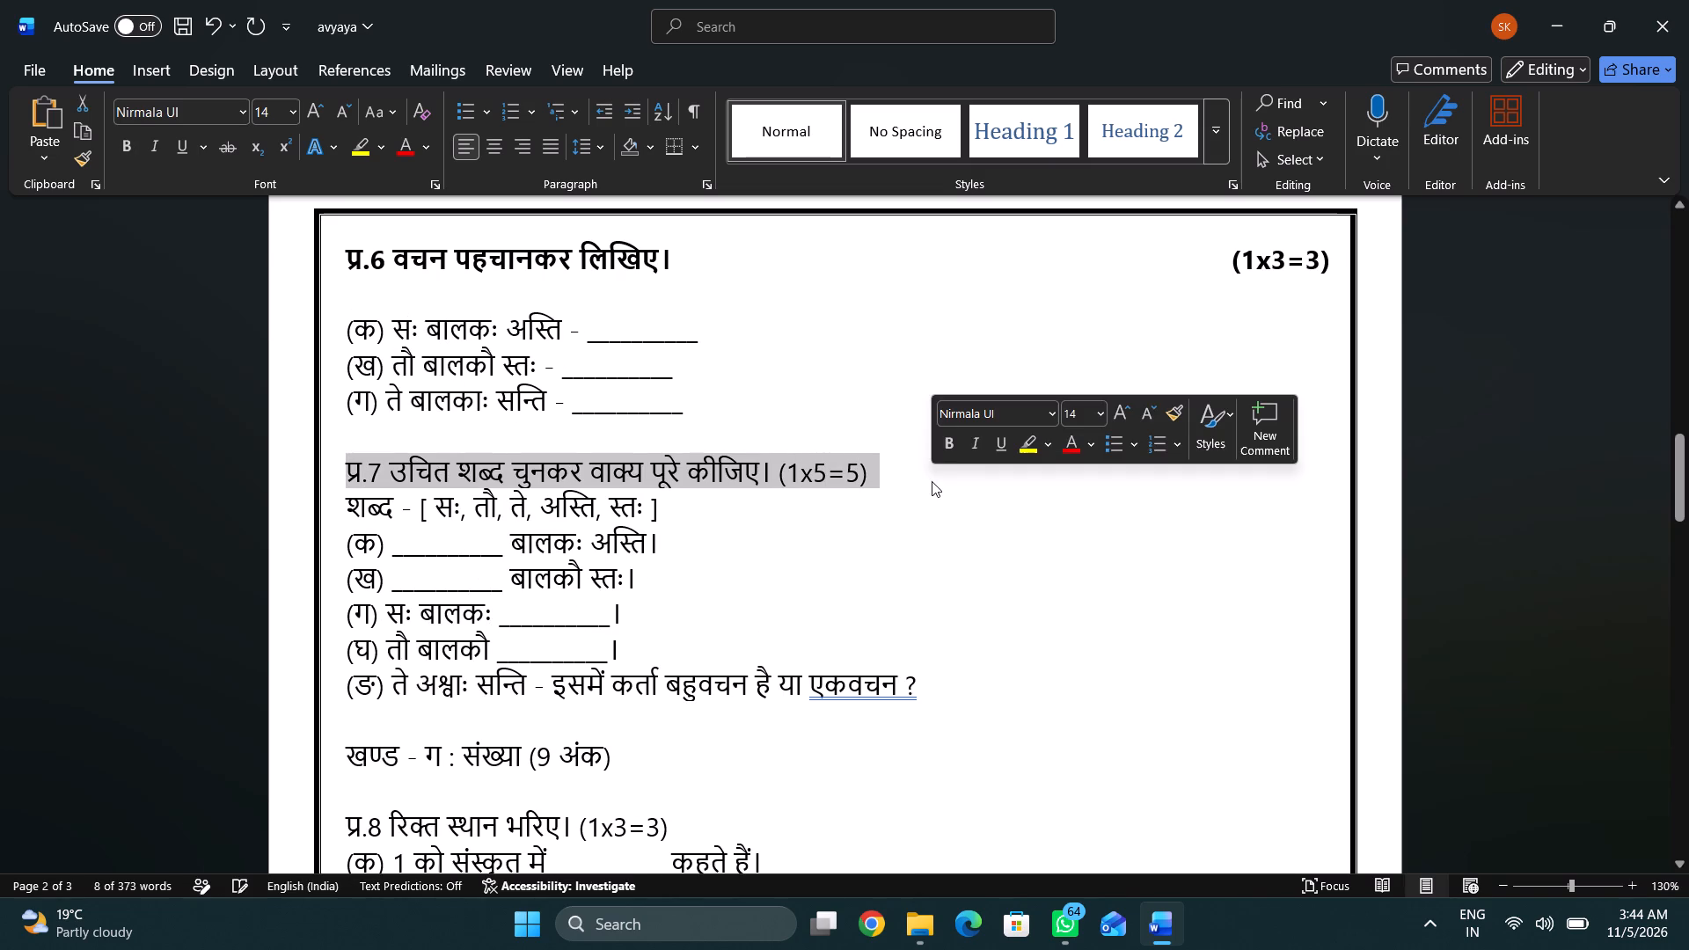
{"action": "left_click", "coordinate": [938, 450]}
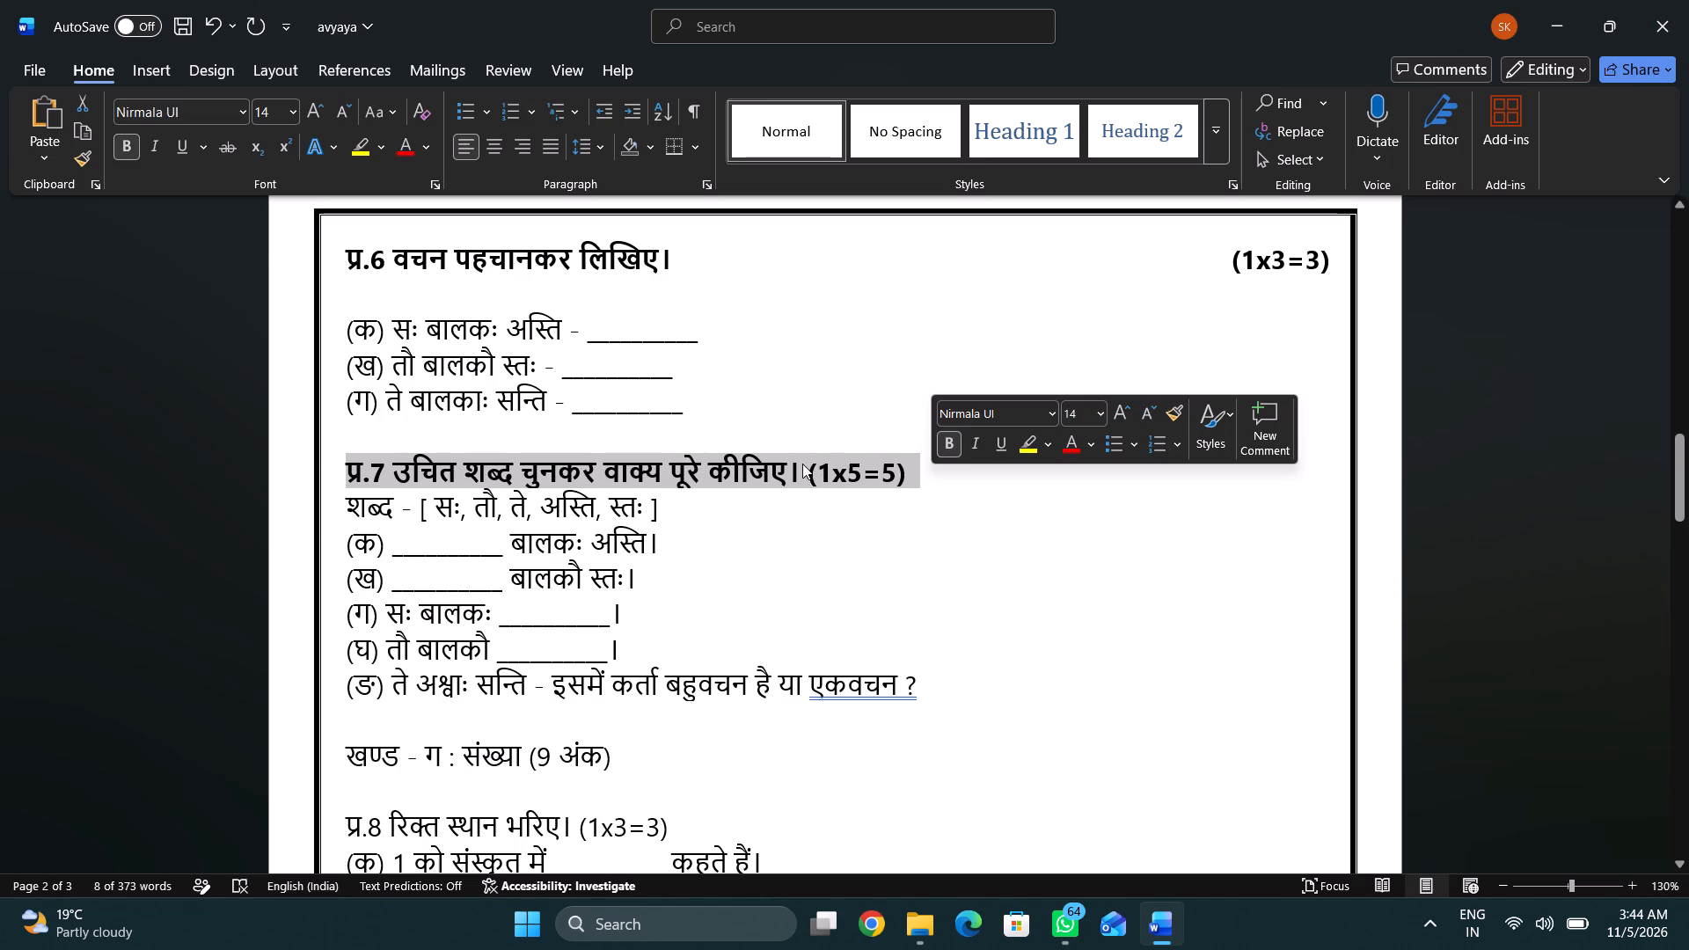
Insert spaces before the marks (1x5=5) so they sit at the right end of the प्र.7 heading line.
{"action": "left_click", "coordinate": [802, 464]}
{"action": "key", "text": "space"}
{"action": "key", "text": "space"}
{"action": "key", "text": "space"}
{"action": "key", "text": "space"}
{"action": "key", "text": "space"}
{"action": "key", "text": "space"}
{"action": "key", "text": "space"}
{"action": "key", "text": "space"}
{"action": "key", "text": "space"}
{"action": "key", "text": "space"}
{"action": "key", "text": "space"}
{"action": "key", "text": "space"}
{"action": "key", "text": "space"}
{"action": "key", "text": "space"}
{"action": "key", "text": "space"}
{"action": "key", "text": "space"}
{"action": "key", "text": "space"}
{"action": "key", "text": "space"}
{"action": "key", "text": "space"}
{"action": "key", "text": "space"}
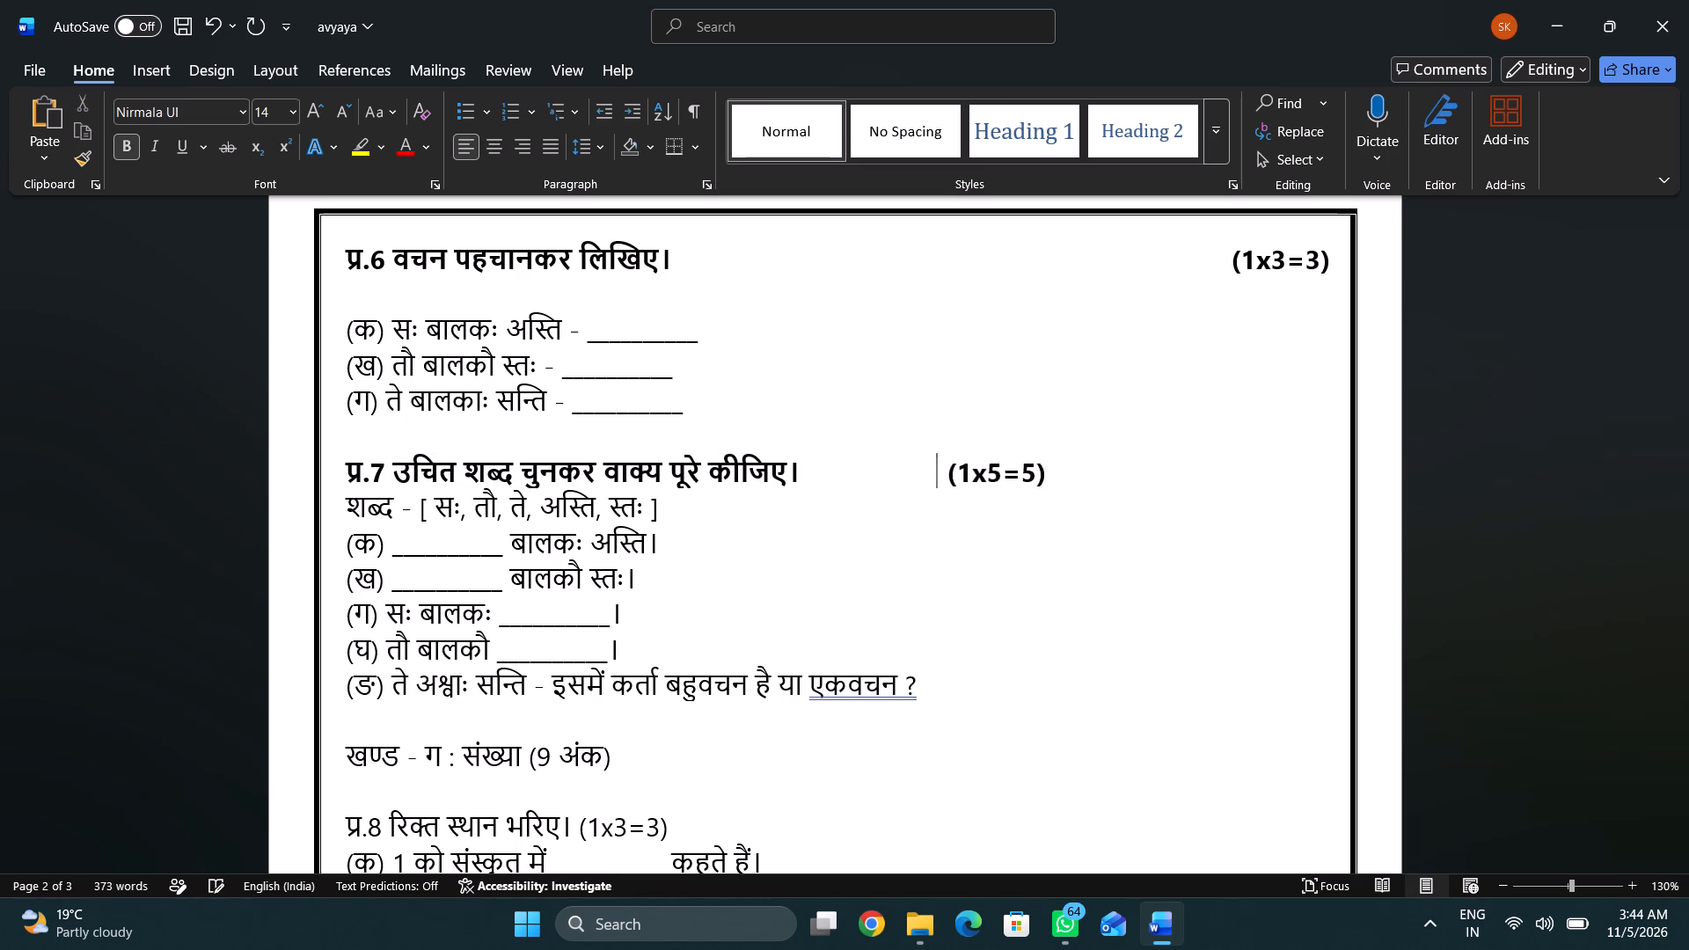
{"action": "key", "text": "space"}
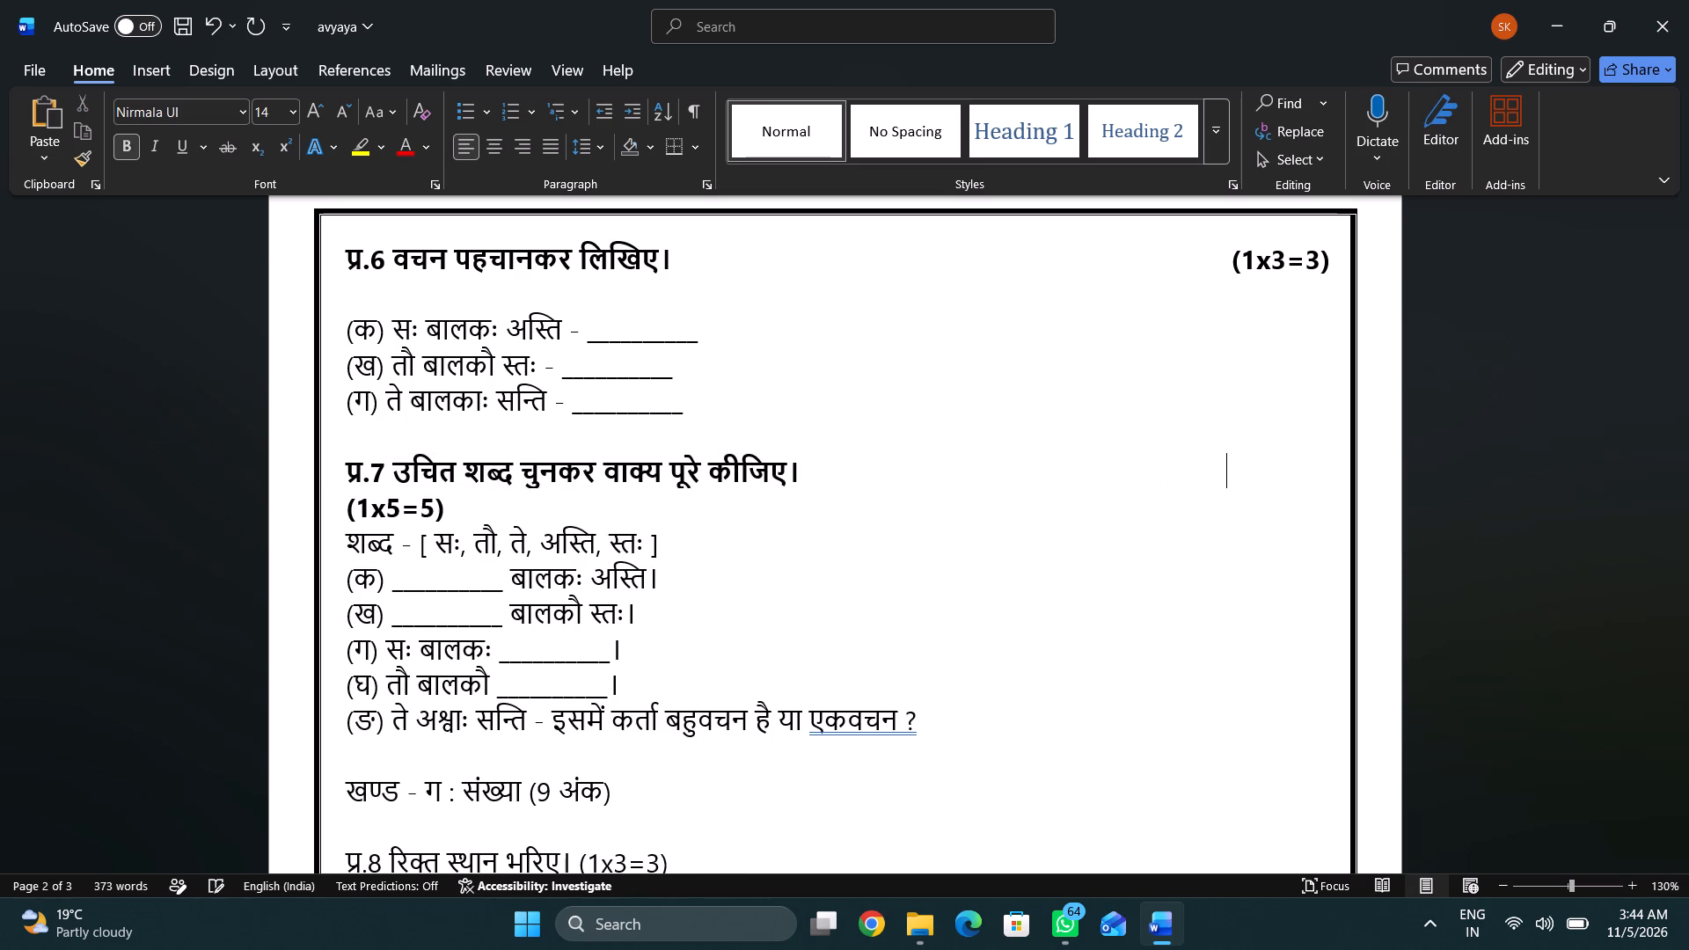
{"action": "key", "text": "BackSpace"}
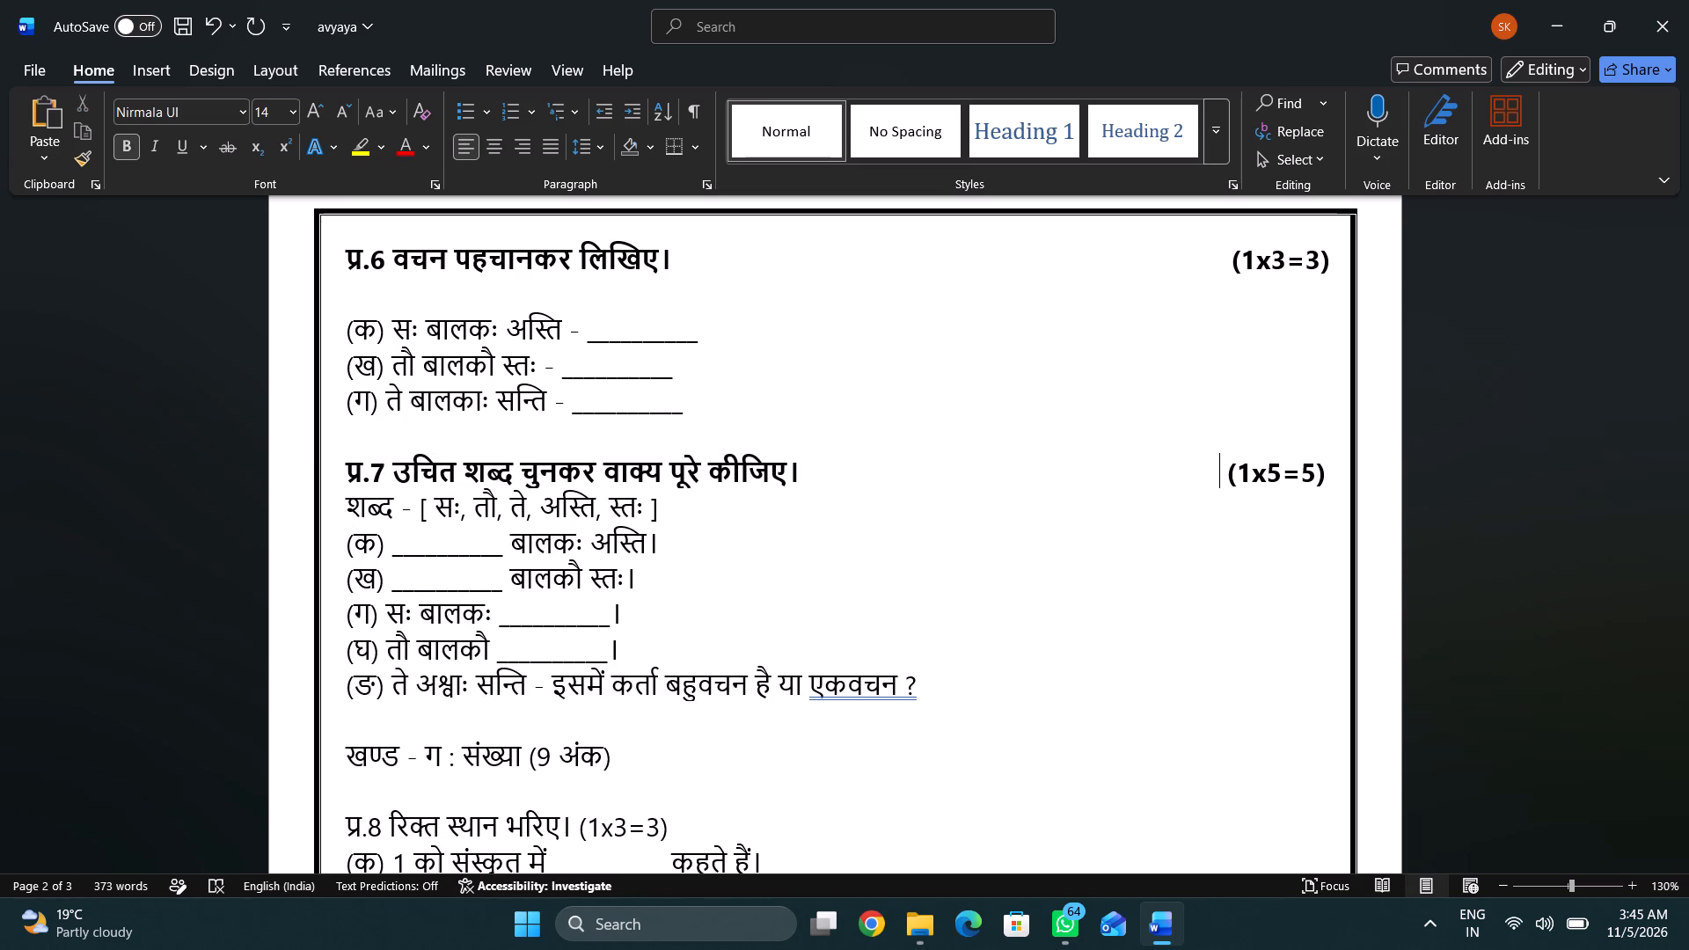
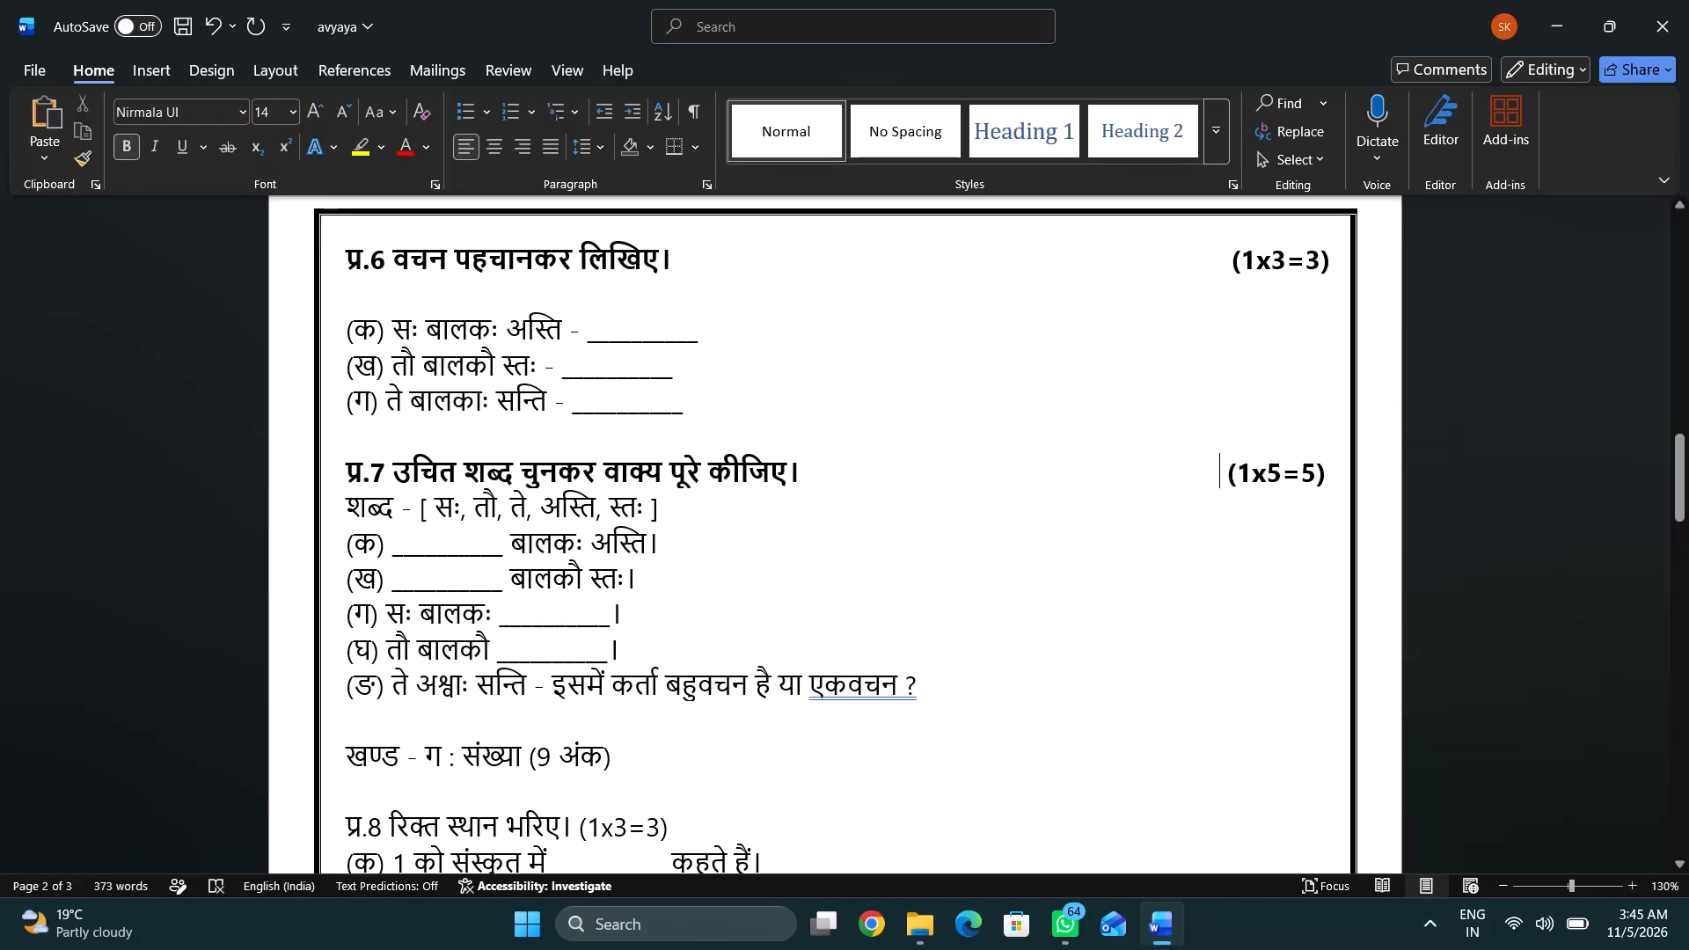
Delete the section heading खण्ड - ग : संख्या (9 अंक) and the blank line after it.
{"action": "right_click", "coordinate": [347, 741]}
{"action": "left_click", "coordinate": [757, 743]}
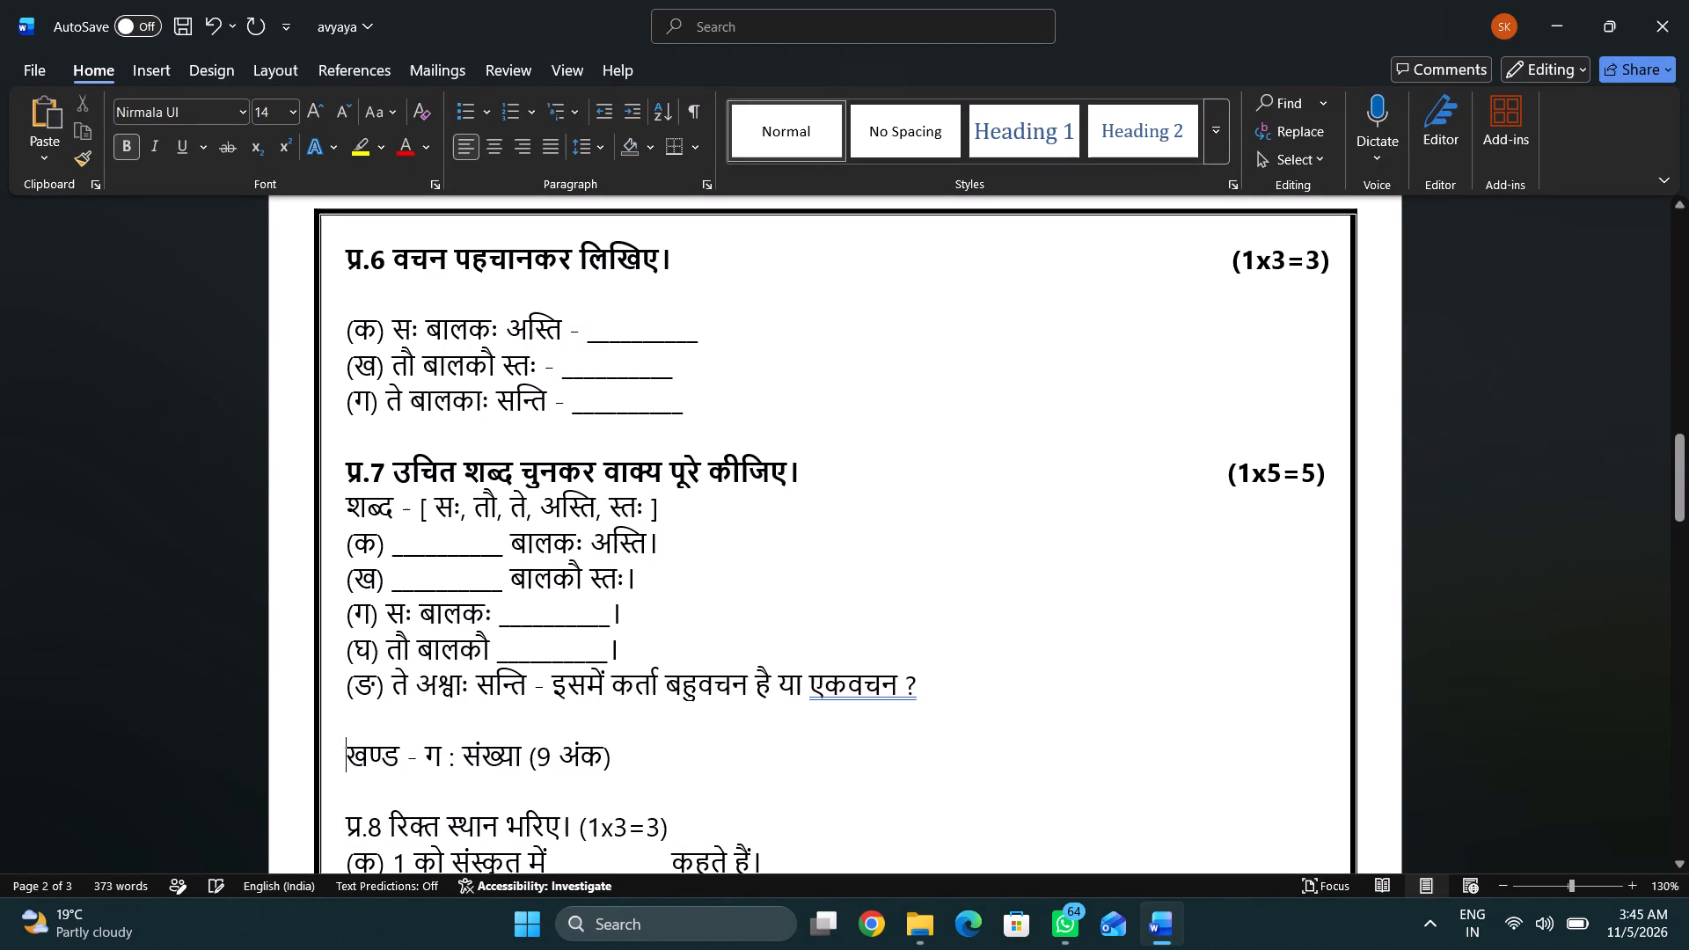
{"action": "left_click_drag", "start_coordinate": [353, 759], "coordinate": [589, 778]}
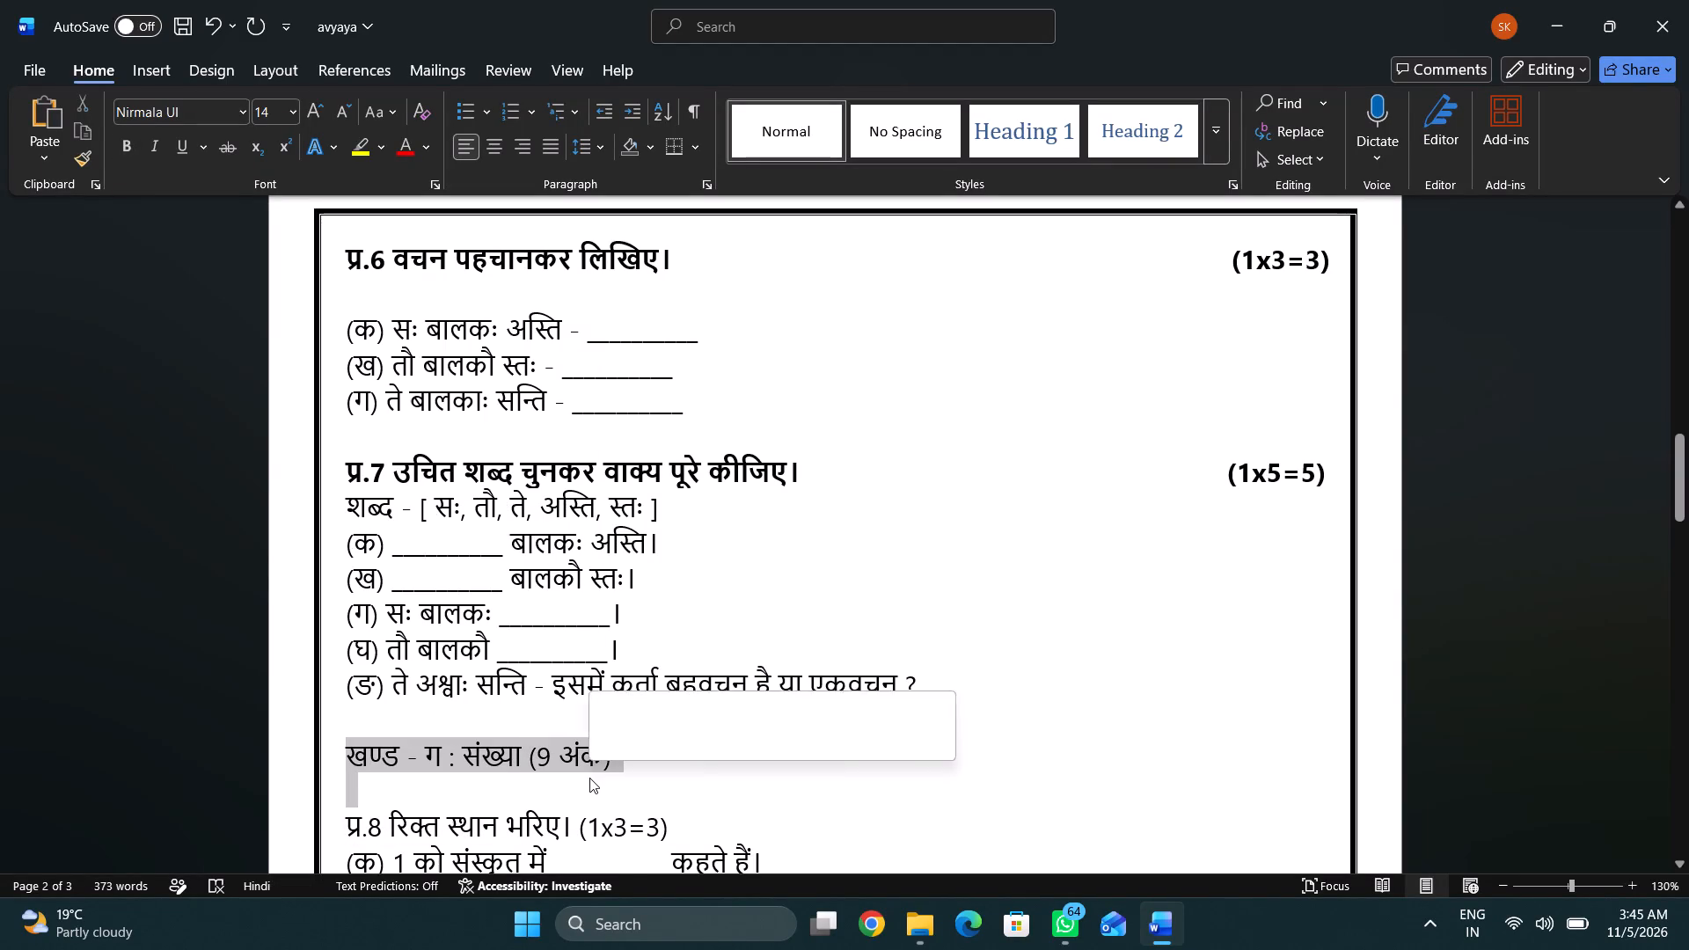
{"action": "key", "text": "BackSpace"}
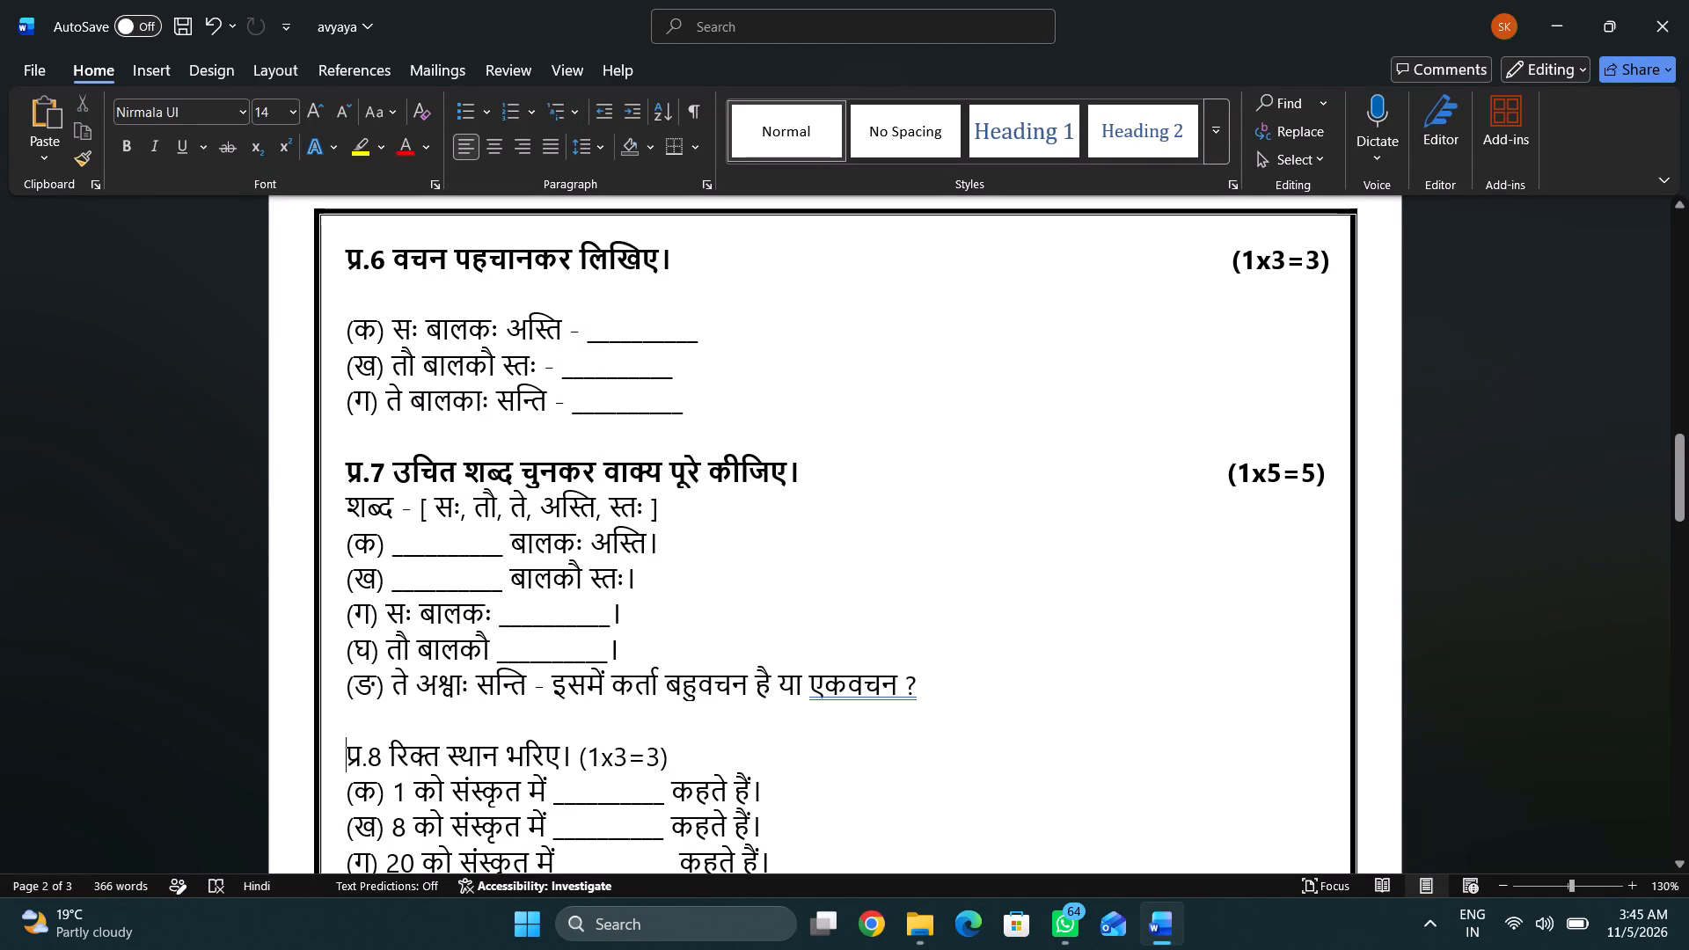
Make the whole प्र.8 heading line bold, including its marks (1x3=3).
{"action": "left_click_drag", "start_coordinate": [347, 753], "coordinate": [496, 746]}
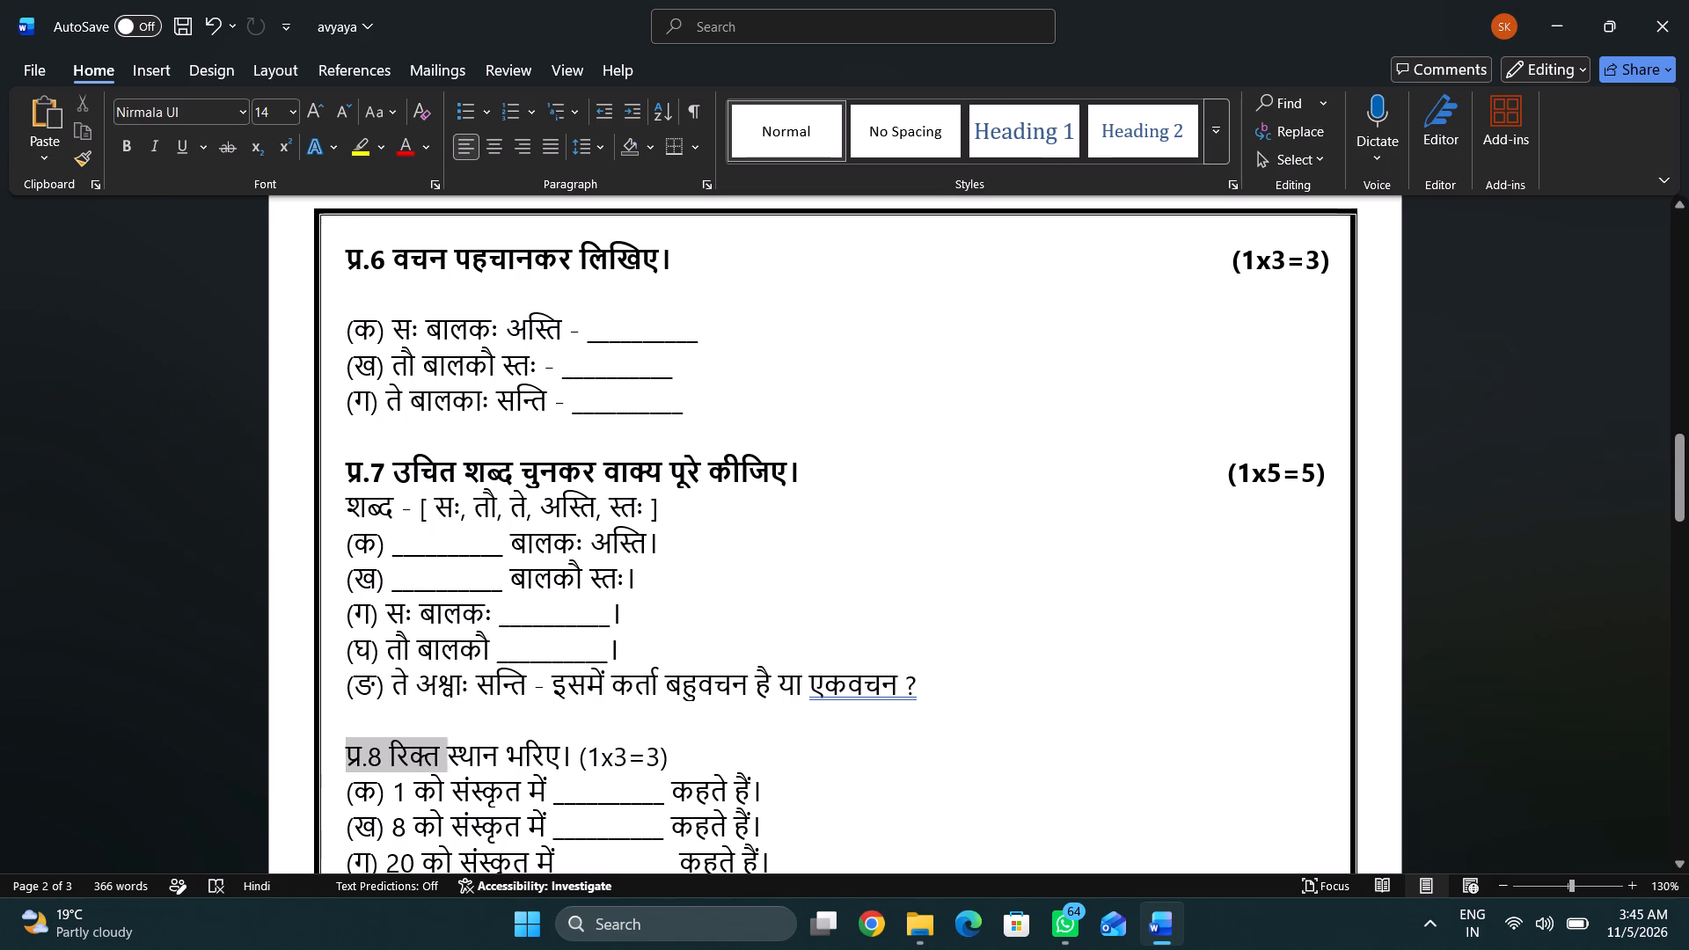
{"action": "left_click_drag", "start_coordinate": [496, 746], "coordinate": [713, 755]}
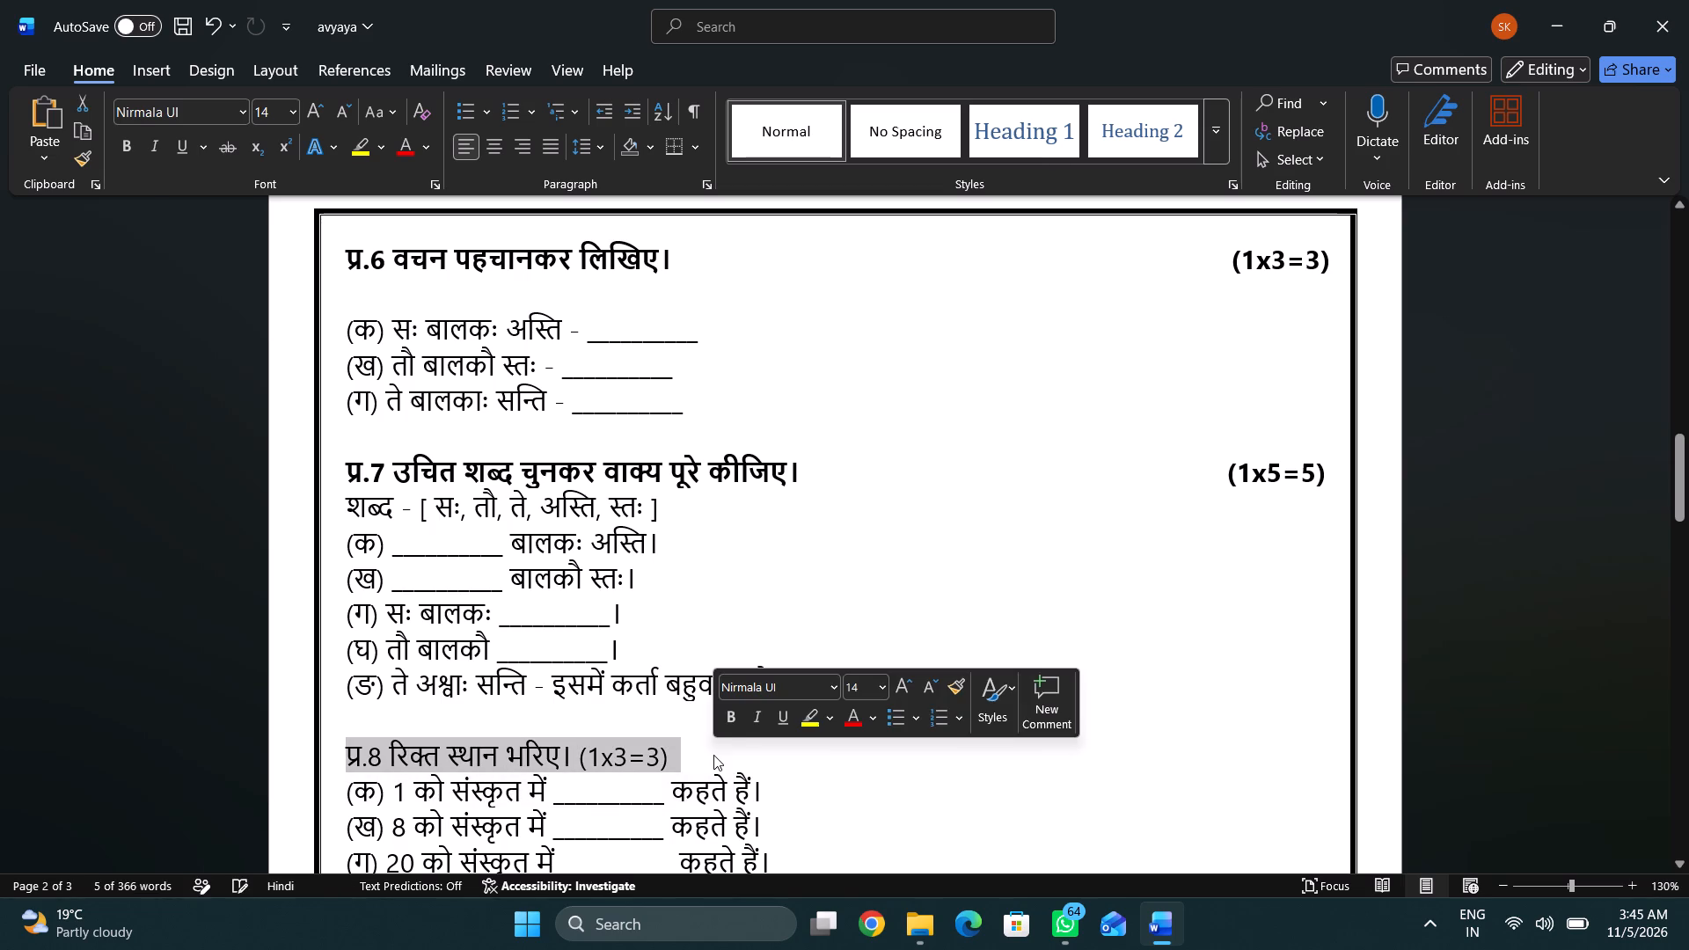
{"action": "left_click", "coordinate": [724, 719]}
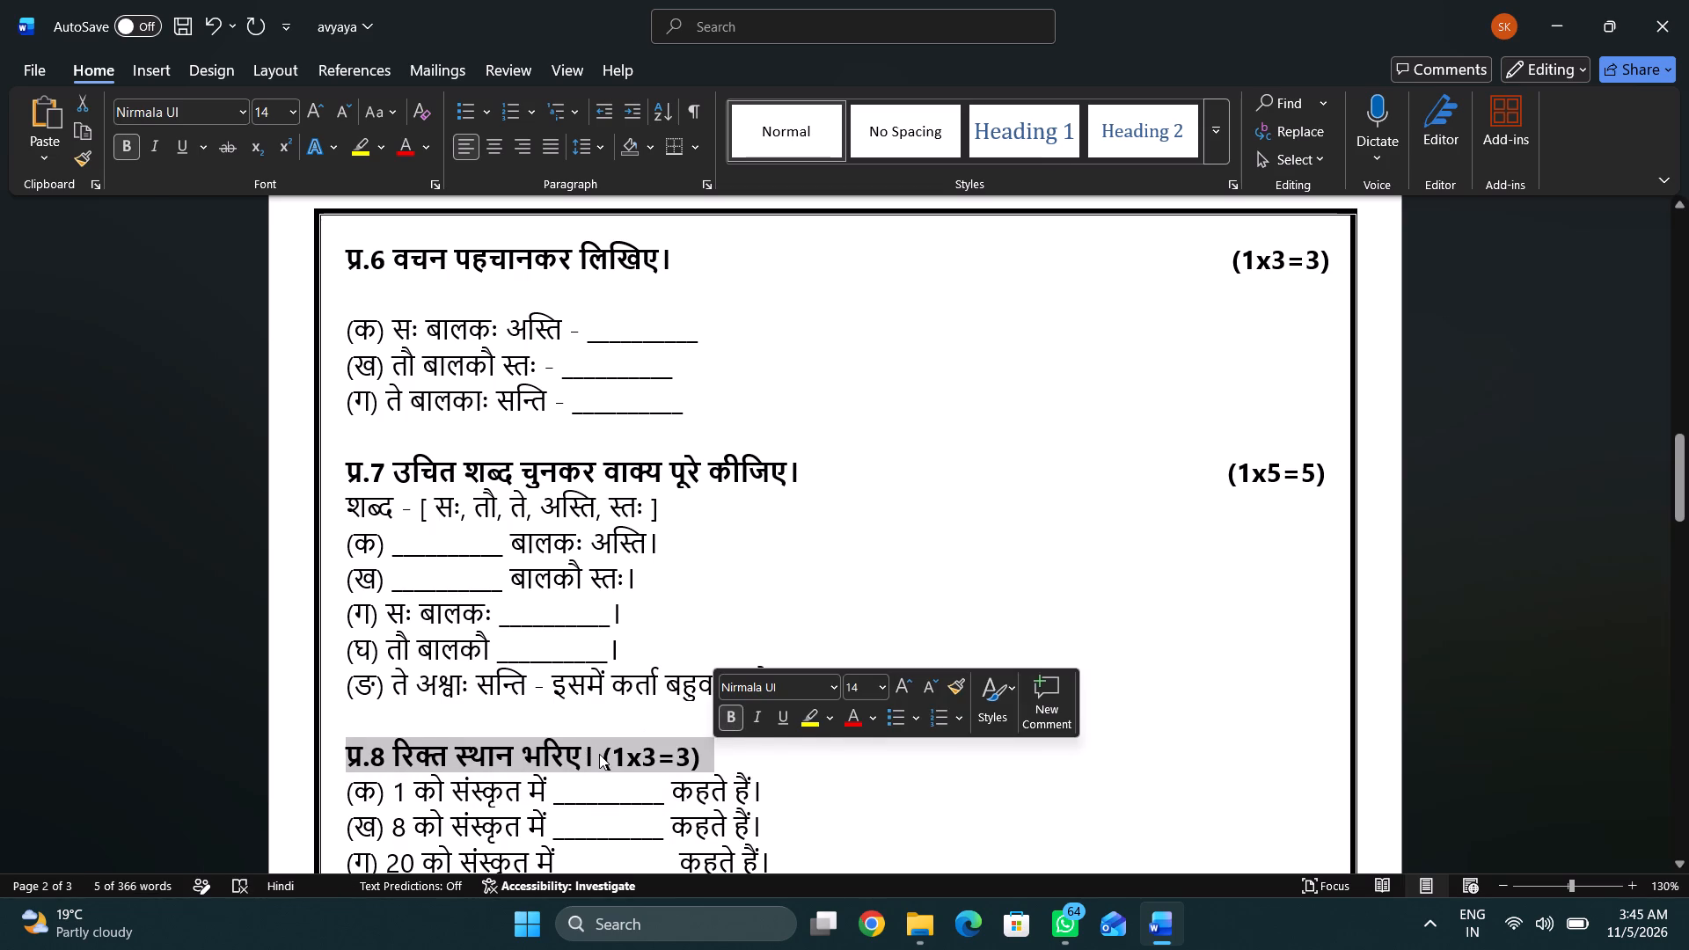
Insert spaces before the marks (1x3=3) so they sit at the right end of the प्र.8 heading line.
{"action": "left_click", "coordinate": [599, 754]}
{"action": "key", "text": "space"}
{"action": "key", "text": "space"}
{"action": "key", "text": "space"}
{"action": "key", "text": "space"}
{"action": "key", "text": "space"}
{"action": "key", "text": "space"}
{"action": "key", "text": "space"}
{"action": "key", "text": "space"}
{"action": "key", "text": "space"}
{"action": "key", "text": "space"}
{"action": "key", "text": "space"}
{"action": "key", "text": "space"}
{"action": "key", "text": "space"}
{"action": "key", "text": "space"}
{"action": "key", "text": "space"}
{"action": "key", "text": "space"}
{"action": "key", "text": "space"}
{"action": "key", "text": "space"}
{"action": "key", "text": "space"}
{"action": "key", "text": "space"}
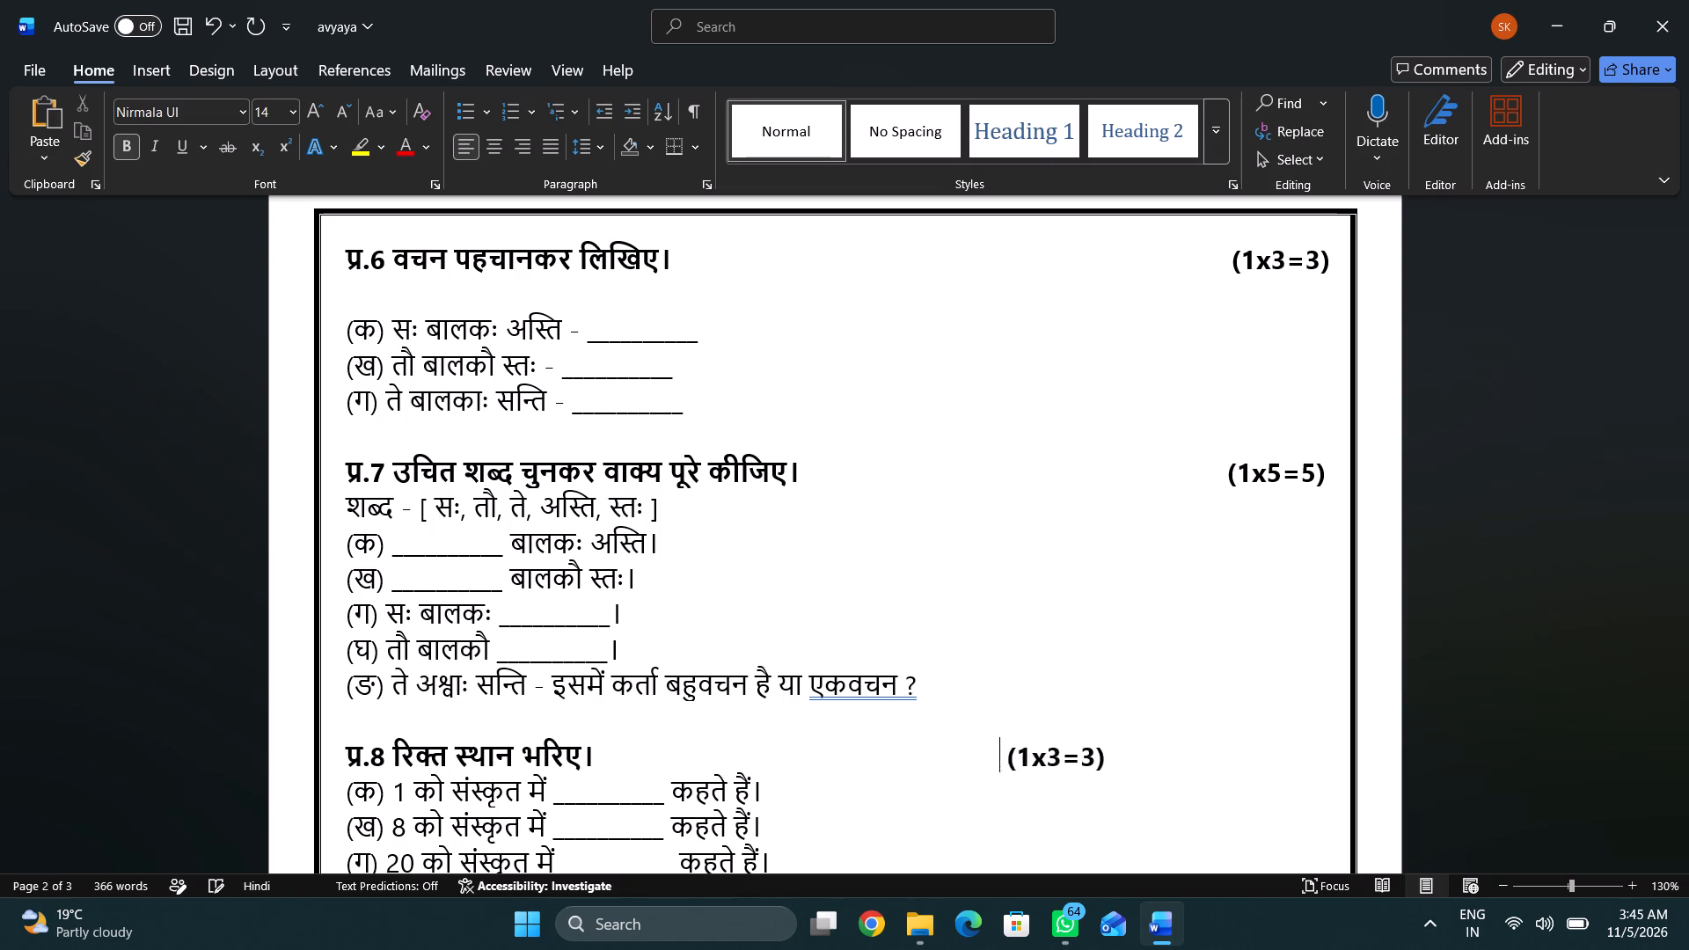
{"action": "key", "text": "space"}
{"action": "key", "text": "space"}
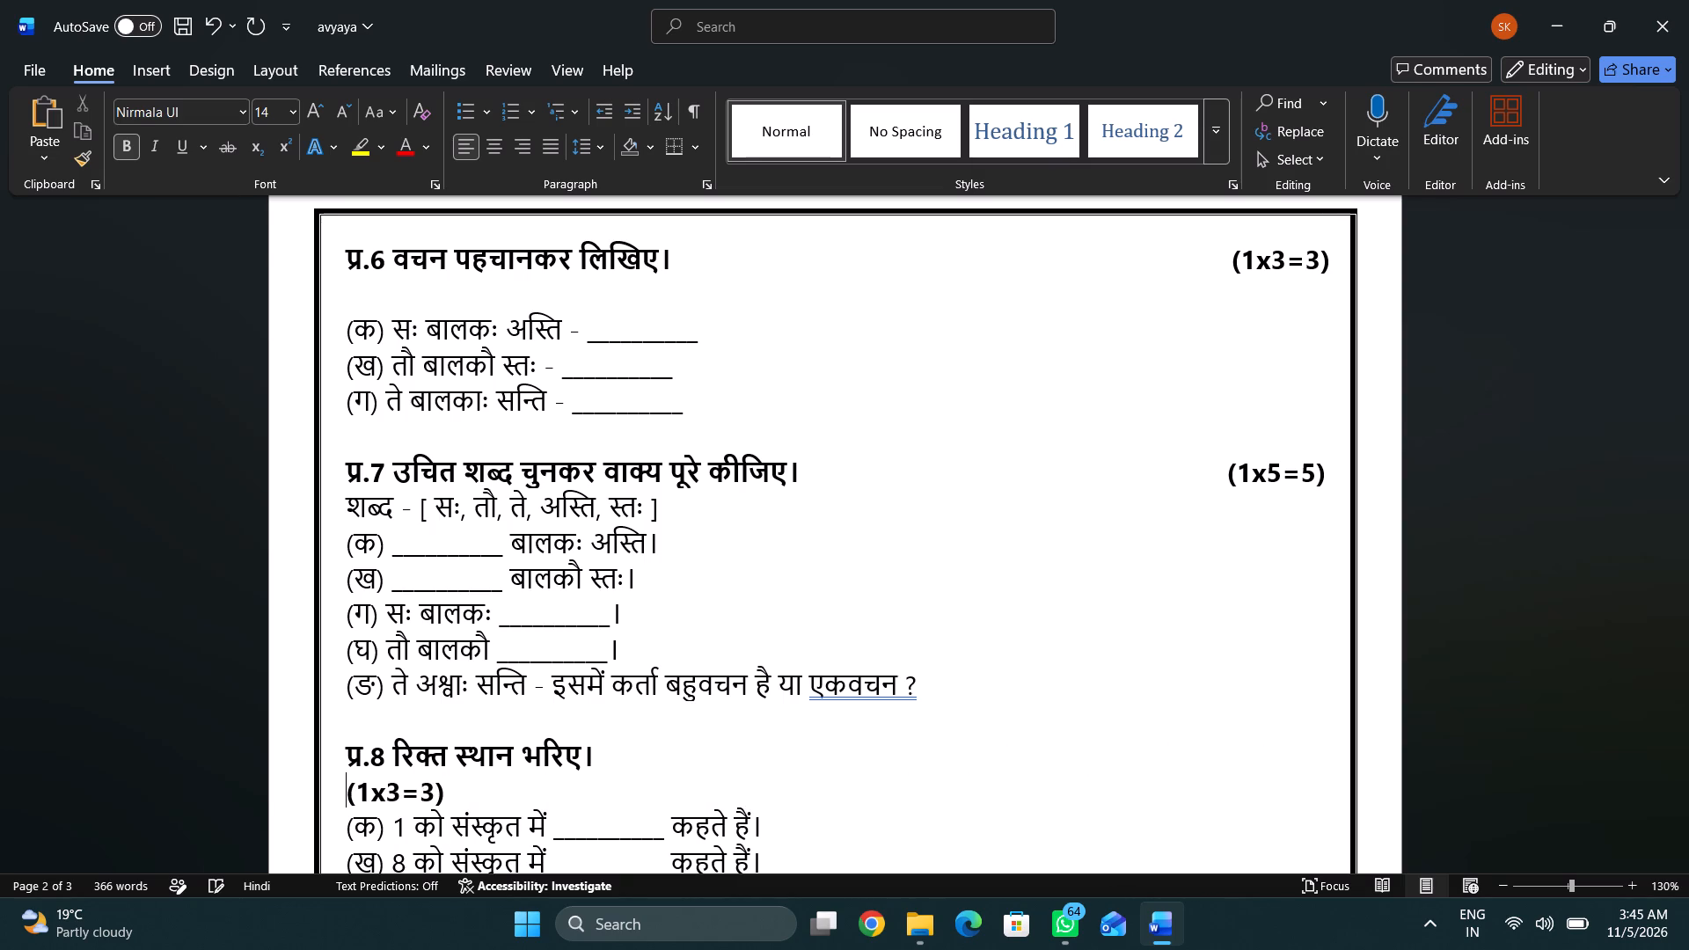
{"action": "key", "text": "BackSpace"}
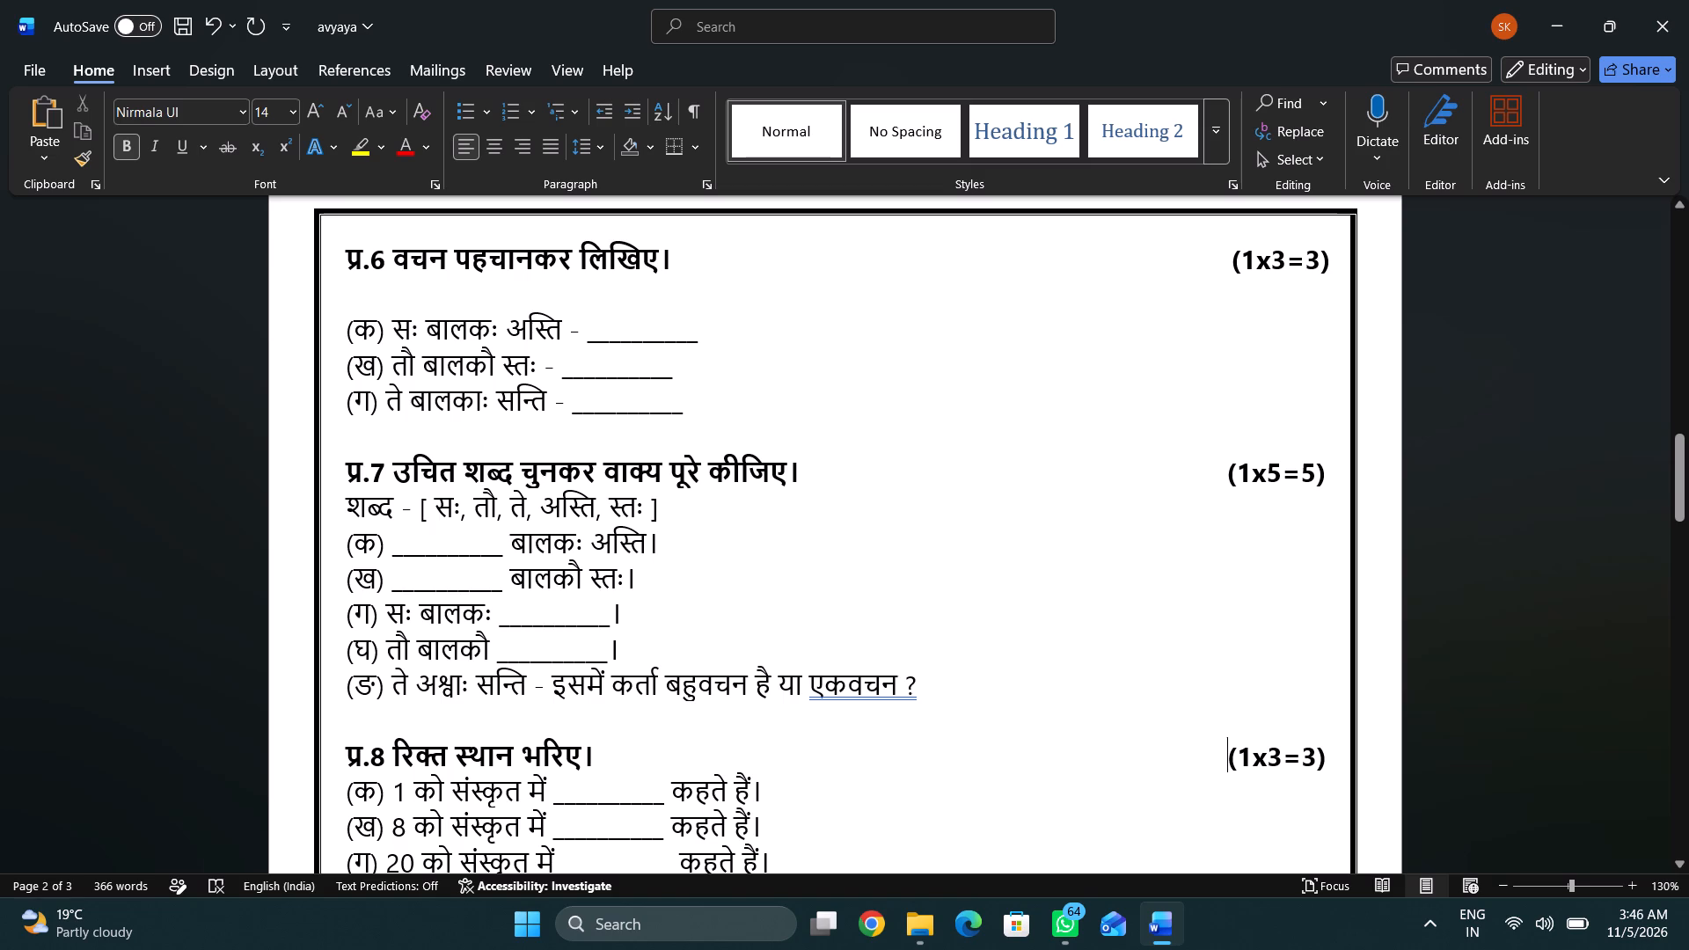
Insert the copied phrase पहचानकर लिखिए। after एकवचन in item (ङ) of प्र.7.
{"action": "scroll", "coordinate": [695, 514], "scroll_direction": "up", "scroll_amount": 2}
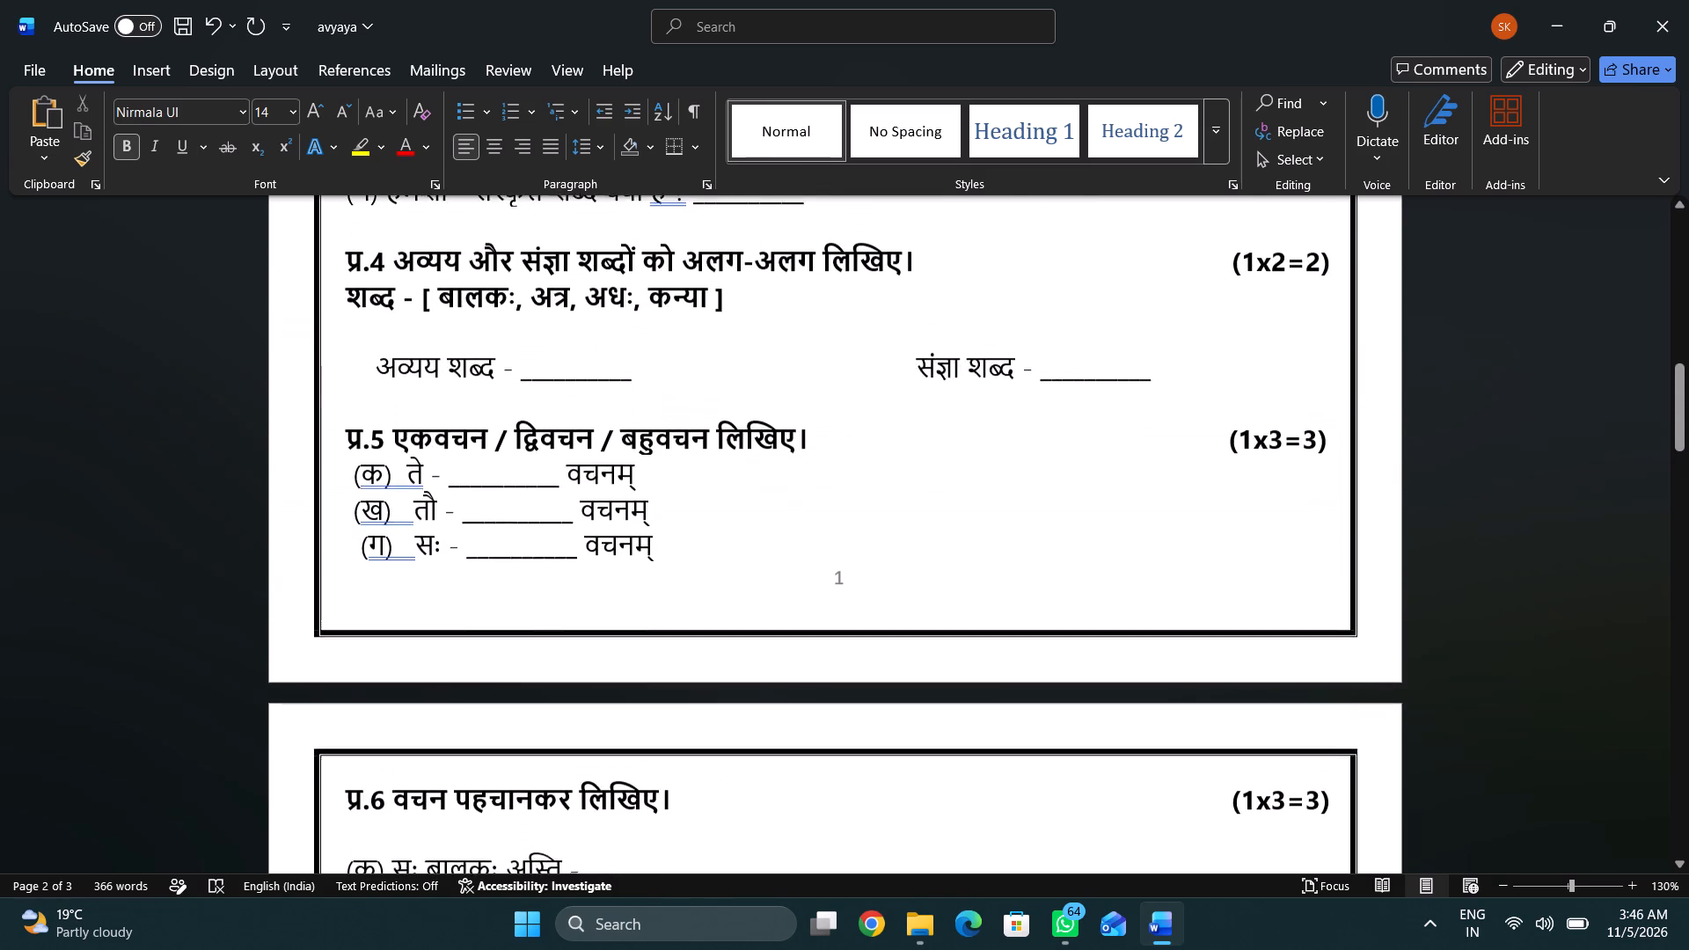
{"action": "scroll", "coordinate": [695, 514], "scroll_direction": "up", "scroll_amount": 2}
{"action": "scroll", "coordinate": [695, 514], "scroll_direction": "down", "scroll_amount": 4}
{"action": "scroll", "coordinate": [703, 629], "scroll_direction": "up", "scroll_amount": 1}
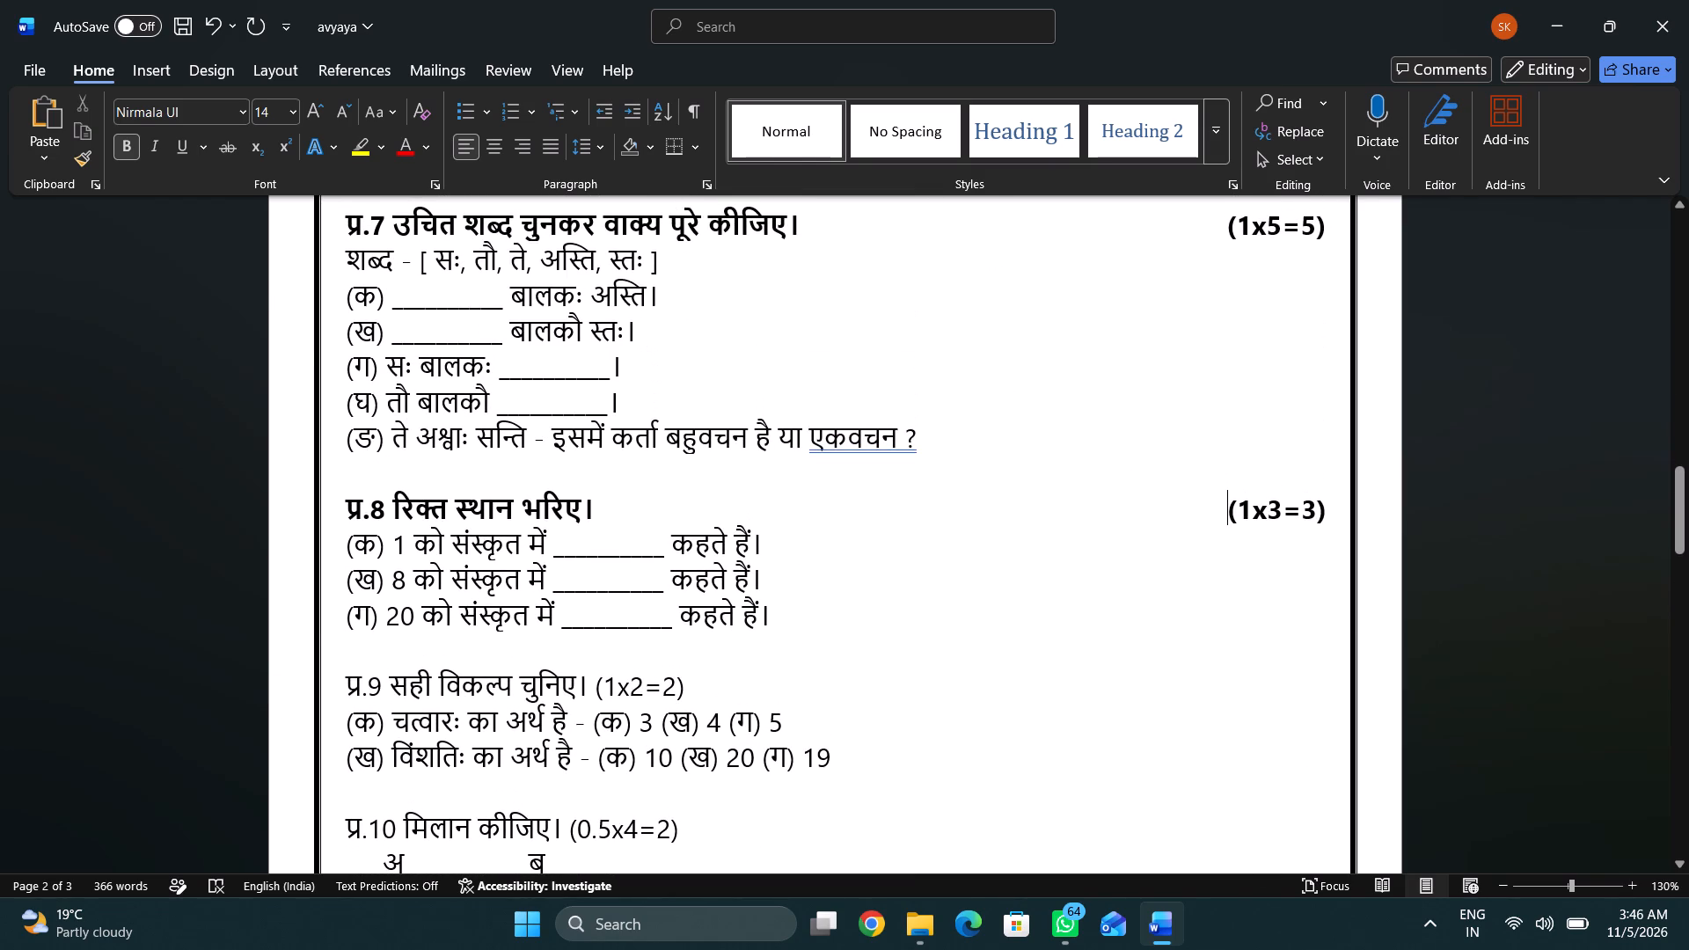
{"action": "left_click", "coordinate": [897, 439]}
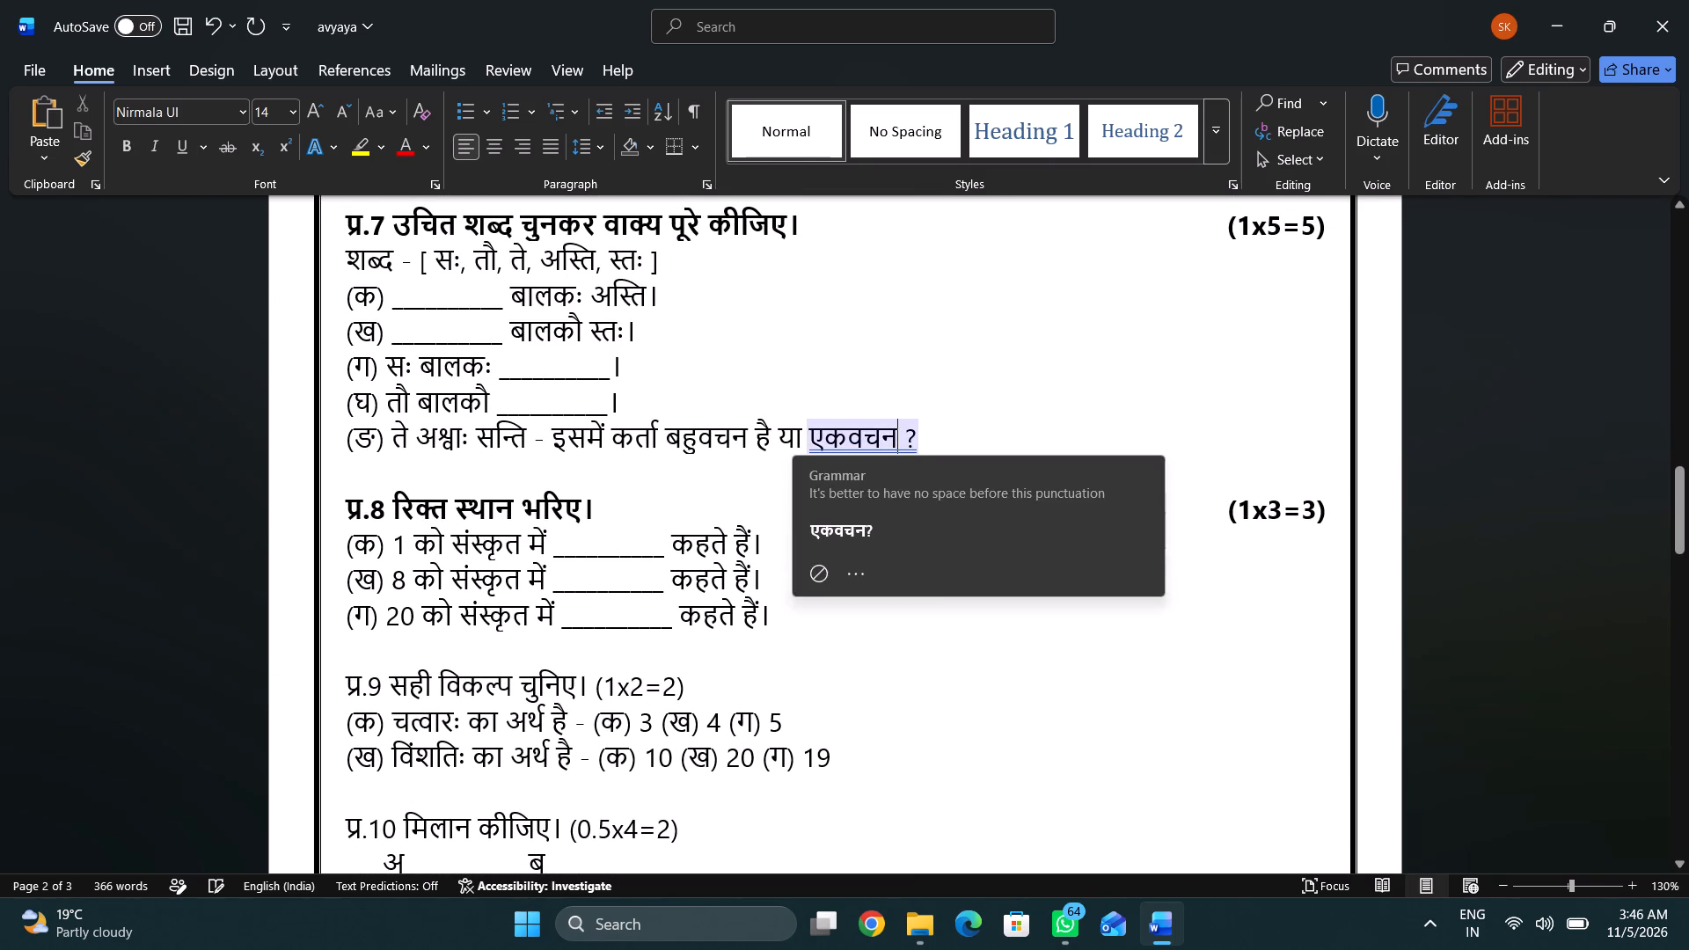
{"action": "key", "text": "space"}
{"action": "key", "text": "space"}
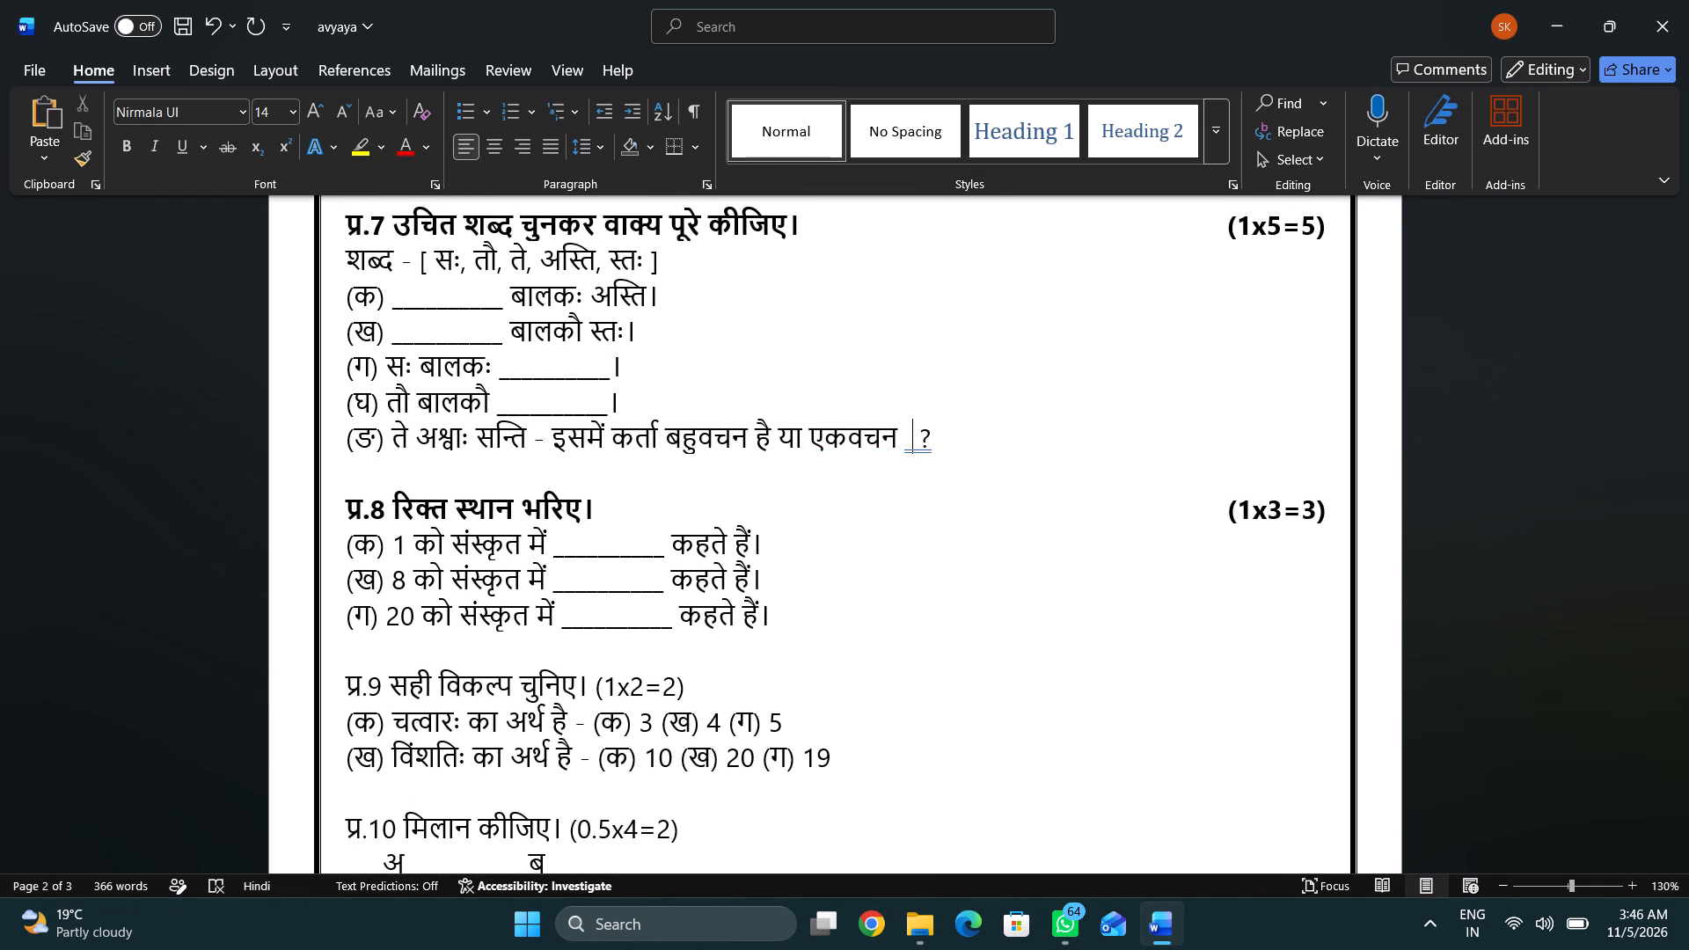
{"action": "key", "text": "ctrl+v"}
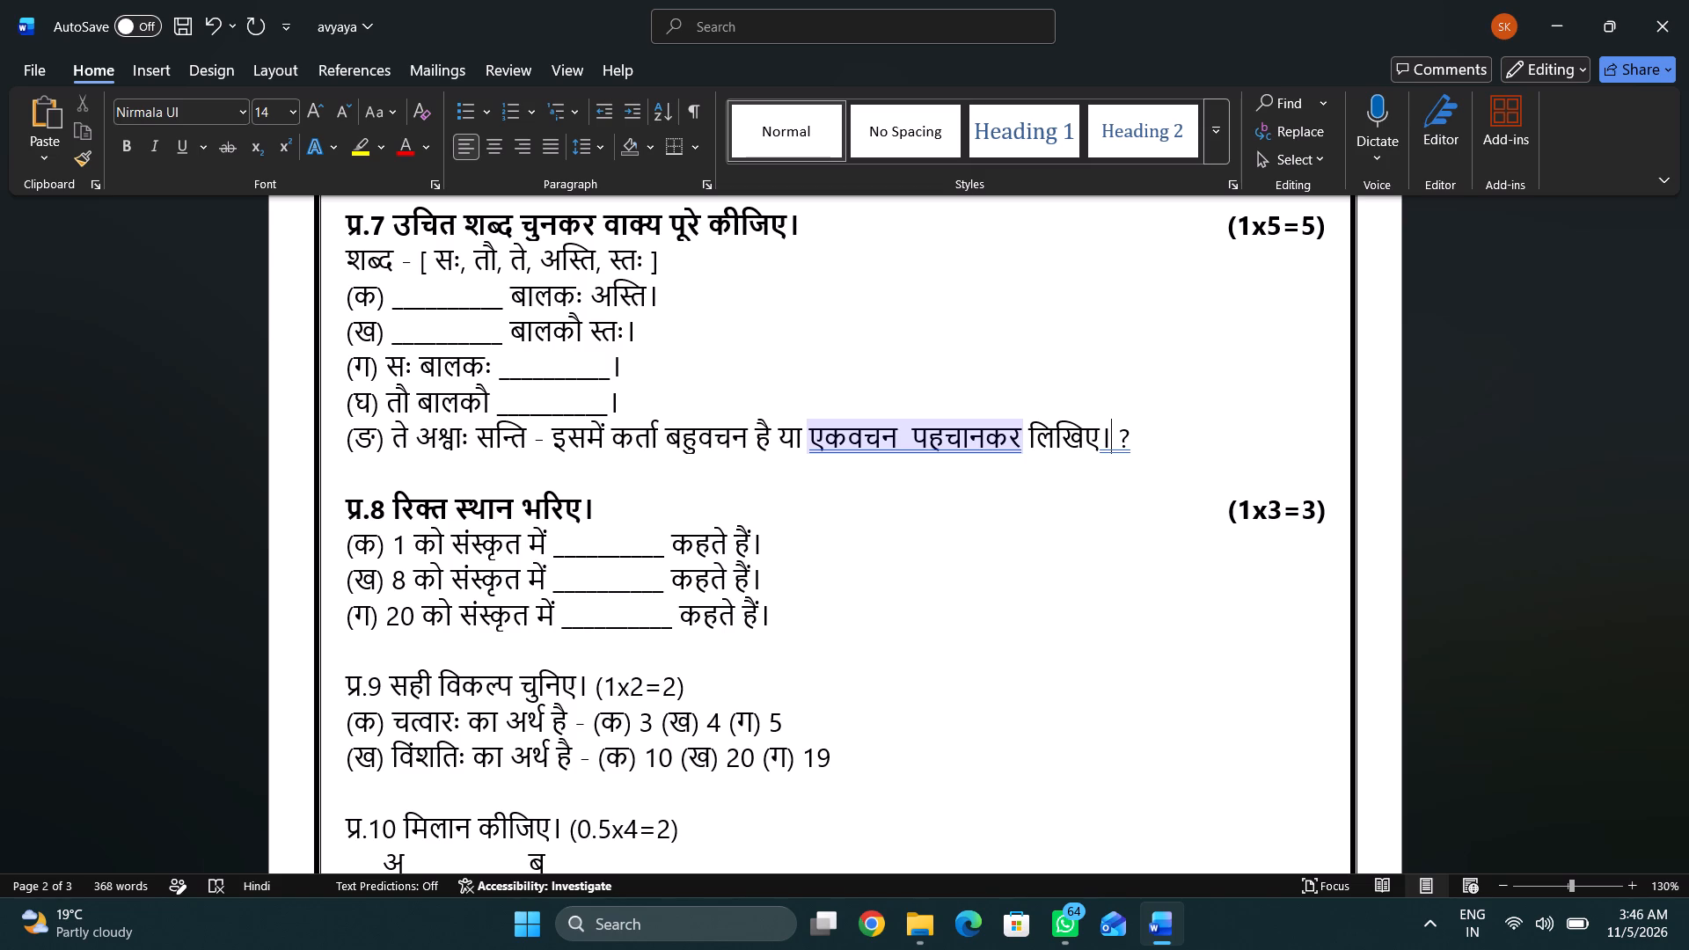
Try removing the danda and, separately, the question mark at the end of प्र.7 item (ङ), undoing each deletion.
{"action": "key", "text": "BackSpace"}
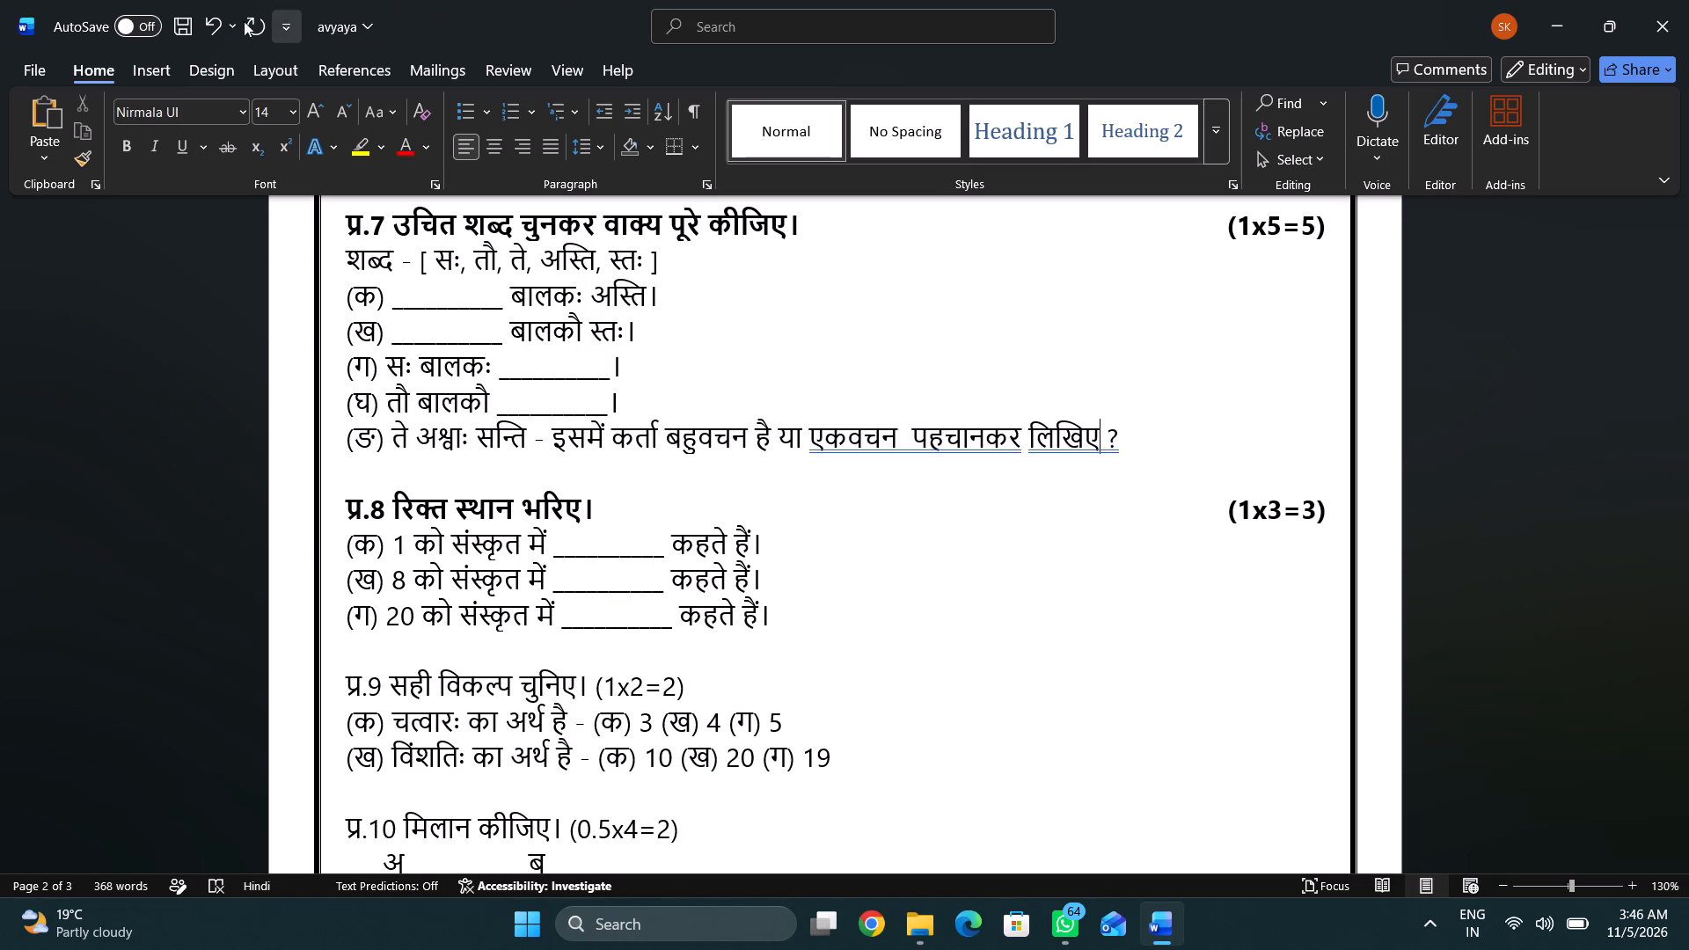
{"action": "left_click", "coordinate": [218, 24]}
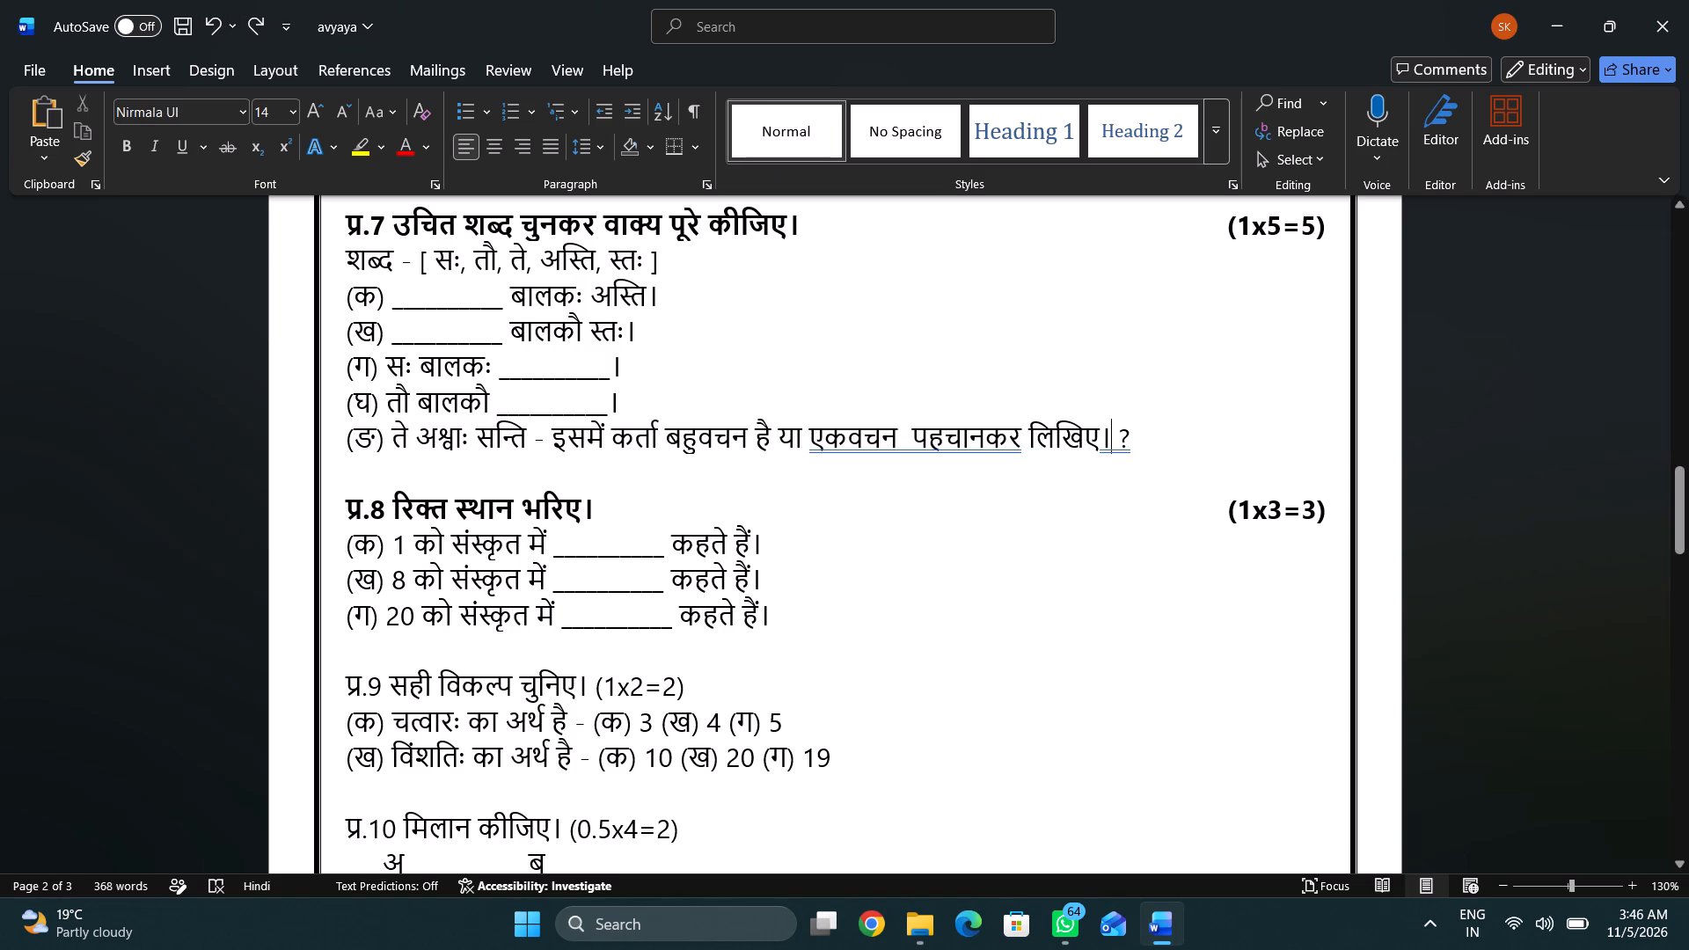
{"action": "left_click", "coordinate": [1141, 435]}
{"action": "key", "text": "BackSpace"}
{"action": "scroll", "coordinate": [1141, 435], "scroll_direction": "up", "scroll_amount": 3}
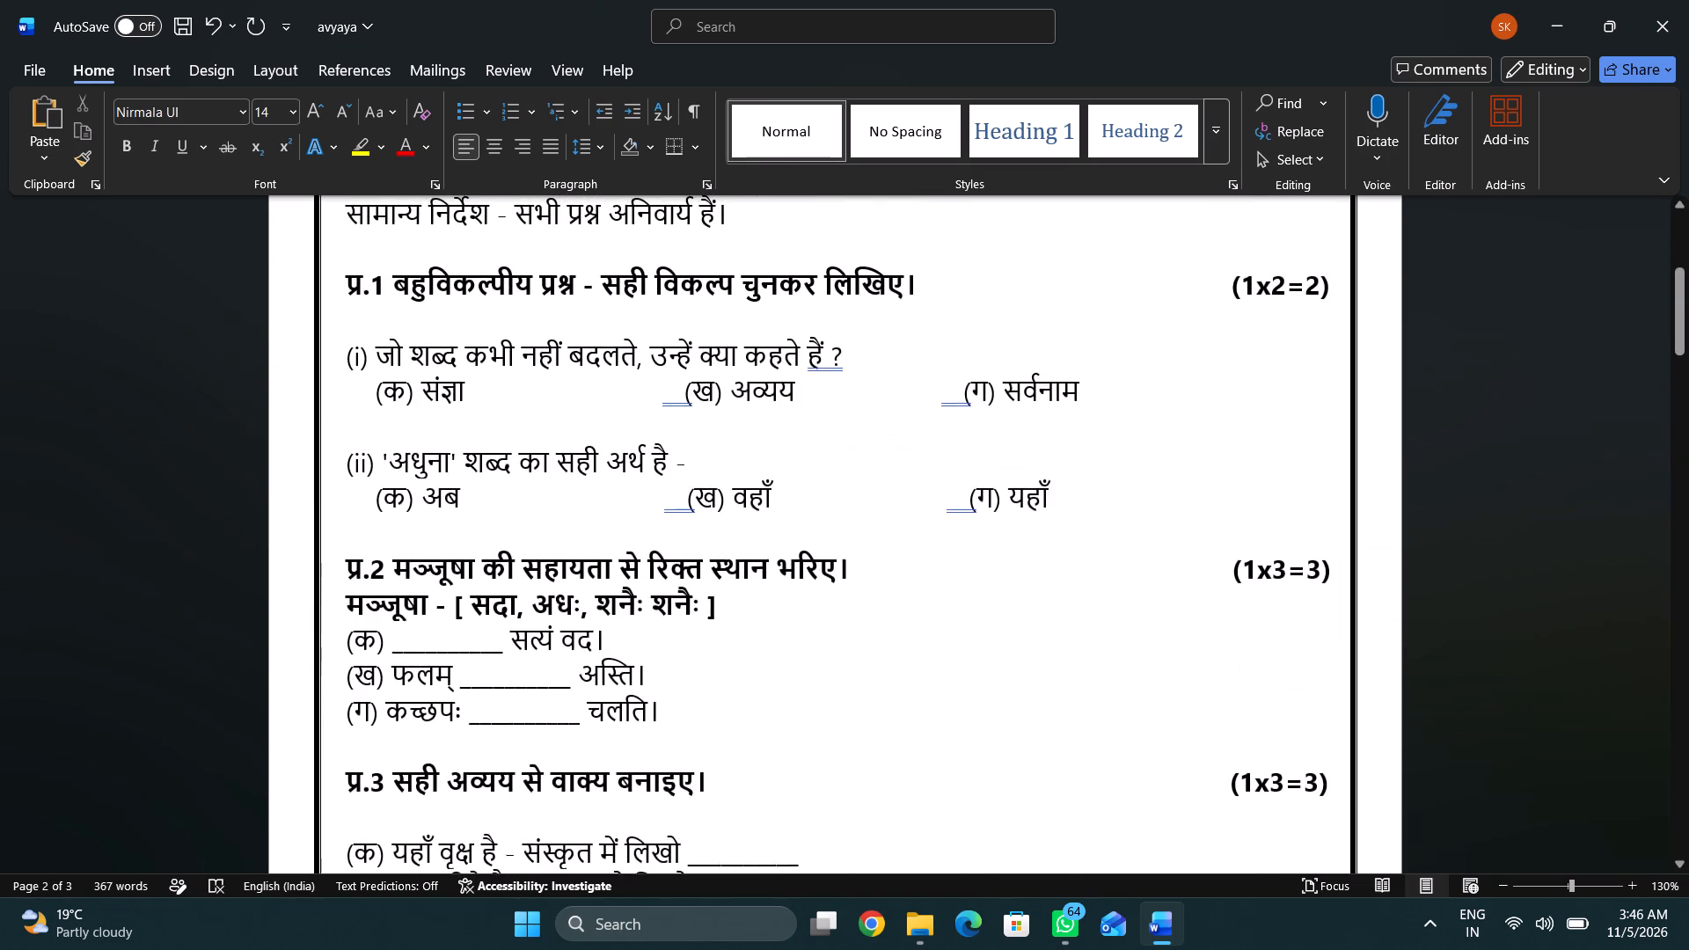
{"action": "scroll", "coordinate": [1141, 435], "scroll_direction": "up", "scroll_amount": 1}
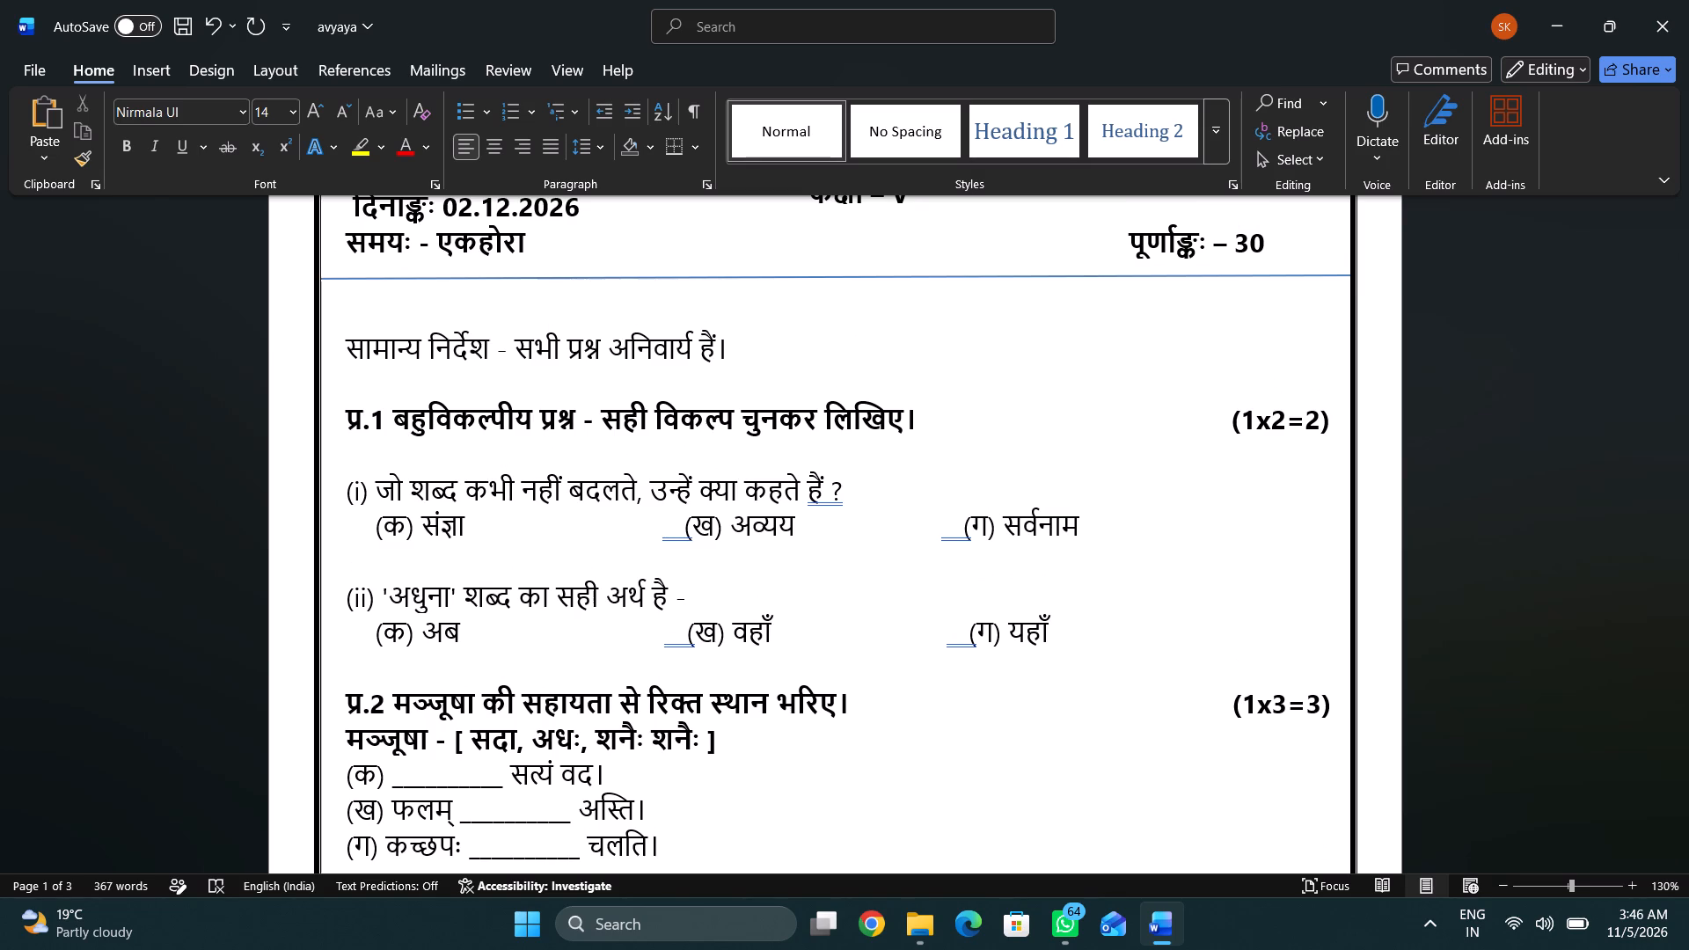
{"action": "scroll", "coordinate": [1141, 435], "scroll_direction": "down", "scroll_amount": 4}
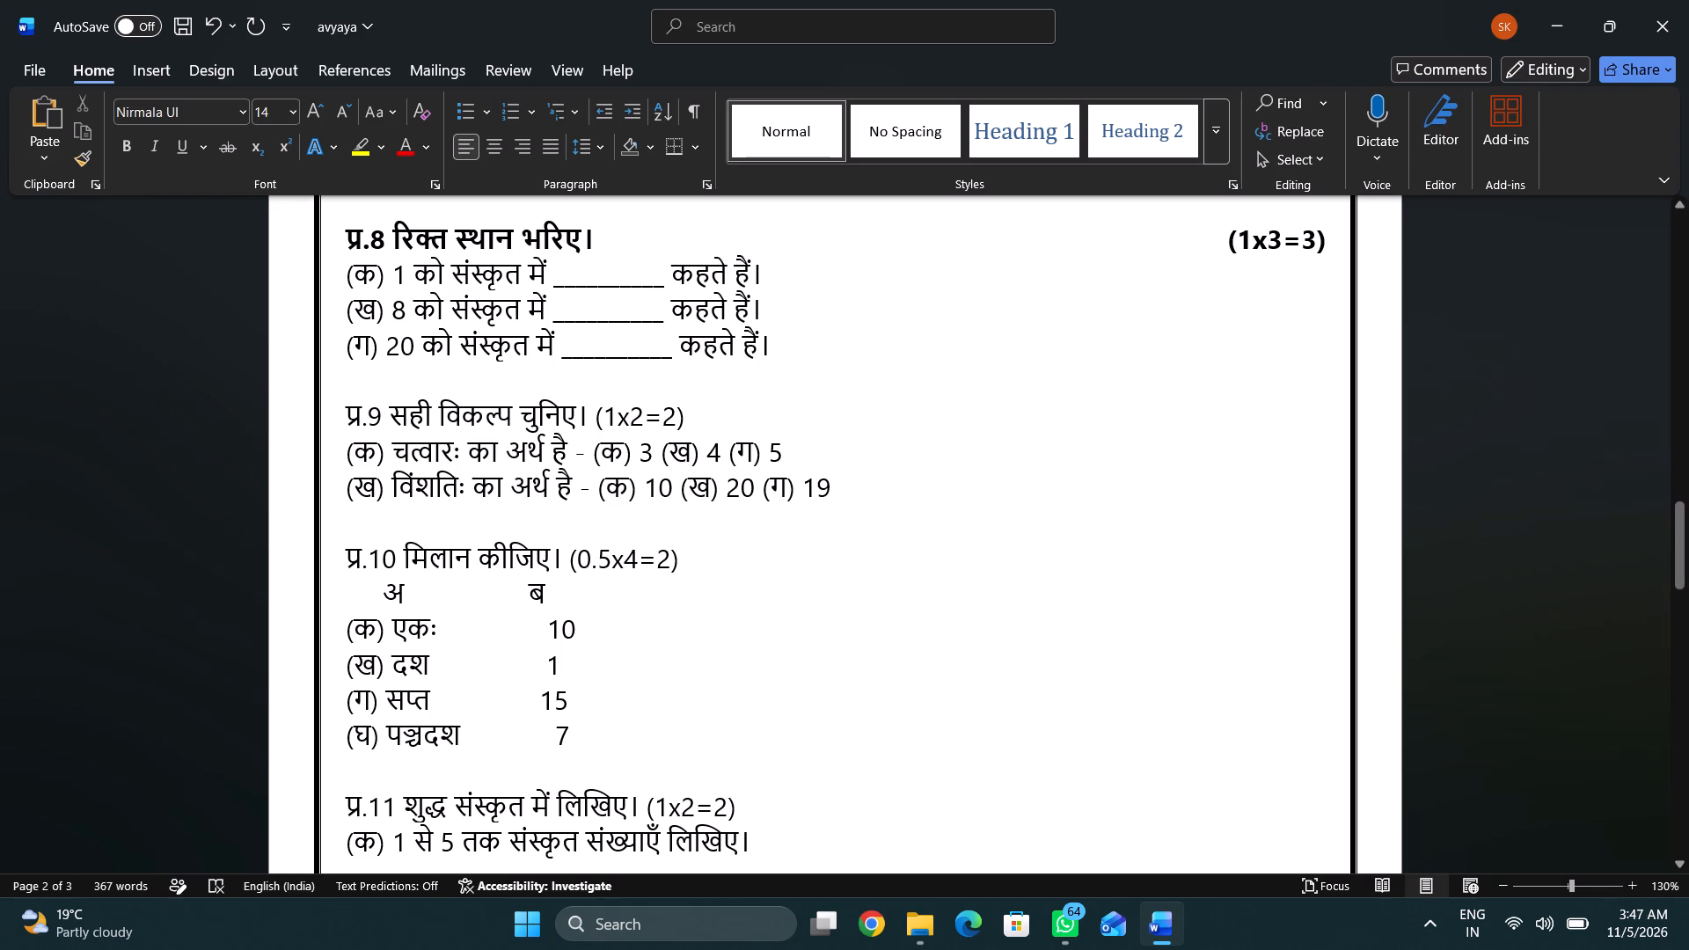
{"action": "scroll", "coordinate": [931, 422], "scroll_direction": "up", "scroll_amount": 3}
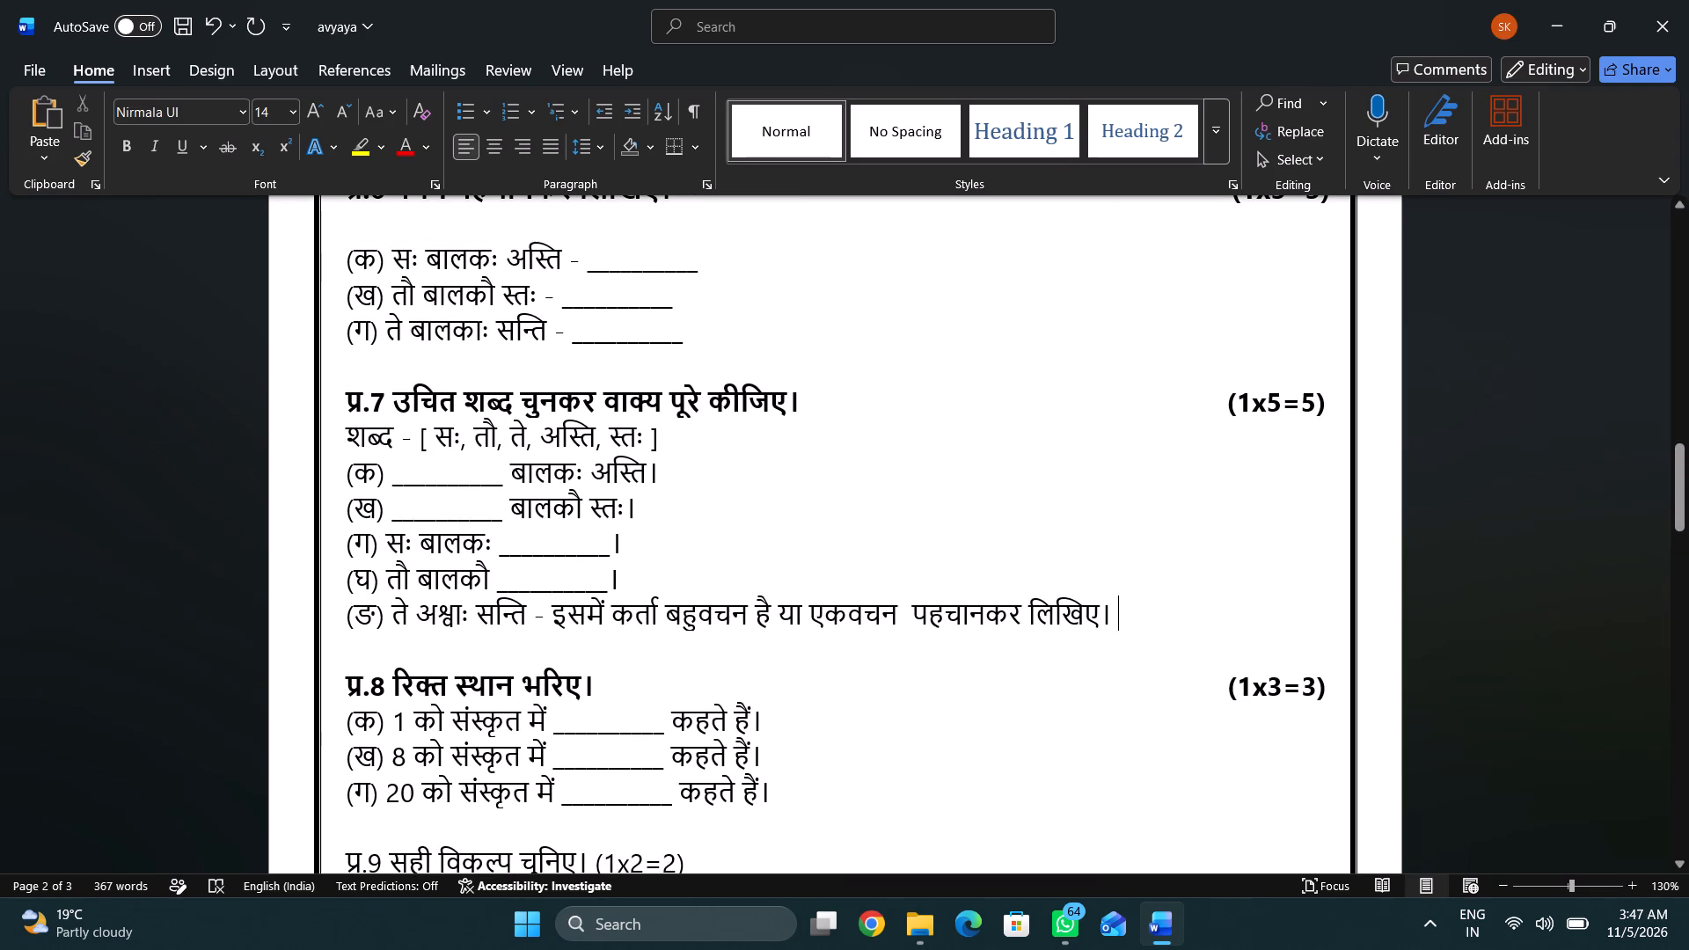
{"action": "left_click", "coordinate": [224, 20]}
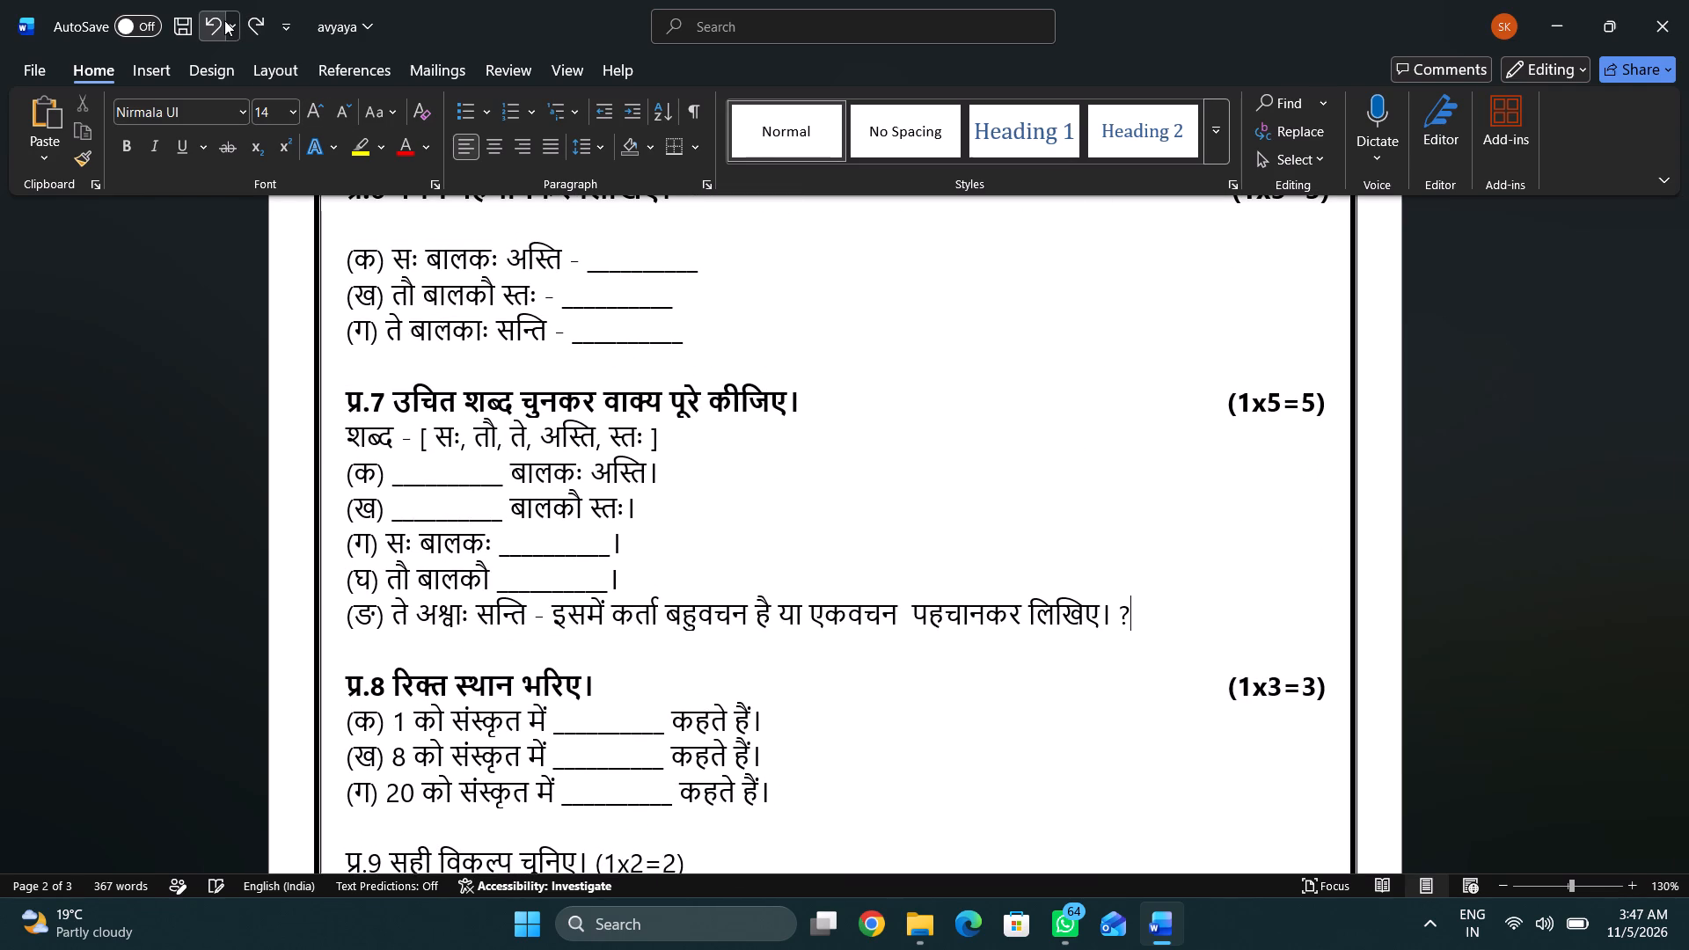
Delete the danda after लिखिए in प्र.7 item (ङ), so the line ends with only the question mark.
{"action": "left_click", "coordinate": [1108, 610]}
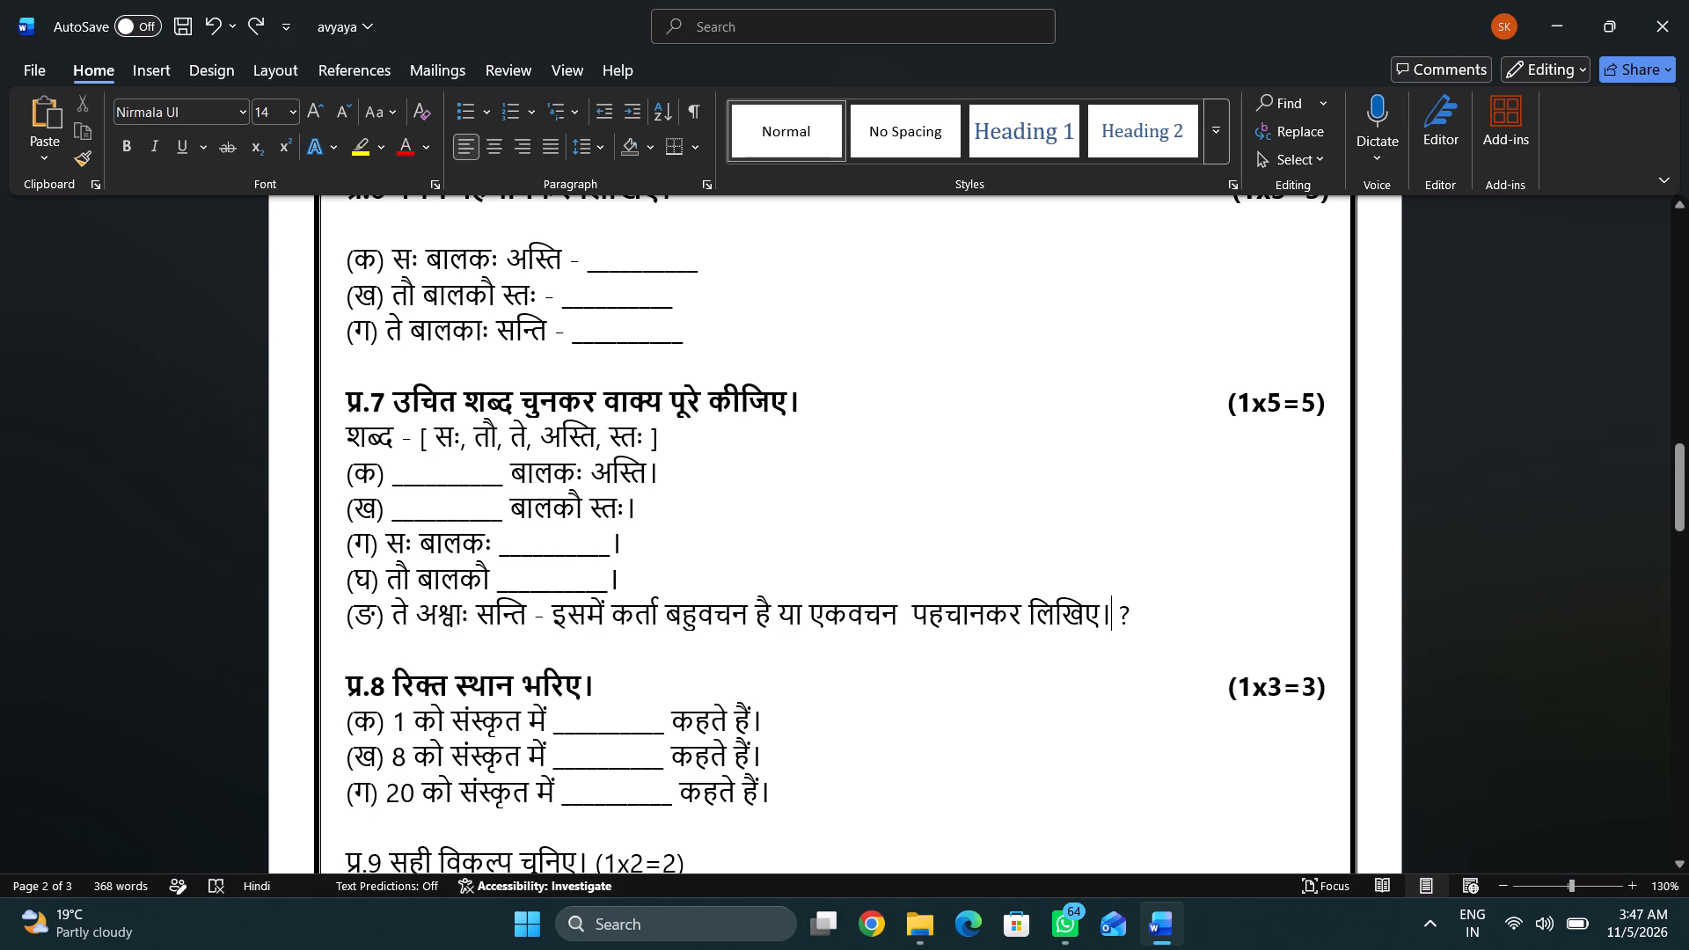
{"action": "left_click", "coordinate": [1113, 610]}
{"action": "key", "text": "BackSpace"}
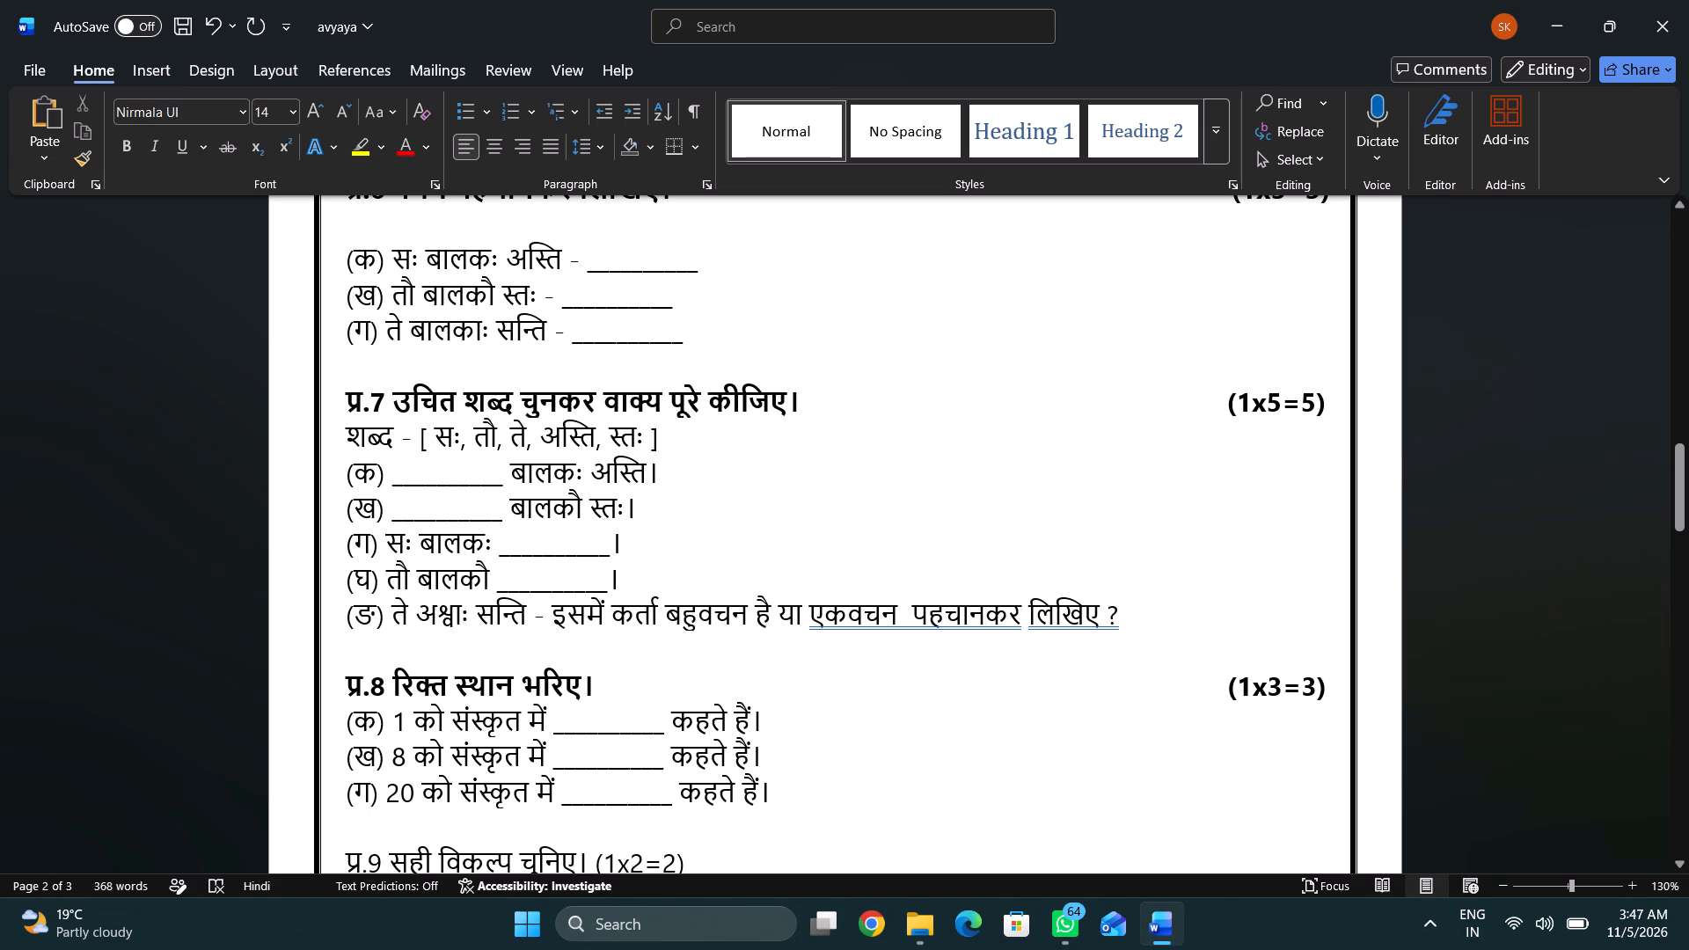
Make the प्र.7 word list line शब्द - [ सः, तौ, ते, अस्ति, स्तः ] bold, with the heading above it bold too.
{"action": "left_click_drag", "start_coordinate": [349, 396], "coordinate": [632, 444]}
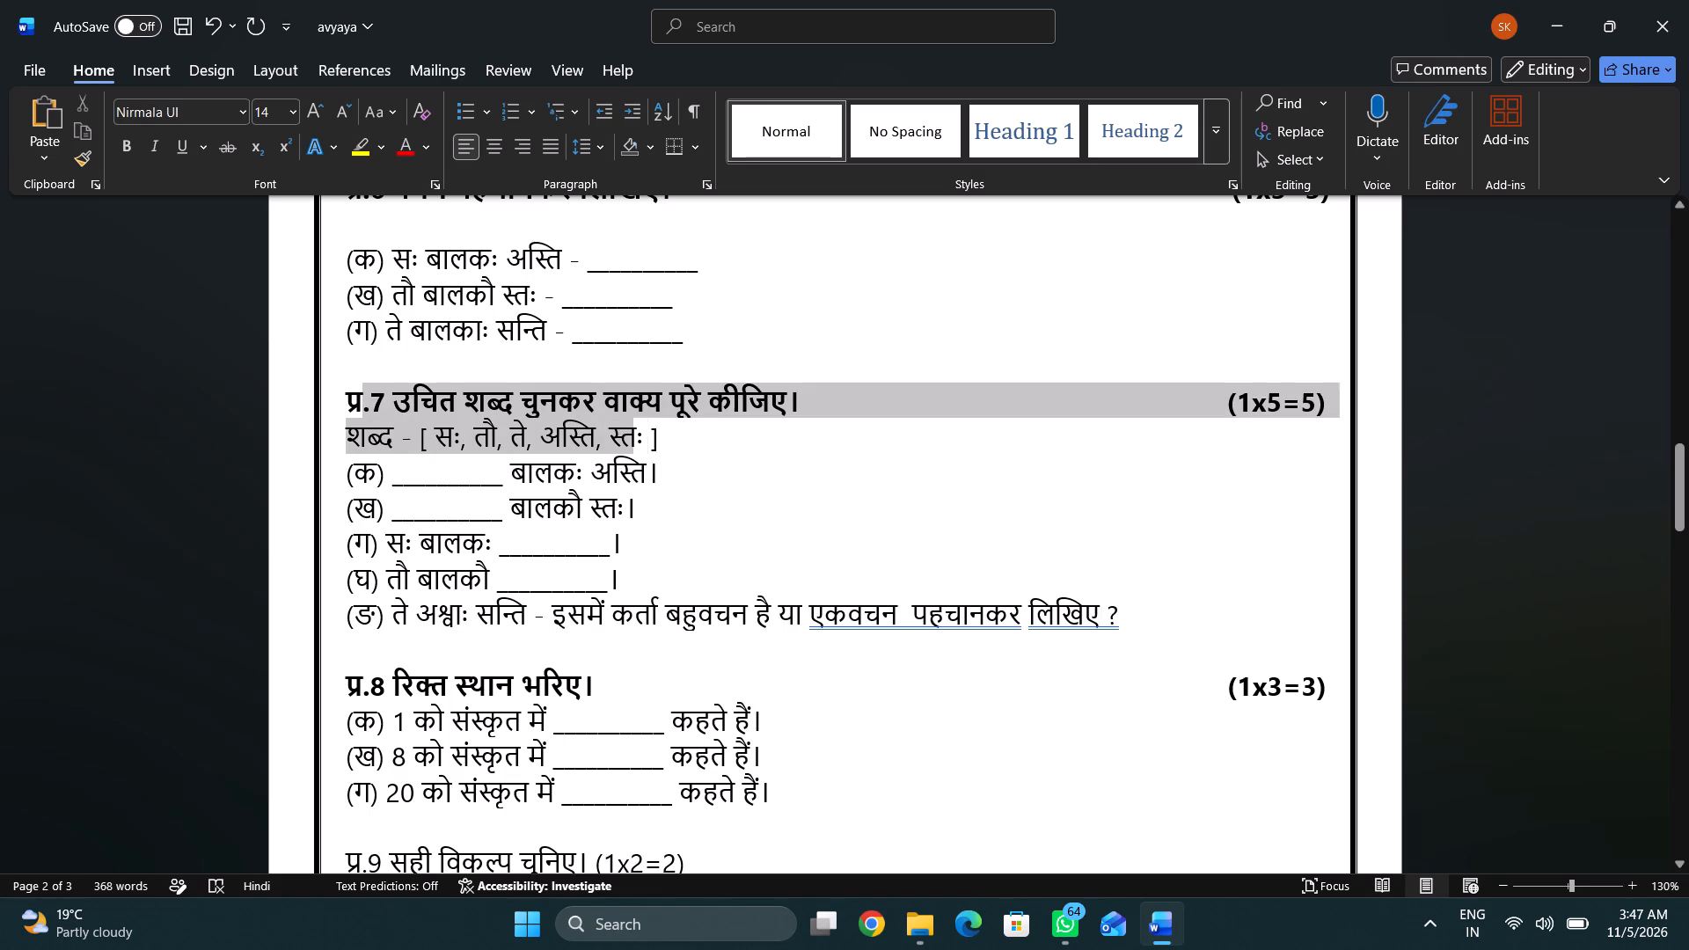
{"action": "left_click_drag", "start_coordinate": [632, 444], "coordinate": [669, 445]}
{"action": "left_click", "coordinate": [681, 397]}
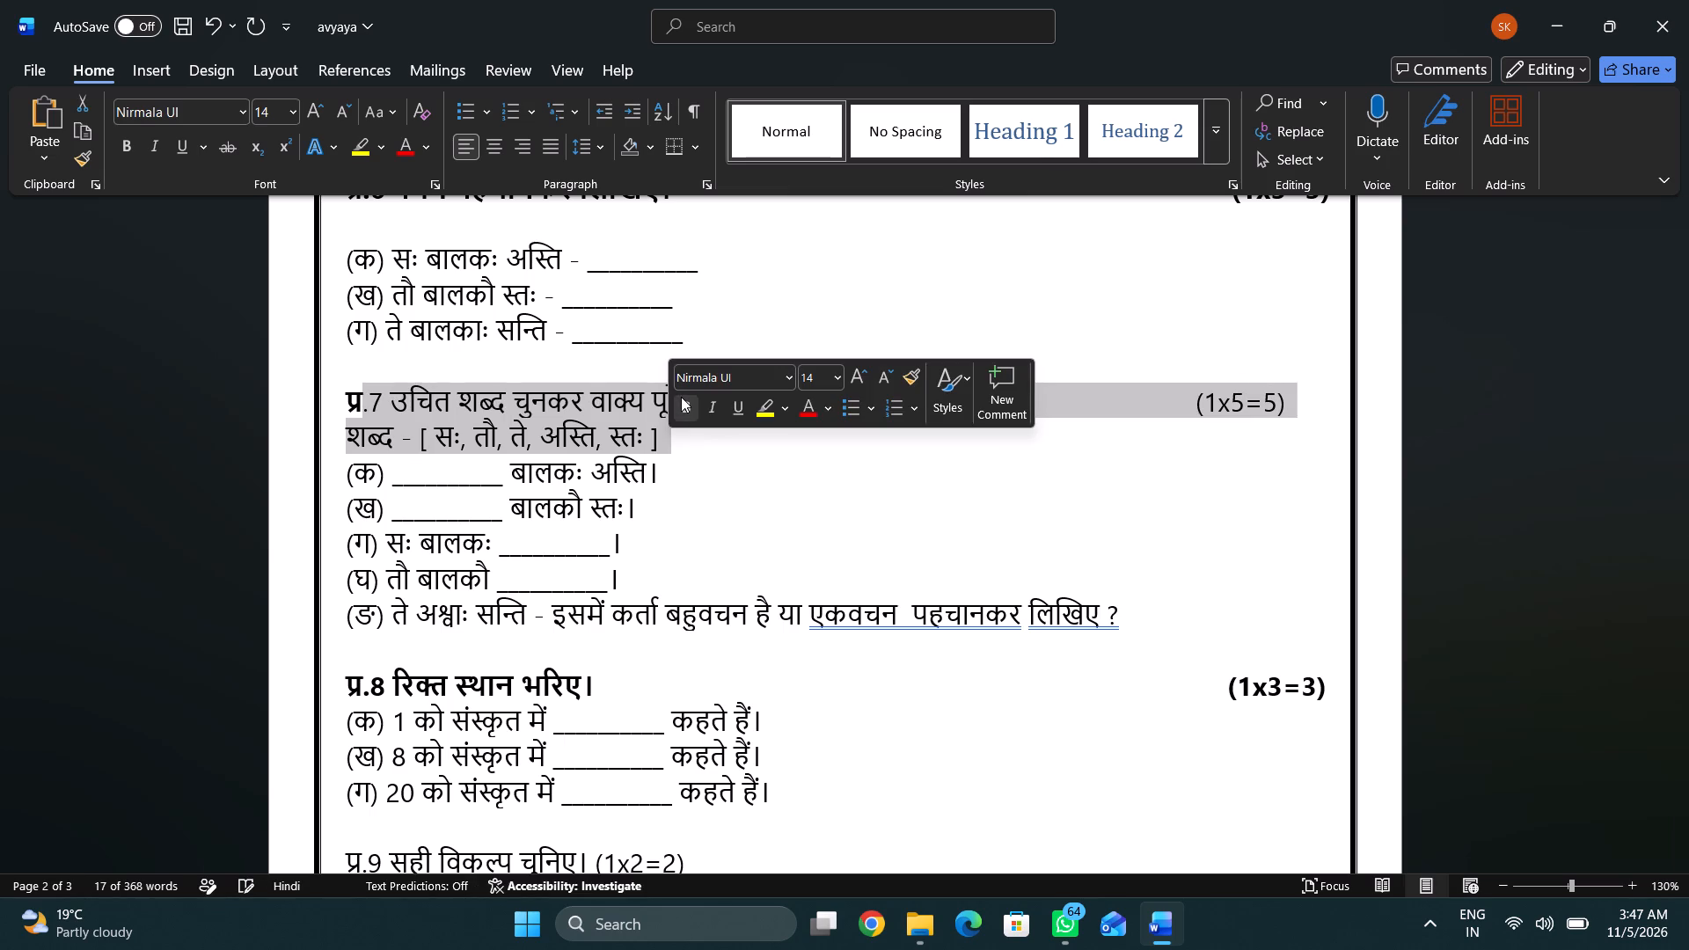
{"action": "left_click", "coordinate": [681, 397]}
{"action": "left_click", "coordinate": [758, 495]}
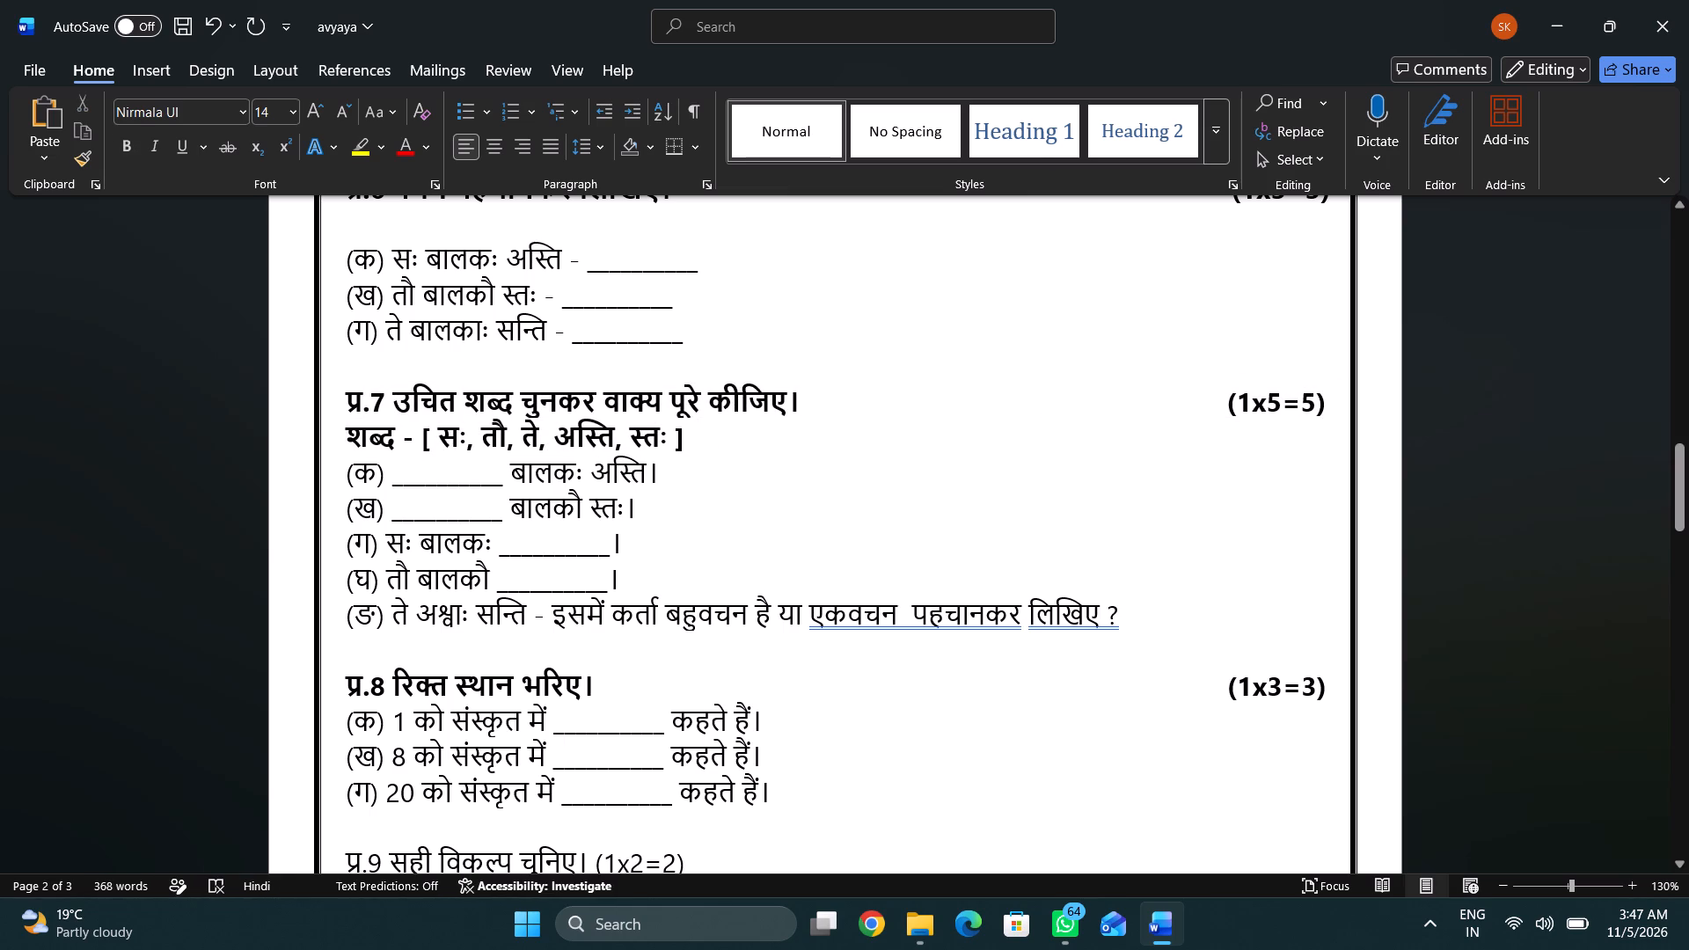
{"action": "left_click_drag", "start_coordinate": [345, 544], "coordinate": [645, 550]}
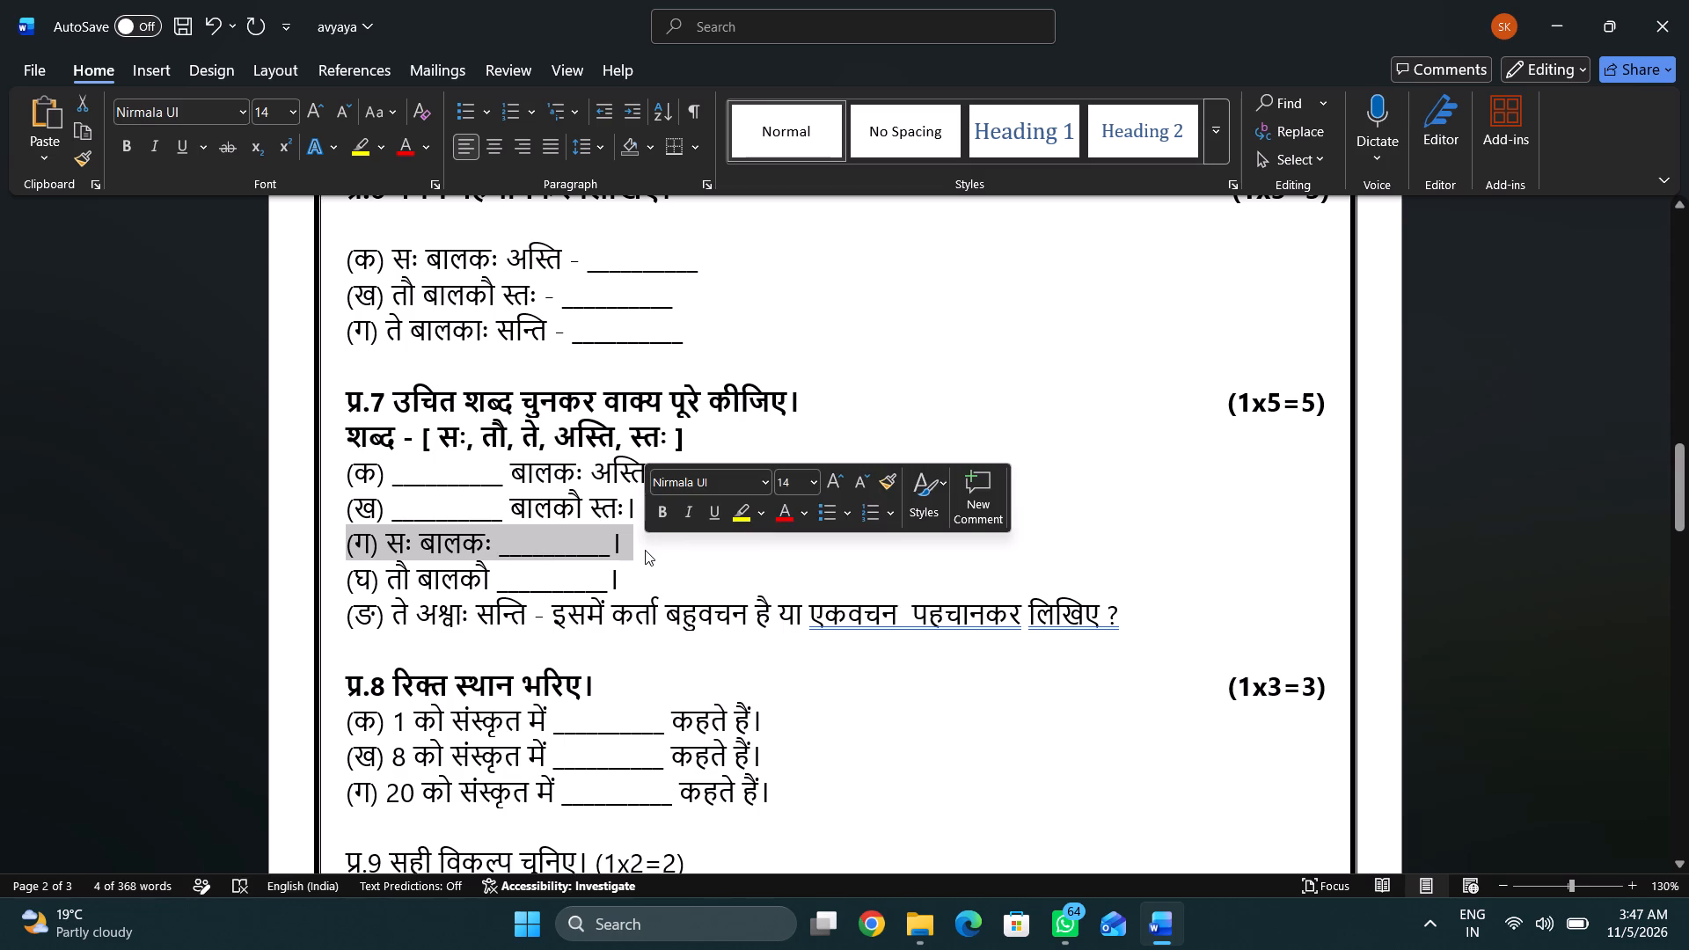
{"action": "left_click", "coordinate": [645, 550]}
Make the whole प्र.9 heading line bold, including its marks (1x2=2).
{"action": "scroll", "coordinate": [645, 550], "scroll_direction": "down", "scroll_amount": 1}
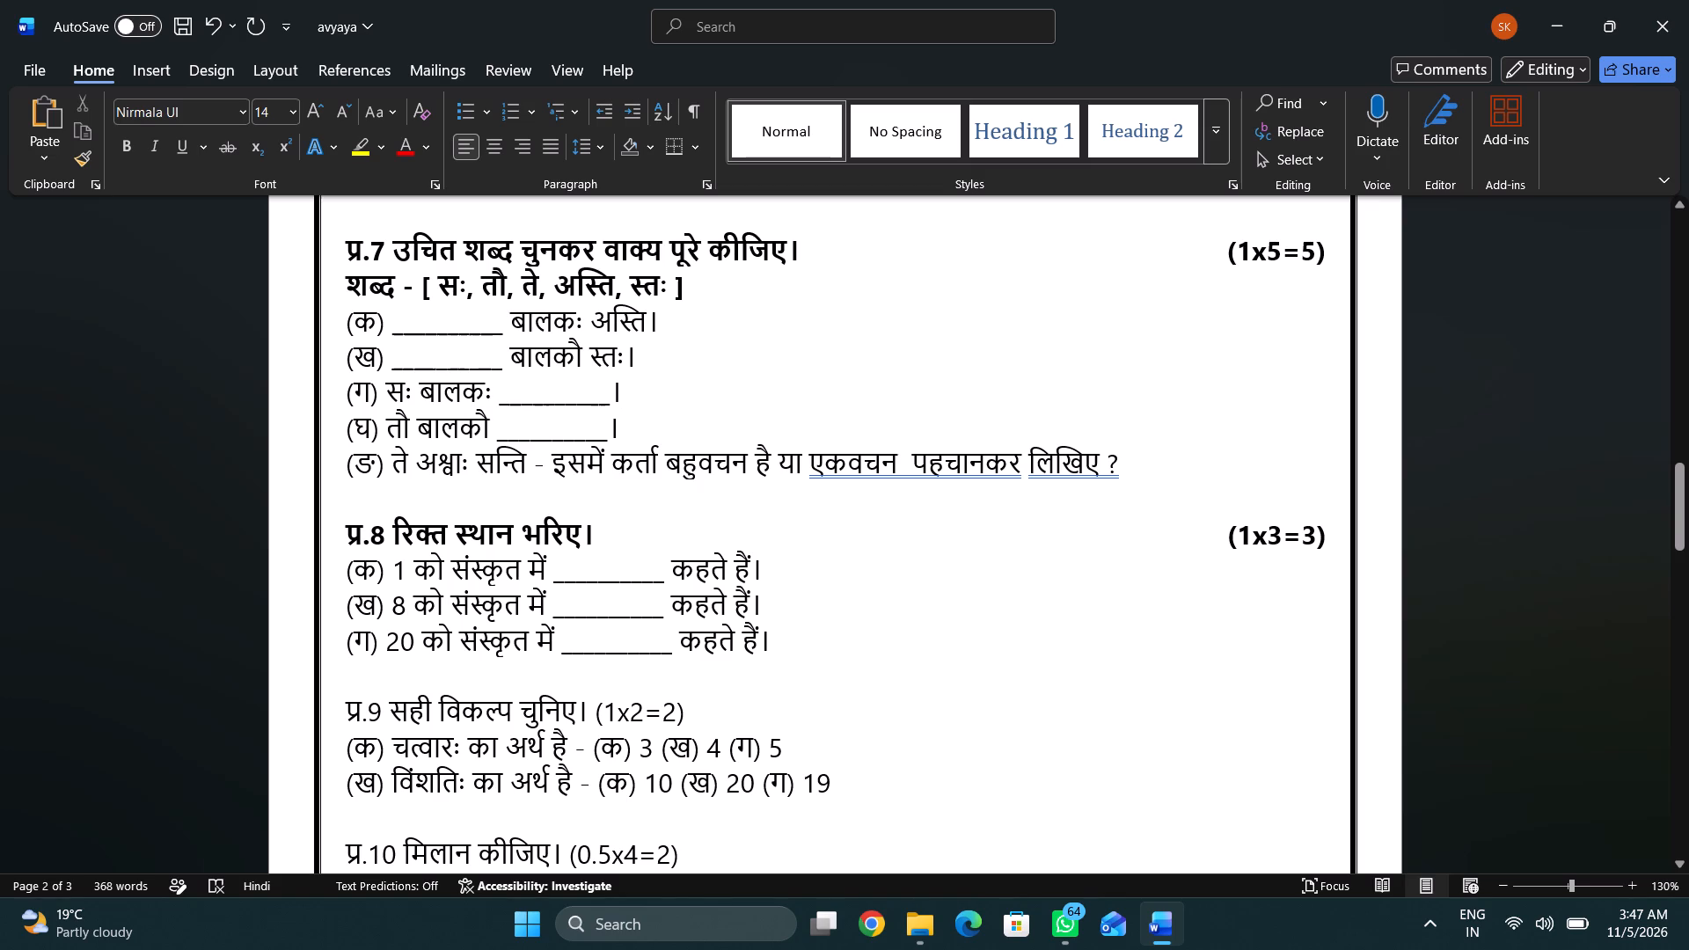
{"action": "scroll", "coordinate": [869, 630], "scroll_direction": "down", "scroll_amount": 1}
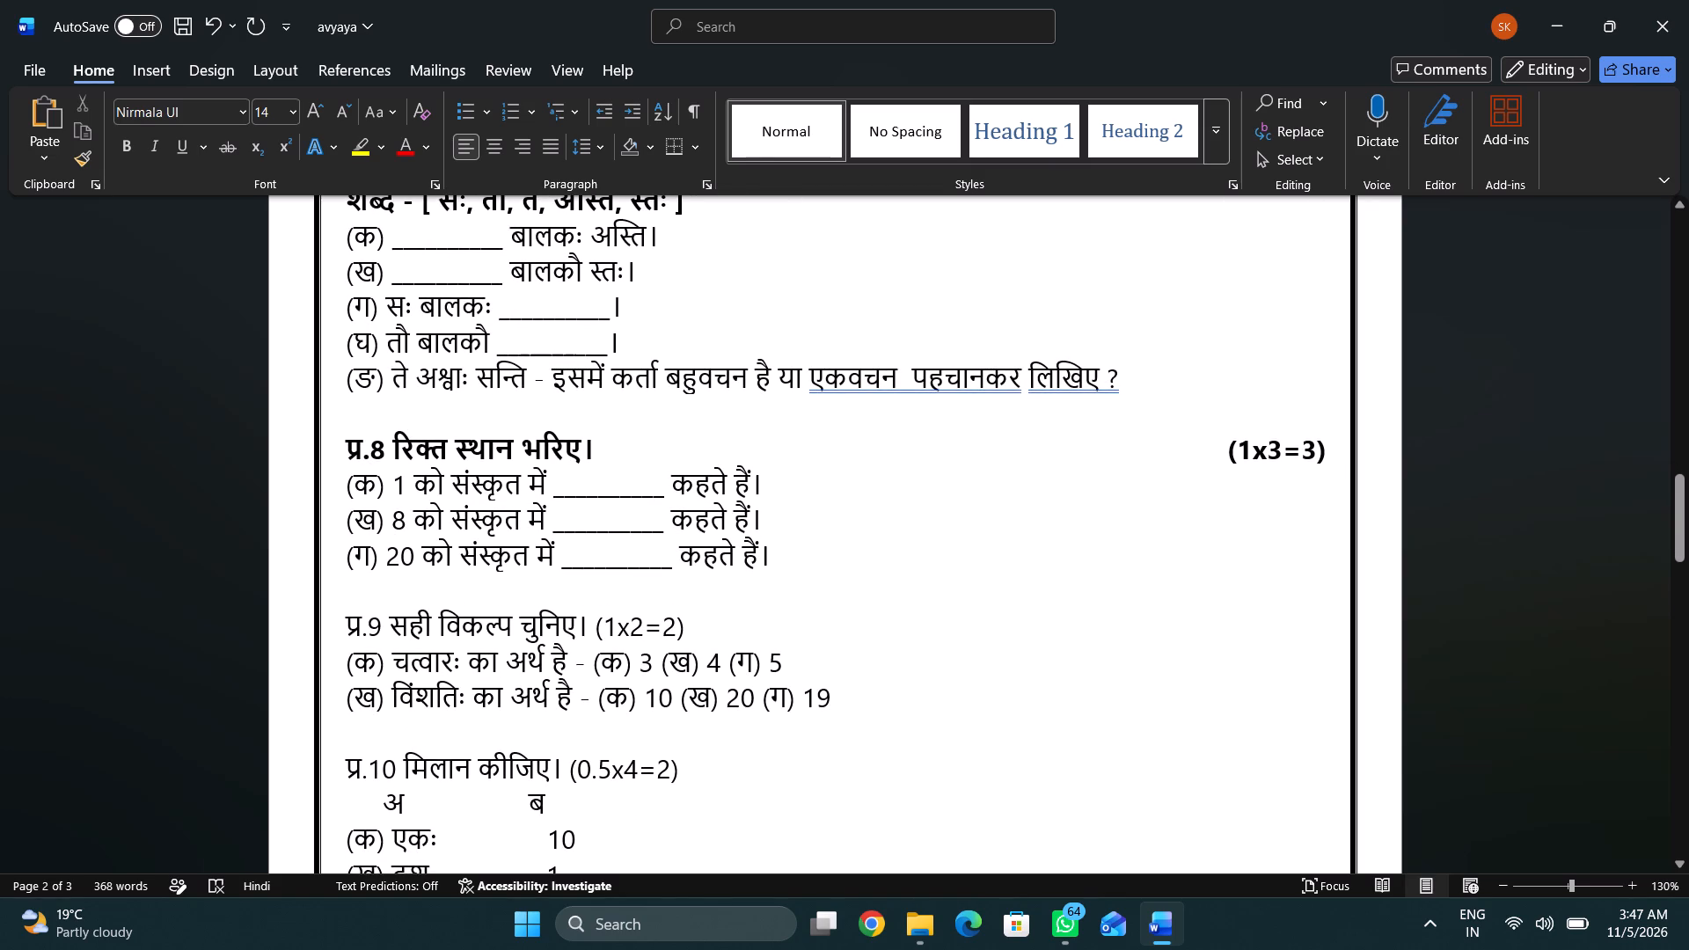
{"action": "left_click", "coordinate": [592, 621]}
{"action": "left_click", "coordinate": [341, 617]}
{"action": "left_click_drag", "start_coordinate": [341, 617], "coordinate": [651, 610]}
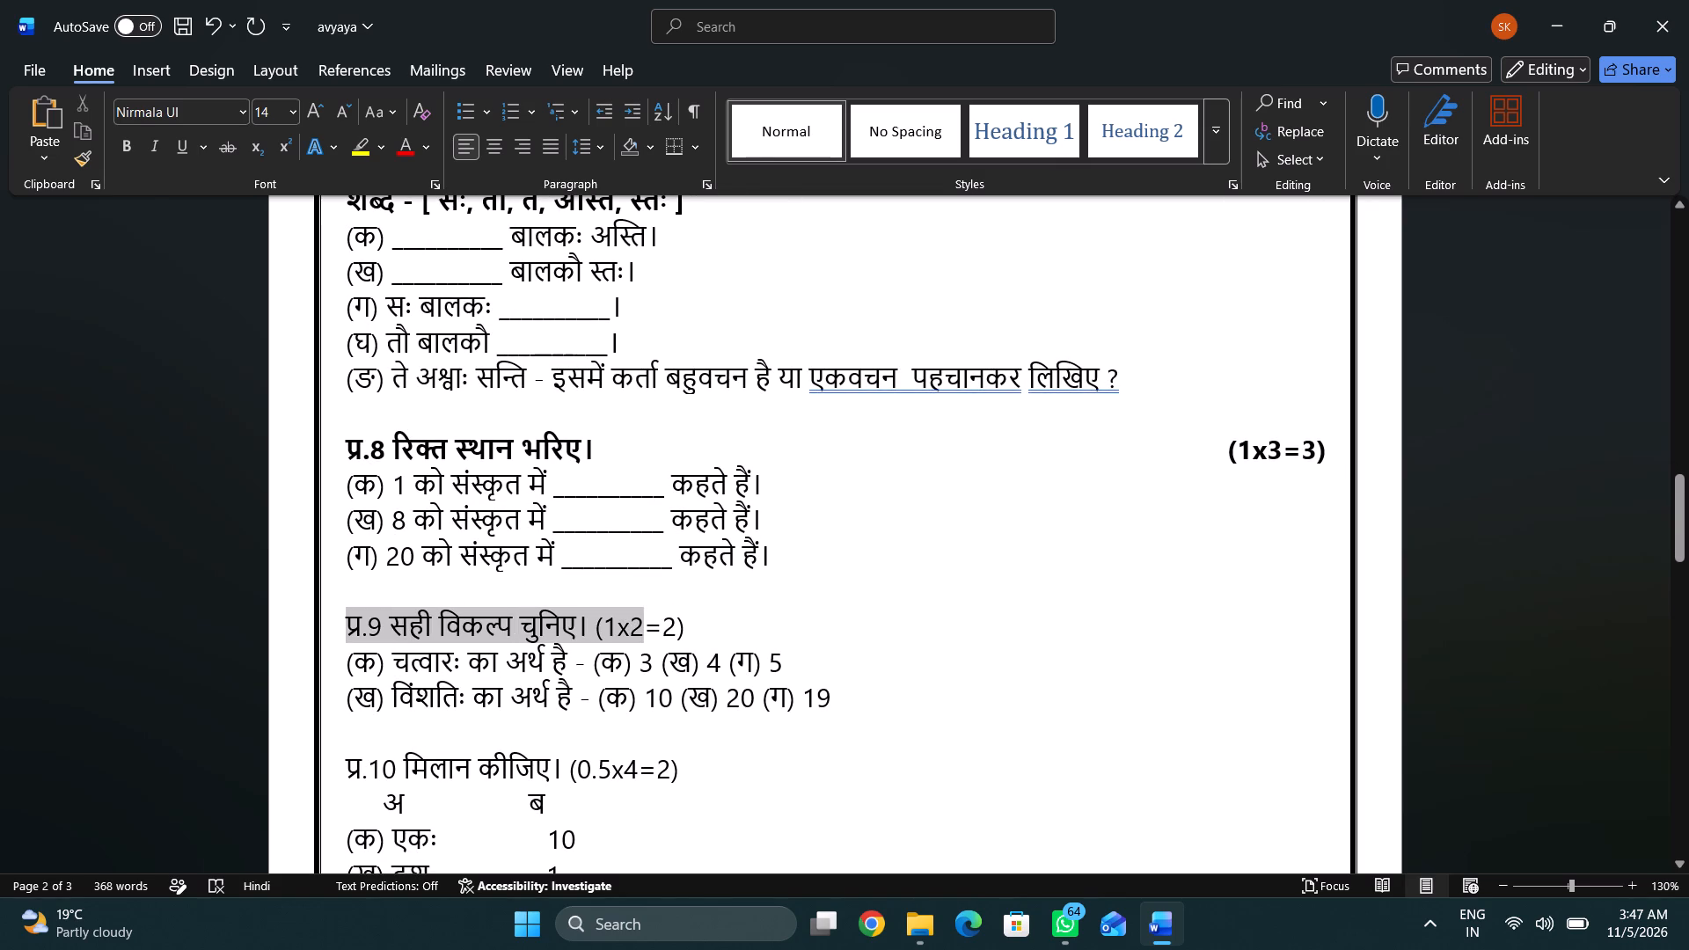
{"action": "left_click_drag", "start_coordinate": [651, 610], "coordinate": [670, 610]}
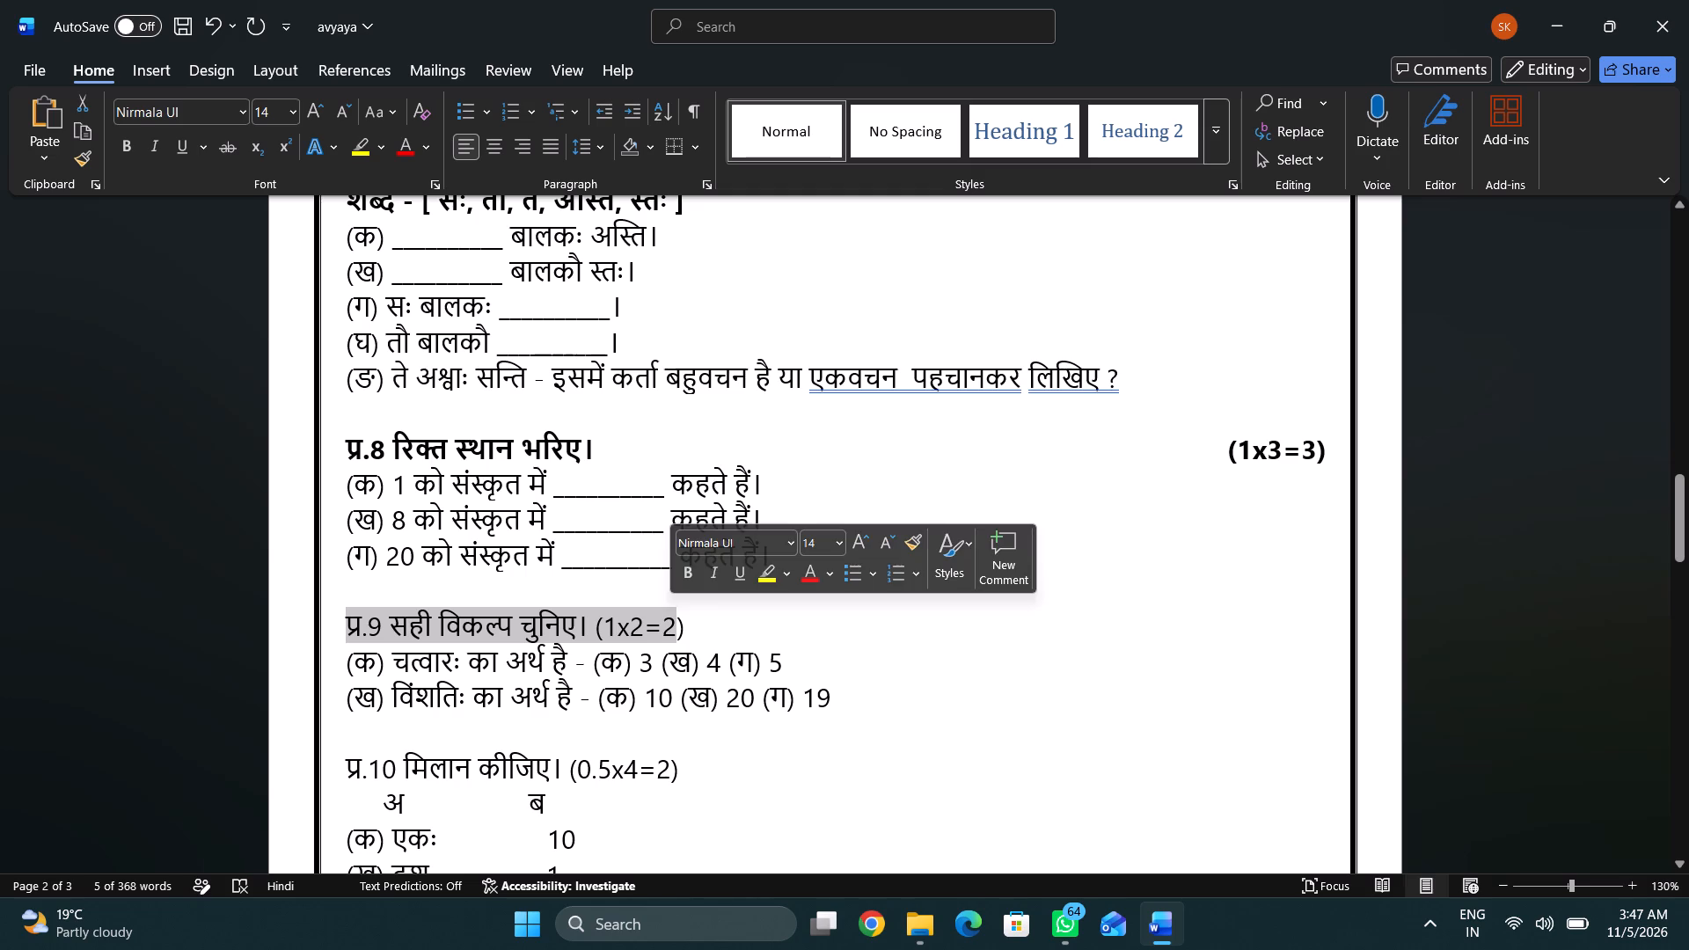
{"action": "double_click", "coordinate": [695, 619]}
{"action": "left_click_drag", "start_coordinate": [695, 619], "coordinate": [417, 596]}
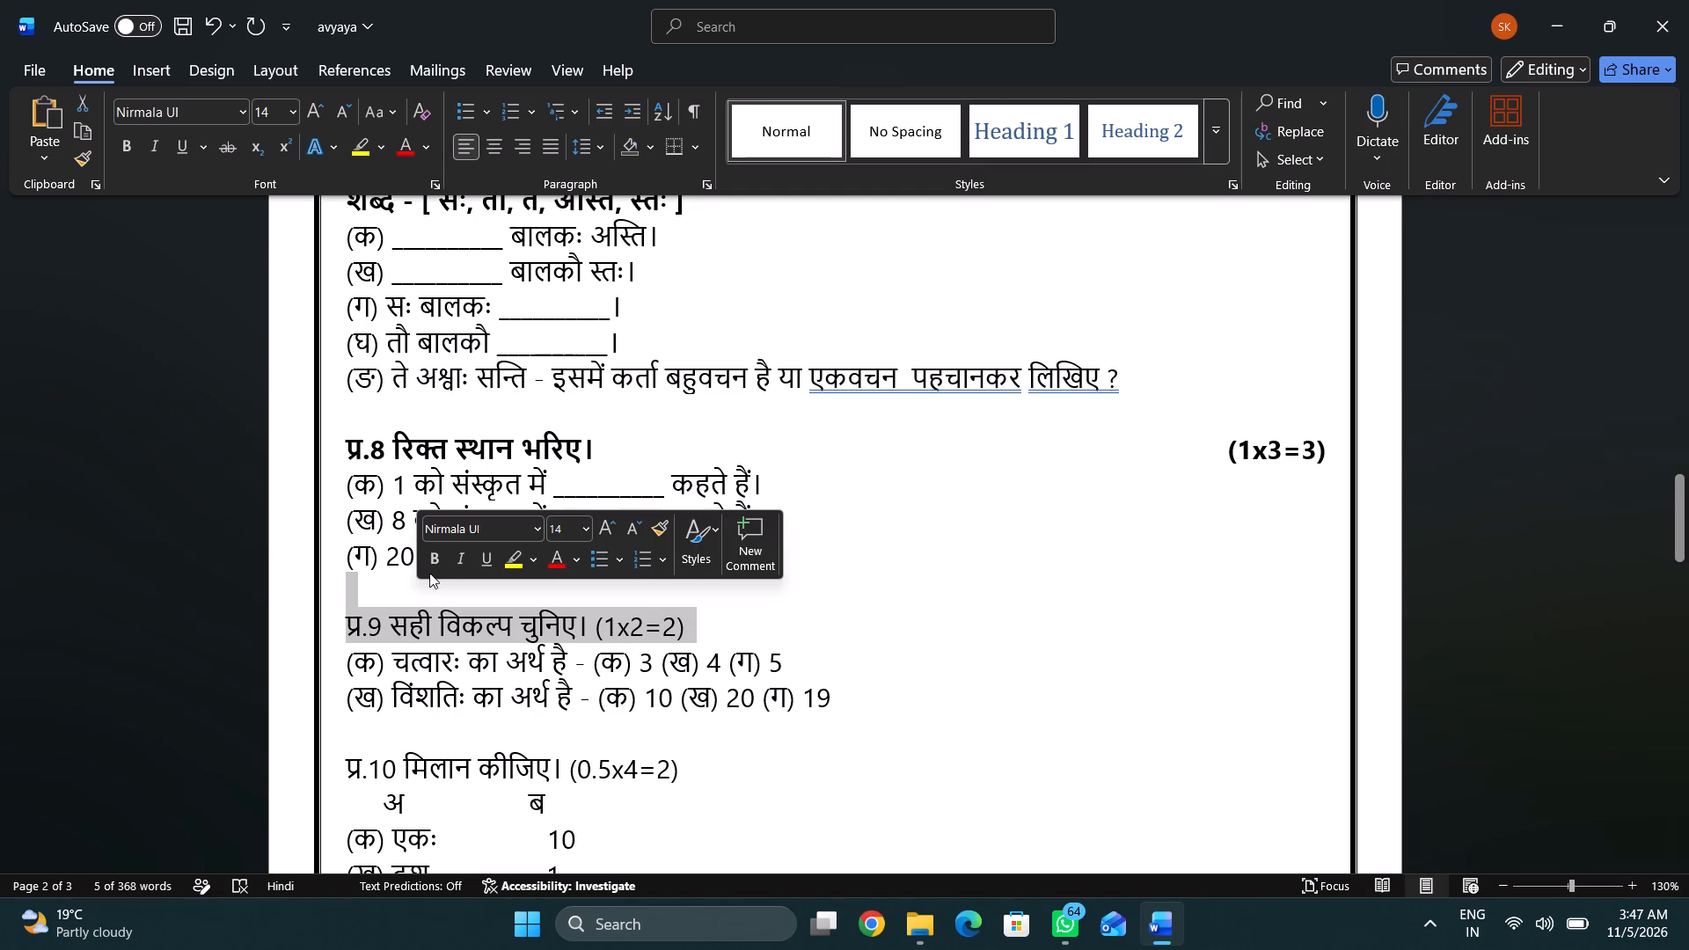
{"action": "left_click", "coordinate": [429, 566]}
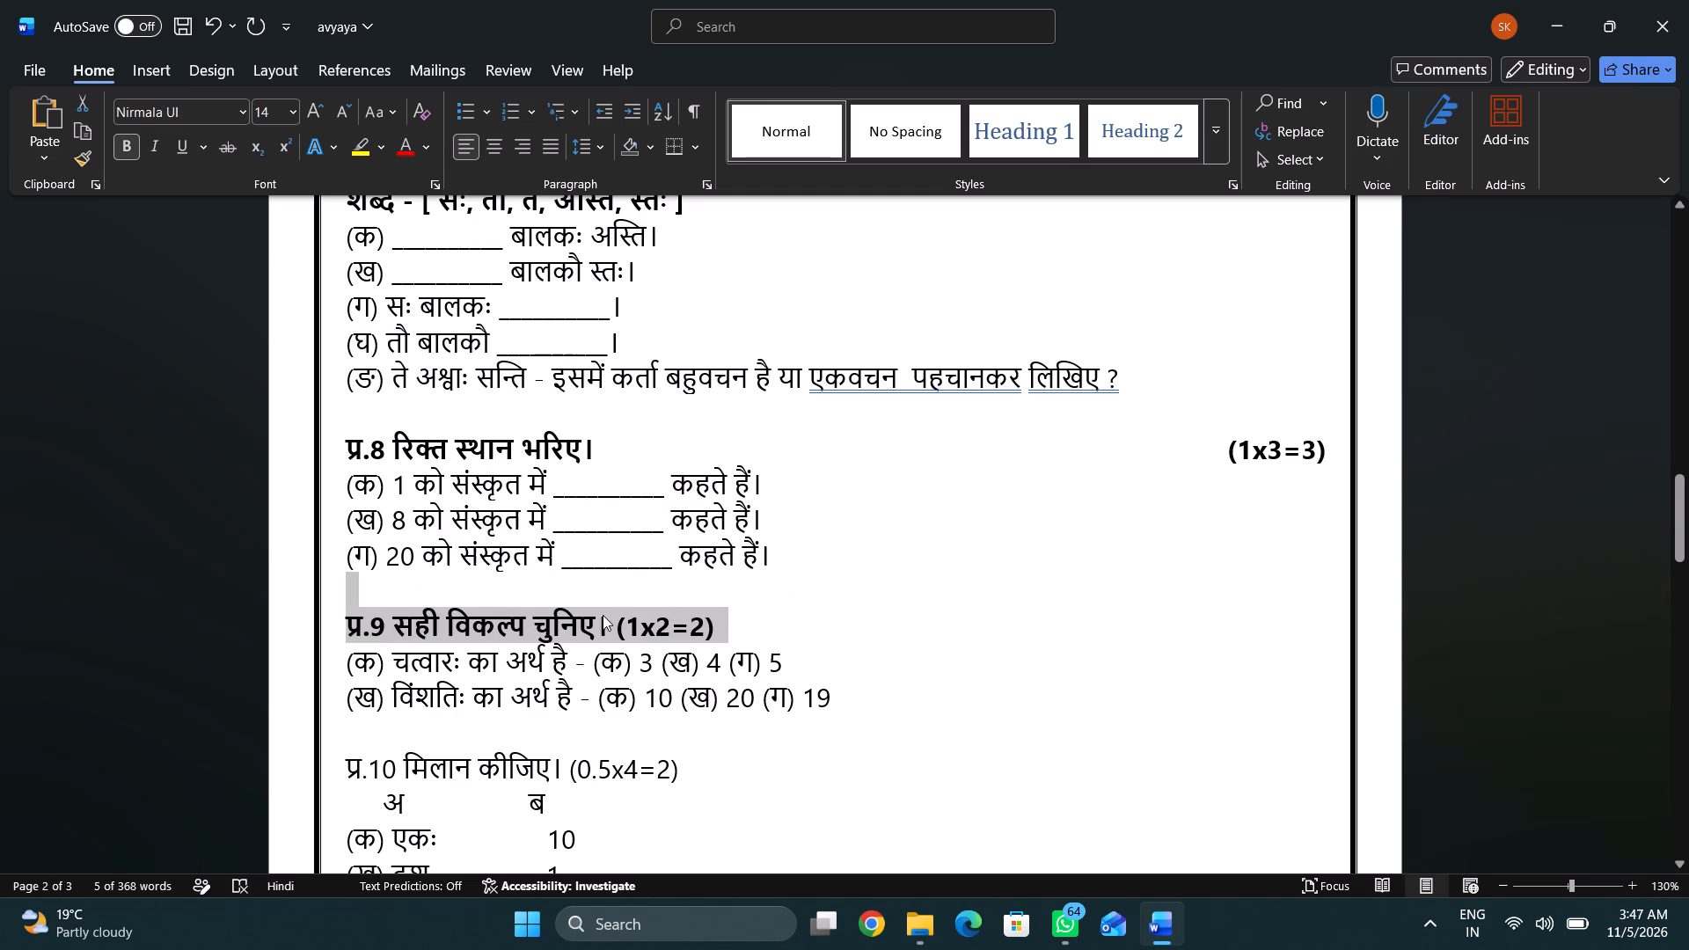
Space the (1x2=2) marks of the प्र.9 heading out to the right edge, in line with the (1x3=3) marks of प्र.8.
{"action": "left_click", "coordinate": [603, 615]}
{"action": "key", "text": "space"}
{"action": "key", "text": "space"}
{"action": "key", "text": "space"}
{"action": "key", "text": "space"}
{"action": "key", "text": "space"}
{"action": "key", "text": "space"}
{"action": "key", "text": "space"}
{"action": "key", "text": "space"}
{"action": "key", "text": "space"}
{"action": "key", "text": "space"}
{"action": "key", "text": "space"}
{"action": "key", "text": "space"}
{"action": "key", "text": "space"}
{"action": "key", "text": "space"}
{"action": "key", "text": "space"}
{"action": "key", "text": "space"}
{"action": "key", "text": "space"}
{"action": "key", "text": "space"}
{"action": "key", "text": "space"}
{"action": "key", "text": "space"}
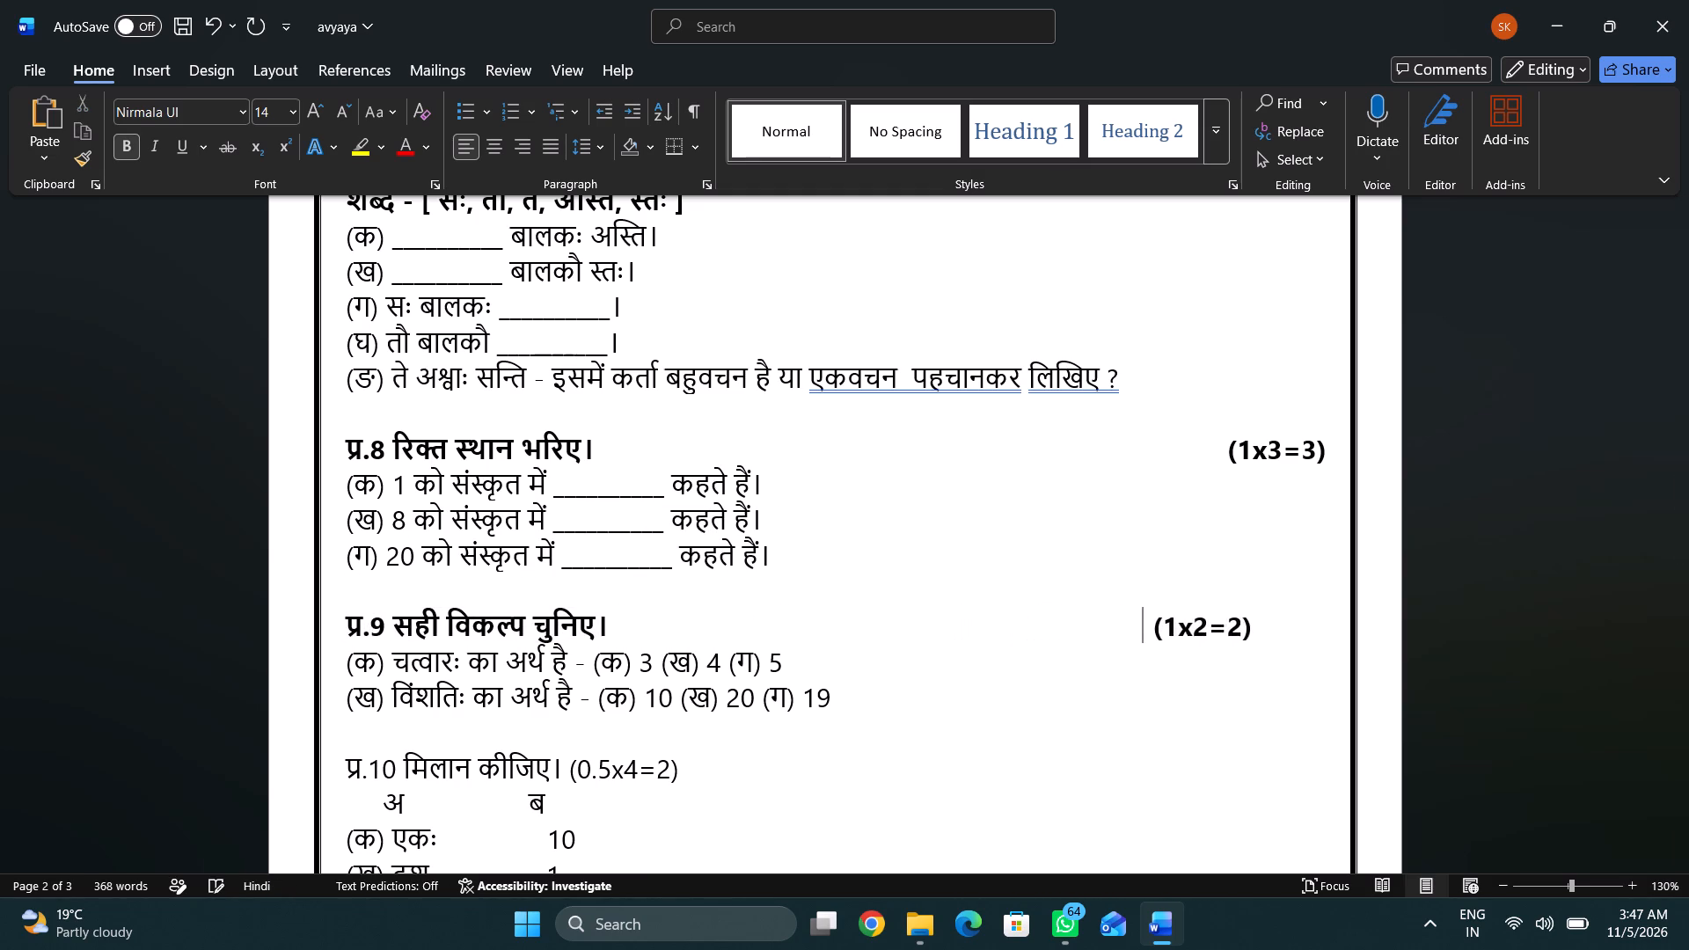
{"action": "key", "text": "BackSpace"}
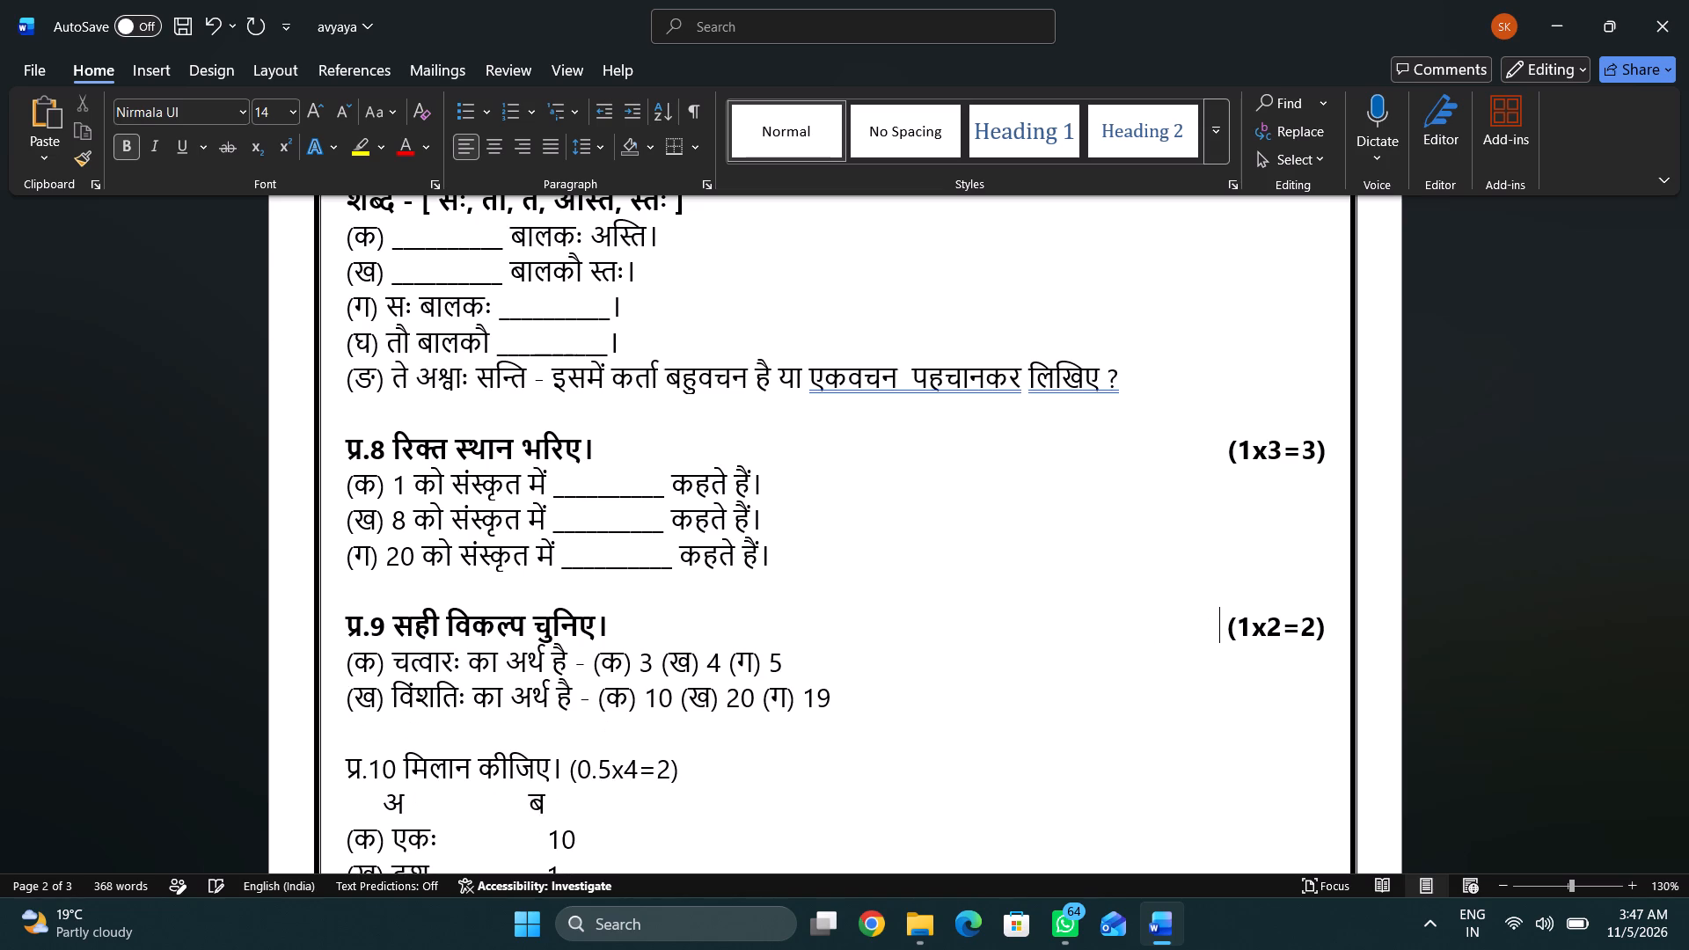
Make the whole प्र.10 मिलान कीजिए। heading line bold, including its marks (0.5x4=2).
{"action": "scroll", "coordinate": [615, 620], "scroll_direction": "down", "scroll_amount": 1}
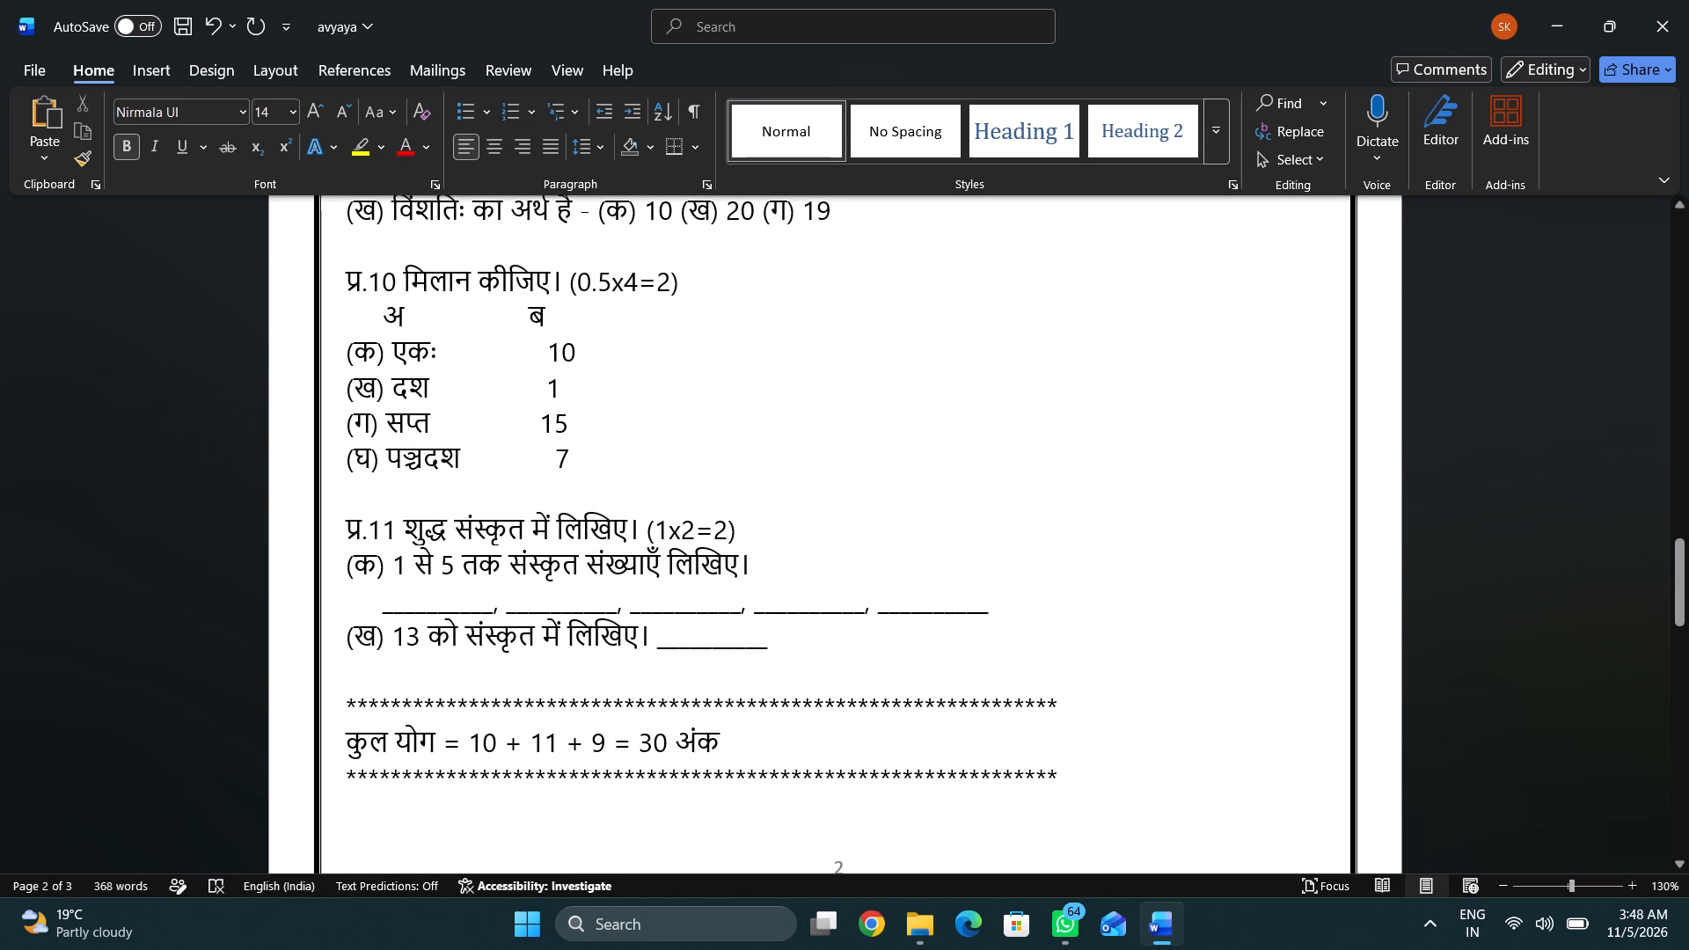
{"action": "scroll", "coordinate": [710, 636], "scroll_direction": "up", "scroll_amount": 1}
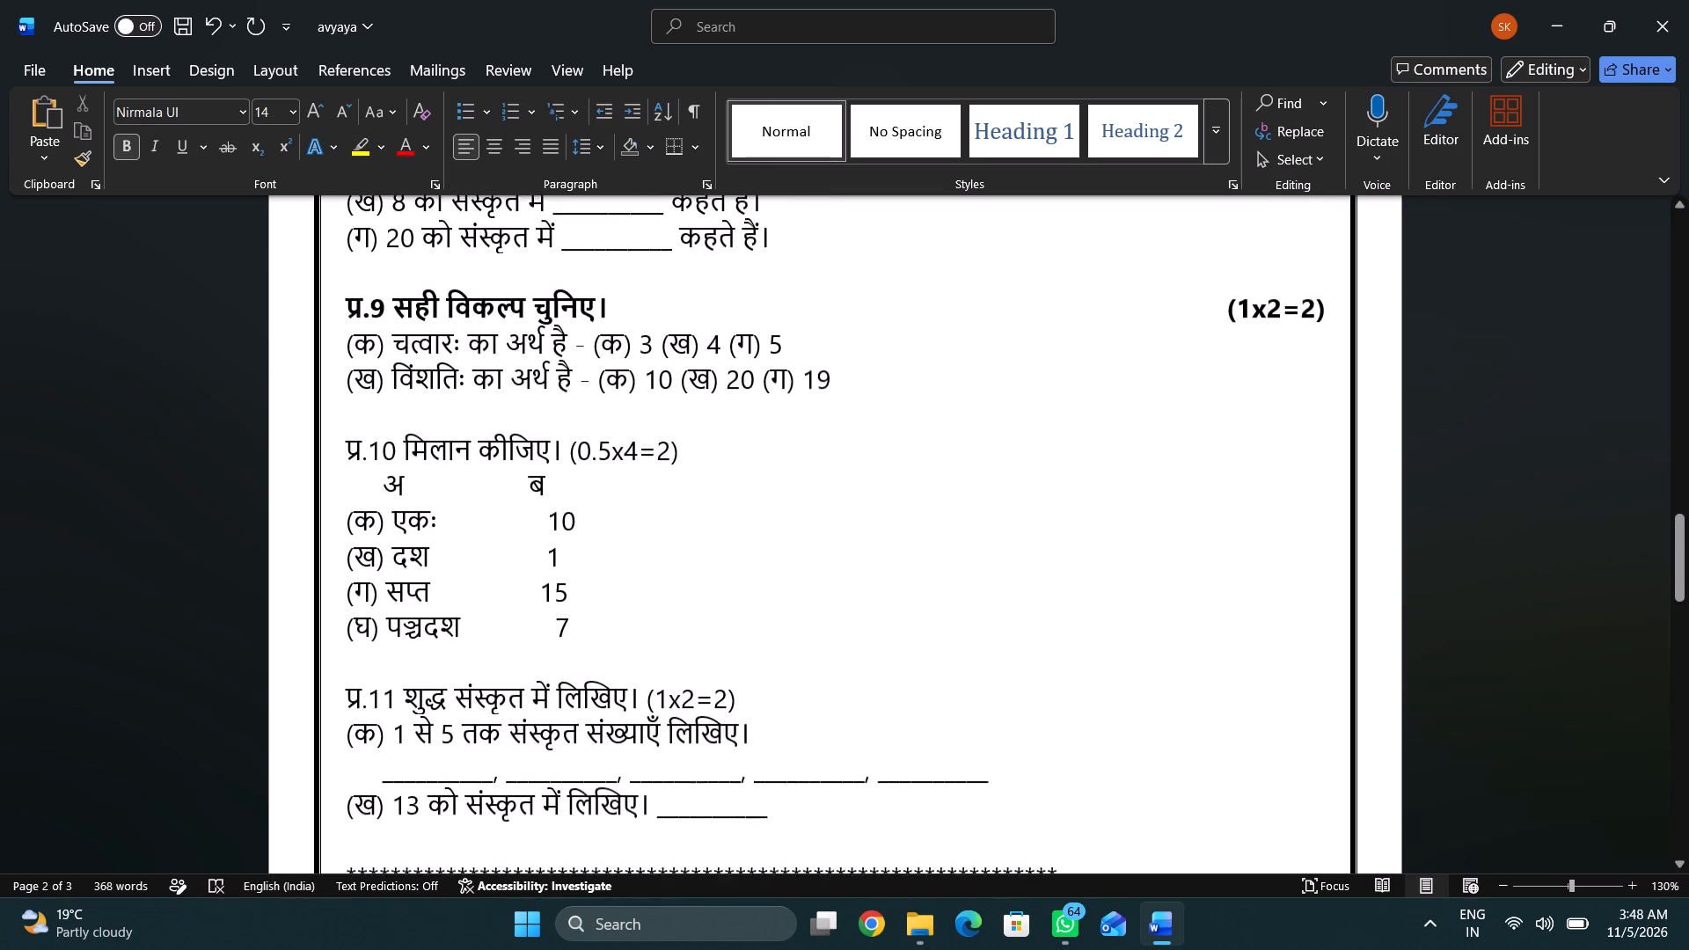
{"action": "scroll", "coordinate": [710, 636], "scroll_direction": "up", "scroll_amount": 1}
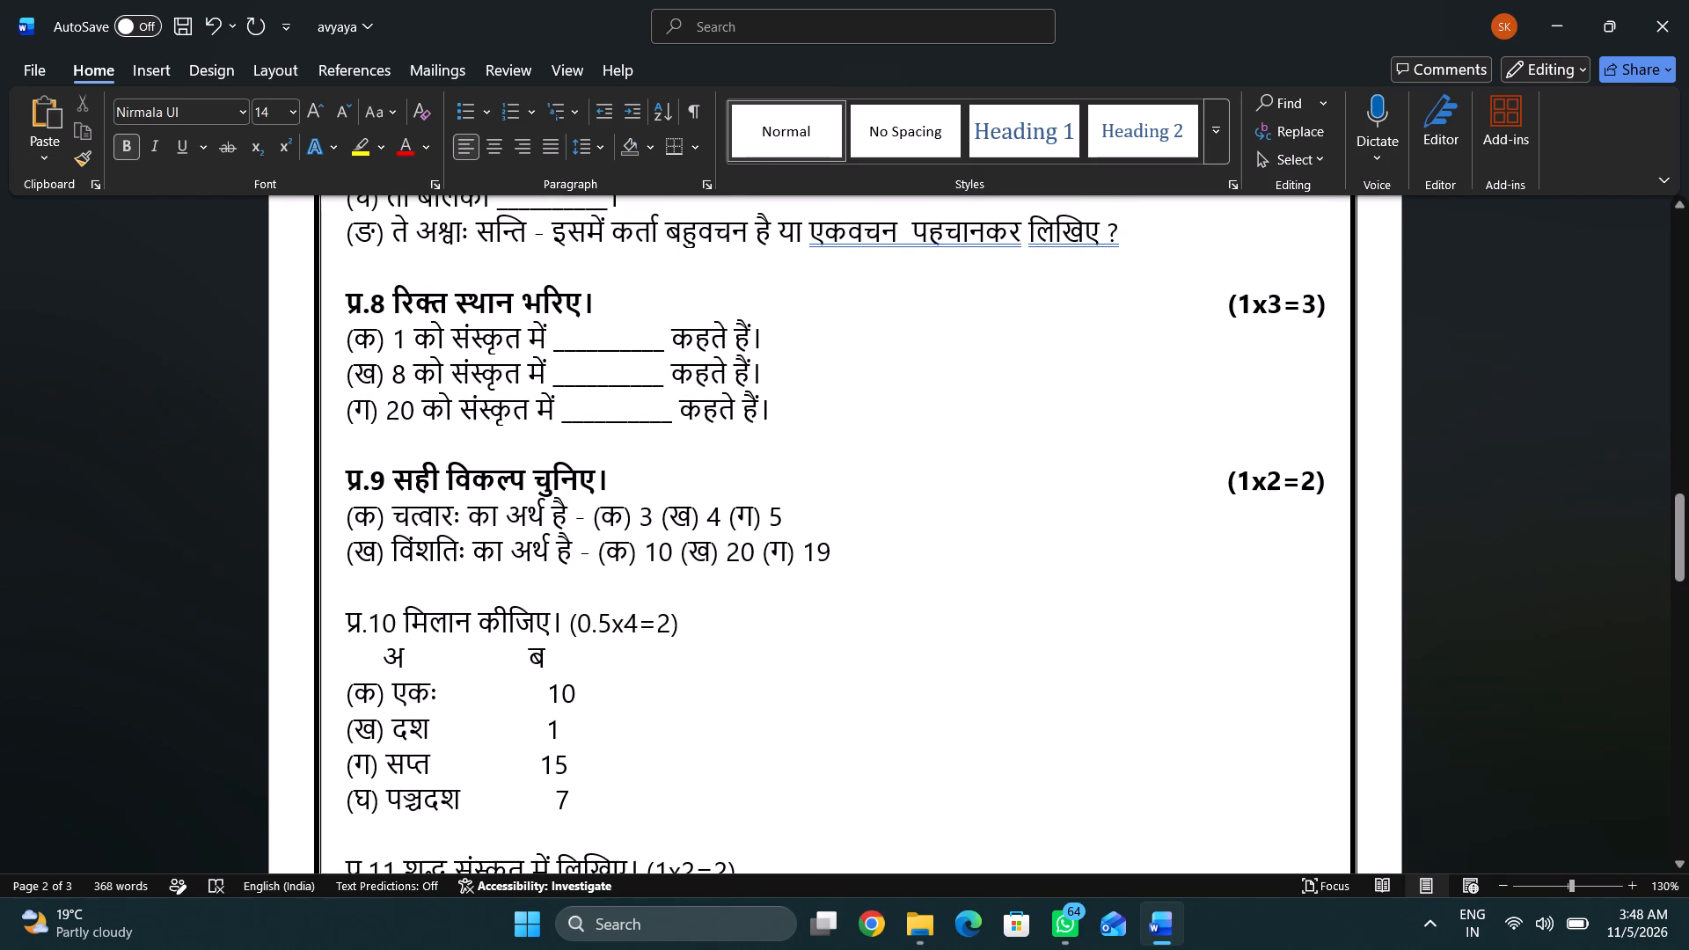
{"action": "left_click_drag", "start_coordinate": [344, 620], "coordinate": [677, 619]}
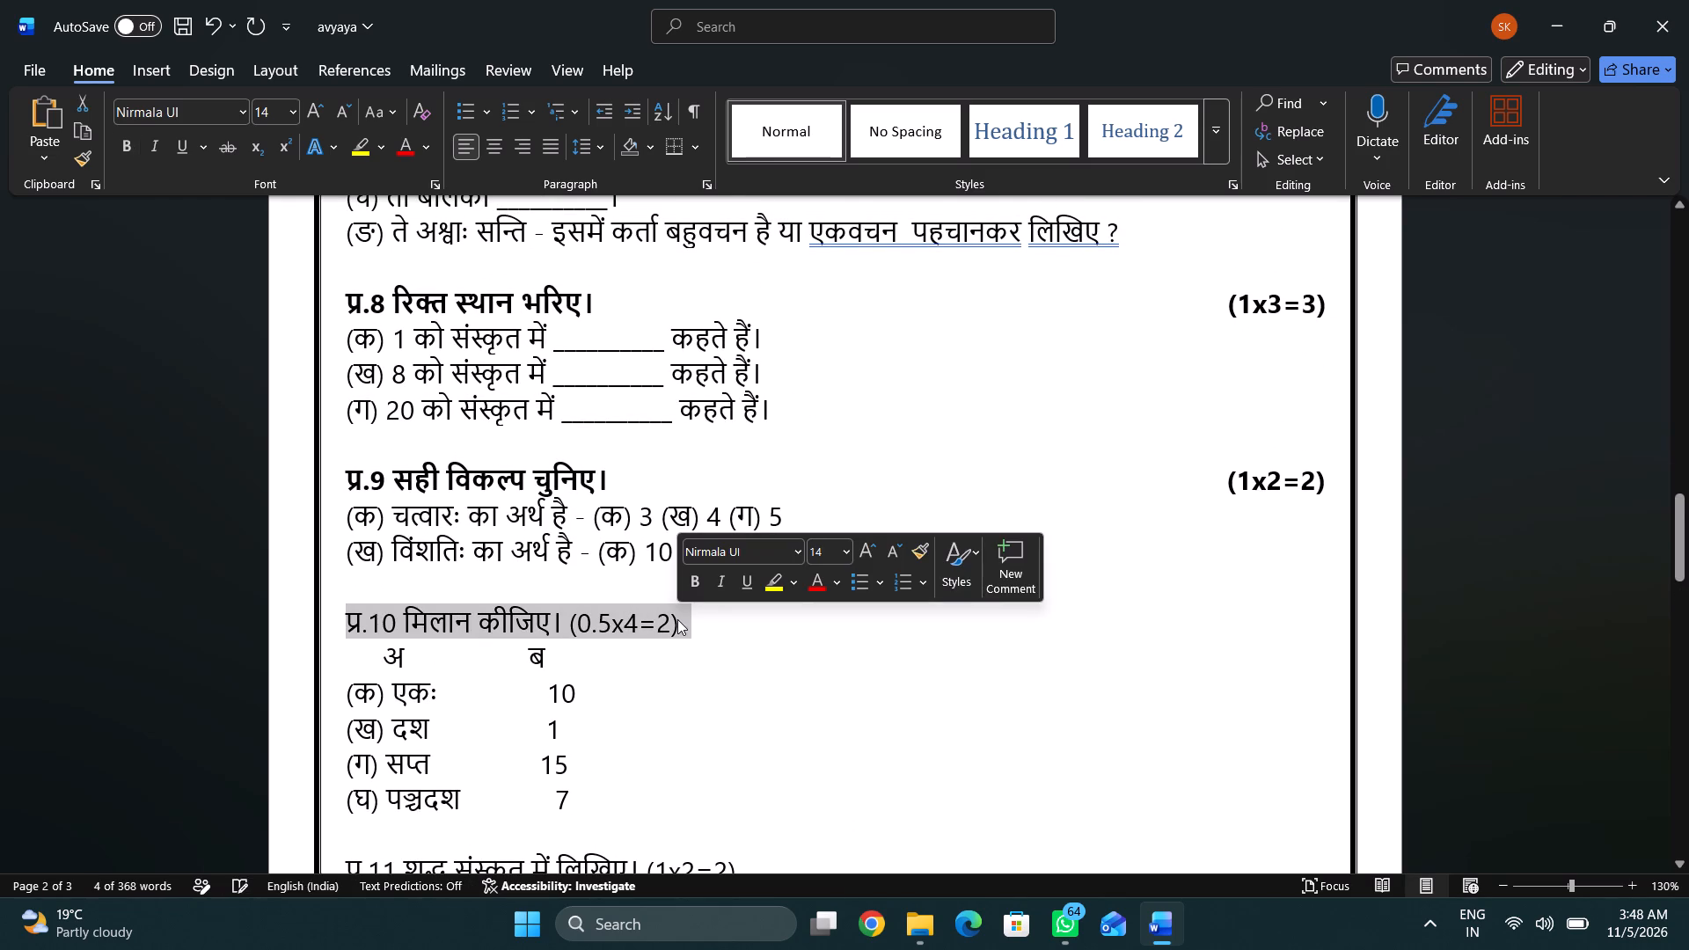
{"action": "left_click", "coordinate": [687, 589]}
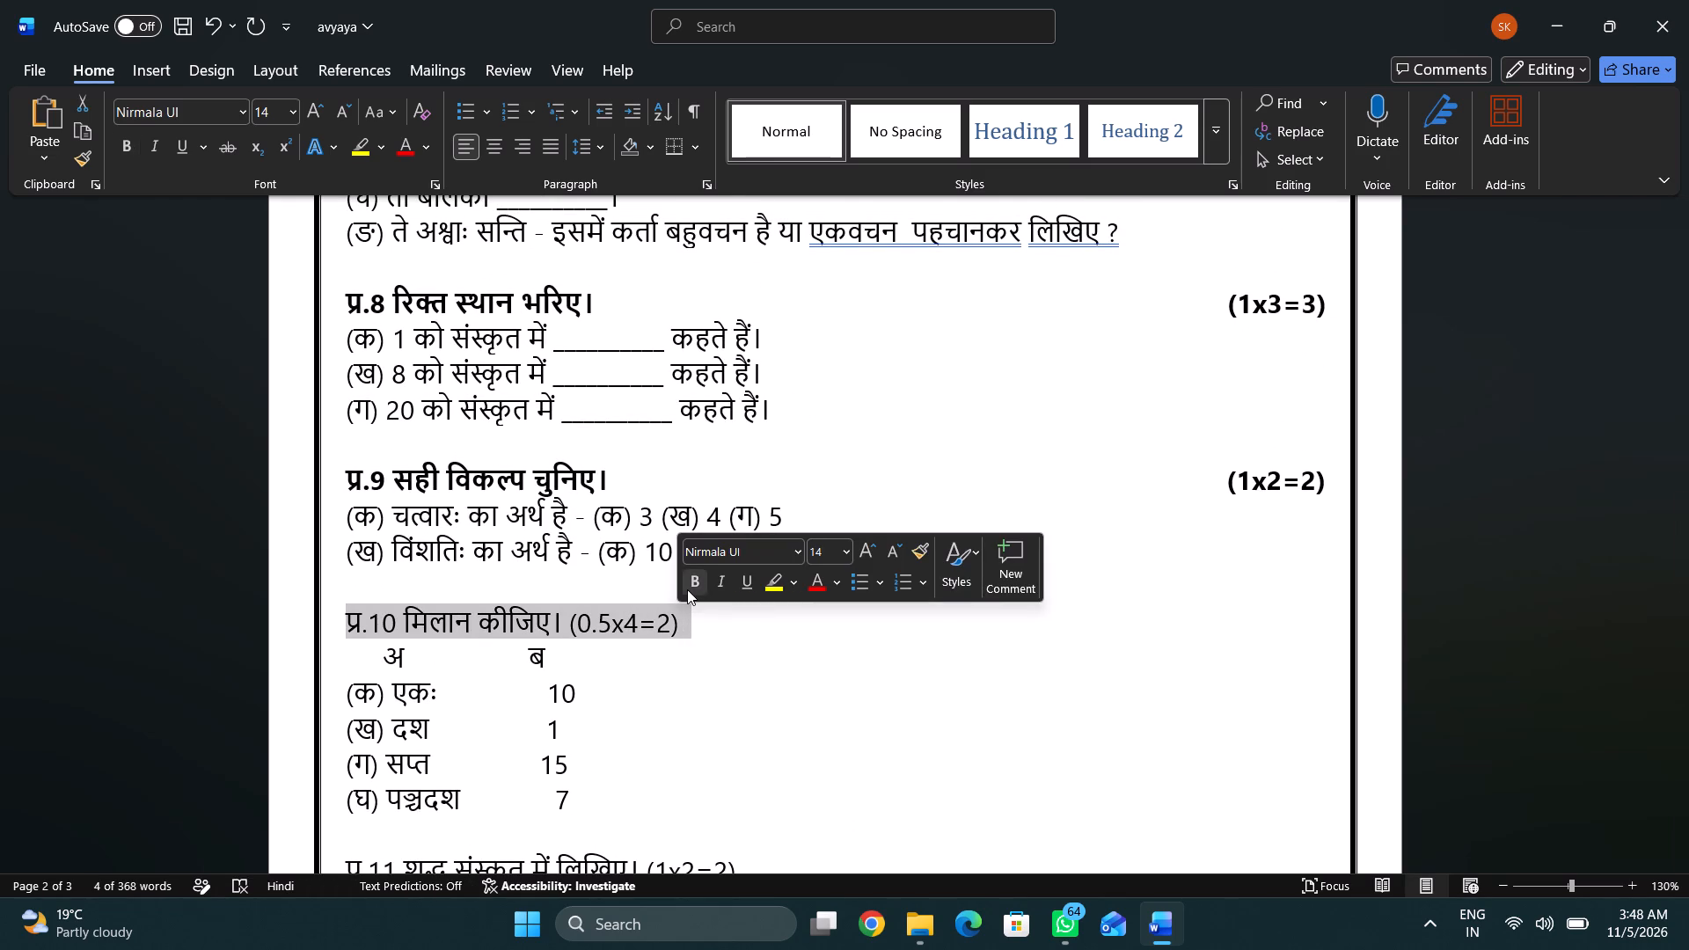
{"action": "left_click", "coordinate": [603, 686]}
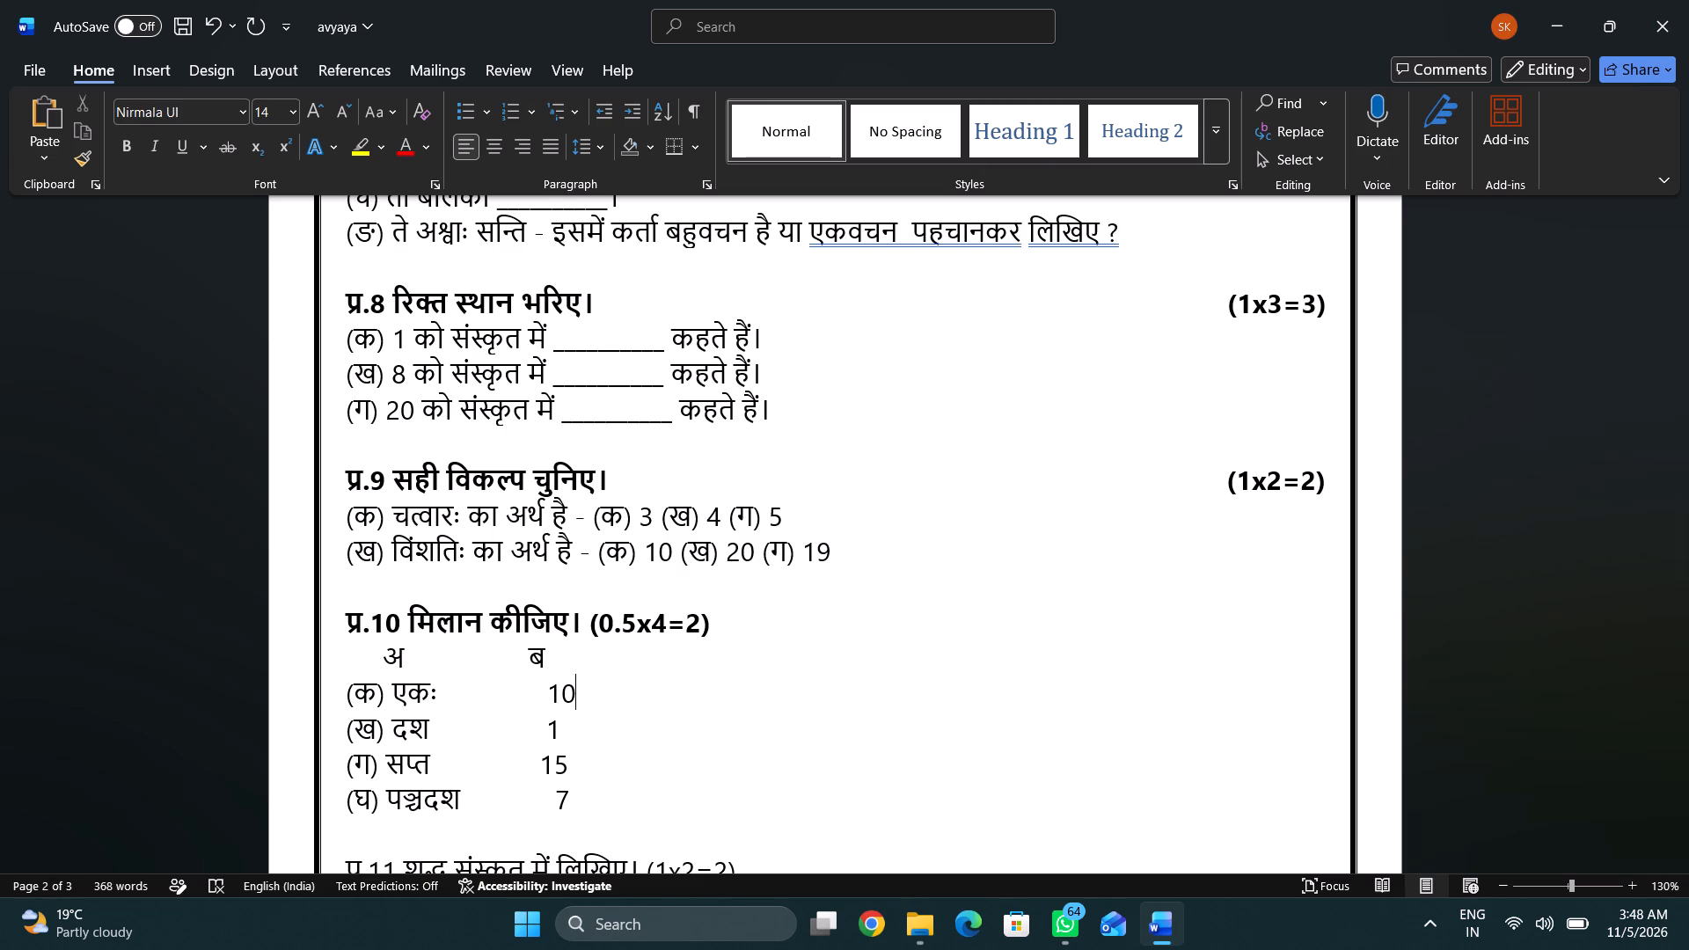
Review the whole question paper from the school header and प्र.1 through to the closing marks total.
{"action": "scroll", "coordinate": [503, 660], "scroll_direction": "up", "scroll_amount": 3}
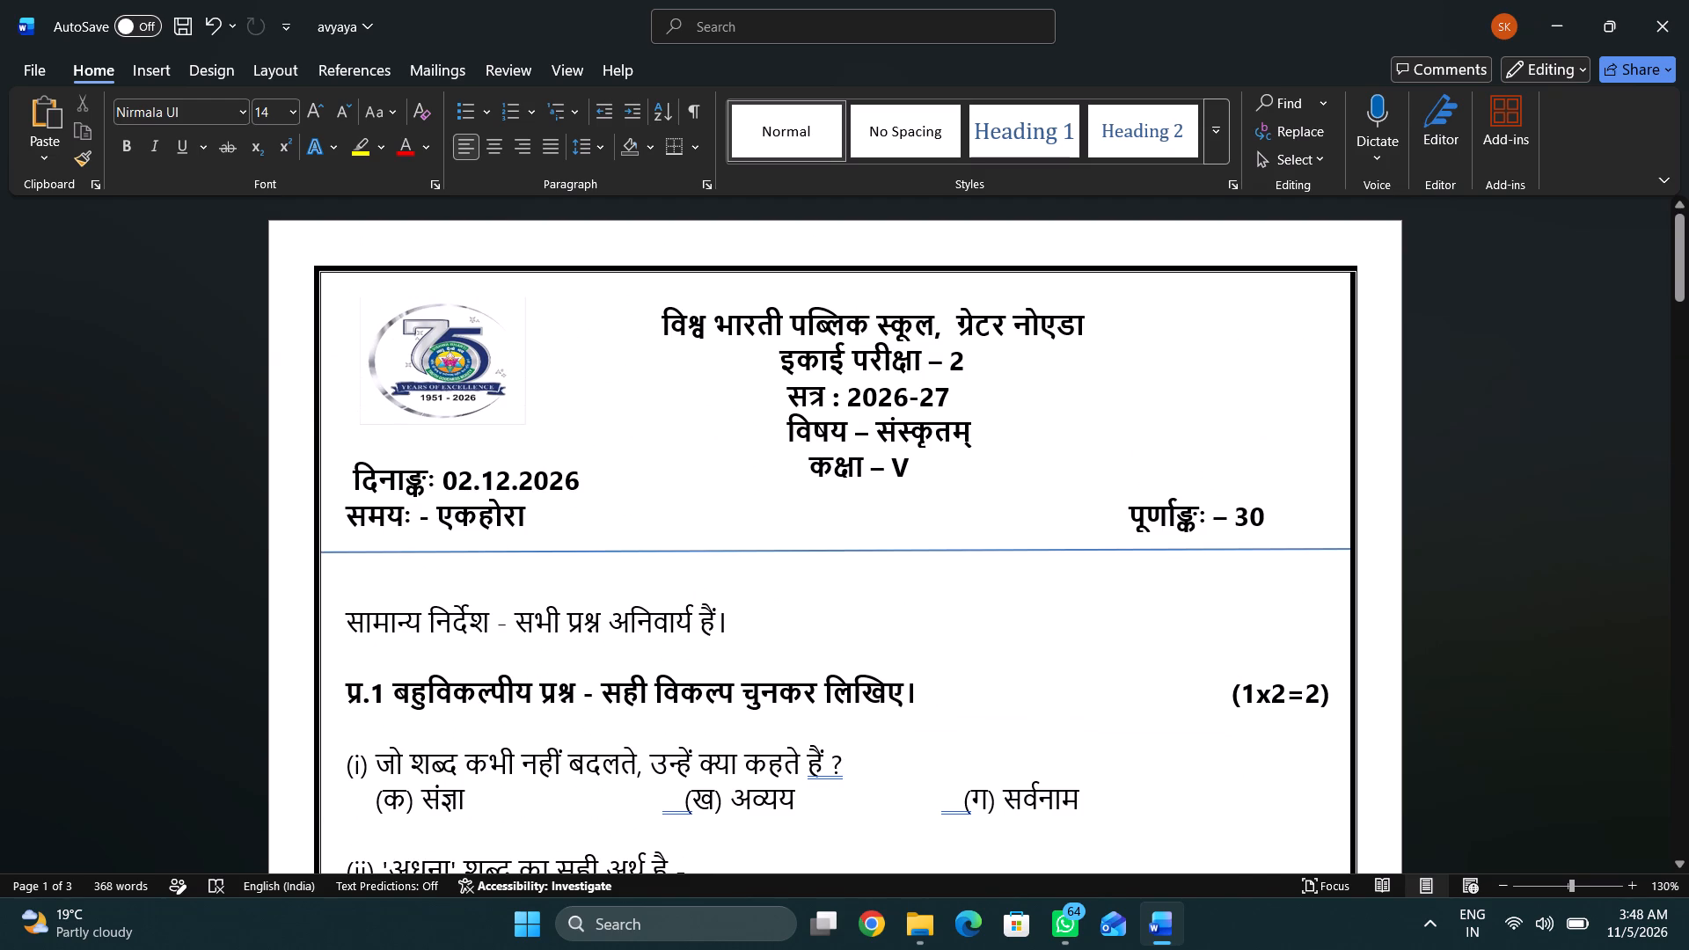
{"action": "scroll", "coordinate": [943, 628], "scroll_direction": "down", "scroll_amount": 2}
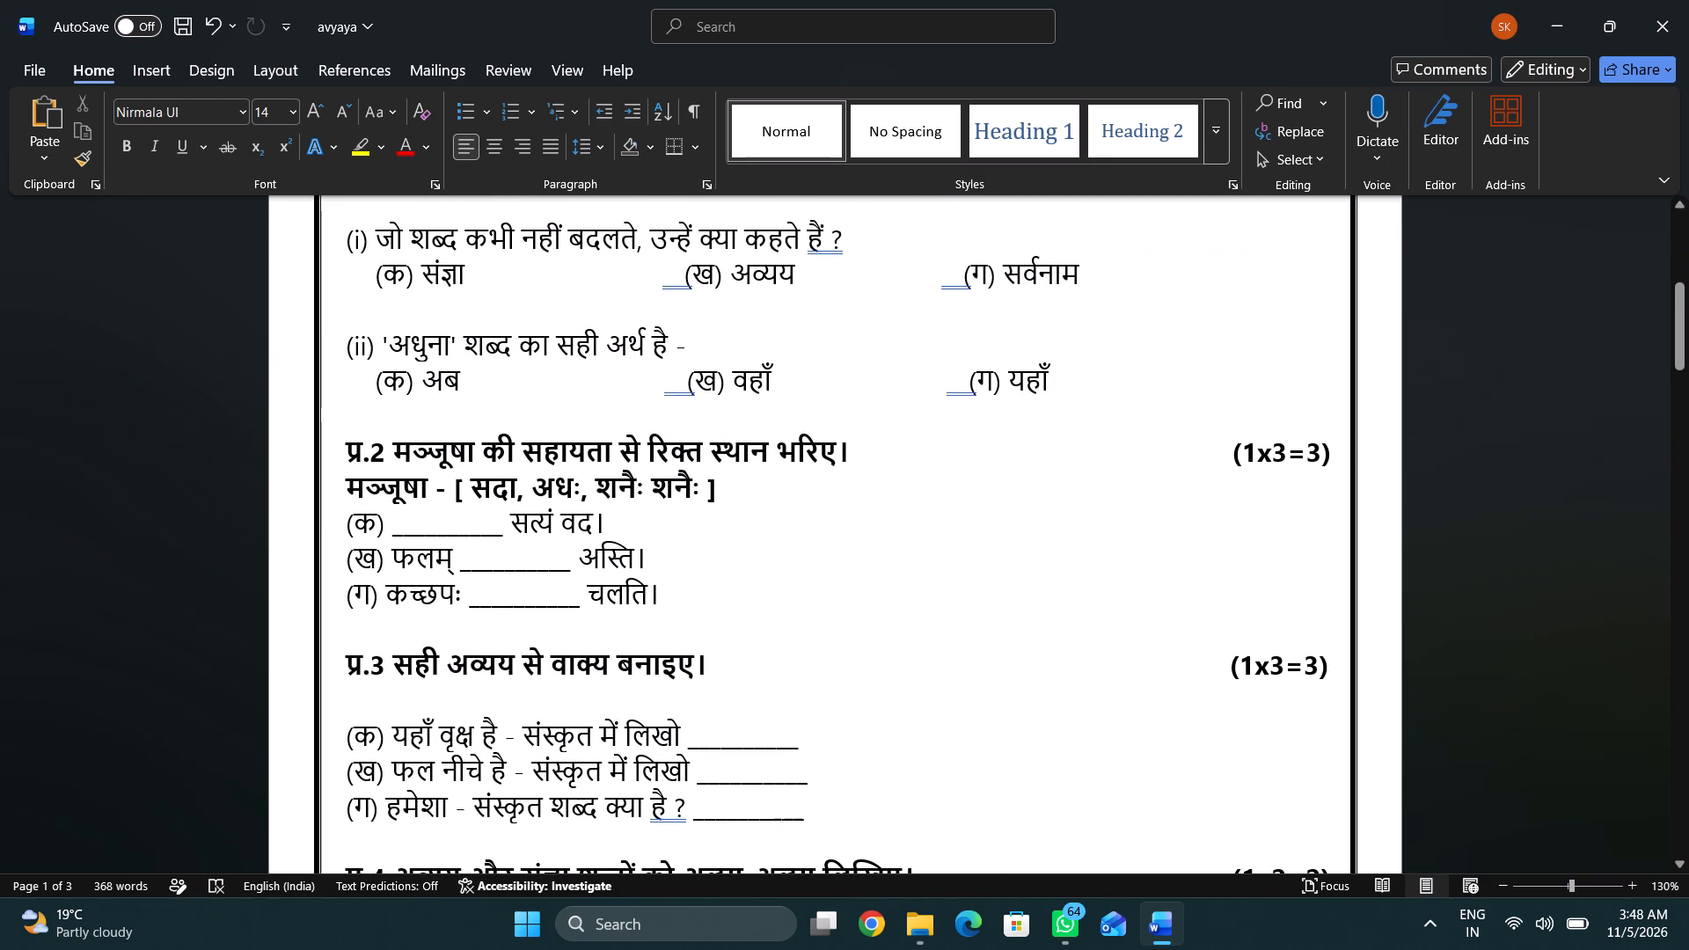
{"action": "scroll", "coordinate": [943, 628], "scroll_direction": "down", "scroll_amount": 2}
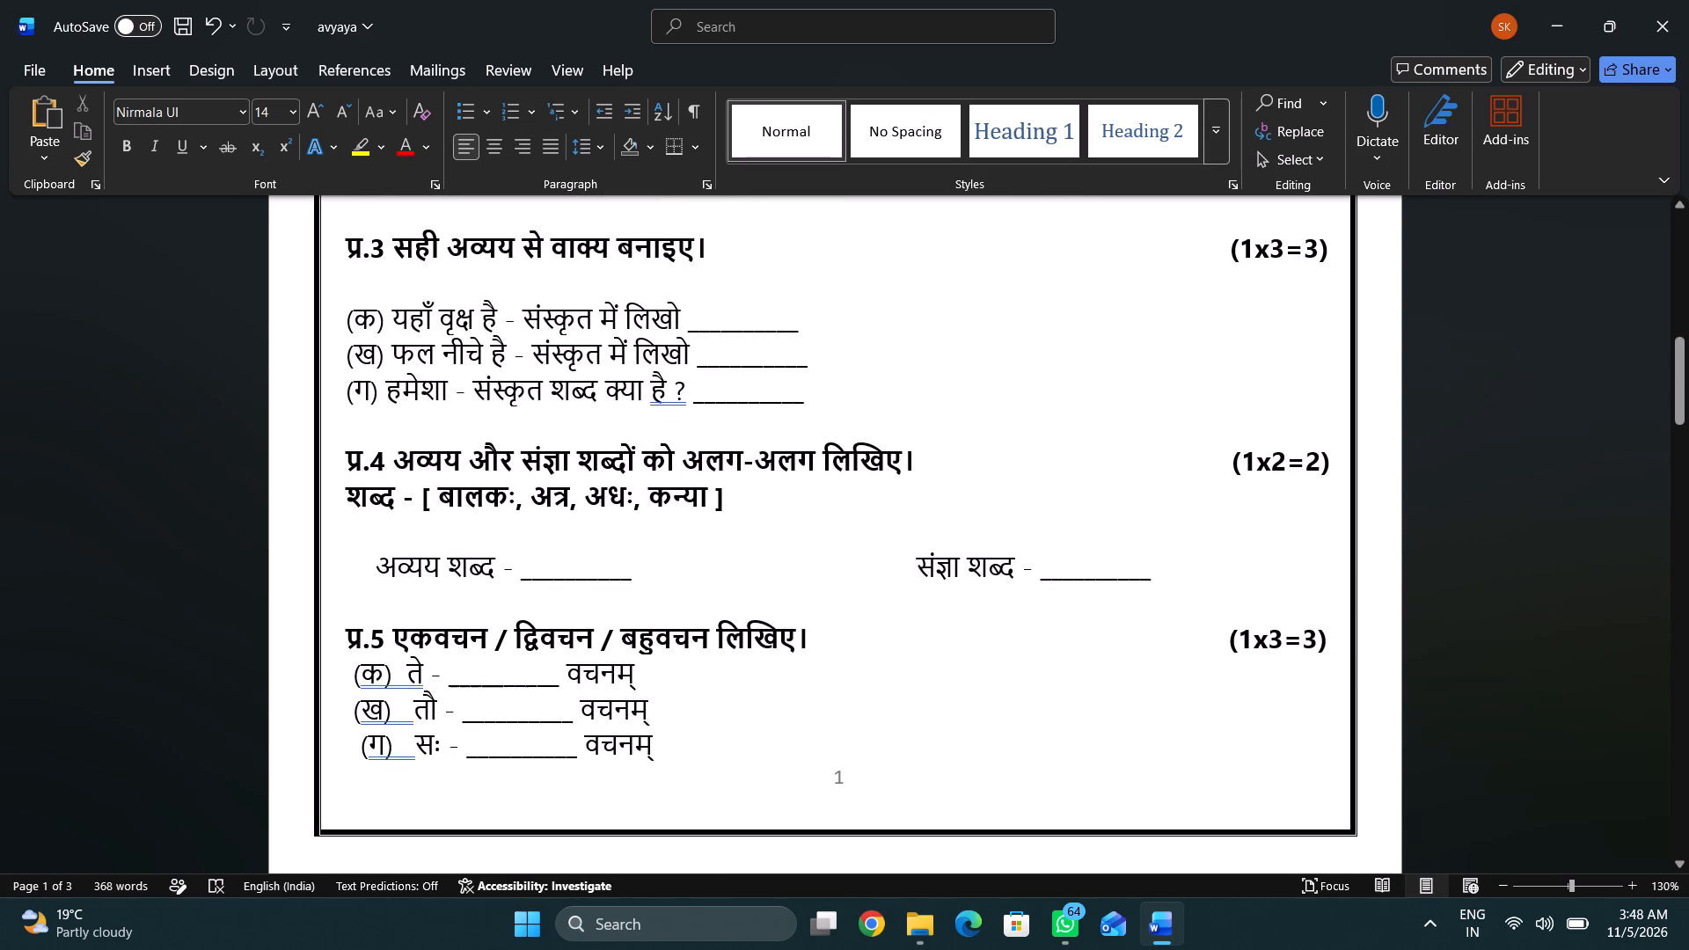
{"action": "scroll", "coordinate": [1022, 455], "scroll_direction": "up", "scroll_amount": 2}
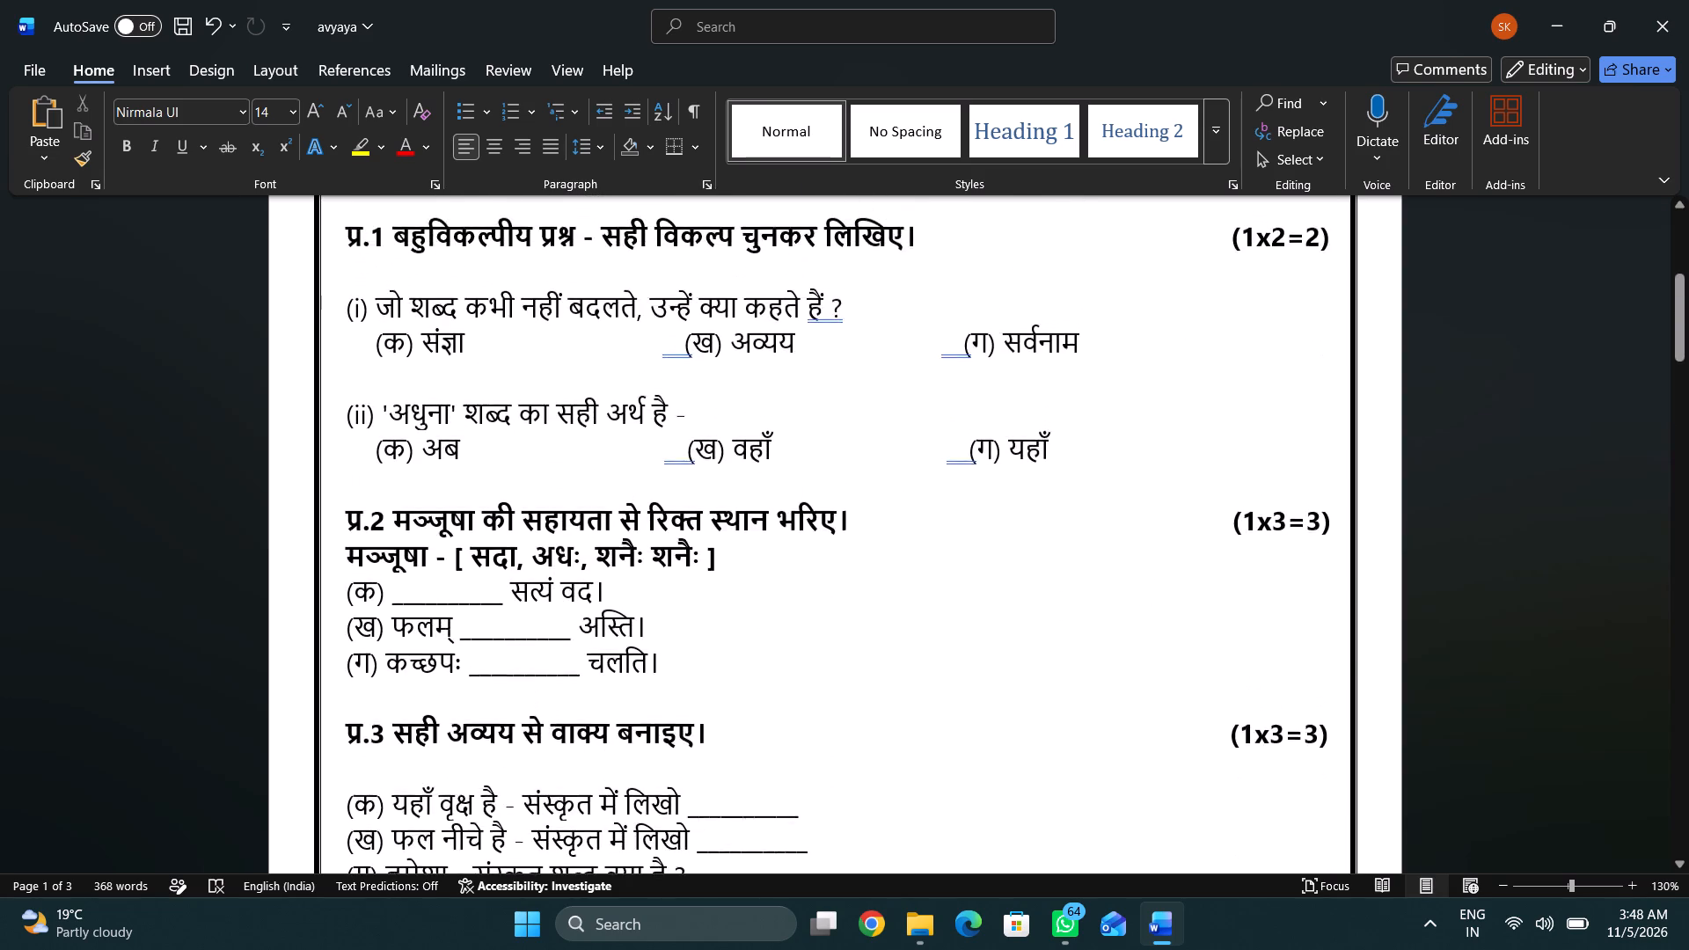
{"action": "scroll", "coordinate": [1022, 455], "scroll_direction": "up", "scroll_amount": 2}
{"action": "scroll", "coordinate": [1022, 455], "scroll_direction": "down", "scroll_amount": 1}
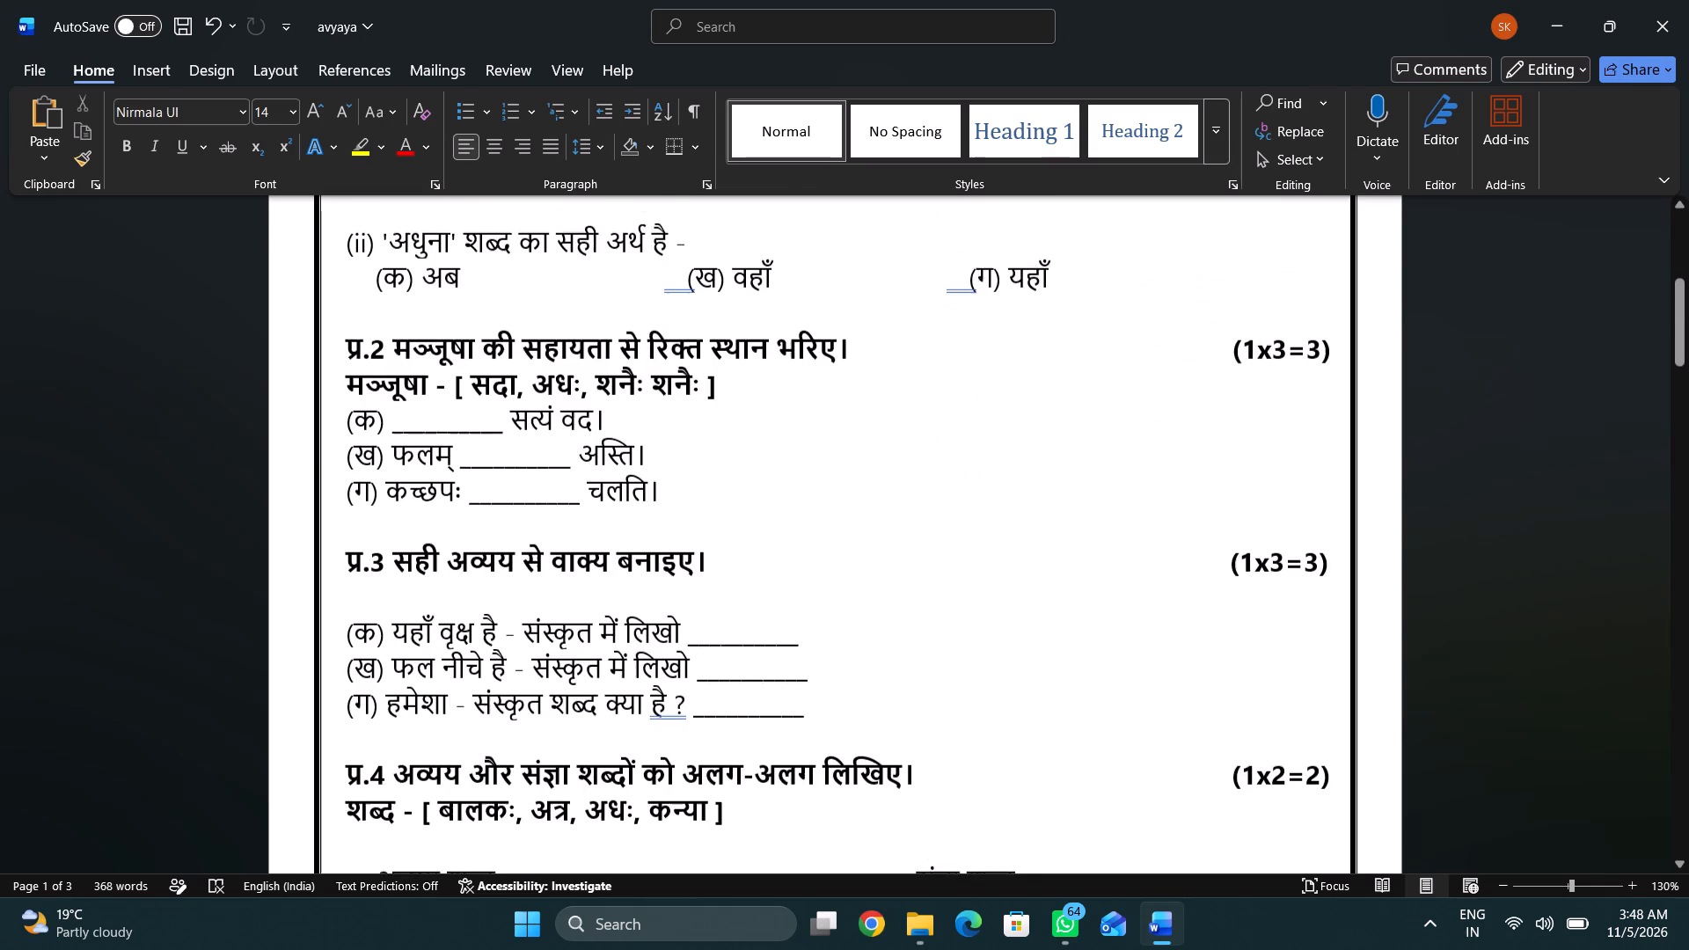
{"action": "scroll", "coordinate": [1053, 505], "scroll_direction": "down", "scroll_amount": 2}
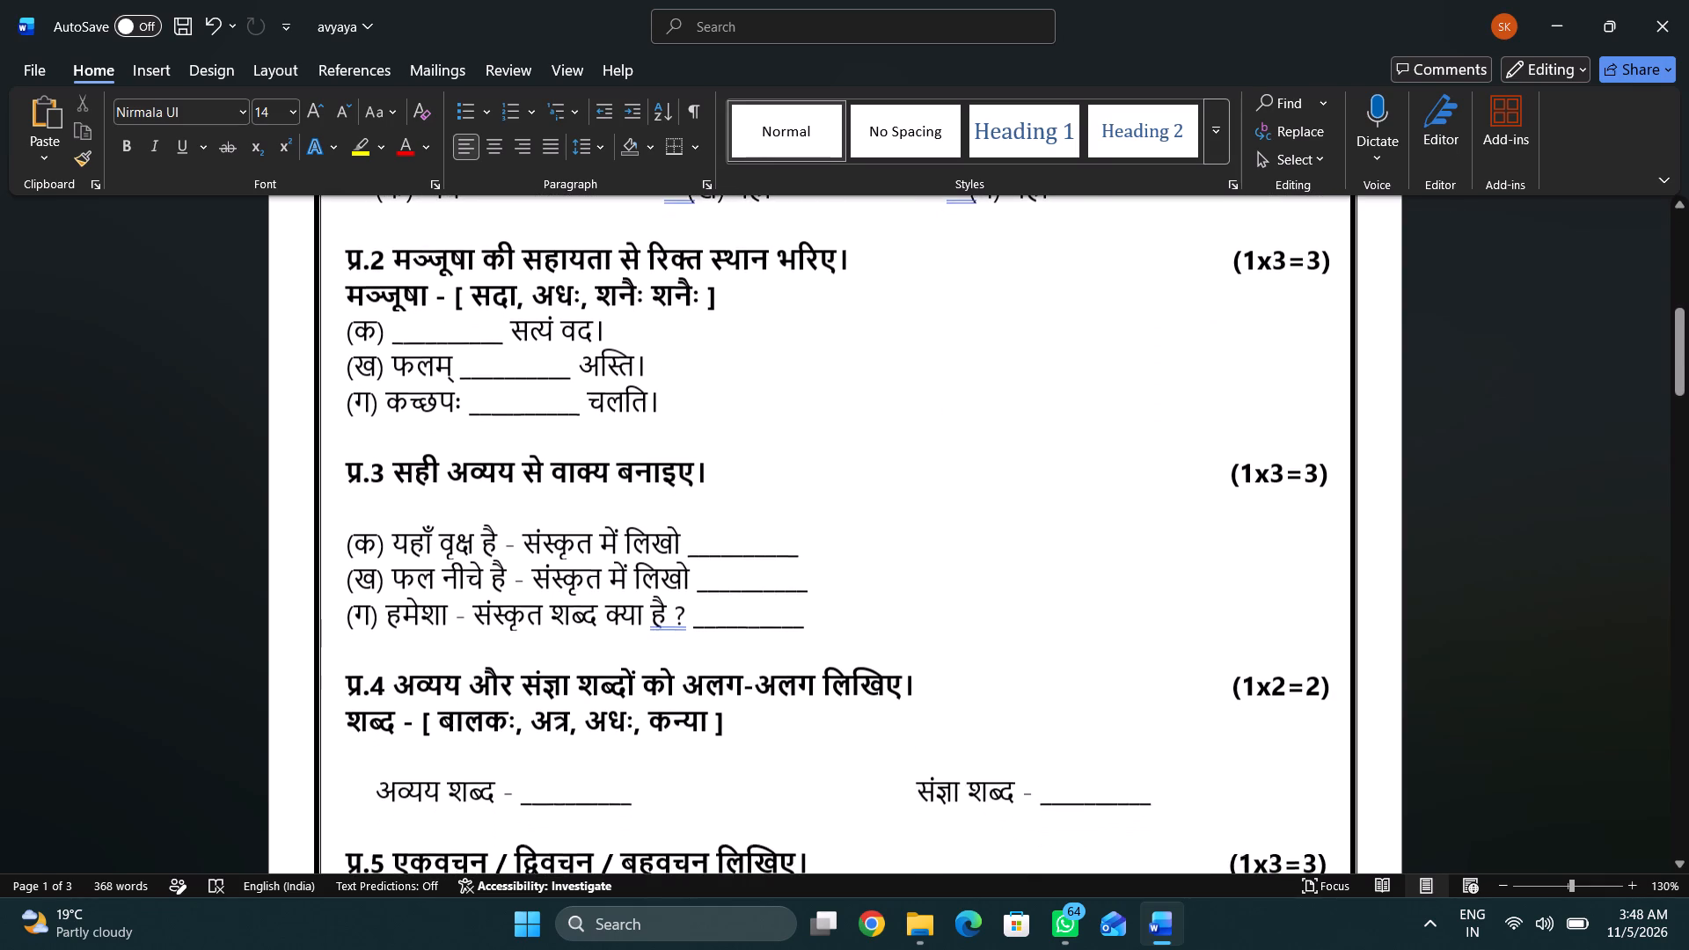
{"action": "scroll", "coordinate": [1053, 505], "scroll_direction": "down", "scroll_amount": 1}
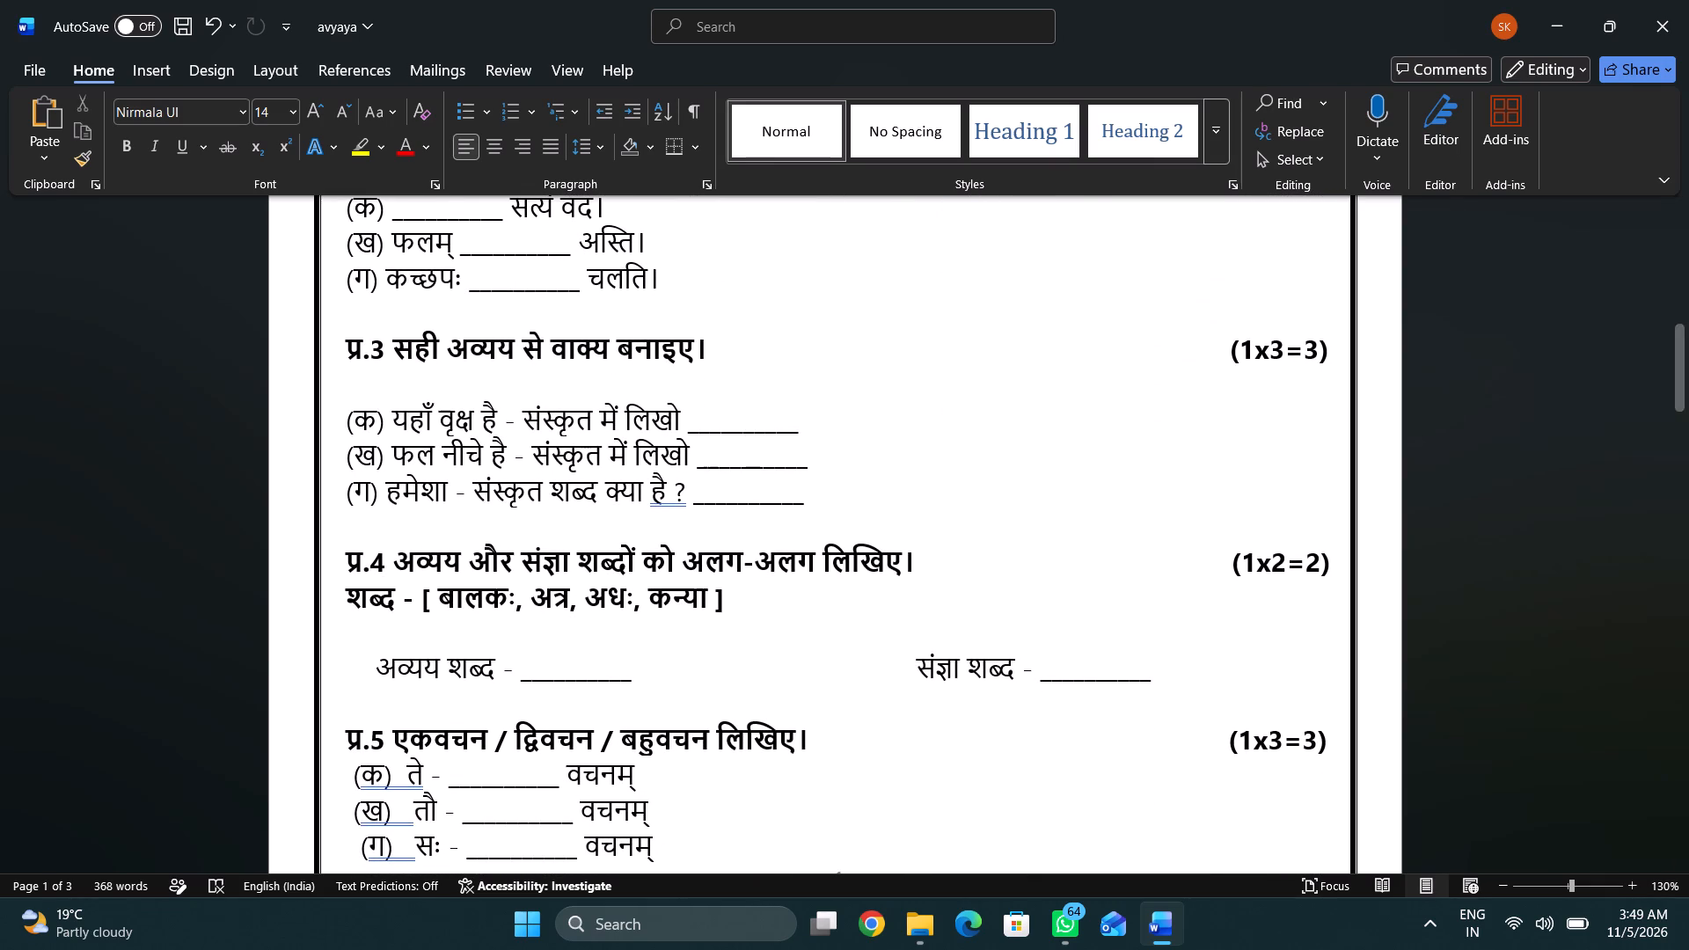
{"action": "scroll", "coordinate": [1053, 505], "scroll_direction": "down", "scroll_amount": 3}
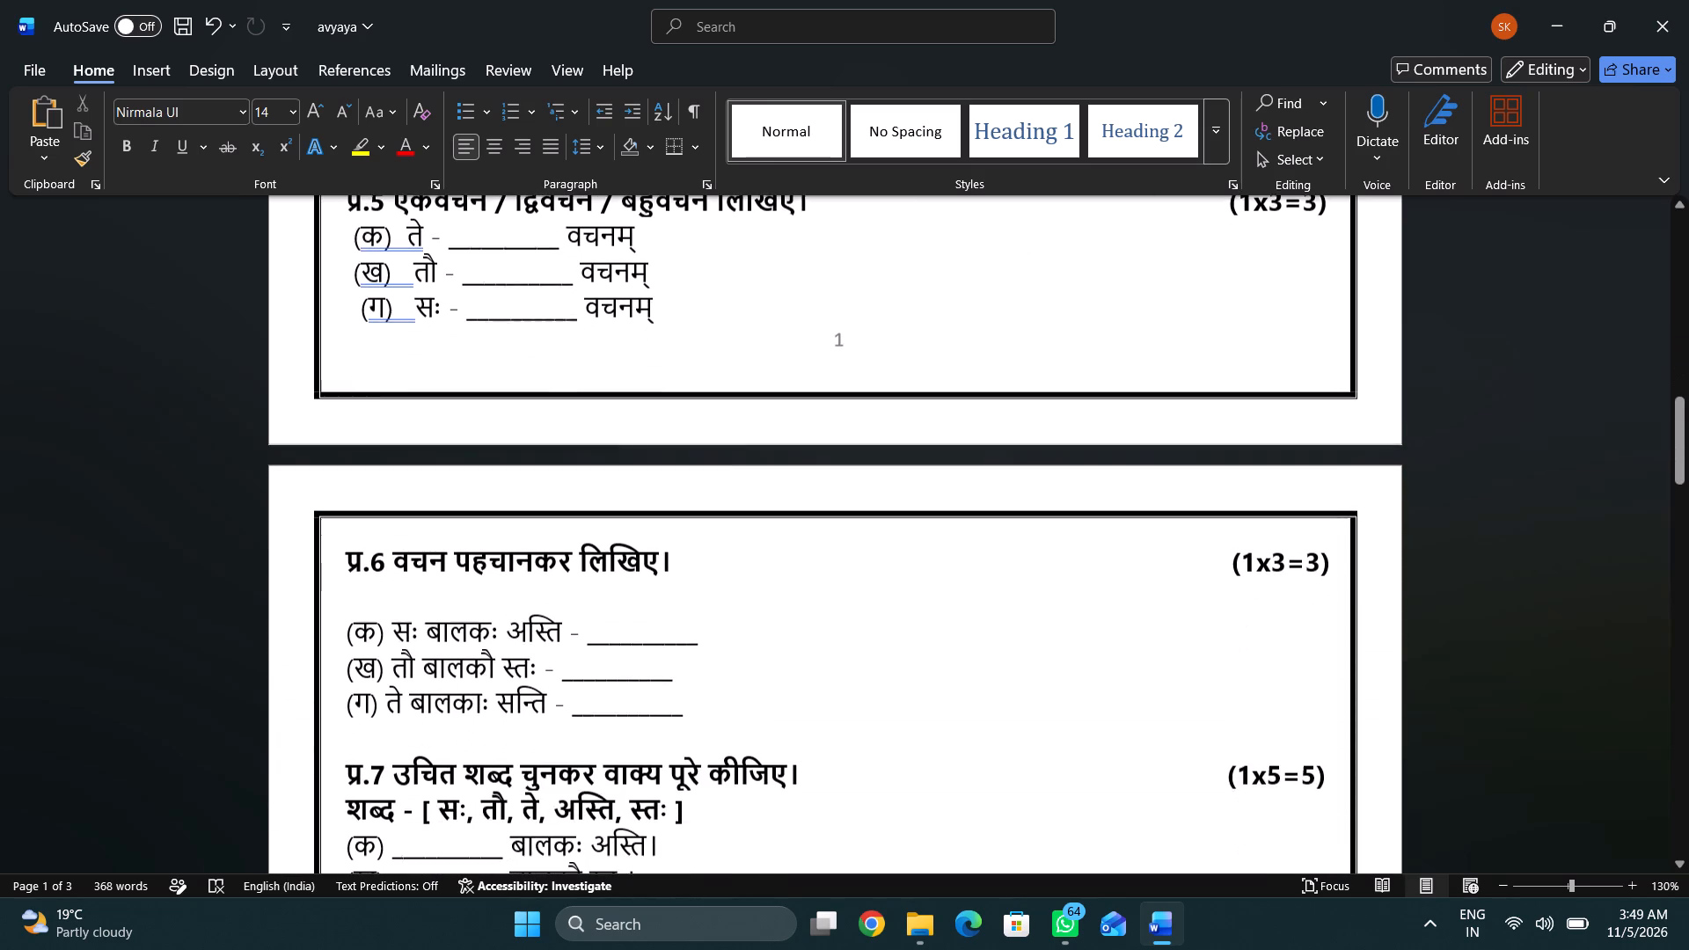
{"action": "scroll", "coordinate": [1053, 505], "scroll_direction": "down", "scroll_amount": 2}
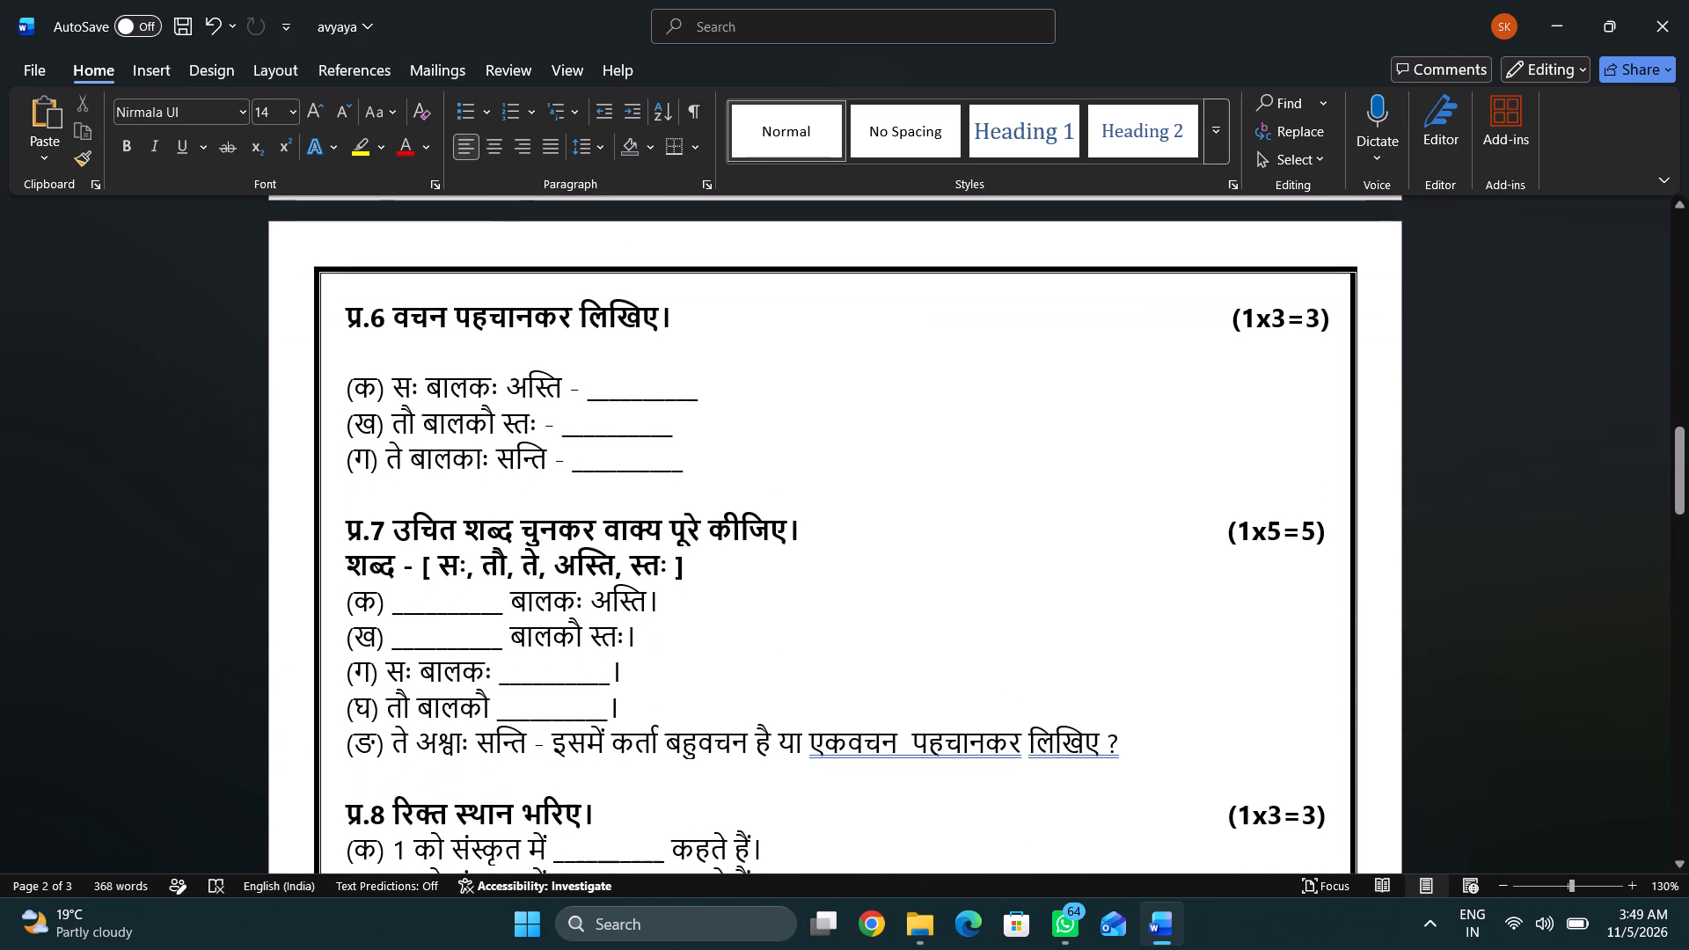
{"action": "scroll", "coordinate": [1053, 505], "scroll_direction": "down", "scroll_amount": 1}
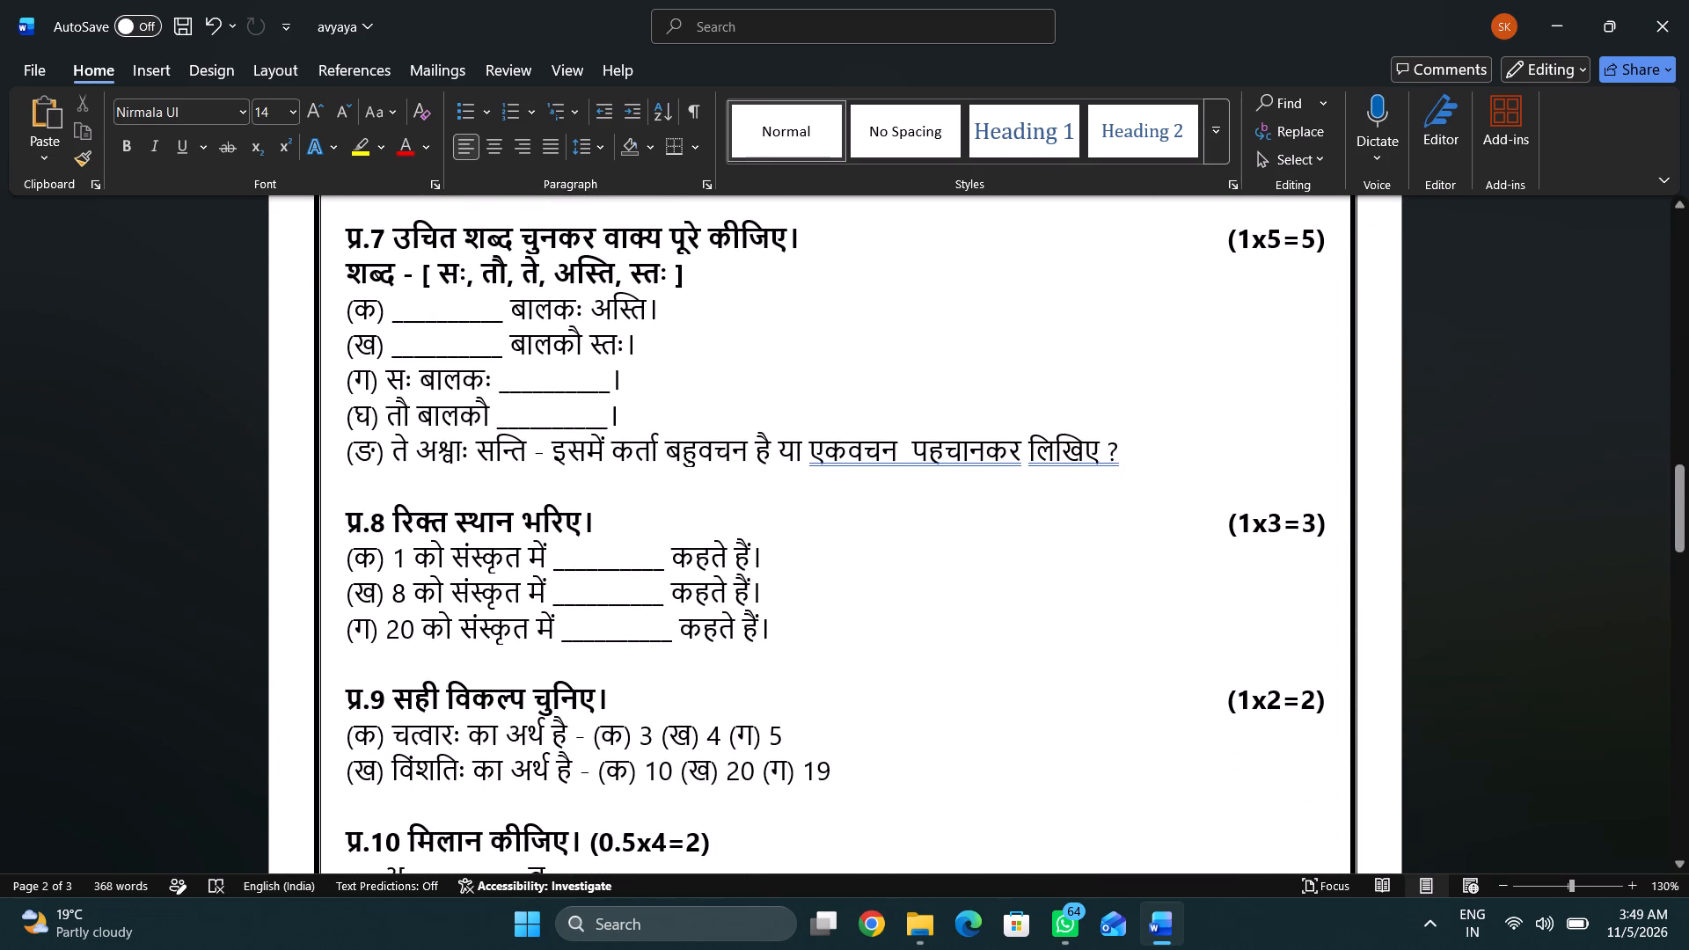
{"action": "scroll", "coordinate": [1053, 505], "scroll_direction": "down", "scroll_amount": 2}
{"action": "scroll", "coordinate": [1053, 505], "scroll_direction": "right", "scroll_amount": 1}
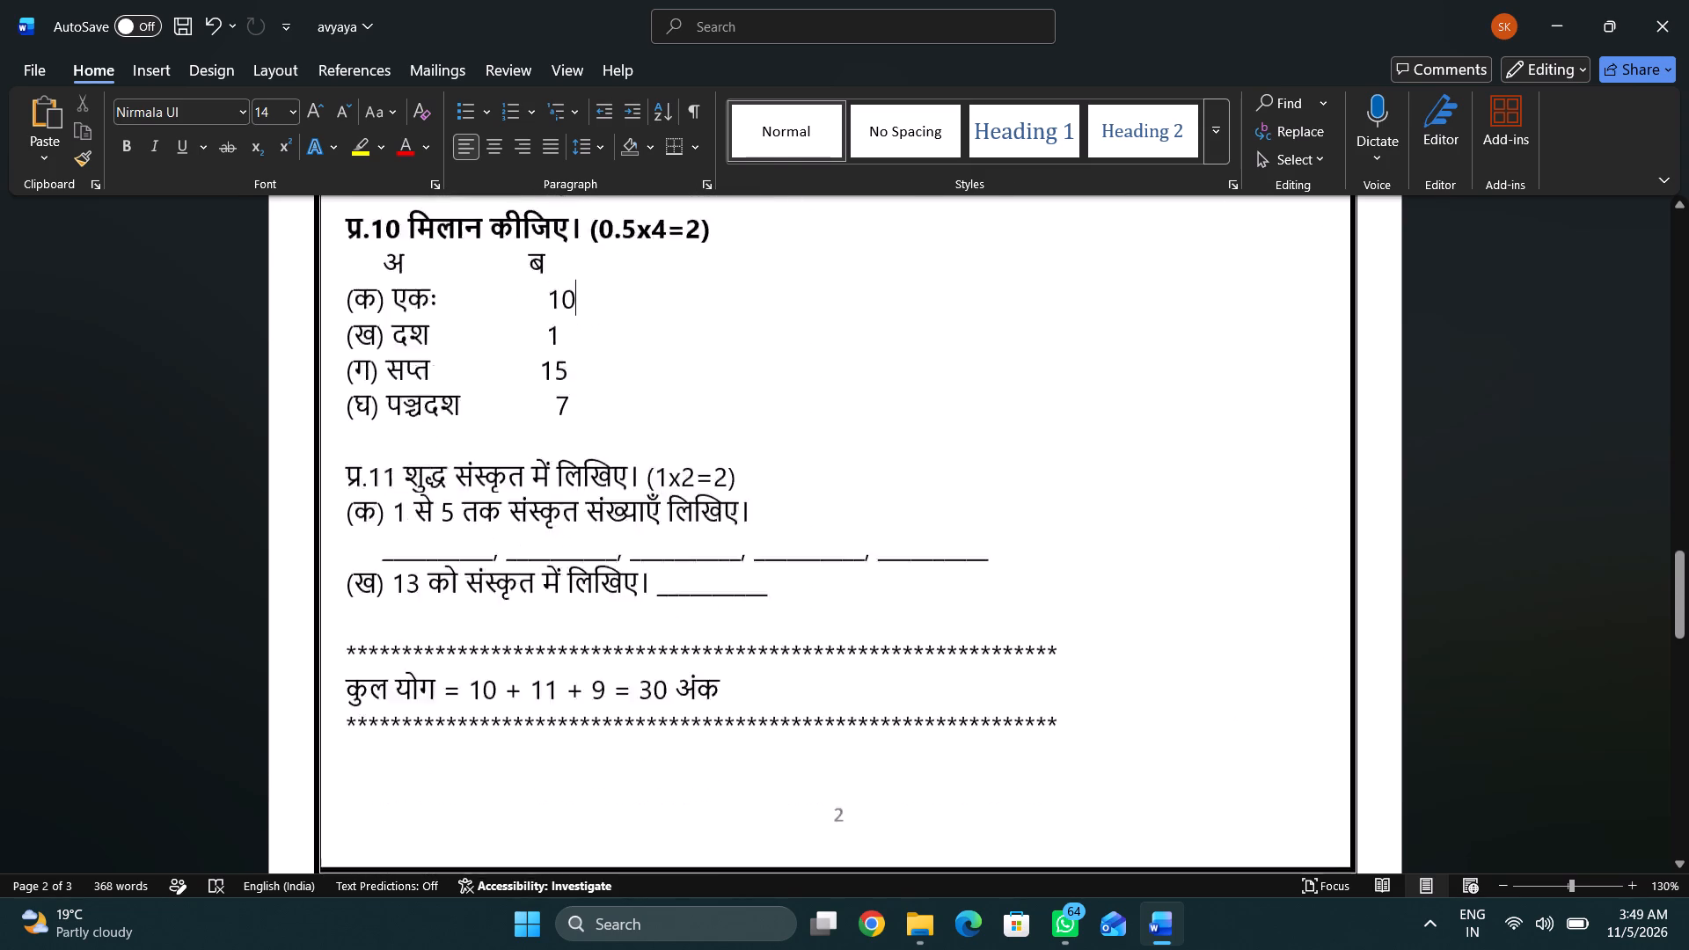
{"action": "scroll", "coordinate": [1053, 505], "scroll_direction": "right", "scroll_amount": 1}
{"action": "scroll", "coordinate": [1053, 505], "scroll_direction": "up", "scroll_amount": 1}
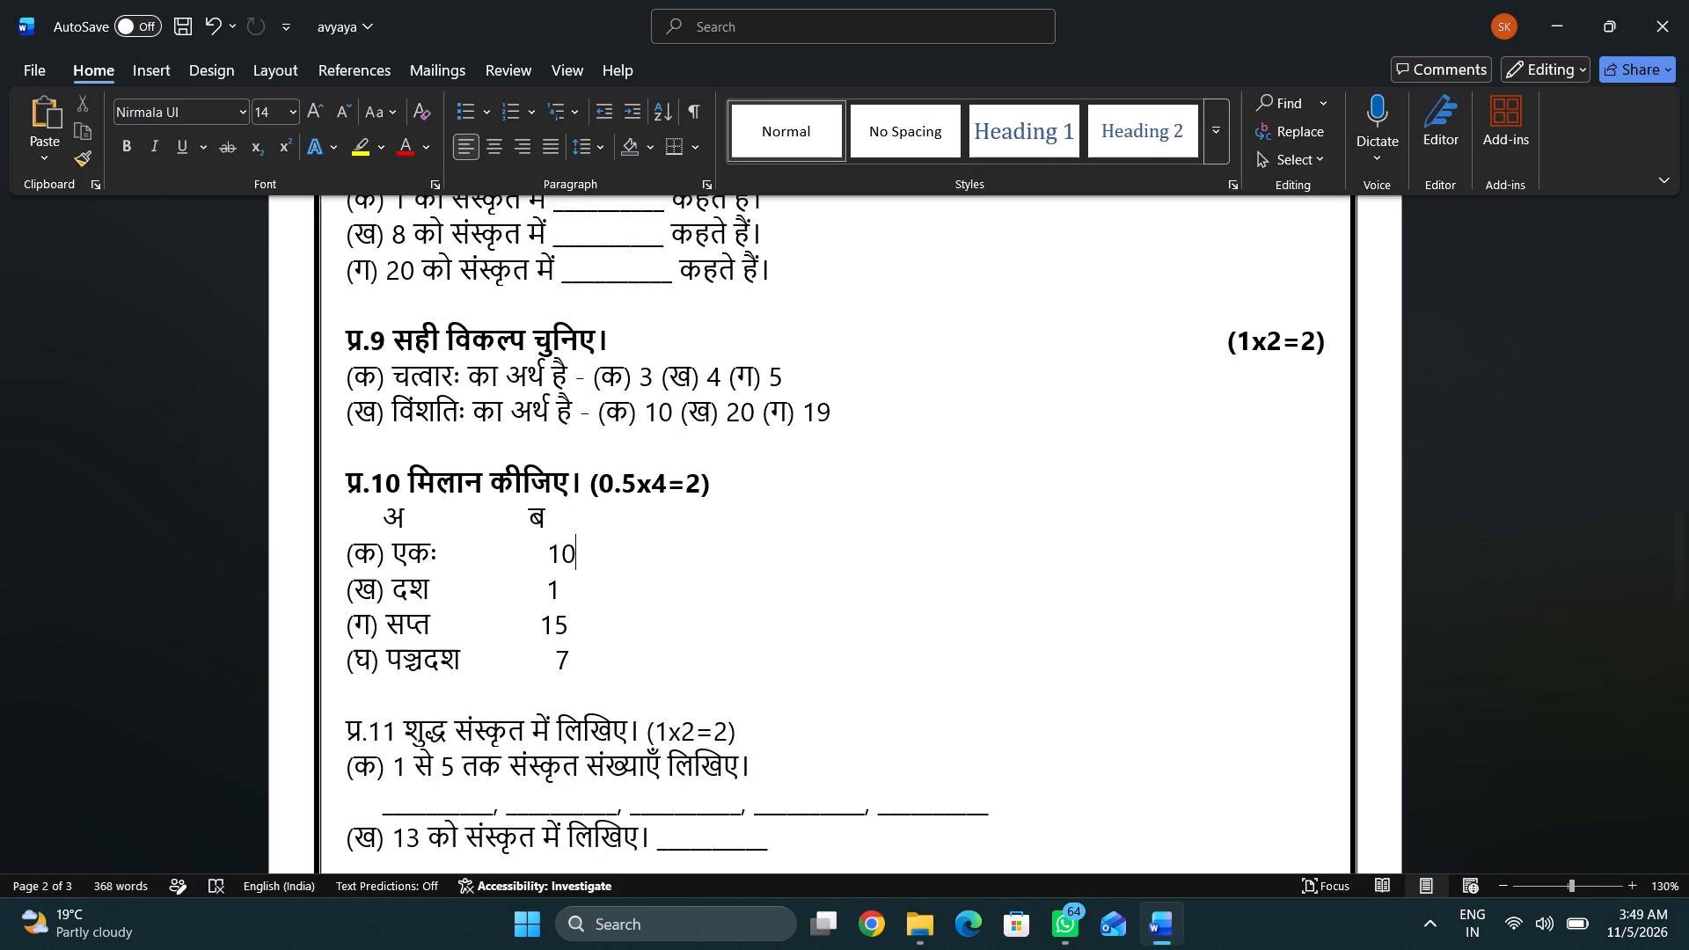
{"action": "scroll", "coordinate": [665, 533], "scroll_direction": "down", "scroll_amount": 2}
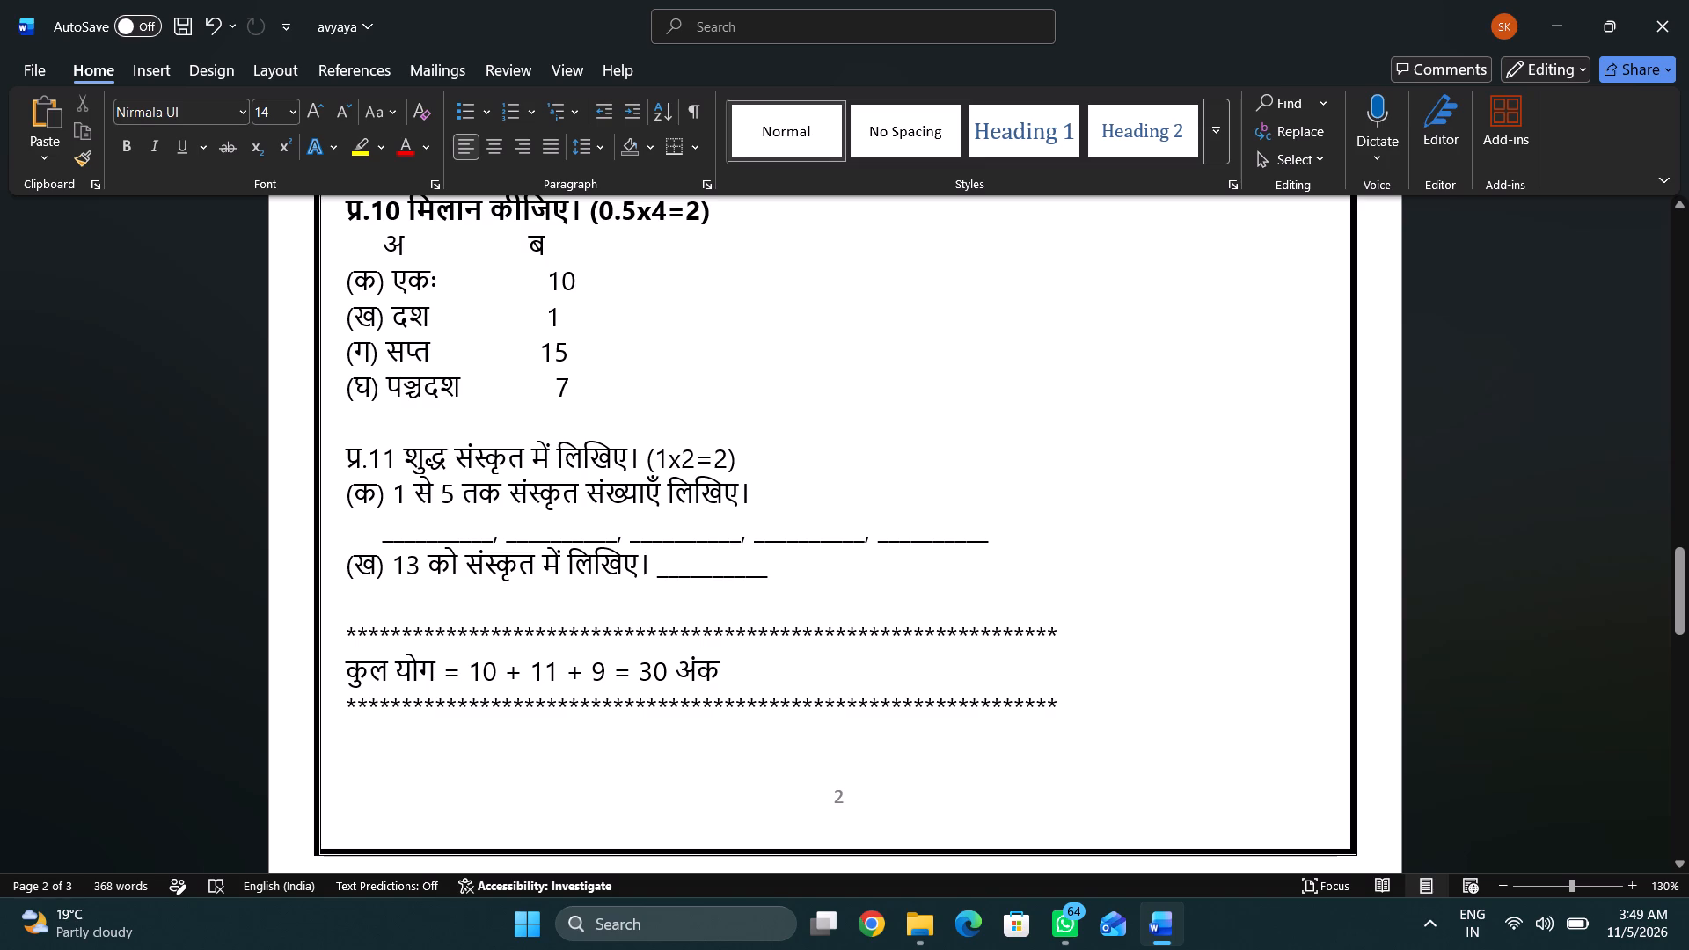
Re-read प्र.7 to प्र.11 and the closing lines on the second page, checking the content and headings.
{"action": "scroll", "coordinate": [654, 446], "scroll_direction": "up", "scroll_amount": 2}
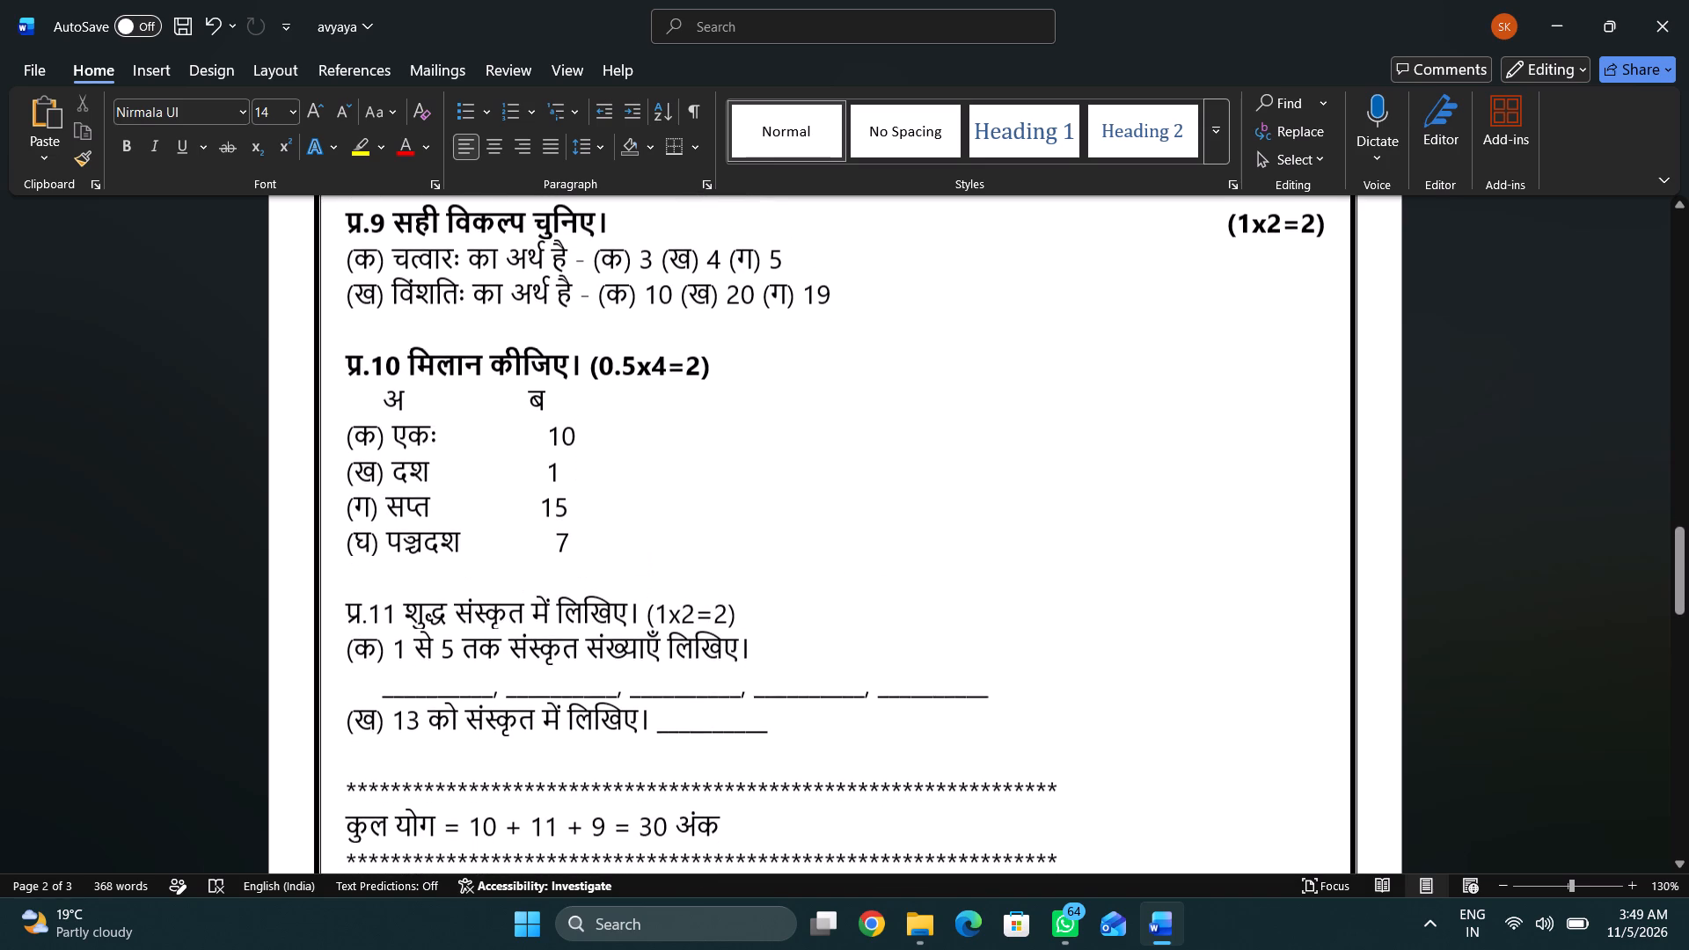
{"action": "scroll", "coordinate": [654, 446], "scroll_direction": "up", "scroll_amount": 1}
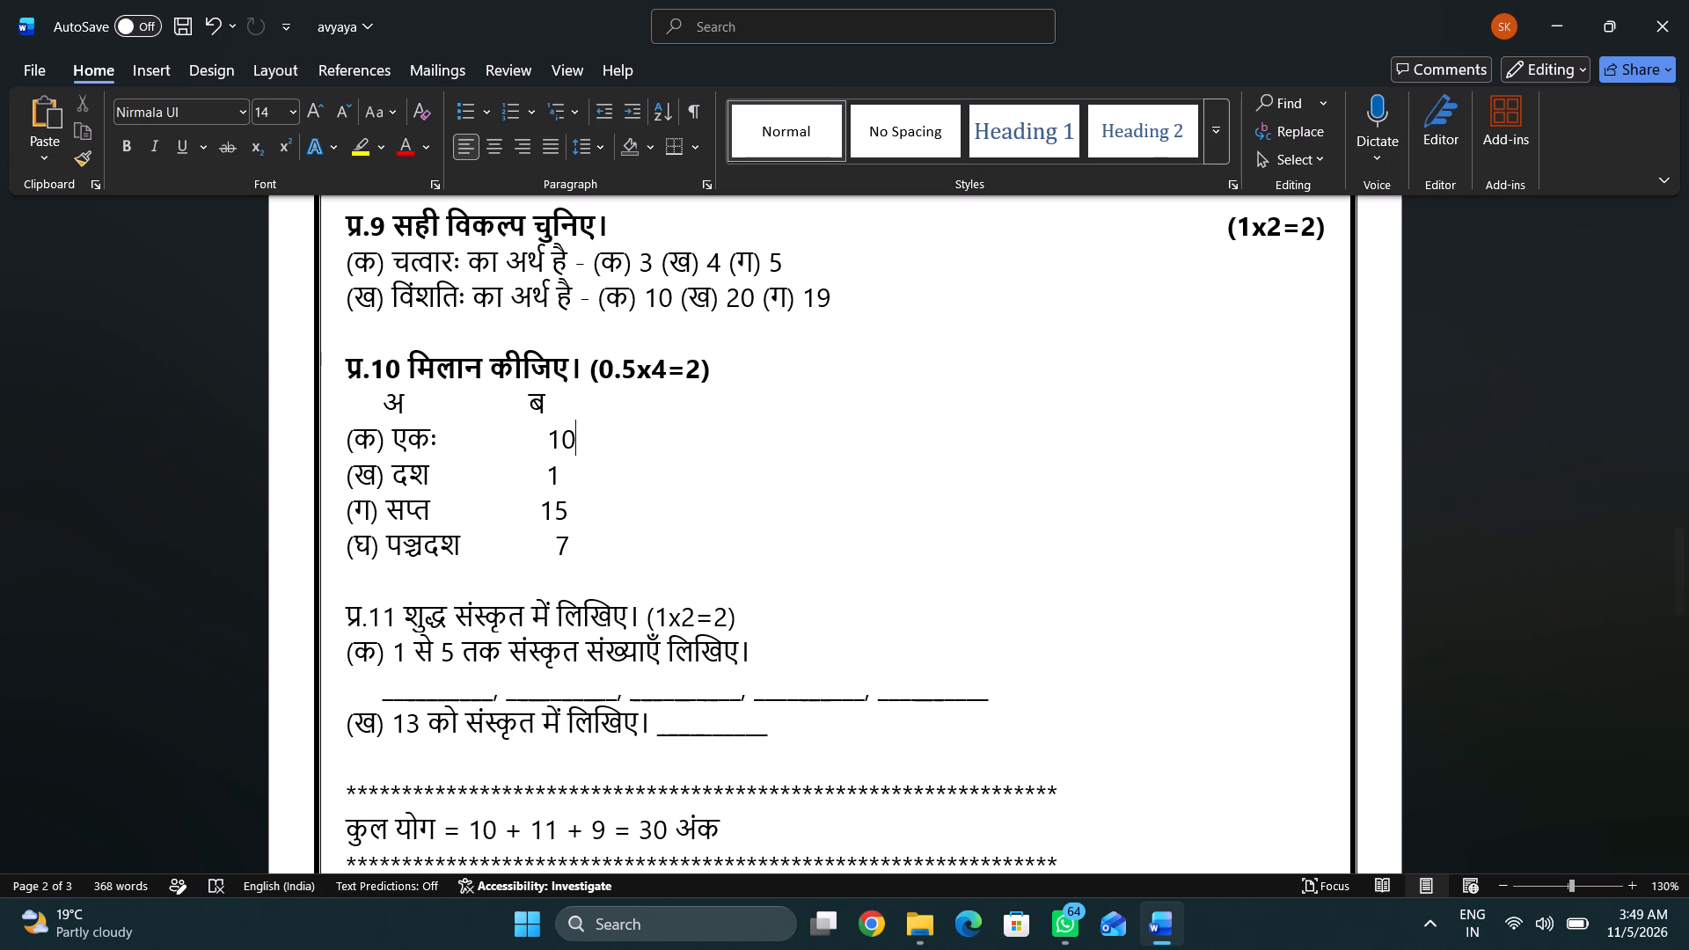
{"action": "scroll", "coordinate": [1051, 334], "scroll_direction": "up", "scroll_amount": 2}
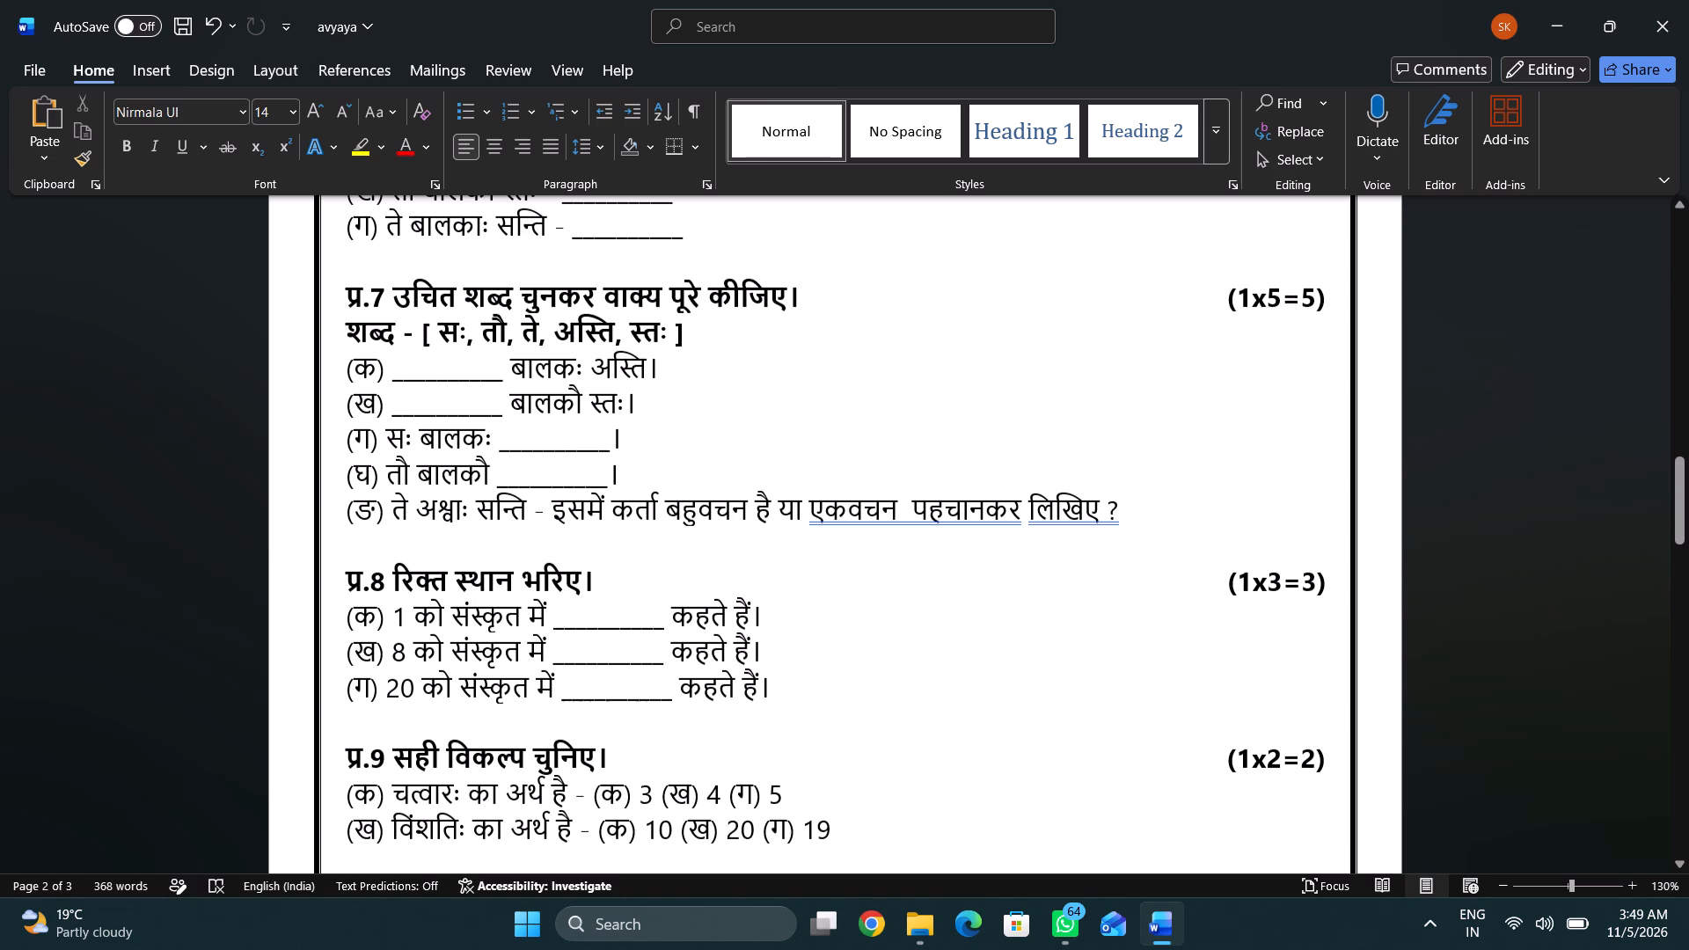
{"action": "scroll", "coordinate": [867, 600], "scroll_direction": "down", "scroll_amount": 2}
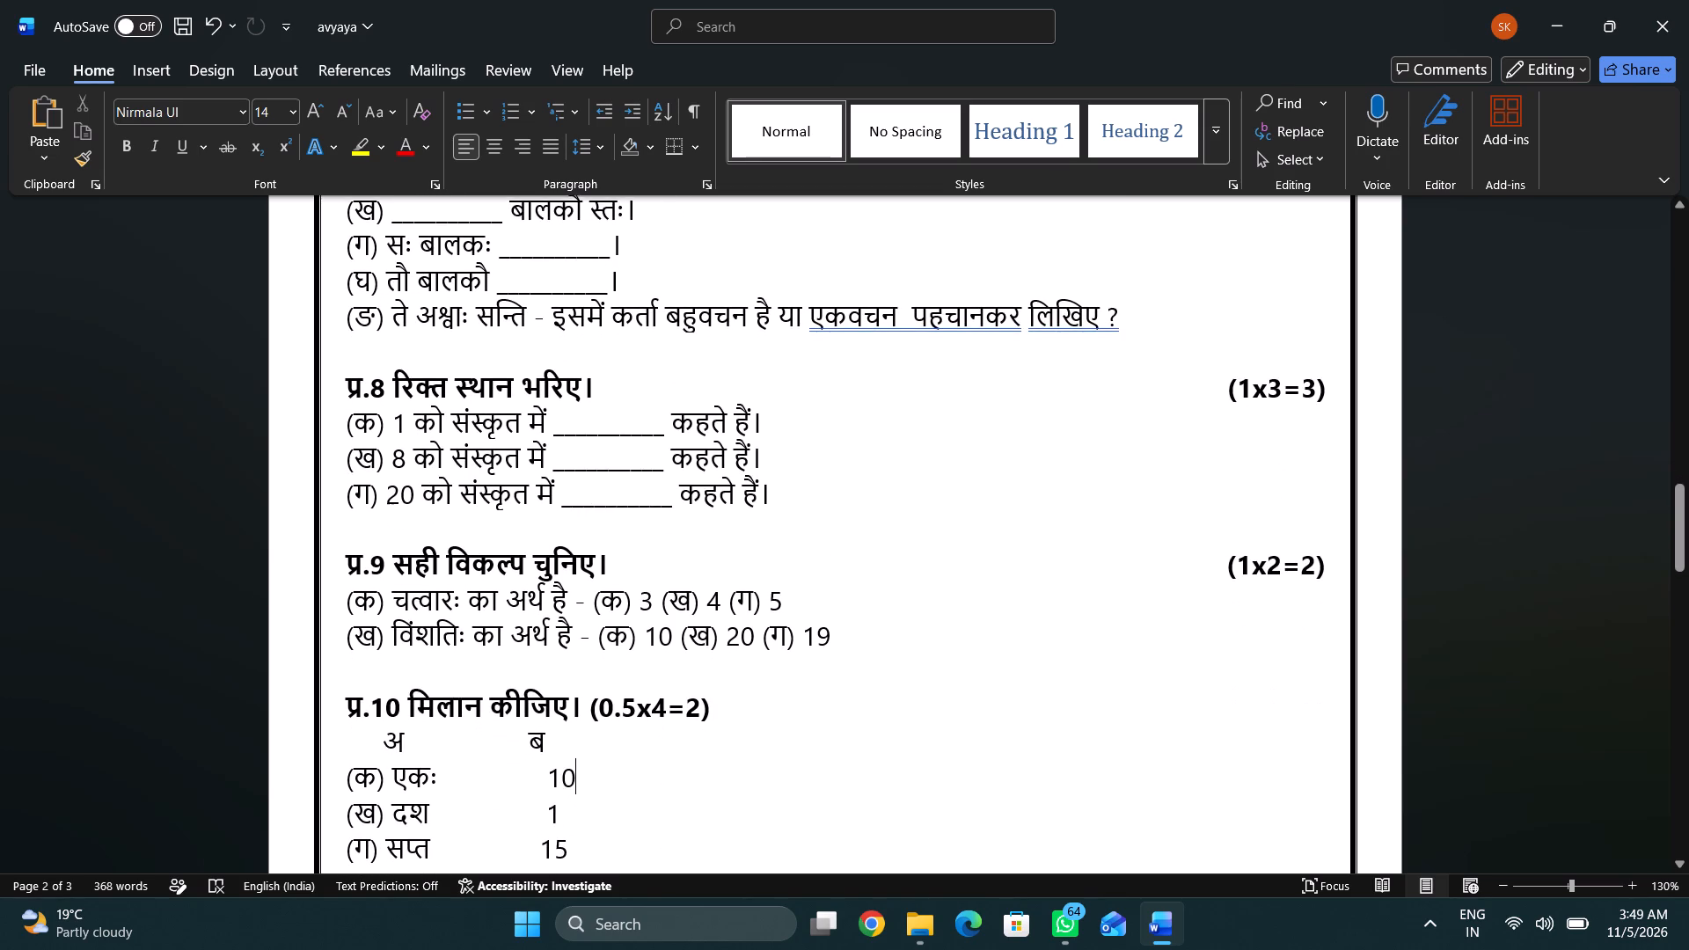
{"action": "scroll", "coordinate": [867, 600], "scroll_direction": "down", "scroll_amount": 2}
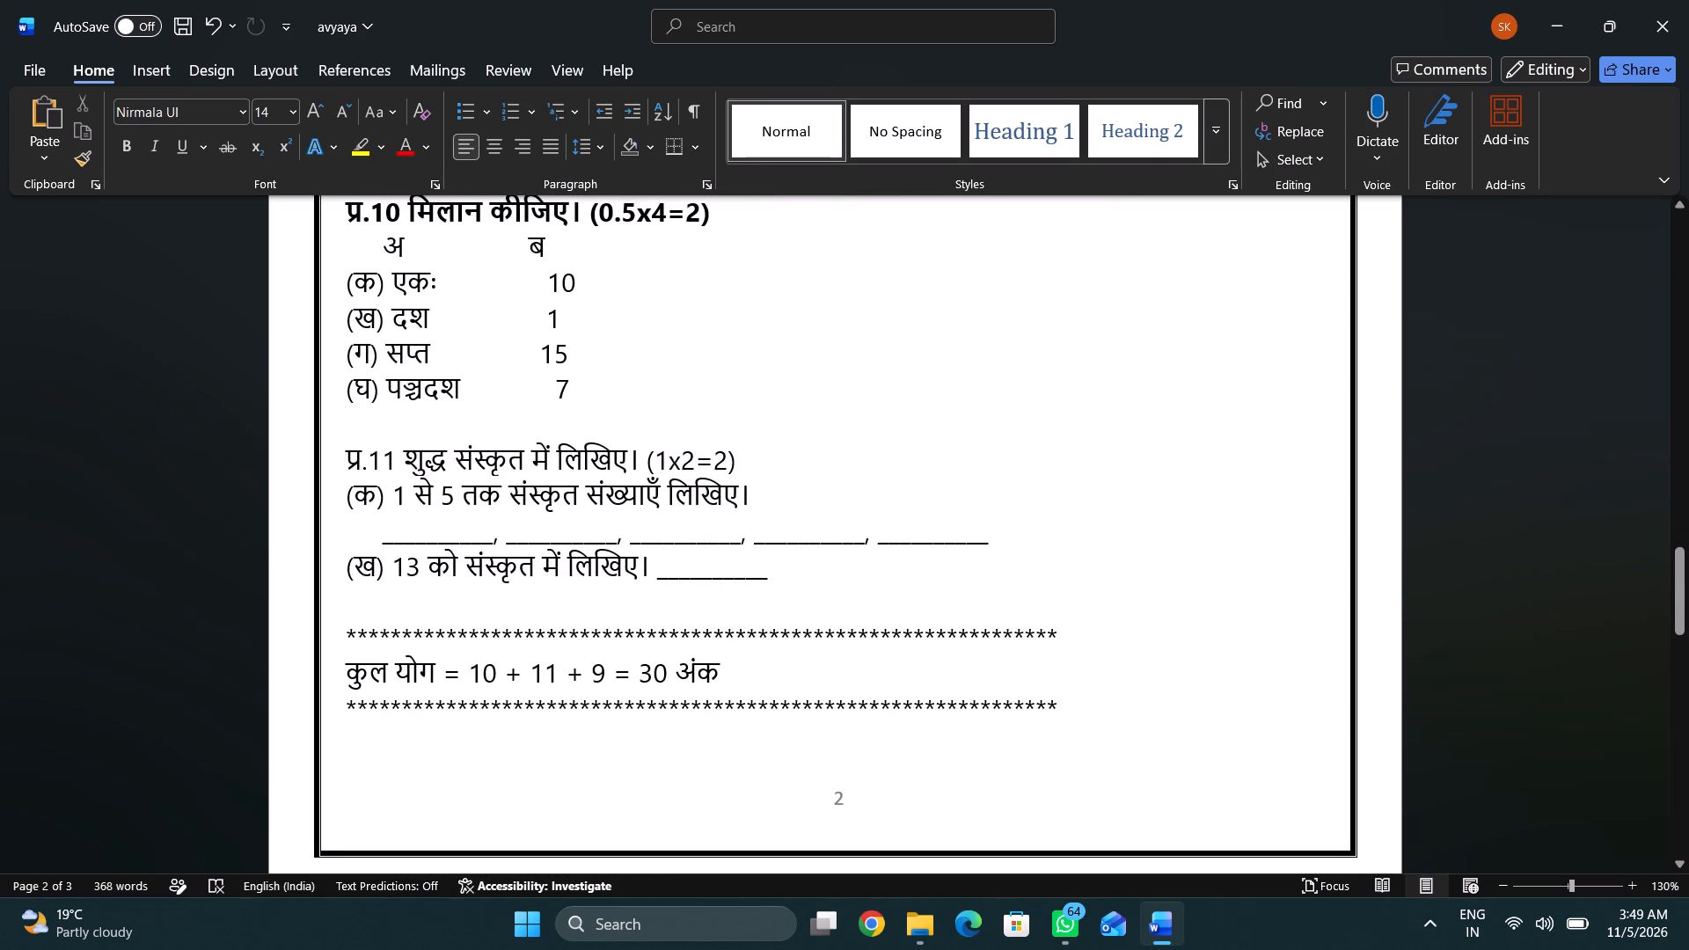
{"action": "scroll", "coordinate": [867, 600], "scroll_direction": "up", "scroll_amount": 1}
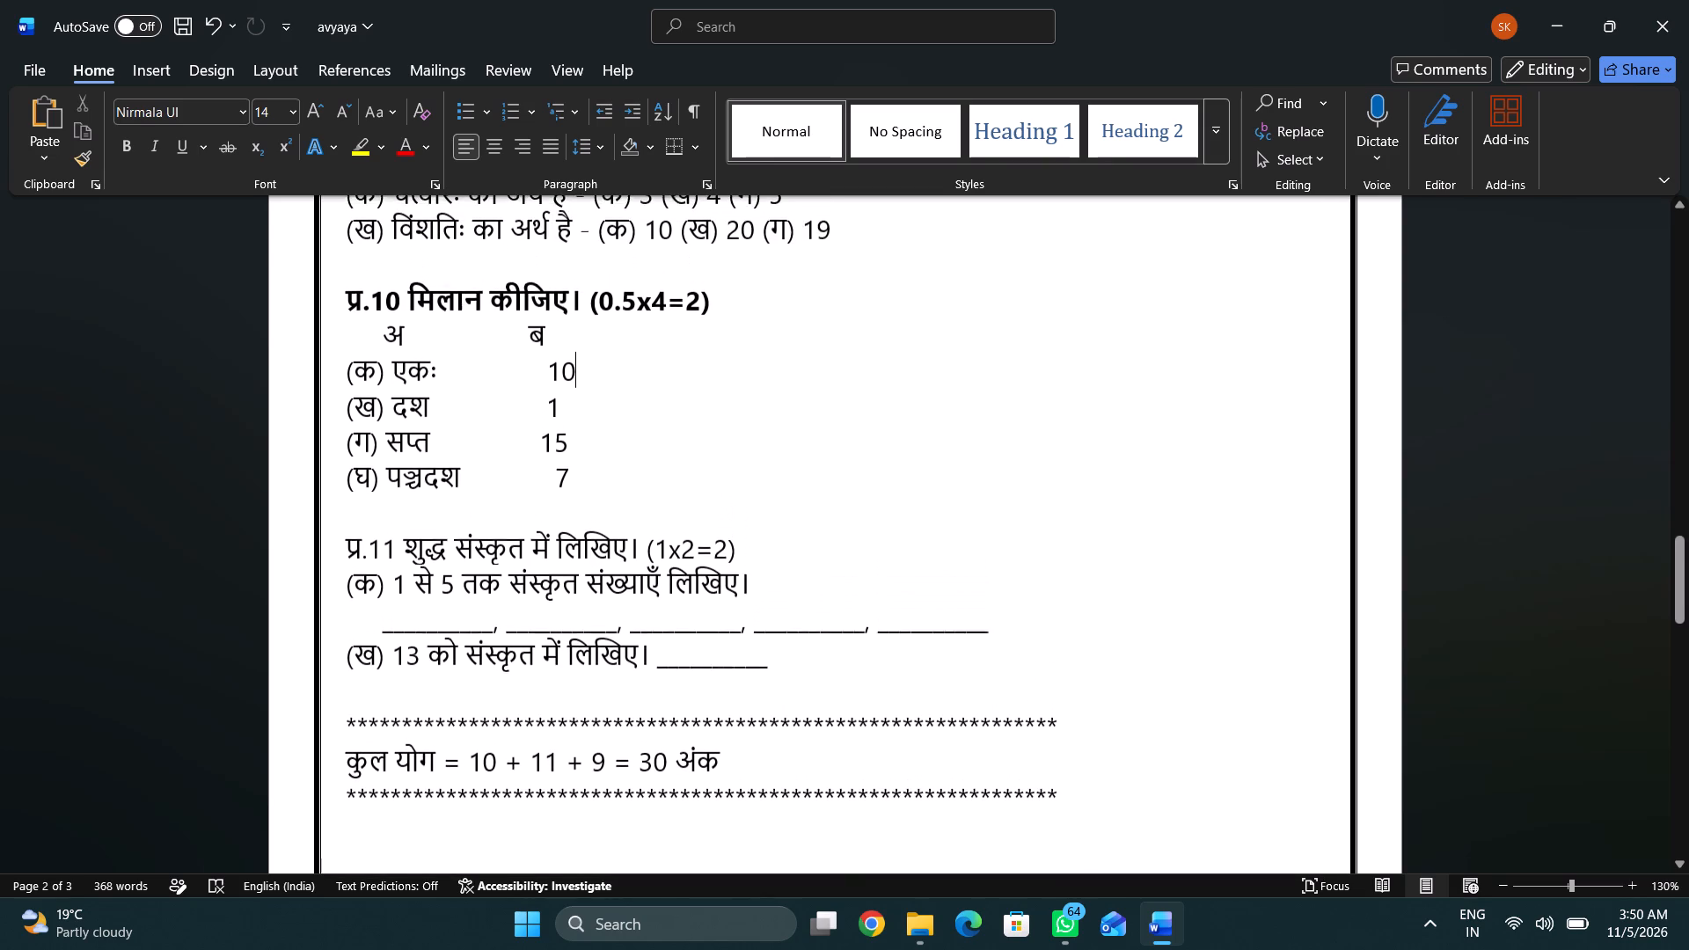
{"action": "scroll", "coordinate": [791, 558], "scroll_direction": "up", "scroll_amount": 2}
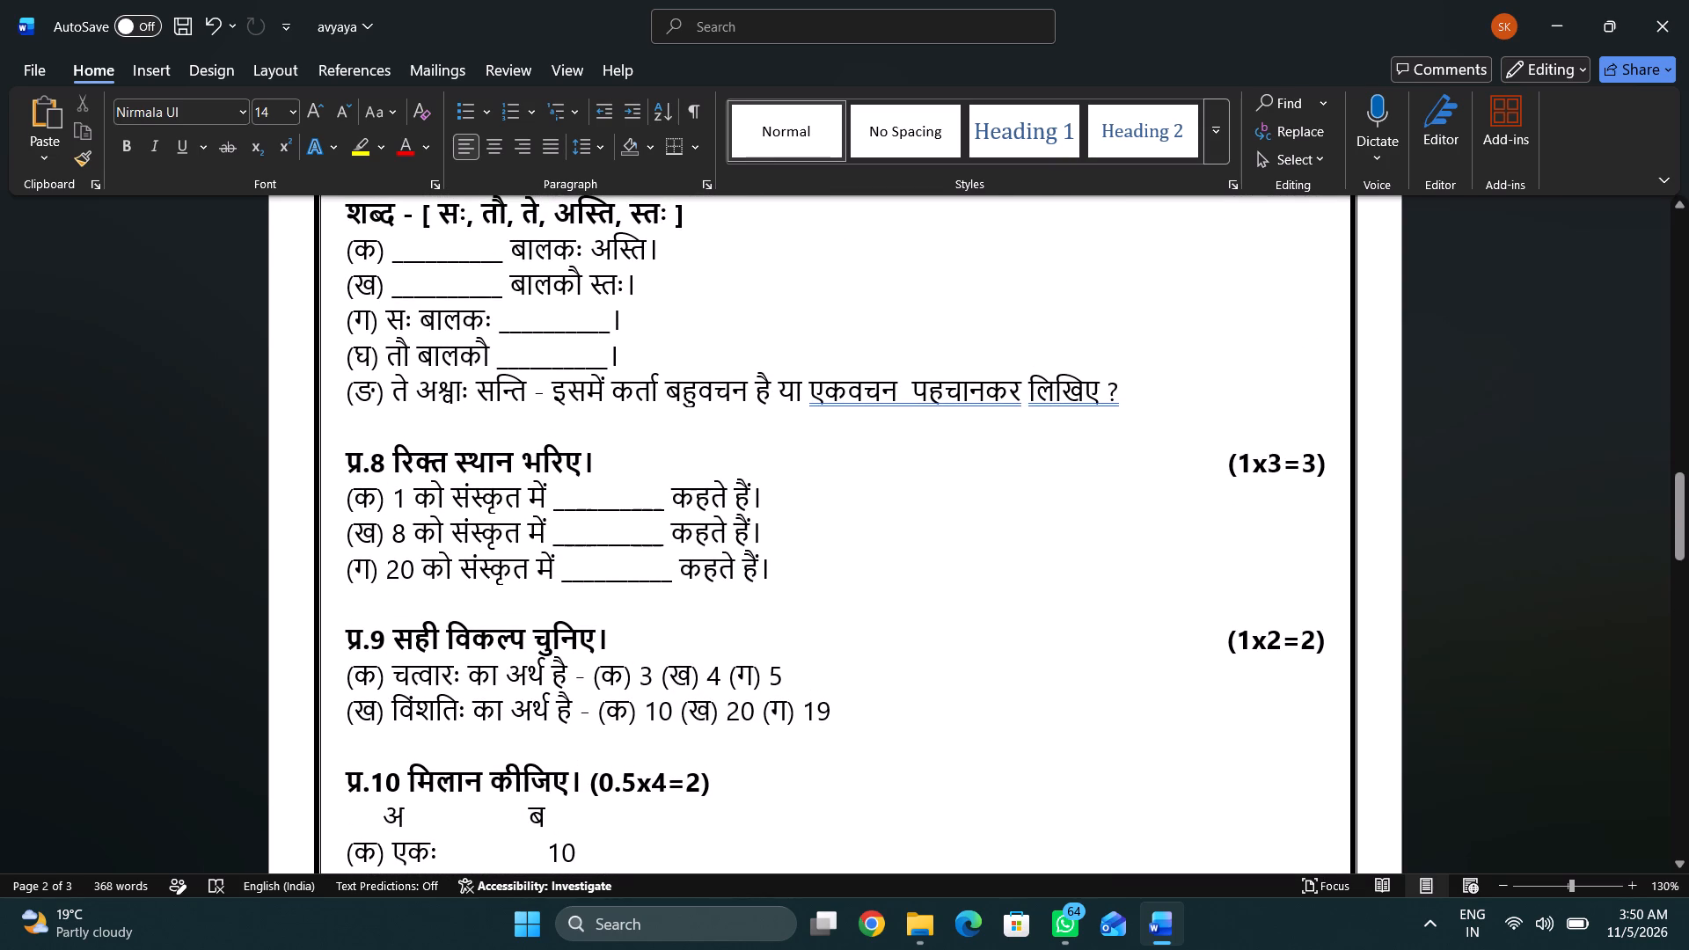
Delete everything after प्र.9: the प्र.10 matching question, प्र.11, the asterisk lines and the कुल योग total line.
{"action": "scroll", "coordinate": [892, 500], "scroll_direction": "down", "scroll_amount": 2}
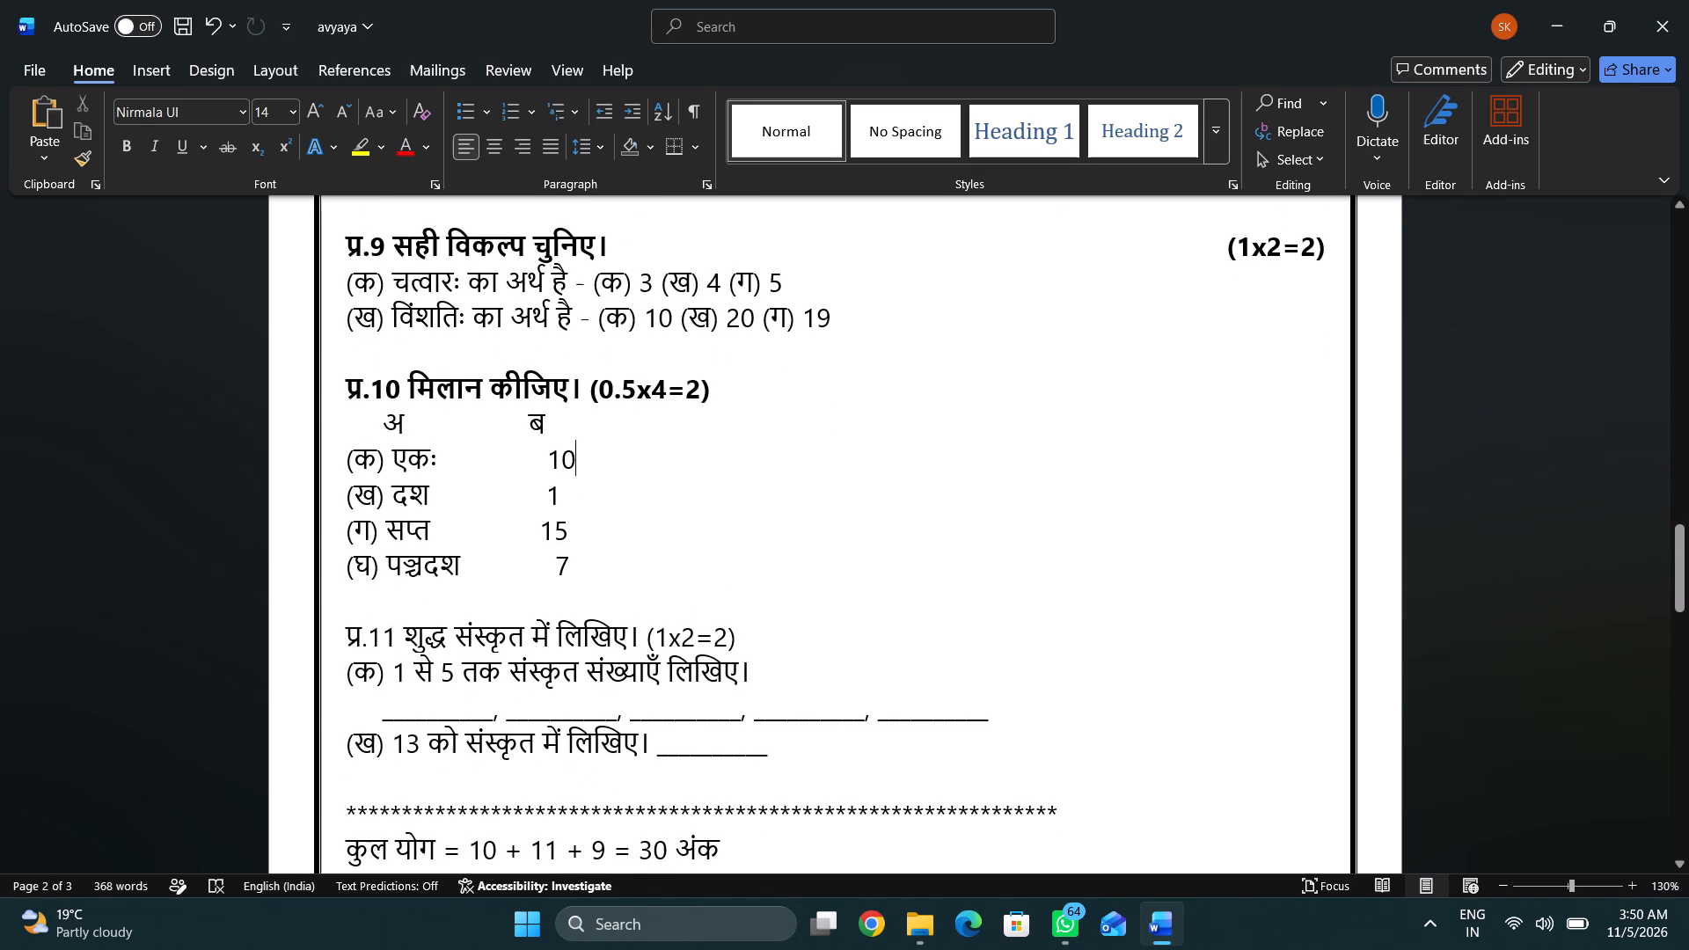
{"action": "left_click_drag", "start_coordinate": [342, 389], "coordinate": [521, 659]}
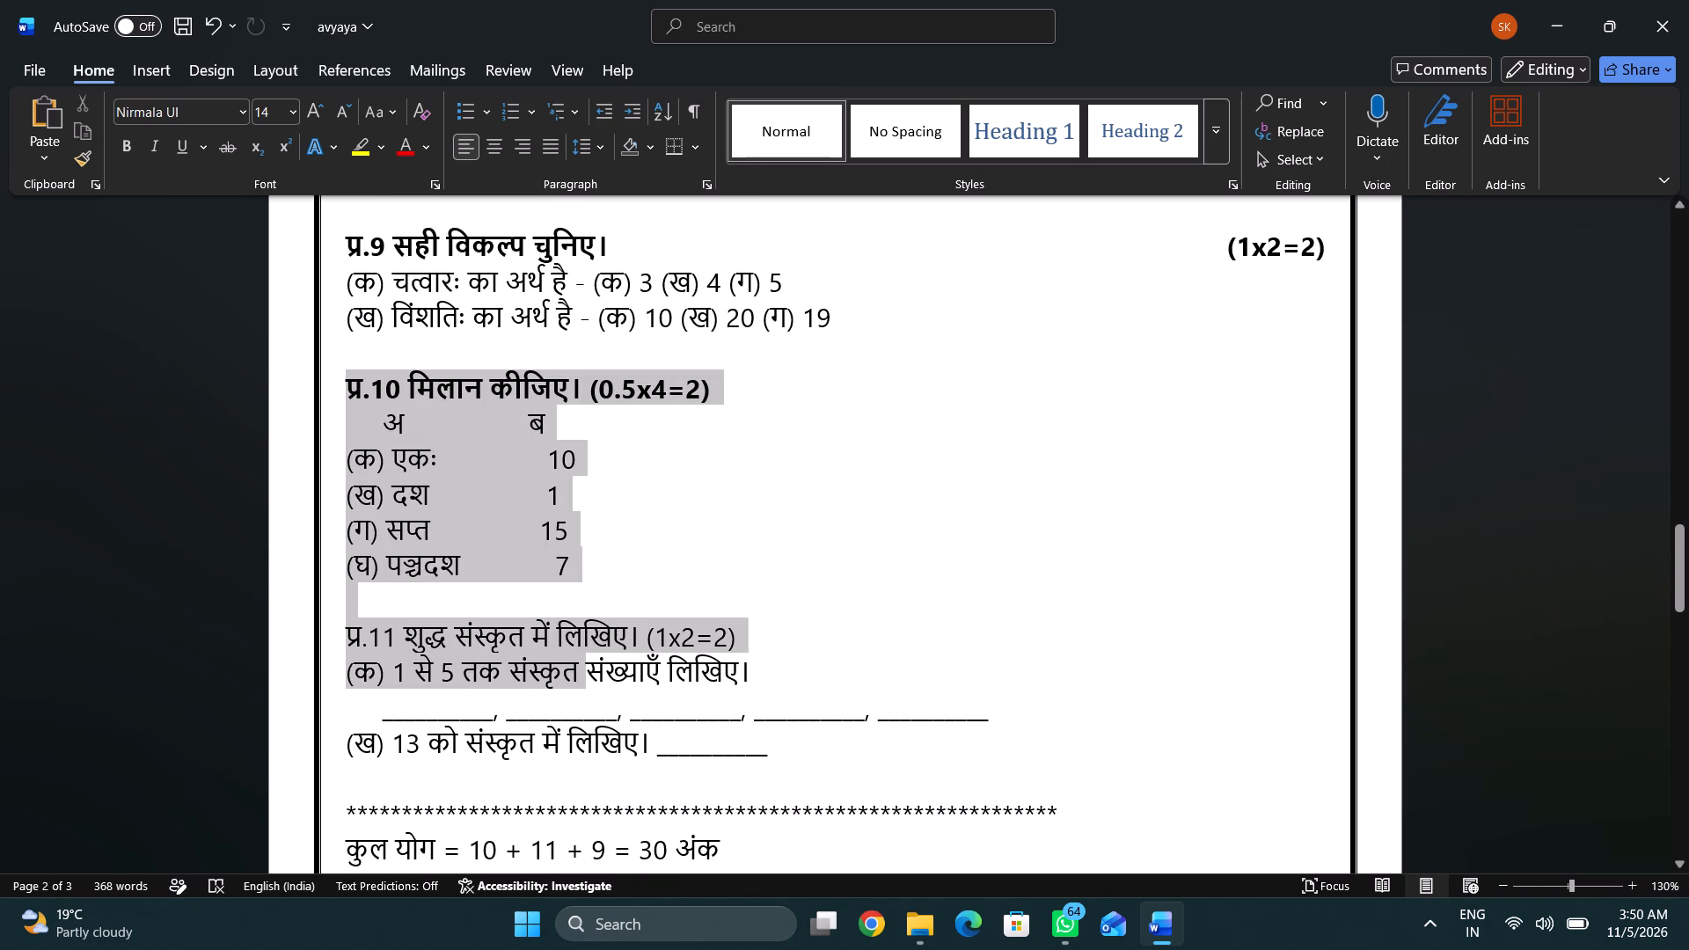
{"action": "left_click_drag", "start_coordinate": [521, 659], "coordinate": [660, 782]}
{"action": "scroll", "coordinate": [612, 713], "scroll_direction": "up", "scroll_amount": 1}
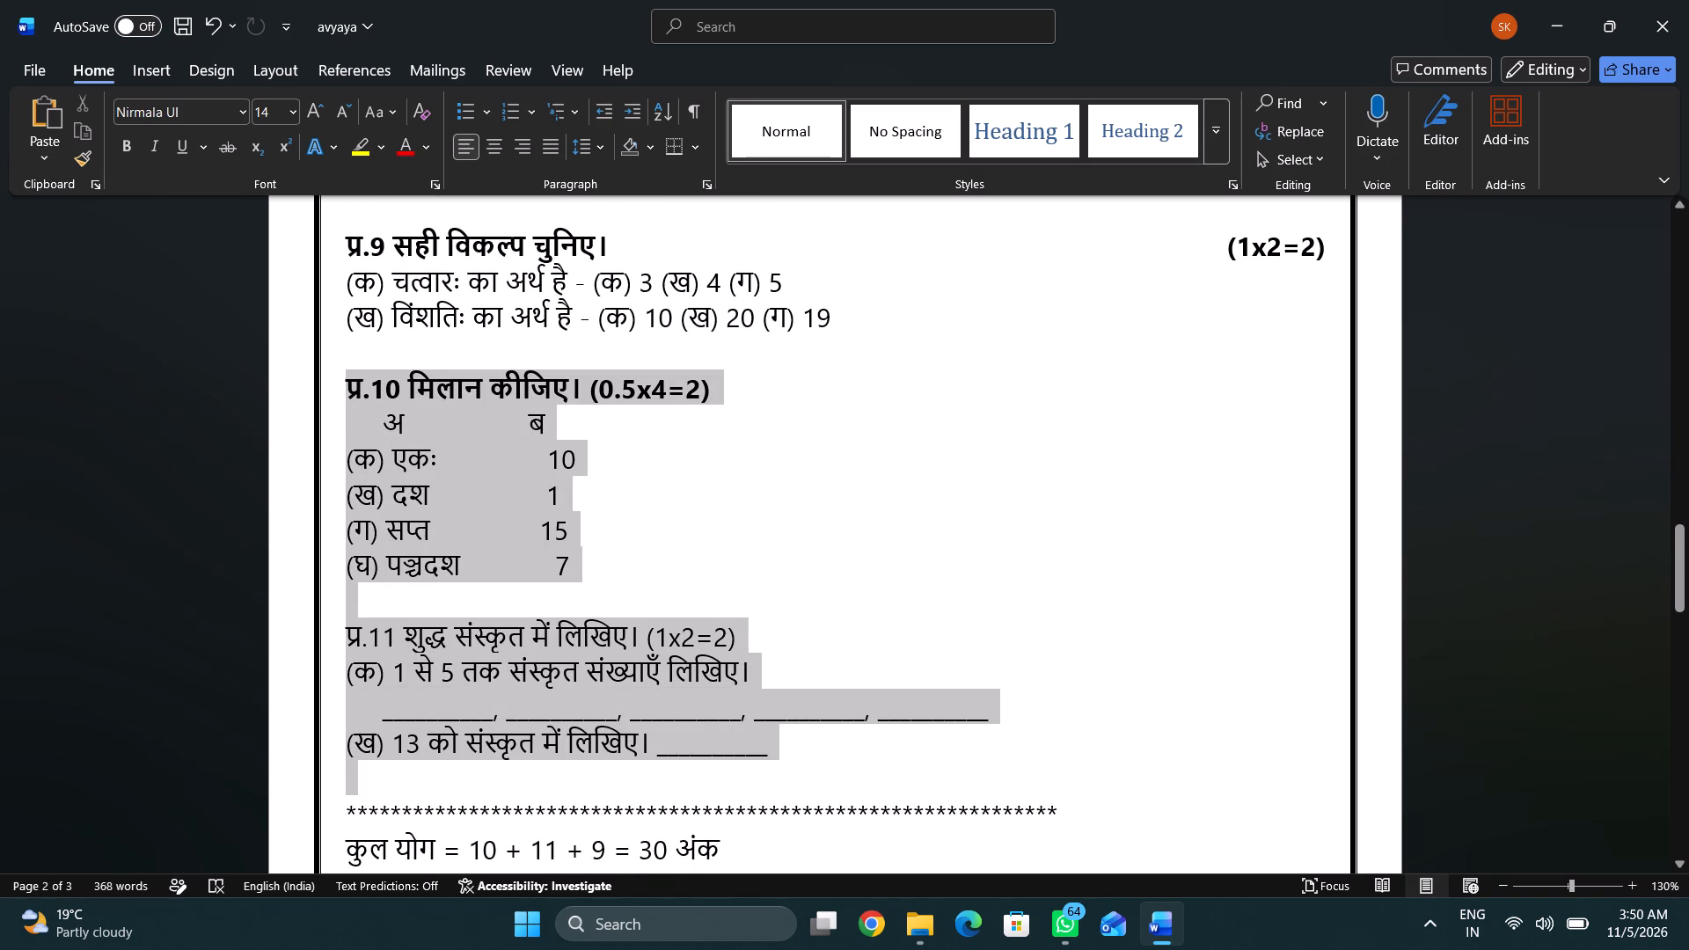
{"action": "scroll", "coordinate": [660, 782], "scroll_direction": "up", "scroll_amount": 1}
{"action": "left_click_drag", "start_coordinate": [660, 782], "coordinate": [836, 755]}
{"action": "key", "text": "BackSpace"}
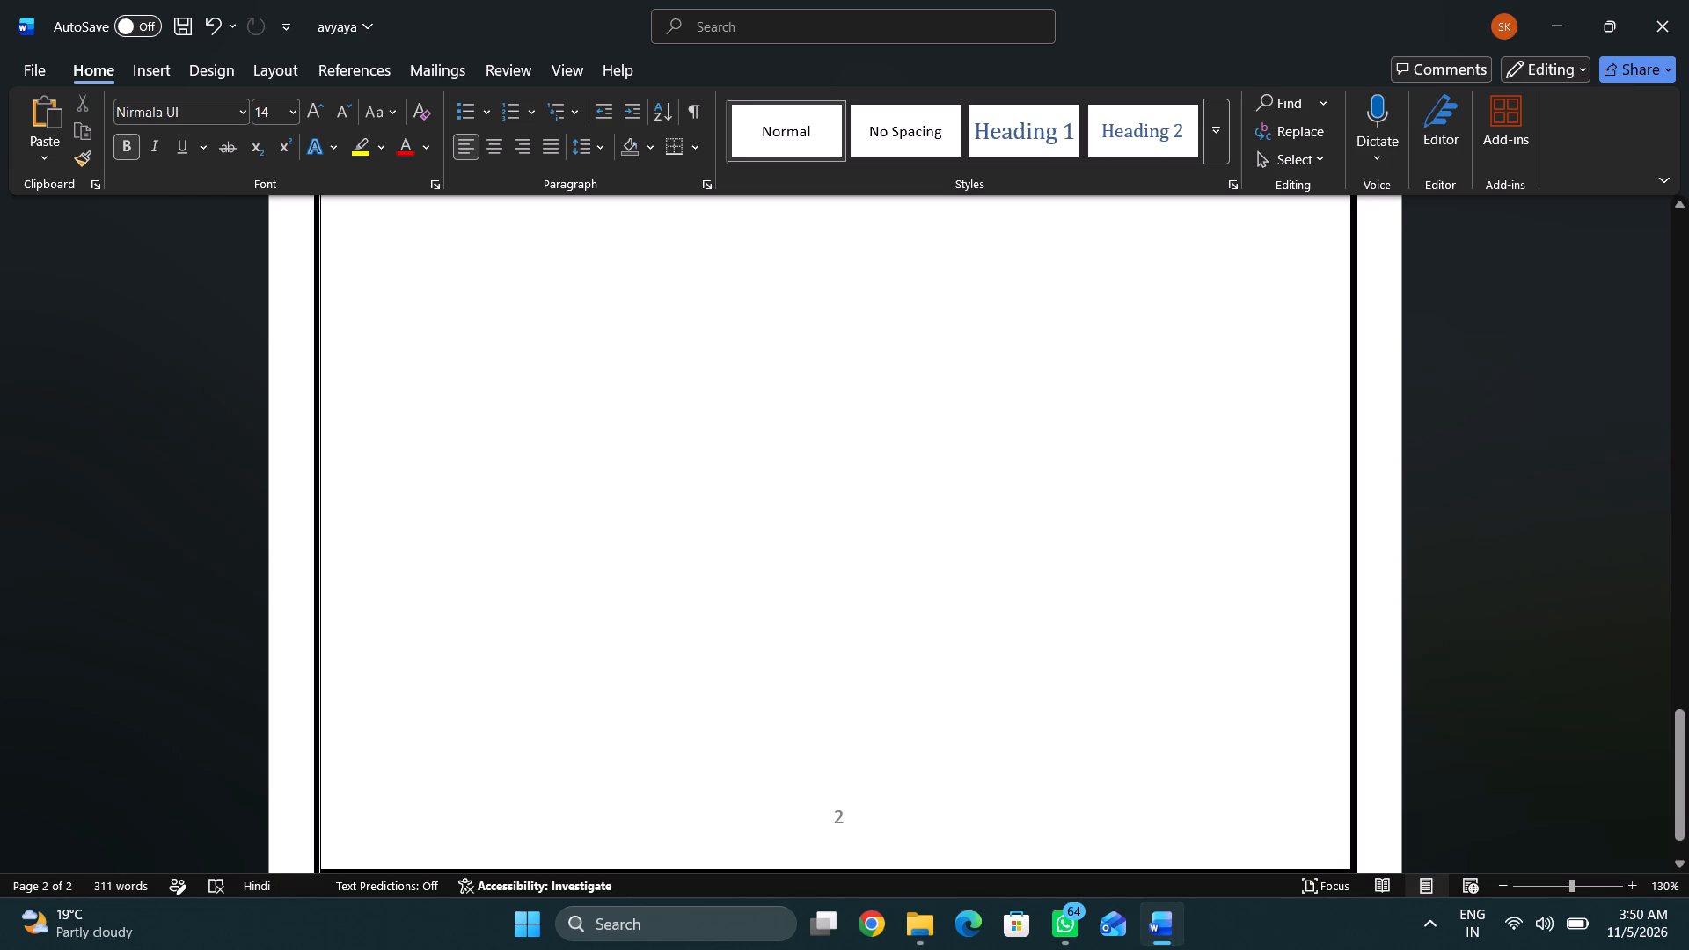
{"action": "scroll", "coordinate": [852, 593], "scroll_direction": "up", "scroll_amount": 2}
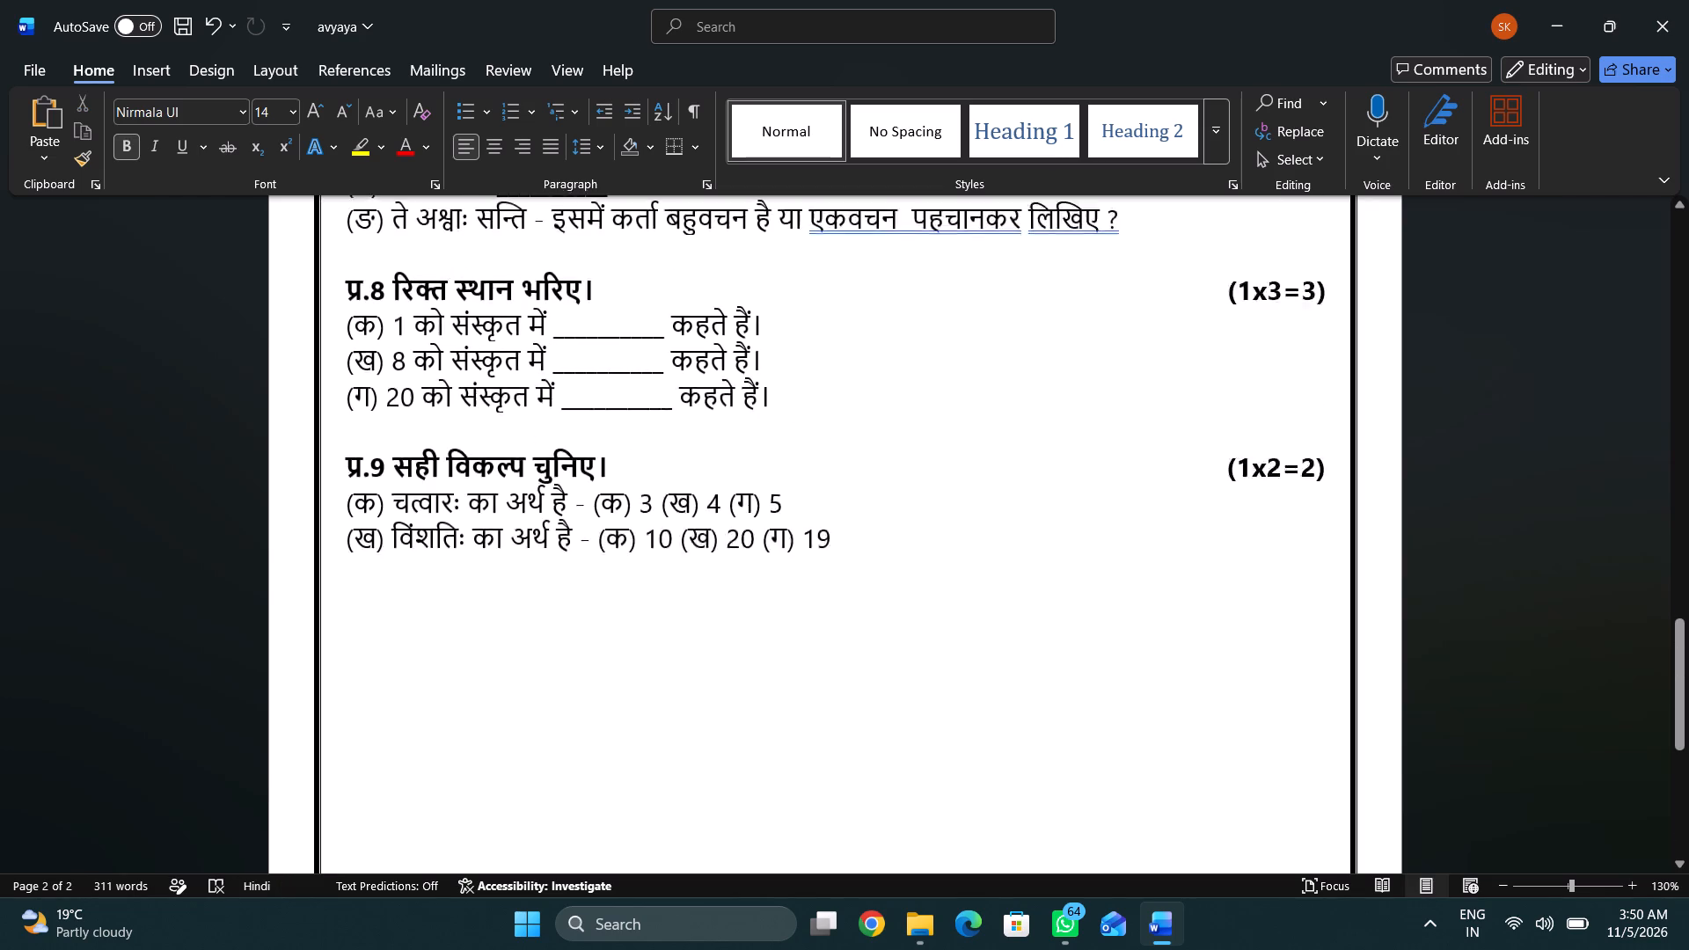
{"action": "scroll", "coordinate": [914, 602], "scroll_direction": "up", "scroll_amount": 2}
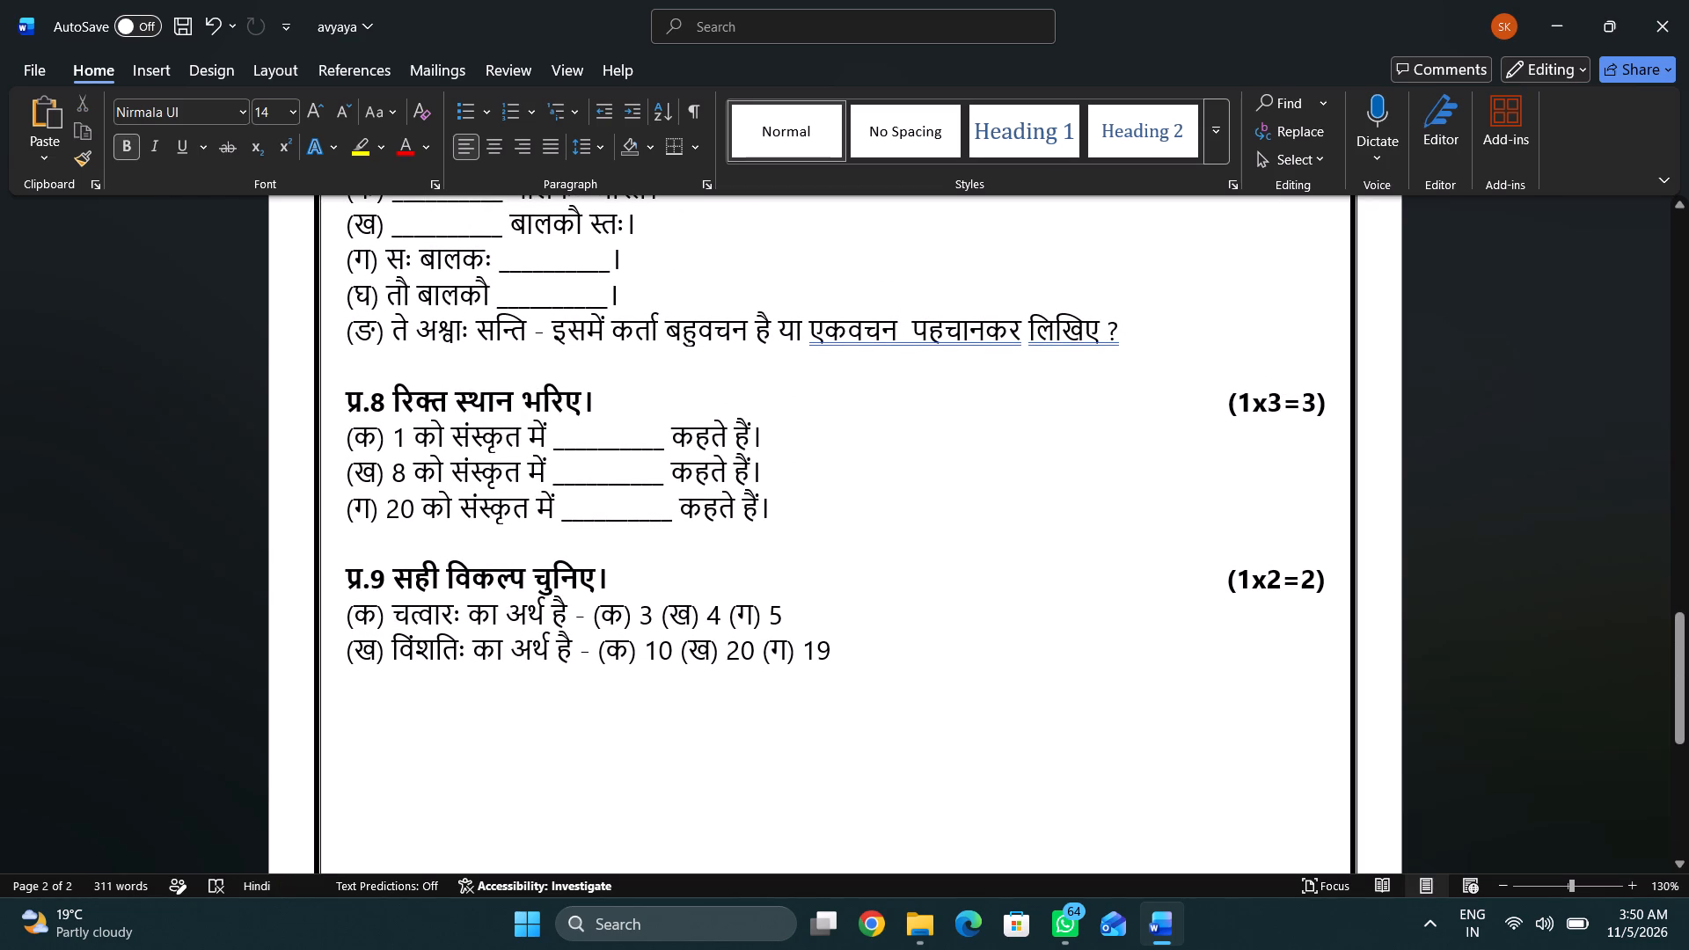
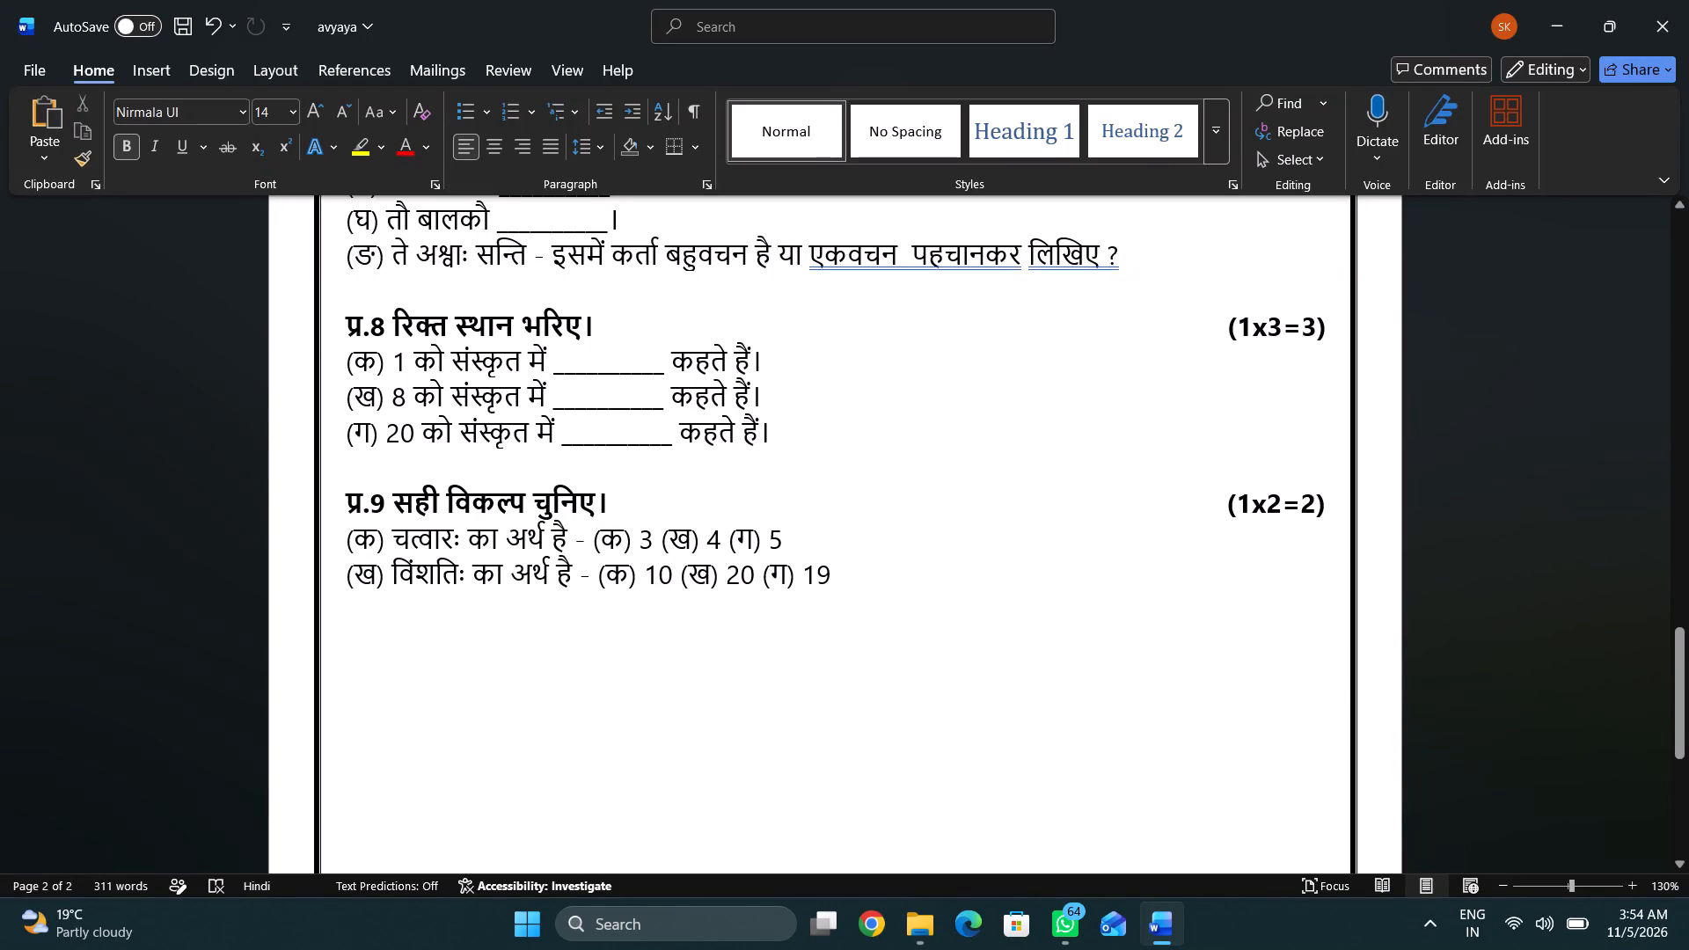
Paste the copied extra questions (अतिरिक्त प्रश्न, प्र.12 and प्र.13) on a new line below प्र.9's last item.
{"action": "left_click", "coordinate": [842, 571]}
{"action": "key", "text": "Return"}
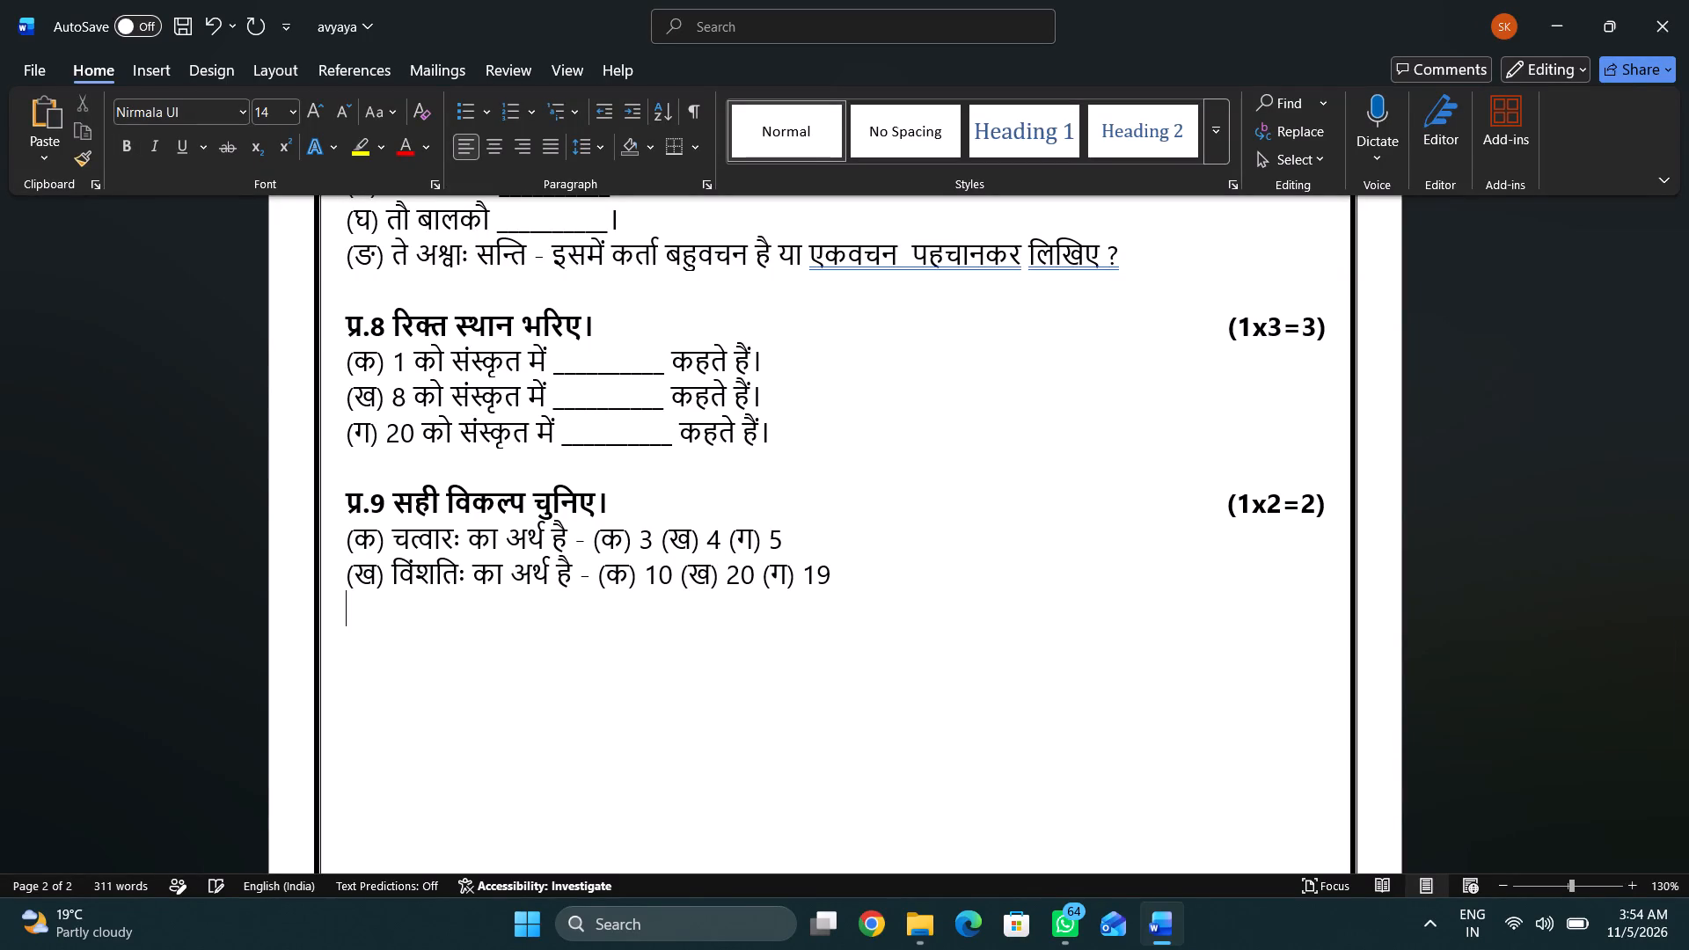
{"action": "key", "text": "ctrl+v"}
Delete the जैसे example and answer line under प्र.12 (ख), and the अतिरिक्त प्रश्न - 2 title line.
{"action": "scroll", "coordinate": [842, 571], "scroll_direction": "up", "scroll_amount": 3}
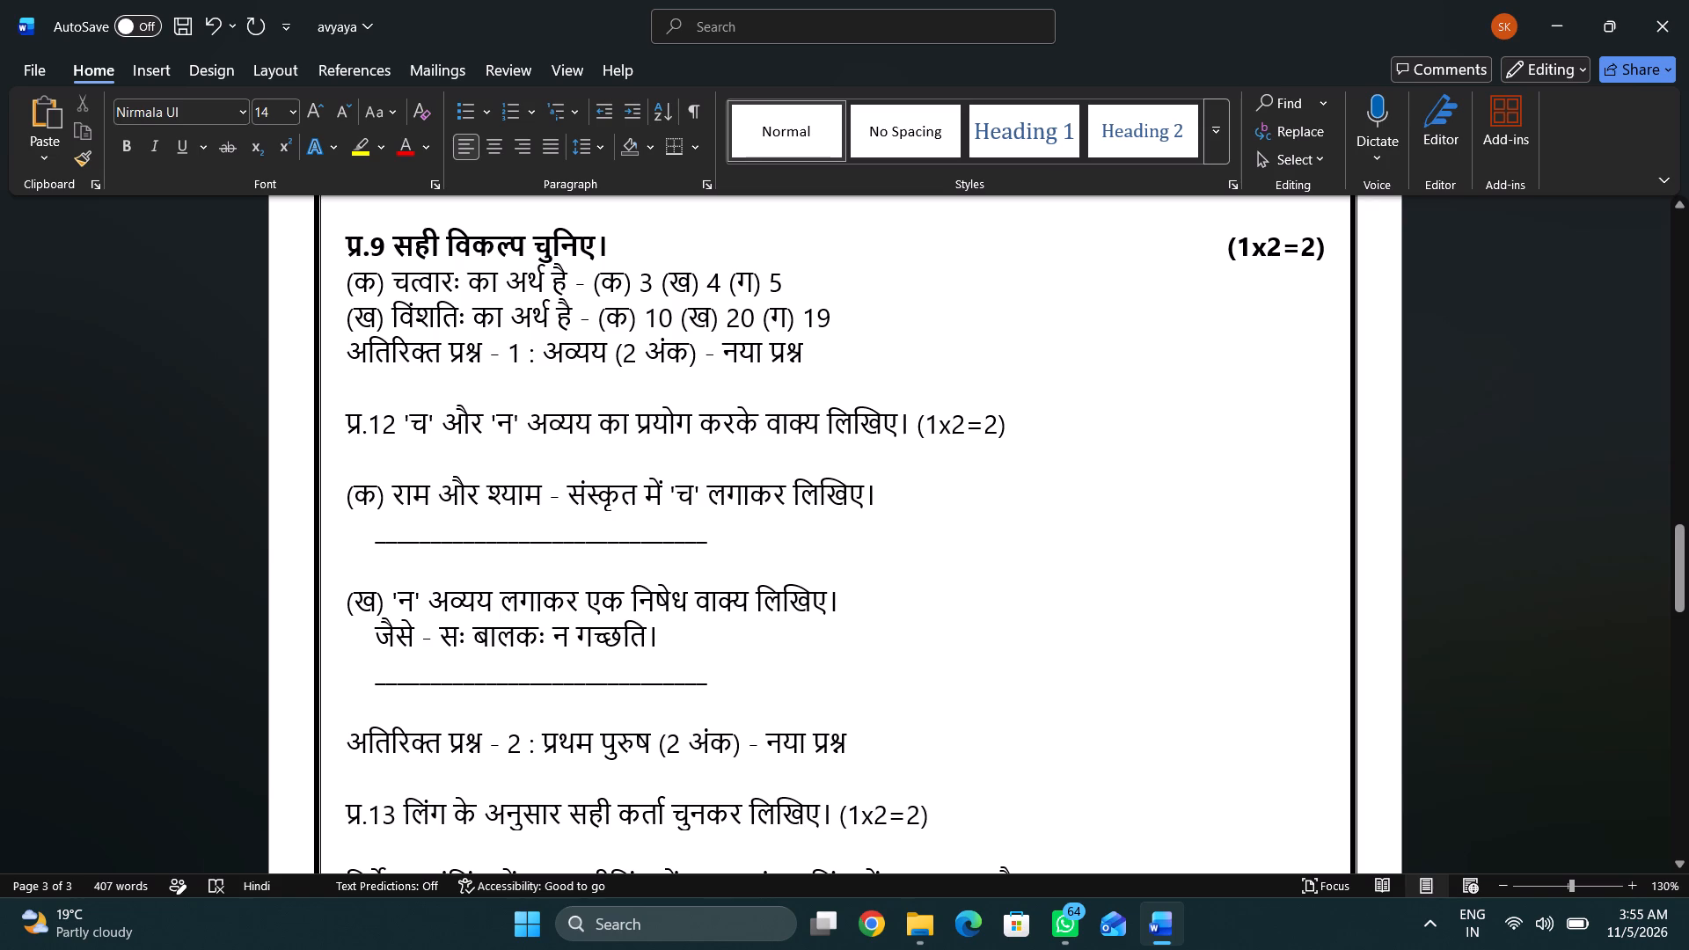
{"action": "left_click_drag", "start_coordinate": [379, 628], "coordinate": [689, 680]}
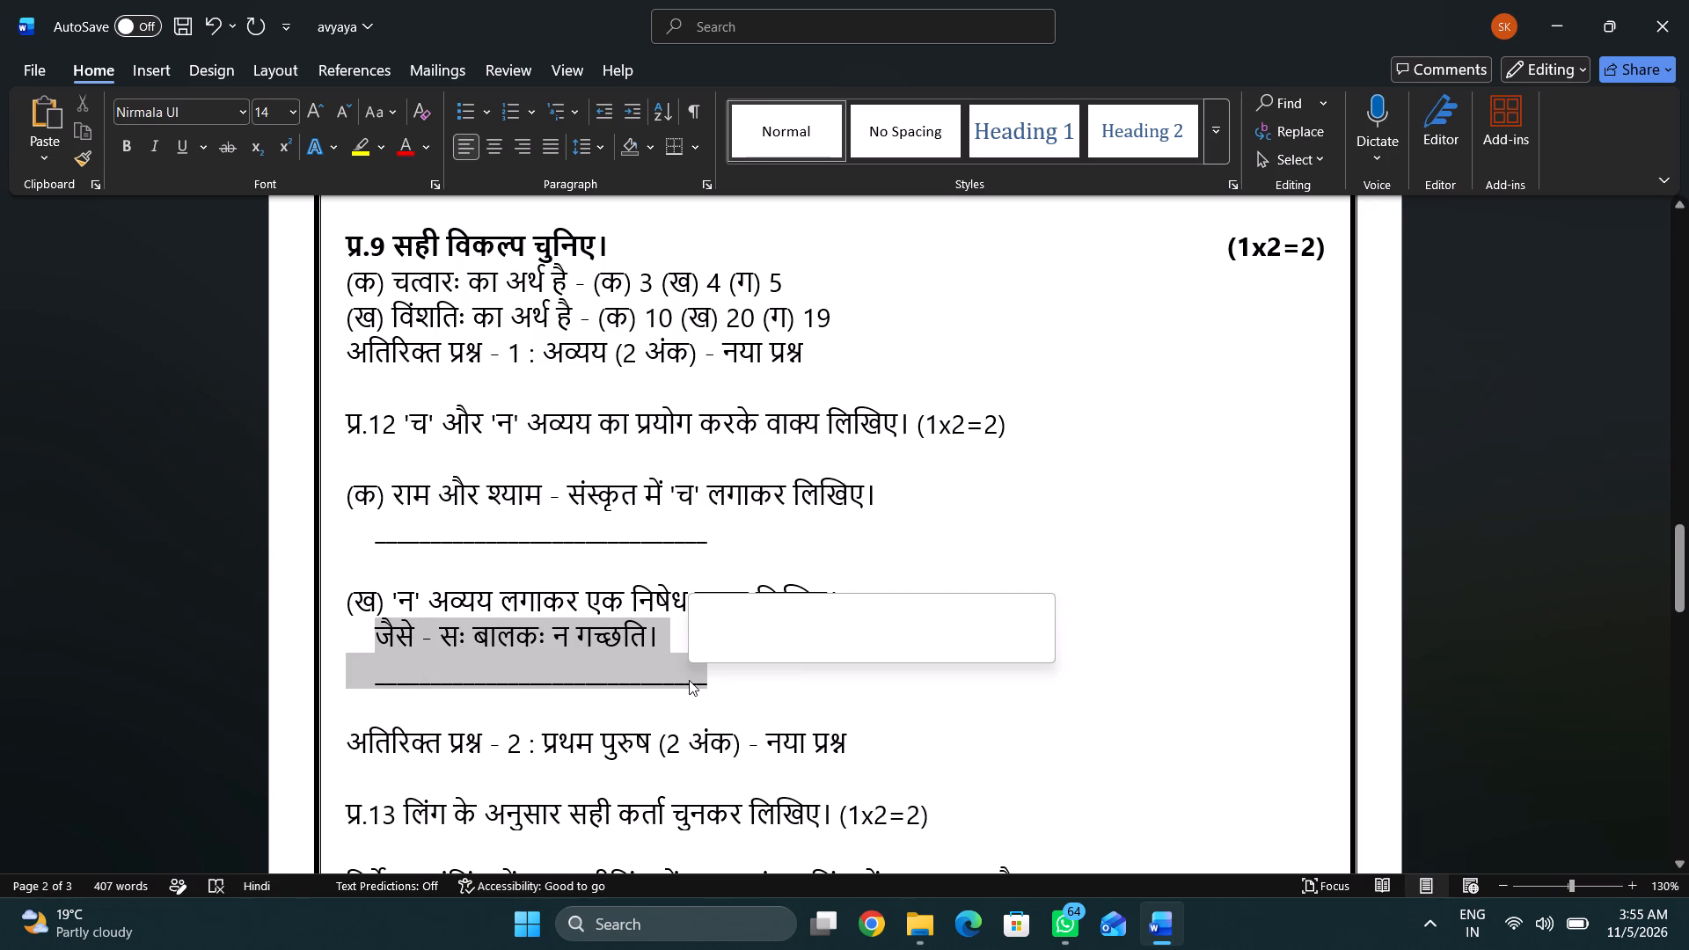
{"action": "key", "text": "BackSpace"}
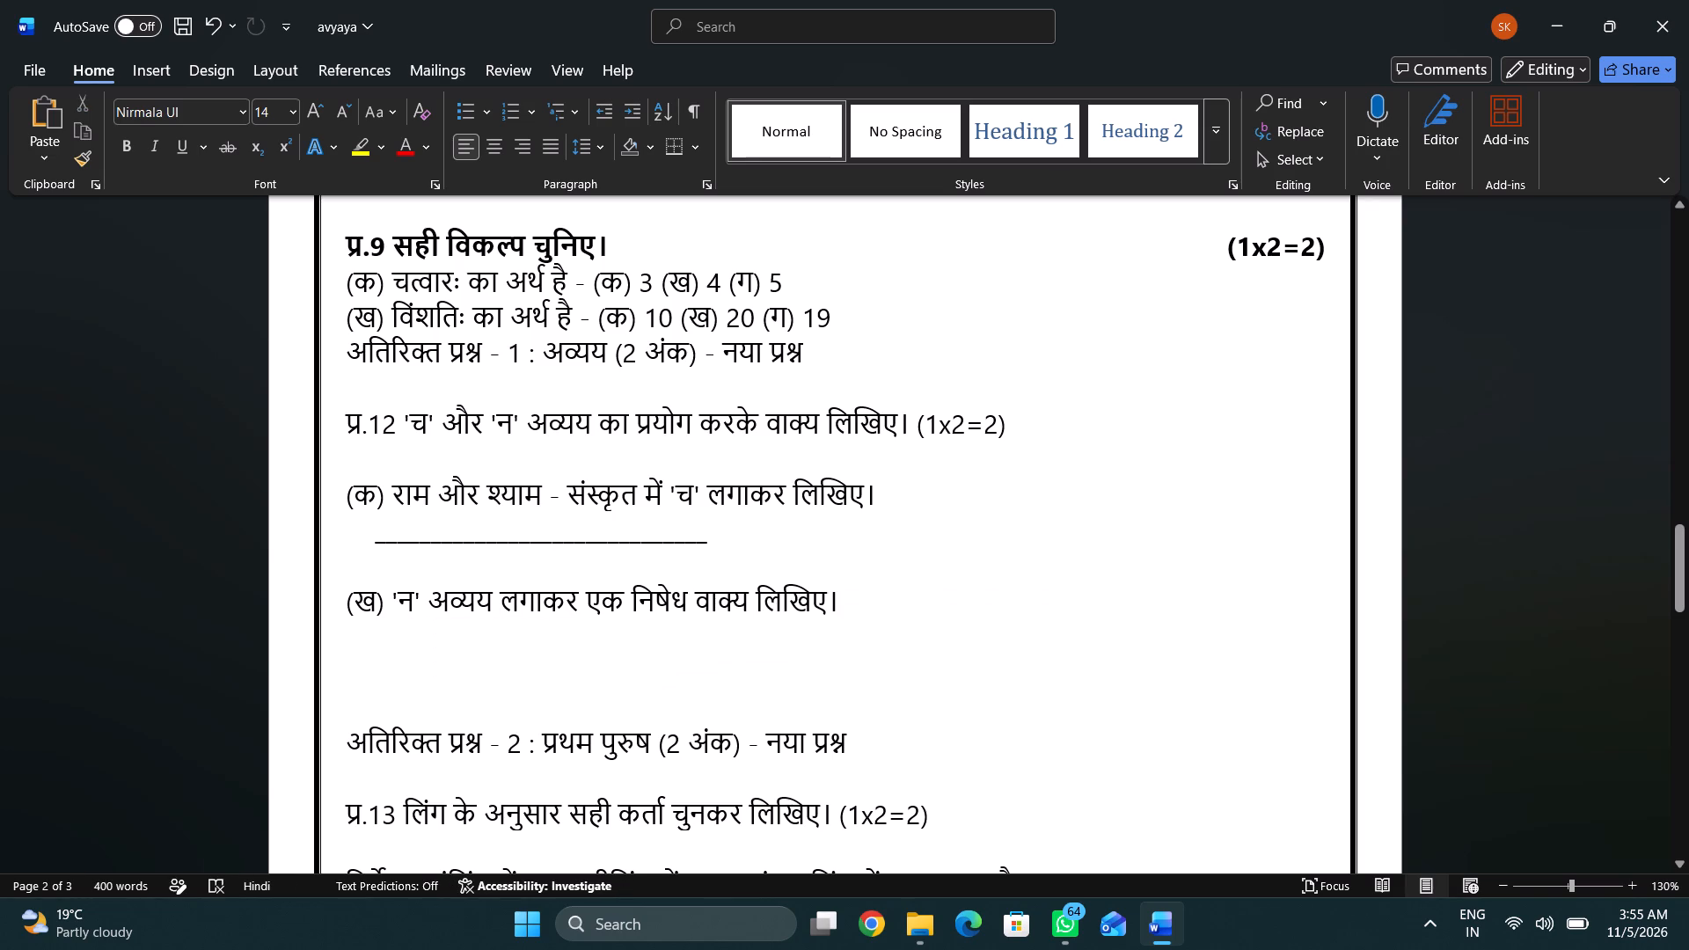
{"action": "left_click", "coordinate": [347, 735]}
{"action": "left_click_drag", "start_coordinate": [347, 735], "coordinate": [724, 746]}
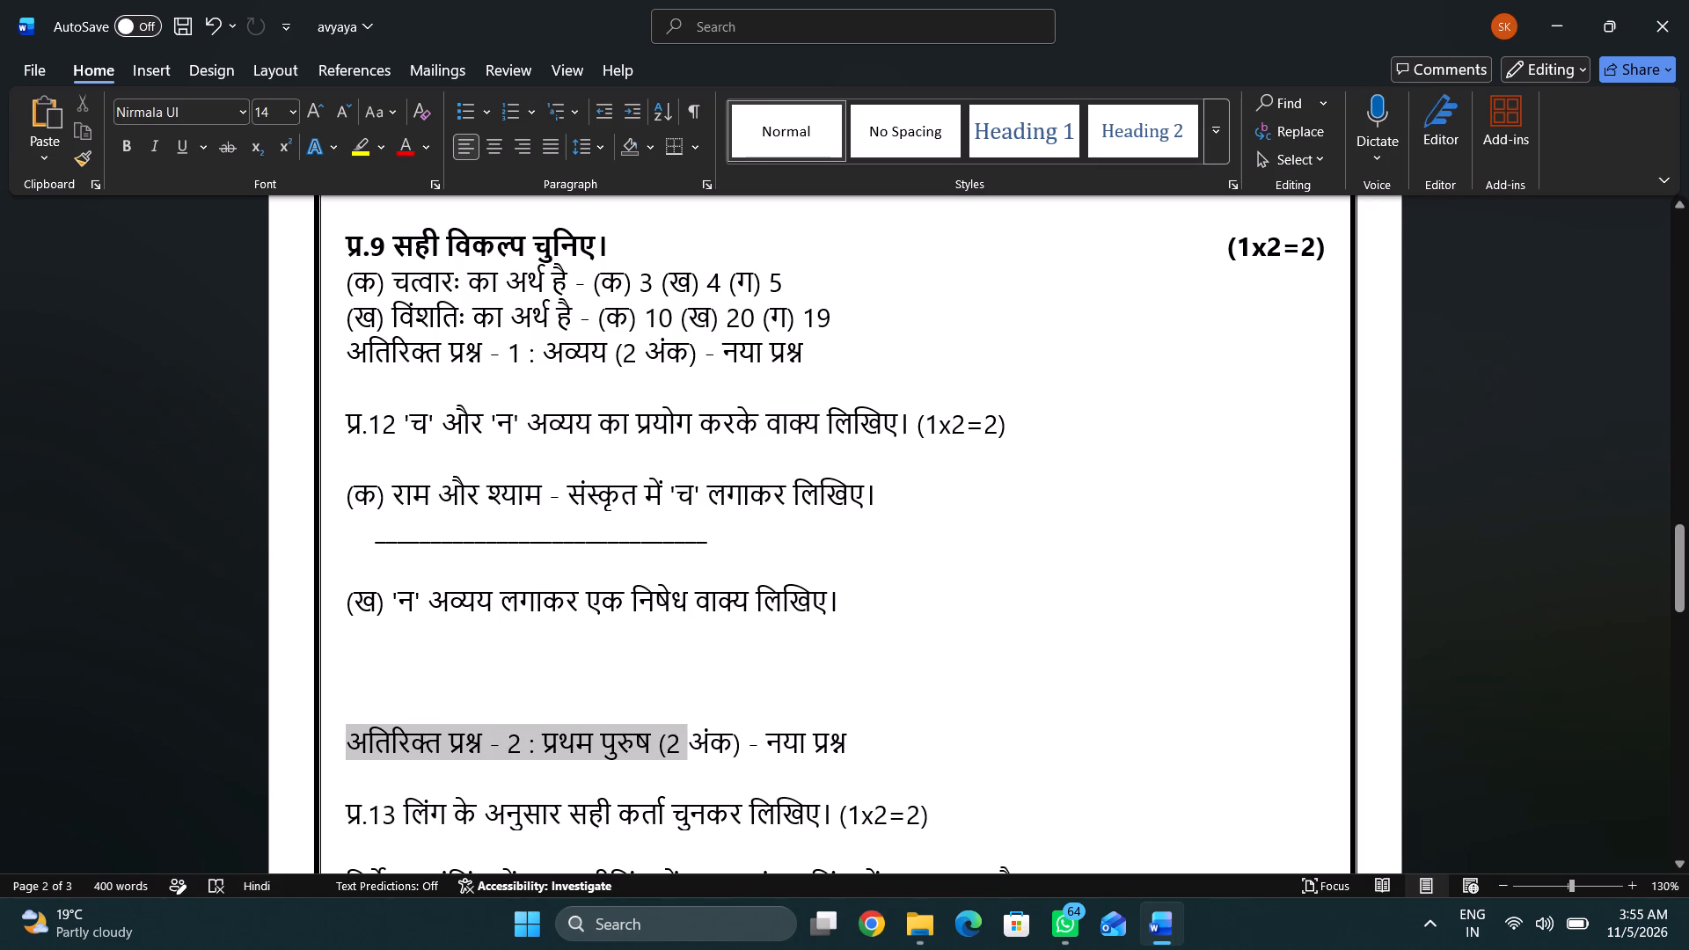
{"action": "left_click_drag", "start_coordinate": [724, 746], "coordinate": [920, 747]}
{"action": "key", "text": "BackSpace"}
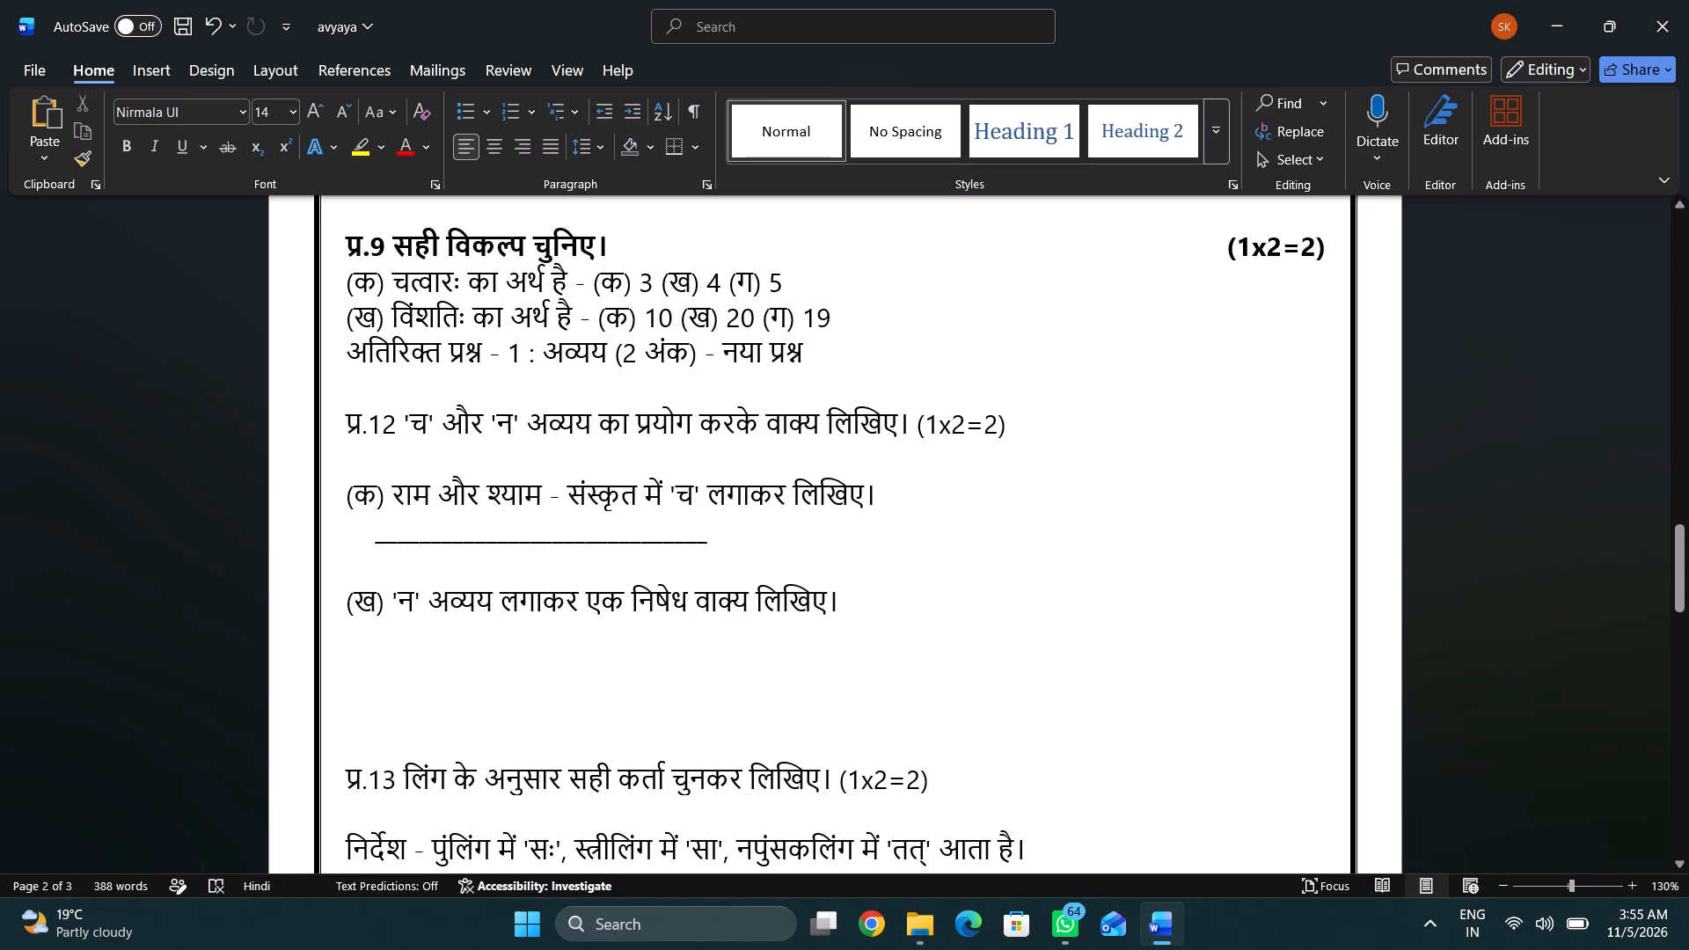
Add spaces before the marks in the प्र.12 heading and make the whole heading line bold.
{"action": "left_click", "coordinate": [909, 425]}
{"action": "key", "text": "space"}
{"action": "key", "text": "space"}
{"action": "key", "text": "space"}
{"action": "key", "text": "space"}
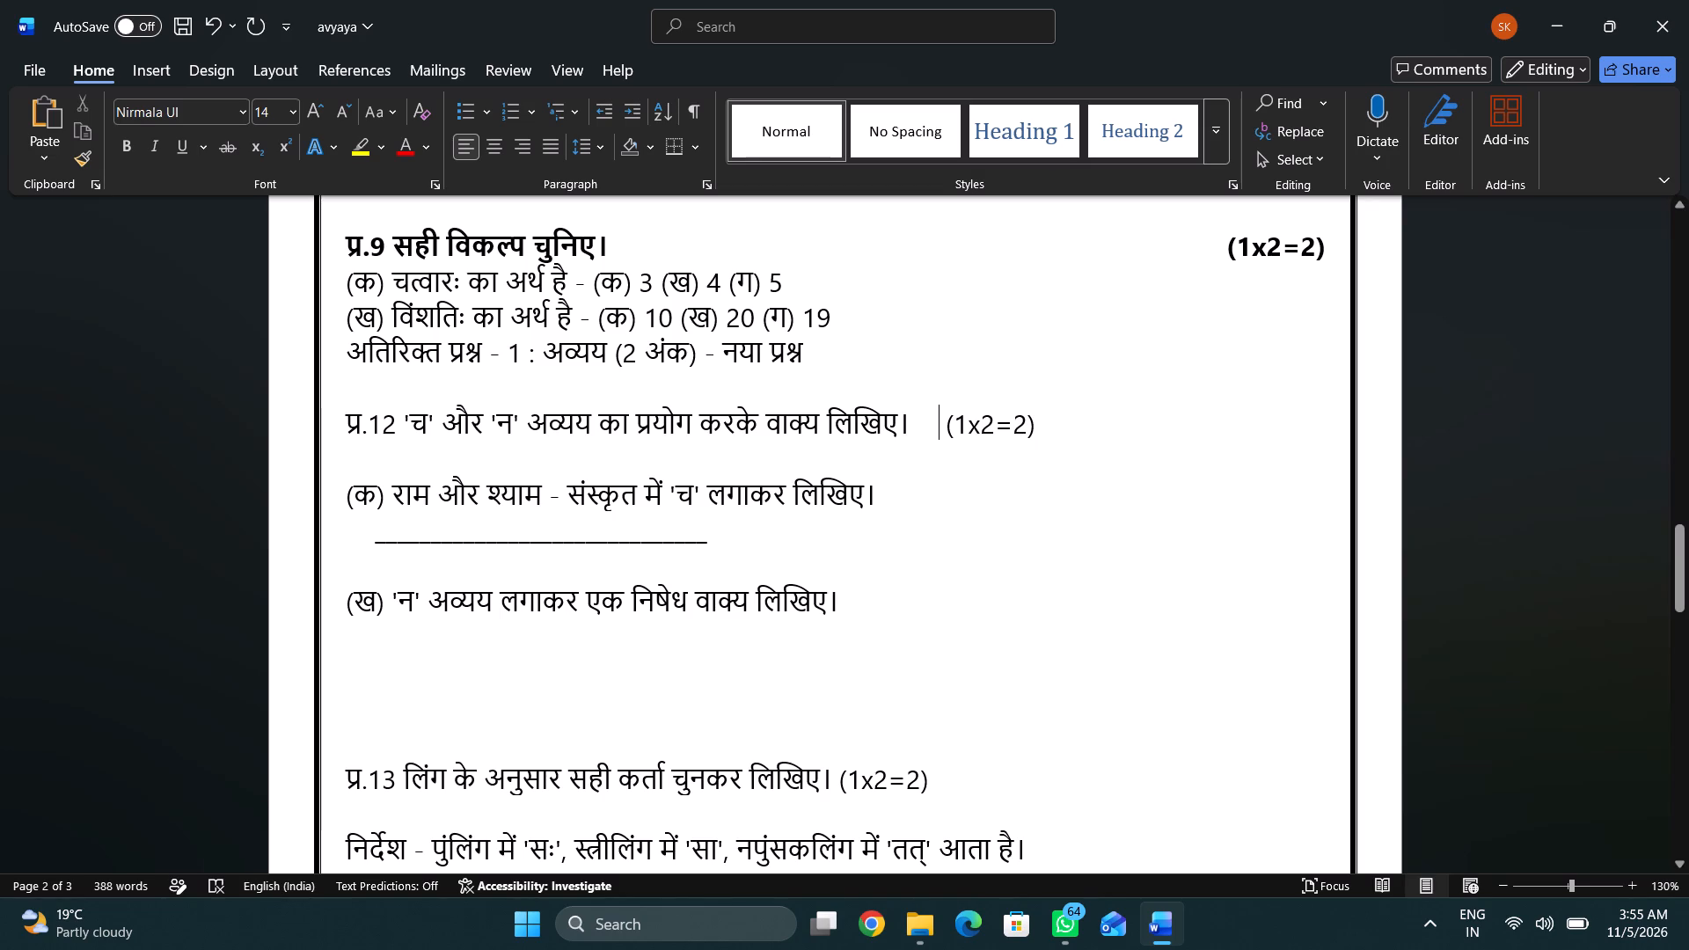
{"action": "left_click_drag", "start_coordinate": [1047, 409], "coordinate": [424, 410]}
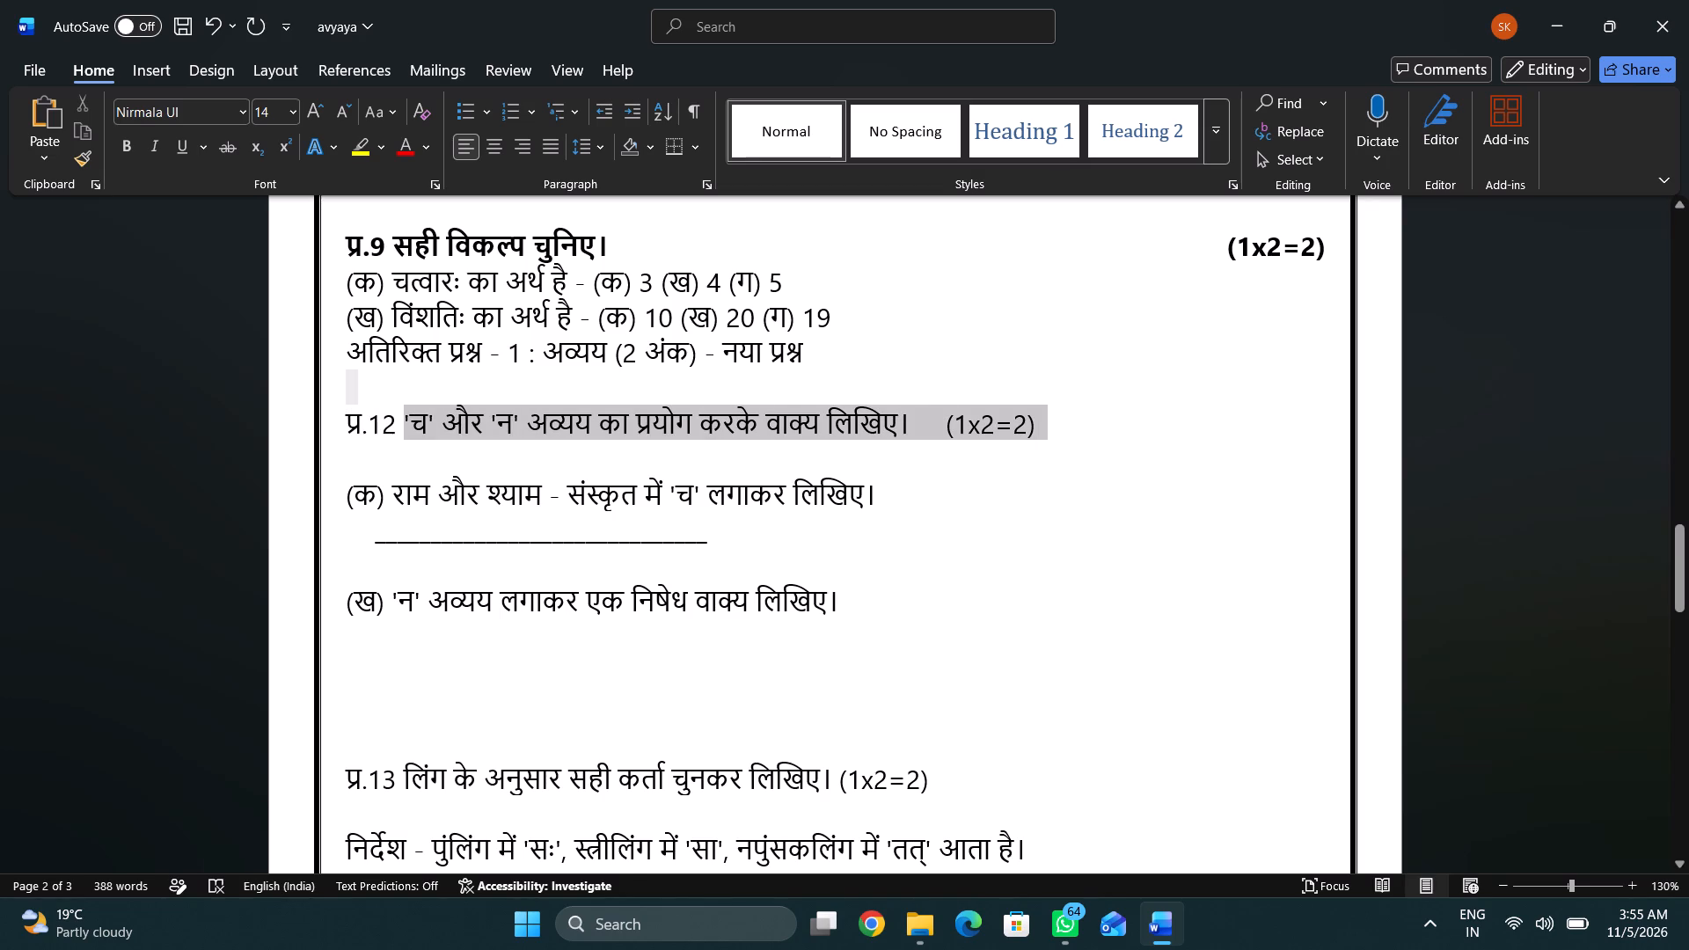
{"action": "left_click_drag", "start_coordinate": [424, 410], "coordinate": [424, 412]}
{"action": "left_click", "coordinate": [338, 420]}
{"action": "left_click_drag", "start_coordinate": [338, 420], "coordinate": [686, 423]}
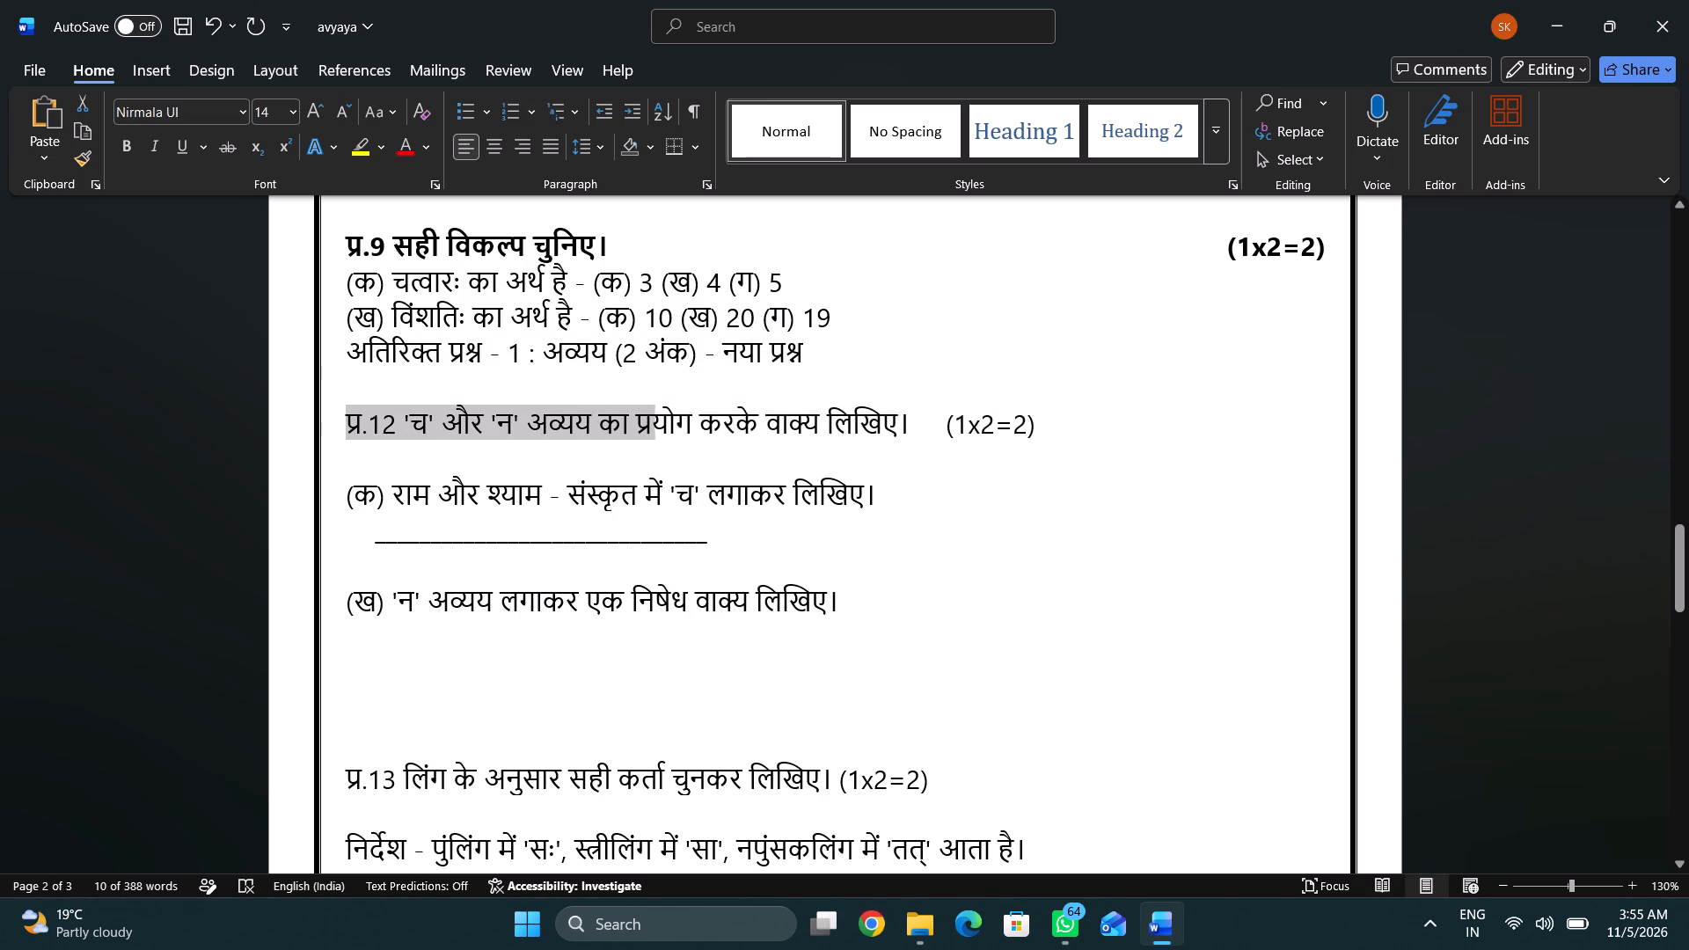
{"action": "left_click_drag", "start_coordinate": [686, 423], "coordinate": [1038, 447]}
{"action": "left_click", "coordinate": [1049, 419]}
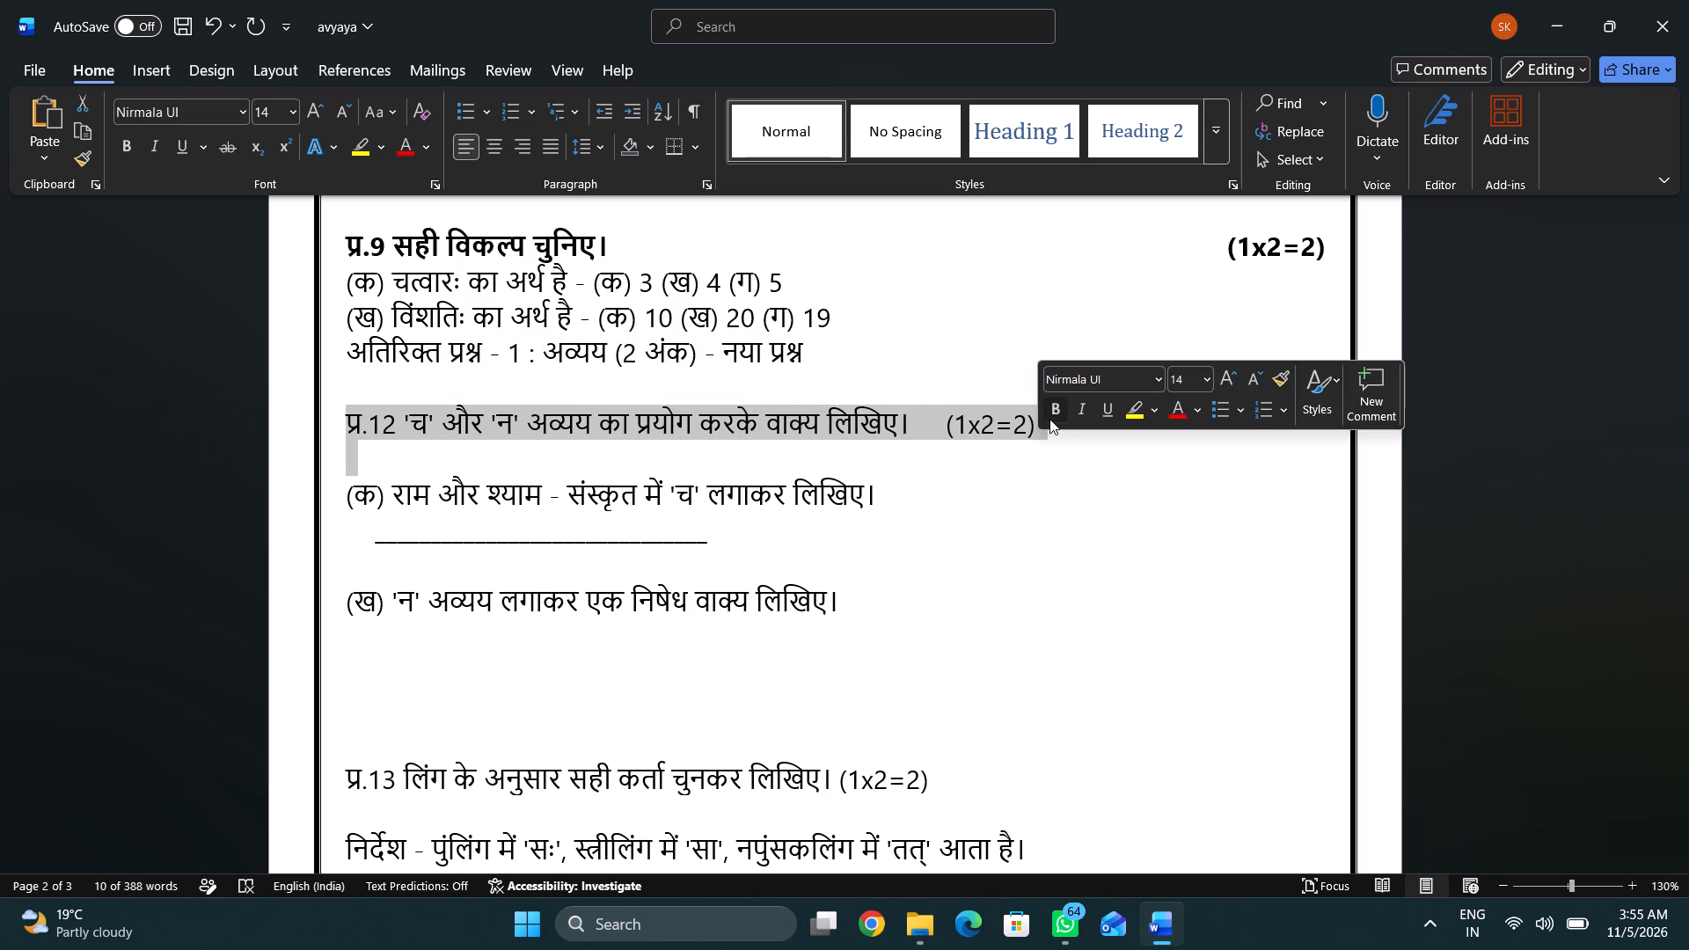
Space the प्र.12 marks (1x2=2) across to the right margin, level with the प्र.9 marks.
{"action": "left_click", "coordinate": [996, 417]}
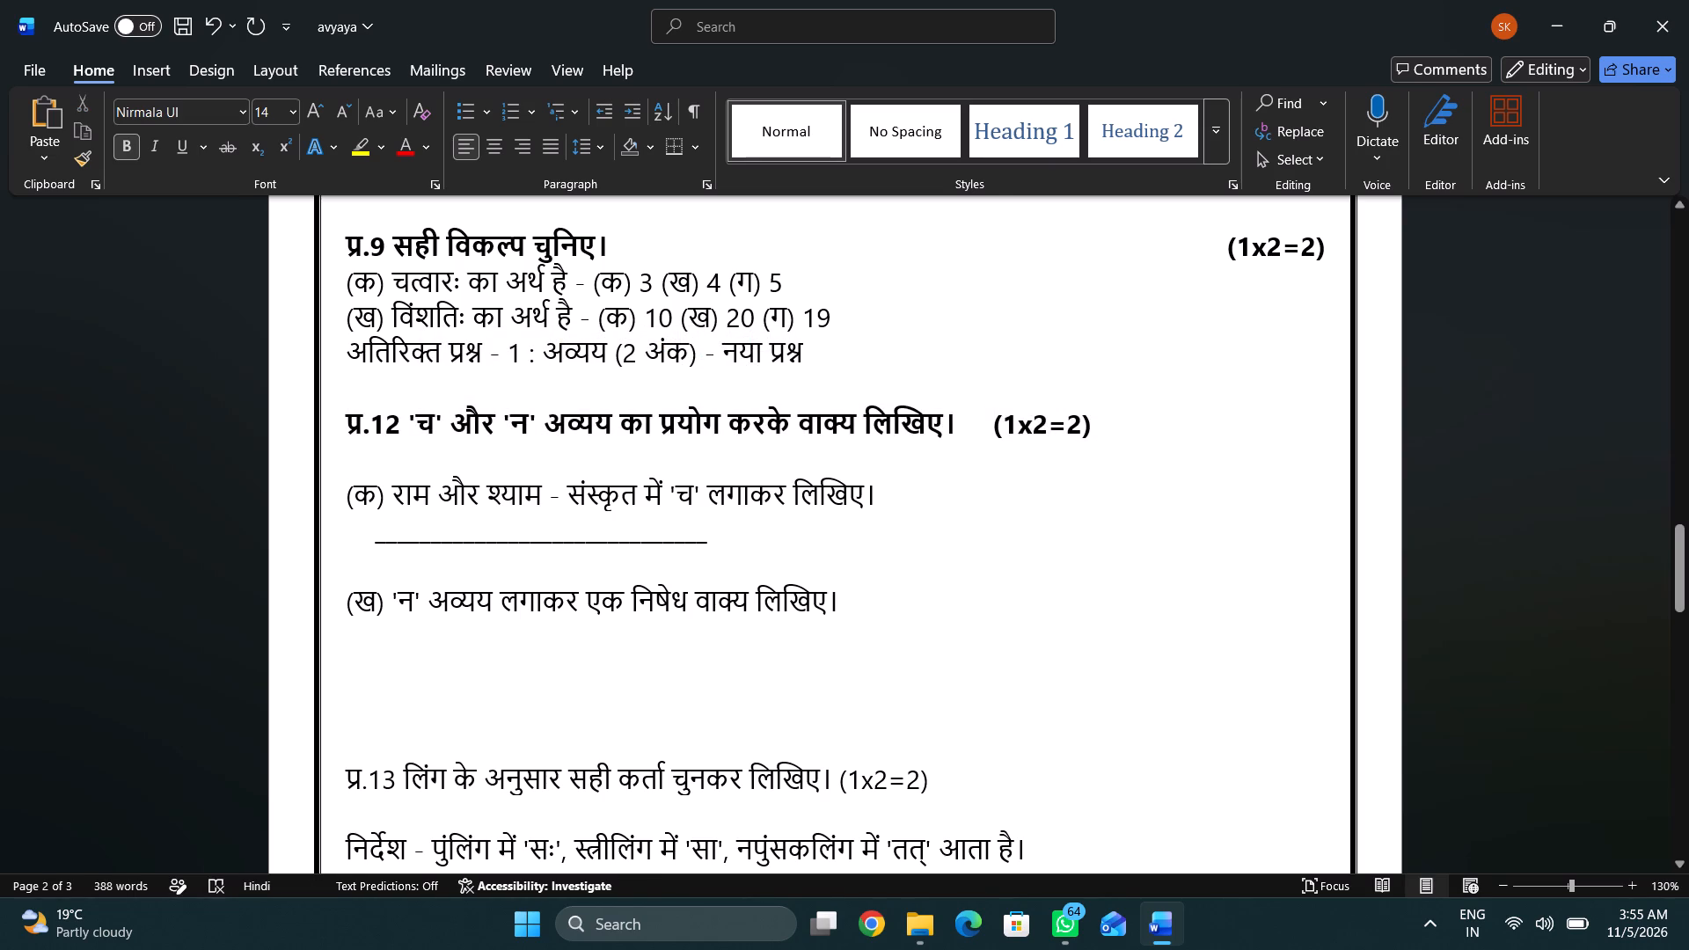
{"action": "key", "text": "space"}
{"action": "key", "text": "space"}
{"action": "key", "text": "space"}
{"action": "key", "text": "space"}
{"action": "key", "text": "space"}
{"action": "key", "text": "space"}
{"action": "key", "text": "space"}
{"action": "key", "text": "space"}
{"action": "key", "text": "space"}
{"action": "key", "text": "space"}
{"action": "key", "text": "space"}
{"action": "key", "text": "space"}
{"action": "key", "text": "space"}
{"action": "key", "text": "space"}
{"action": "key", "text": "space"}
{"action": "key", "text": "space"}
{"action": "key", "text": "space"}
{"action": "key", "text": "space"}
{"action": "key", "text": "space"}
{"action": "key", "text": "space"}
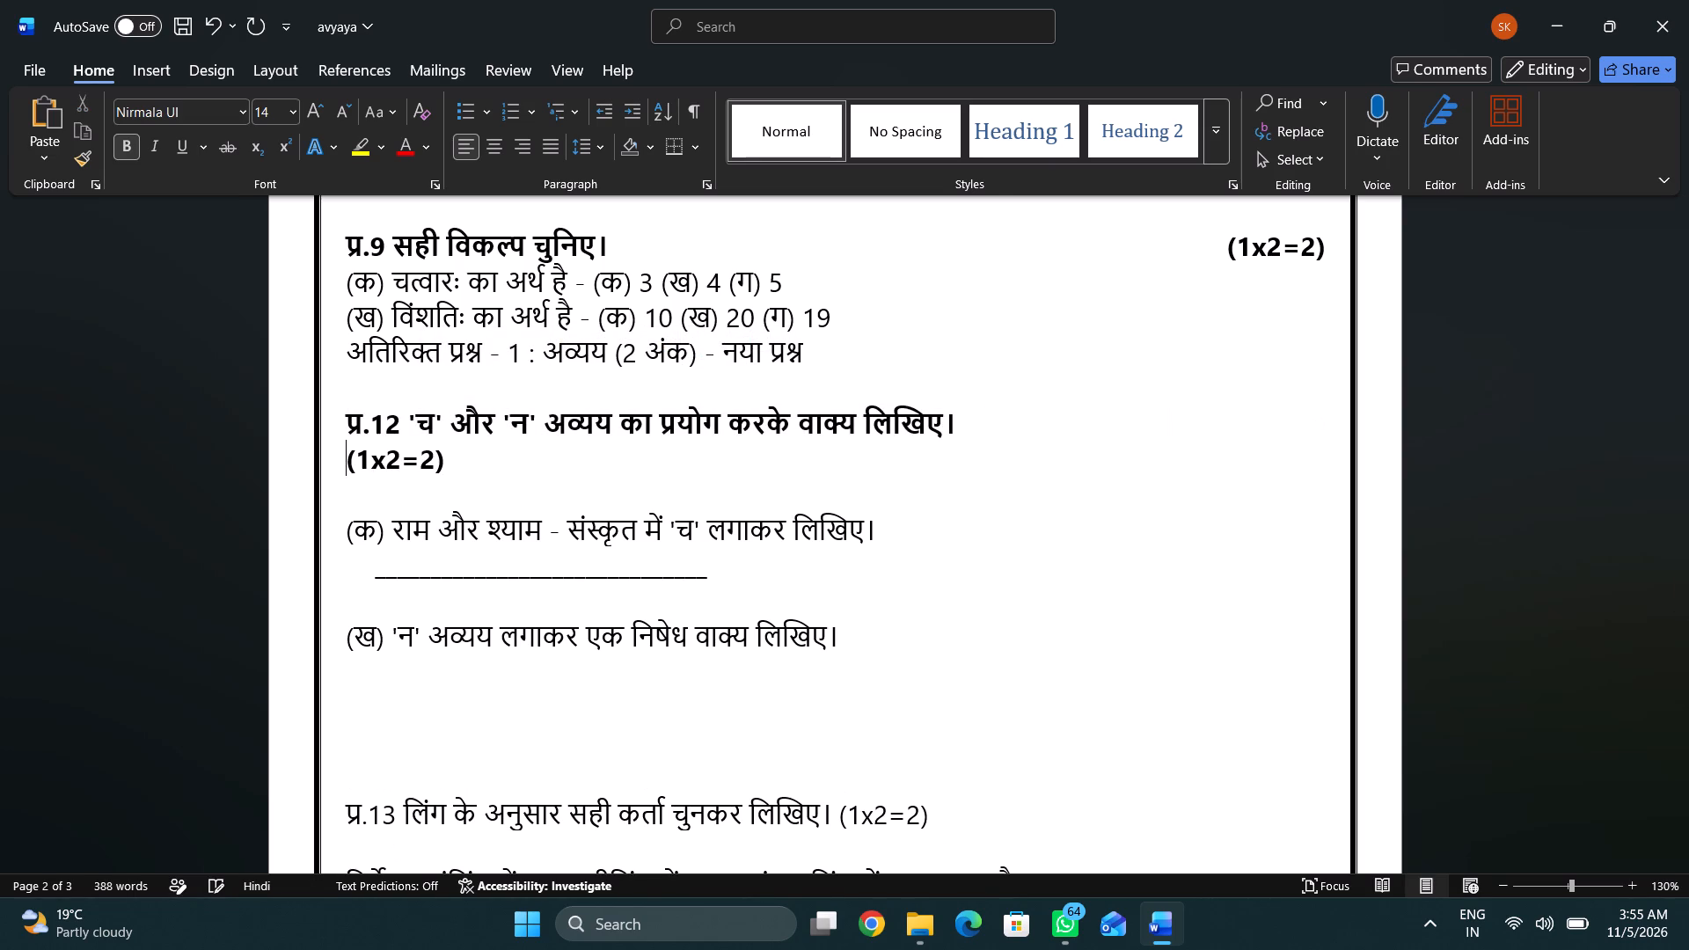
{"action": "key", "text": "BackSpace"}
{"action": "key", "text": "BackSpace"}
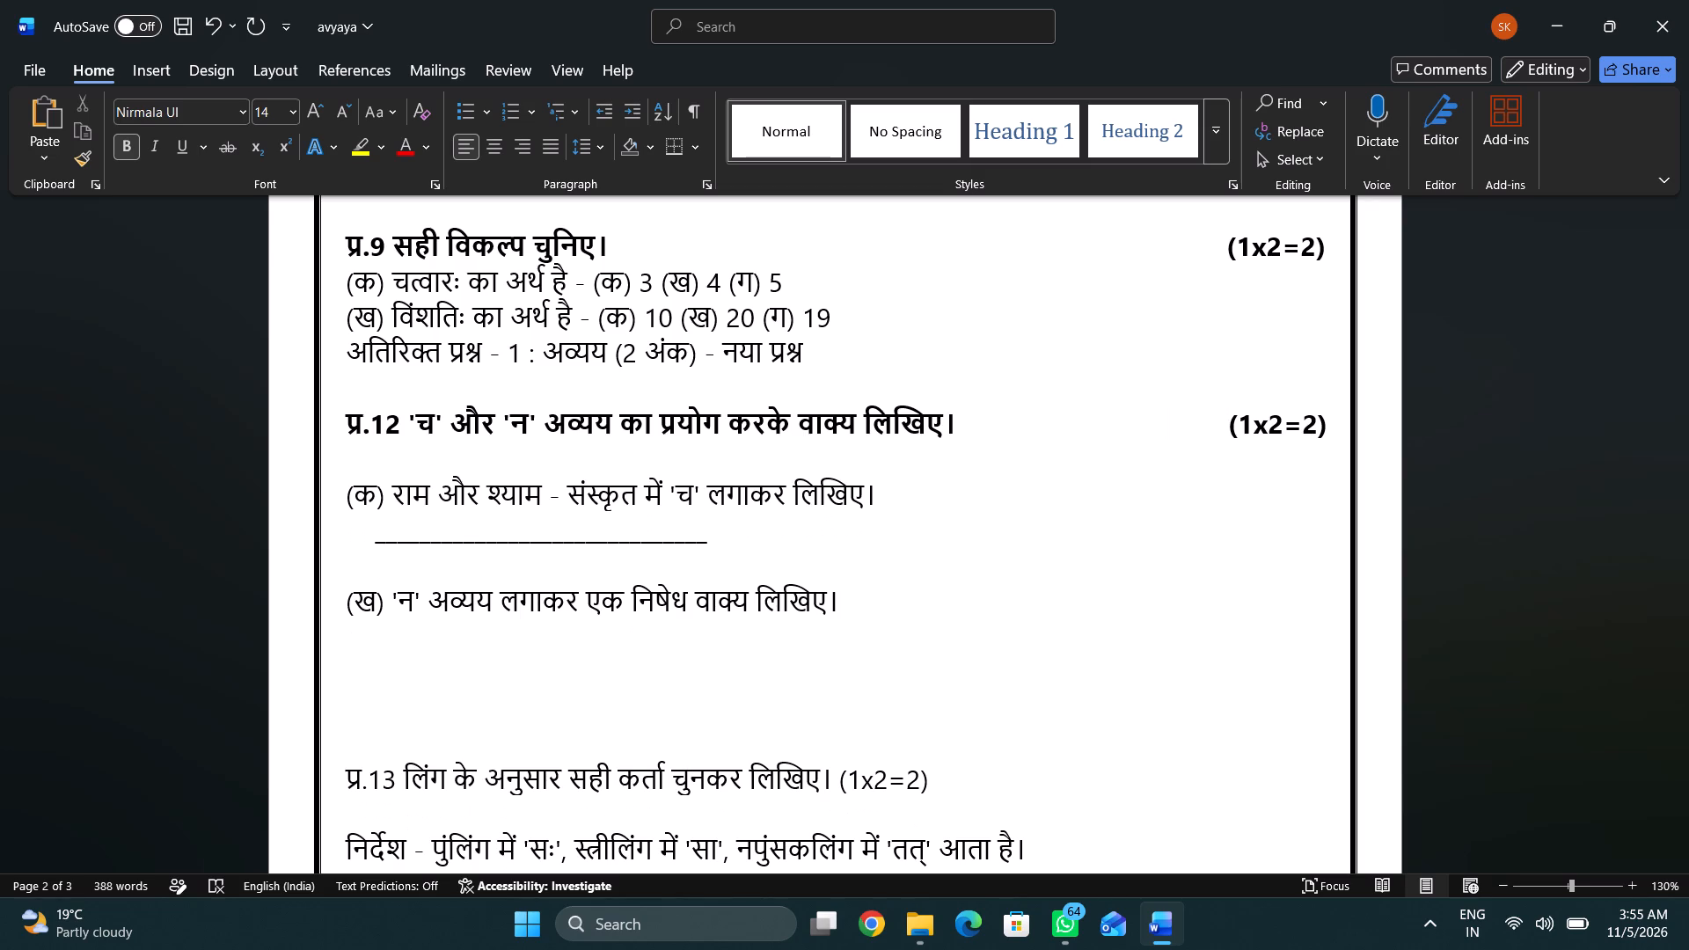
Remove two of the blank lines above the प्र.13 heading.
{"action": "scroll", "coordinate": [992, 417], "scroll_direction": "down", "scroll_amount": 1}
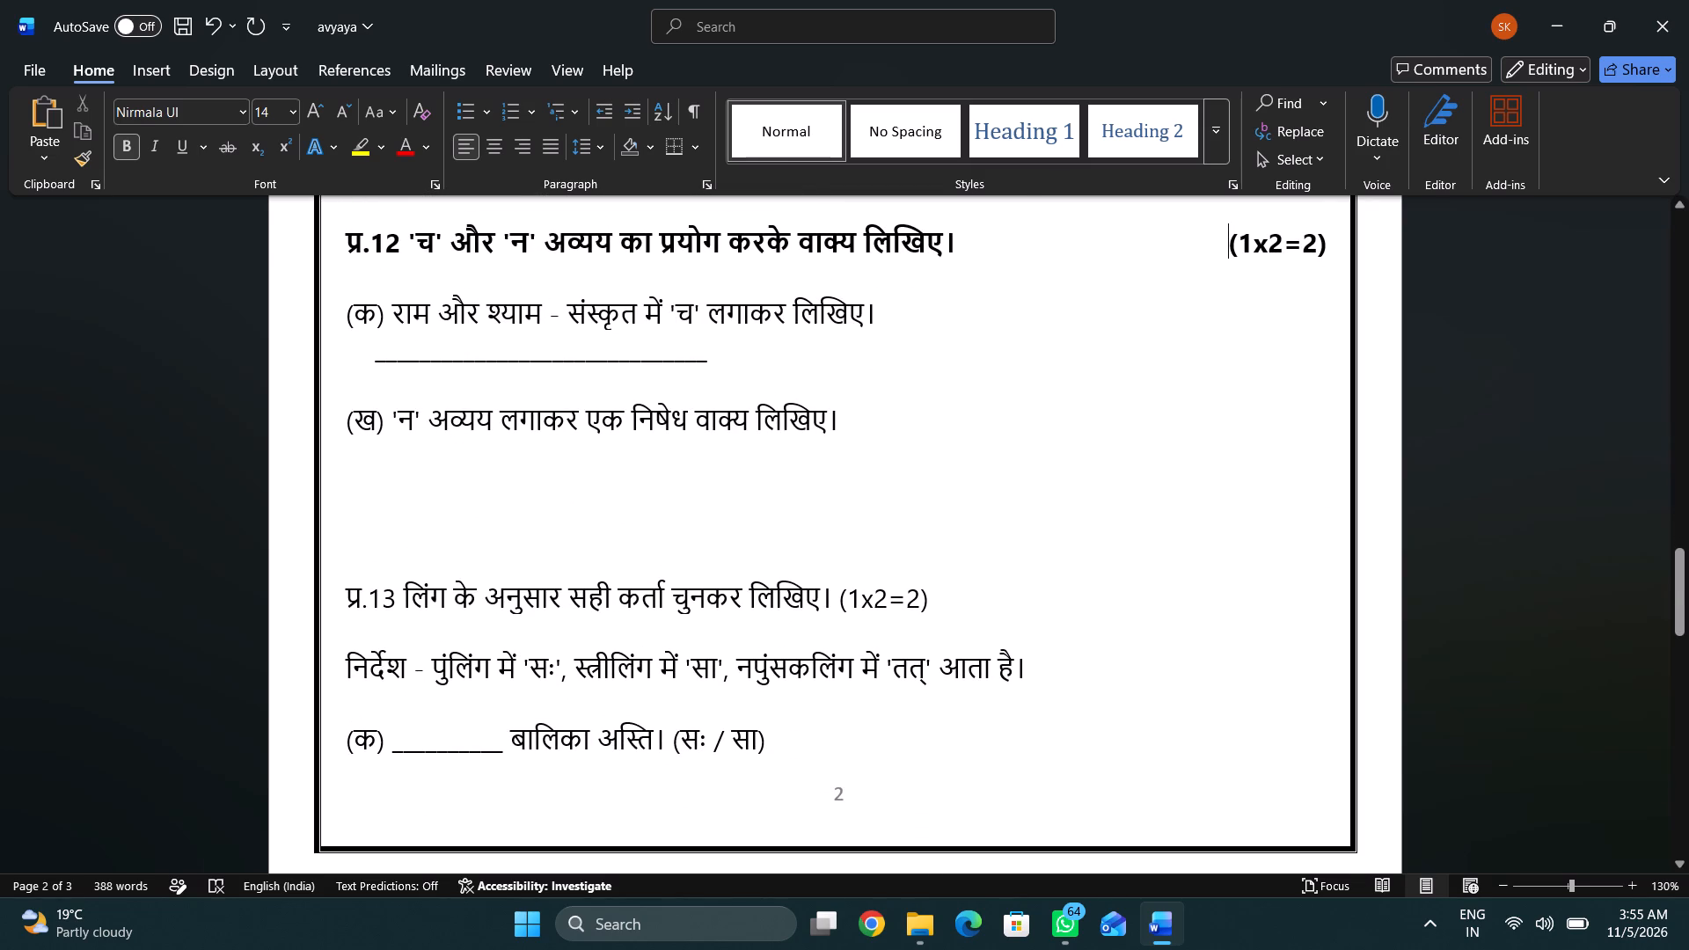
{"action": "left_click", "coordinate": [347, 597]}
{"action": "key", "text": "BackSpace"}
{"action": "key", "text": "BackSpace"}
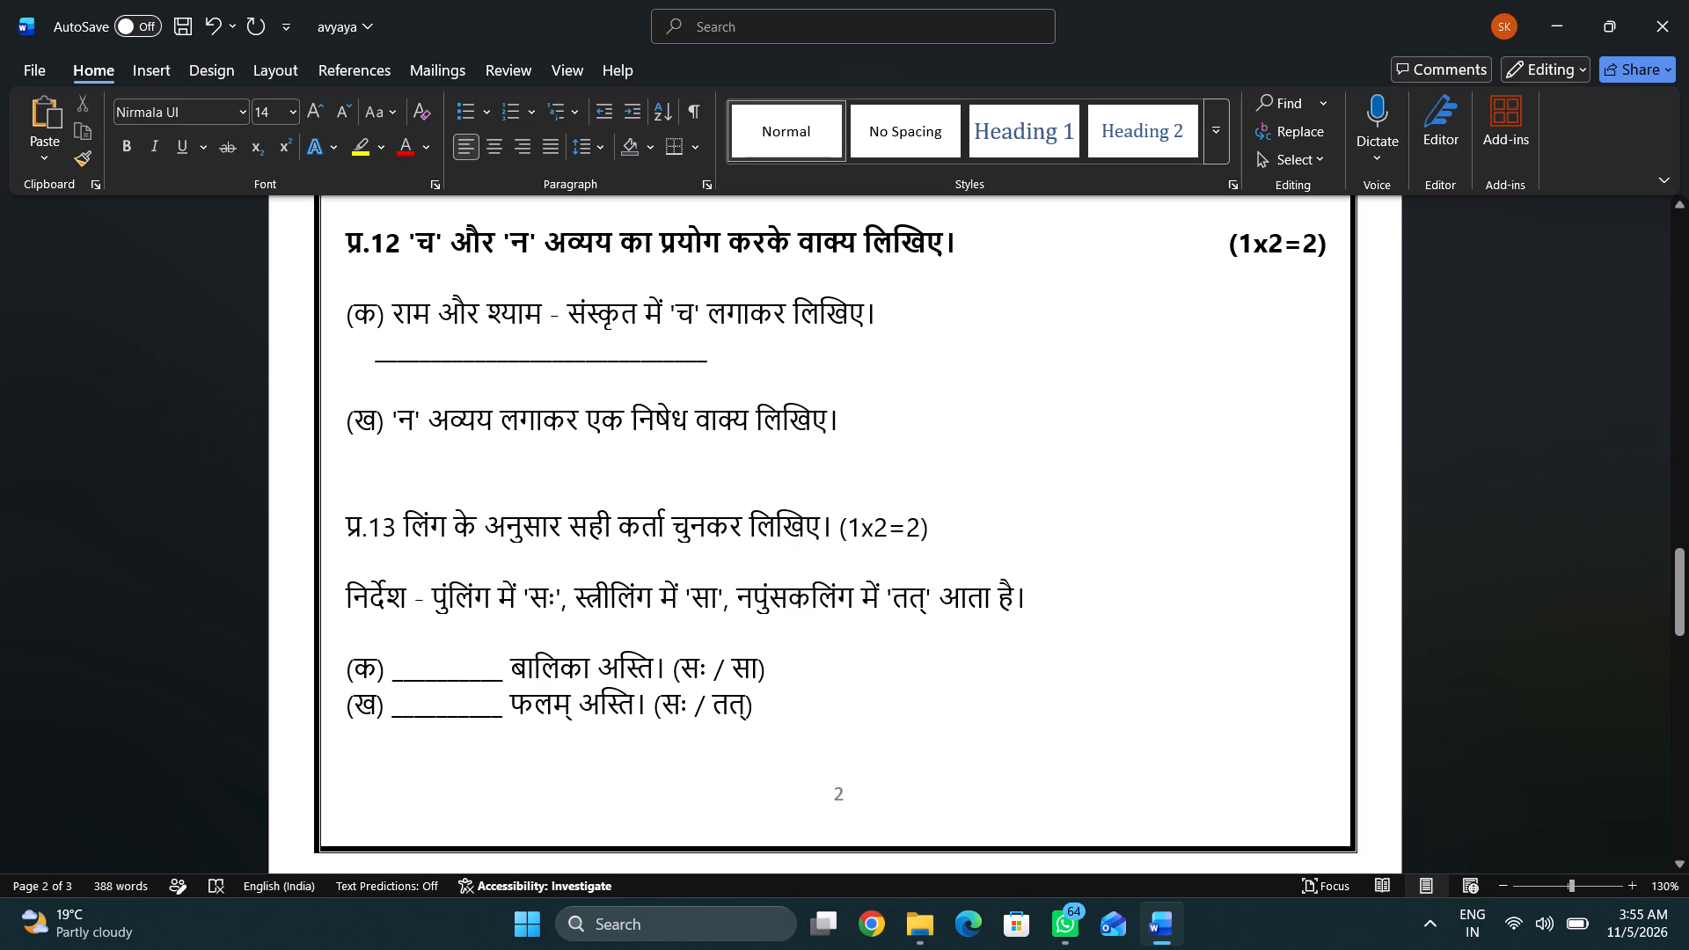
Delete the निर्देश instruction line about सः, सा and तत् under the प्र.13 heading.
{"action": "left_click_drag", "start_coordinate": [353, 596], "coordinate": [1068, 638]}
{"action": "key", "text": "BackSpace"}
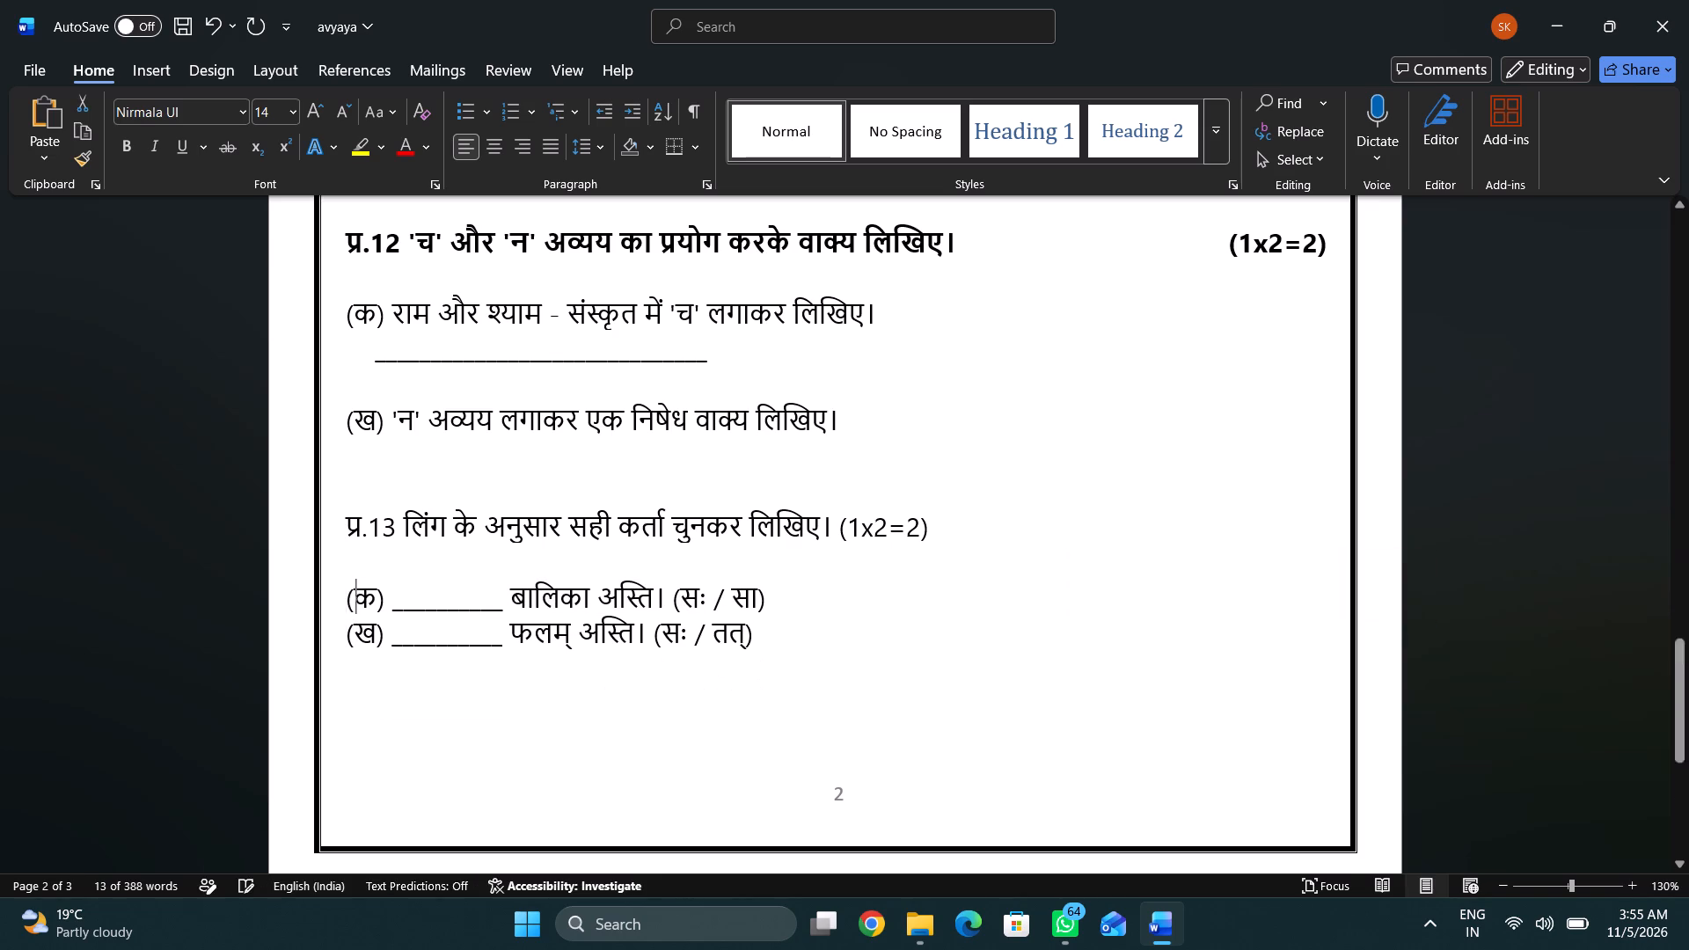
Separate प्र.13's items (क) and (ख) with a blank line and indent both items.
{"action": "left_click", "coordinate": [788, 597]}
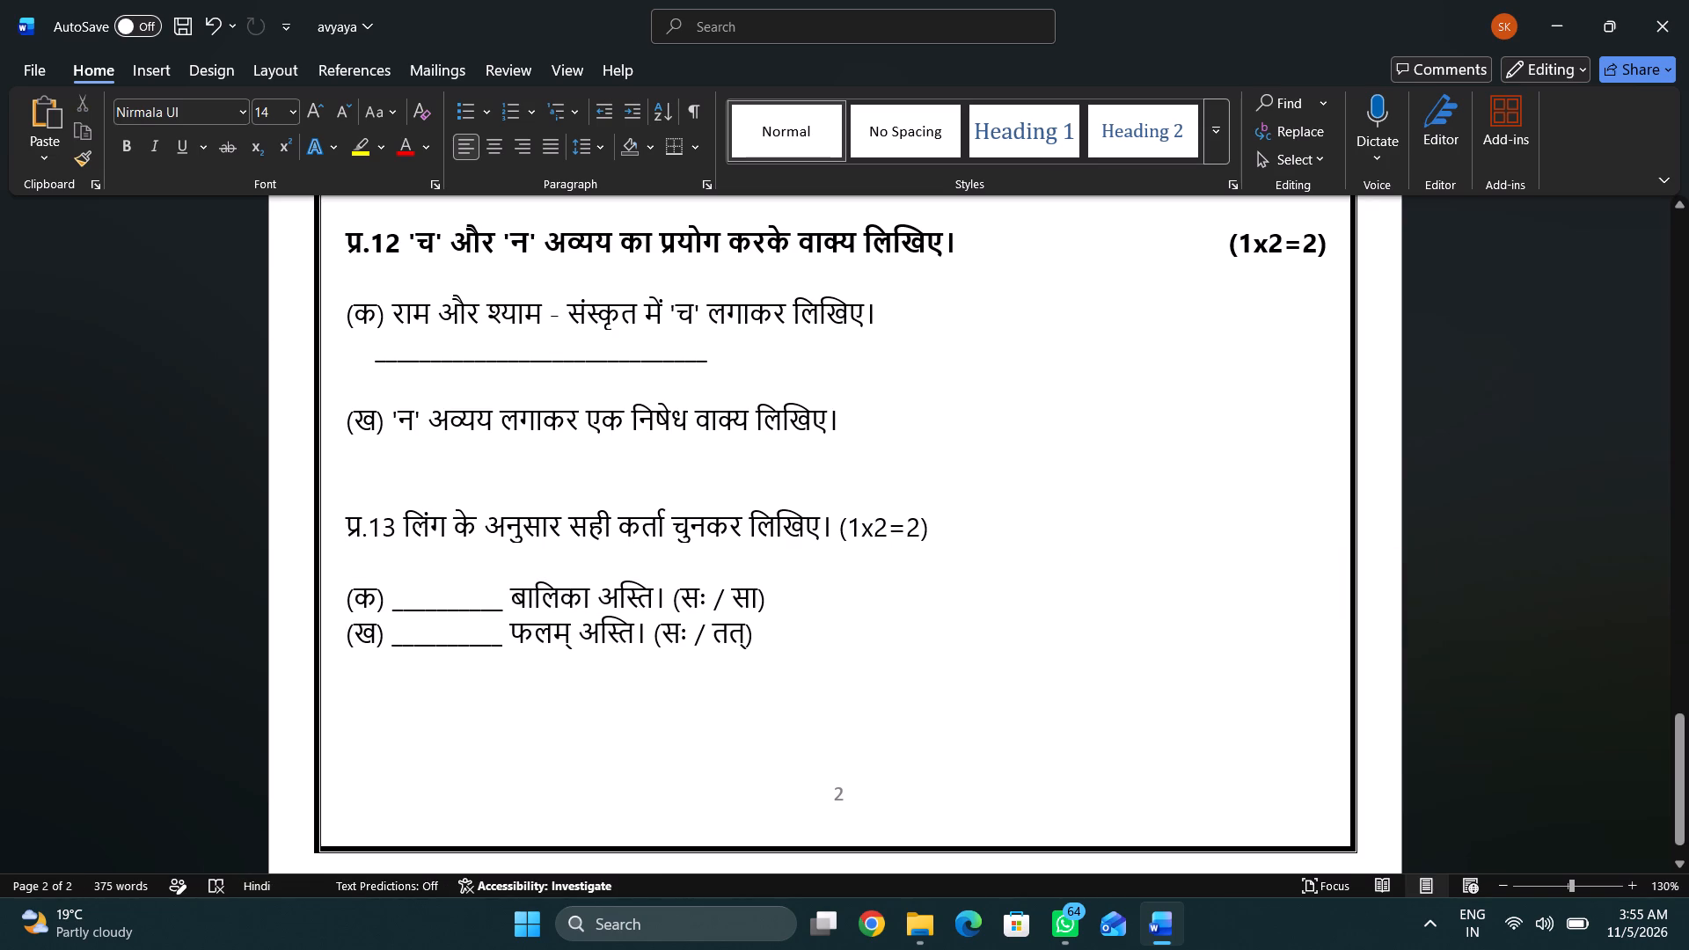
{"action": "key", "text": "Return"}
{"action": "key", "text": "BackSpace"}
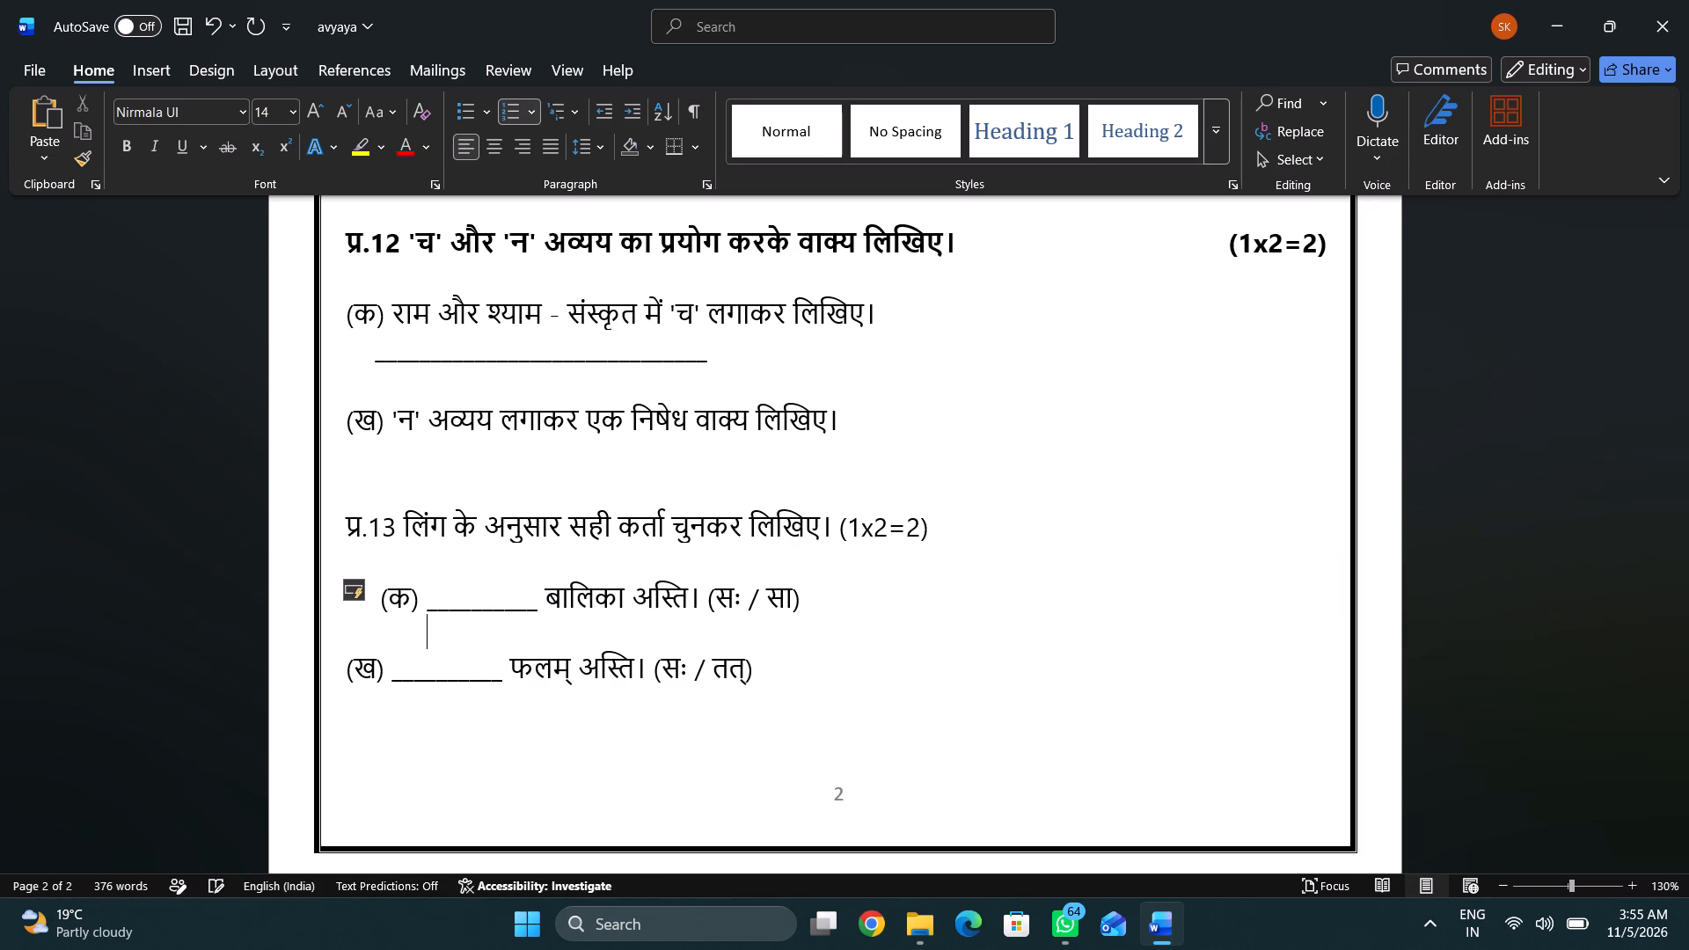
{"action": "left_click", "coordinate": [340, 676]}
{"action": "key", "text": "b"}
{"action": "key", "text": "BackSpace"}
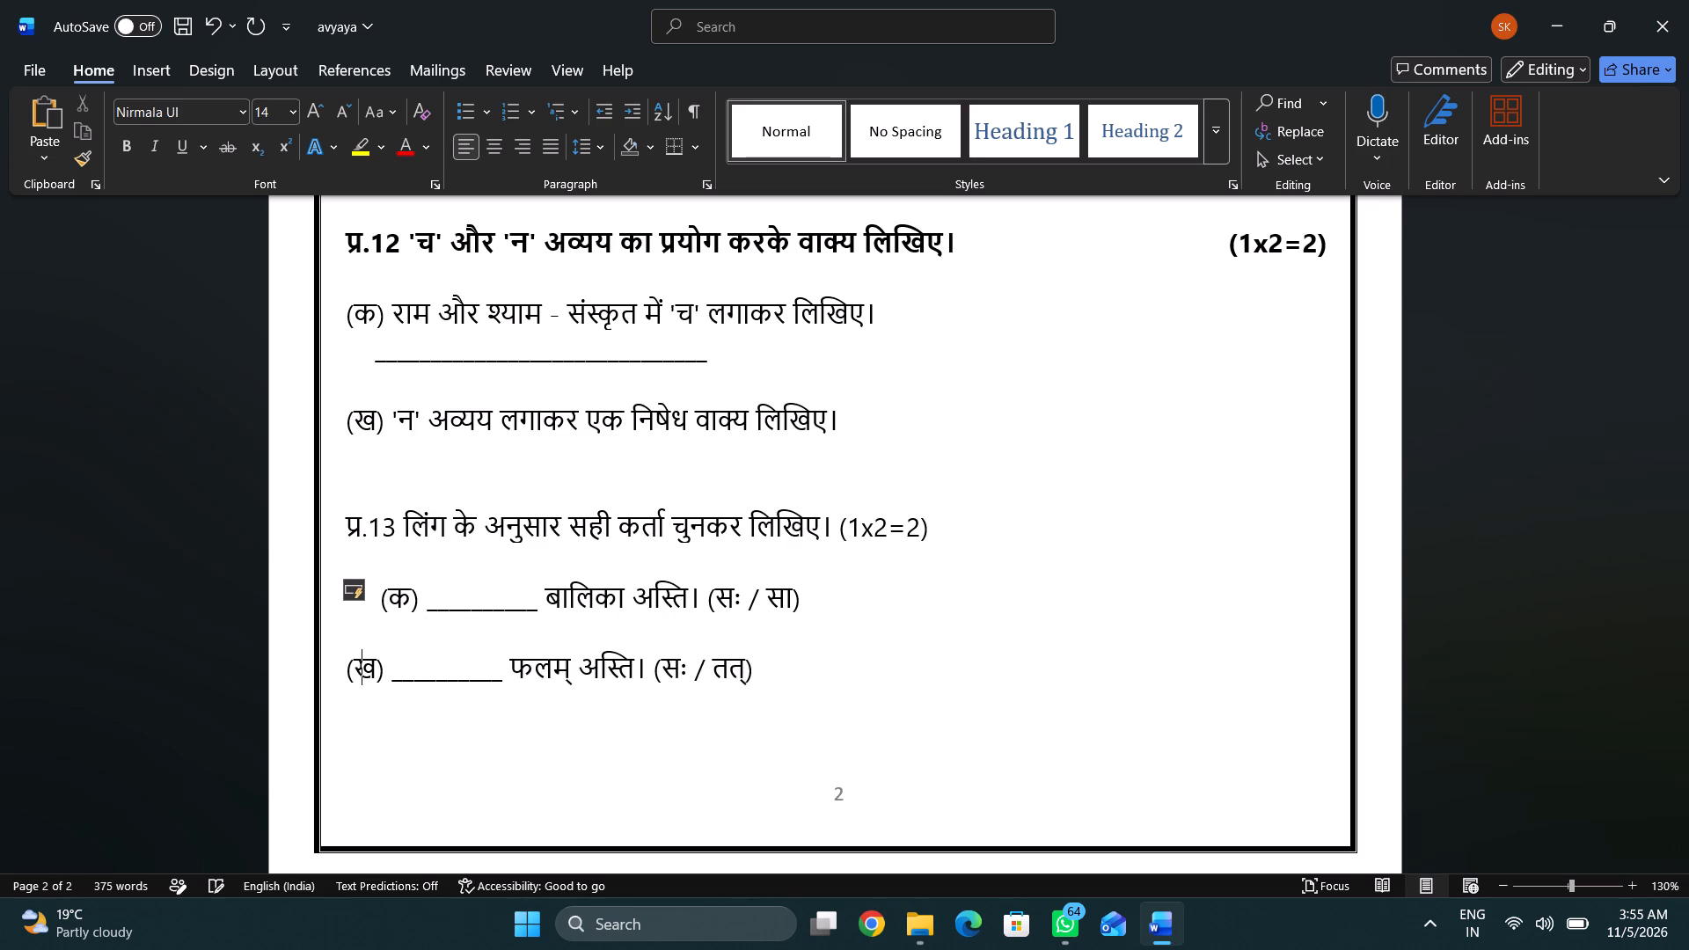
{"action": "key", "text": "space"}
{"action": "key", "text": "space"}
{"action": "key", "text": "space"}
{"action": "key", "text": "space"}
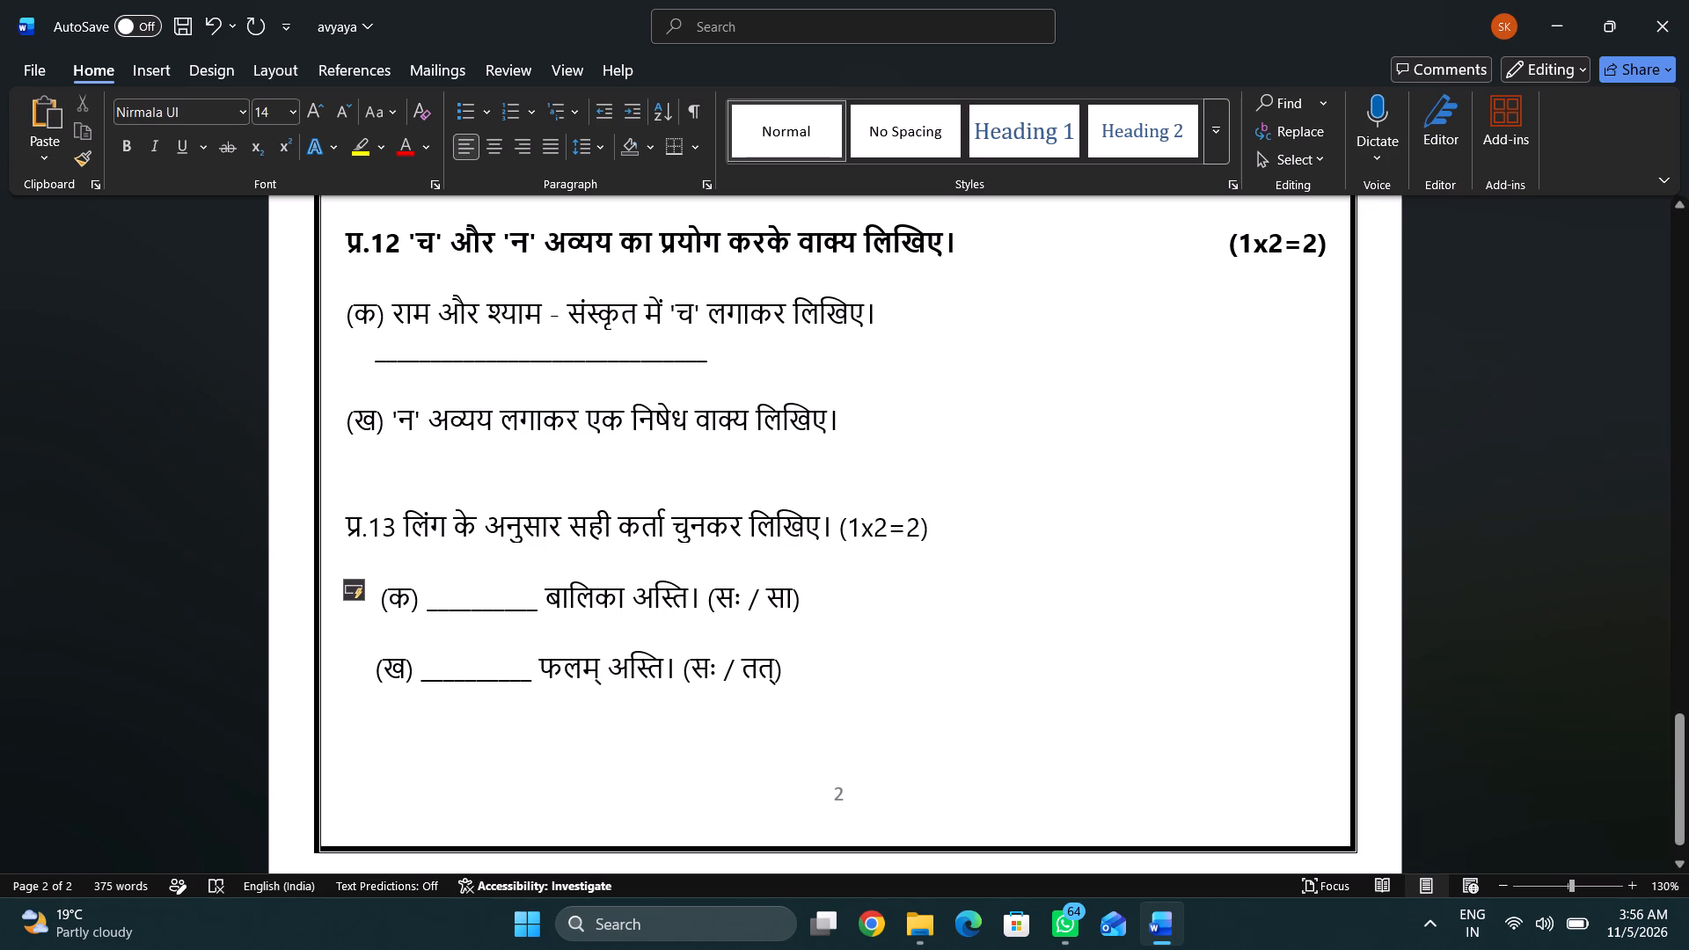
Make the whole प्र.13 heading line bold, including its marks.
{"action": "left_click_drag", "start_coordinate": [347, 524], "coordinate": [948, 538]}
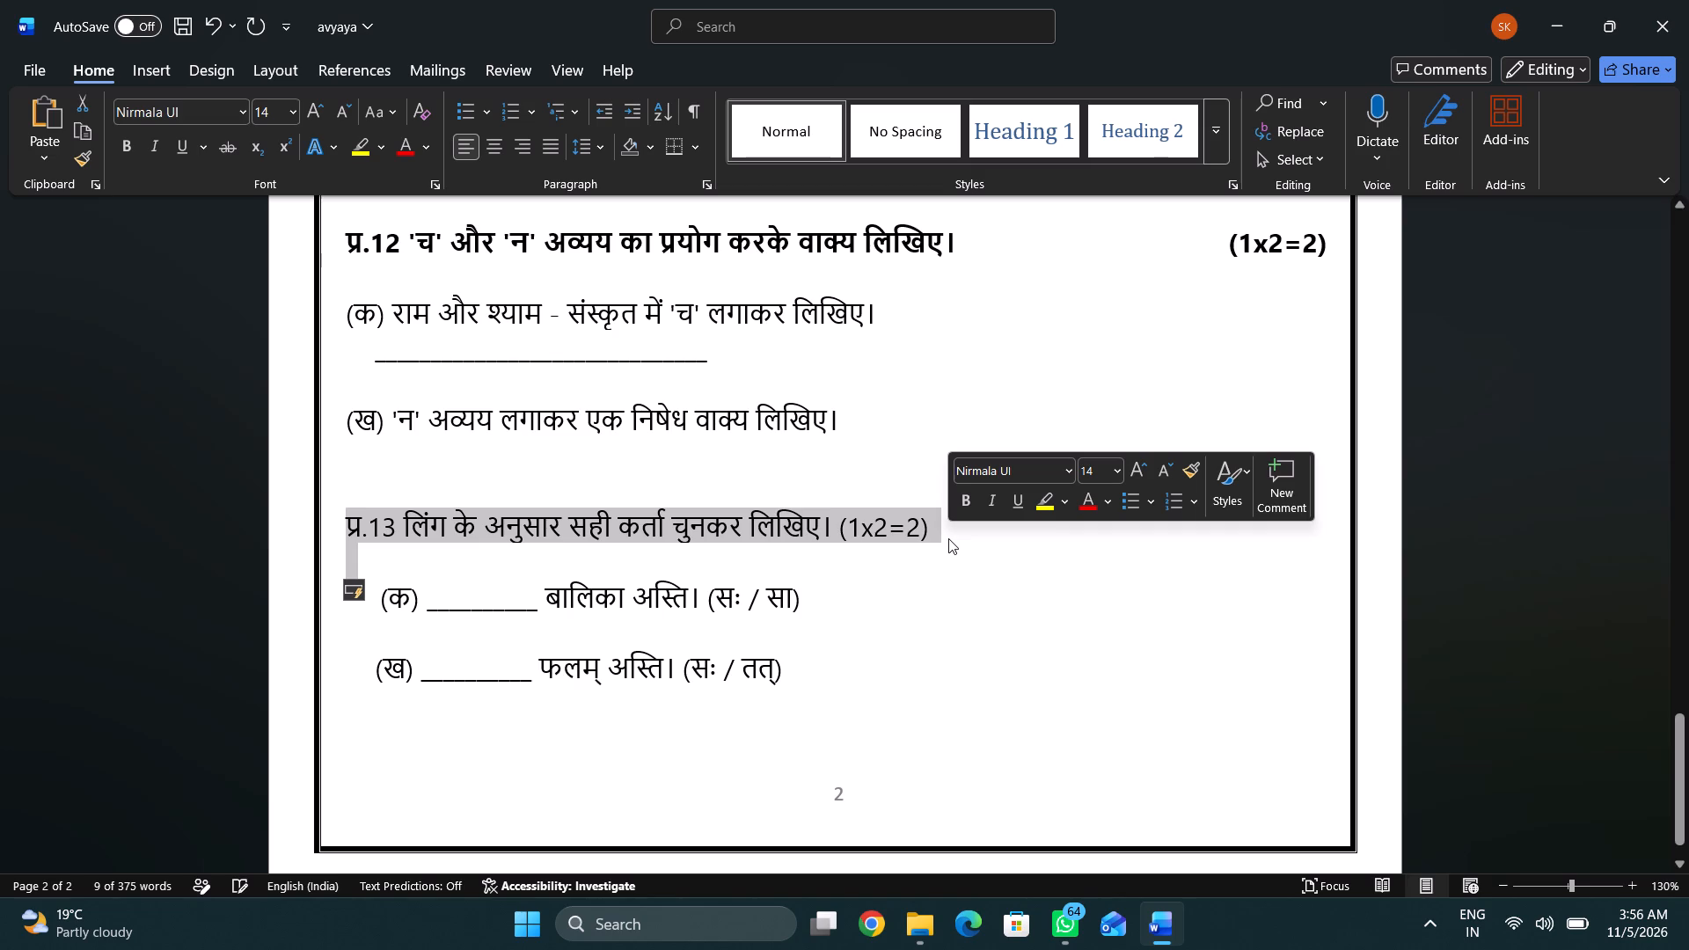
{"action": "left_click", "coordinate": [958, 501]}
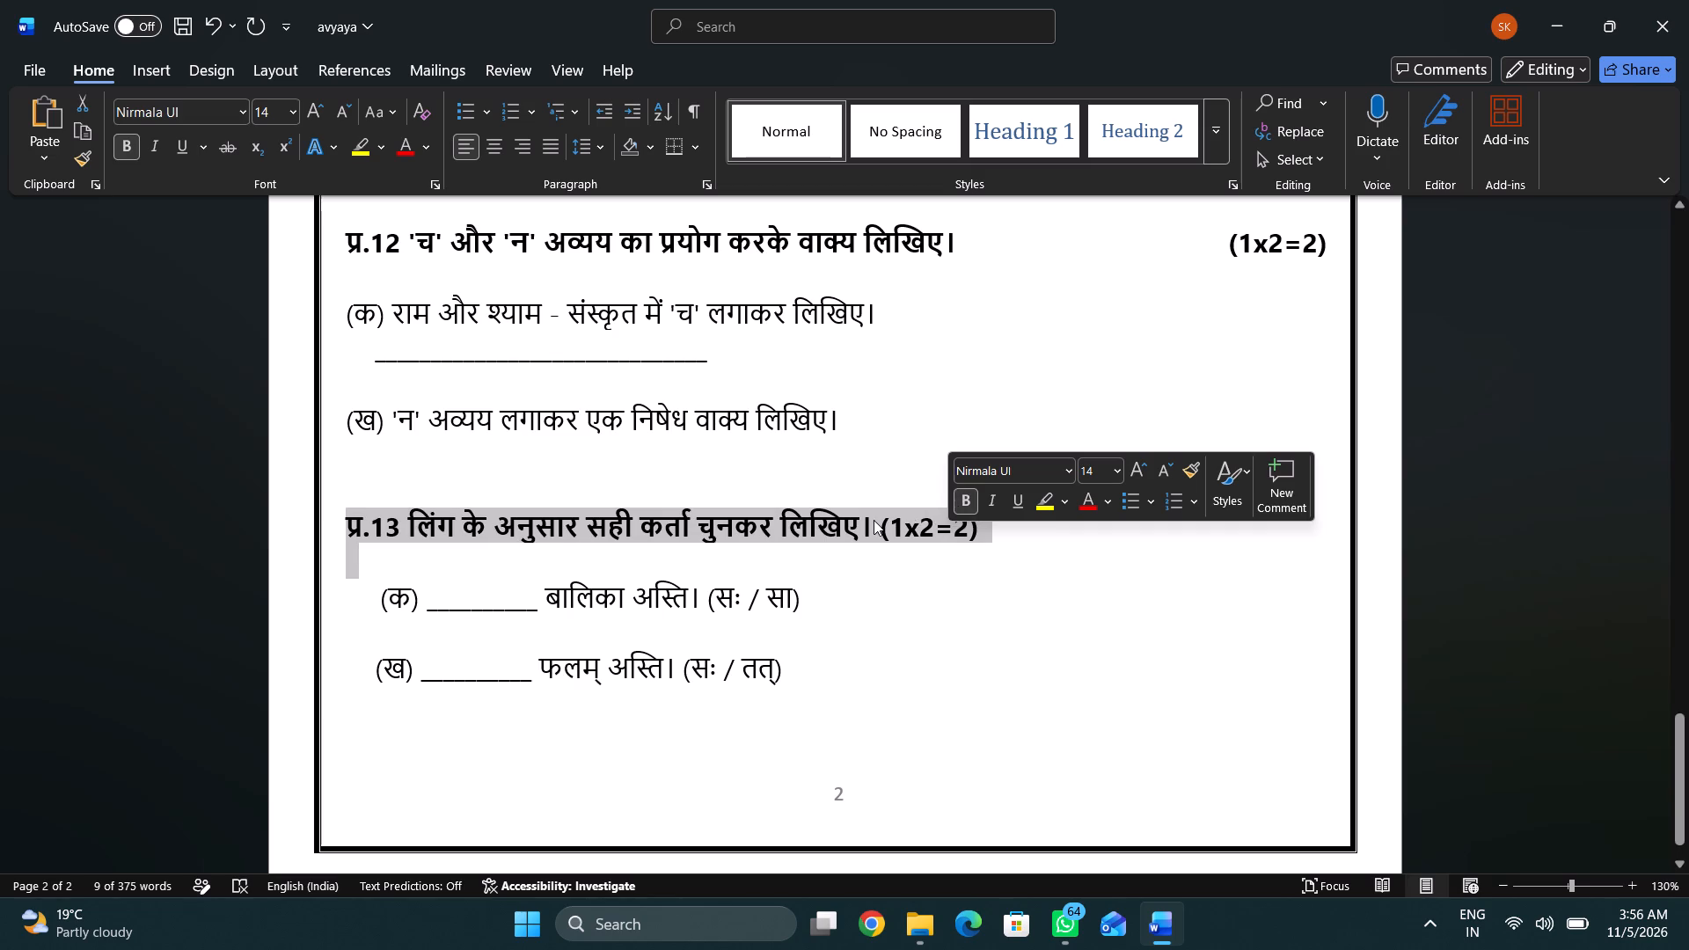
Space the प्र.13 marks (1x2=2) across to the right margin, roughly level with the प्र.12 marks.
{"action": "left_click", "coordinate": [874, 520]}
{"action": "key", "text": "space"}
{"action": "key", "text": "space"}
{"action": "key", "text": "space"}
{"action": "key", "text": "space"}
{"action": "key", "text": "space"}
{"action": "key", "text": "space"}
{"action": "key", "text": "space"}
{"action": "key", "text": "space"}
{"action": "key", "text": "space"}
{"action": "key", "text": "space"}
{"action": "key", "text": "space"}
{"action": "key", "text": "space"}
{"action": "key", "text": "space"}
{"action": "key", "text": "space"}
{"action": "key", "text": "space"}
{"action": "key", "text": "space"}
{"action": "key", "text": "space"}
{"action": "key", "text": "space"}
{"action": "key", "text": "space"}
{"action": "key", "text": "space"}
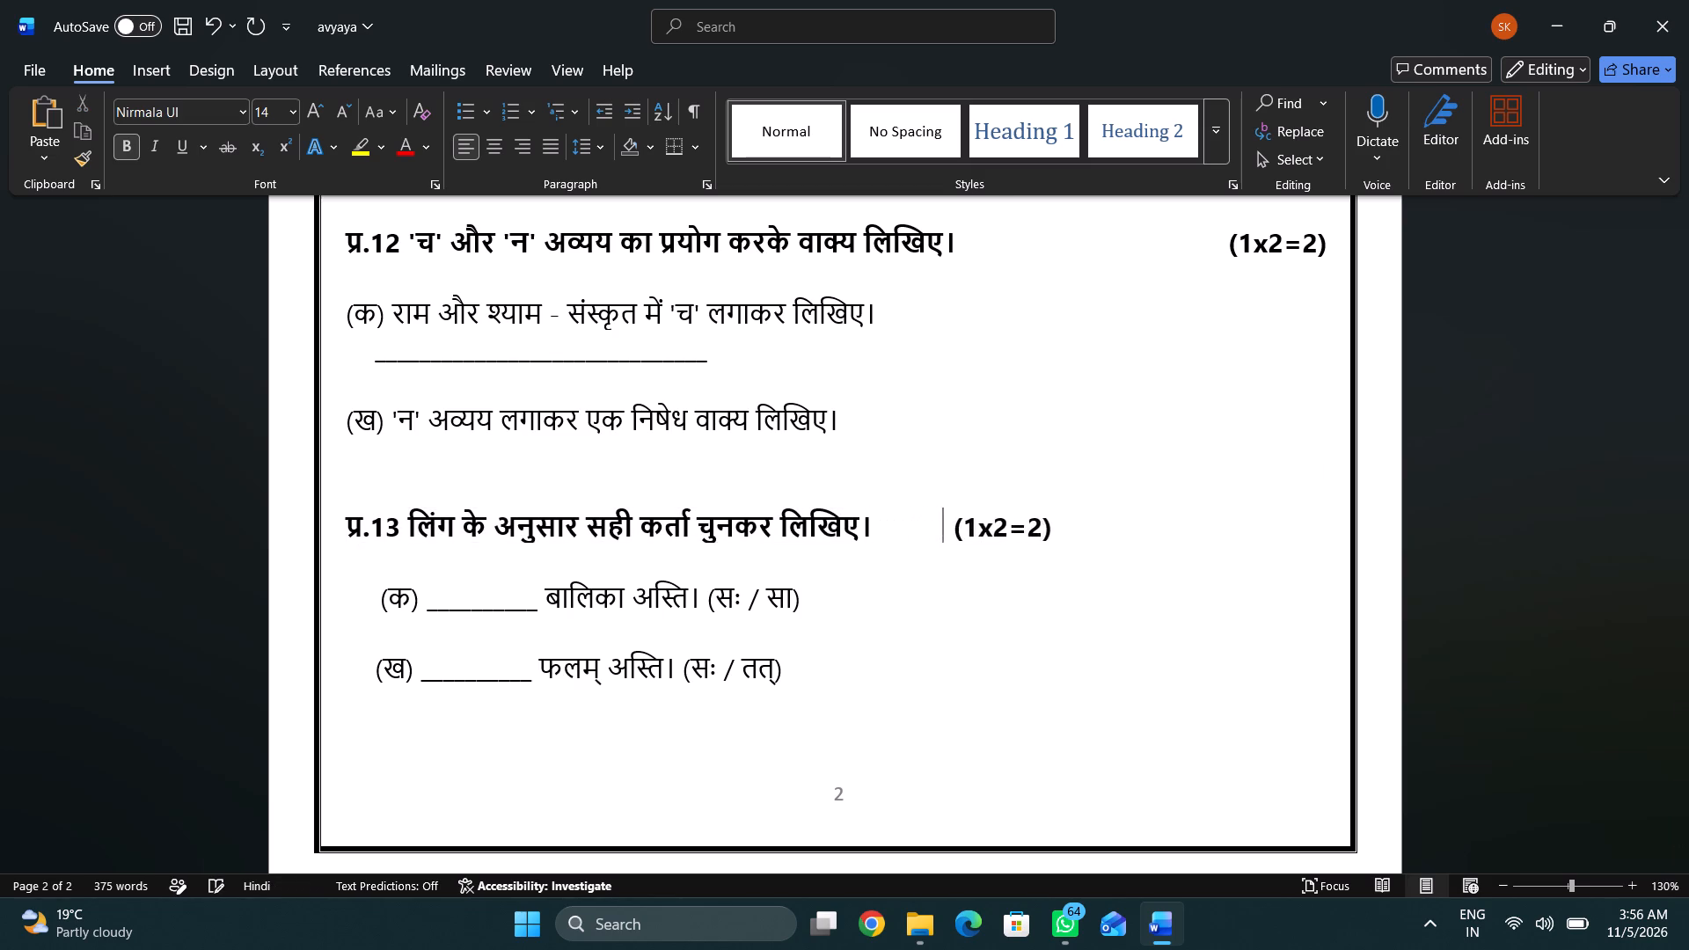
{"action": "key", "text": "space"}
{"action": "key", "text": "space"}
{"action": "key", "text": "space"}
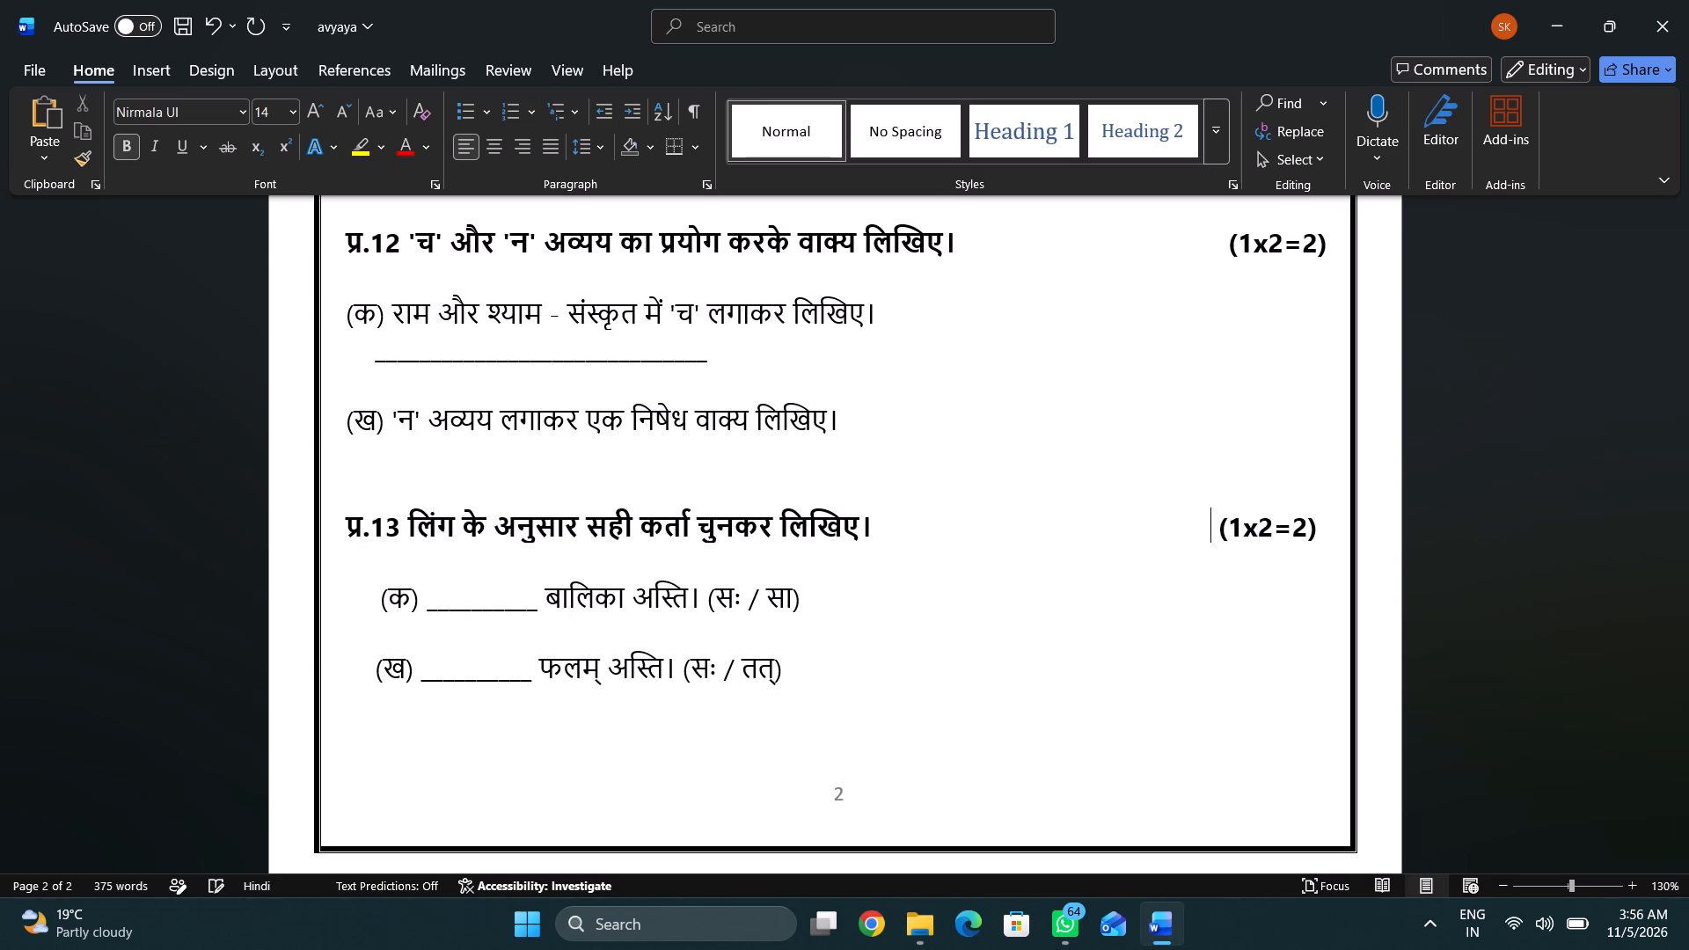
{"action": "key", "text": "space"}
{"action": "key", "text": "space"}
{"action": "key", "text": "BackSpace"}
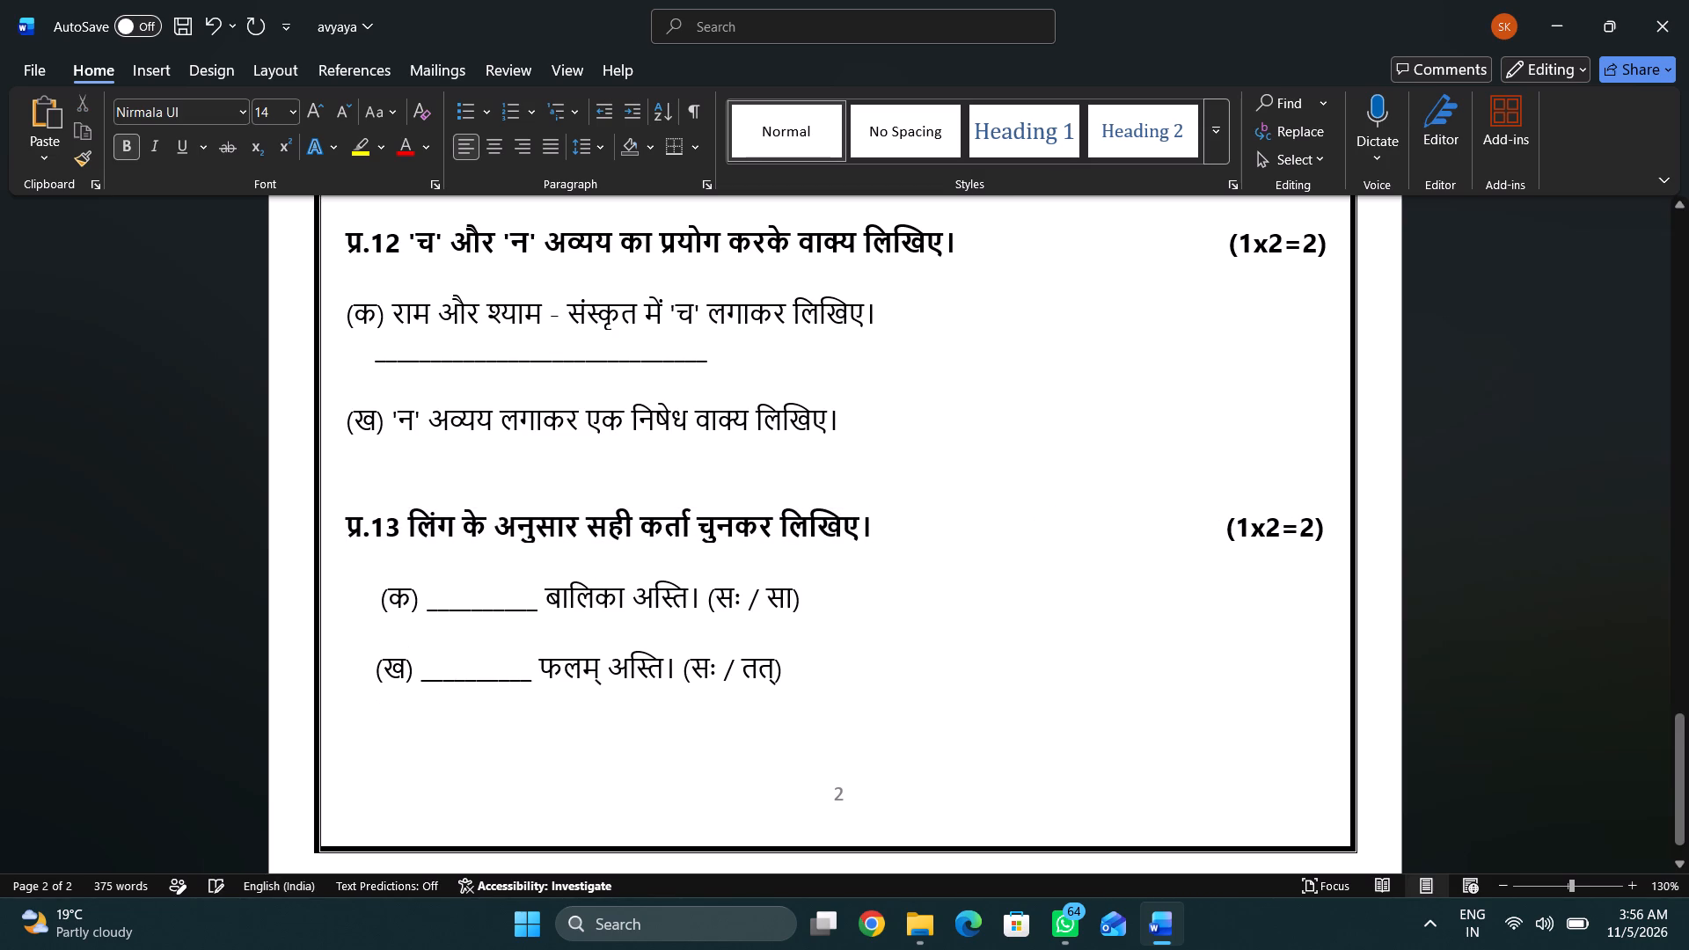
Delete the underscore answer line under item (क) of प्र.12.
{"action": "left_click_drag", "start_coordinate": [718, 358], "coordinate": [339, 357]}
{"action": "key", "text": "BackSpace"}
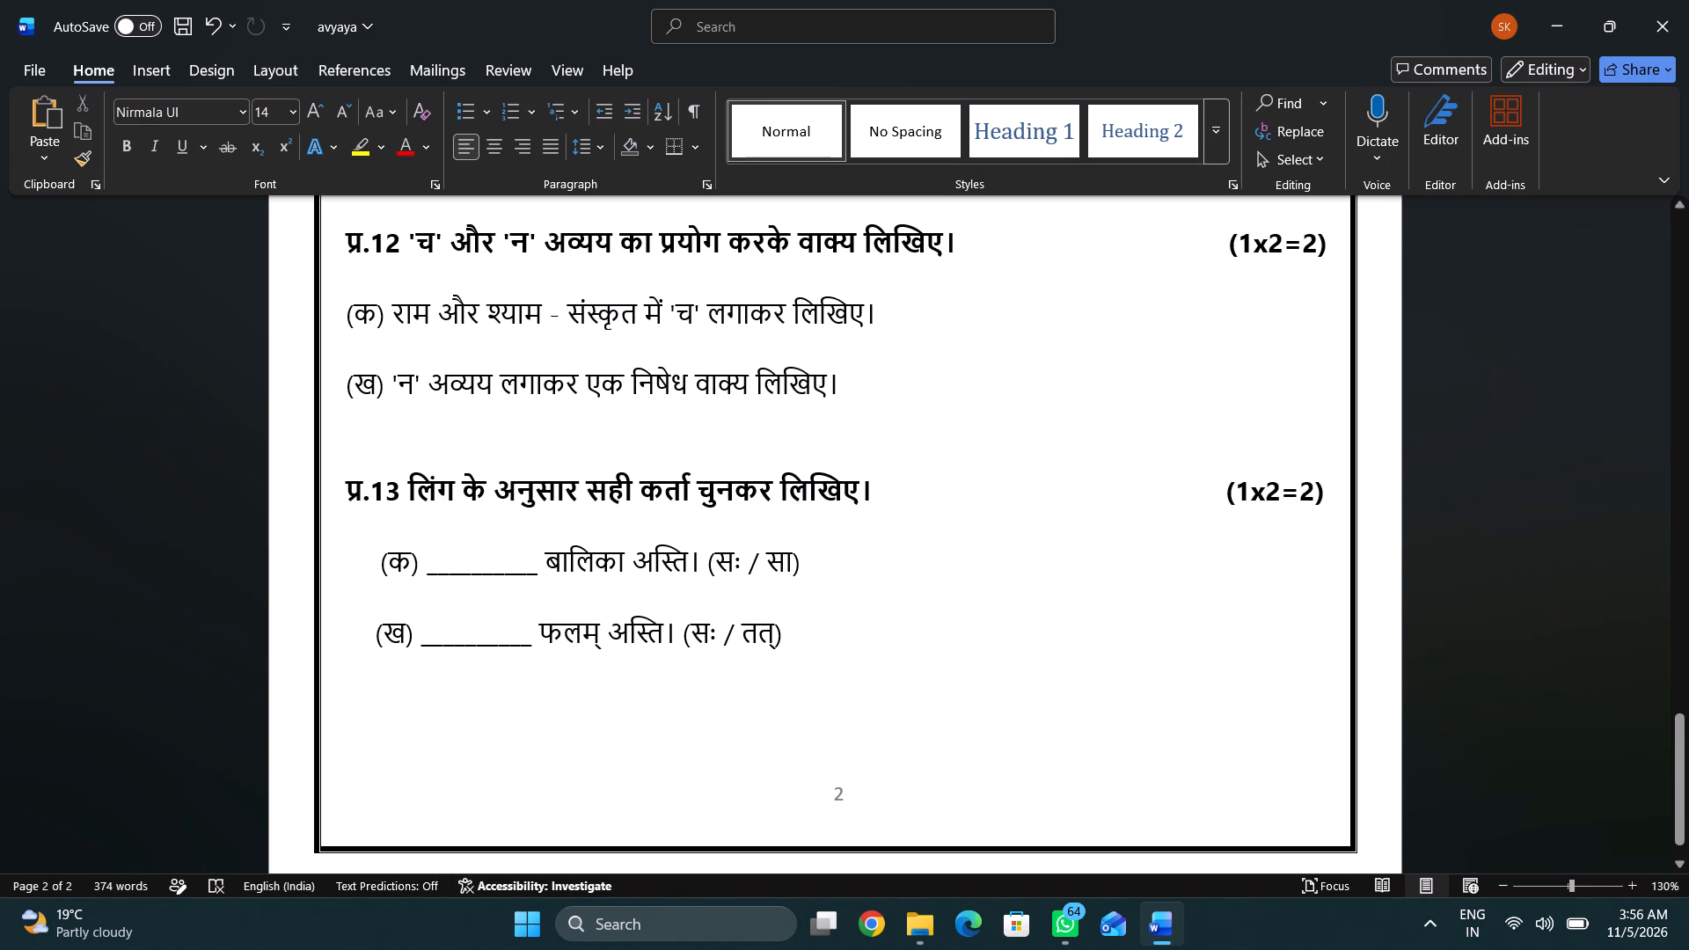
Review the whole paper from the school header through प्र.13, checking the question numbering, marks and layout on both pages.
{"action": "scroll", "coordinate": [545, 370], "scroll_direction": "down", "scroll_amount": 2}
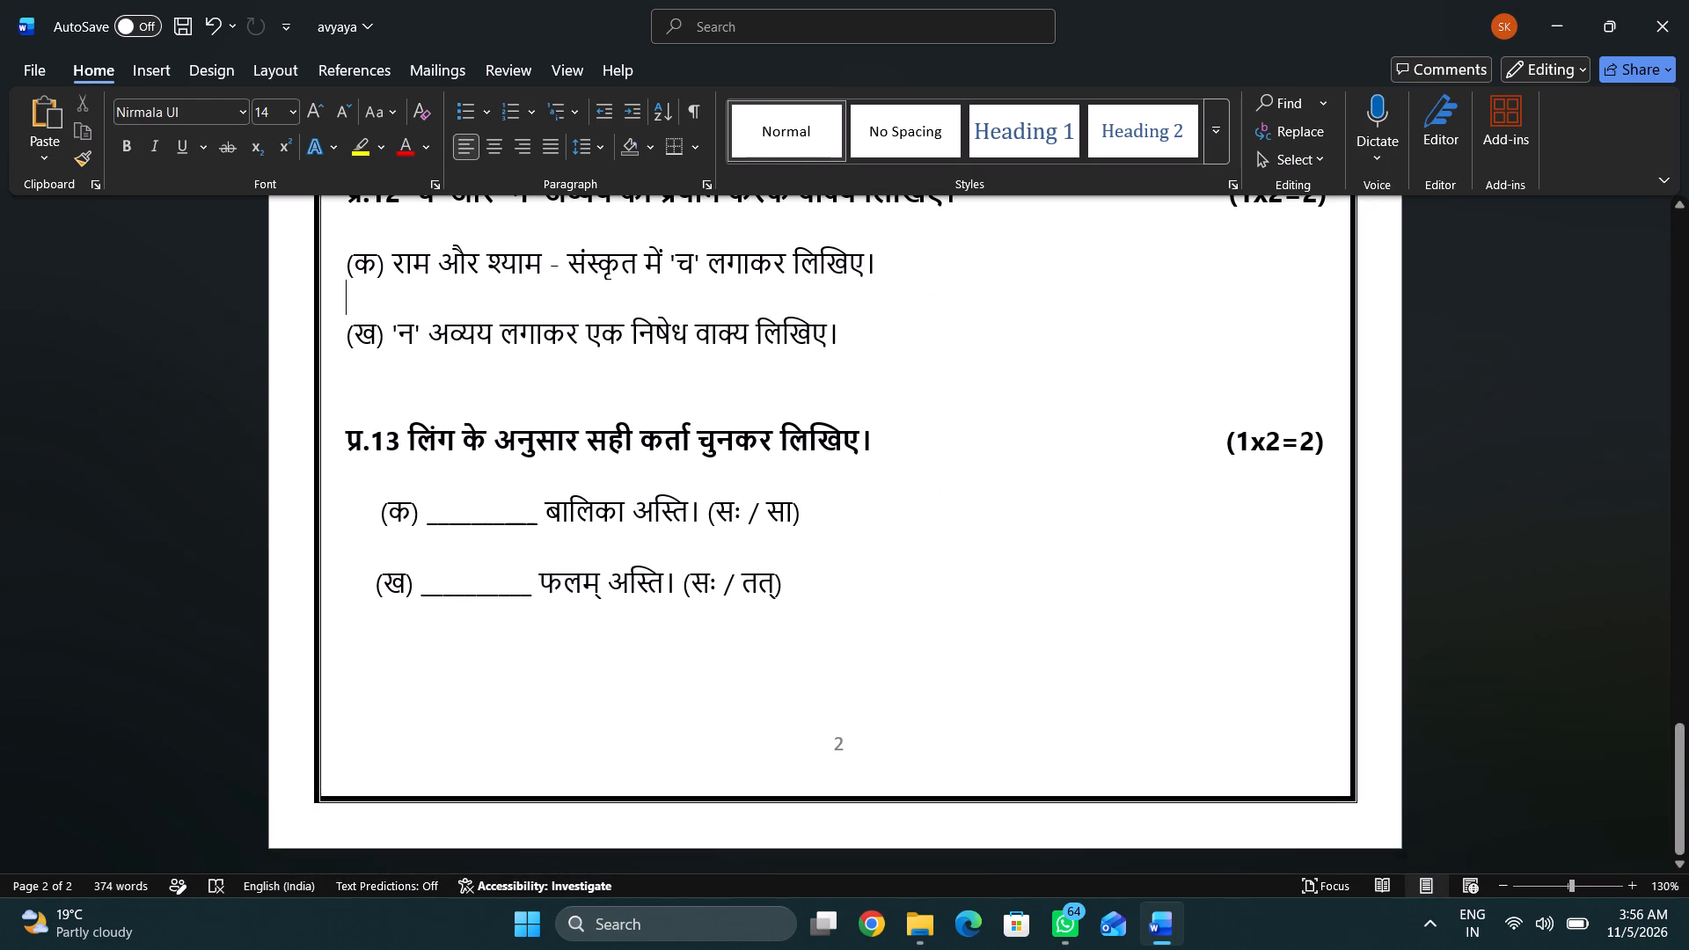
{"action": "scroll", "coordinate": [545, 370], "scroll_direction": "up", "scroll_amount": 2}
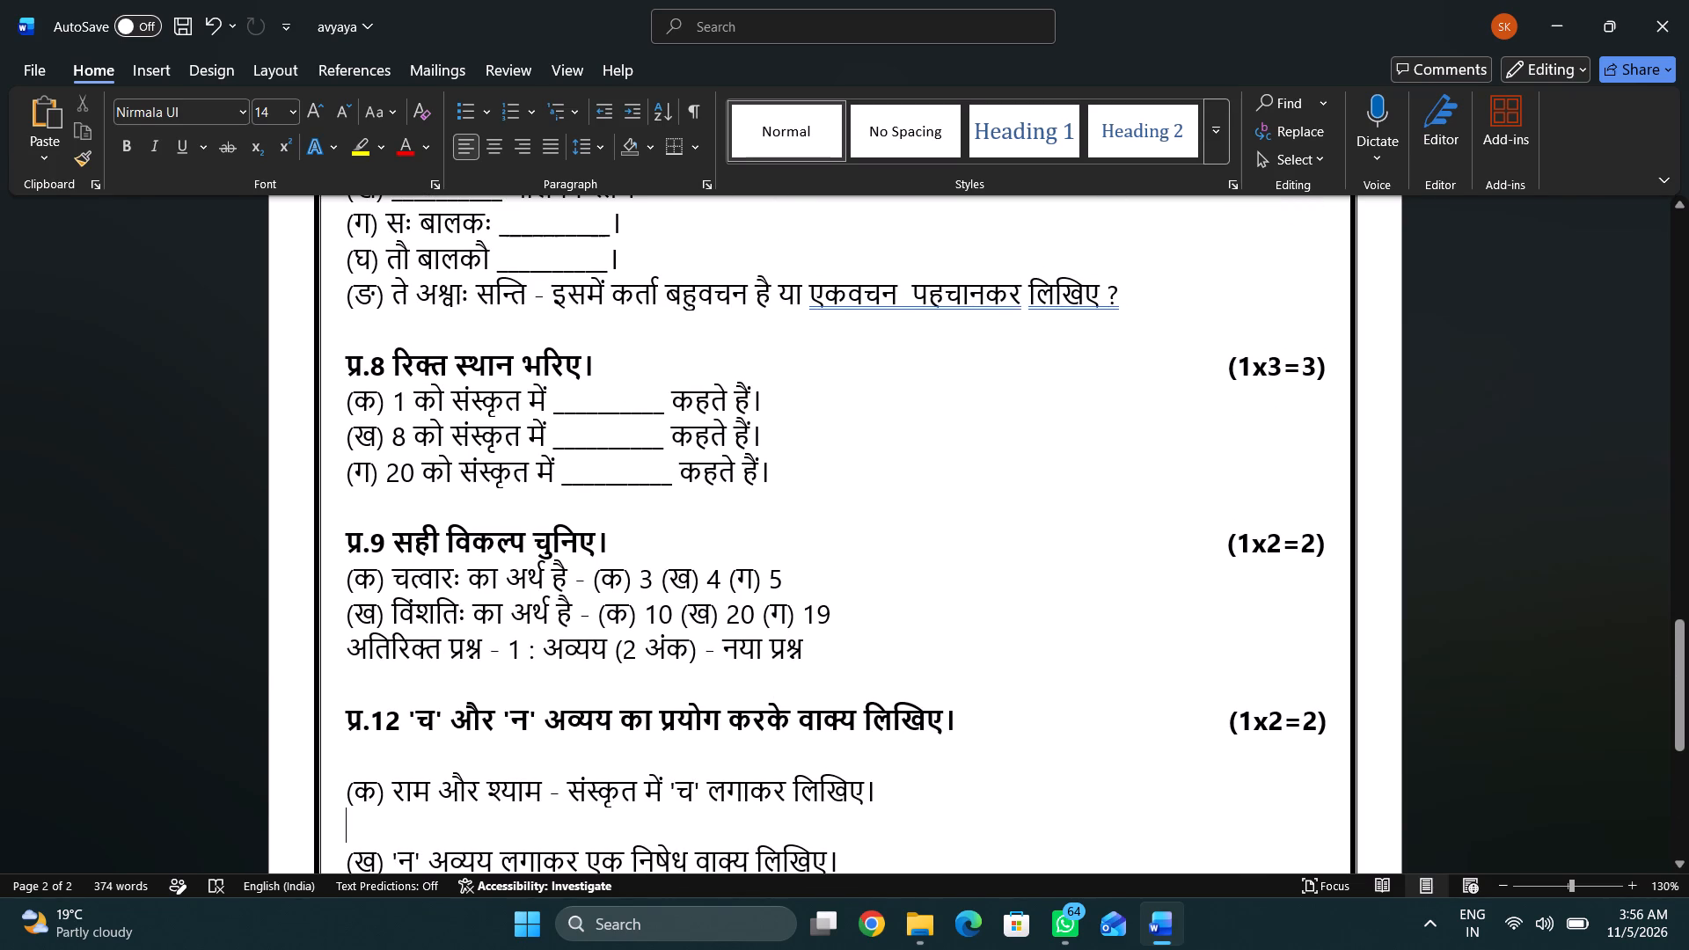
{"action": "scroll", "coordinate": [545, 370], "scroll_direction": "up", "scroll_amount": 2}
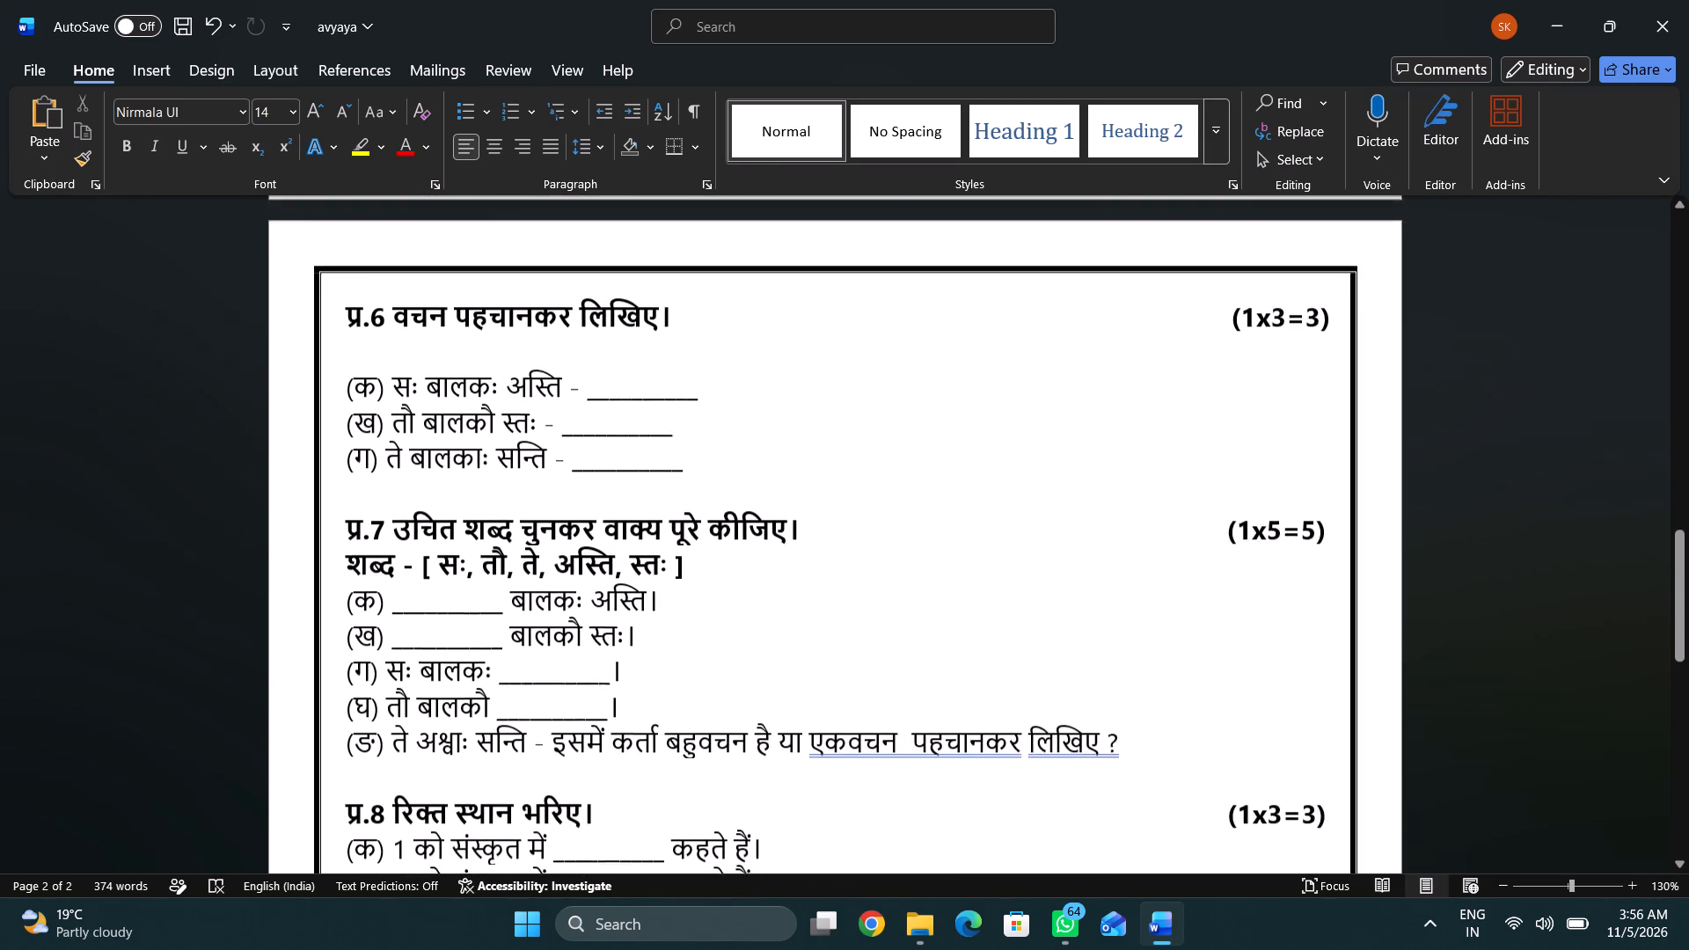
{"action": "scroll", "coordinate": [545, 370], "scroll_direction": "up", "scroll_amount": 3}
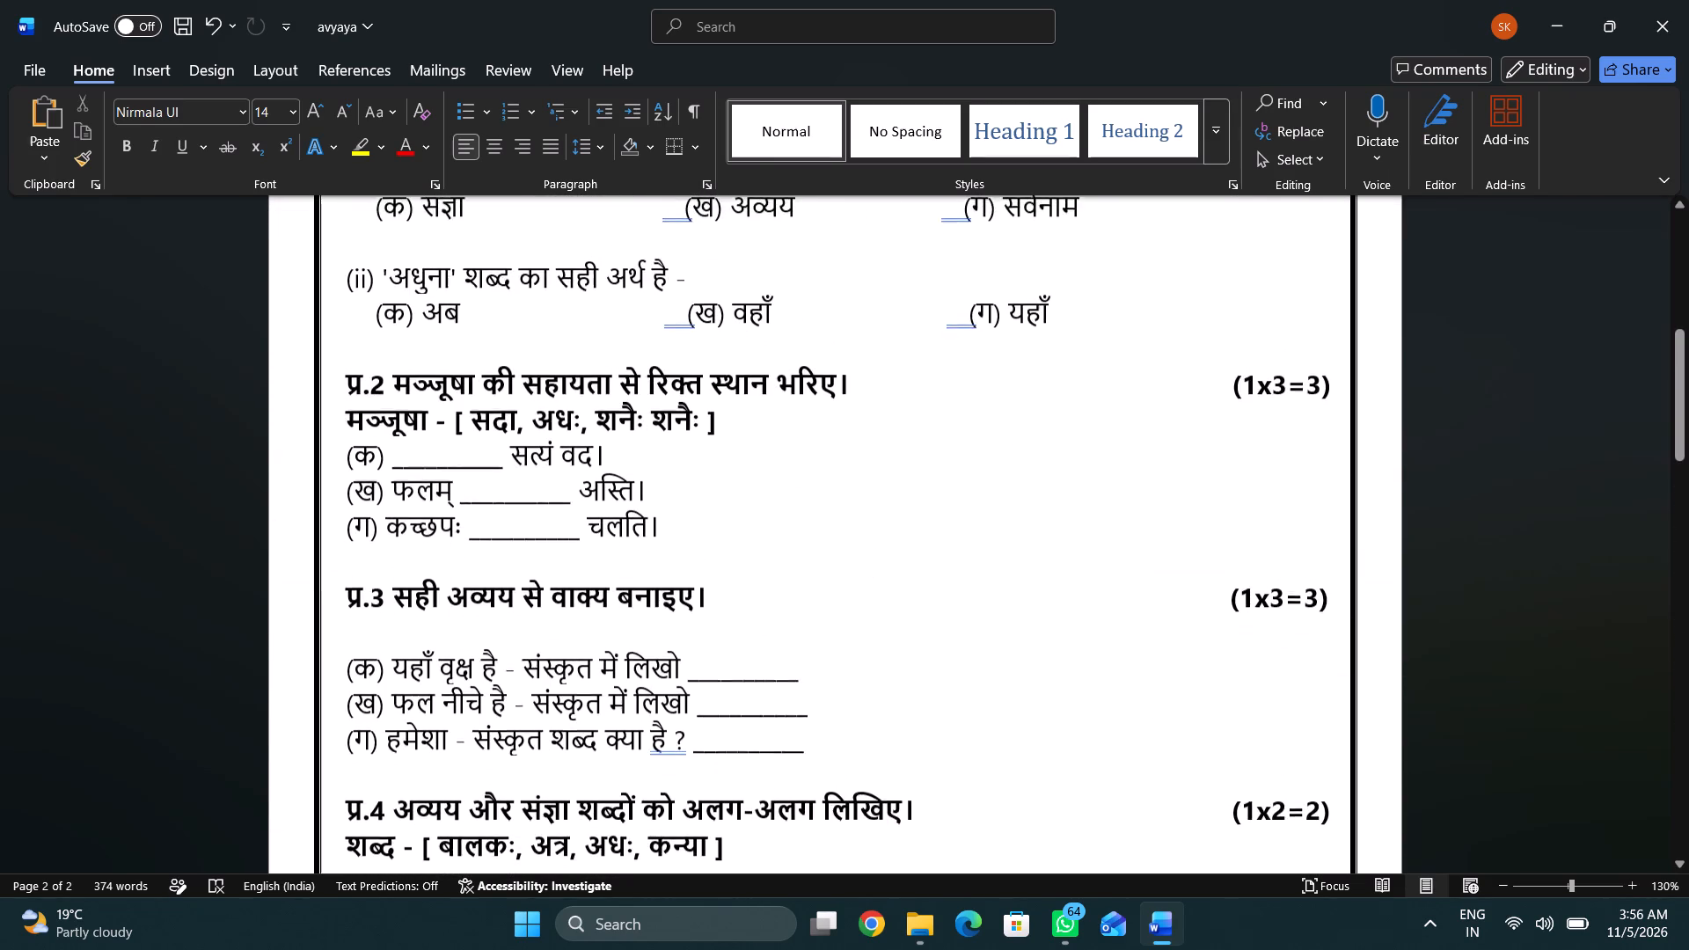
{"action": "scroll", "coordinate": [545, 370], "scroll_direction": "up", "scroll_amount": 2}
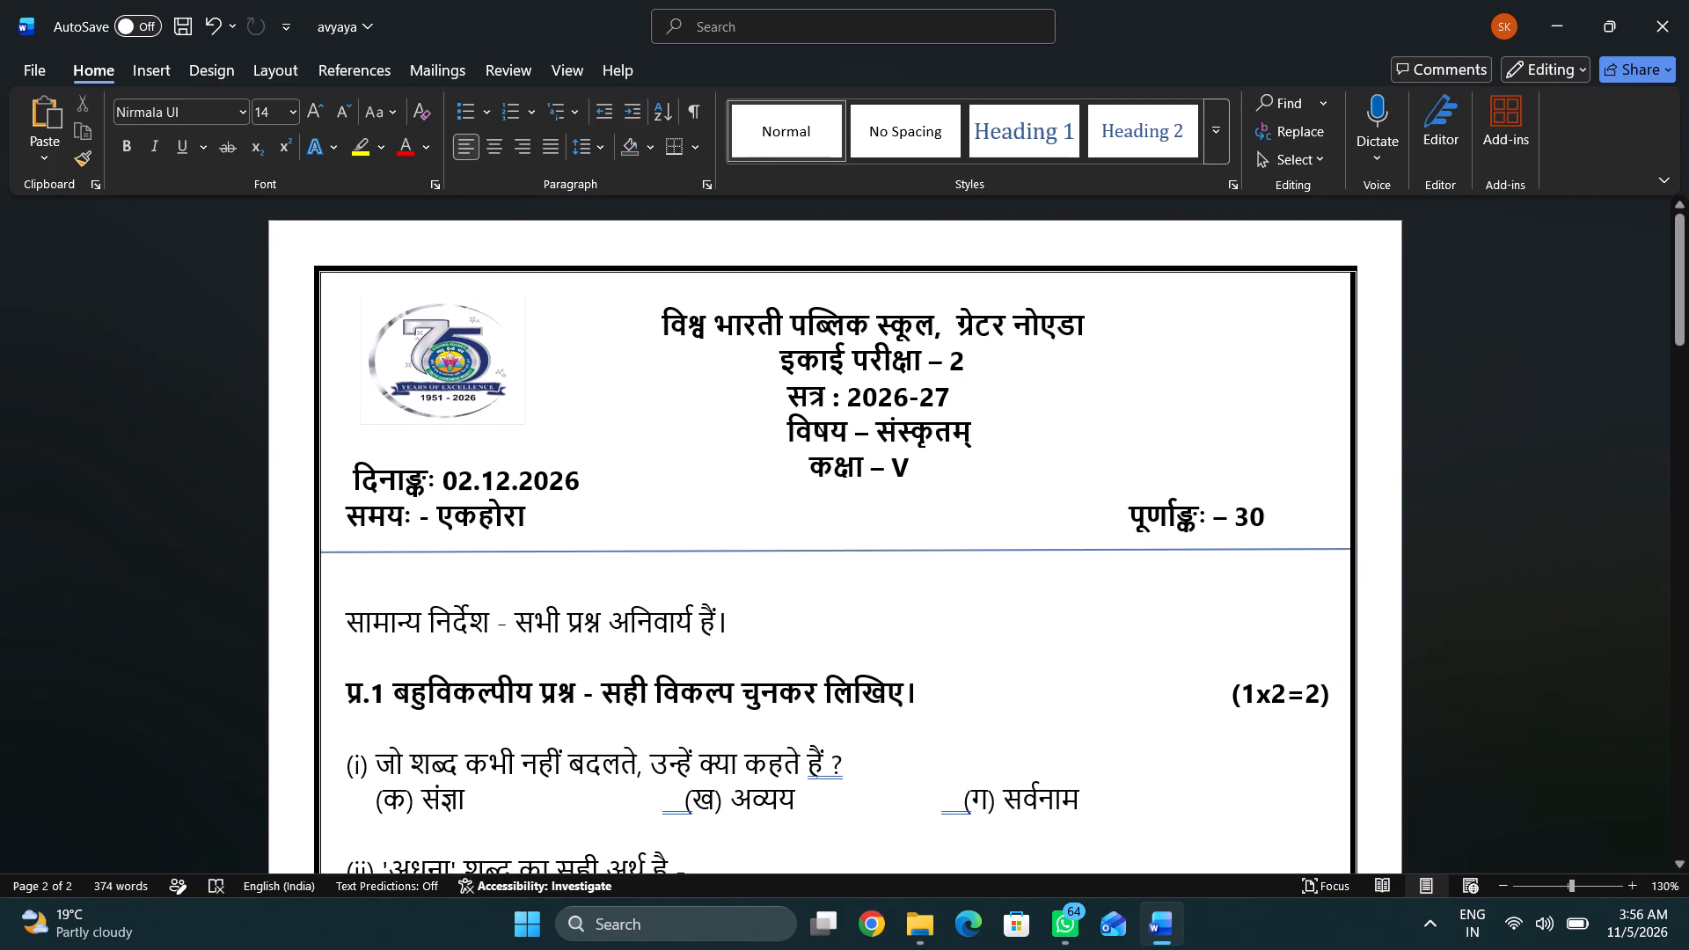
{"action": "scroll", "coordinate": [1014, 690], "scroll_direction": "down", "scroll_amount": 1}
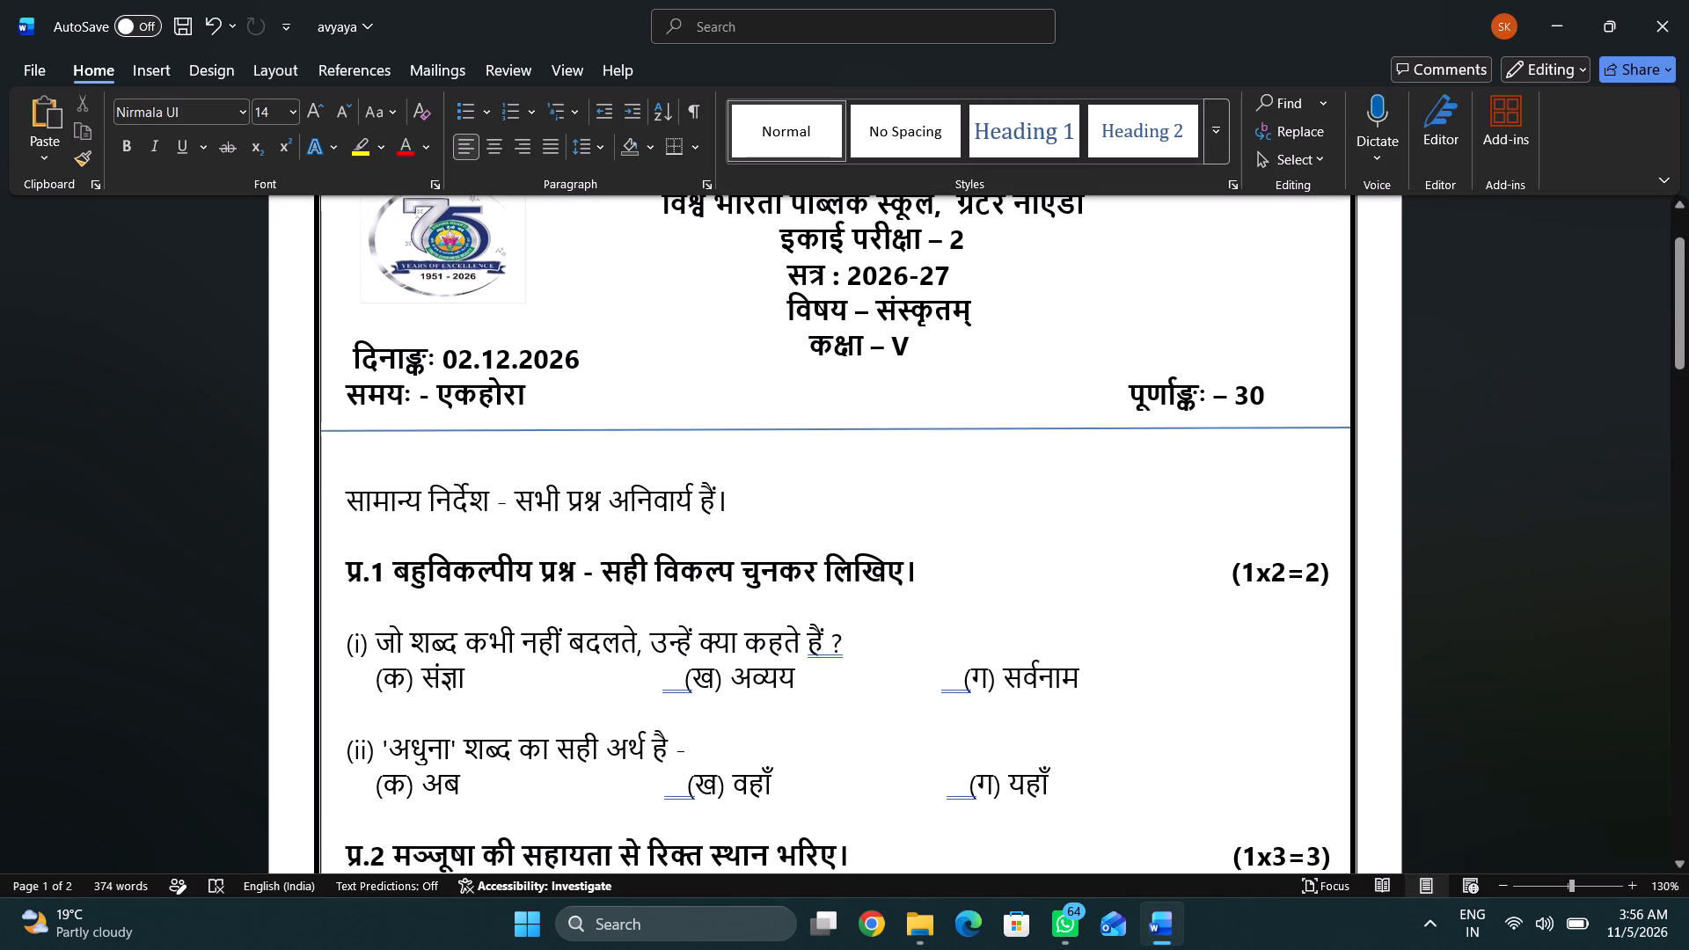
{"action": "scroll", "coordinate": [1222, 627], "scroll_direction": "down", "scroll_amount": 3}
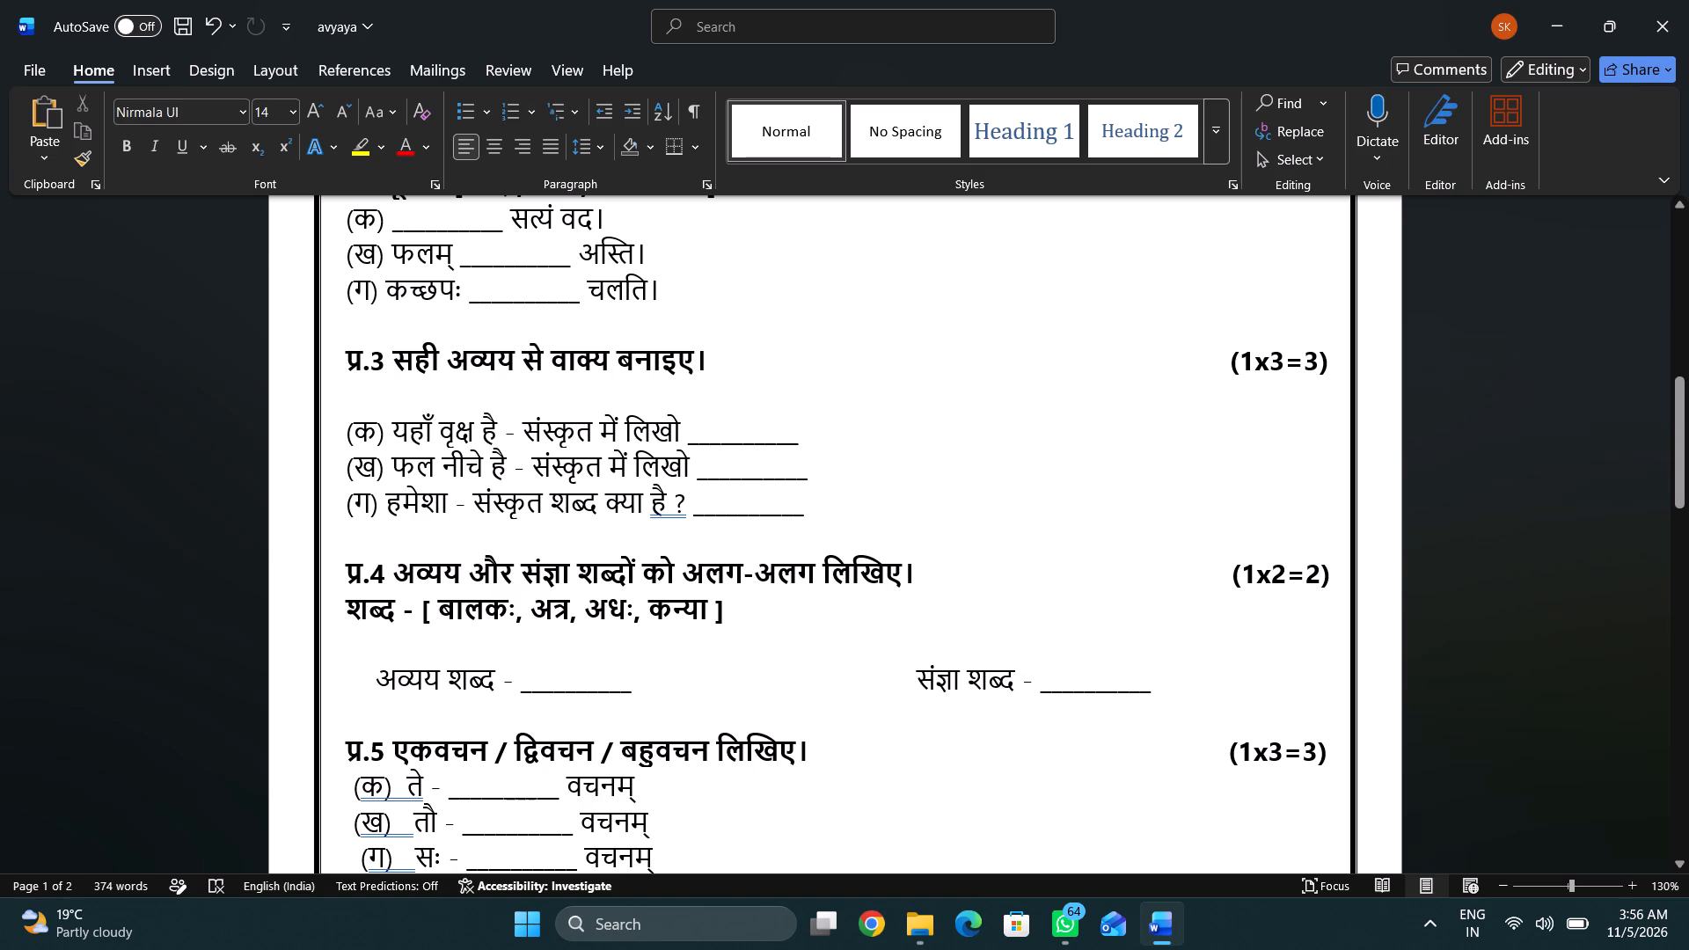
{"action": "scroll", "coordinate": [1290, 693], "scroll_direction": "down", "scroll_amount": 1}
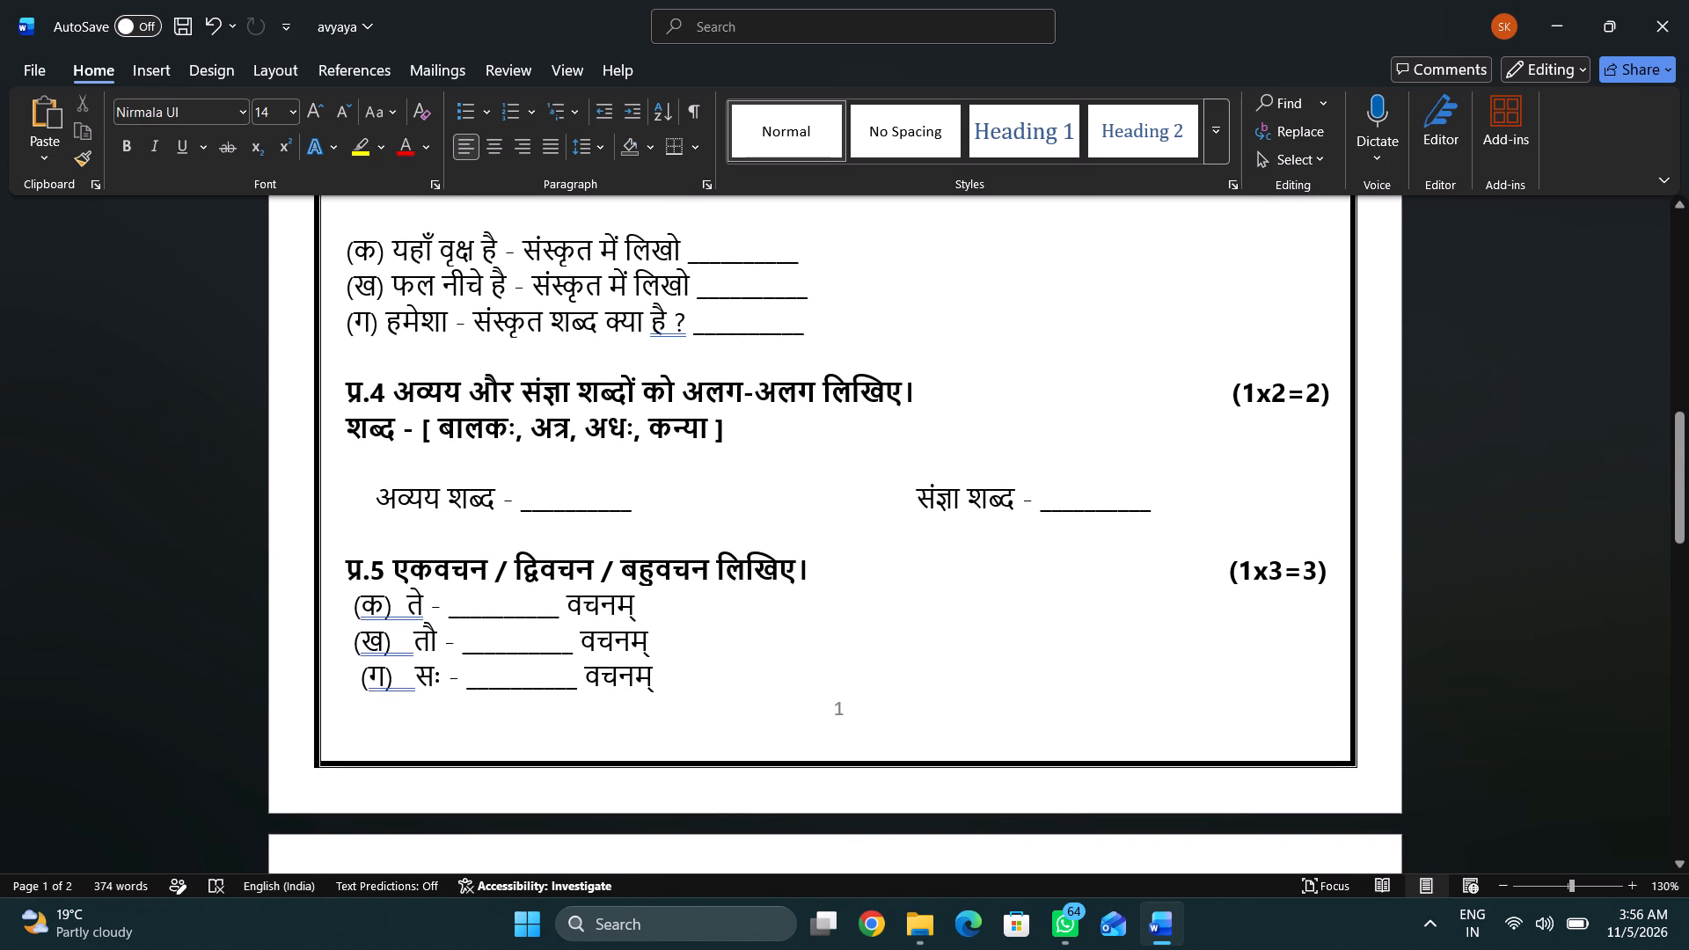
{"action": "scroll", "coordinate": [1305, 662], "scroll_direction": "down", "scroll_amount": 2}
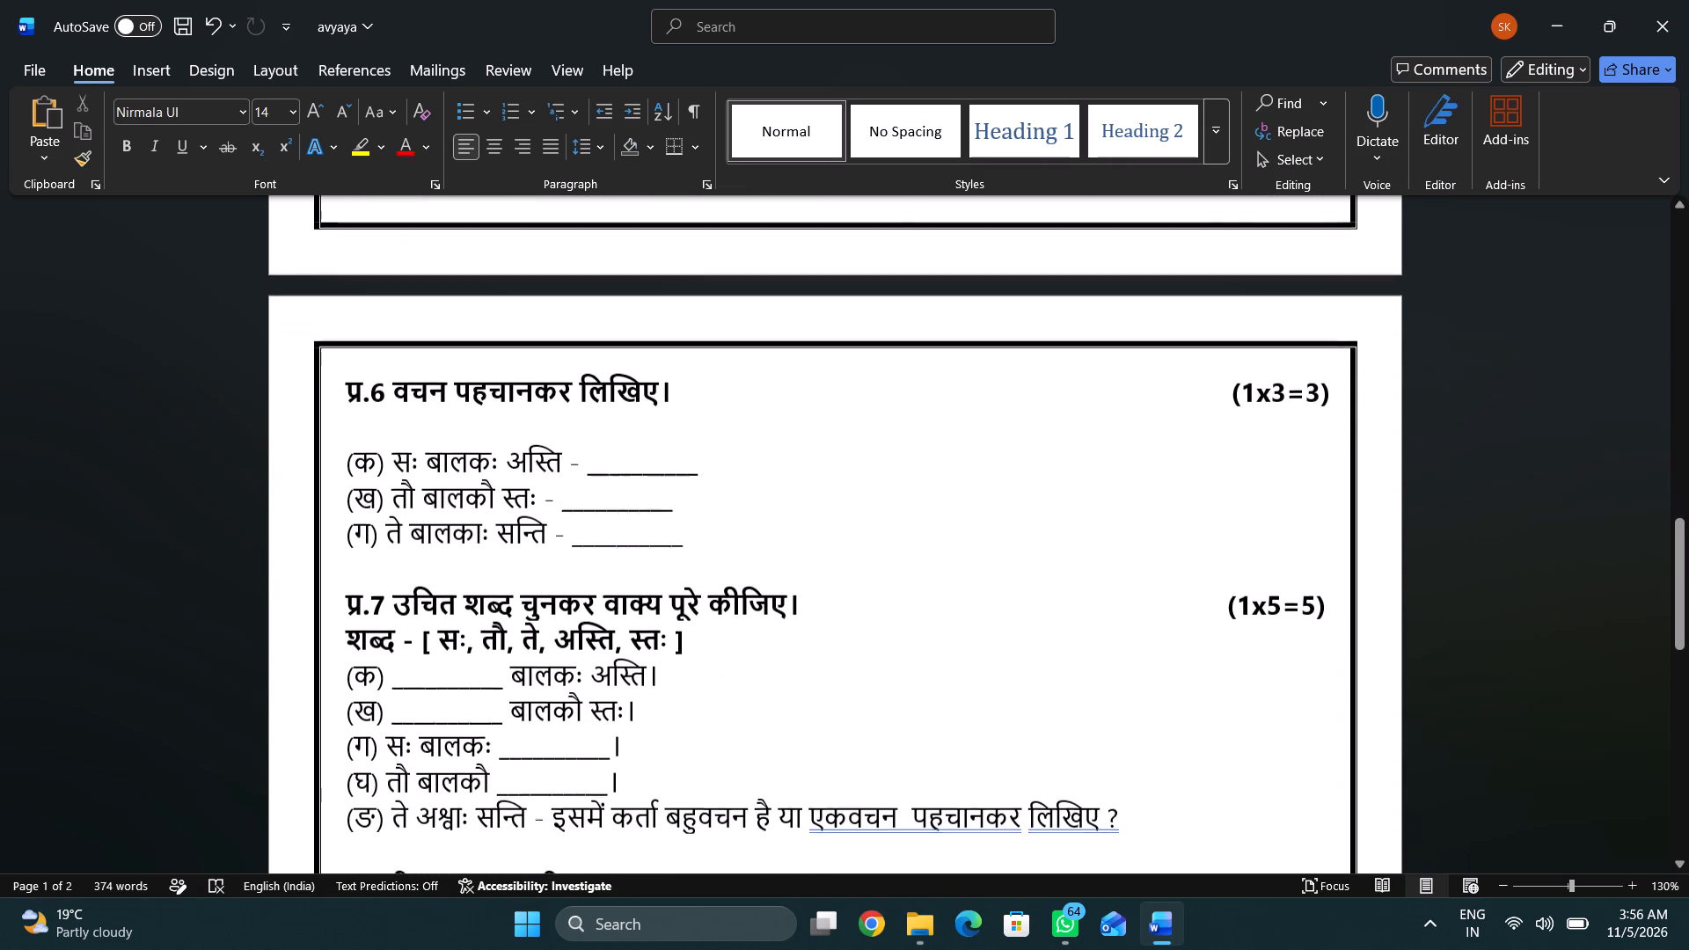
{"action": "scroll", "coordinate": [1311, 610], "scroll_direction": "down", "scroll_amount": 1}
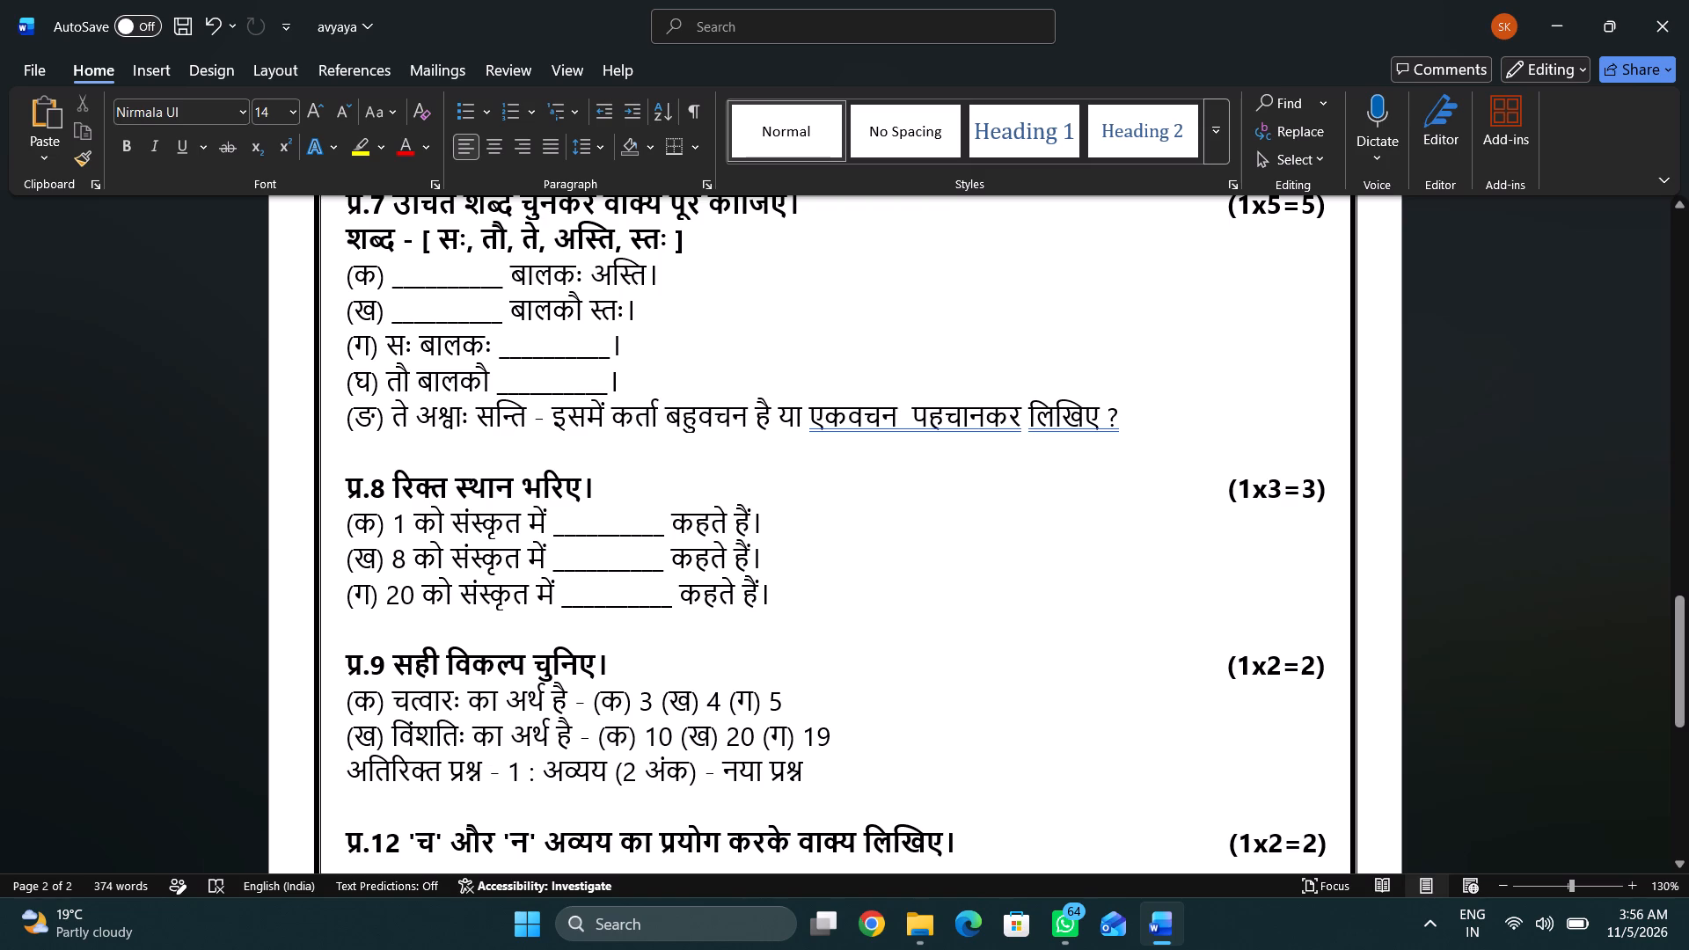
{"action": "scroll", "coordinate": [1279, 683], "scroll_direction": "down", "scroll_amount": 2}
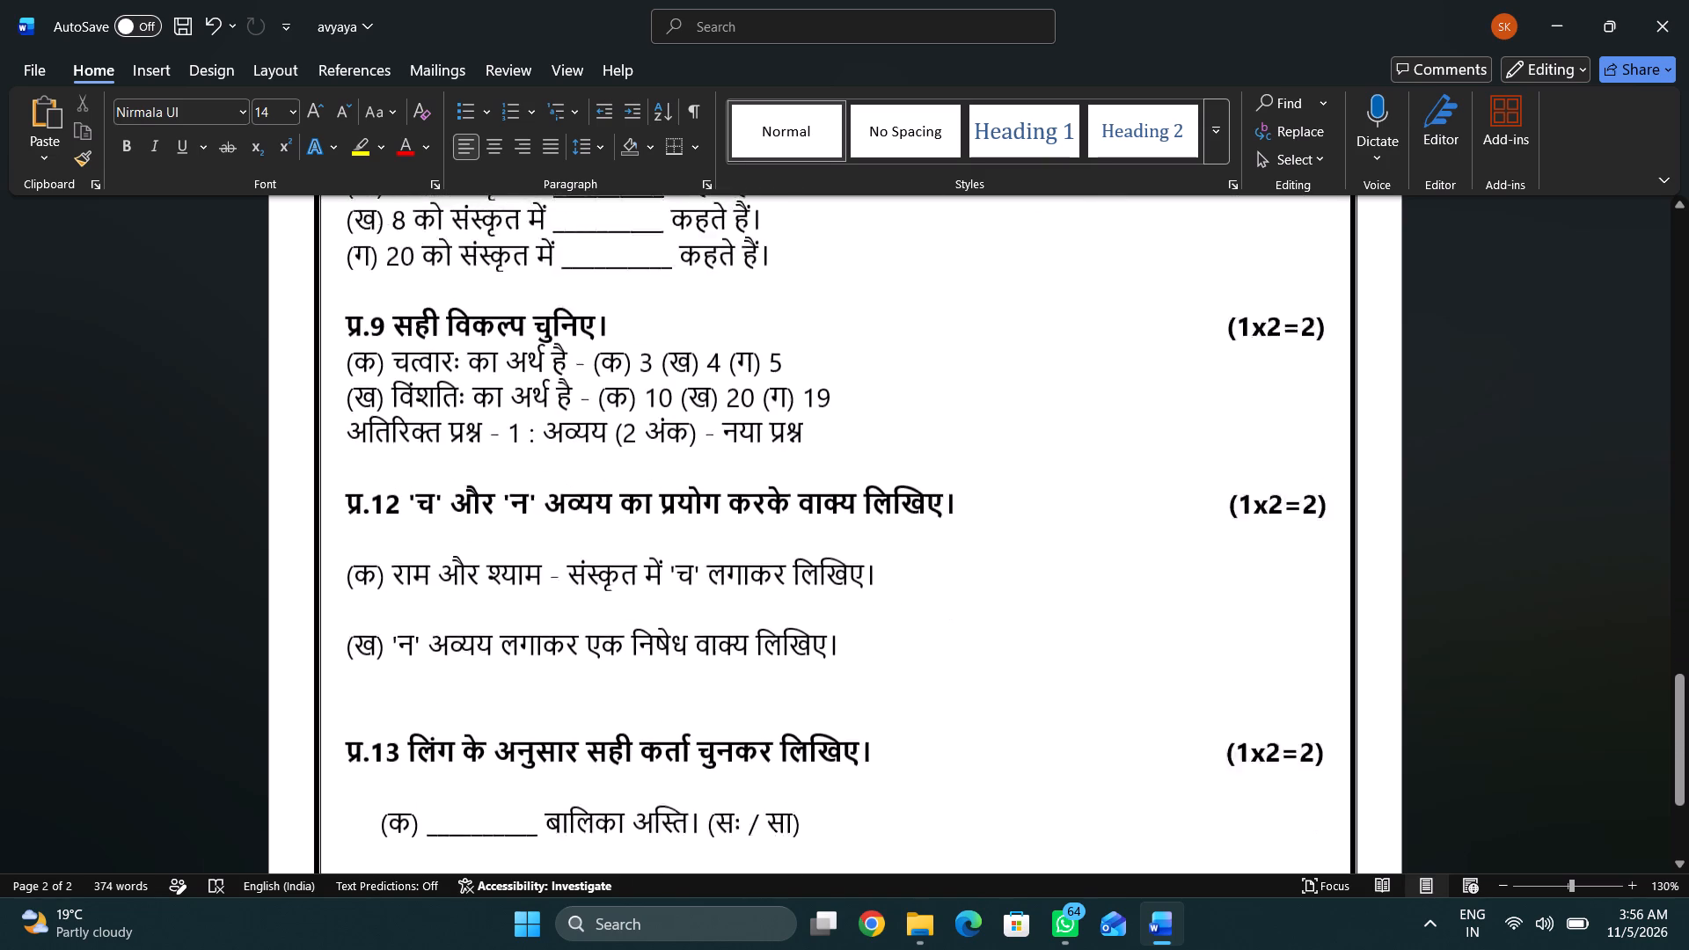
{"action": "scroll", "coordinate": [1301, 682], "scroll_direction": "down", "scroll_amount": 1}
{"action": "scroll", "coordinate": [1168, 699], "scroll_direction": "down", "scroll_amount": 1}
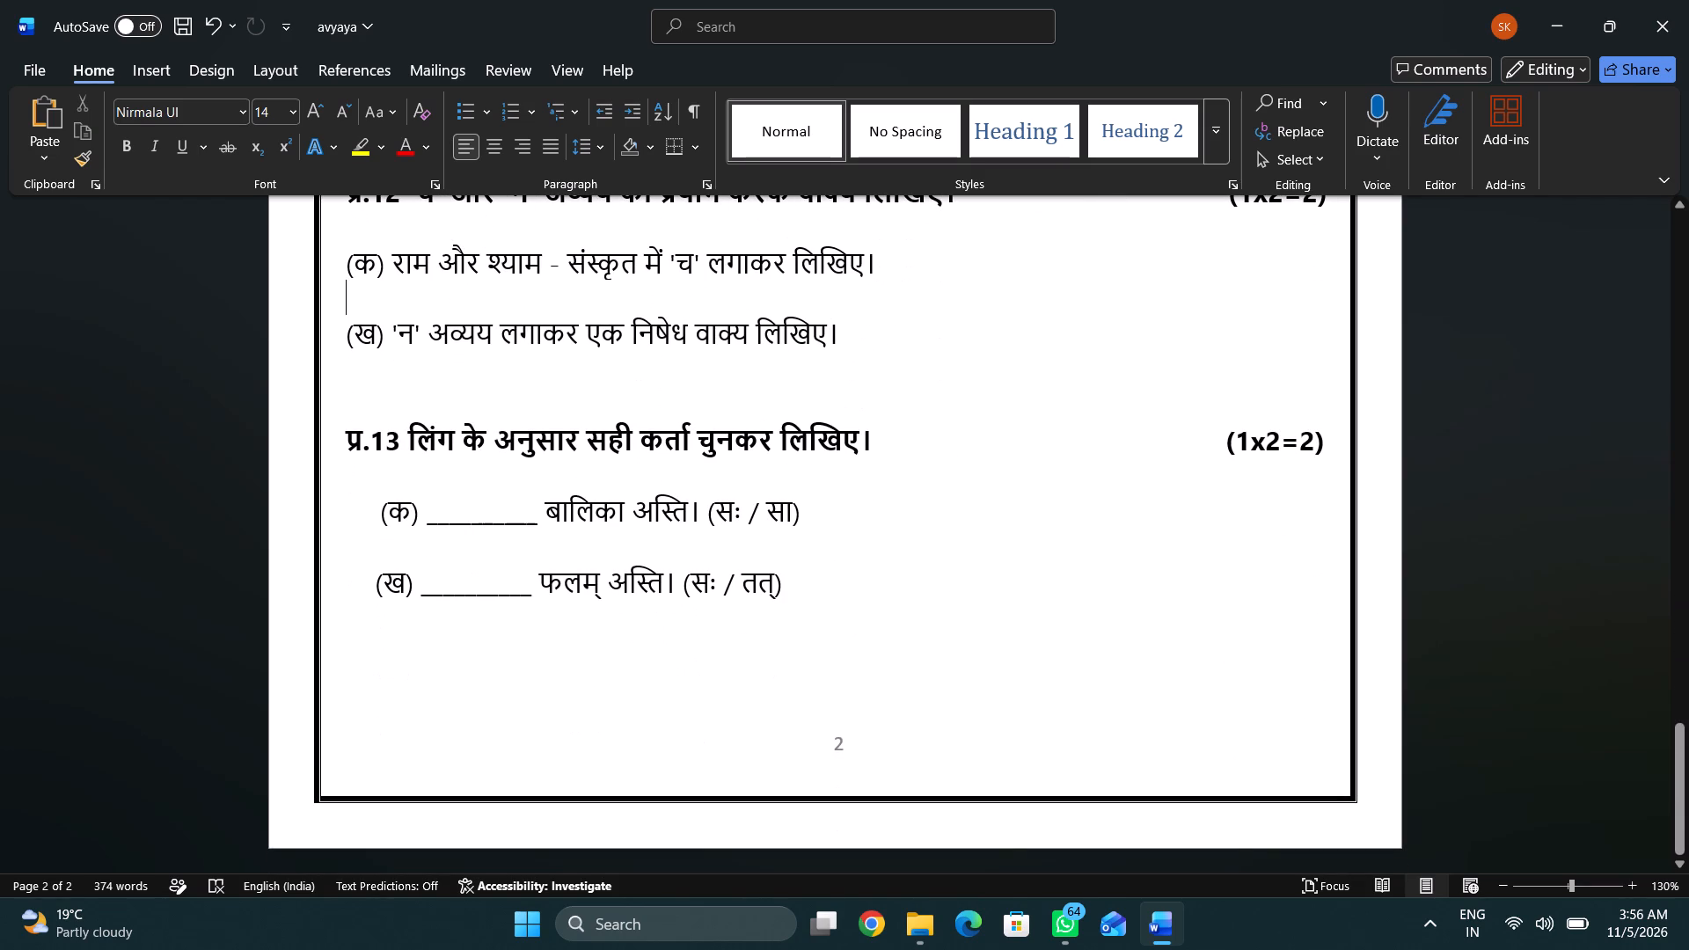
Check both pages of the paper in the print preview, then return to the document without saving or closing it.
{"action": "key", "text": "ctrl+semicolon"}
{"action": "key", "text": "ctrl+p"}
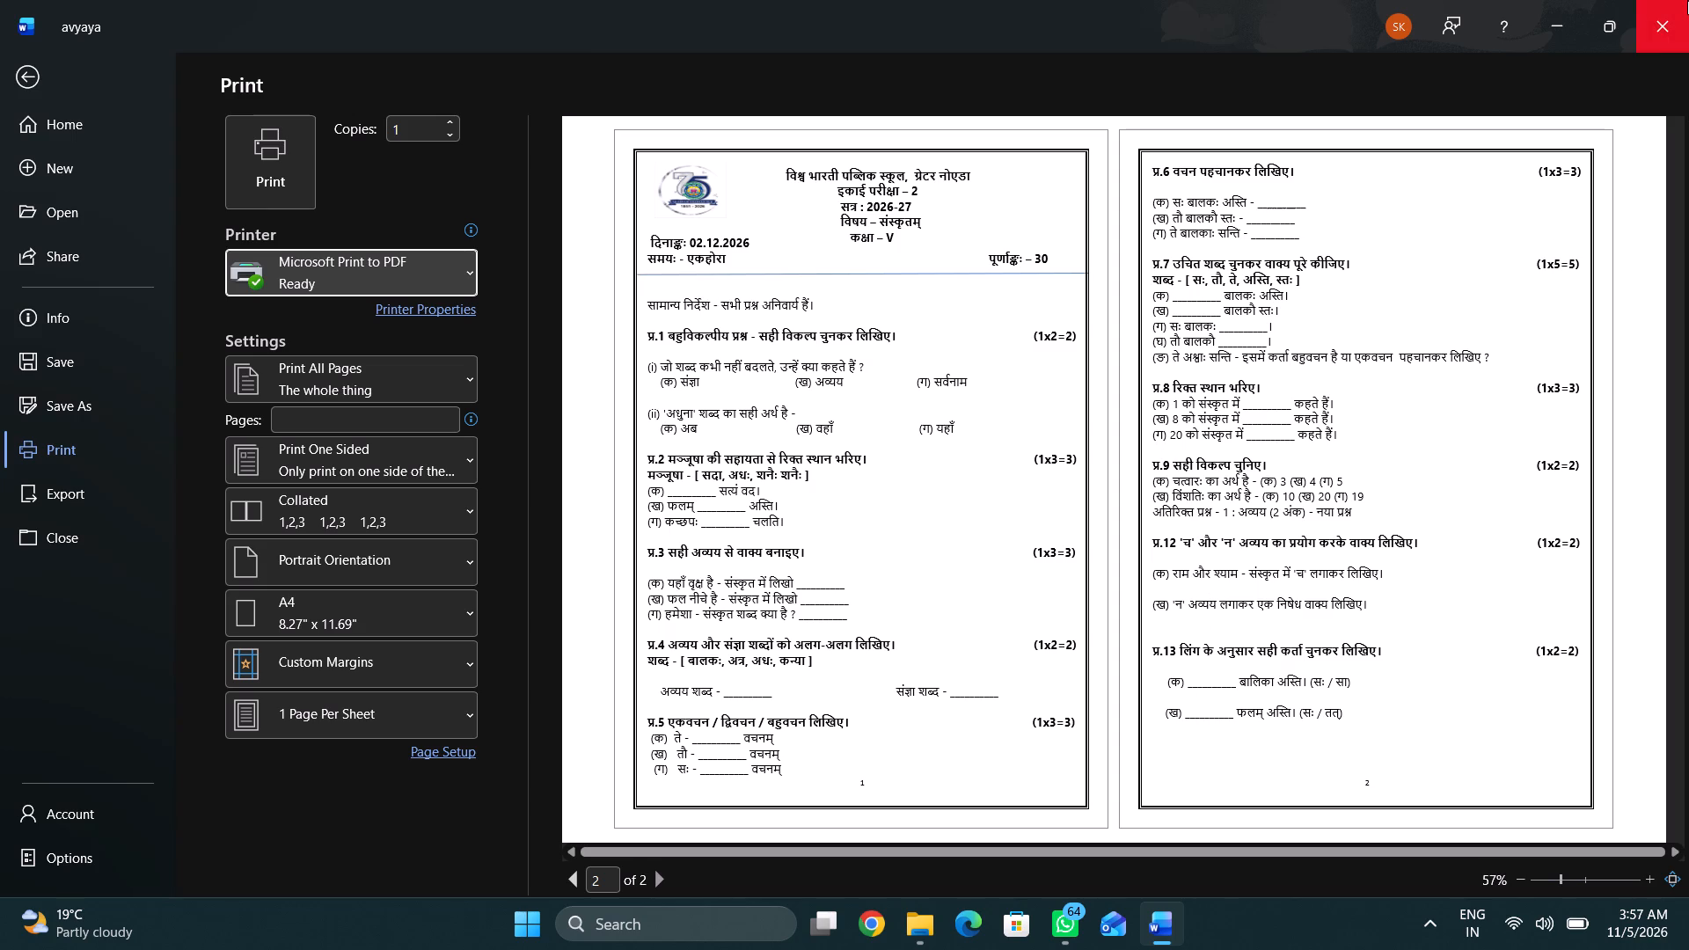
{"action": "left_click", "coordinate": [1671, 17]}
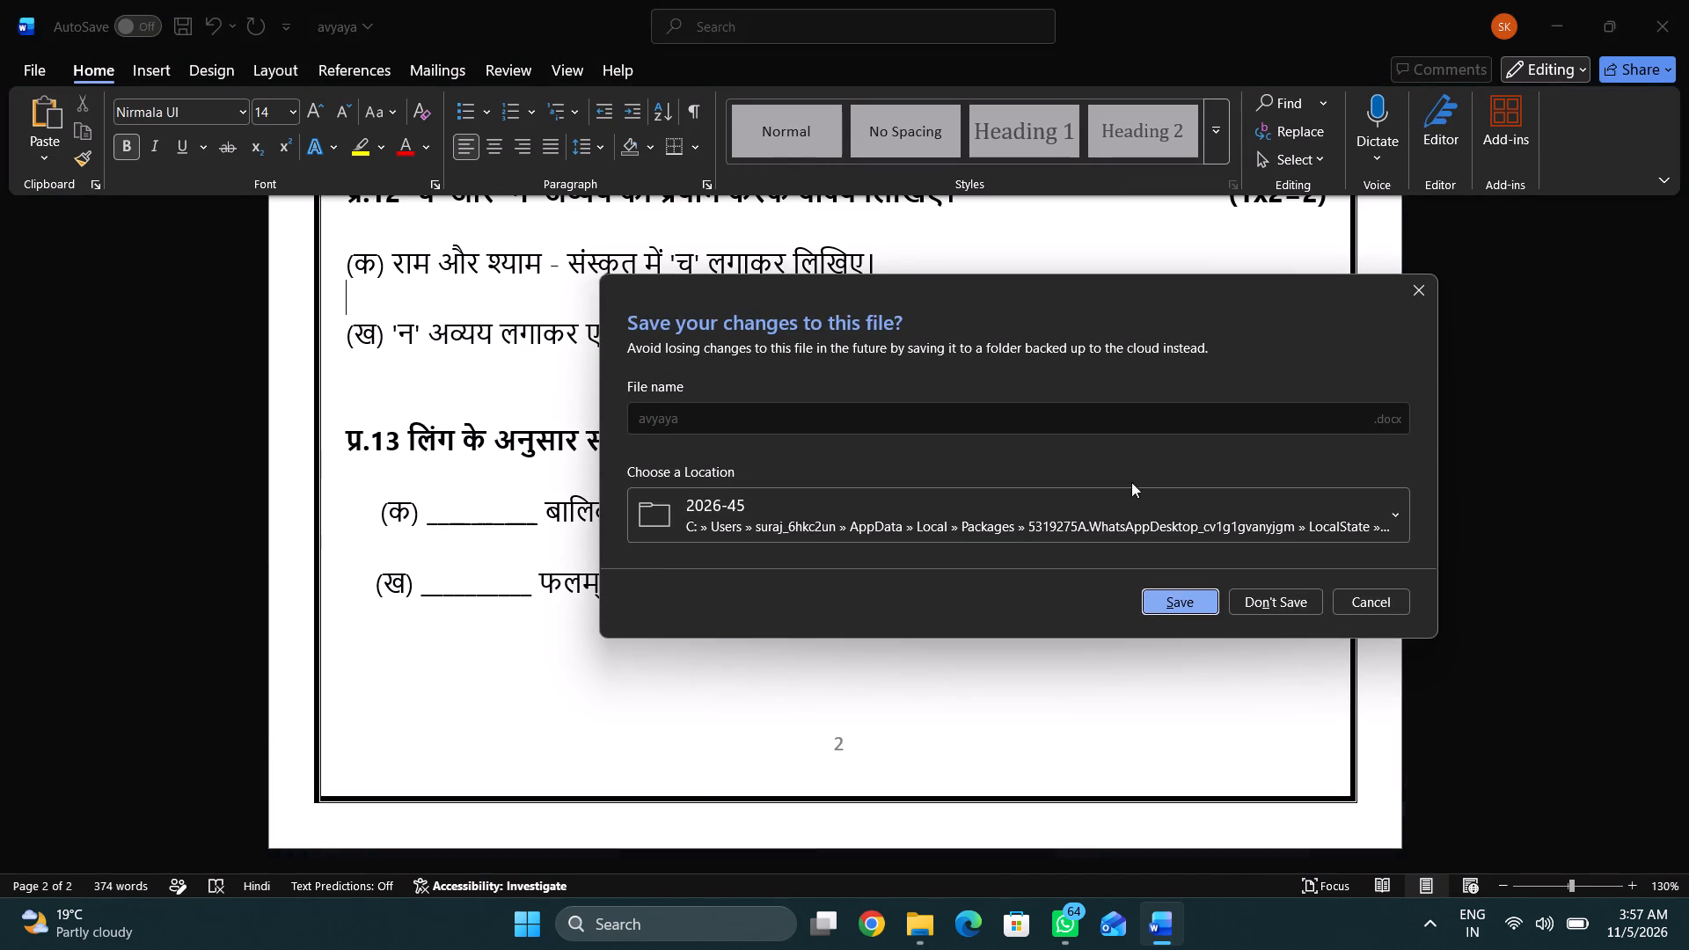
{"action": "left_click", "coordinate": [513, 627]}
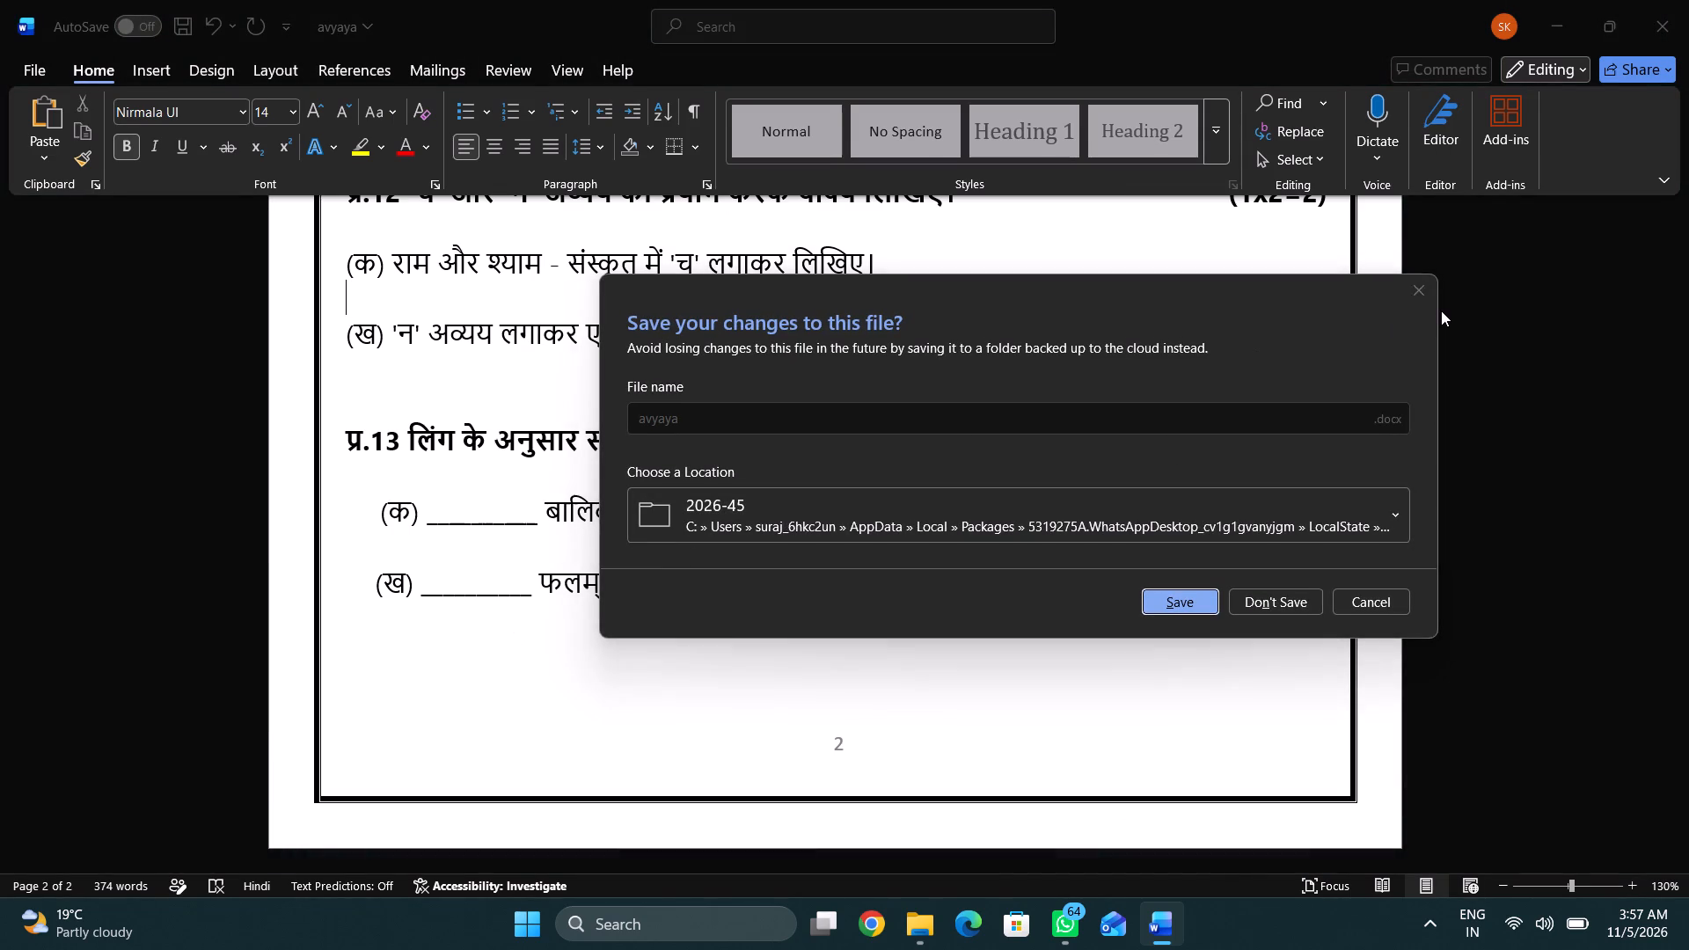
{"action": "left_click", "coordinate": [1420, 298]}
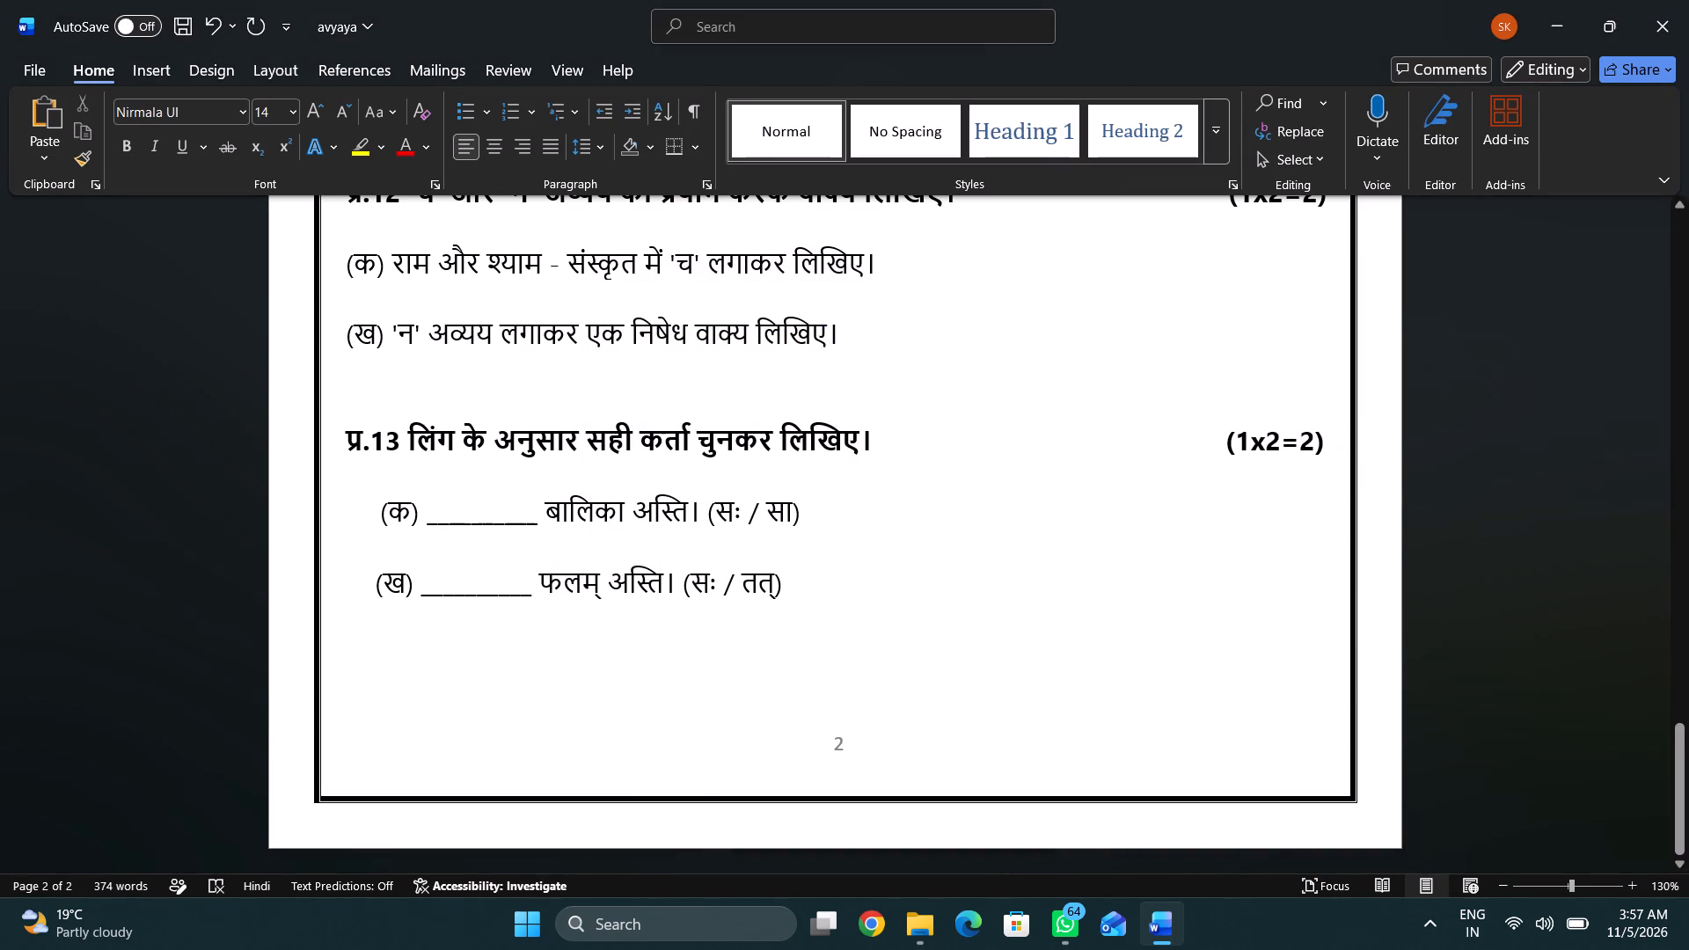
Renumber the 'च' और 'न' अव्यय question heading as प्र.10.
{"action": "scroll", "coordinate": [676, 436], "scroll_direction": "up", "scroll_amount": 2}
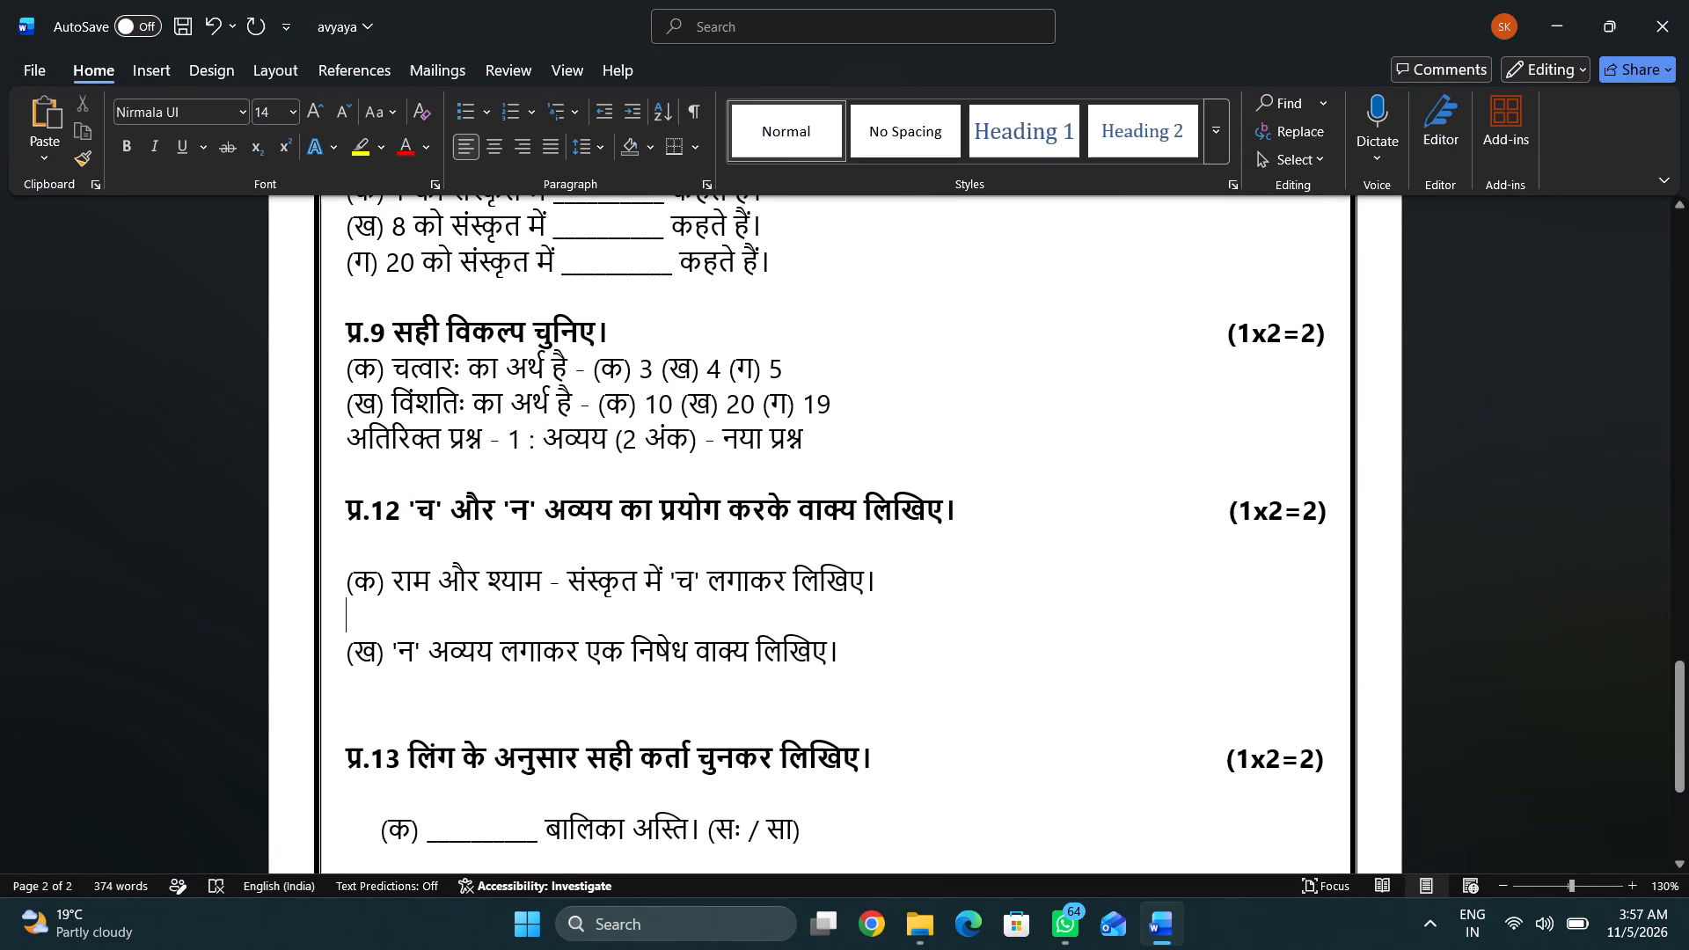
{"action": "left_click", "coordinate": [398, 506]}
{"action": "key", "text": "BackSpace"}
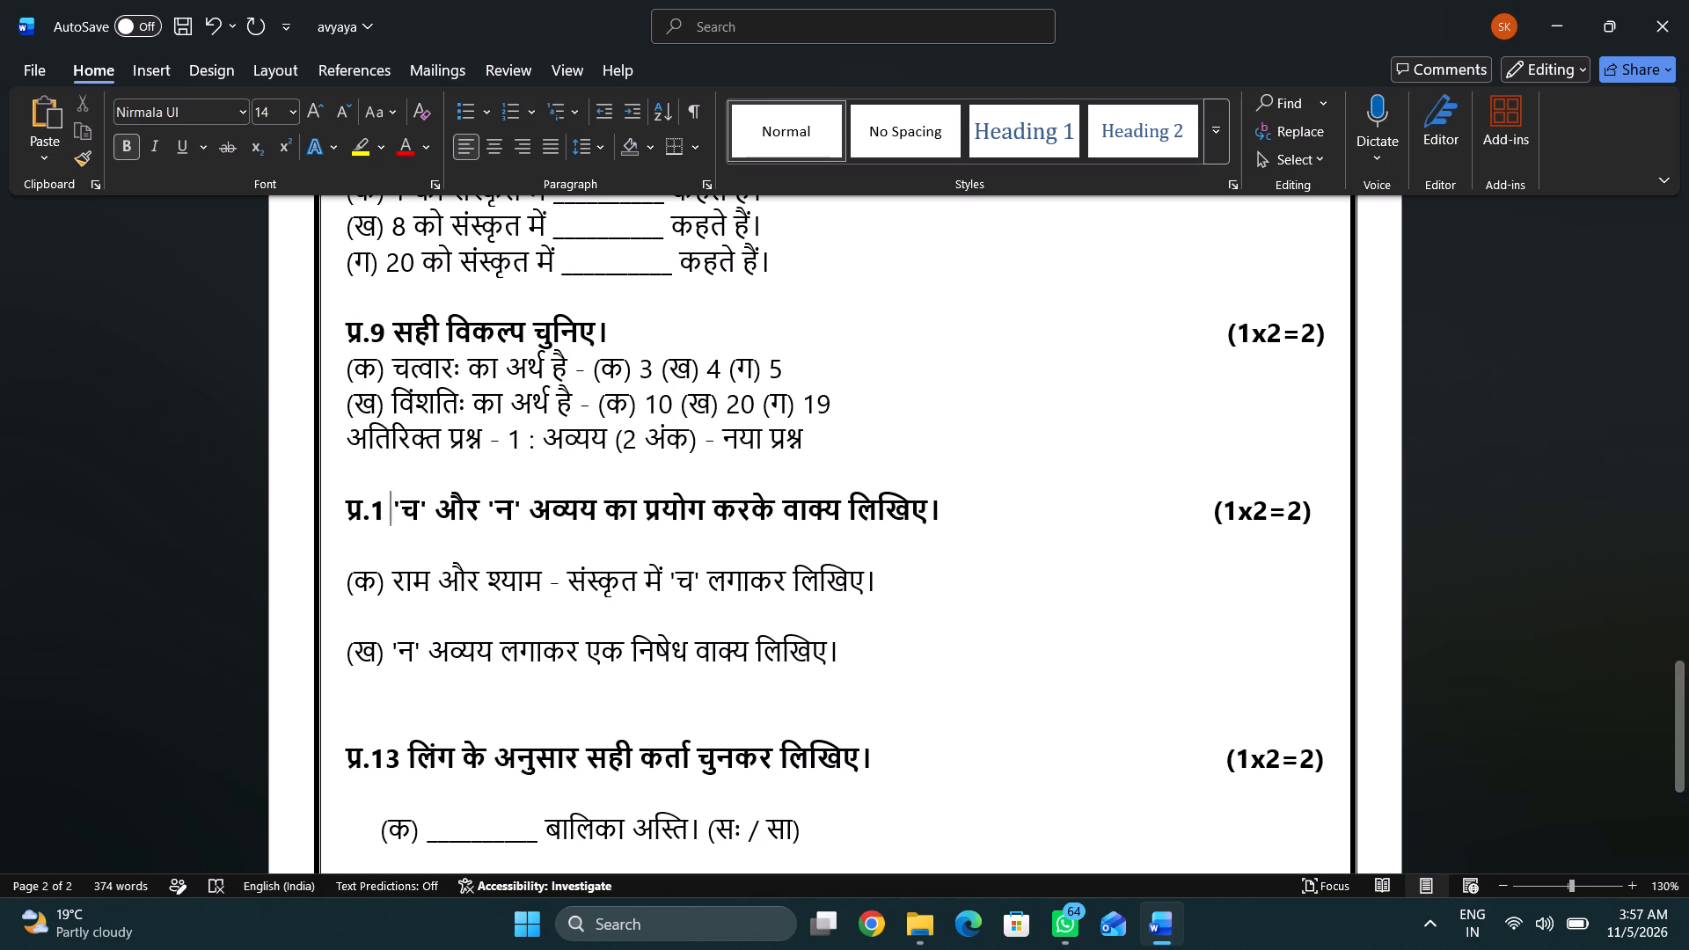
{"action": "key", "text": "0"}
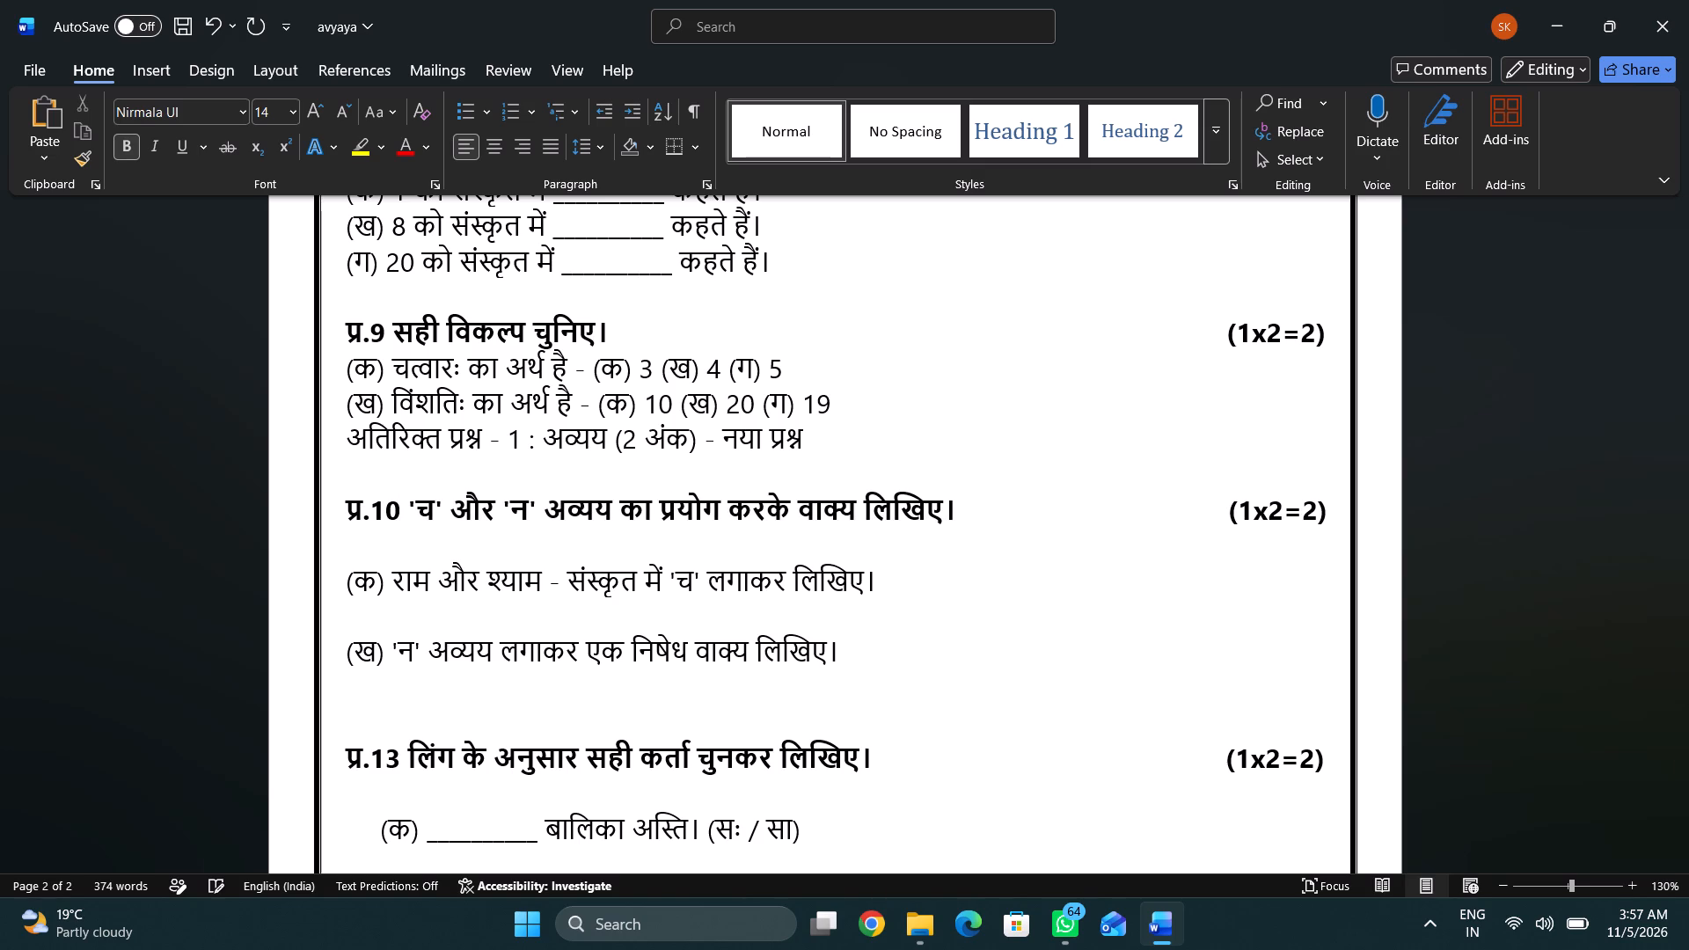
Renumber the लिंग के अनुसार सही कर्ता question heading as प्र.11.
{"action": "scroll", "coordinate": [398, 506], "scroll_direction": "down", "scroll_amount": 1}
{"action": "left_click", "coordinate": [399, 694]}
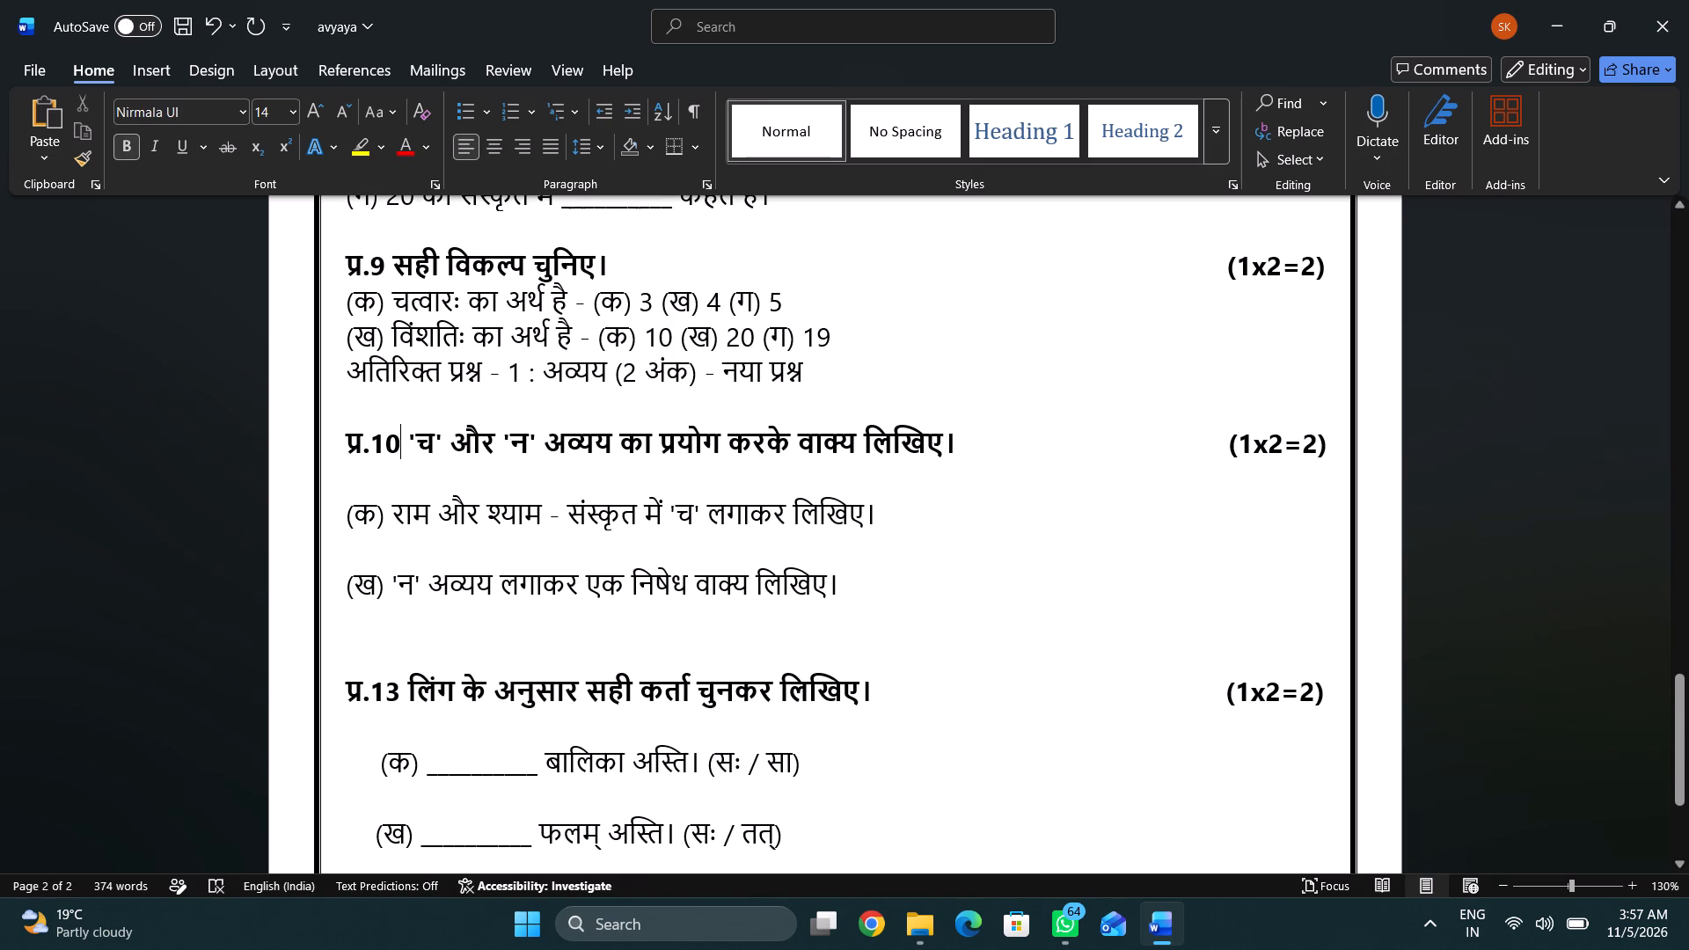
{"action": "key", "text": "BackSpace"}
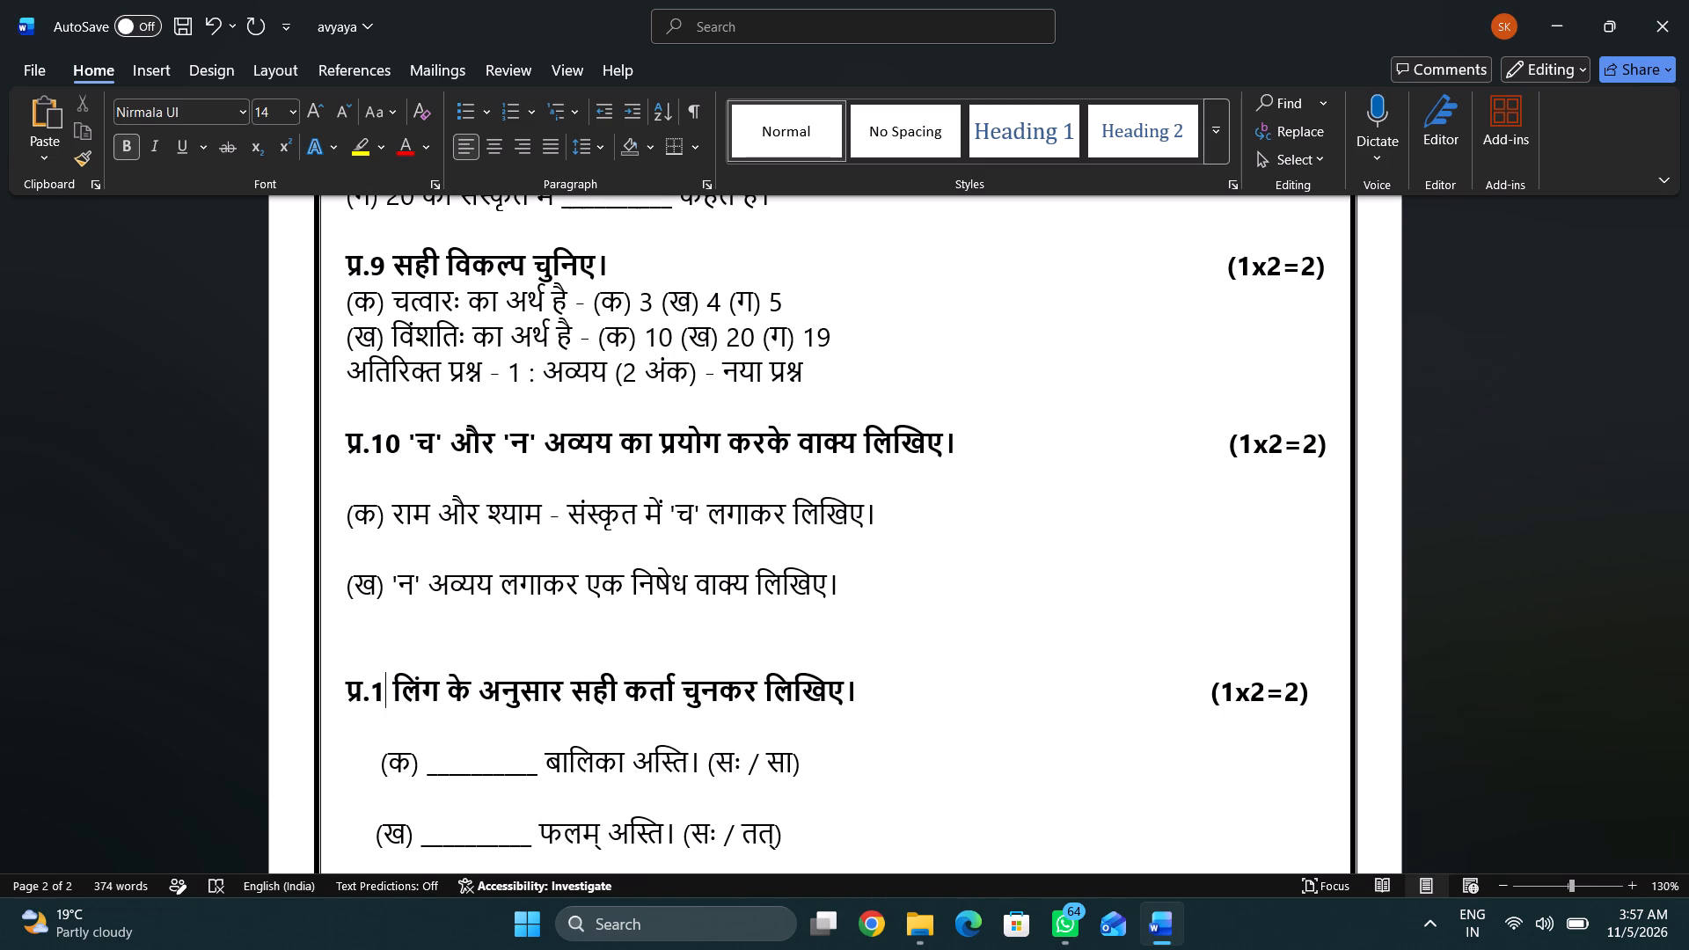
{"action": "key", "text": "1"}
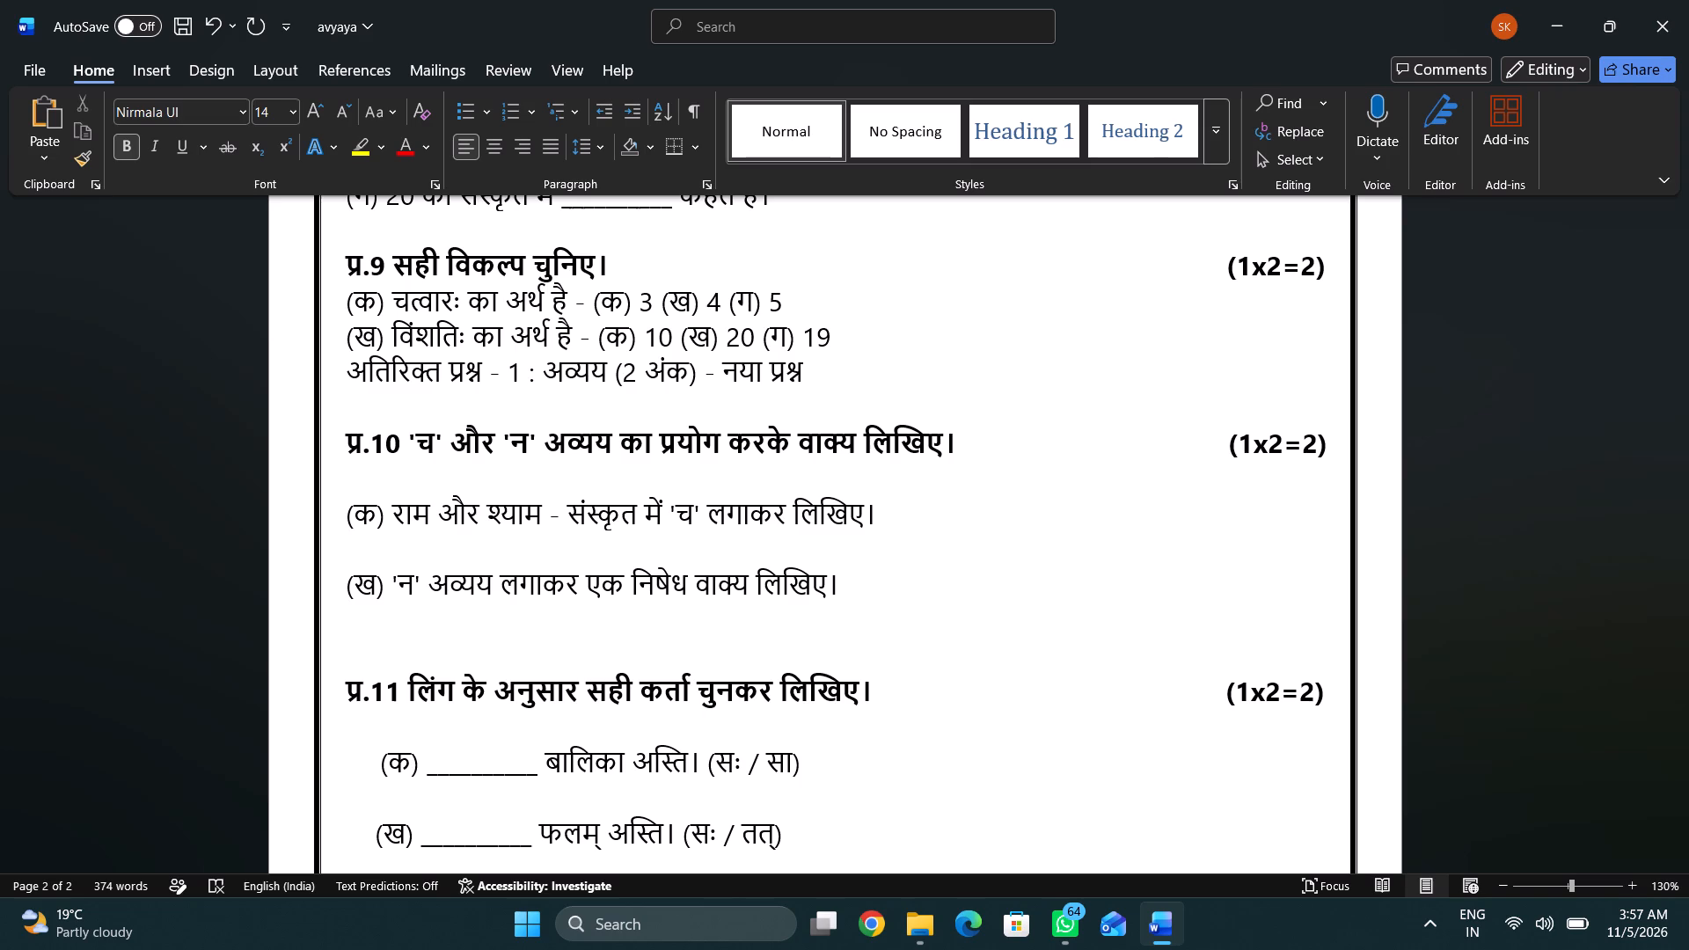
Open the print preview of the renumbered paper.
{"action": "key", "text": "ctrl+p"}
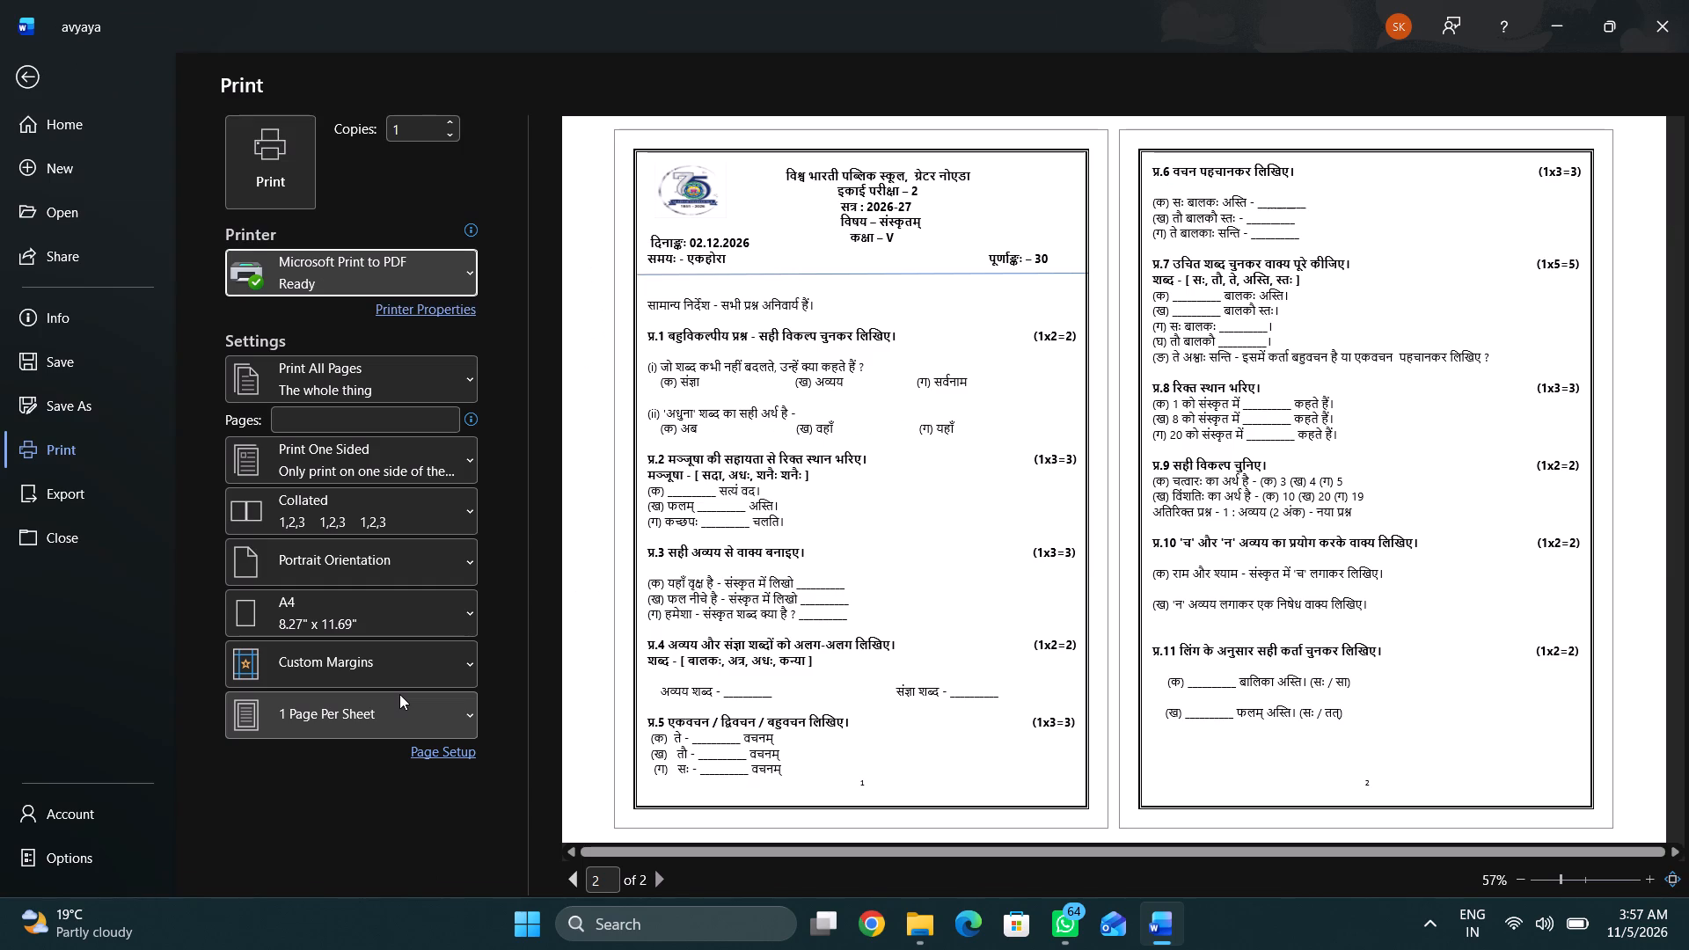
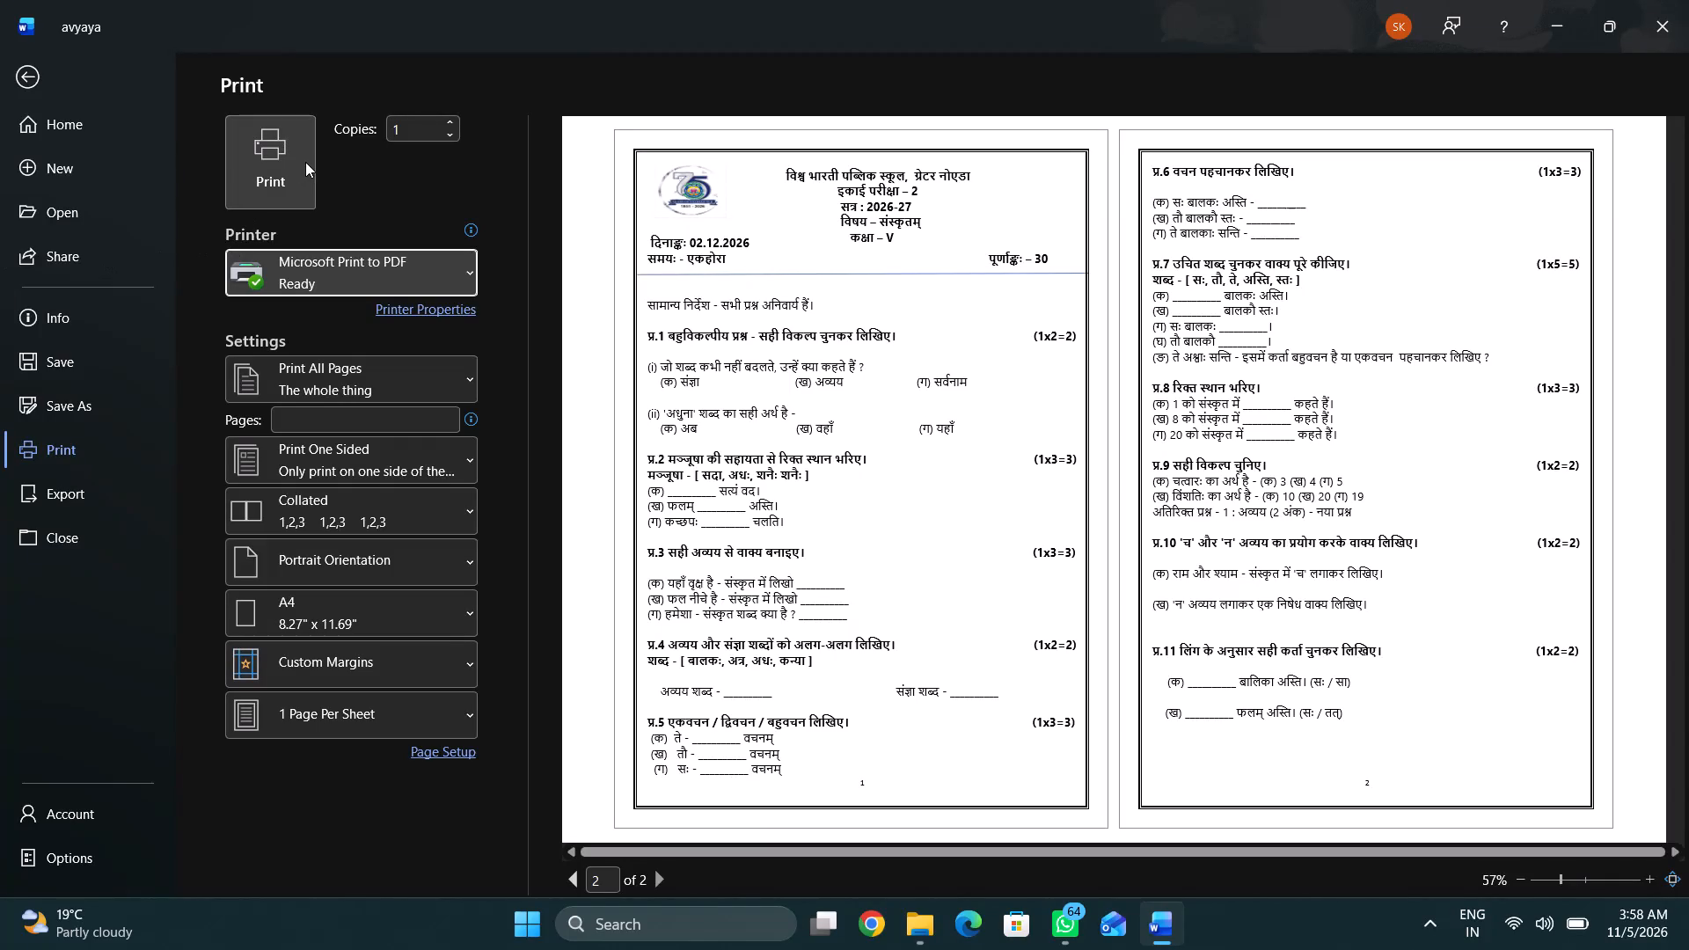
Send the paper to Microsoft Print to PDF with one copy of all pages, bringing up the output file naming.
{"action": "left_click", "coordinate": [305, 162]}
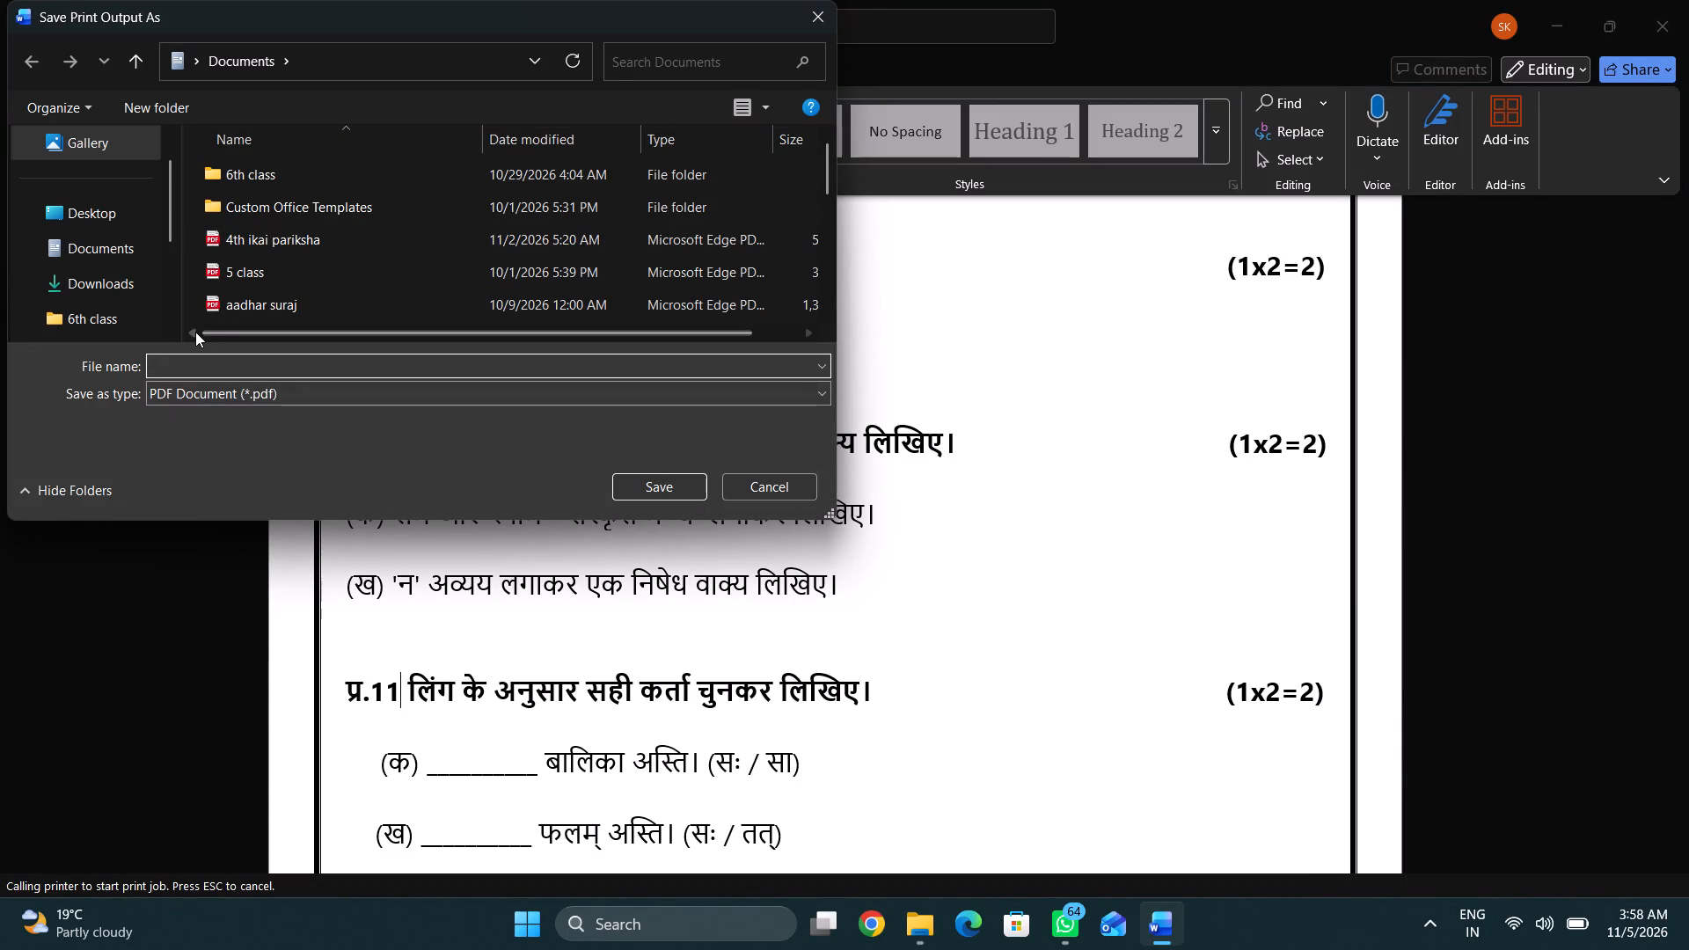
{"action": "left_click", "coordinate": [184, 371]}
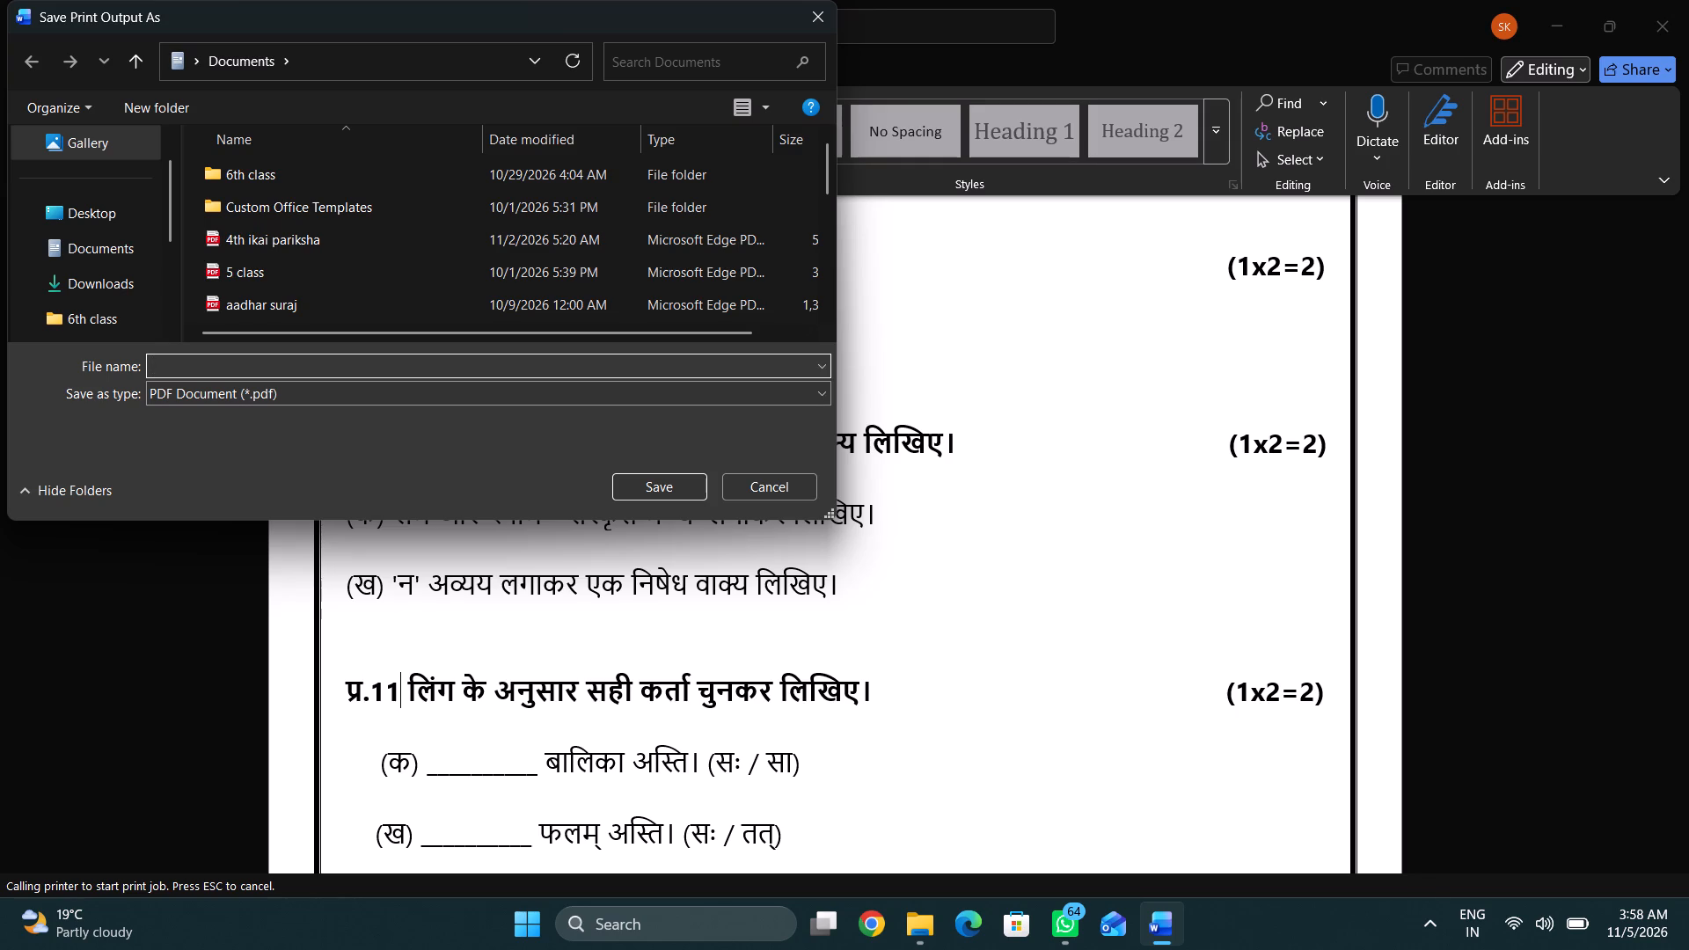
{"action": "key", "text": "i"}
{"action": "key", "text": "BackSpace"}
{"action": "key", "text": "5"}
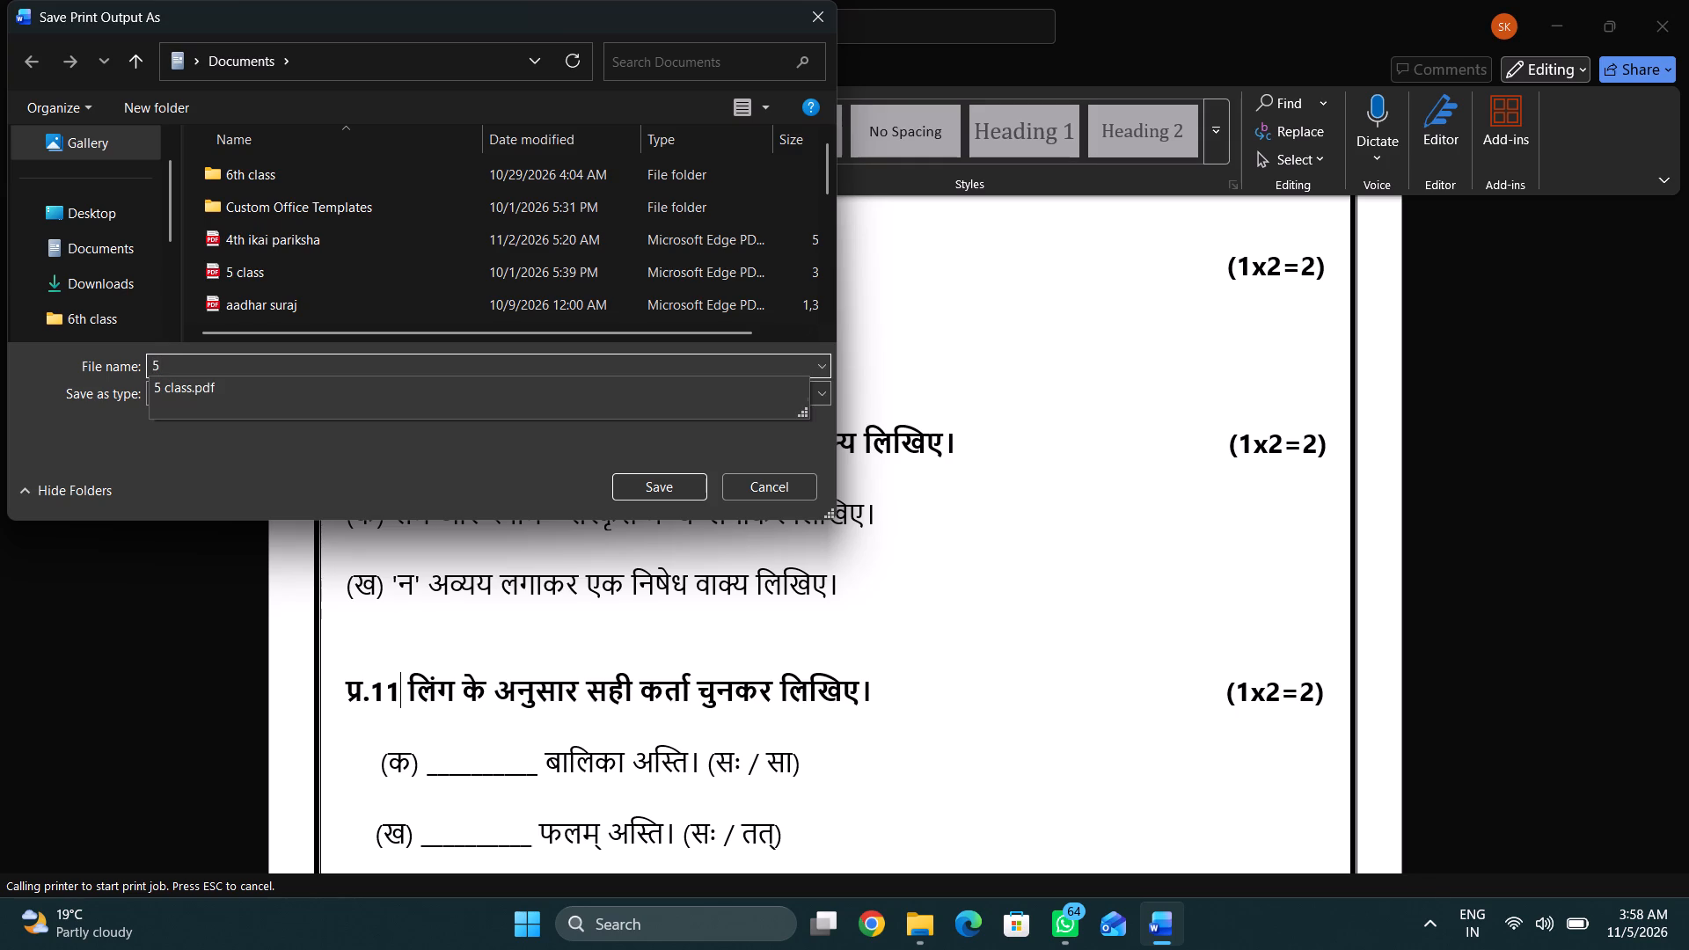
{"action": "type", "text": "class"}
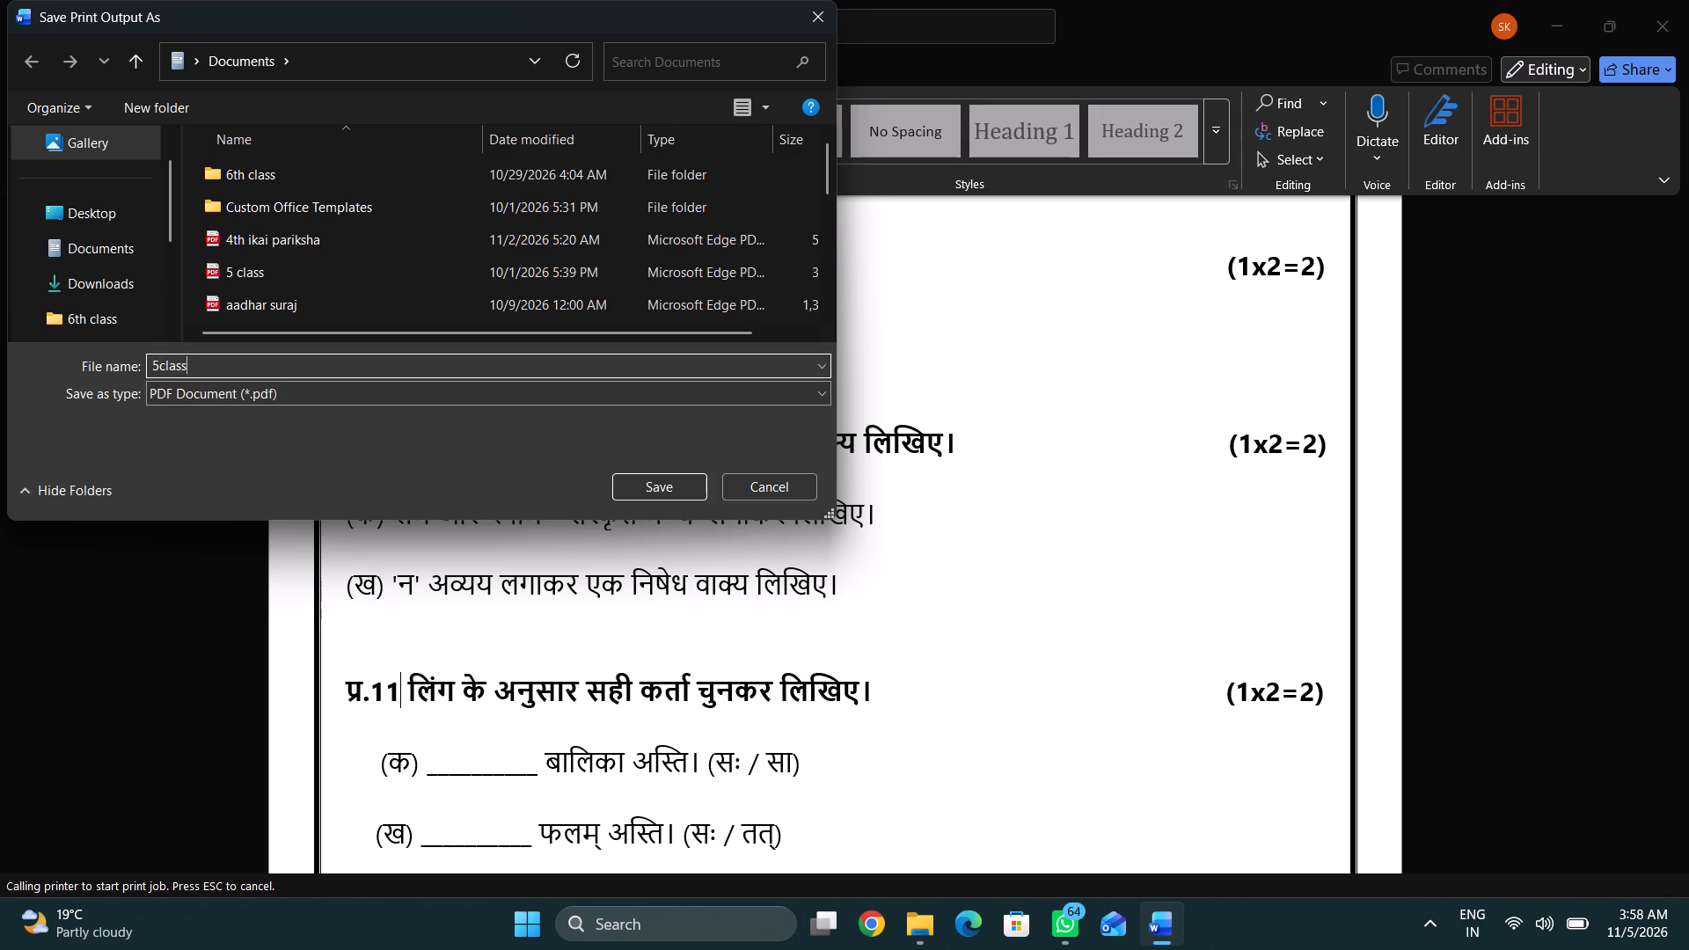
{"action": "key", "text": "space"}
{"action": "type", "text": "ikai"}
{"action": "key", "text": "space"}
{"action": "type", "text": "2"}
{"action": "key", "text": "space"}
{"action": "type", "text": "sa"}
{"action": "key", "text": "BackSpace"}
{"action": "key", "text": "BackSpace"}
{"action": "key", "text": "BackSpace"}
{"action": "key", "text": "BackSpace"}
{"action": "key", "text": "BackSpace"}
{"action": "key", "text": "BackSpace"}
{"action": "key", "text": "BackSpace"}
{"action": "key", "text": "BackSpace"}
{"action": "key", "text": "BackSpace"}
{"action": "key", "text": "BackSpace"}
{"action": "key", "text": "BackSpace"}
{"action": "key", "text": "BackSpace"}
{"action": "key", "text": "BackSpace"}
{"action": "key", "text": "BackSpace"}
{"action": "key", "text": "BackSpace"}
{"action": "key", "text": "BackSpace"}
Name the PDF print output "sanskrit 5 2" in the Documents folder.
{"action": "type", "text": "sa"}
{"action": "key", "text": "n"}
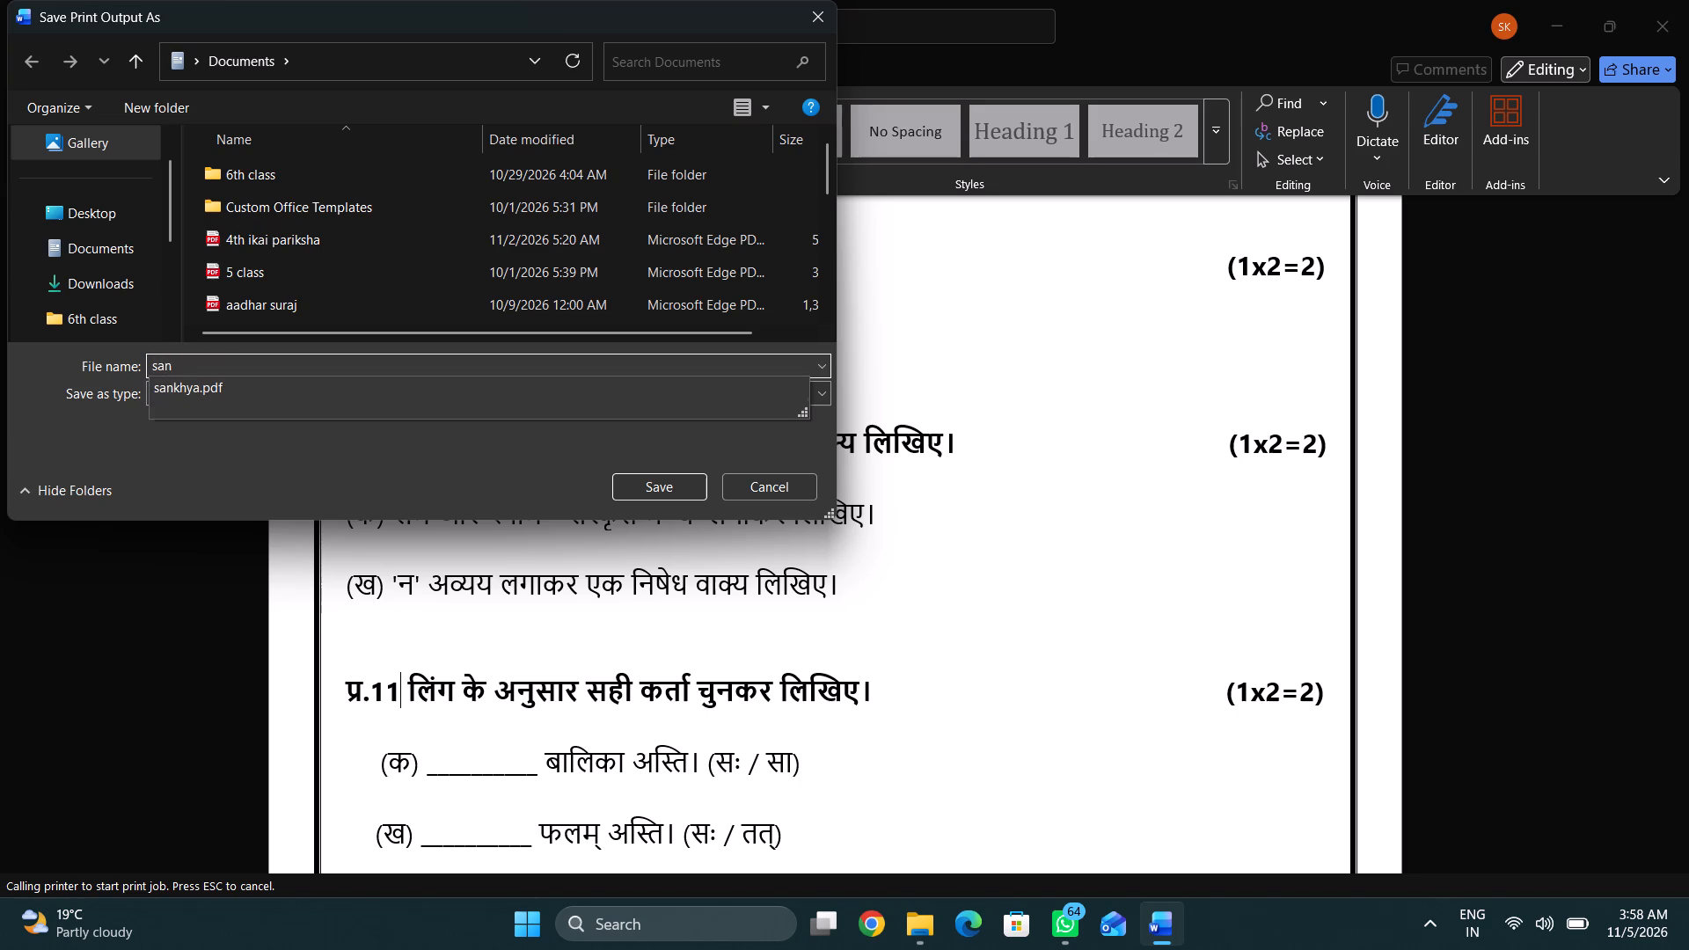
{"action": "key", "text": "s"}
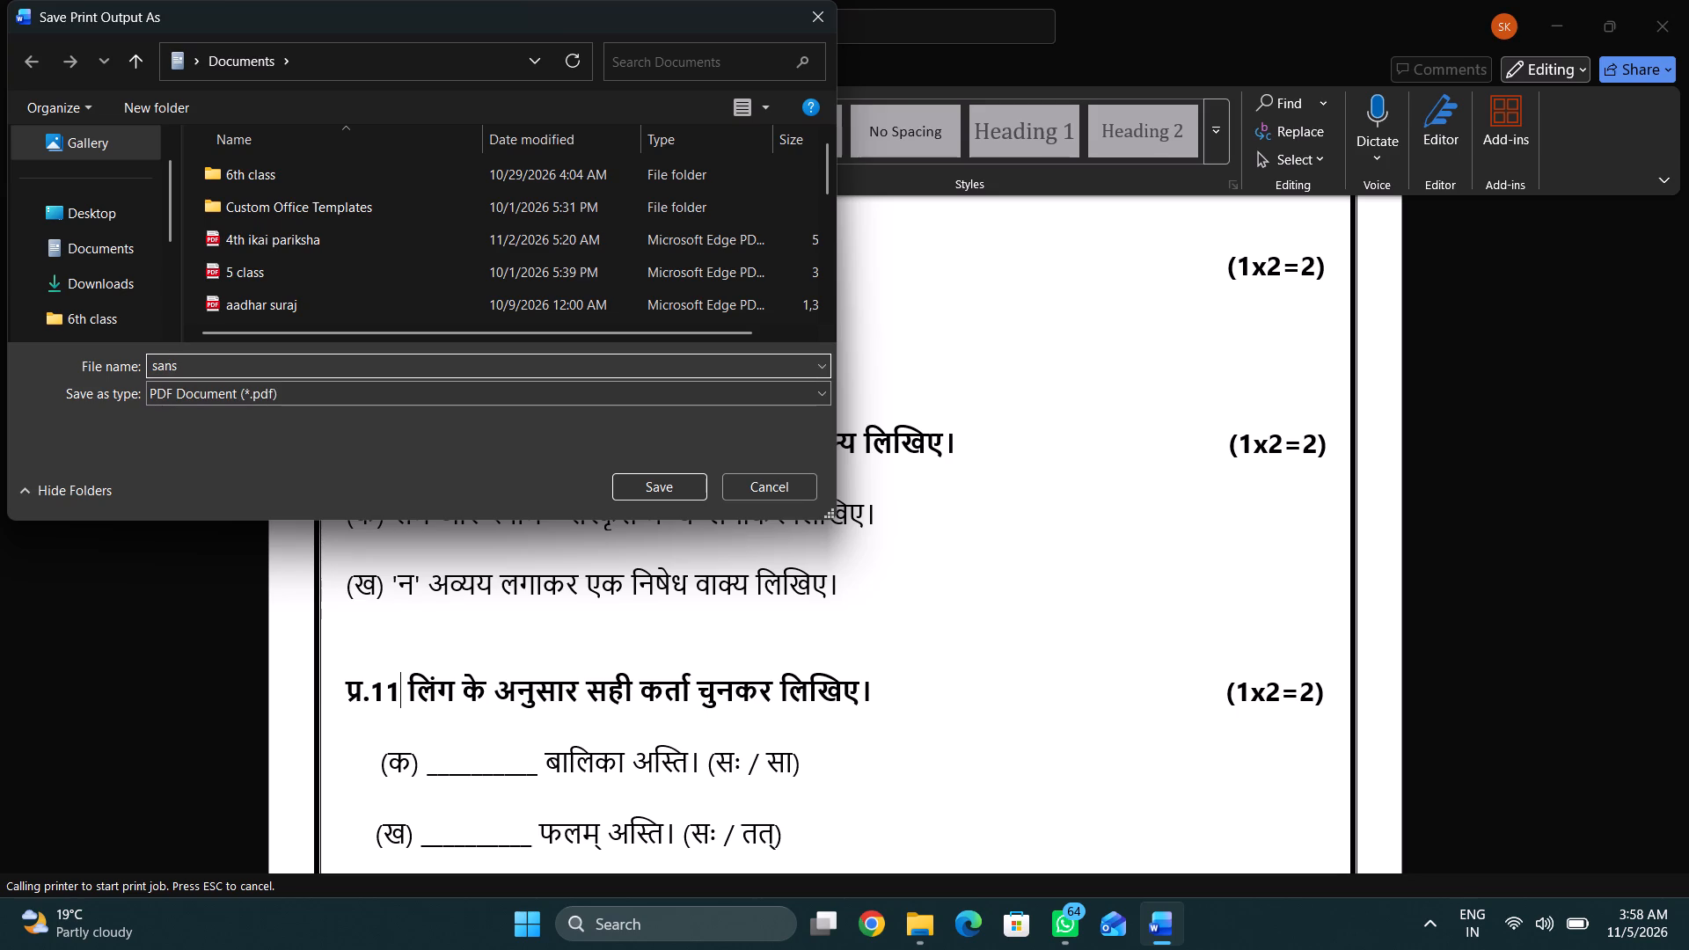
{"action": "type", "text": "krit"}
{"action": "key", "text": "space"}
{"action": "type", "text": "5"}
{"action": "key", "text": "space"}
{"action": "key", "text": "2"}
Replace the PDF output's file name with "ikai-2 skt" and save it in the Documents folder.
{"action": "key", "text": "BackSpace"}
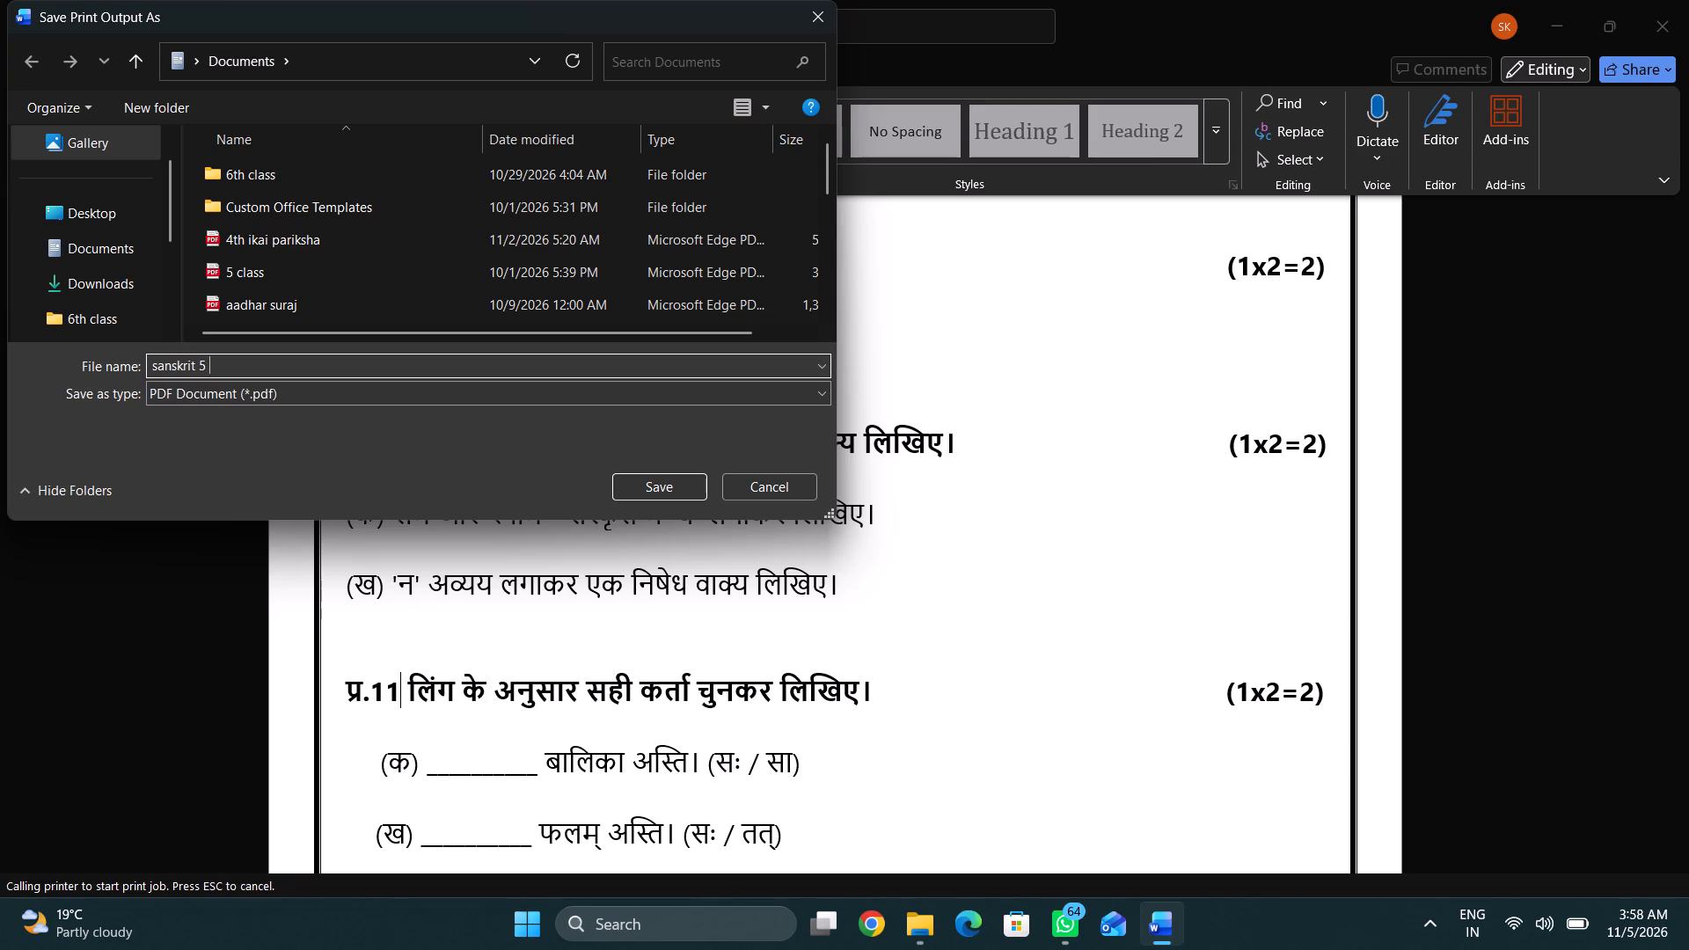
{"action": "left_click", "coordinate": [196, 367]}
{"action": "key", "text": "BackSpace"}
{"action": "key", "text": "BackSpace"}
{"action": "key", "text": "BackSpace"}
{"action": "key", "text": "BackSpace"}
{"action": "key", "text": "BackSpace"}
{"action": "key", "text": "BackSpace"}
{"action": "key", "text": "BackSpace"}
{"action": "key", "text": "BackSpace"}
{"action": "key", "text": "BackSpace"}
{"action": "key", "text": "BackSpace"}
{"action": "key", "text": "BackSpace"}
{"action": "key", "text": "BackSpace"}
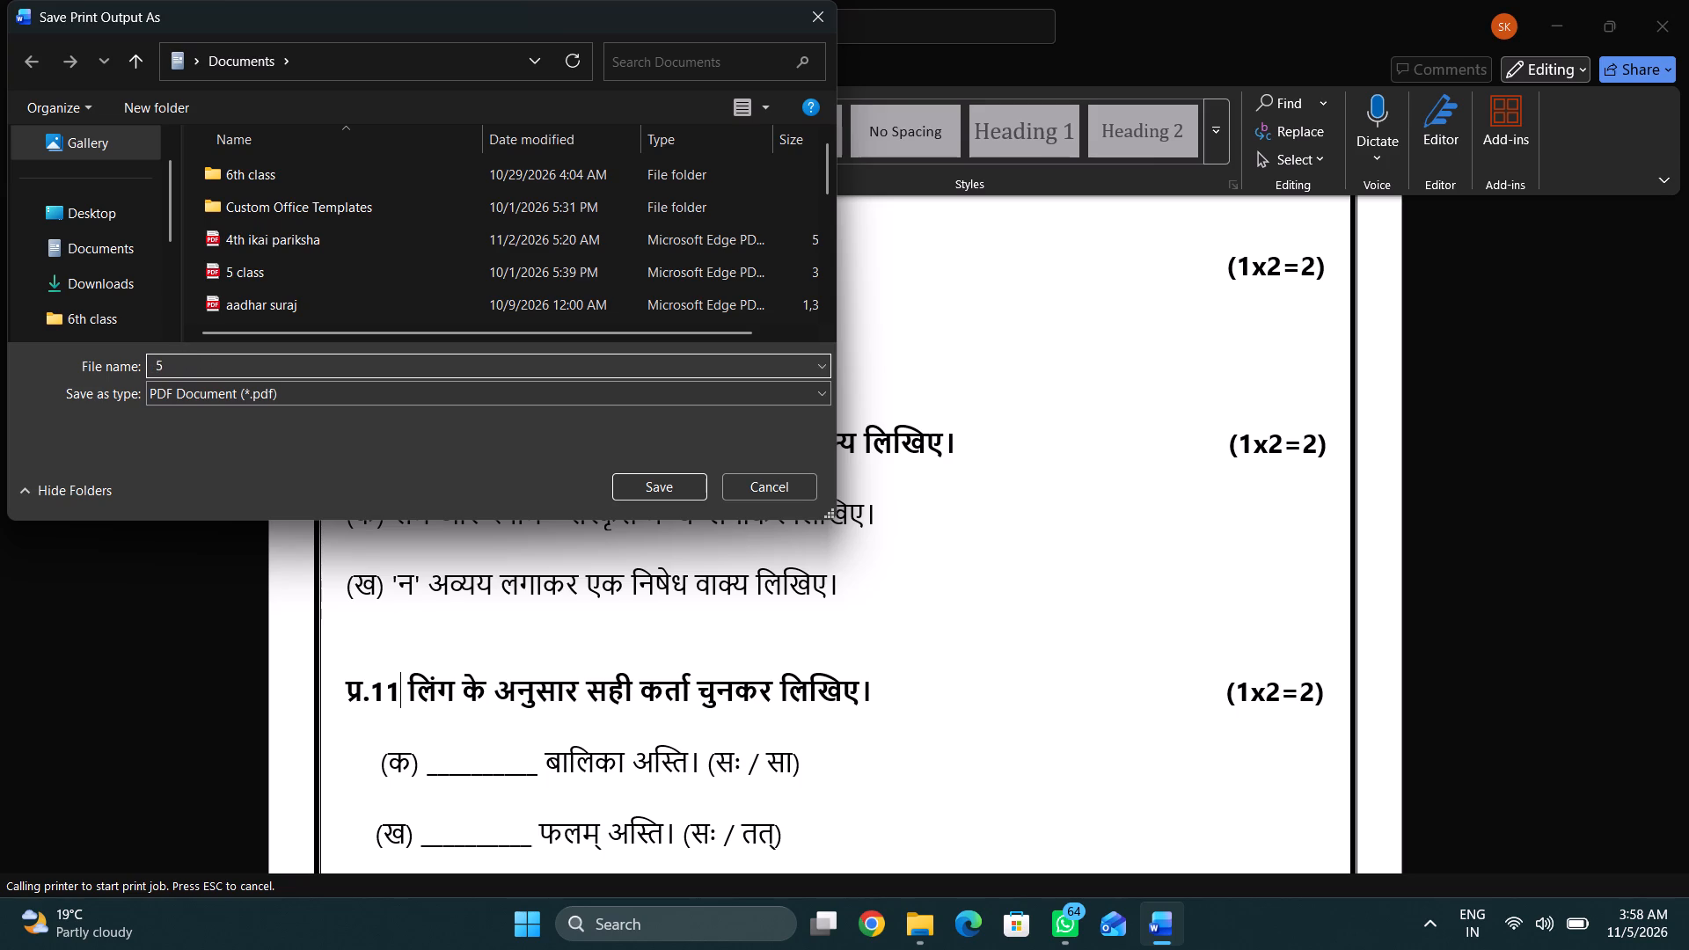
{"action": "left_click", "coordinate": [179, 370]}
{"action": "key", "text": "BackSpace"}
{"action": "key", "text": "BackSpace"}
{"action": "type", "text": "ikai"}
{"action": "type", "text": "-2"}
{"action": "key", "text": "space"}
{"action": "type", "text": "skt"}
{"action": "left_click", "coordinate": [632, 487]}
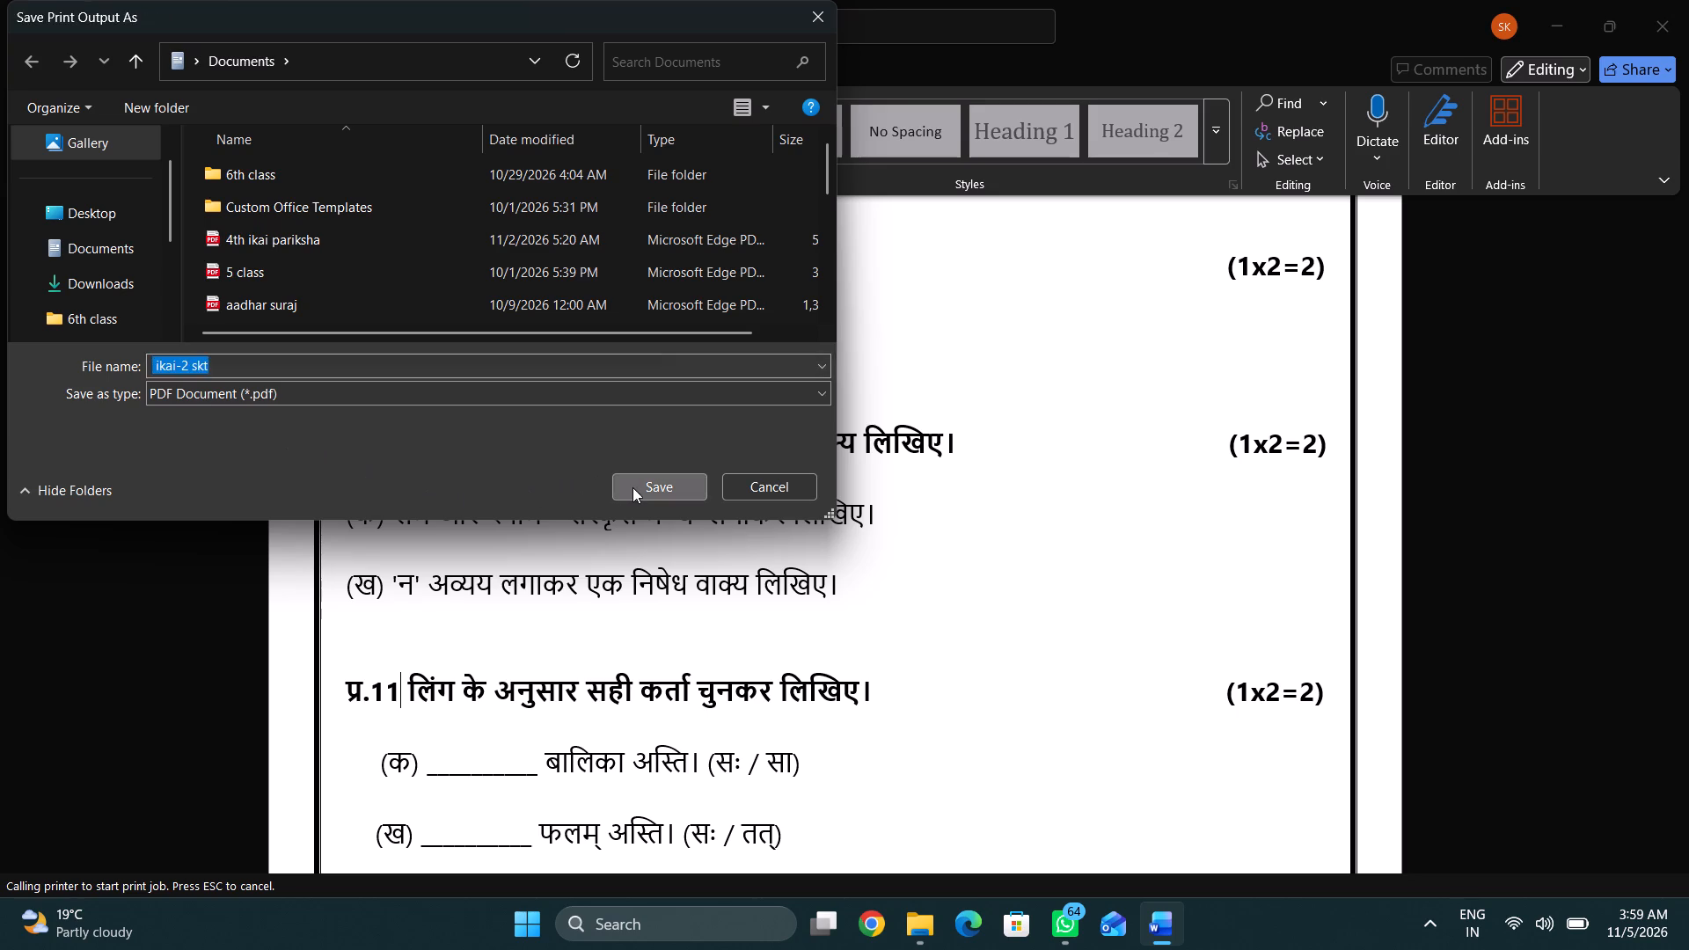
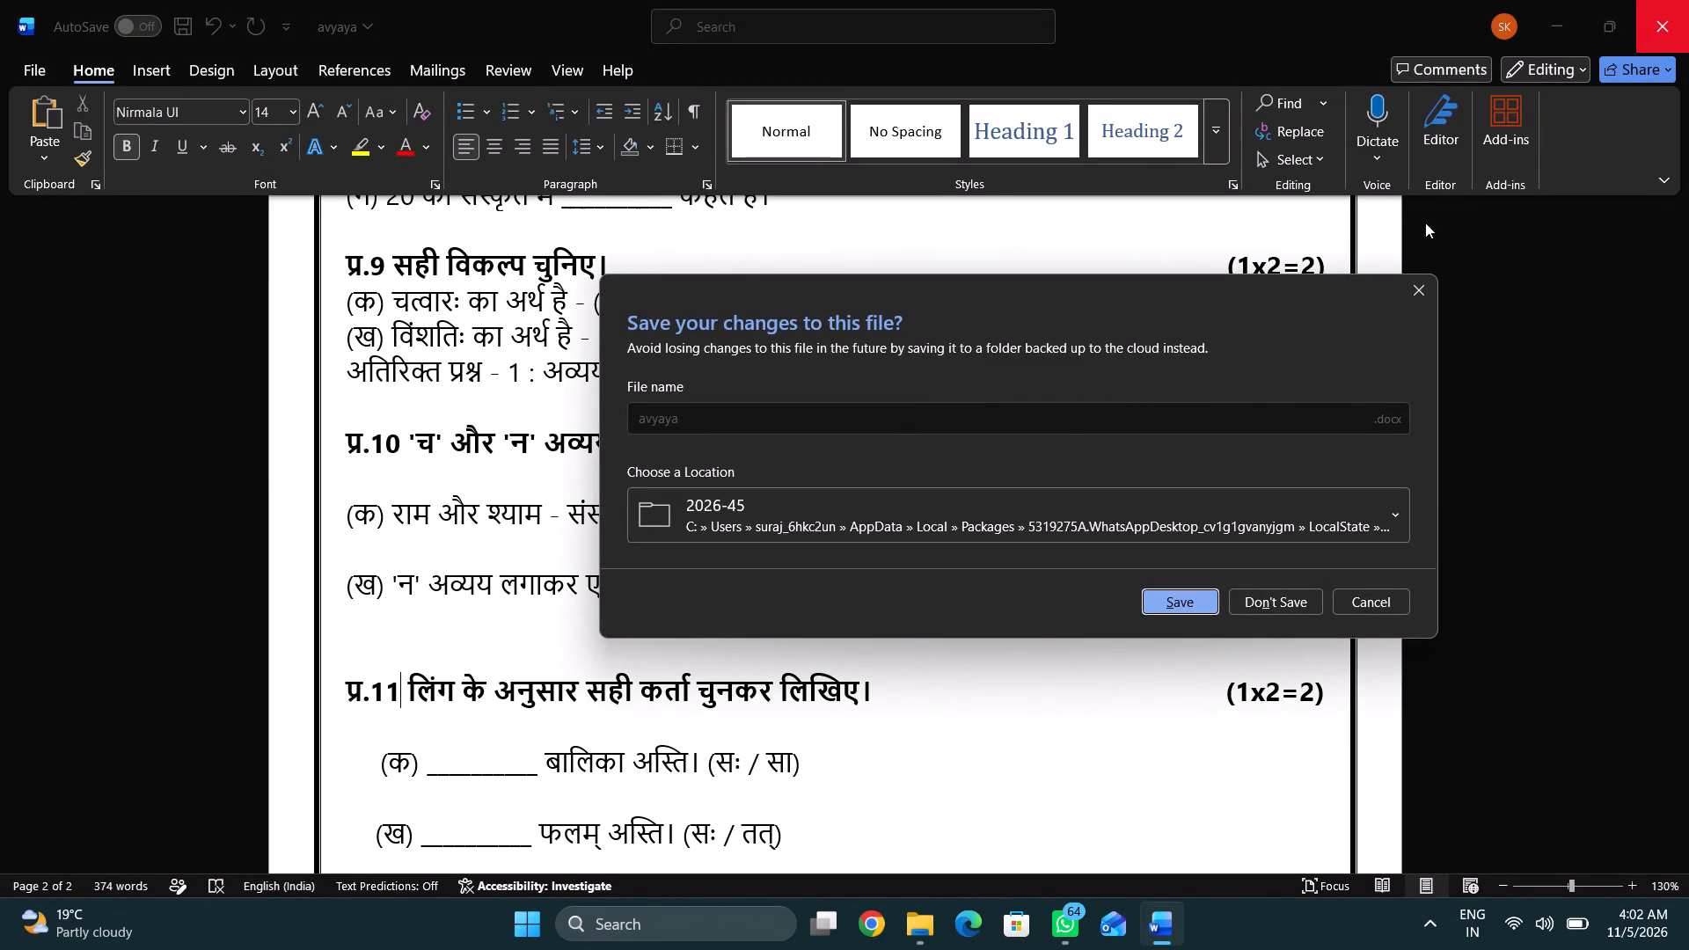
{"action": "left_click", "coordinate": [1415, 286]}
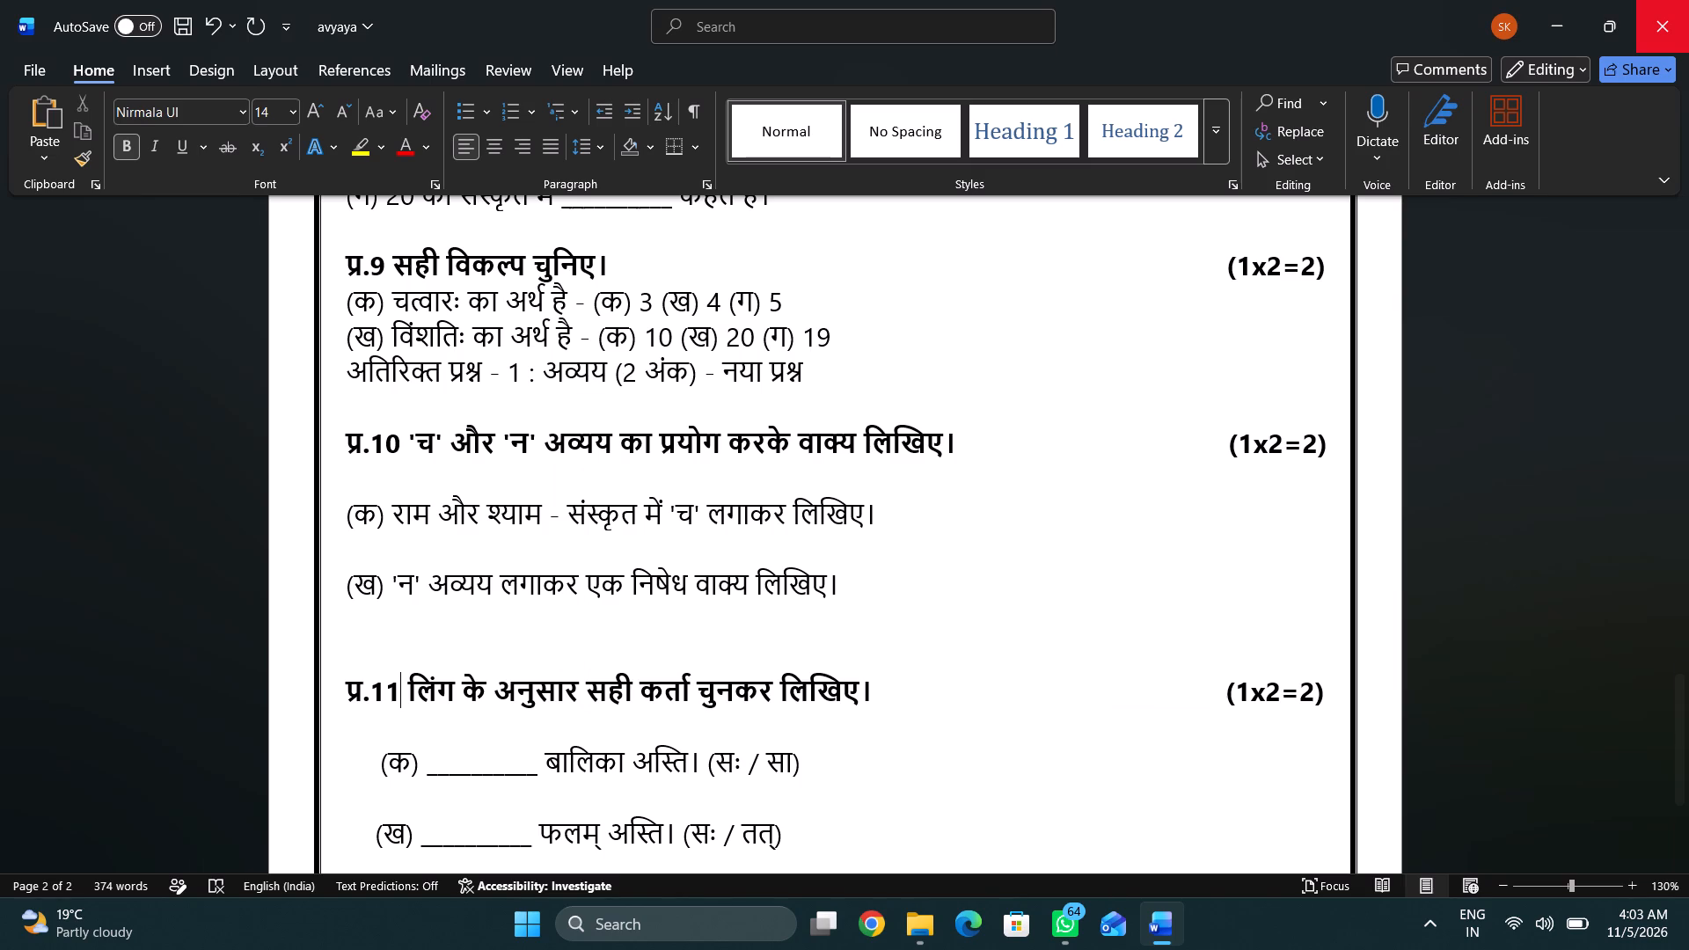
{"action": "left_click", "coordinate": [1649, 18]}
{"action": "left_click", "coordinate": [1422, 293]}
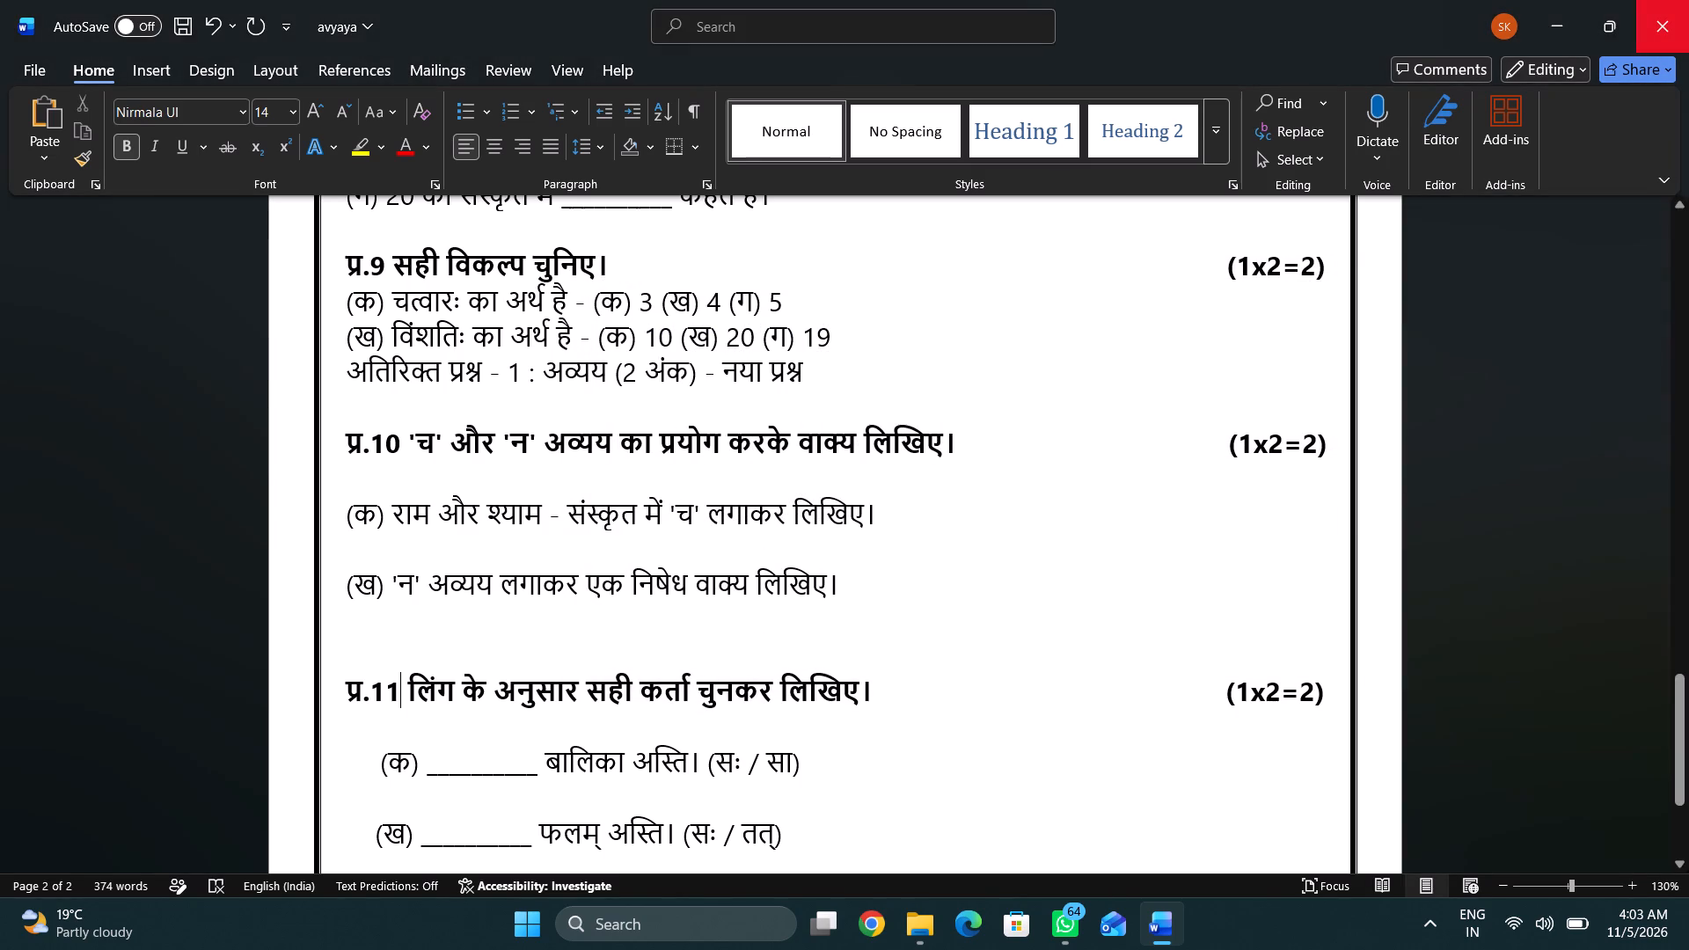
Close the avyaya document without saving its changes.
{"action": "left_click", "coordinate": [1660, 0]}
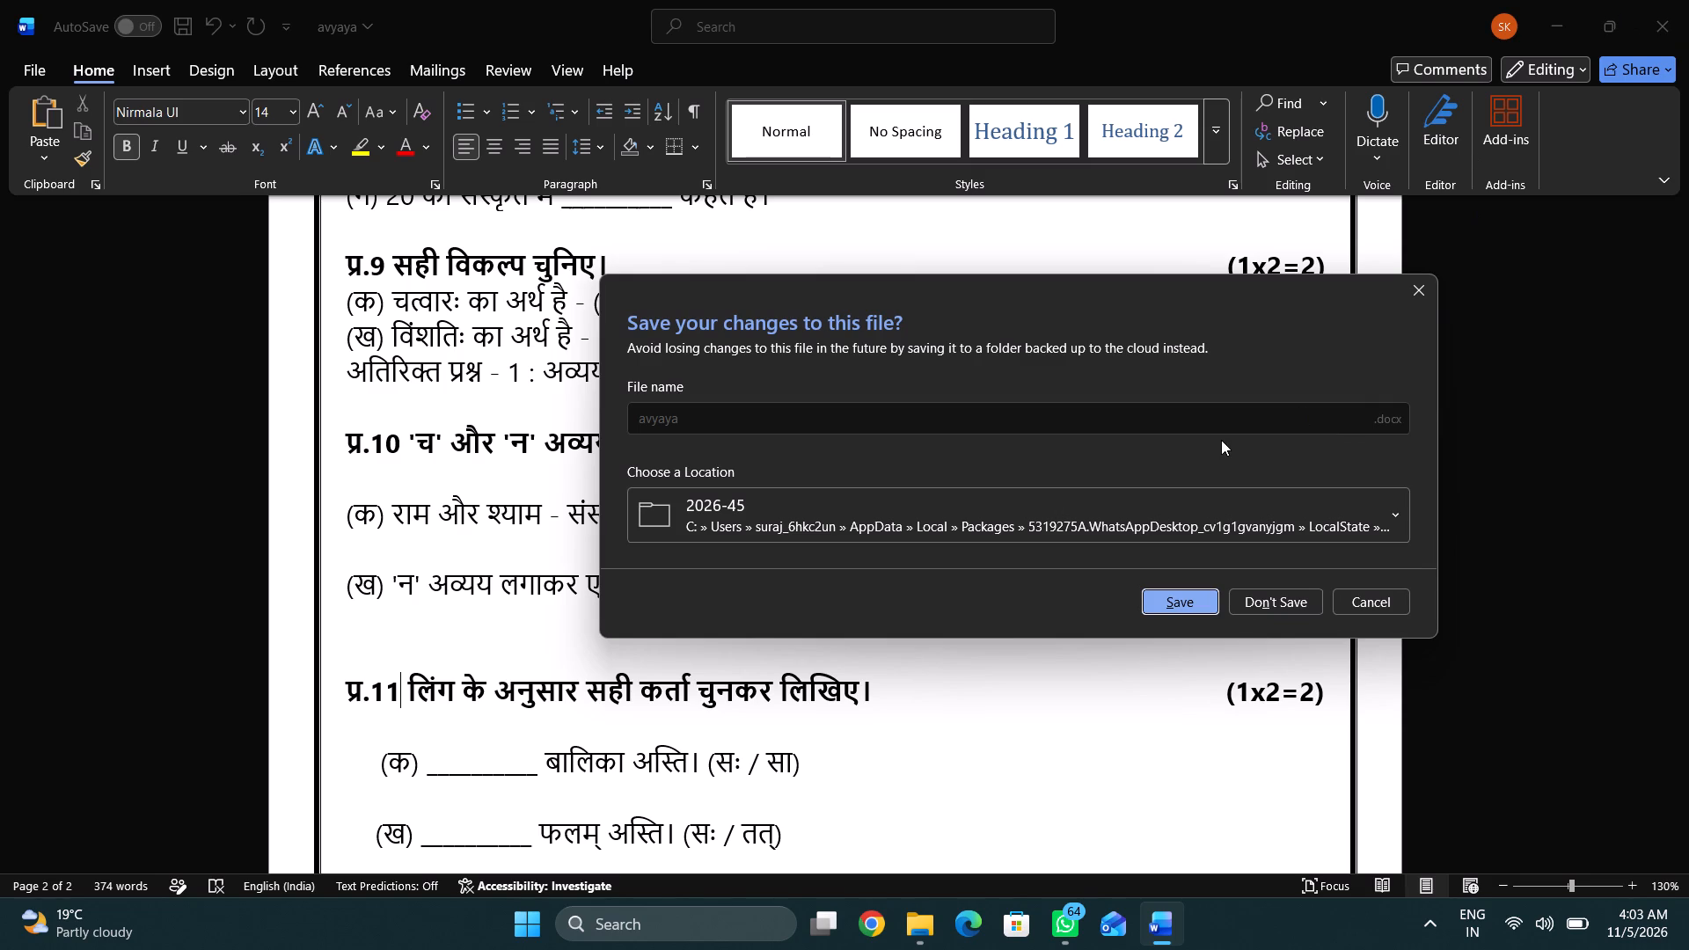
{"action": "left_click", "coordinate": [1277, 592]}
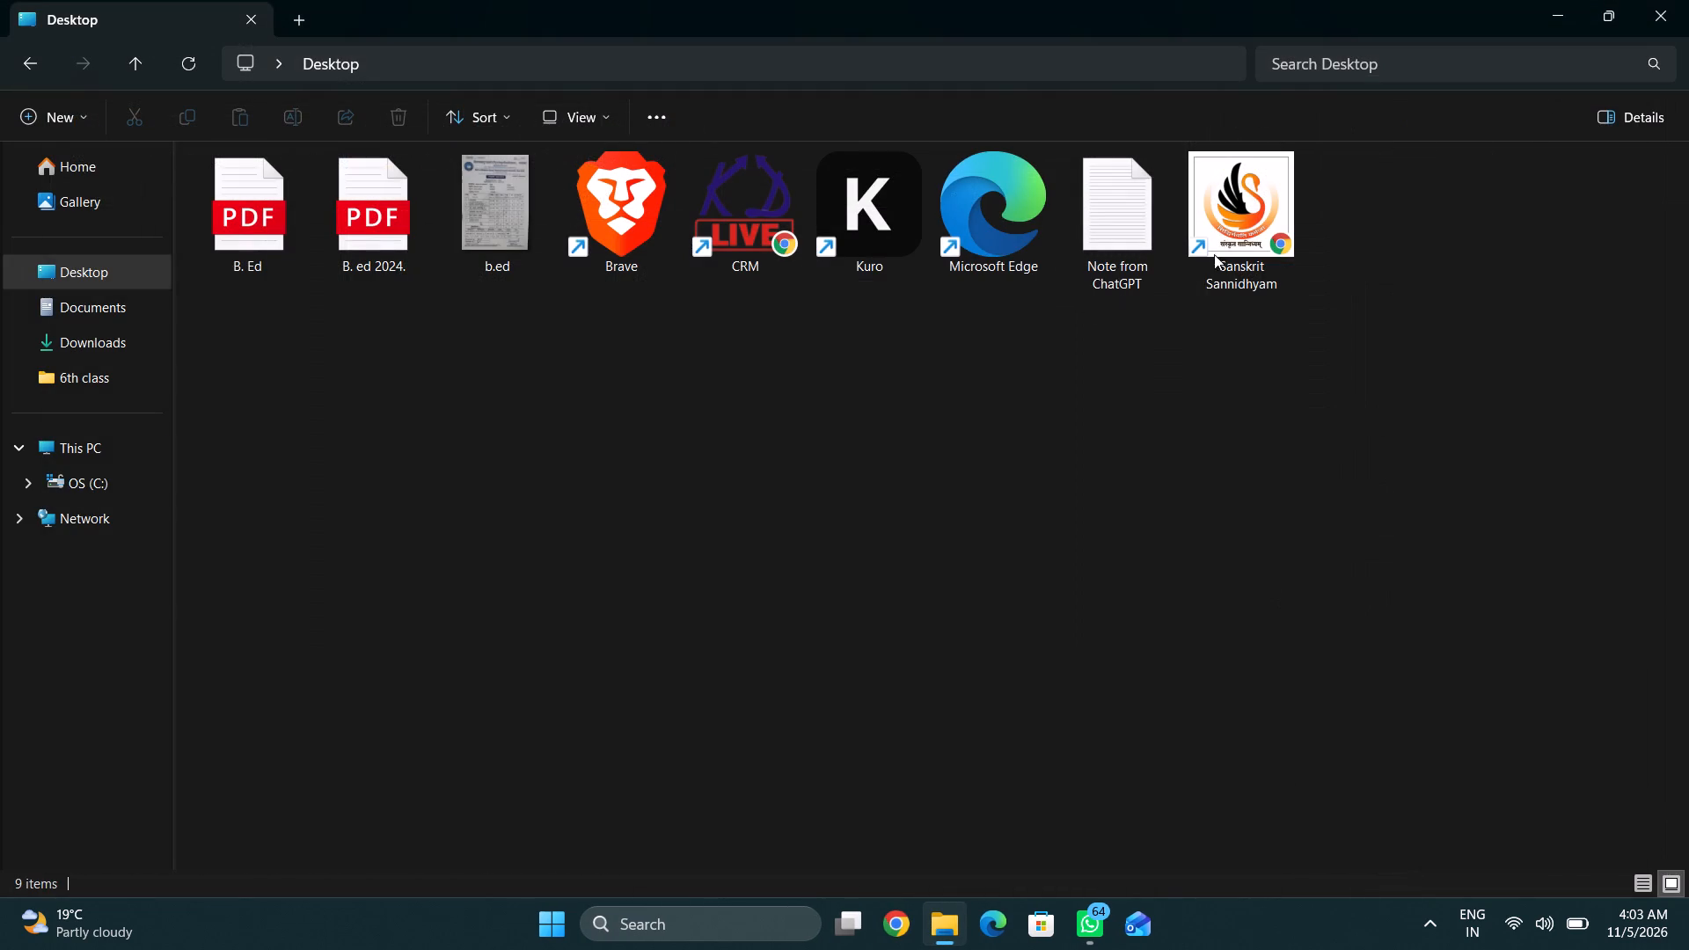